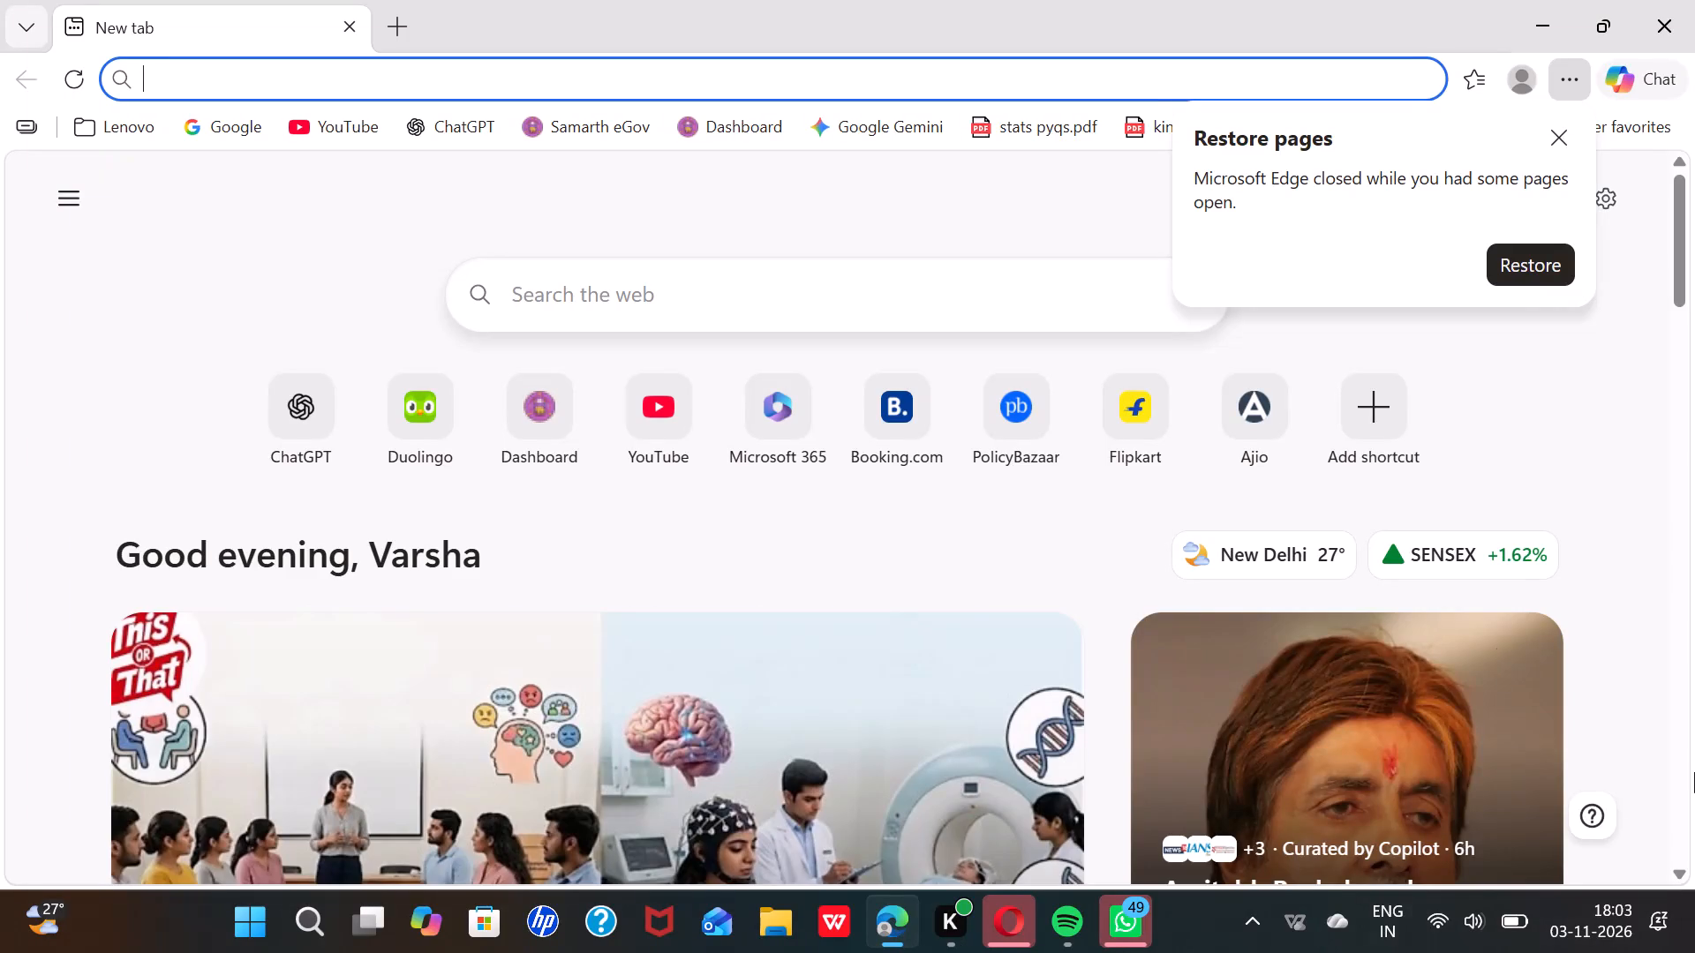
Restore the previously open browser pages and bring up the last PFPI report 1 PDF.
{"action": "left_click", "coordinate": [1529, 258]}
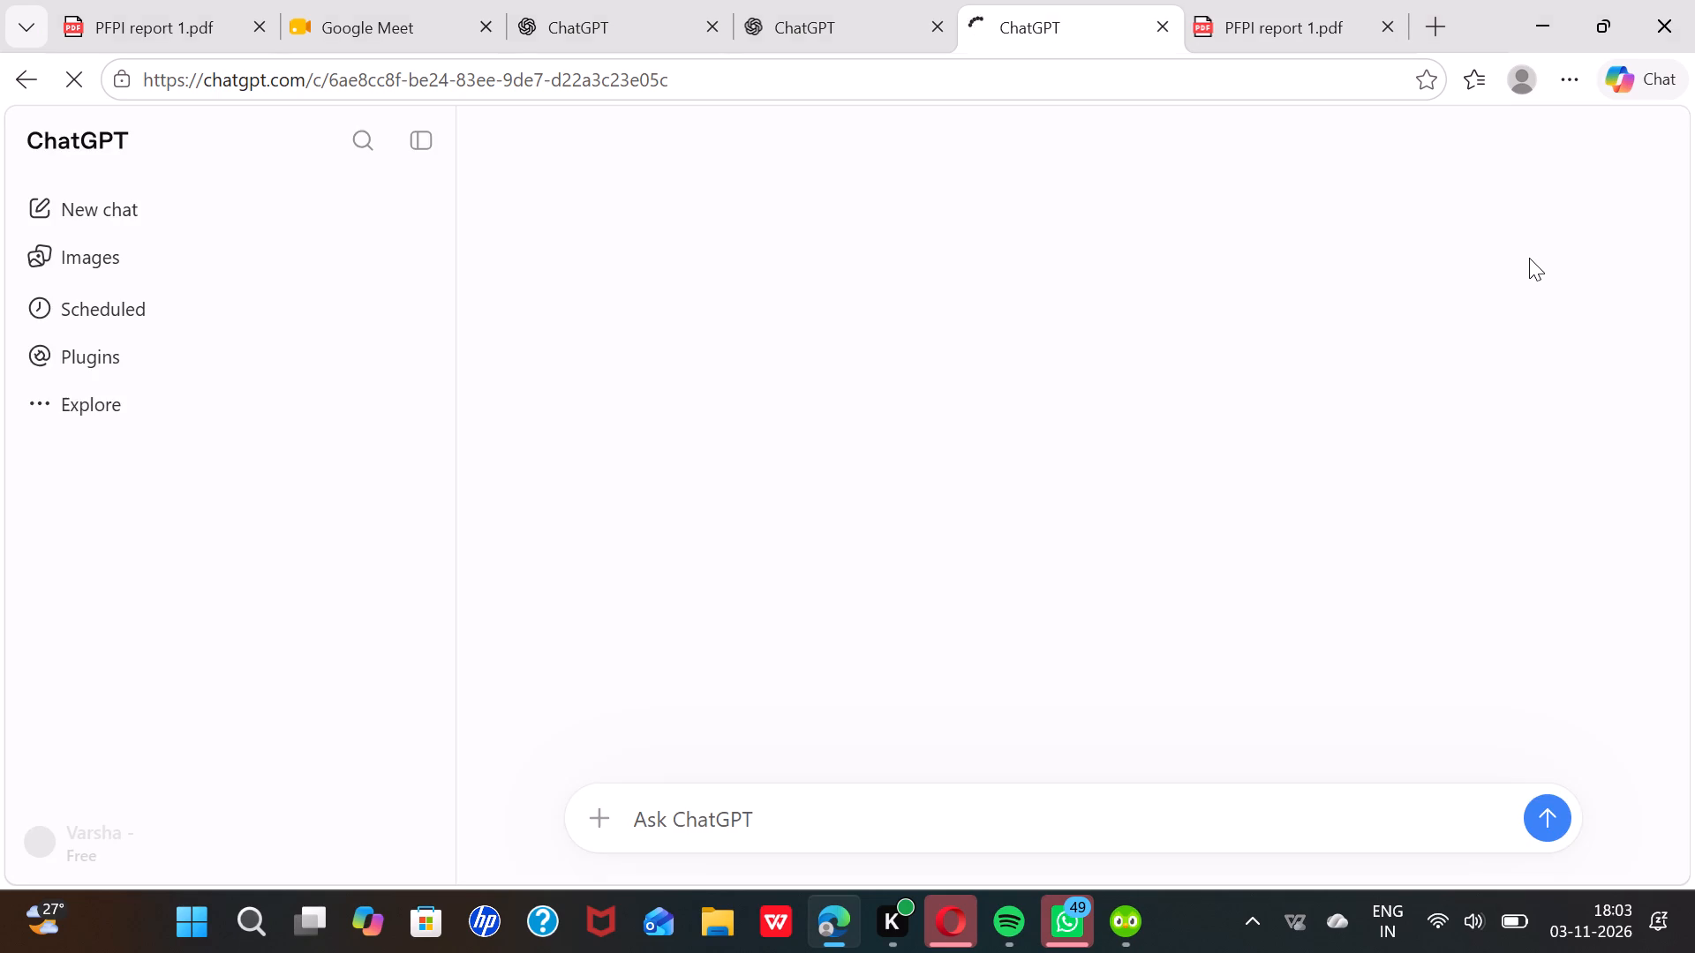
{"action": "left_click", "coordinate": [1330, 0]}
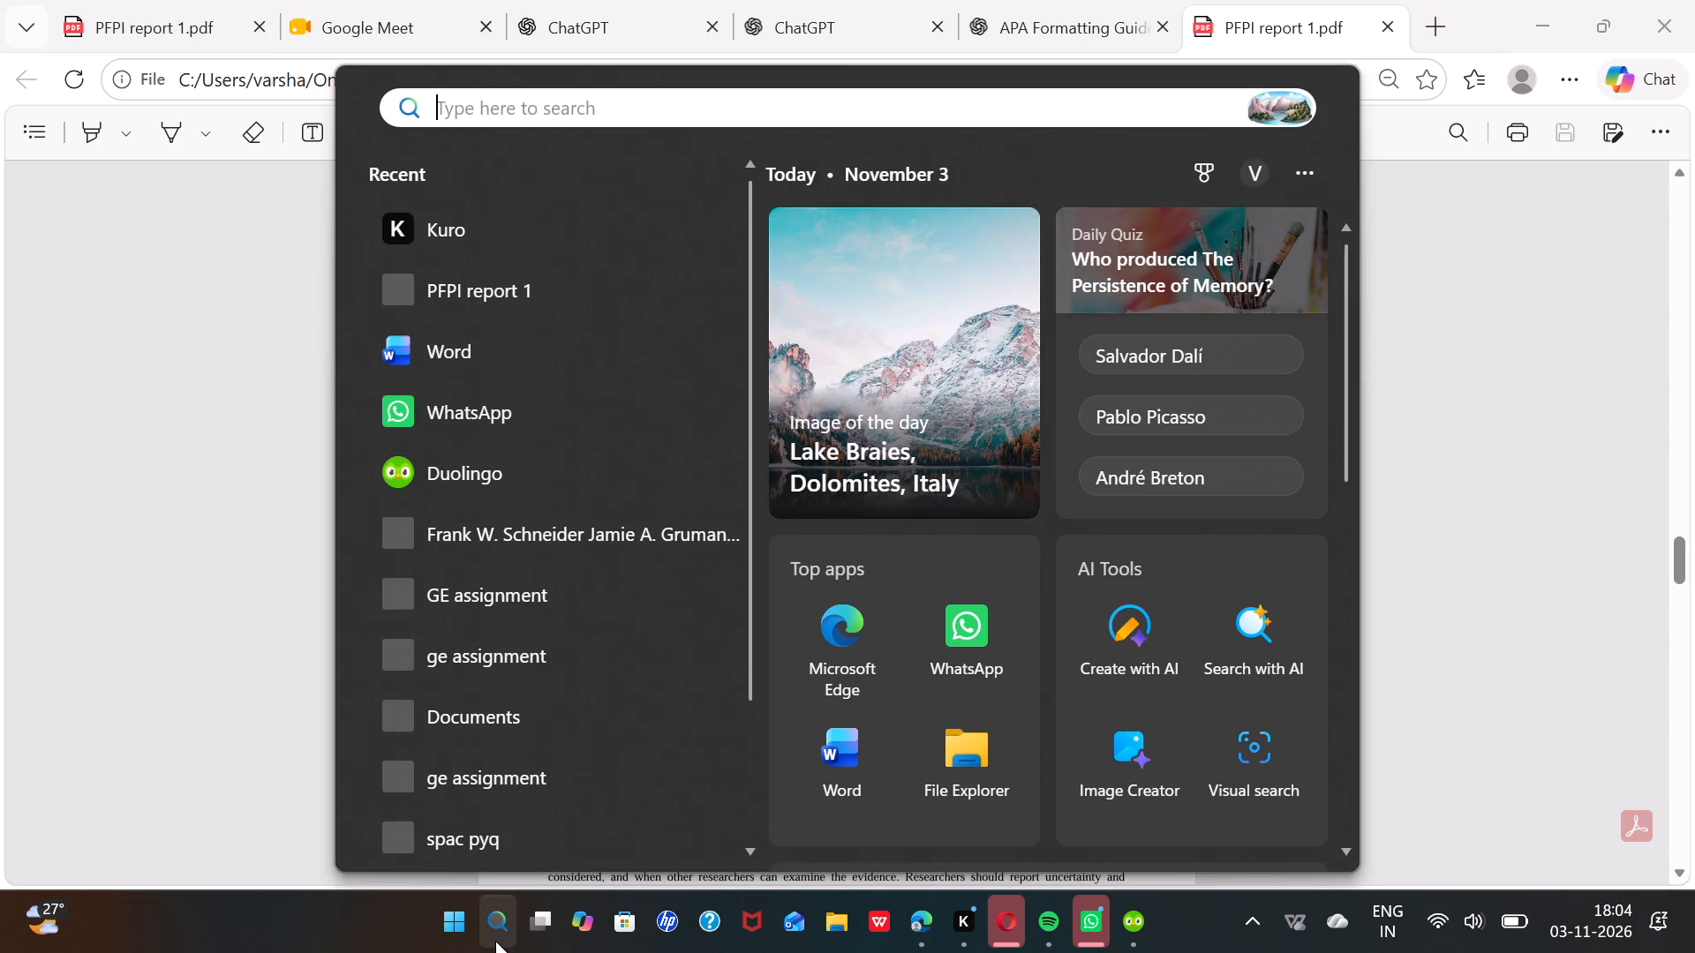
{"action": "left_click", "coordinate": [471, 353]}
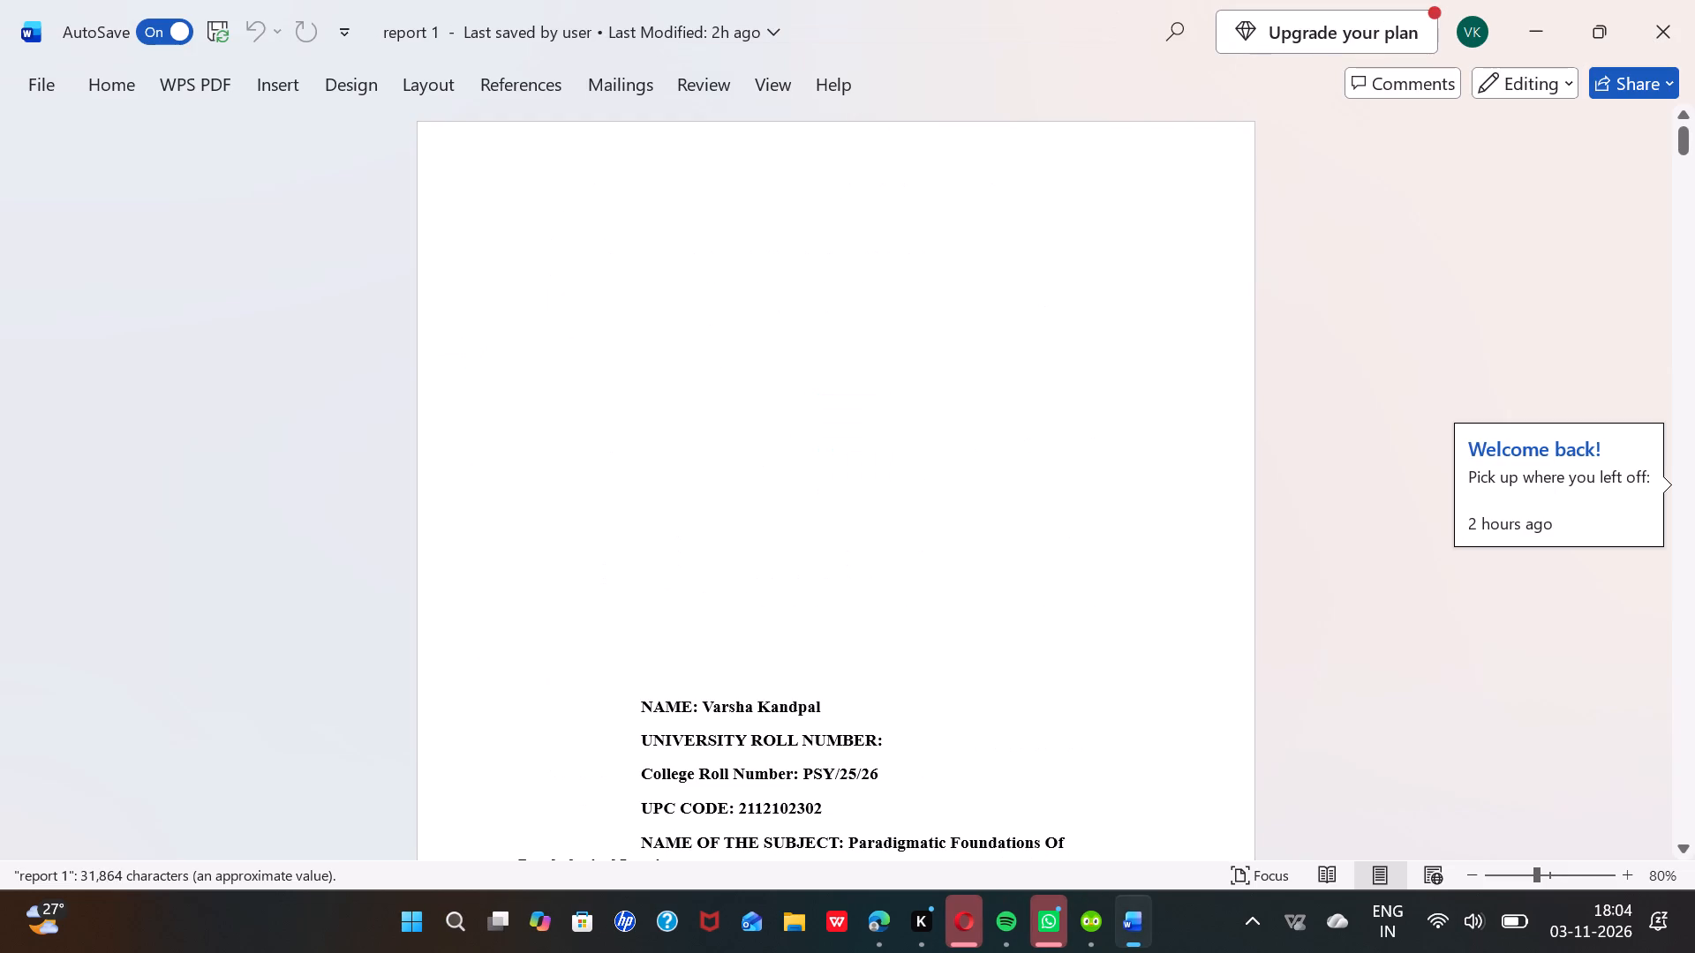
Skim the report from the cover page through the paradigm sections to the Participatory Paradigm's epistemology and methodology.
{"action": "scroll", "coordinate": [573, 370], "scroll_direction": "up", "scroll_amount": 5}
{"action": "scroll", "coordinate": [573, 370], "scroll_direction": "down", "scroll_amount": 2}
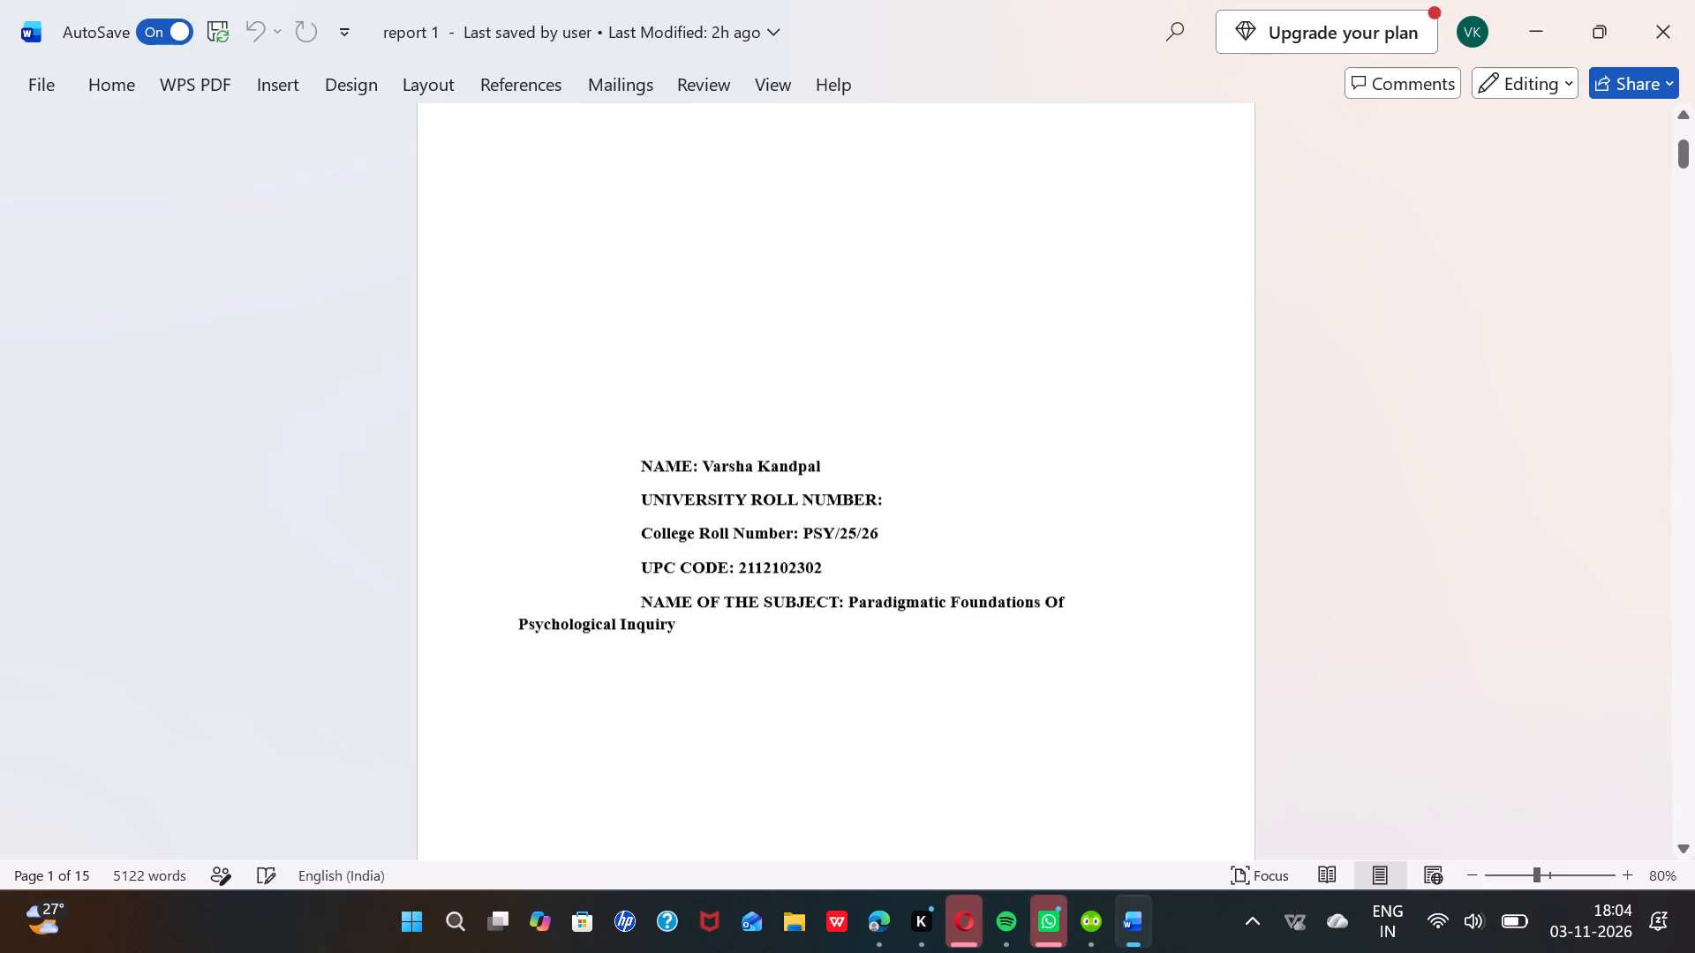
{"action": "scroll", "coordinate": [573, 370], "scroll_direction": "down", "scroll_amount": 6}
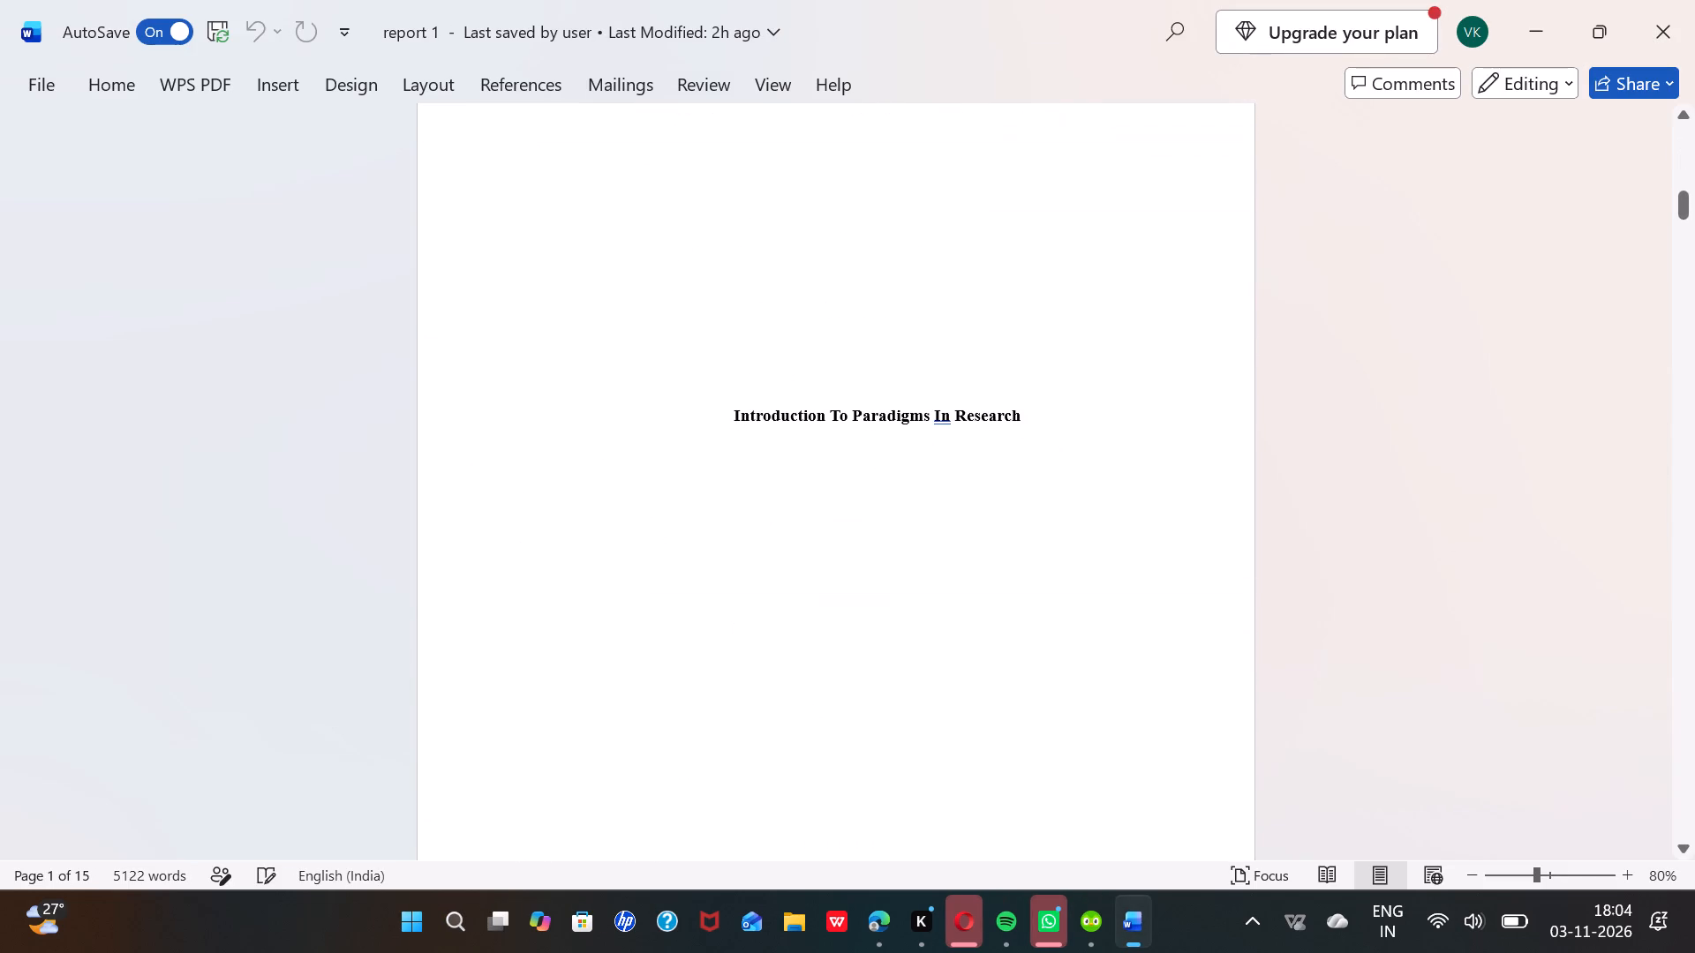
{"action": "scroll", "coordinate": [573, 370], "scroll_direction": "down", "scroll_amount": 3}
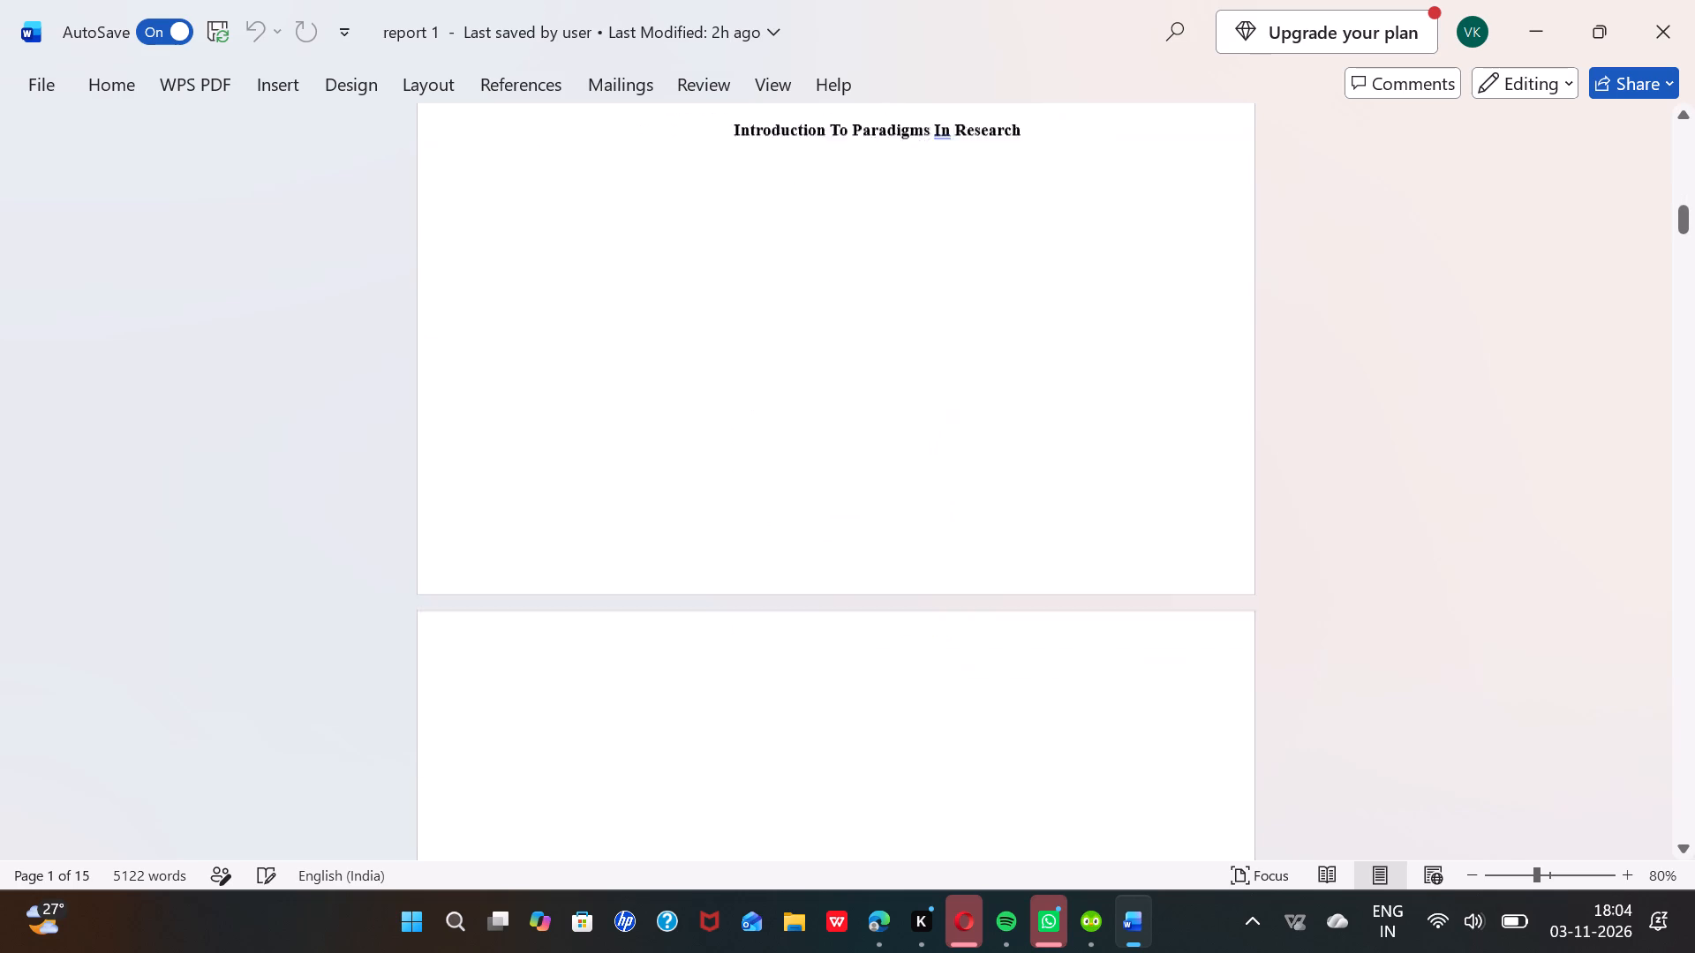
{"action": "scroll", "coordinate": [573, 370], "scroll_direction": "down", "scroll_amount": 6}
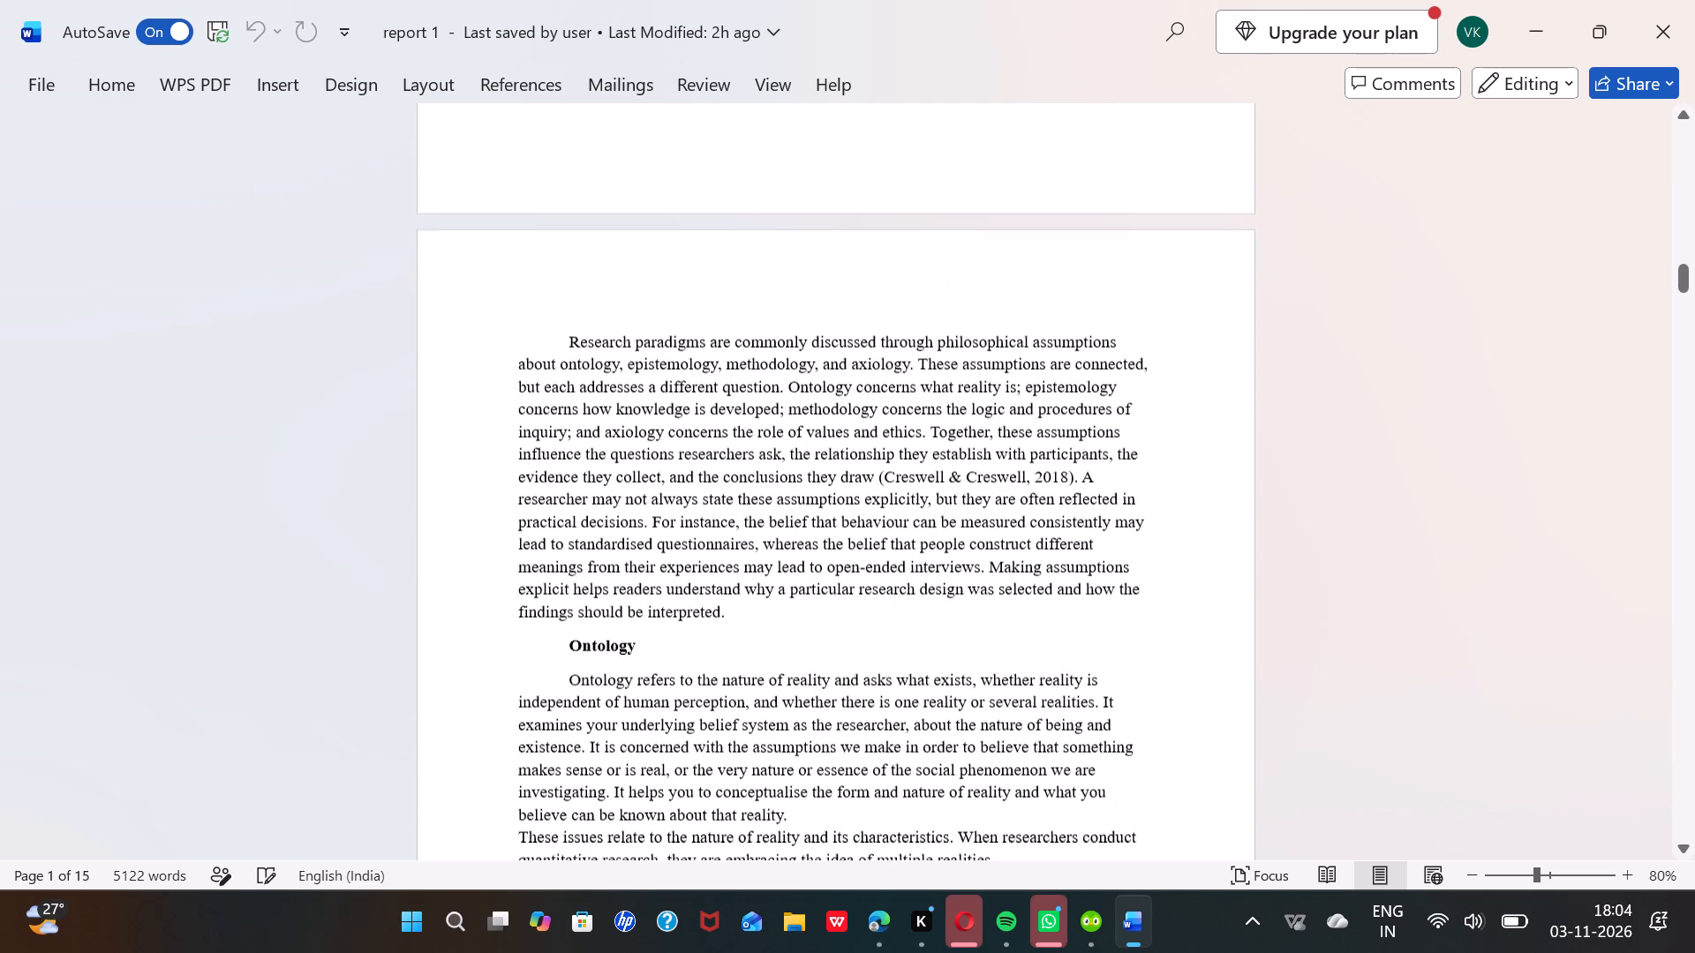
{"action": "scroll", "coordinate": [573, 370], "scroll_direction": "down", "scroll_amount": 17}
{"action": "scroll", "coordinate": [573, 370], "scroll_direction": "down", "scroll_amount": 4}
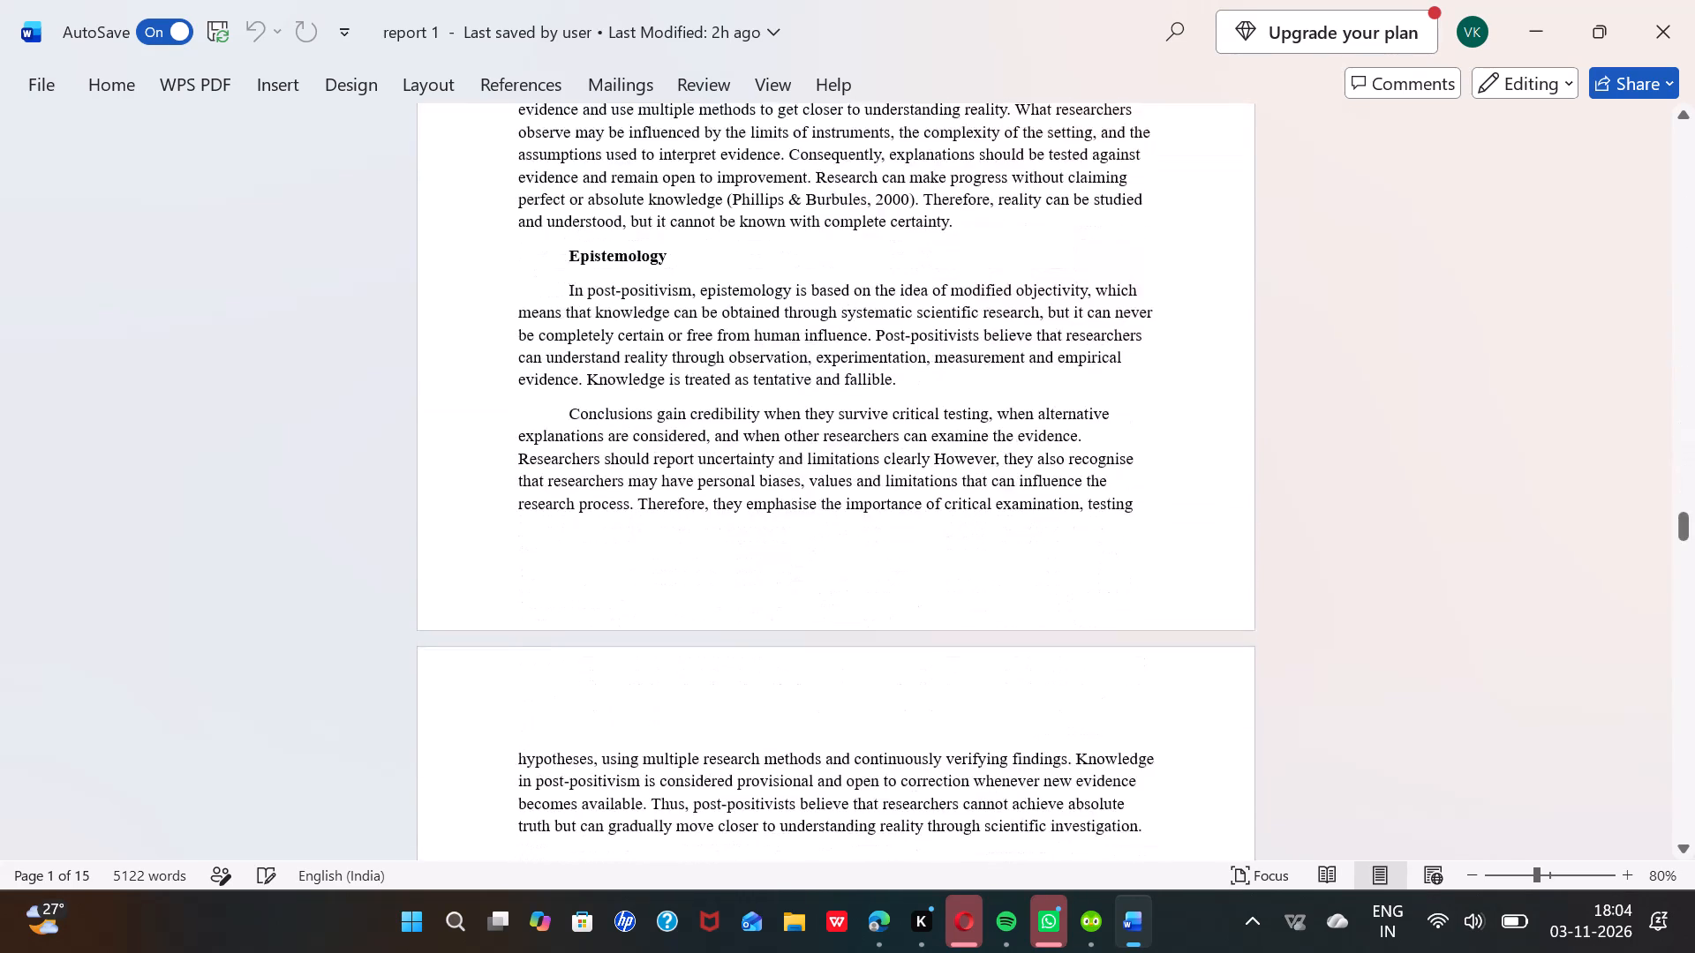
{"action": "left_click", "coordinate": [573, 370]}
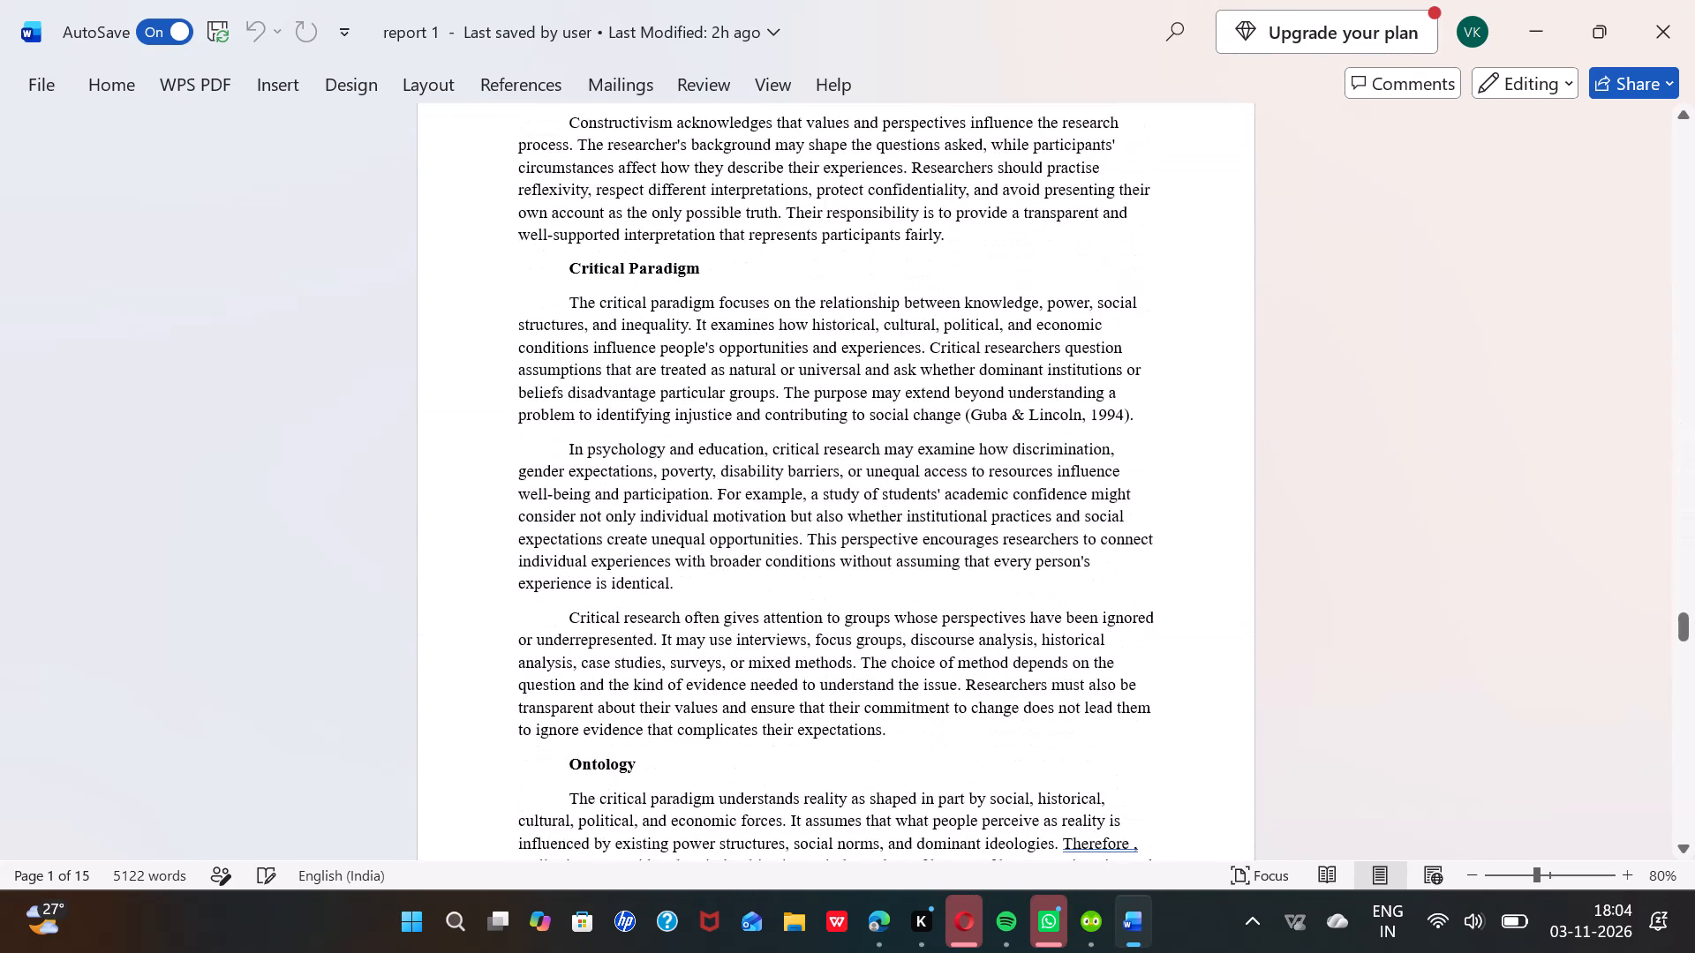
{"action": "scroll", "coordinate": [573, 370], "scroll_direction": "down", "scroll_amount": 9}
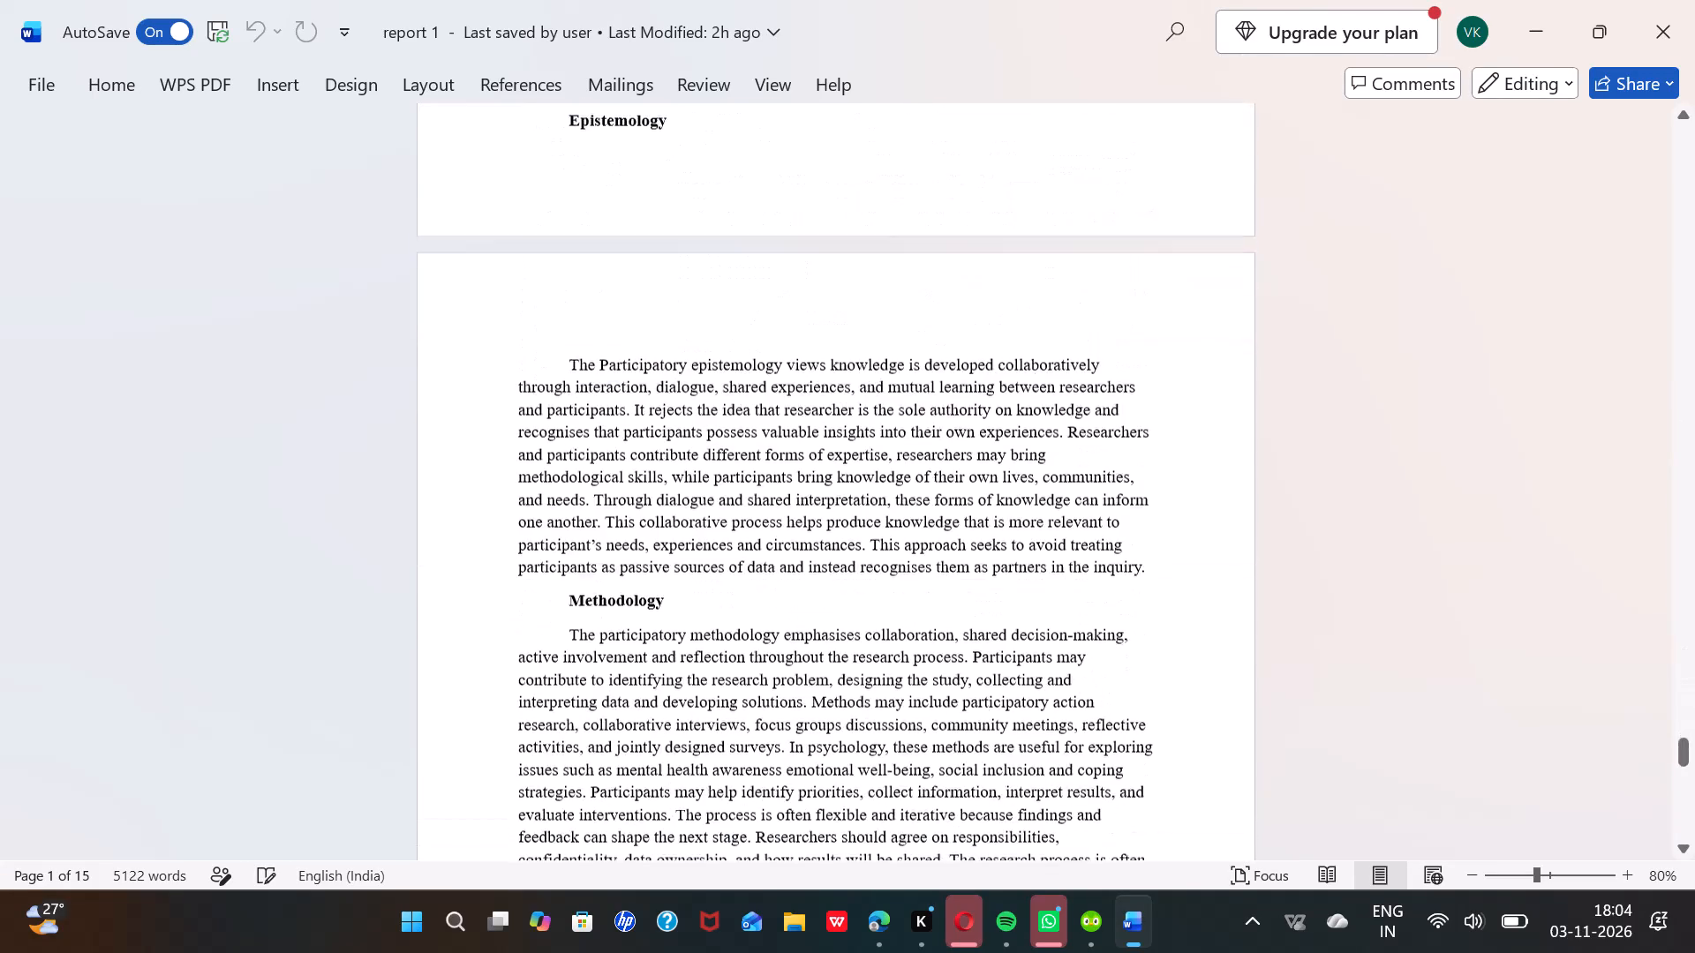
{"action": "scroll", "coordinate": [573, 370], "scroll_direction": "down", "scroll_amount": 4}
Look back through the Critical, Constructivist and Post Positivist Paradigm sections, examining their text and subheadings up to the Post Positivist heading.
{"action": "scroll", "coordinate": [573, 370], "scroll_direction": "up", "scroll_amount": 6}
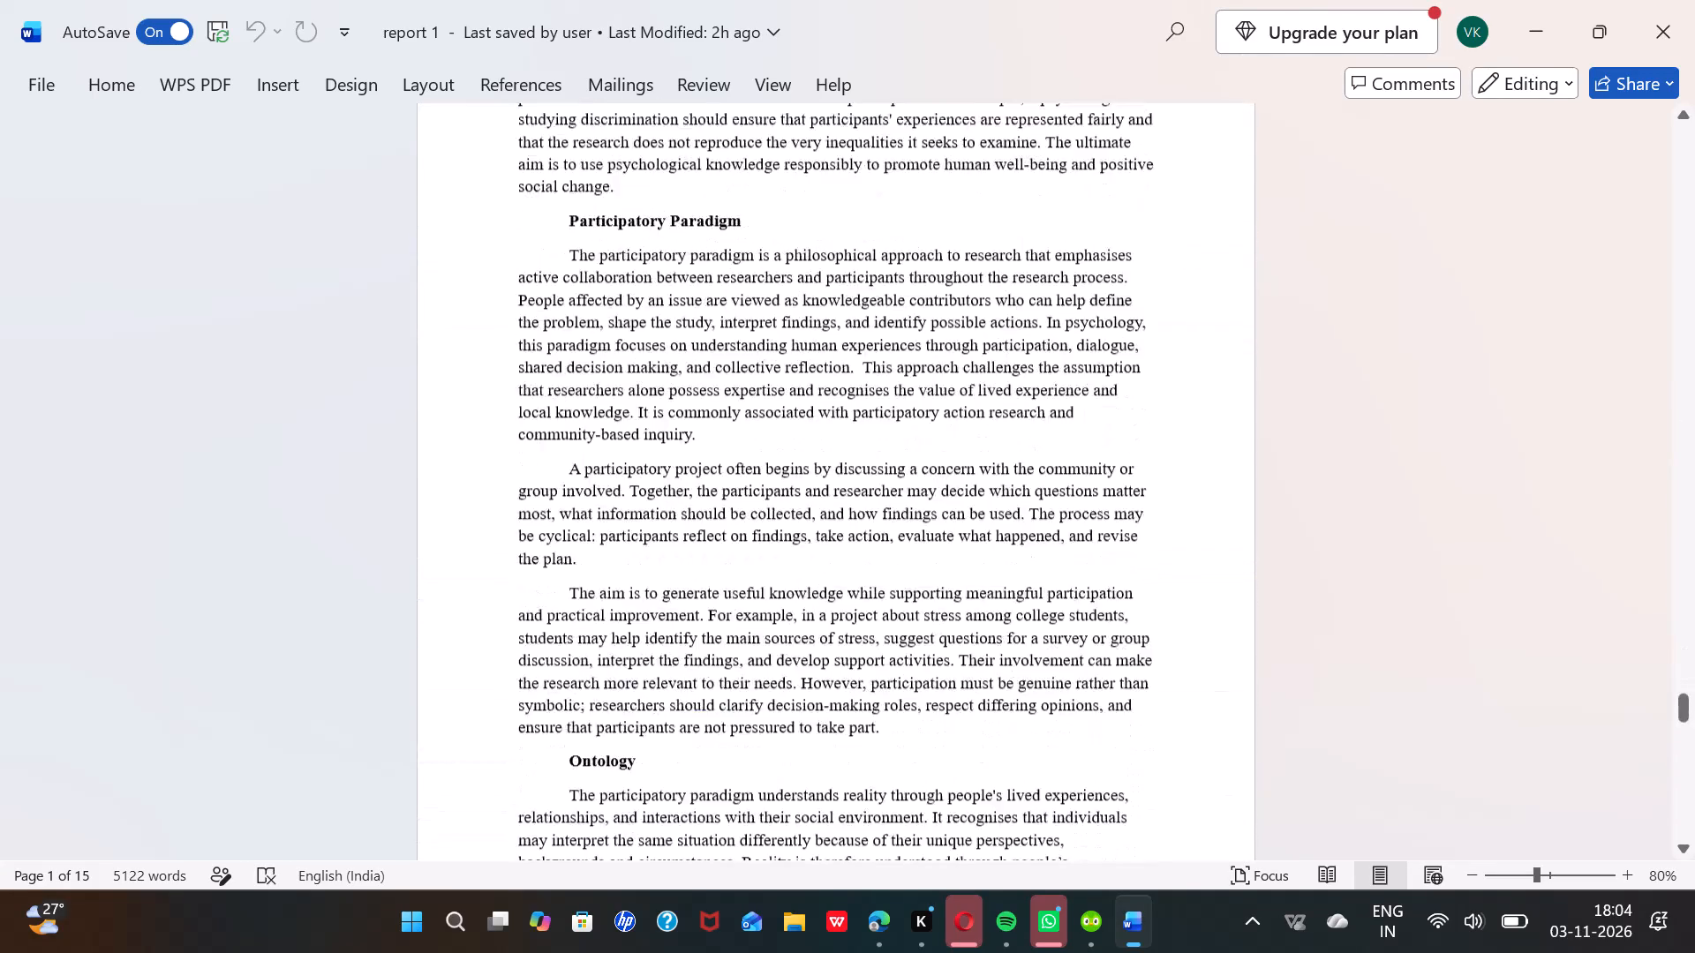
{"action": "scroll", "coordinate": [573, 370], "scroll_direction": "up", "scroll_amount": 5}
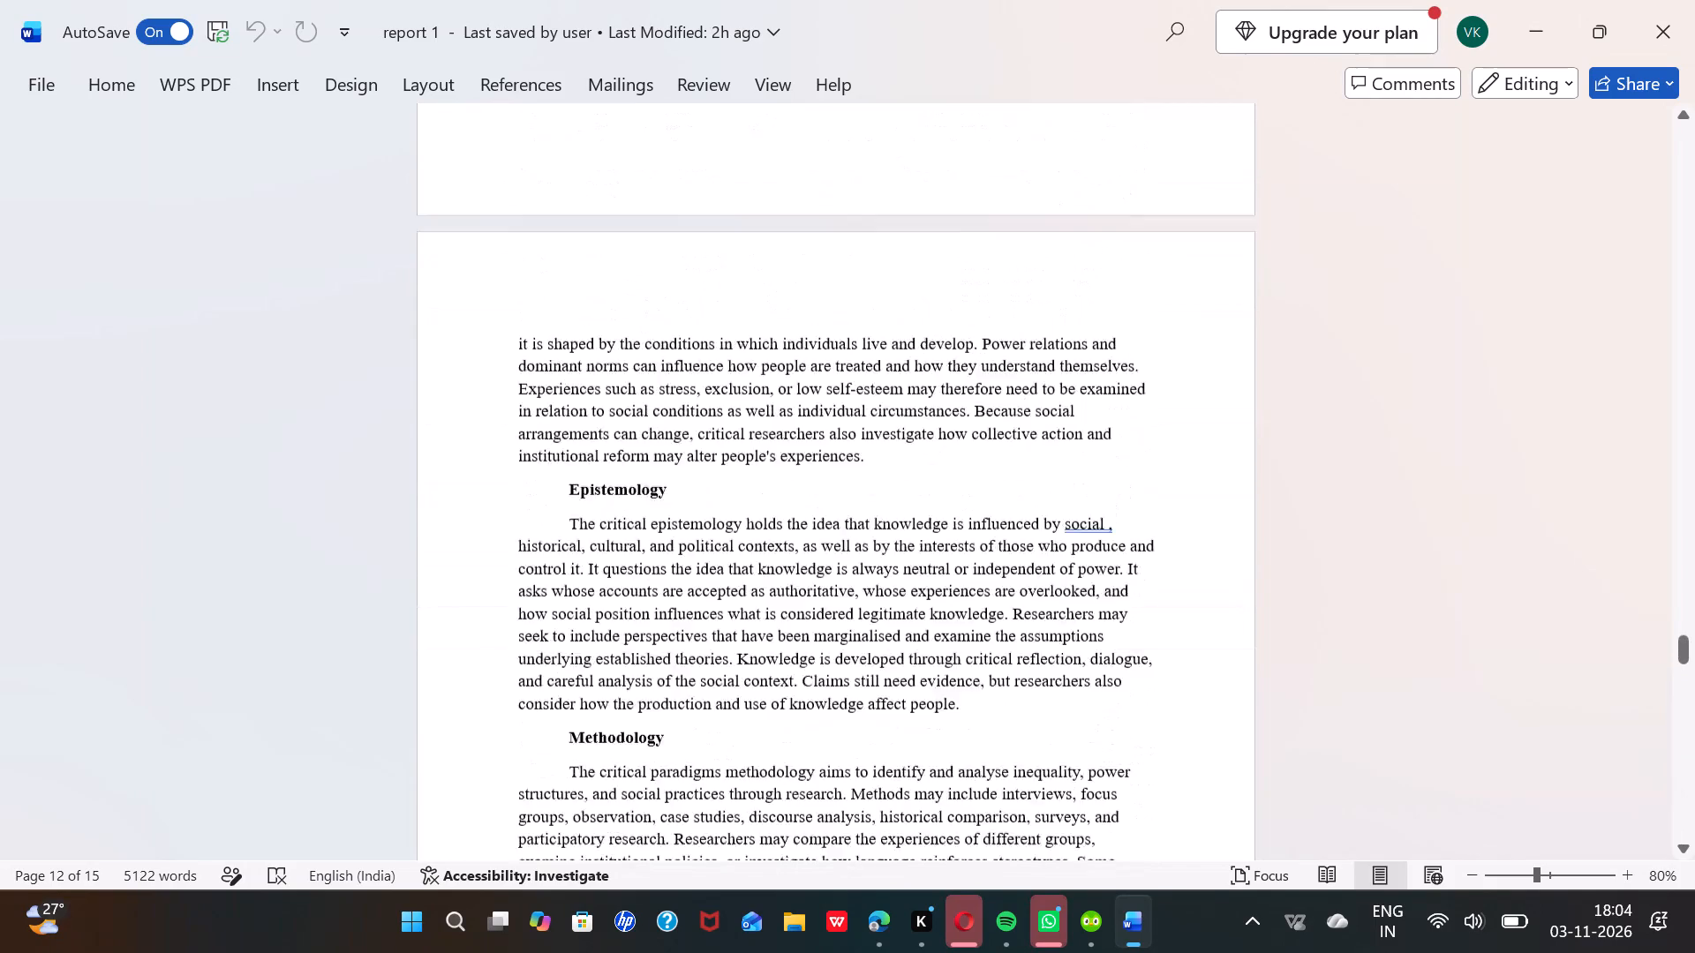
{"action": "scroll", "coordinate": [573, 370], "scroll_direction": "up", "scroll_amount": 4}
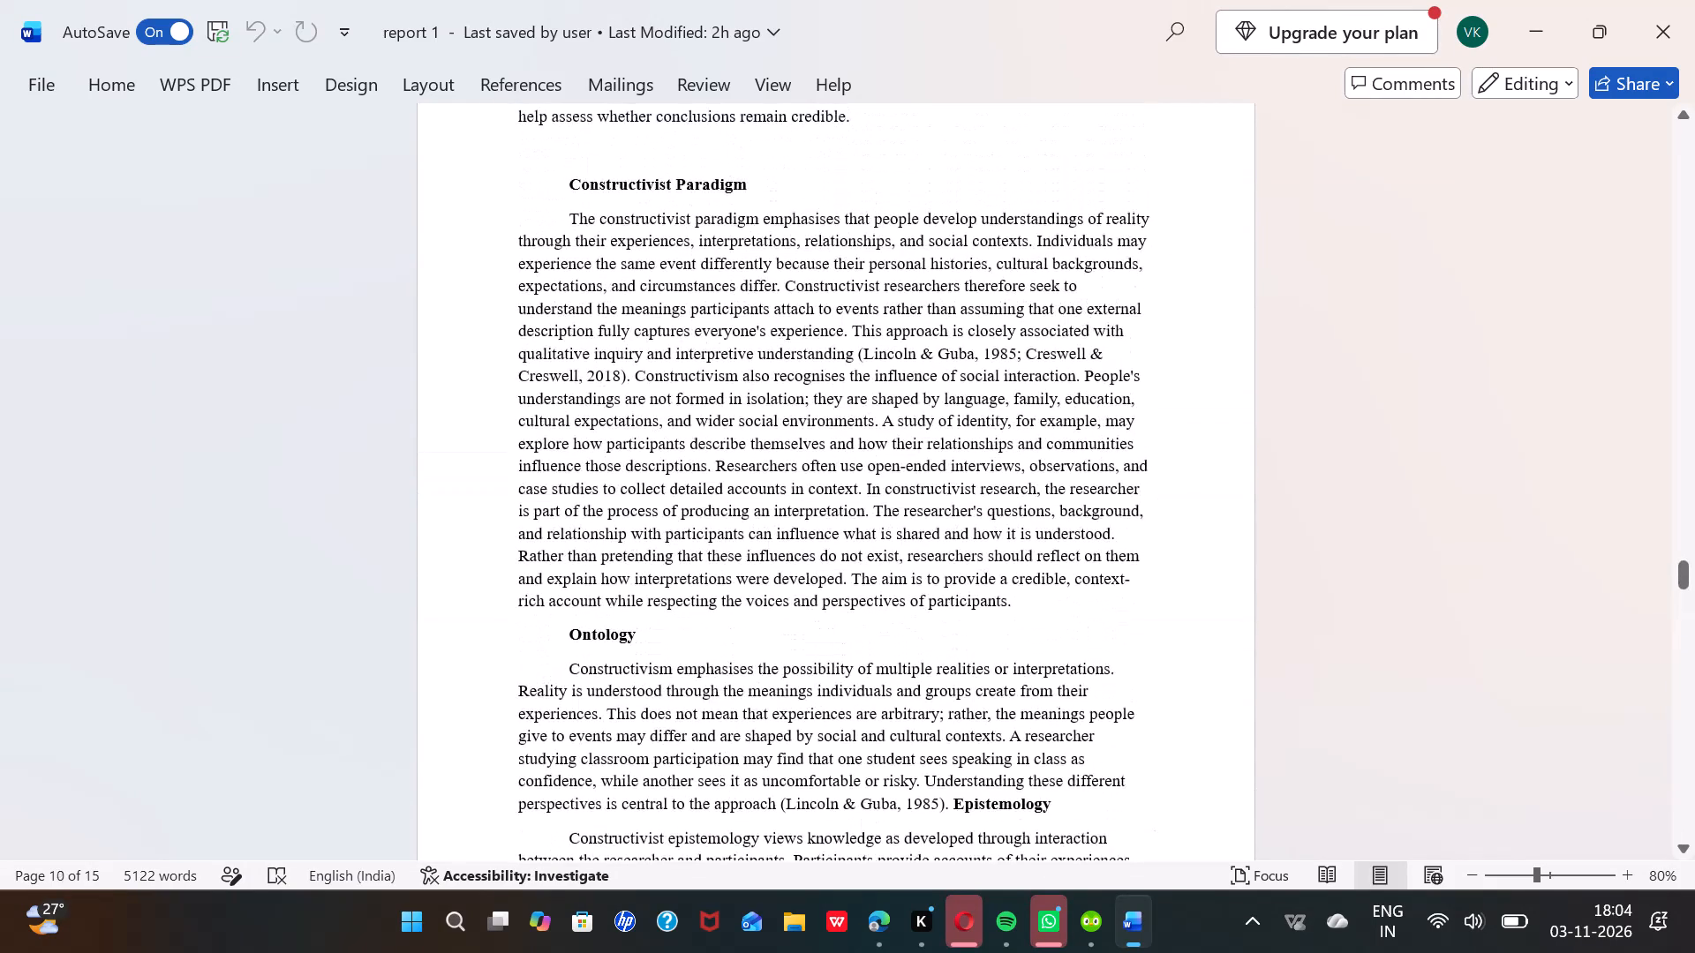
{"action": "scroll", "coordinate": [573, 370], "scroll_direction": "up", "scroll_amount": 3}
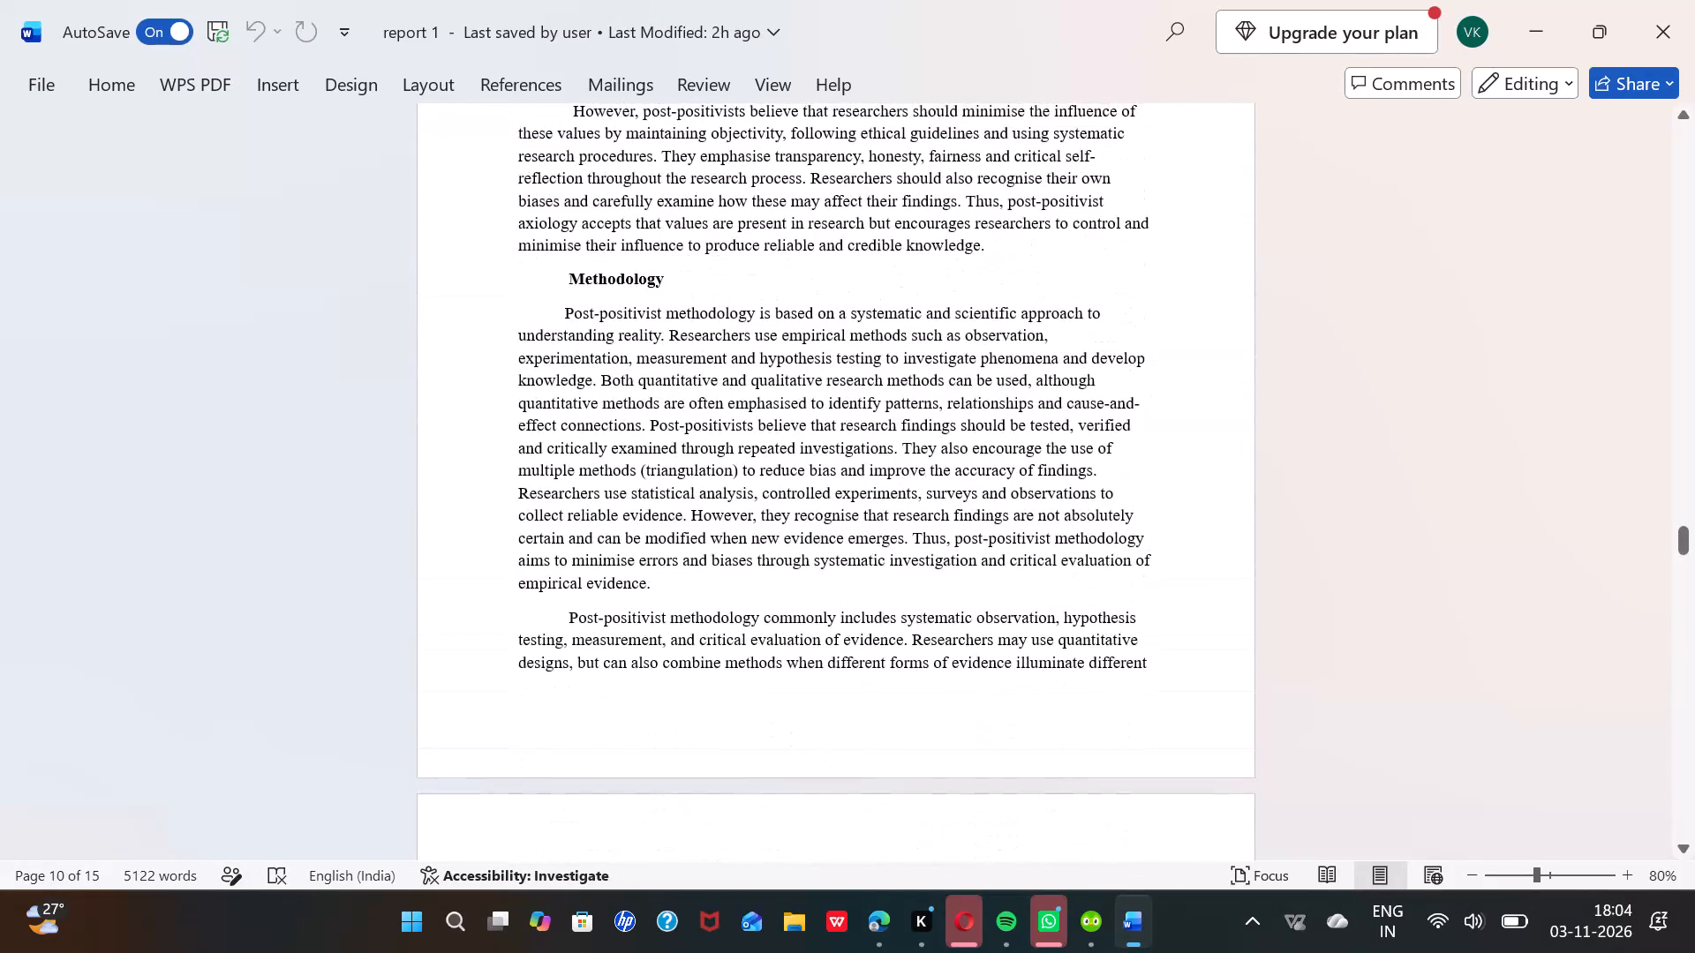
{"action": "scroll", "coordinate": [573, 370], "scroll_direction": "up", "scroll_amount": 2}
{"action": "scroll", "coordinate": [573, 370], "scroll_direction": "down", "scroll_amount": 1}
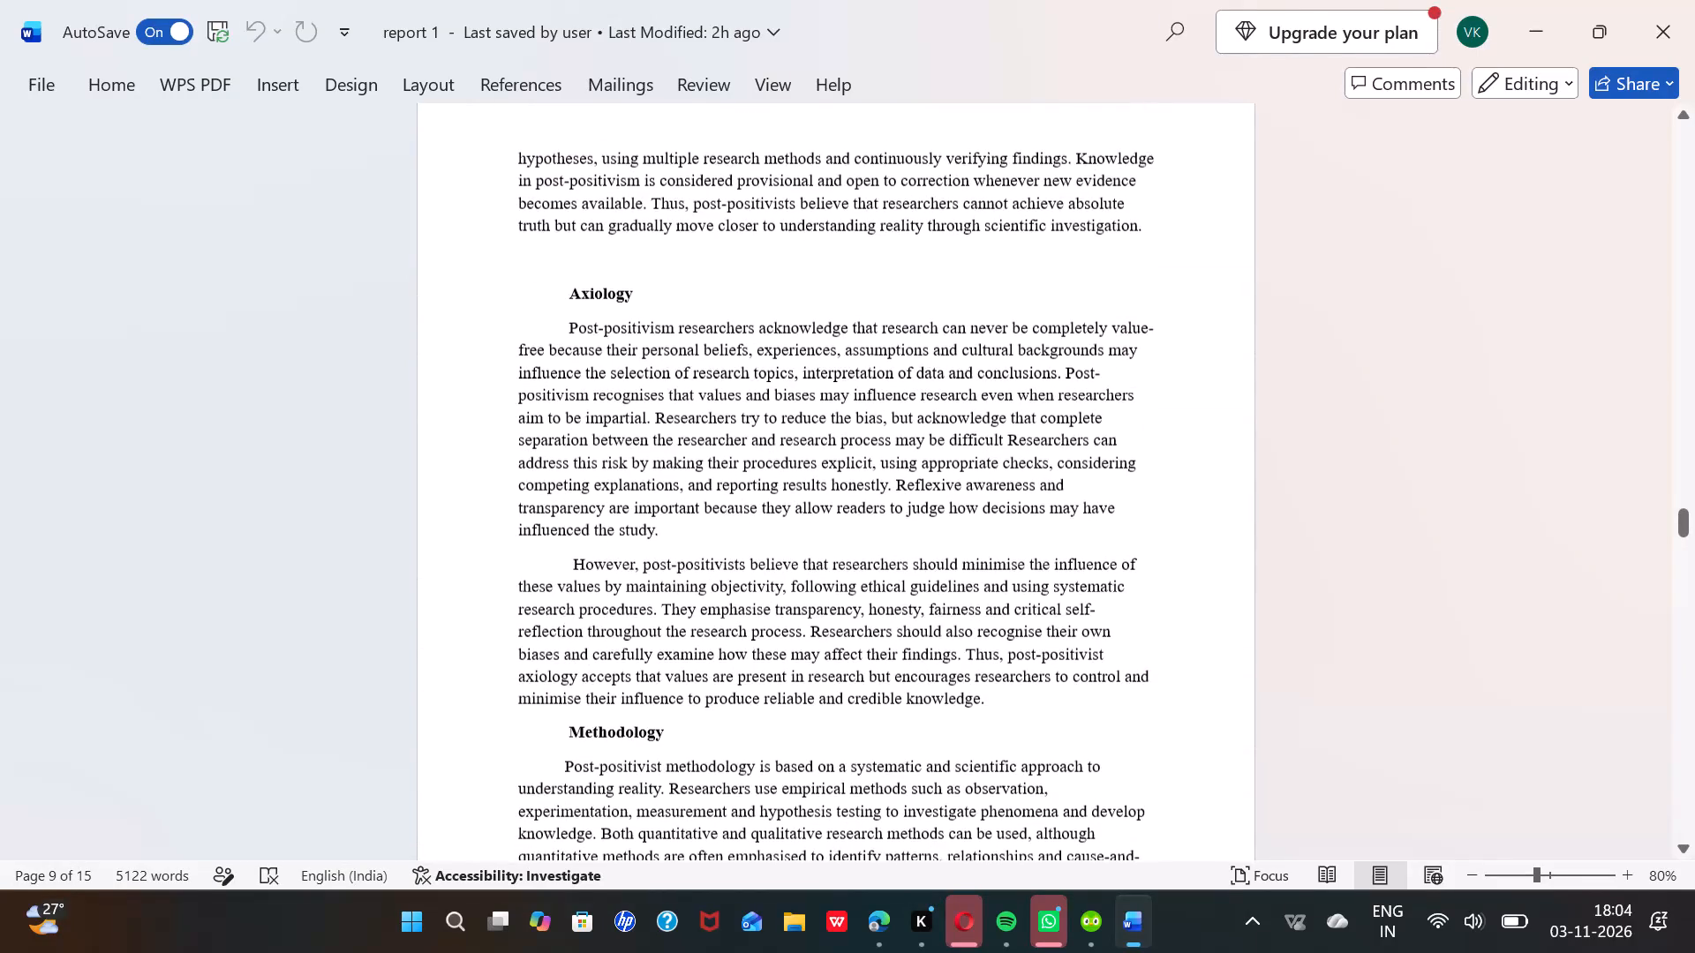
{"action": "scroll", "coordinate": [573, 370], "scroll_direction": "down", "scroll_amount": 1}
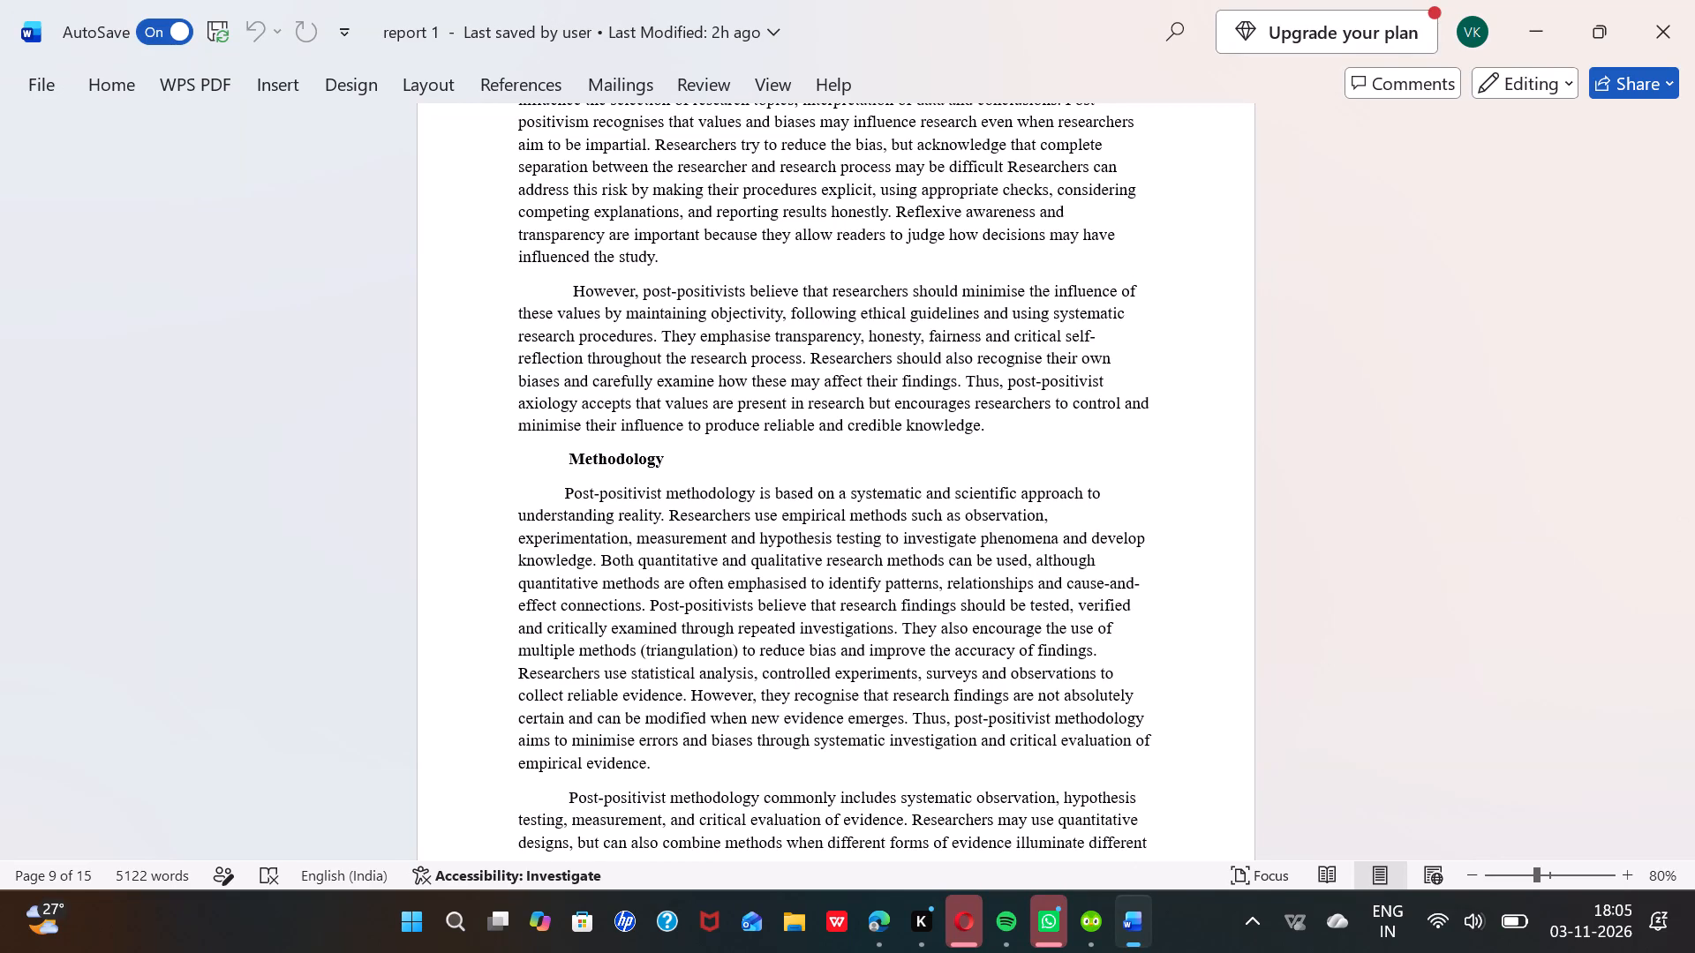
{"action": "scroll", "coordinate": [573, 370], "scroll_direction": "up", "scroll_amount": 6}
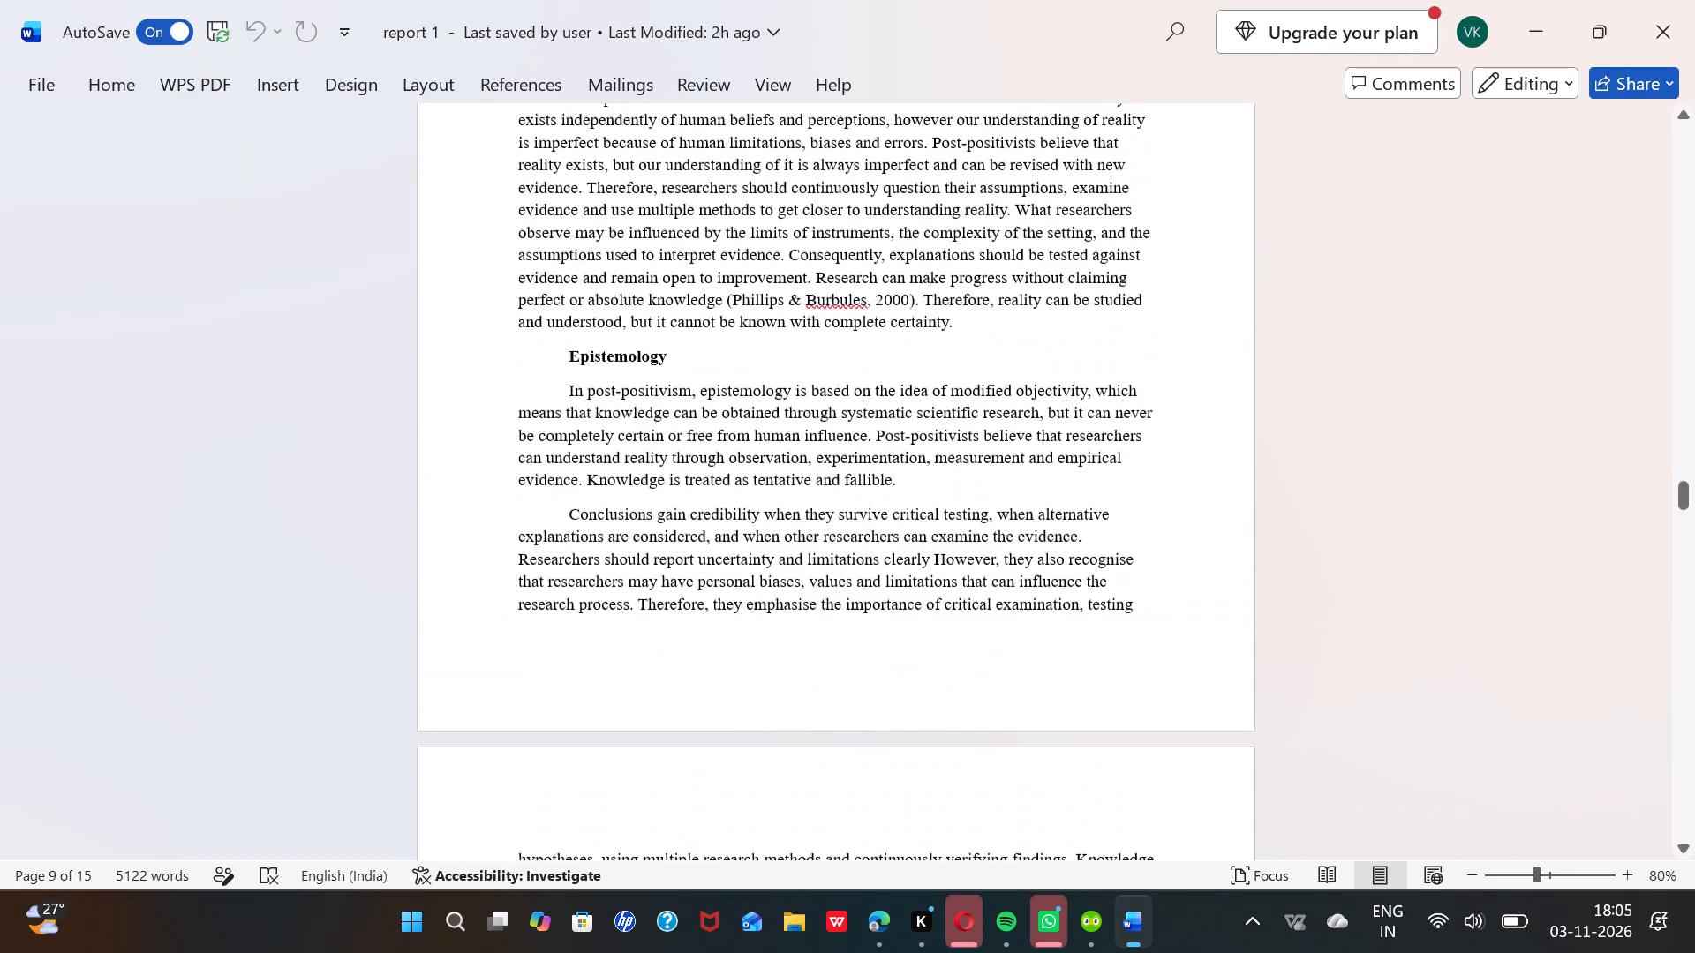
{"action": "scroll", "coordinate": [573, 370], "scroll_direction": "up", "scroll_amount": 5}
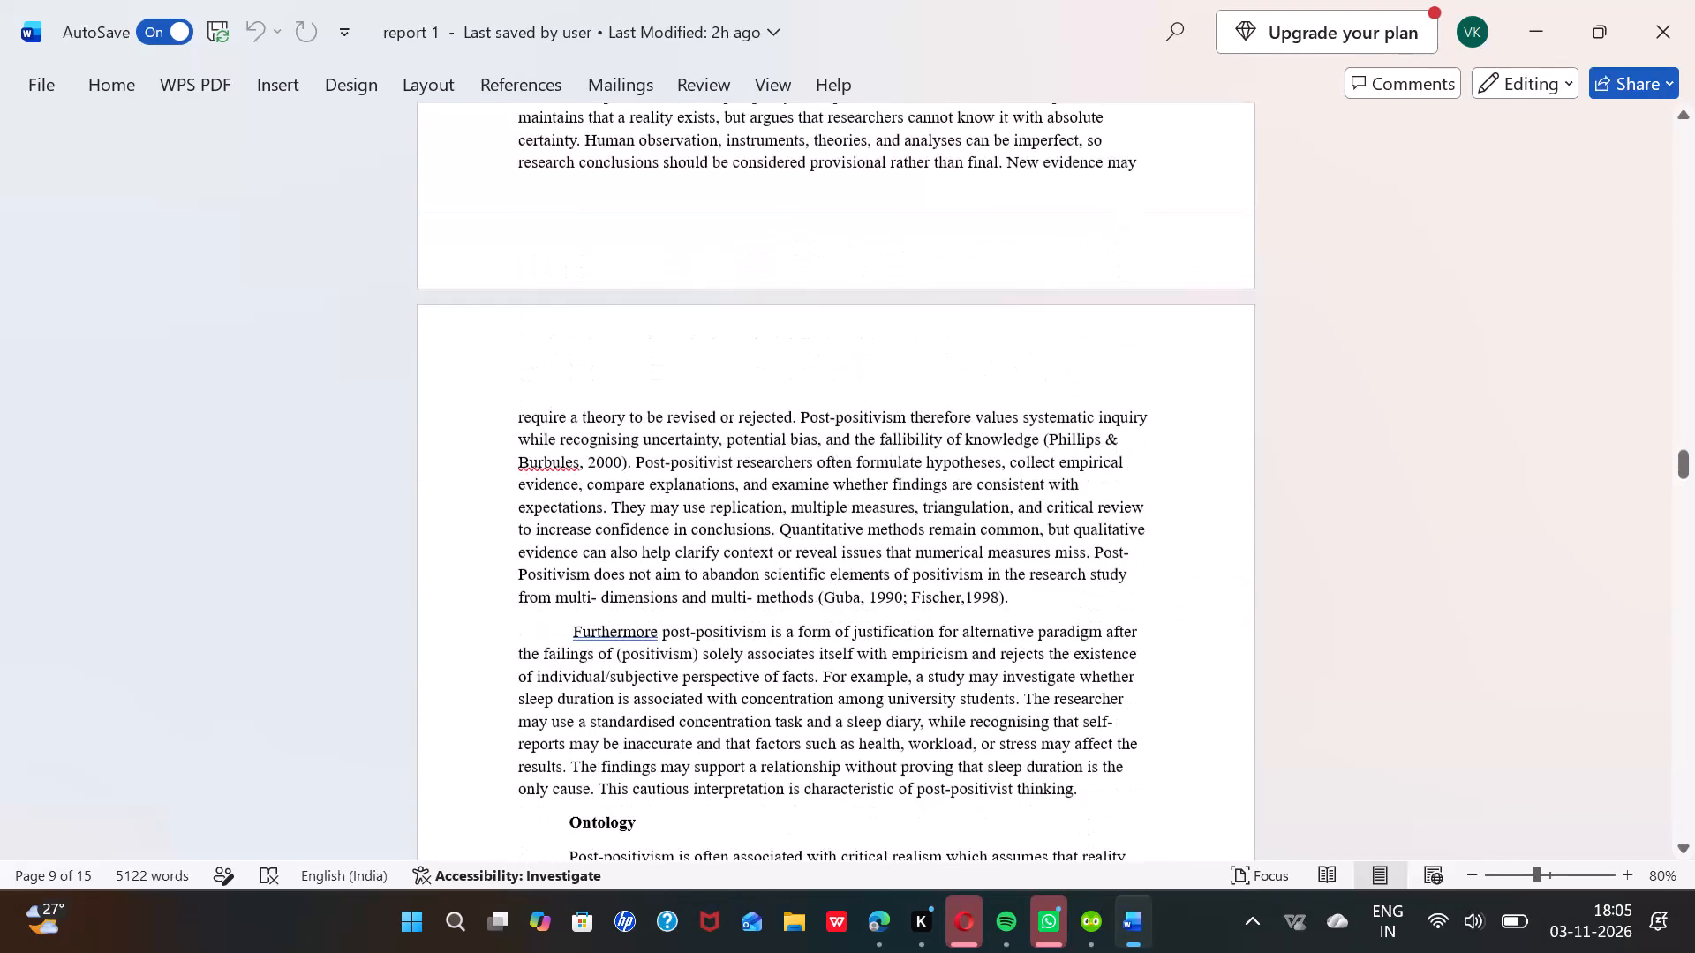
{"action": "scroll", "coordinate": [573, 370], "scroll_direction": "up", "scroll_amount": 1}
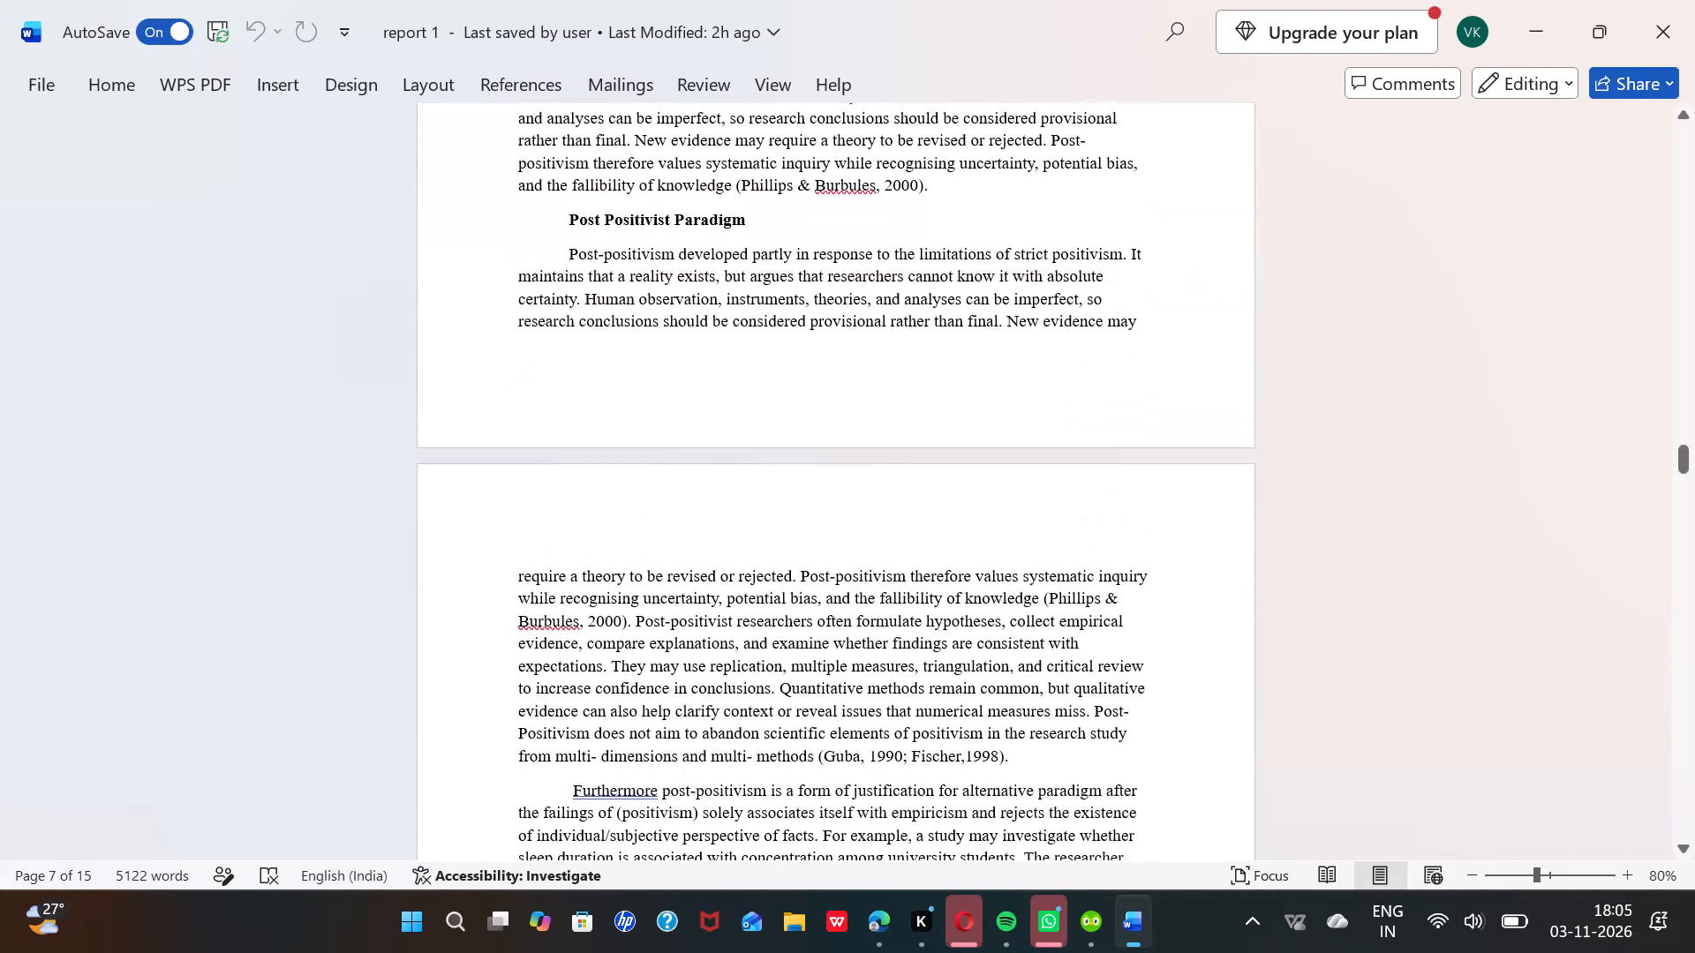
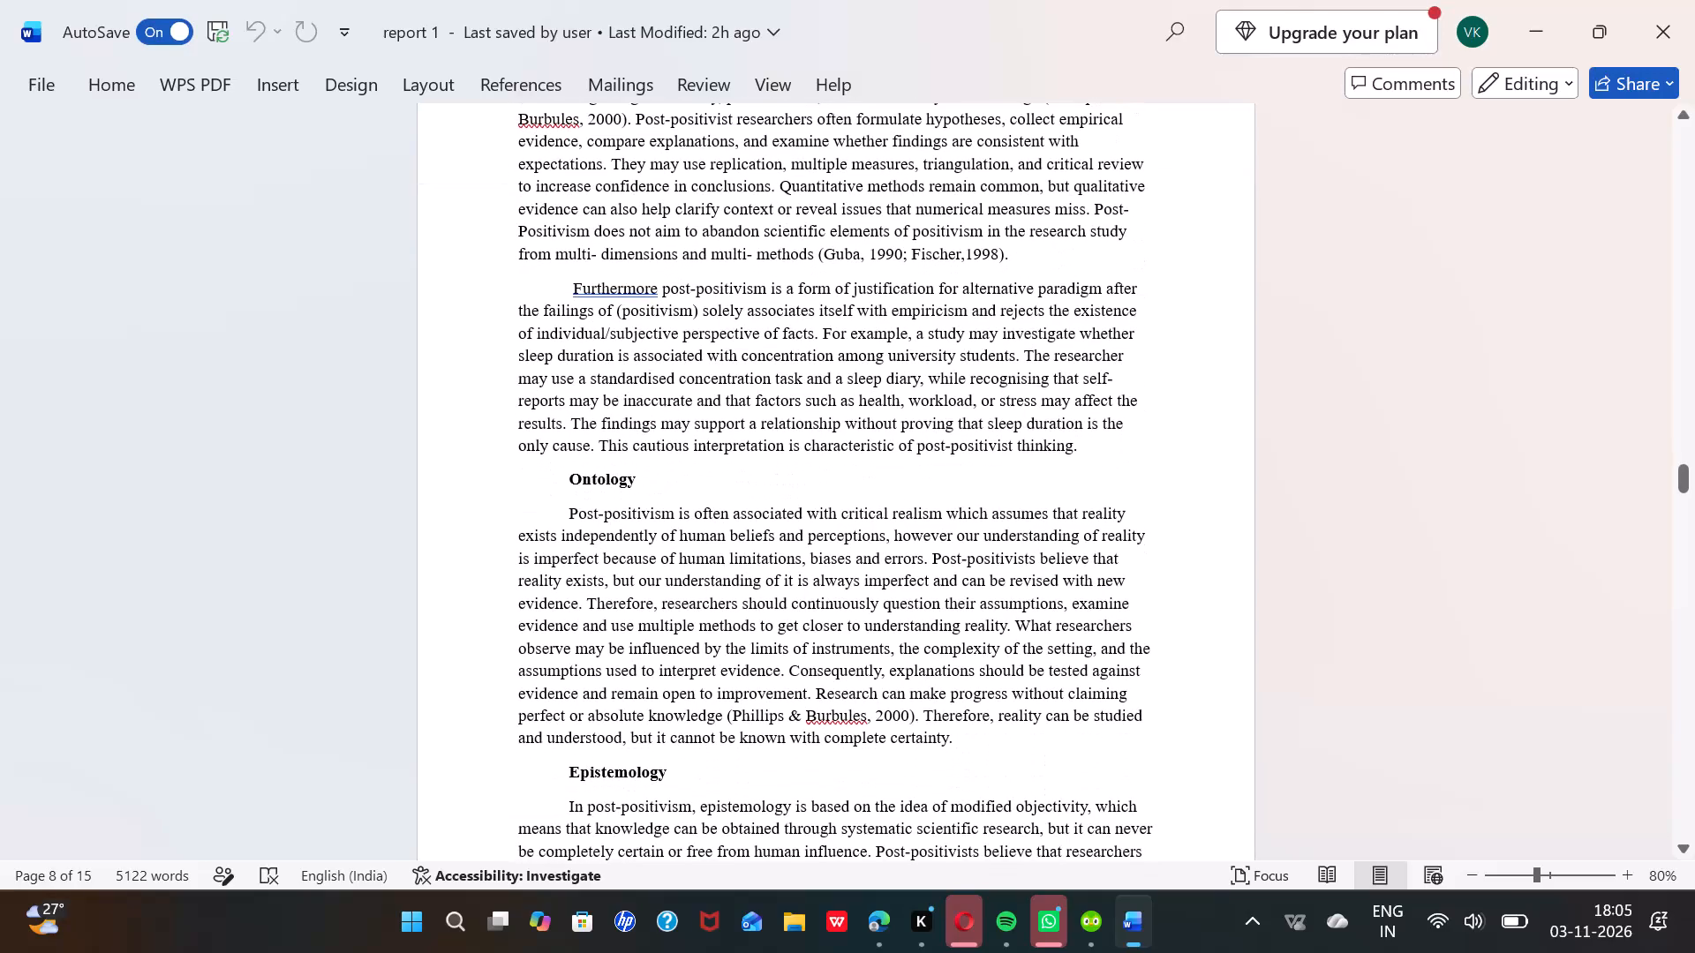
Add the missing full stop after "may be difficult" in the first paragraph of the Post Positivist section's Axiology.
{"action": "scroll", "coordinate": [573, 370], "scroll_direction": "down", "scroll_amount": 4}
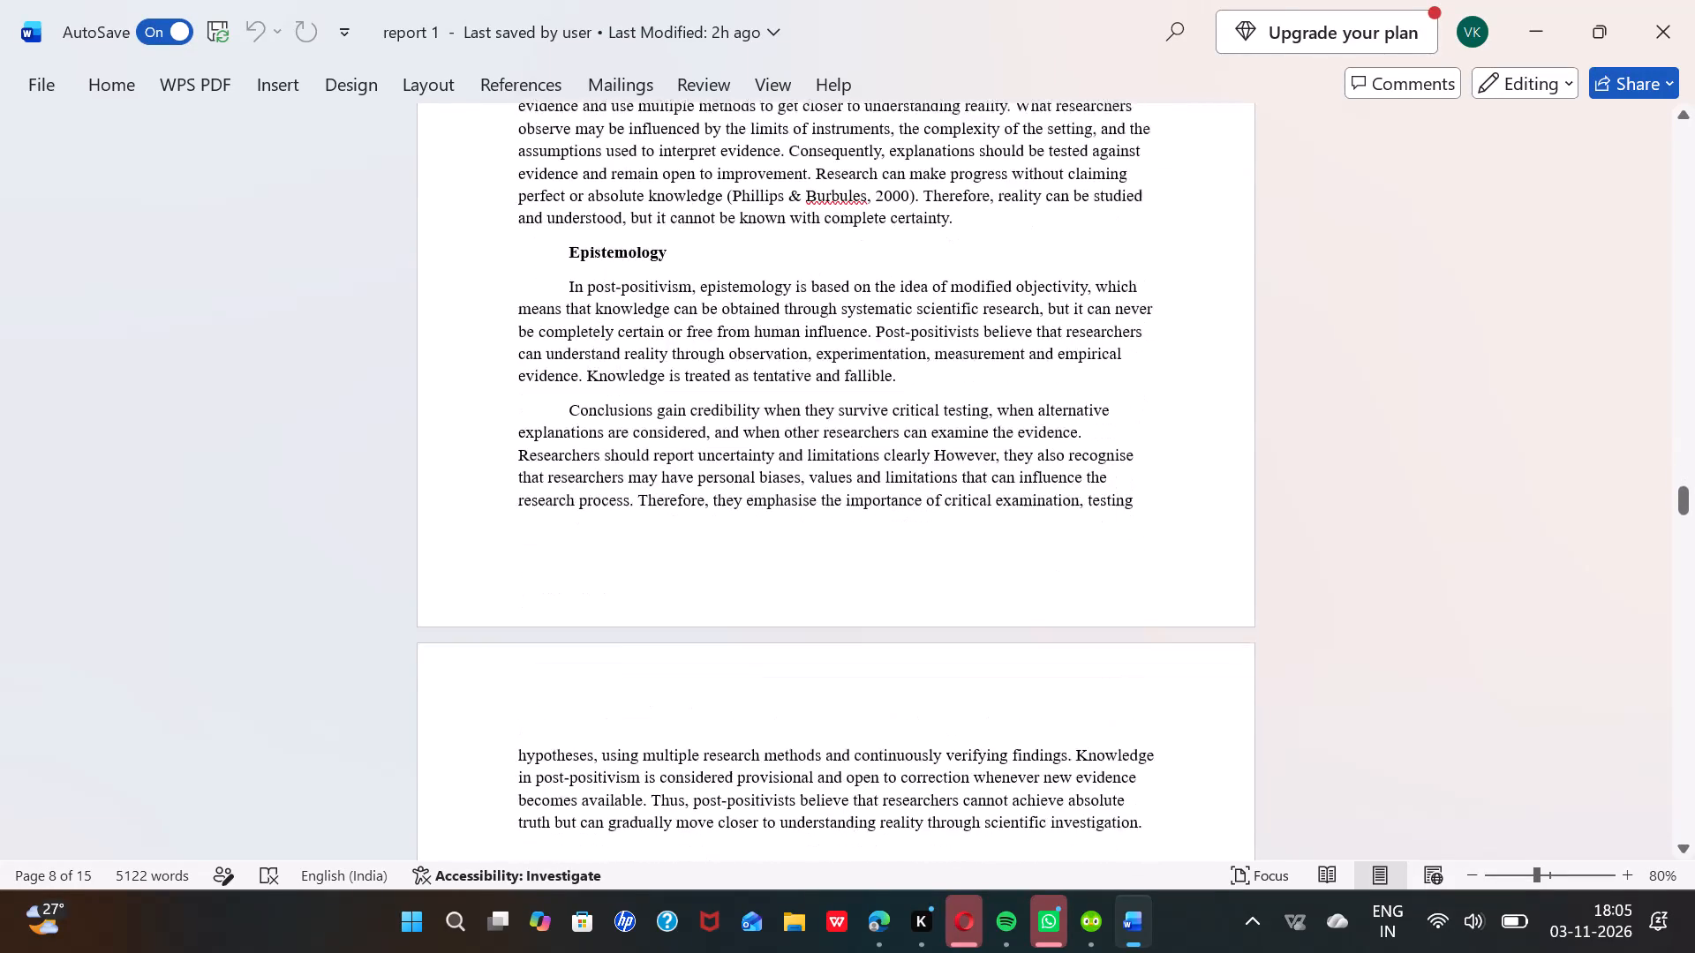
{"action": "scroll", "coordinate": [573, 370], "scroll_direction": "down", "scroll_amount": 5}
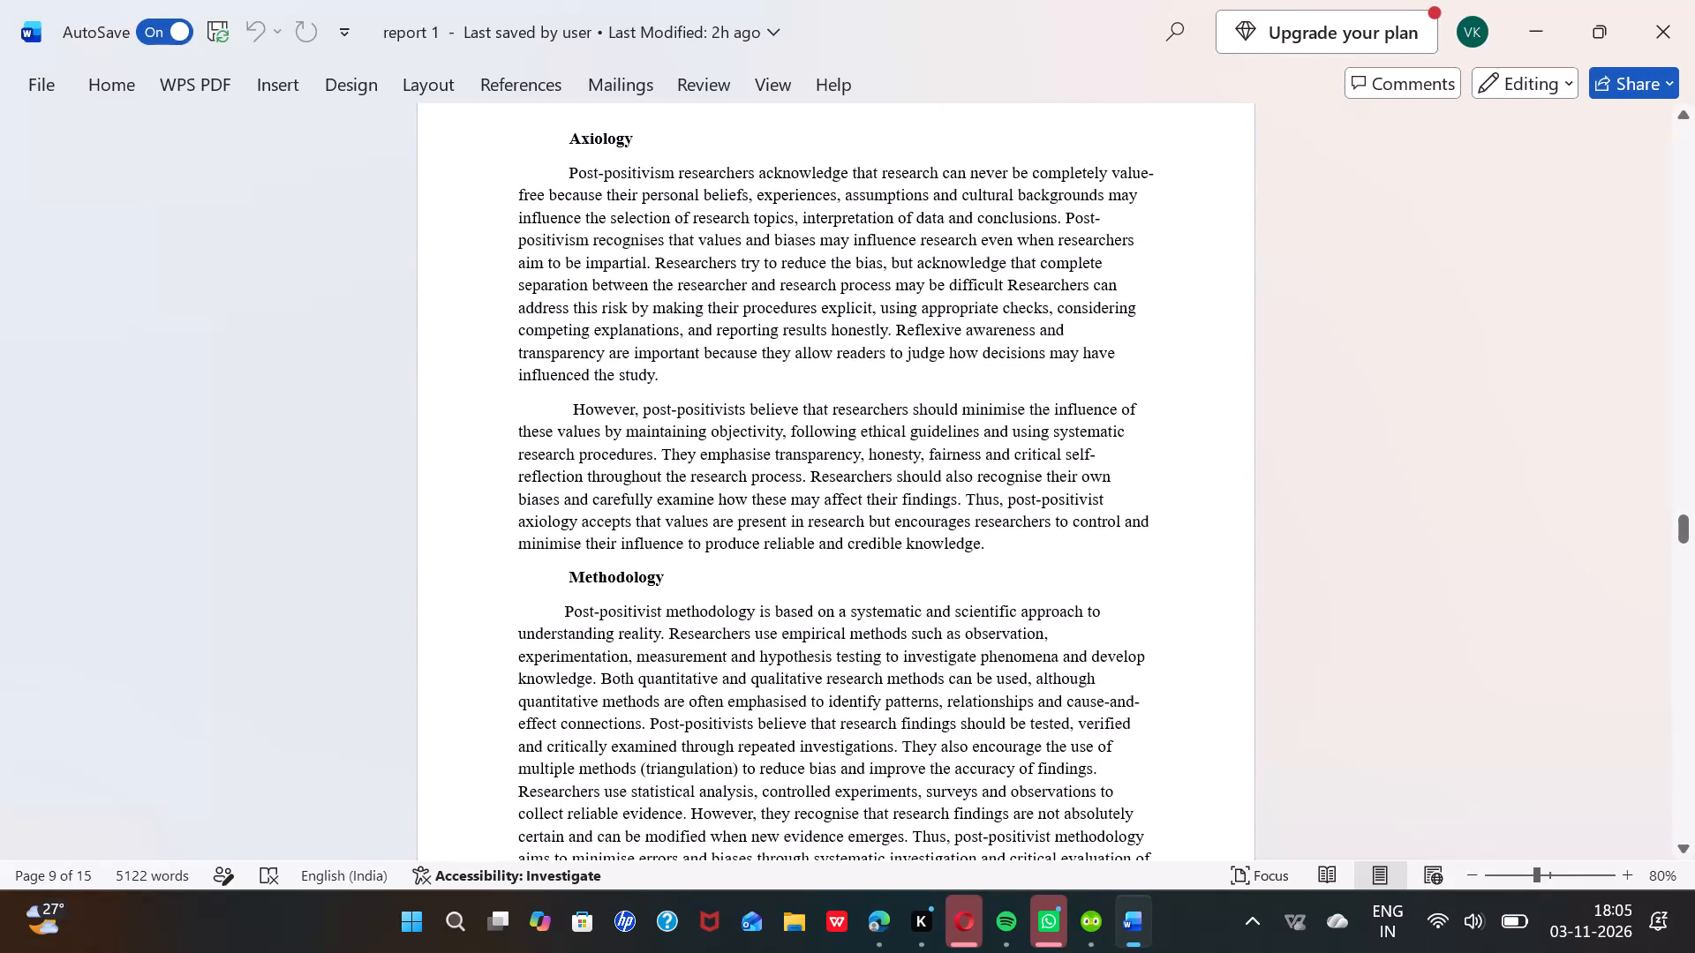
{"action": "left_click", "coordinate": [573, 370]}
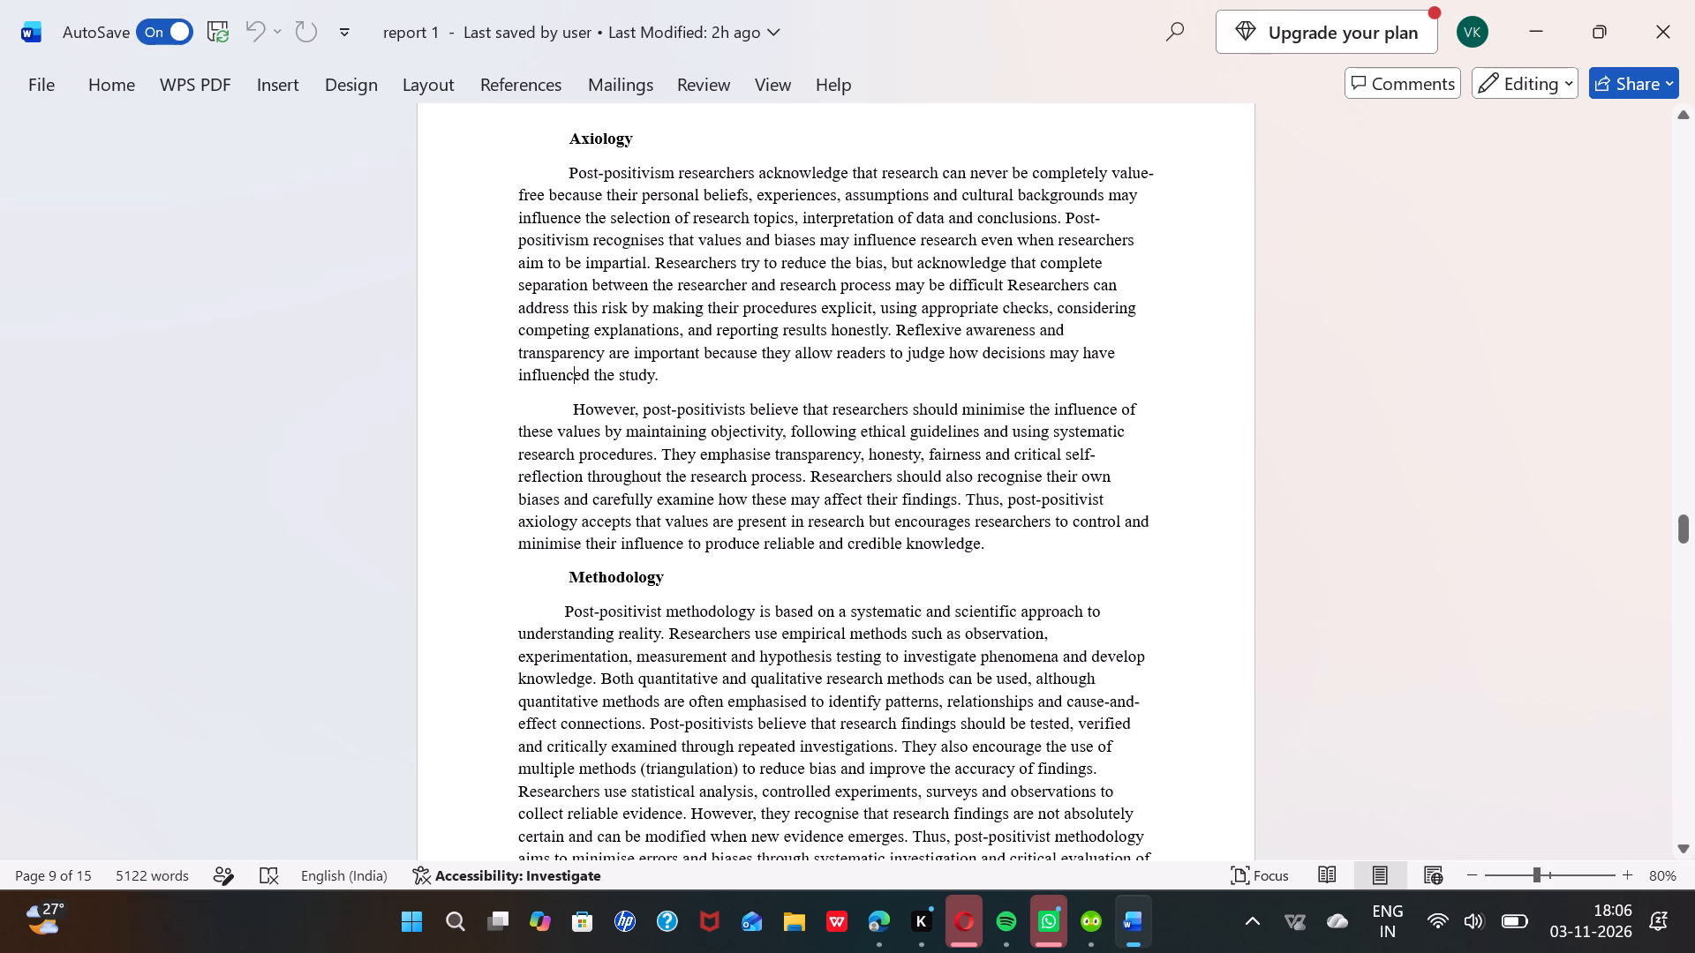
{"action": "left_click", "coordinate": [1006, 281]}
{"action": "key", "text": "BackSpace"}
{"action": "type", "text": "."}
{"action": "key", "text": "space"}
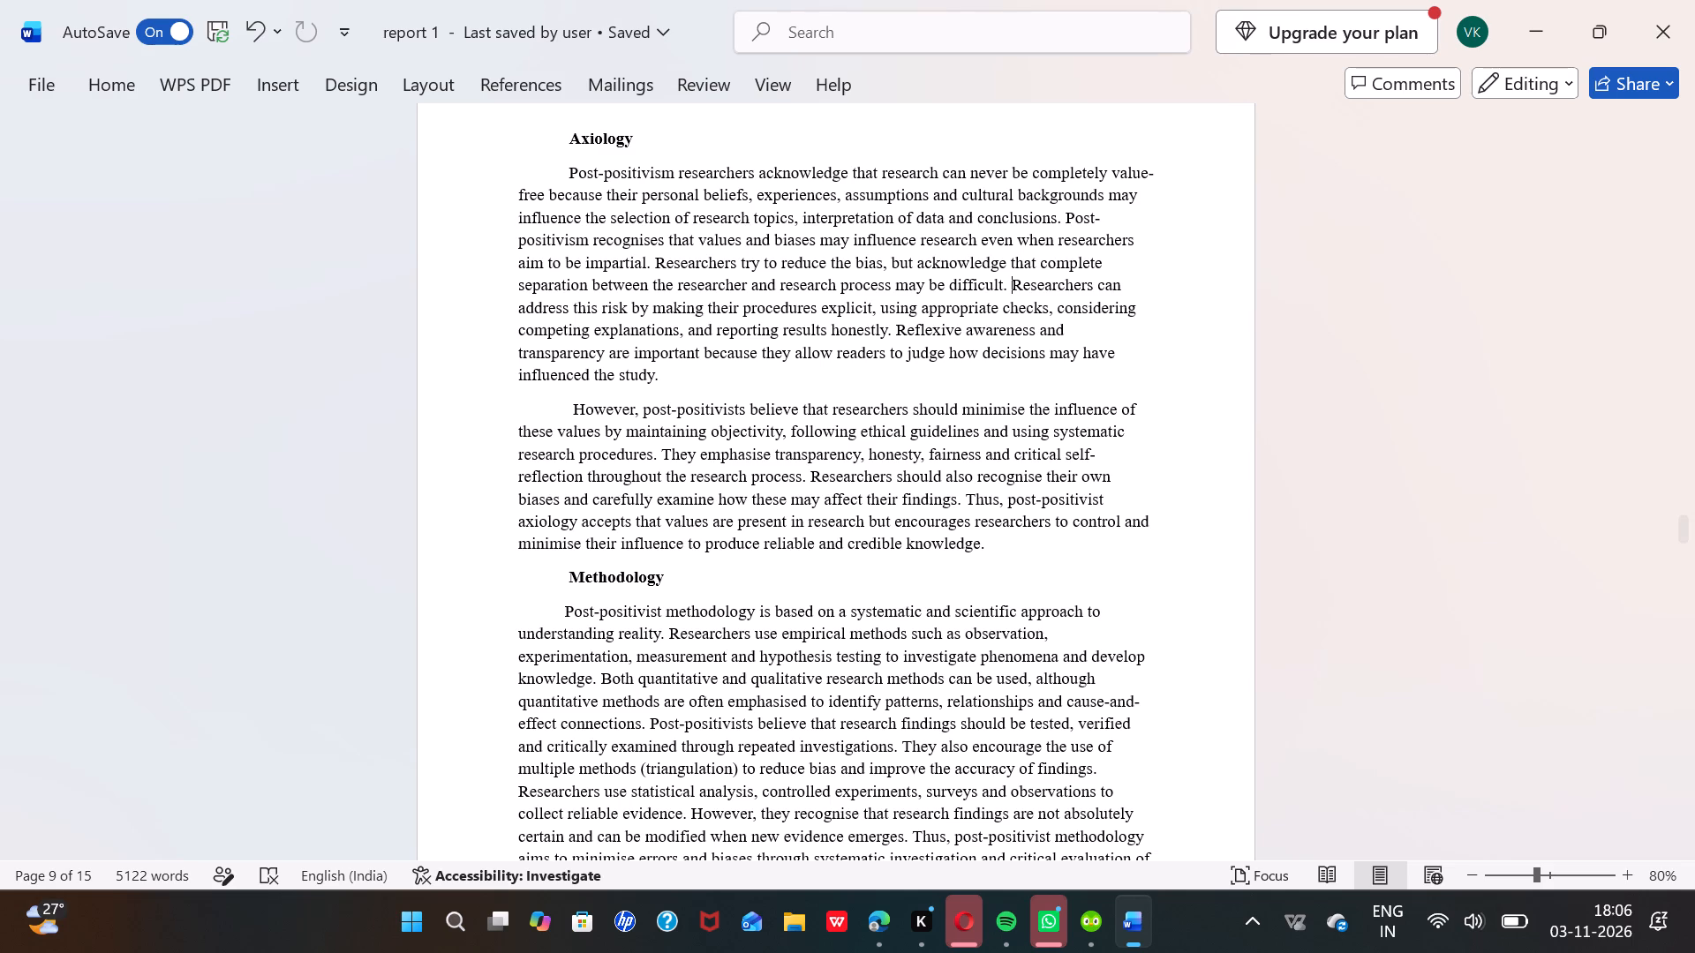
Copy the second Axiology paragraph's text from "They emphasise transparency" through "reliable and credible knowledge.".
{"action": "left_click_drag", "start_coordinate": [663, 453], "coordinate": [769, 497]}
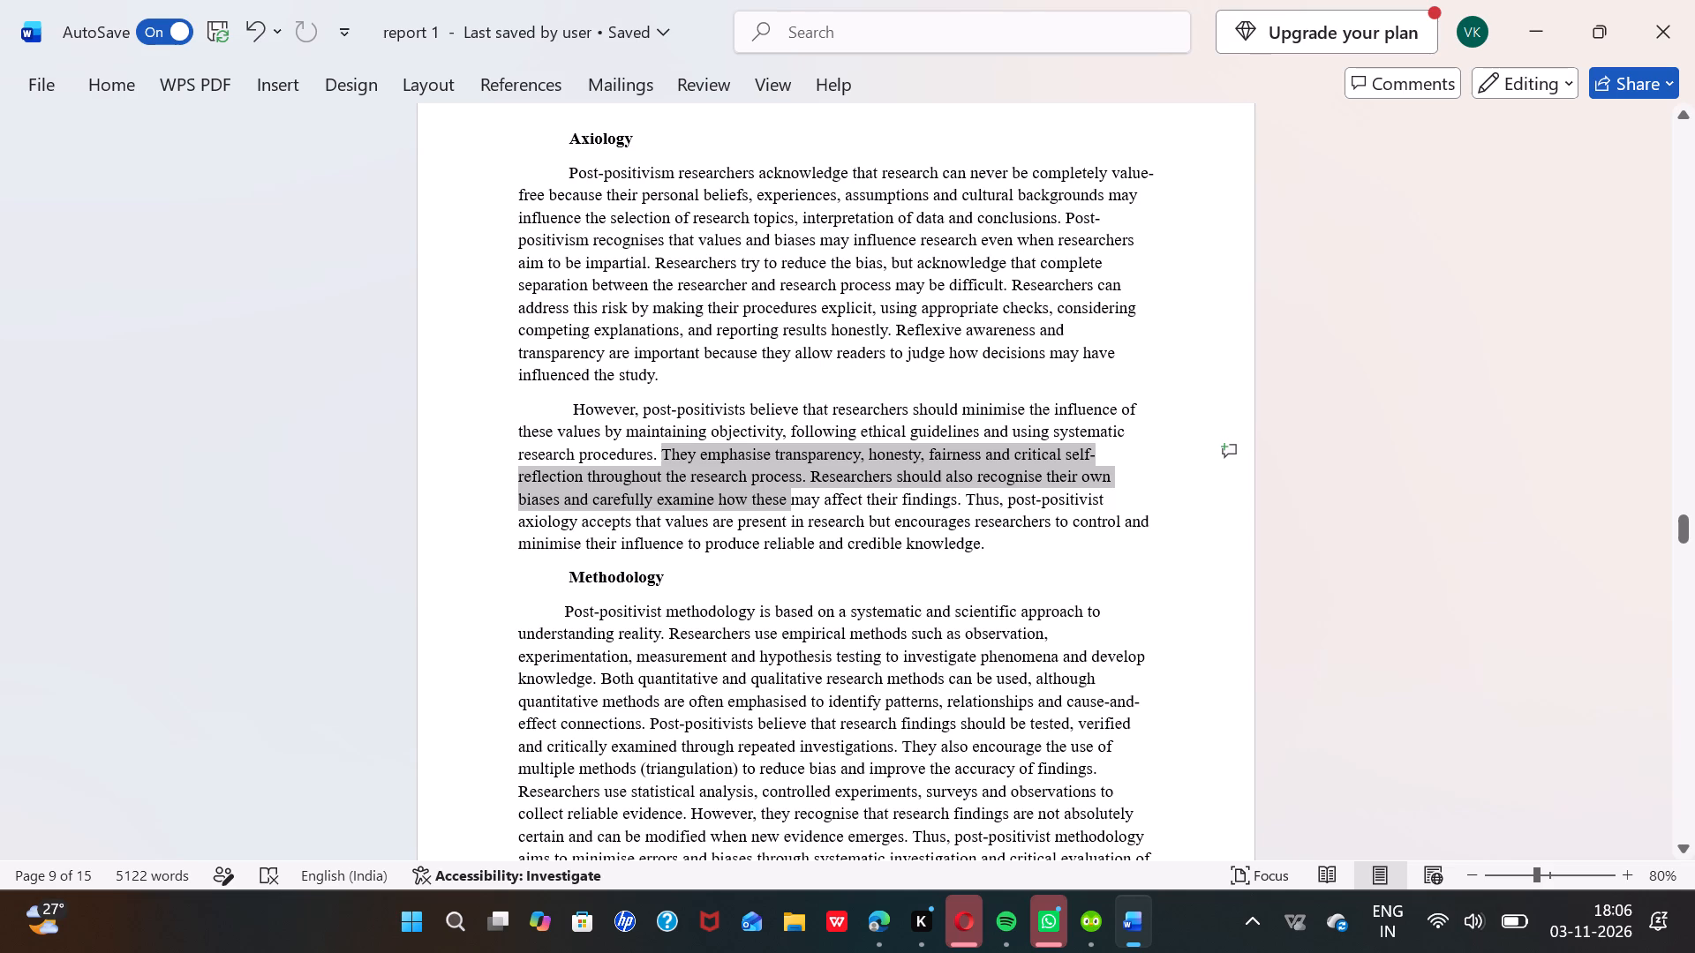
{"action": "left_click_drag", "start_coordinate": [769, 497], "coordinate": [727, 553]}
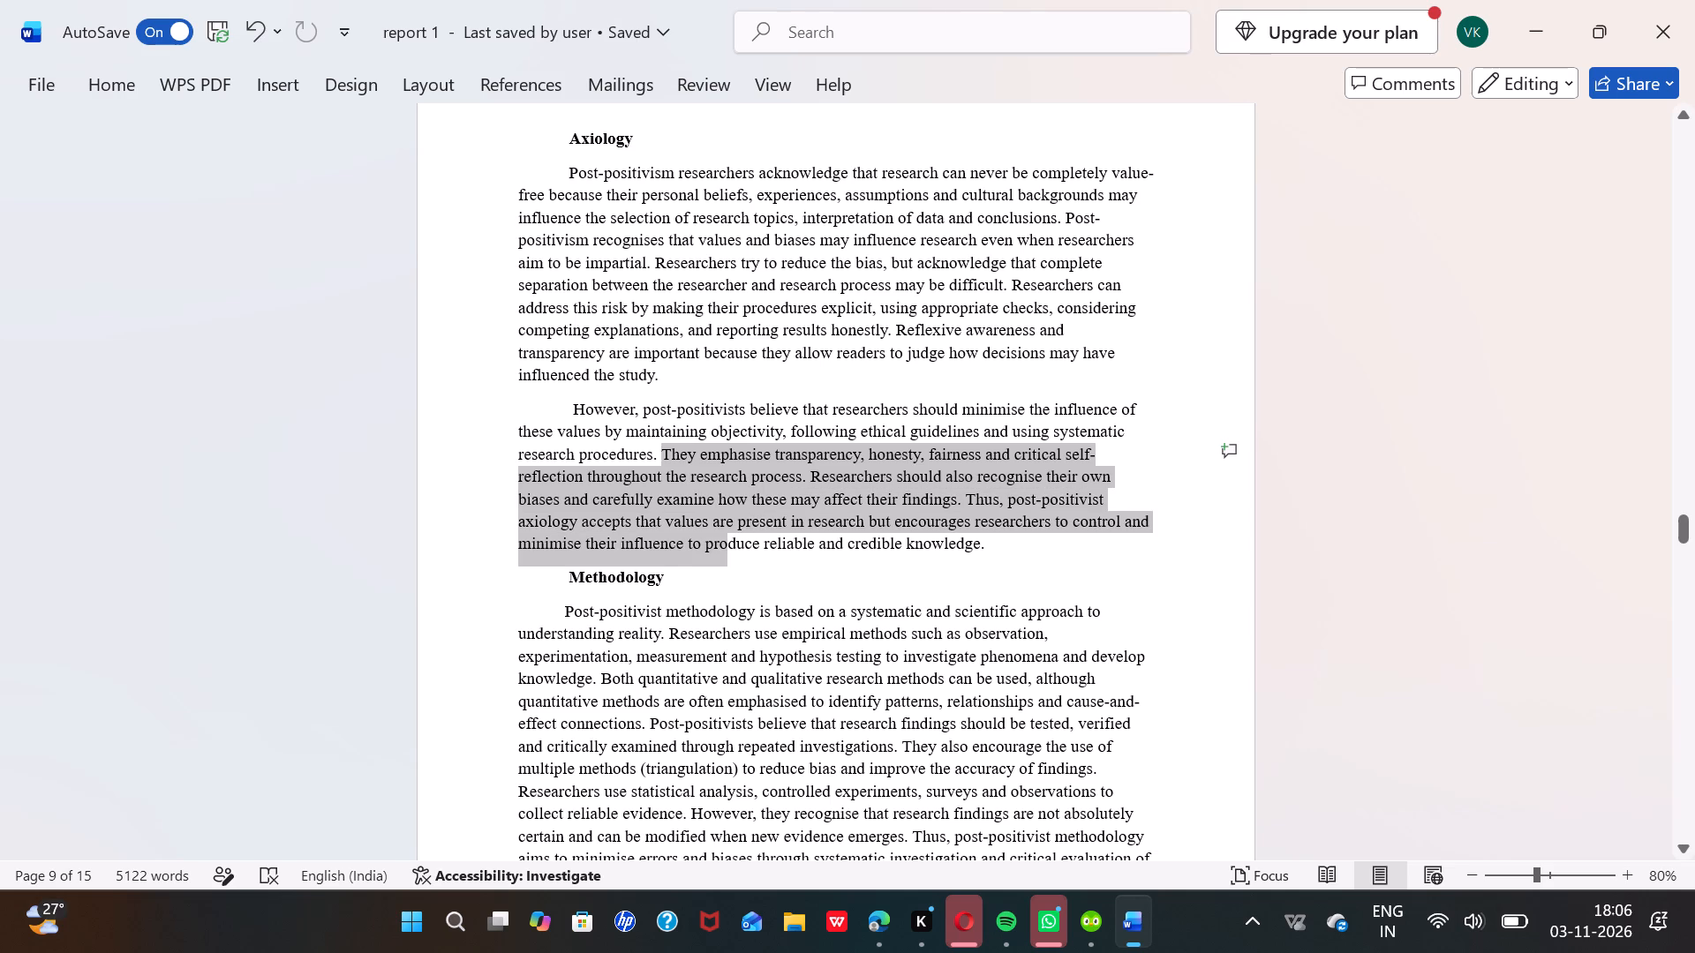
{"action": "left_click_drag", "start_coordinate": [727, 553], "coordinate": [994, 555]}
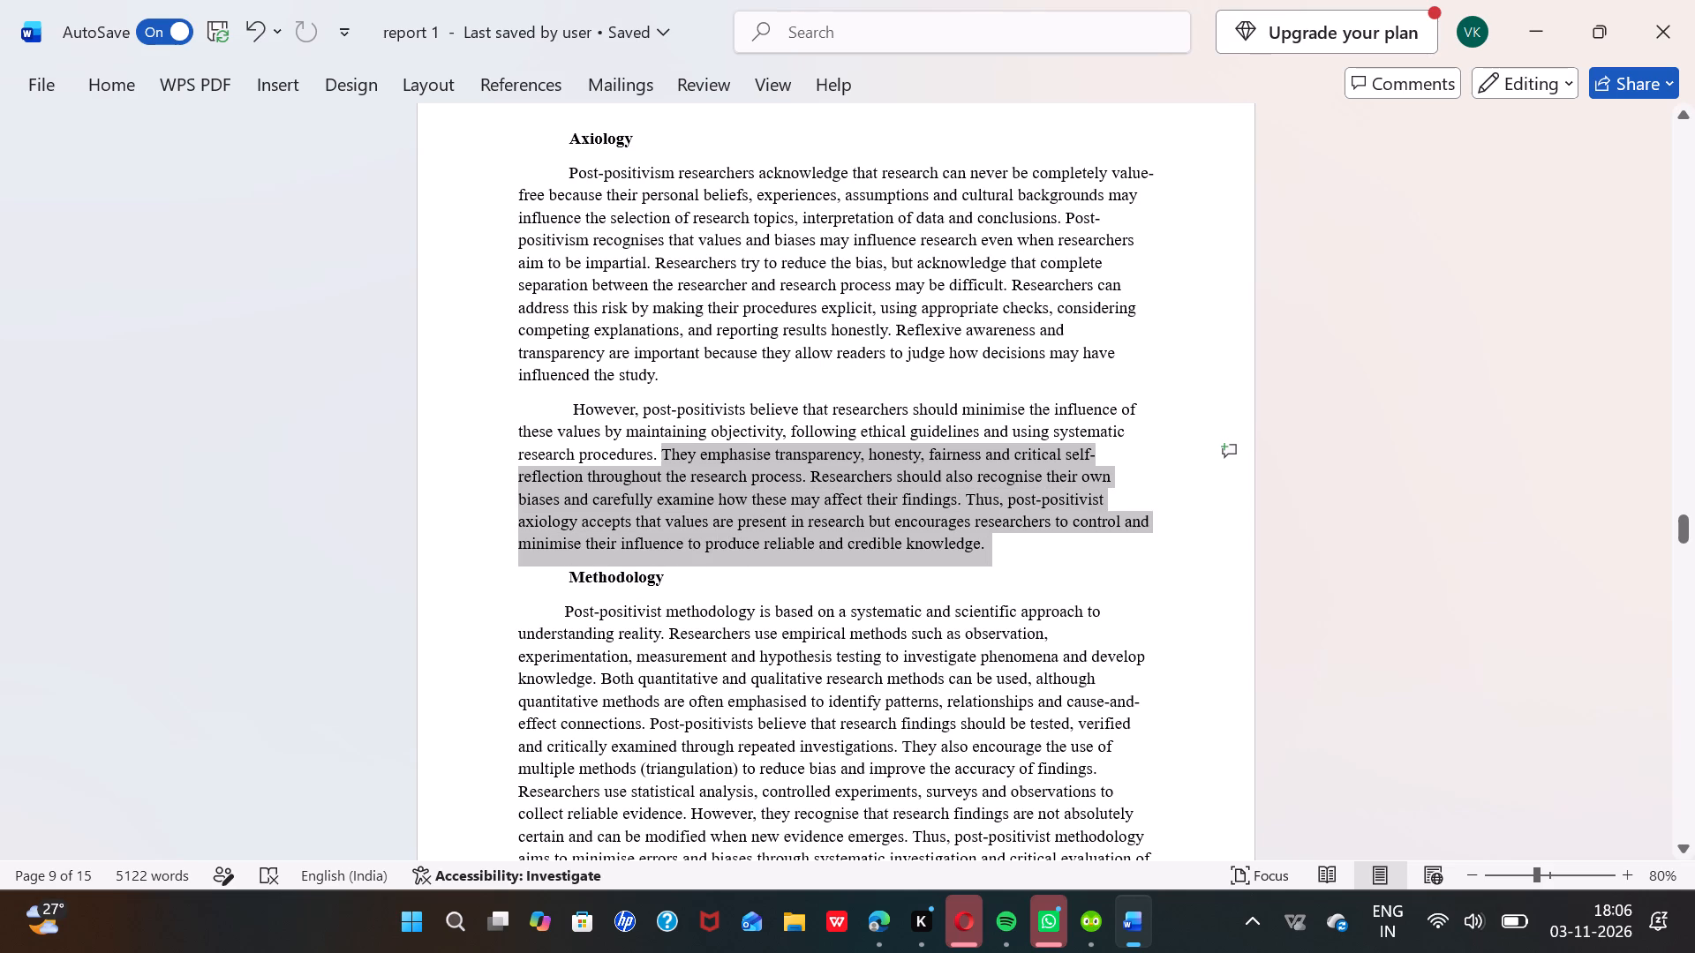
{"action": "left_click_drag", "start_coordinate": [994, 555], "coordinate": [995, 554]}
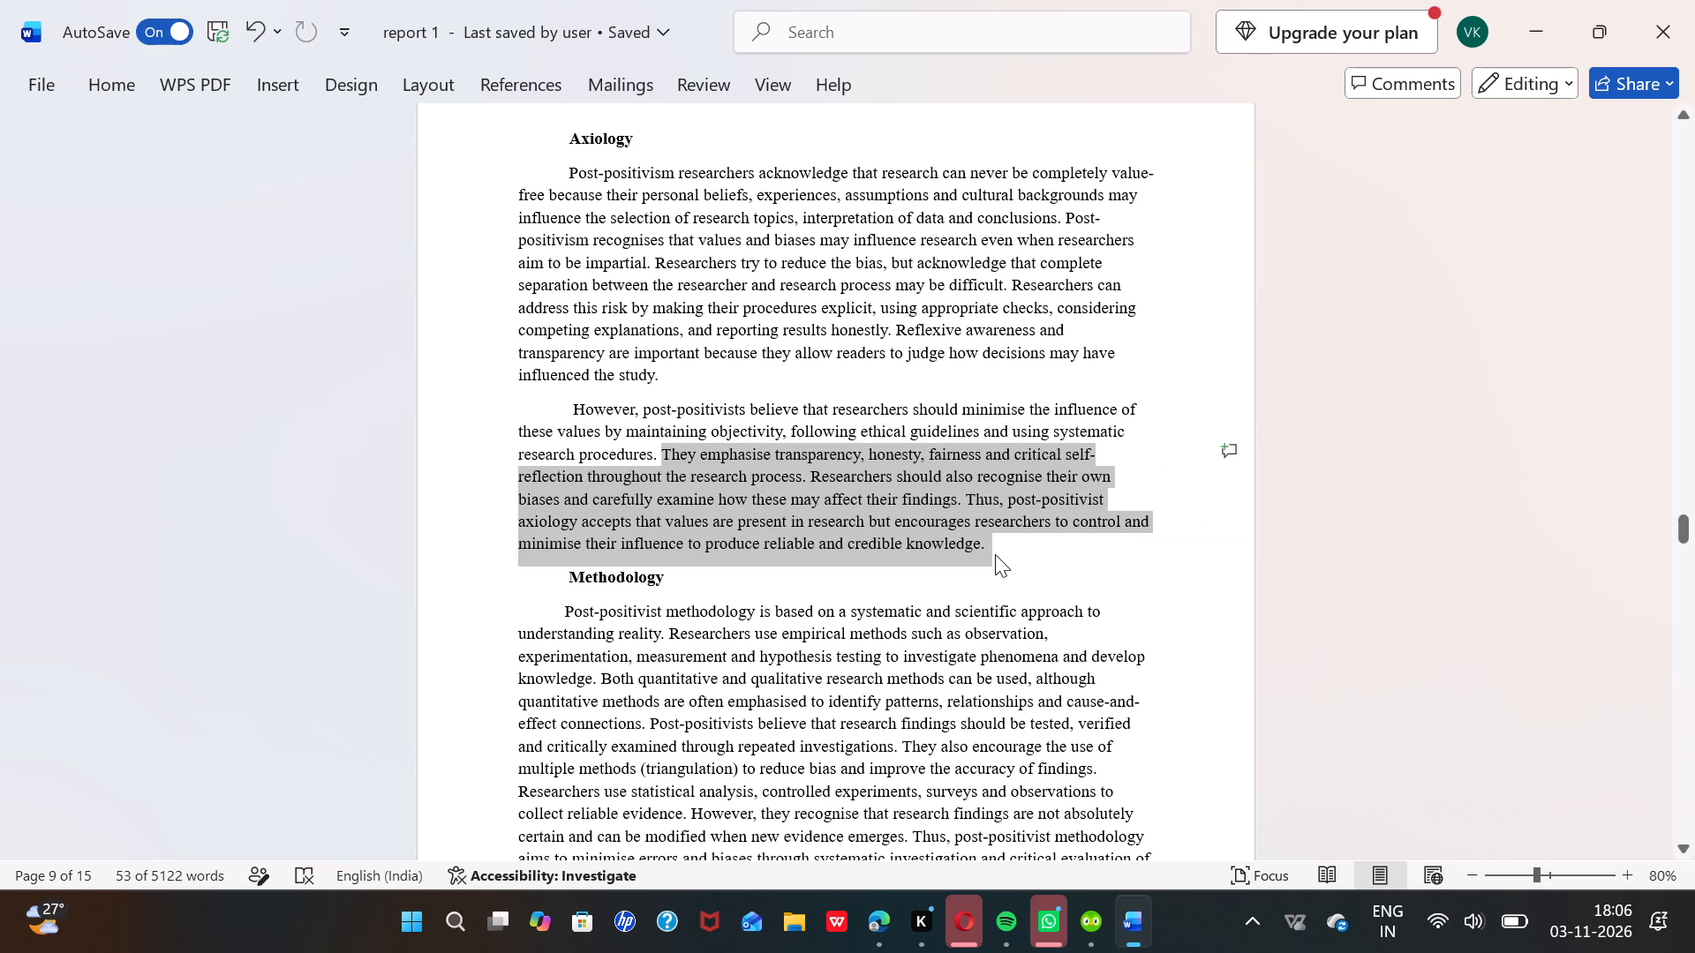
{"action": "key", "text": "ctrl+c"}
{"action": "left_click", "coordinate": [902, 386]}
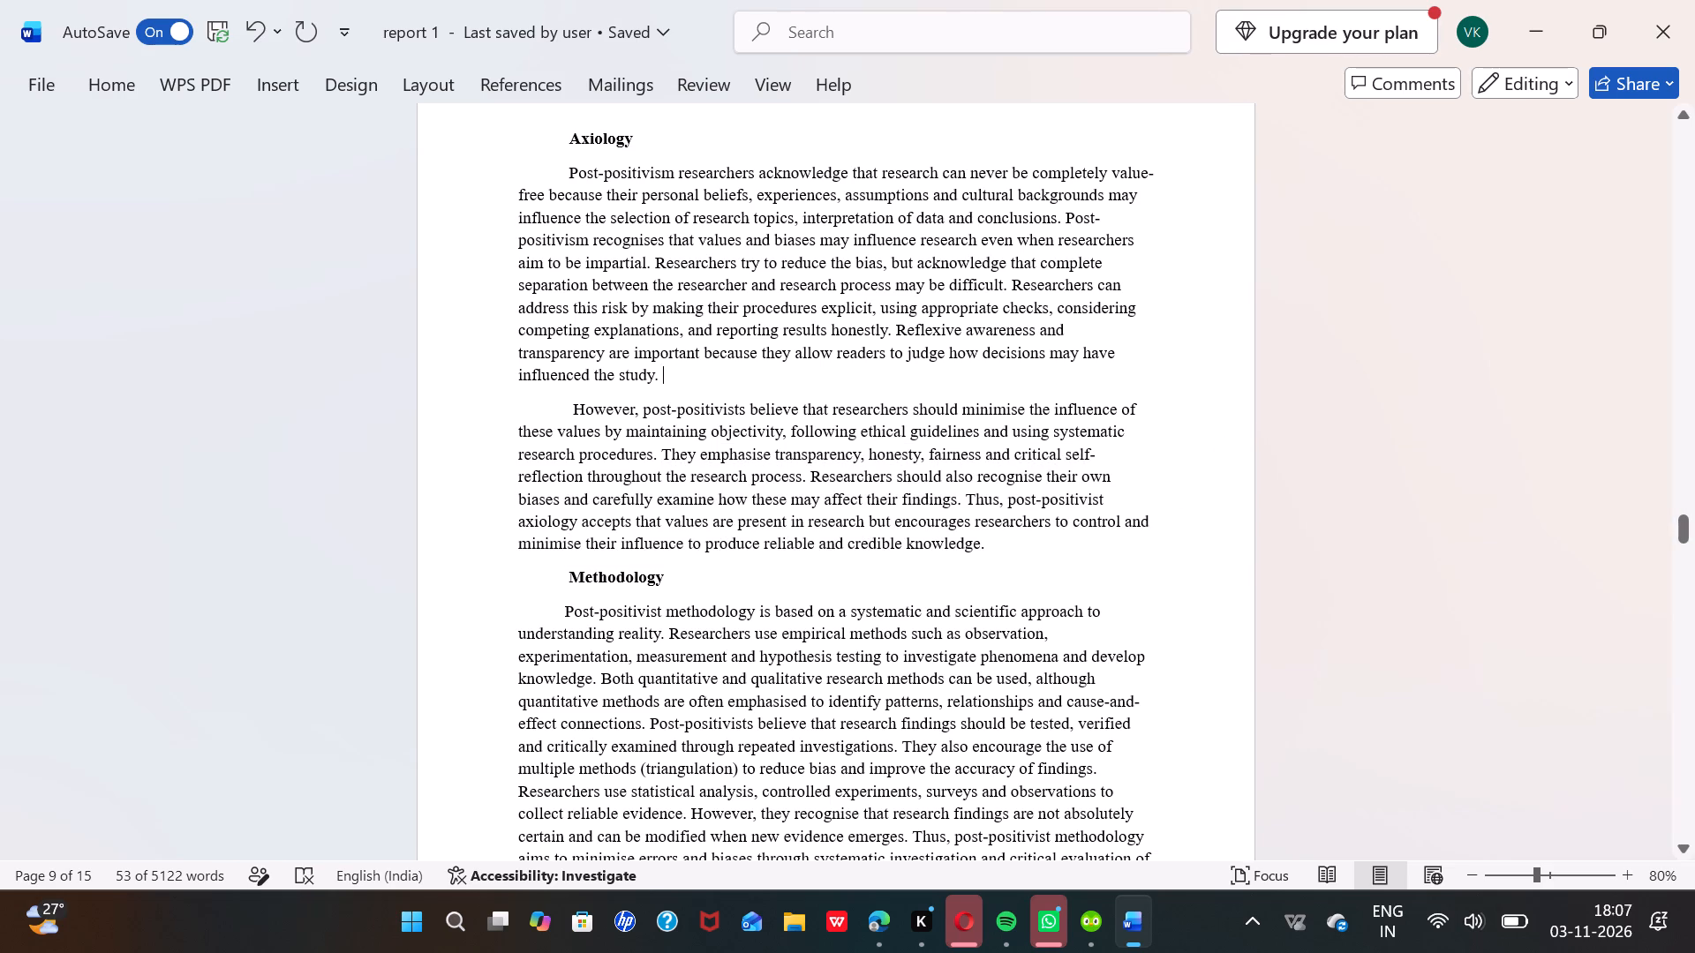
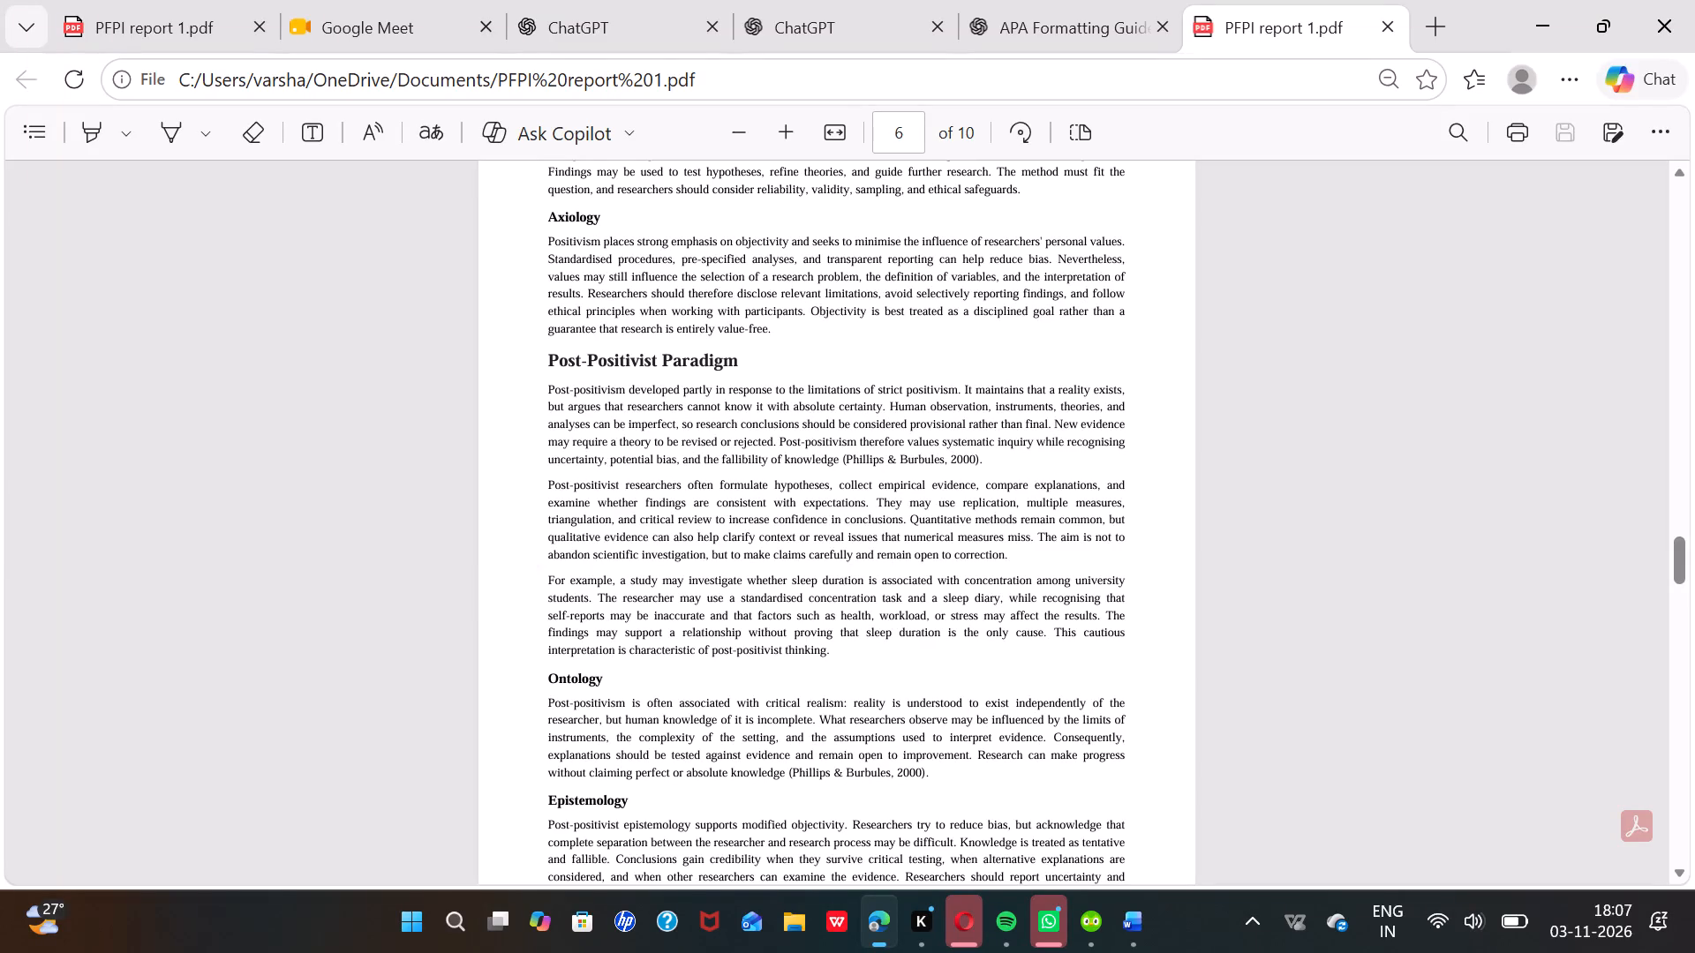
Switch to Word and change "Post-positivism researchers" to "Post-positivist researchers" at the start of the Post-Positivist Axiology text.
{"action": "left_click", "coordinate": [844, 576]}
{"action": "scroll", "coordinate": [844, 576], "scroll_direction": "up", "scroll_amount": 4}
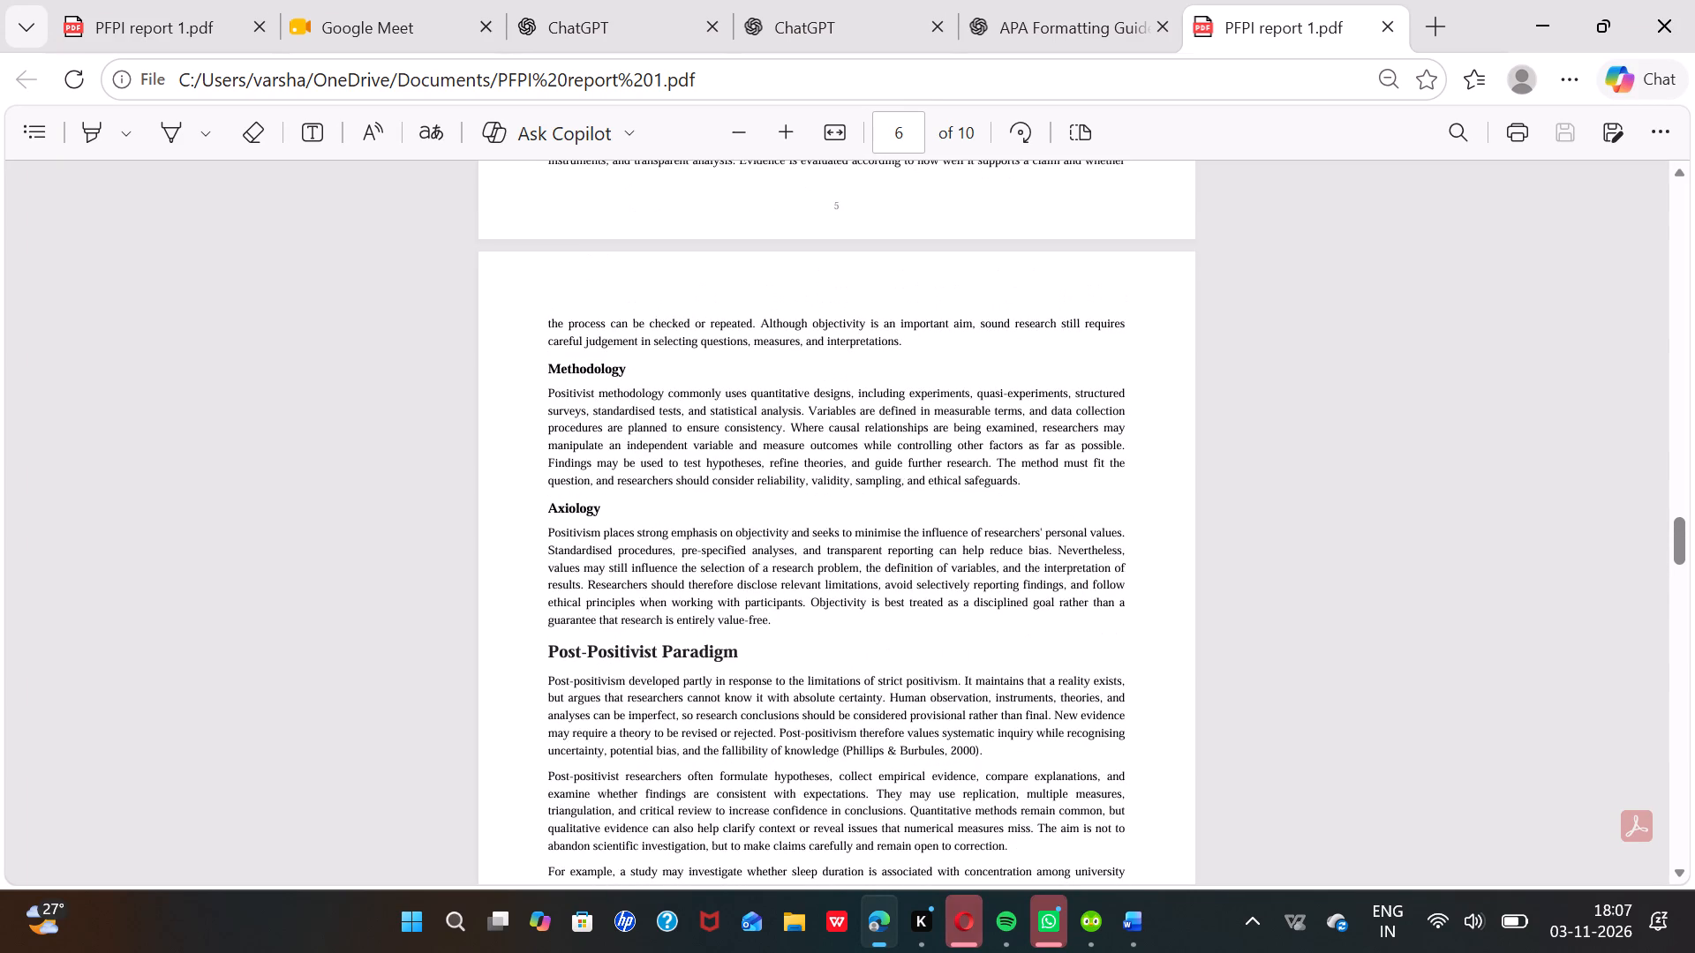
{"action": "left_click", "coordinate": [1155, 934]}
{"action": "left_click", "coordinate": [1140, 929]}
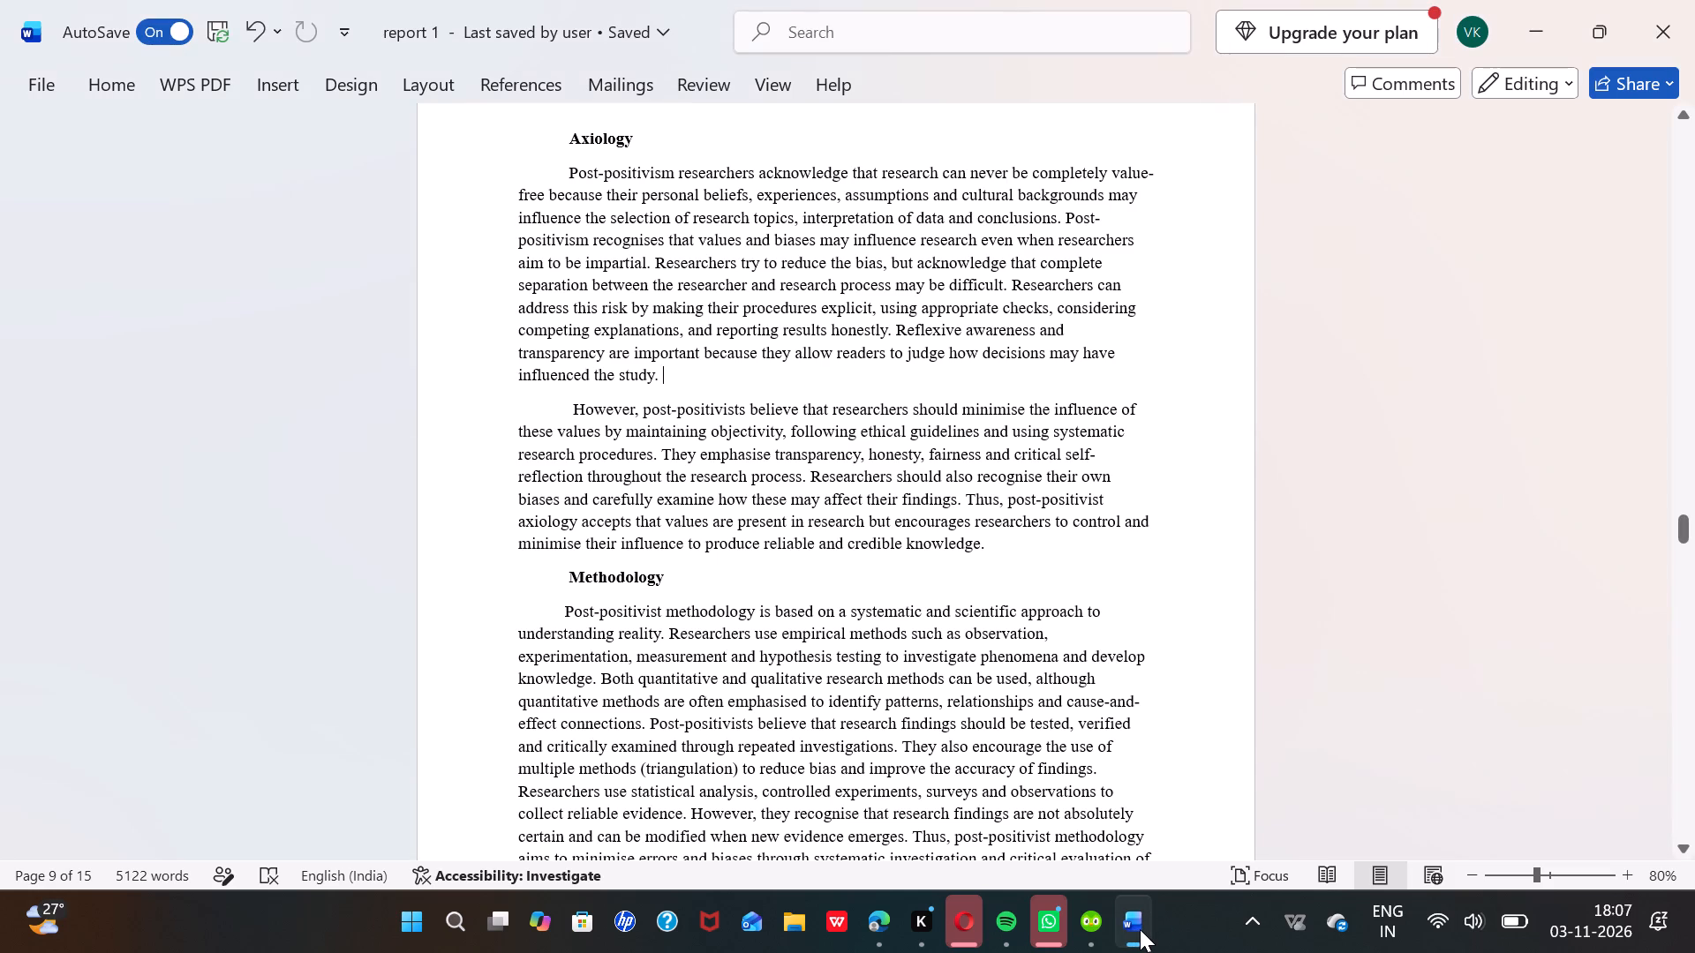
{"action": "scroll", "coordinate": [820, 596], "scroll_direction": "down", "scroll_amount": 1}
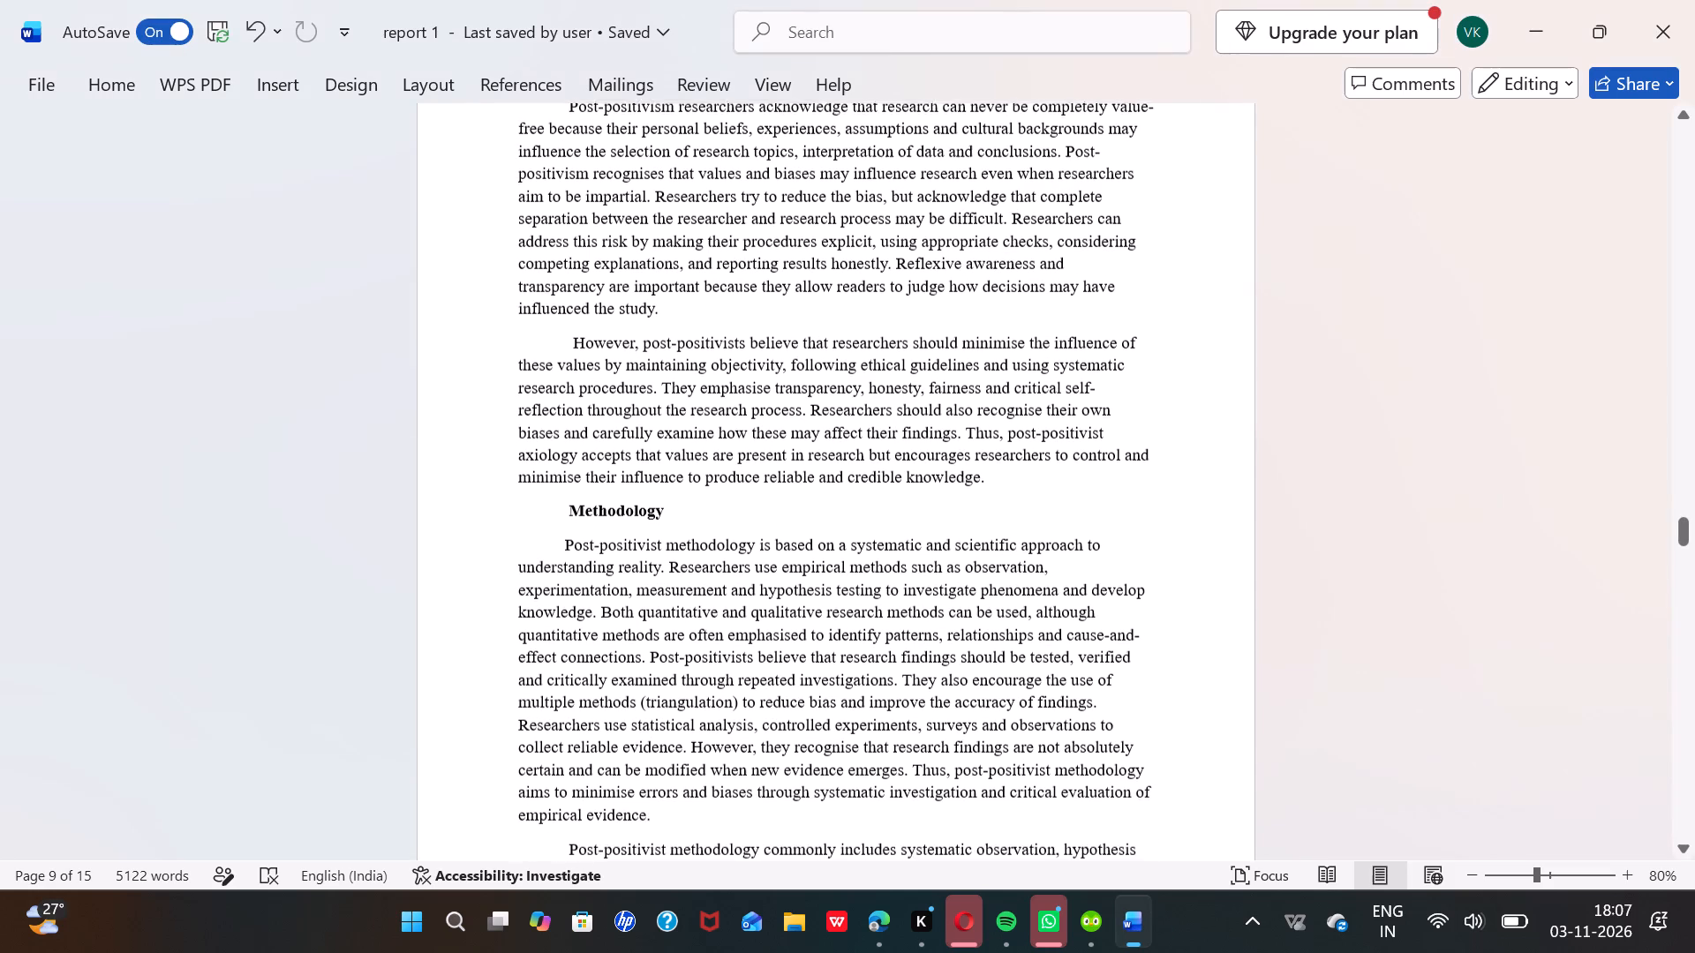
{"action": "scroll", "coordinate": [820, 596], "scroll_direction": "down", "scroll_amount": 1}
{"action": "scroll", "coordinate": [820, 596], "scroll_direction": "up", "scroll_amount": 2}
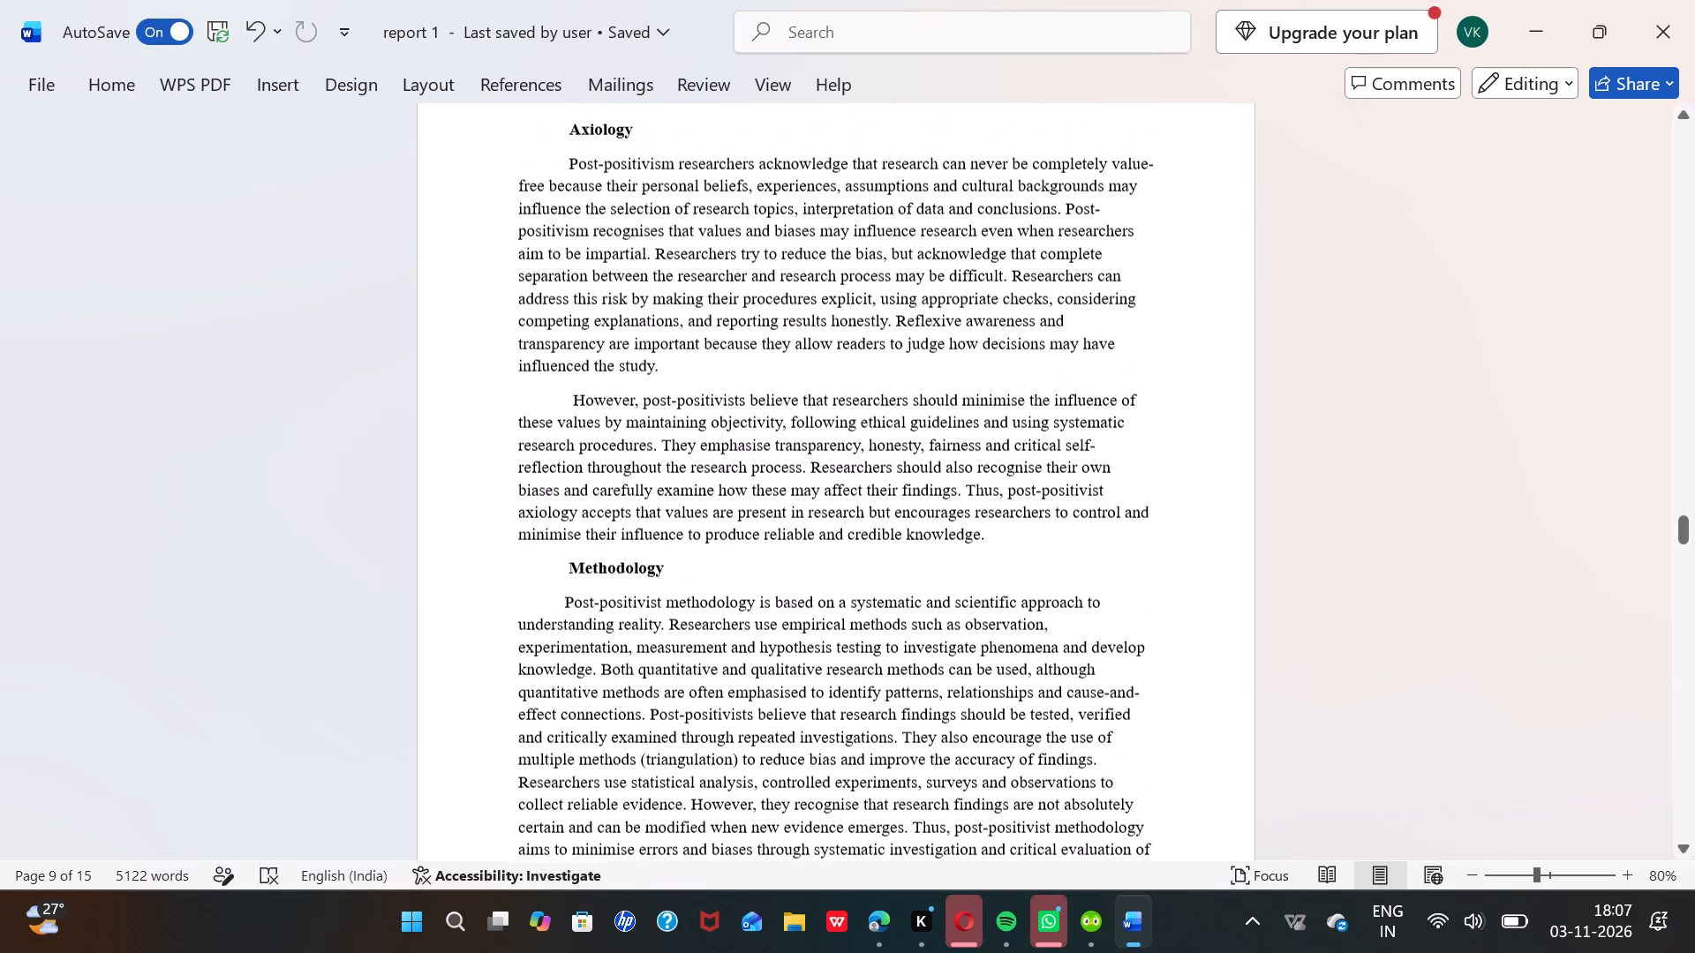
{"action": "scroll", "coordinate": [820, 596], "scroll_direction": "up", "scroll_amount": 1}
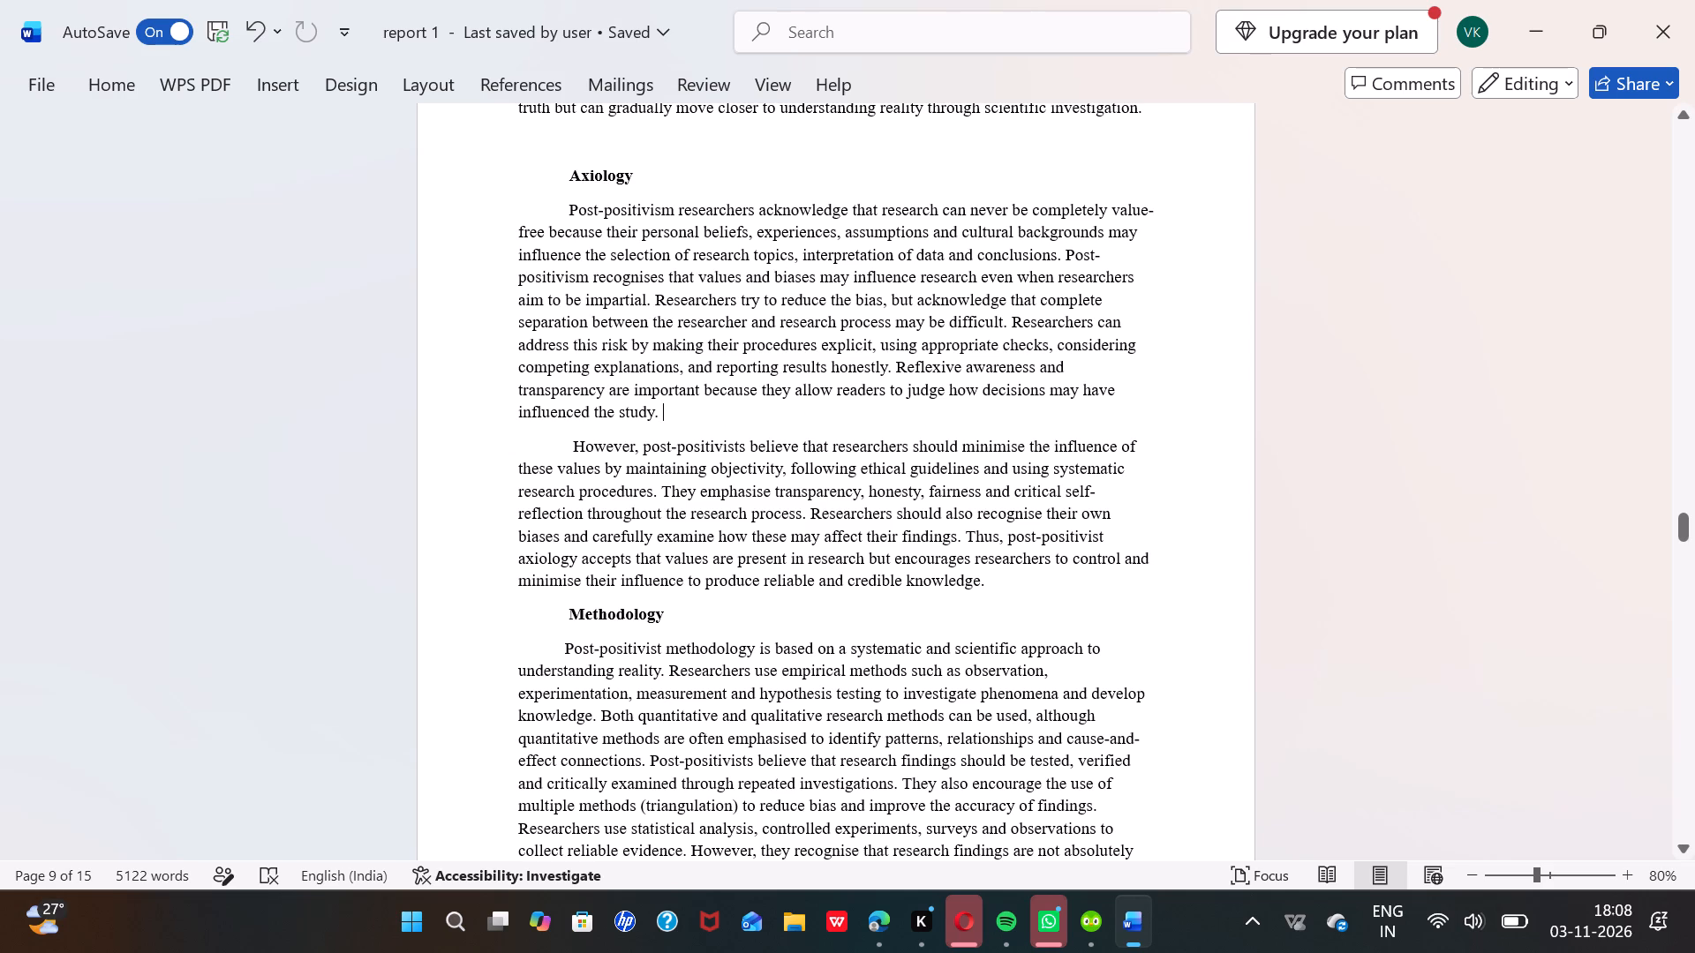
{"action": "left_click", "coordinate": [672, 212]}
{"action": "key", "text": "BackSpace"}
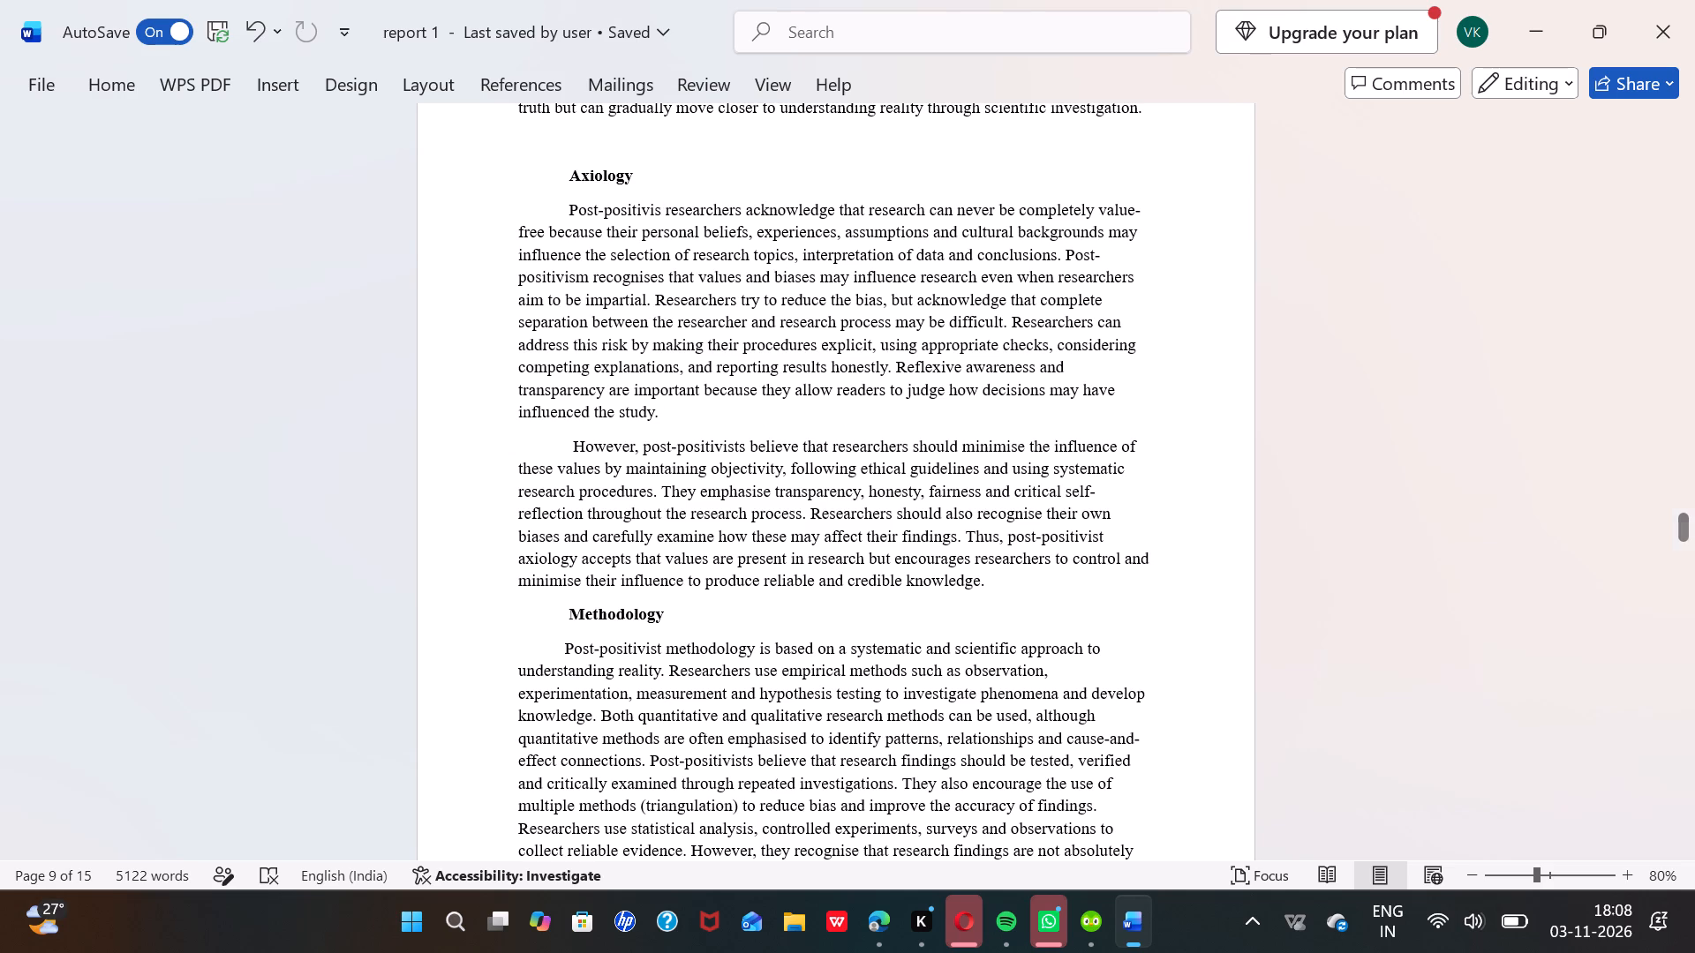
{"action": "key", "text": "t"}
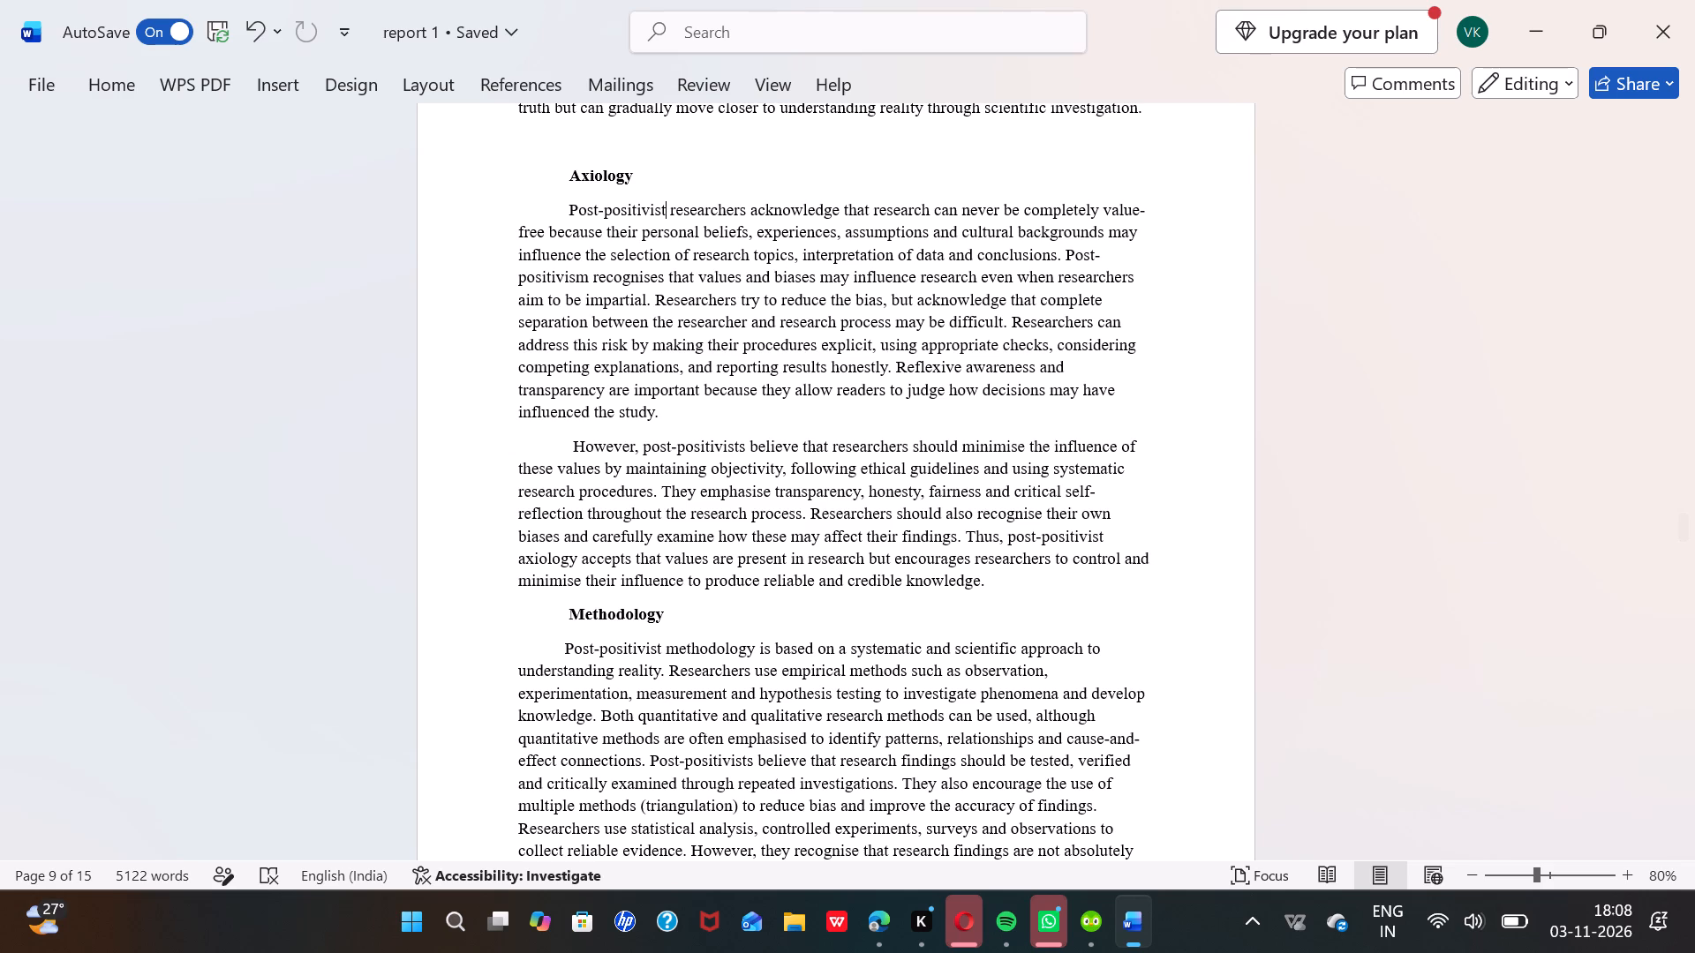
Move the "However, post-positivists believe… research procedures" sentence from the second Axiology paragraph to after "aim to be impartial.", removing the leftover full stop.
{"action": "left_click_drag", "start_coordinate": [570, 446], "coordinate": [652, 495]}
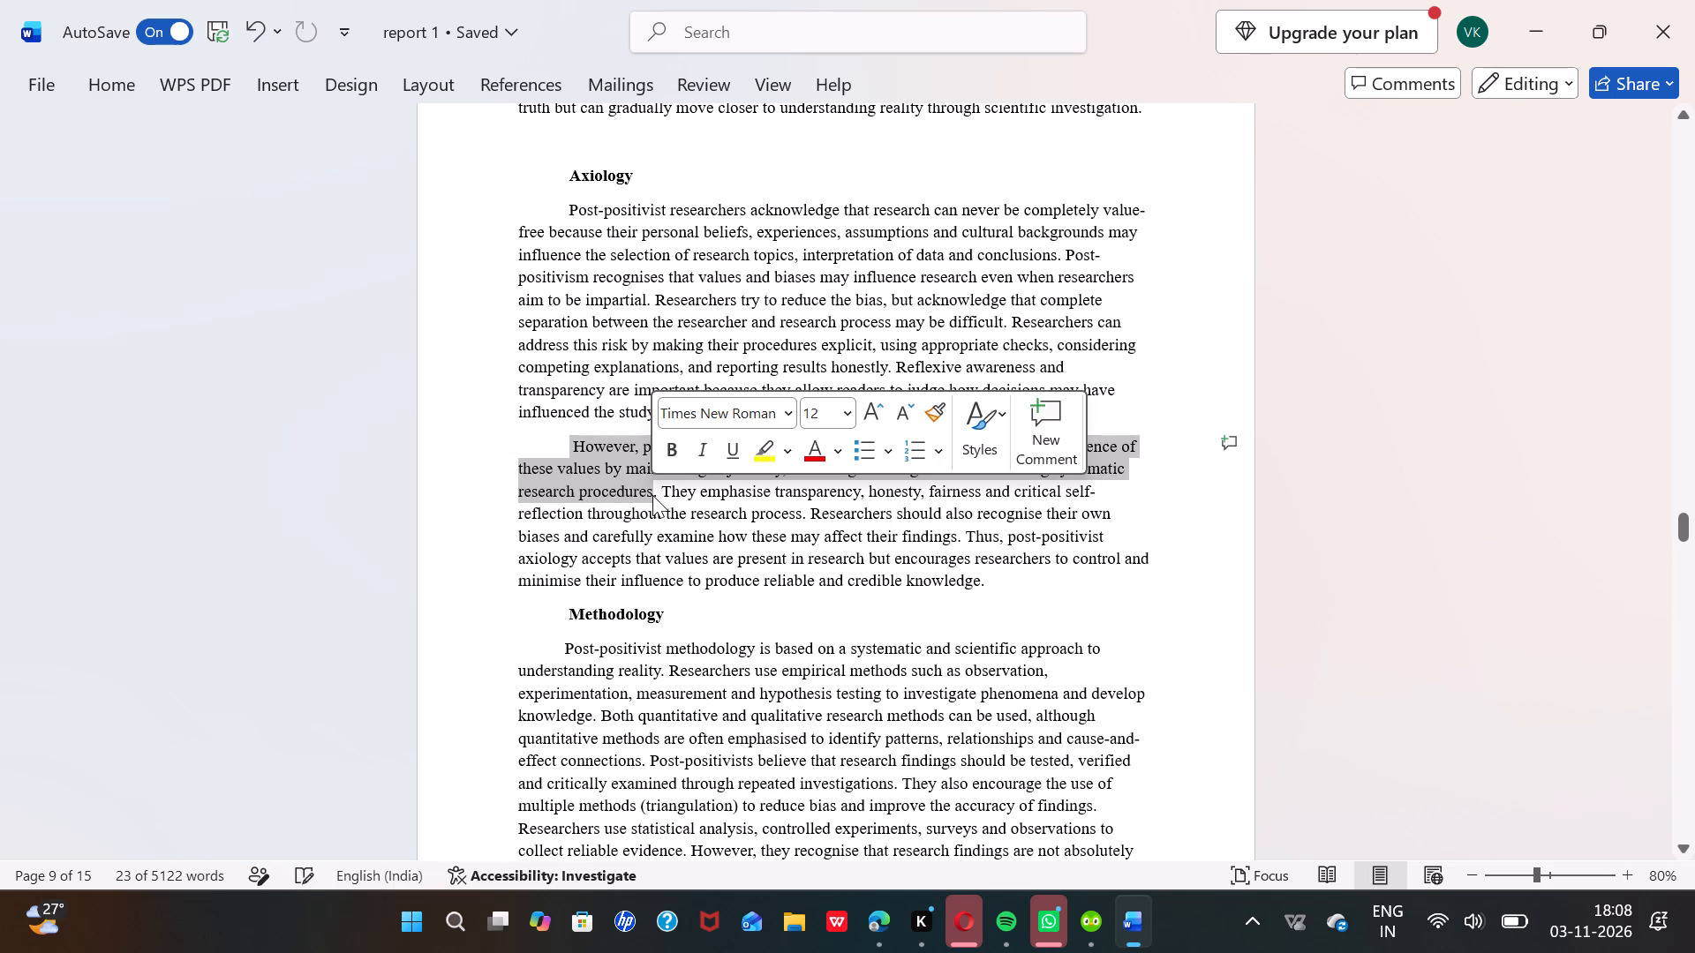
{"action": "key", "text": "ctrl+c"}
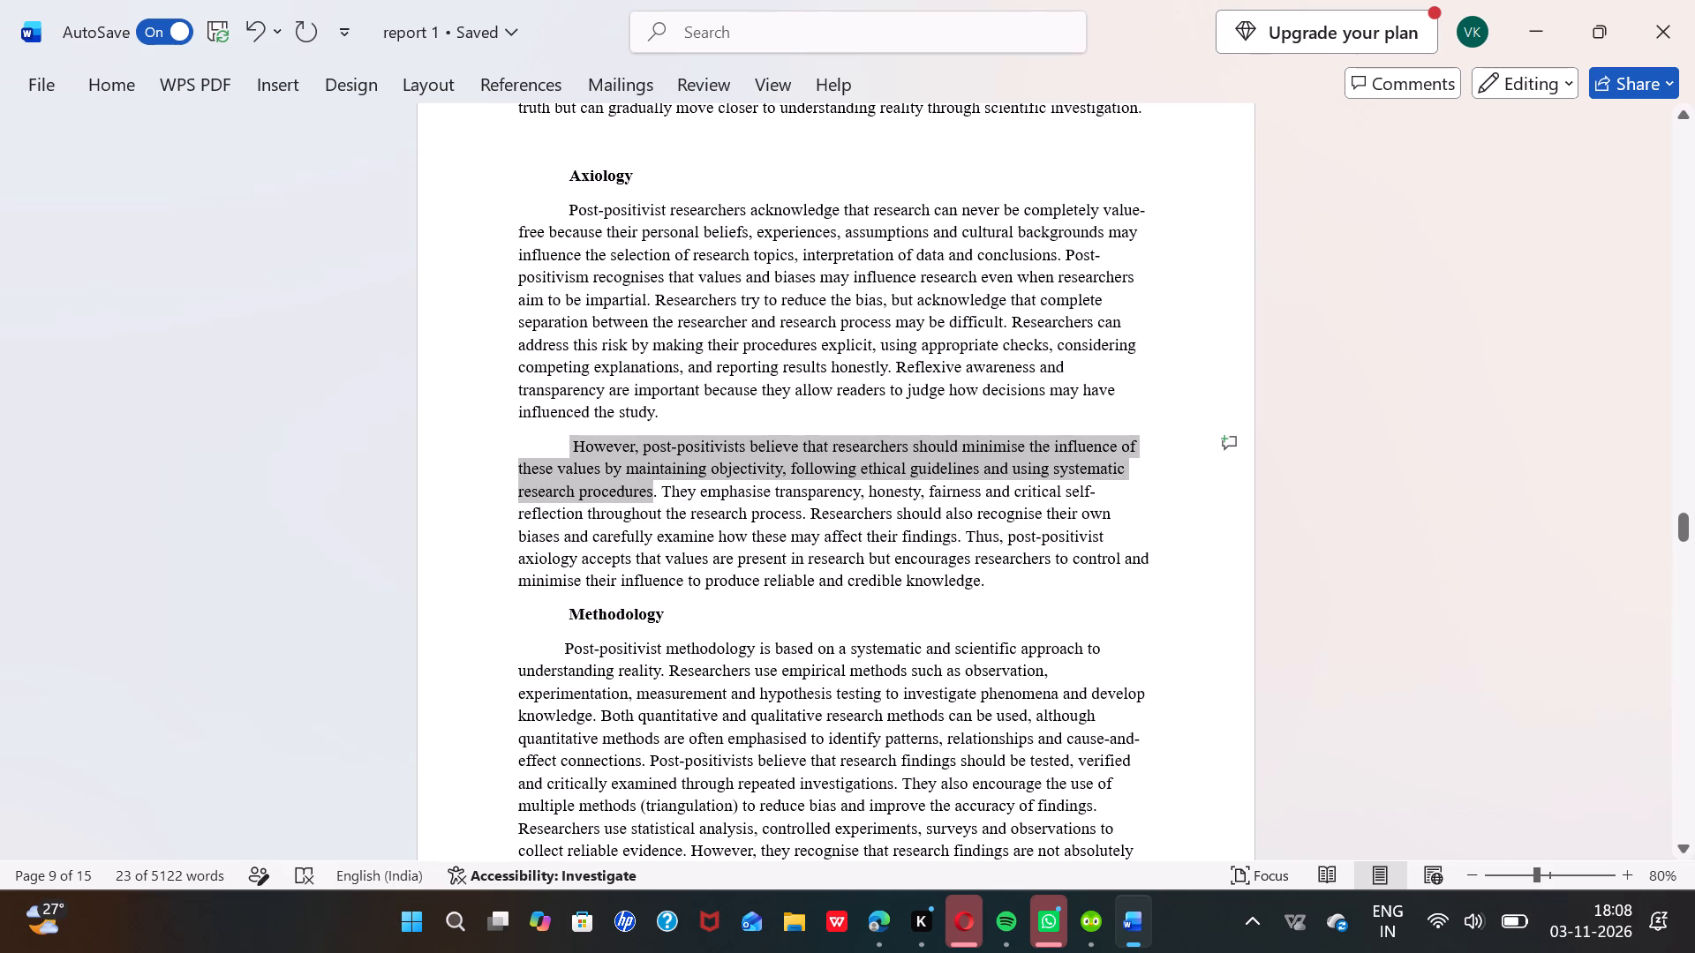
{"action": "left_click", "coordinate": [654, 296]}
{"action": "key", "text": "ctrl+c"}
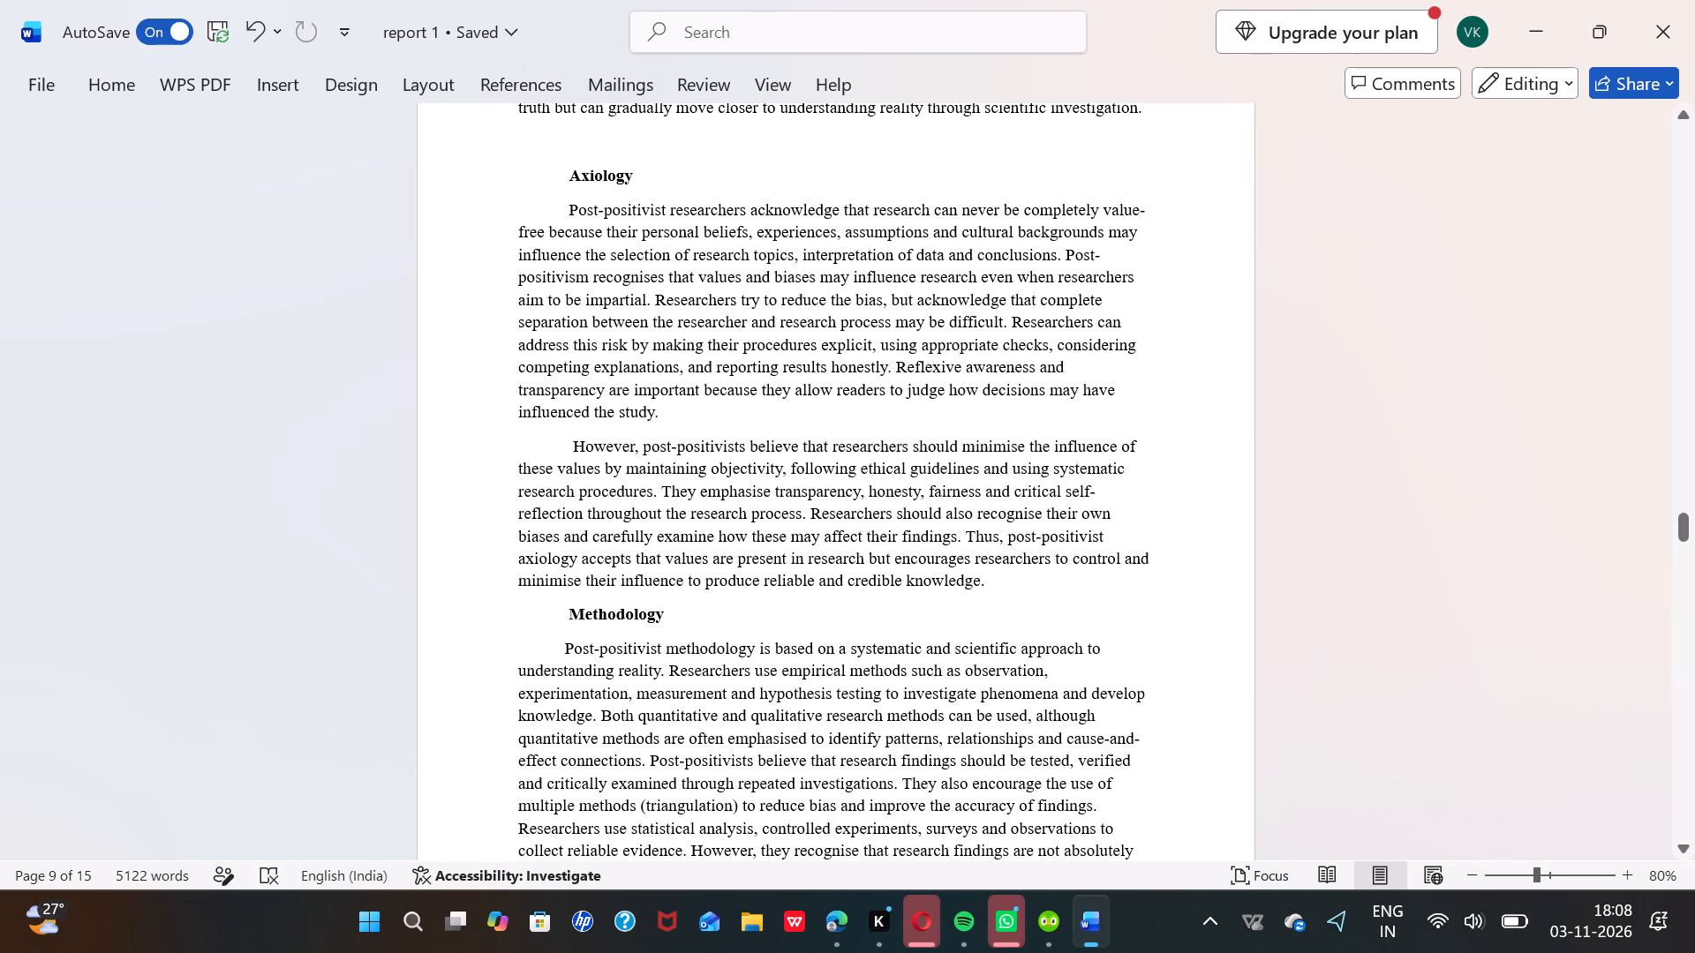
{"action": "key", "text": "ctrl+v"}
{"action": "left_click_drag", "start_coordinate": [580, 492], "coordinate": [645, 537]}
{"action": "key", "text": "BackSpace"}
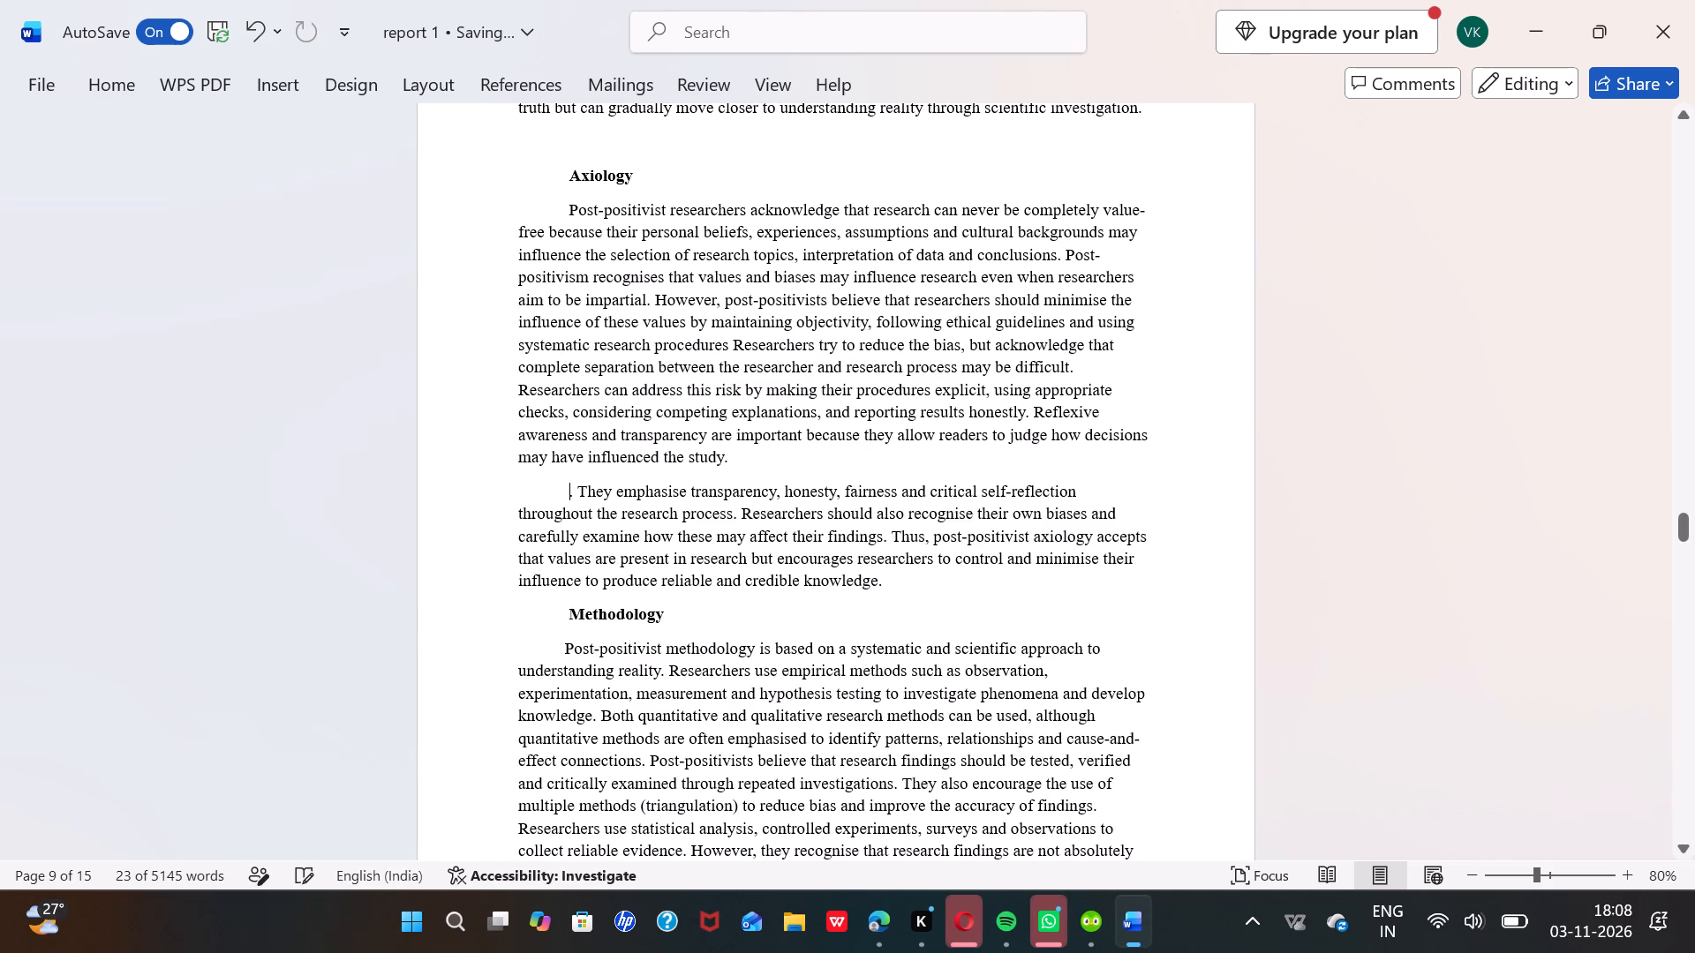
{"action": "left_click", "coordinate": [574, 497]}
{"action": "key", "text": "BackSpace"}
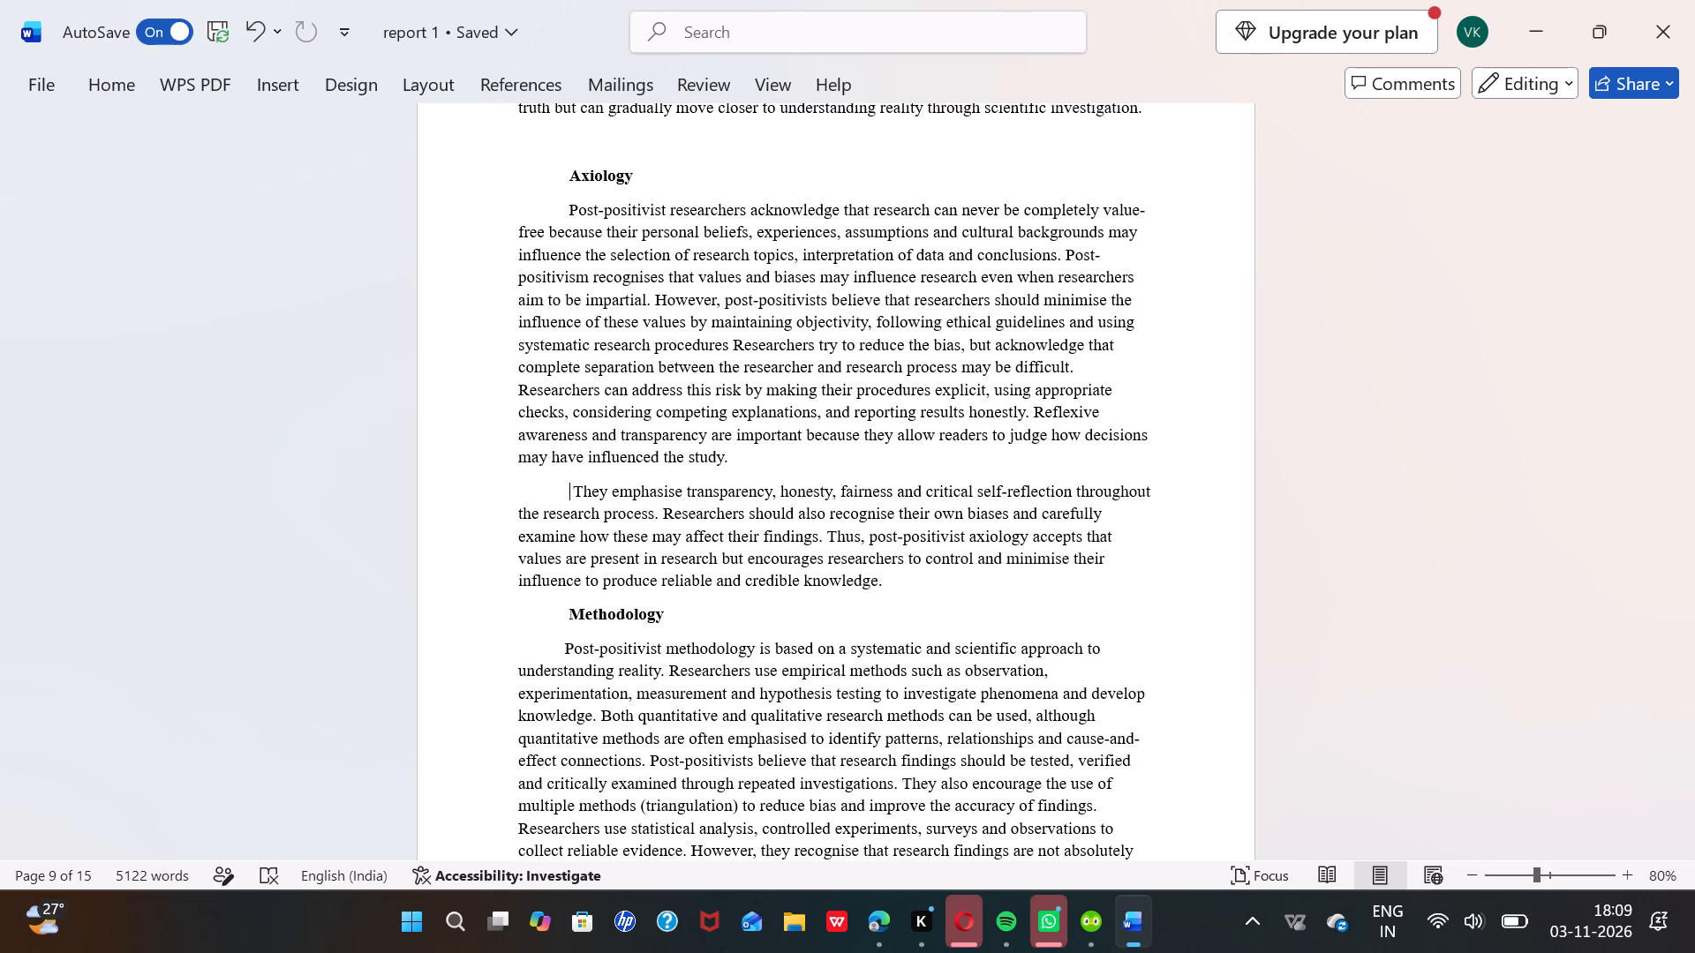
Delete the sentence "They emphasise transparency… throughout the research process" from the second Axiology paragraph, including its leftover full stop.
{"action": "left_click_drag", "start_coordinate": [550, 478], "coordinate": [645, 508]}
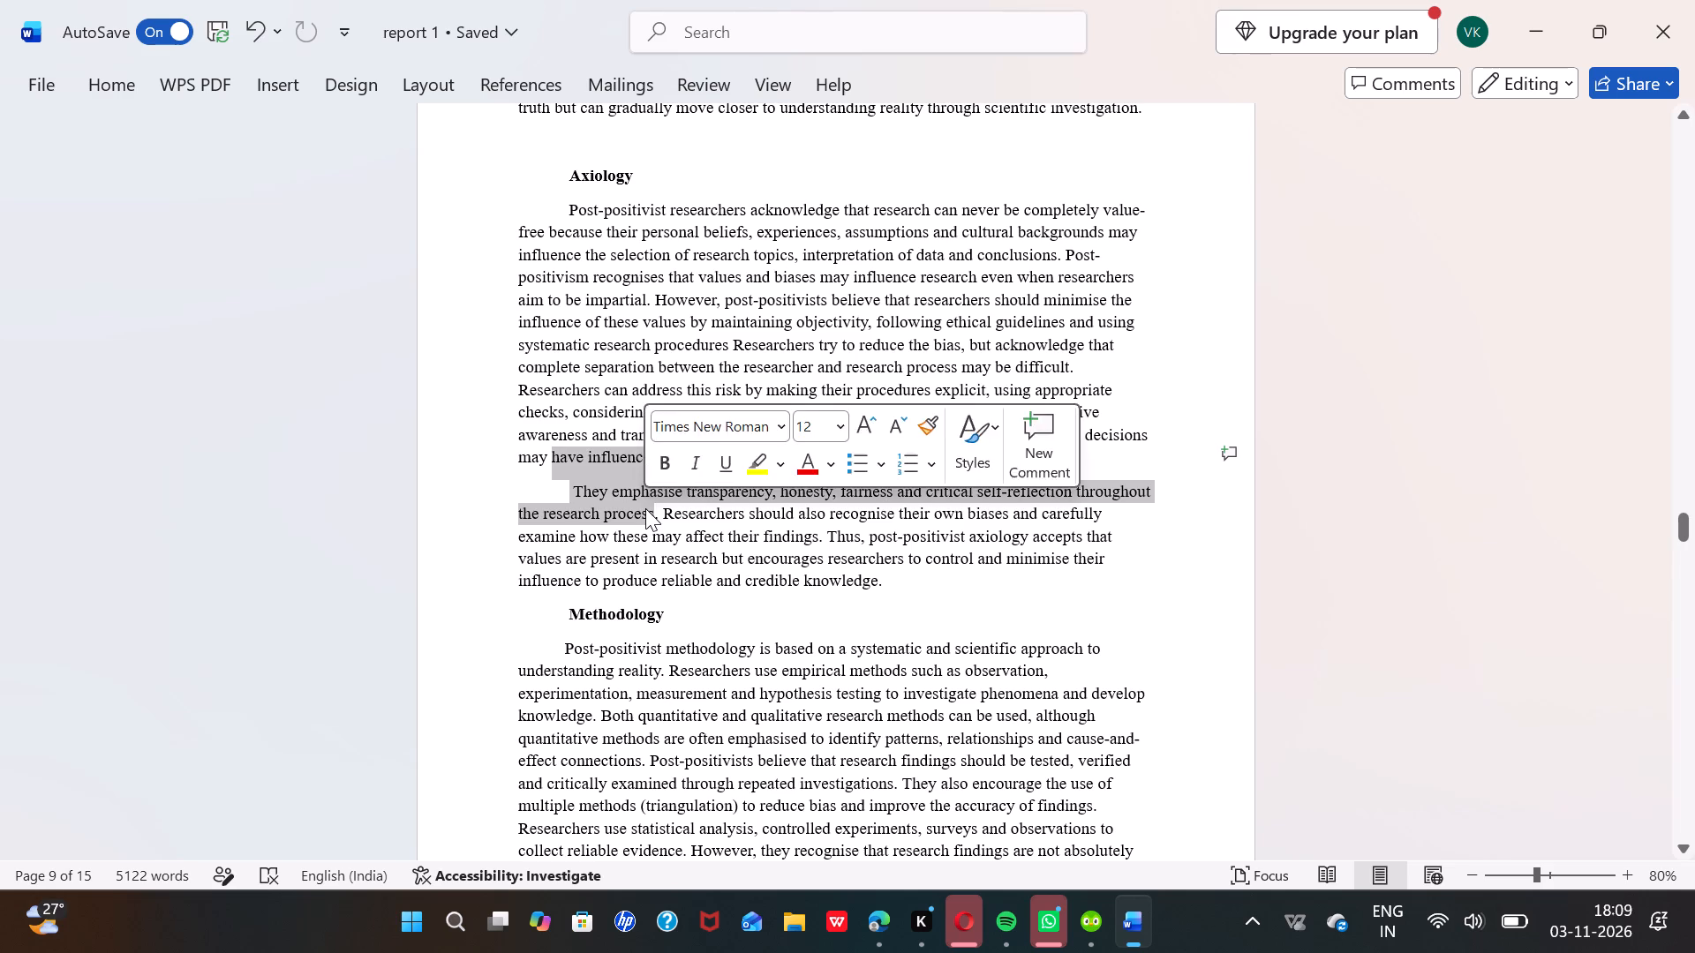
{"action": "left_click", "coordinate": [645, 508]}
{"action": "left_click_drag", "start_coordinate": [572, 492], "coordinate": [639, 509]}
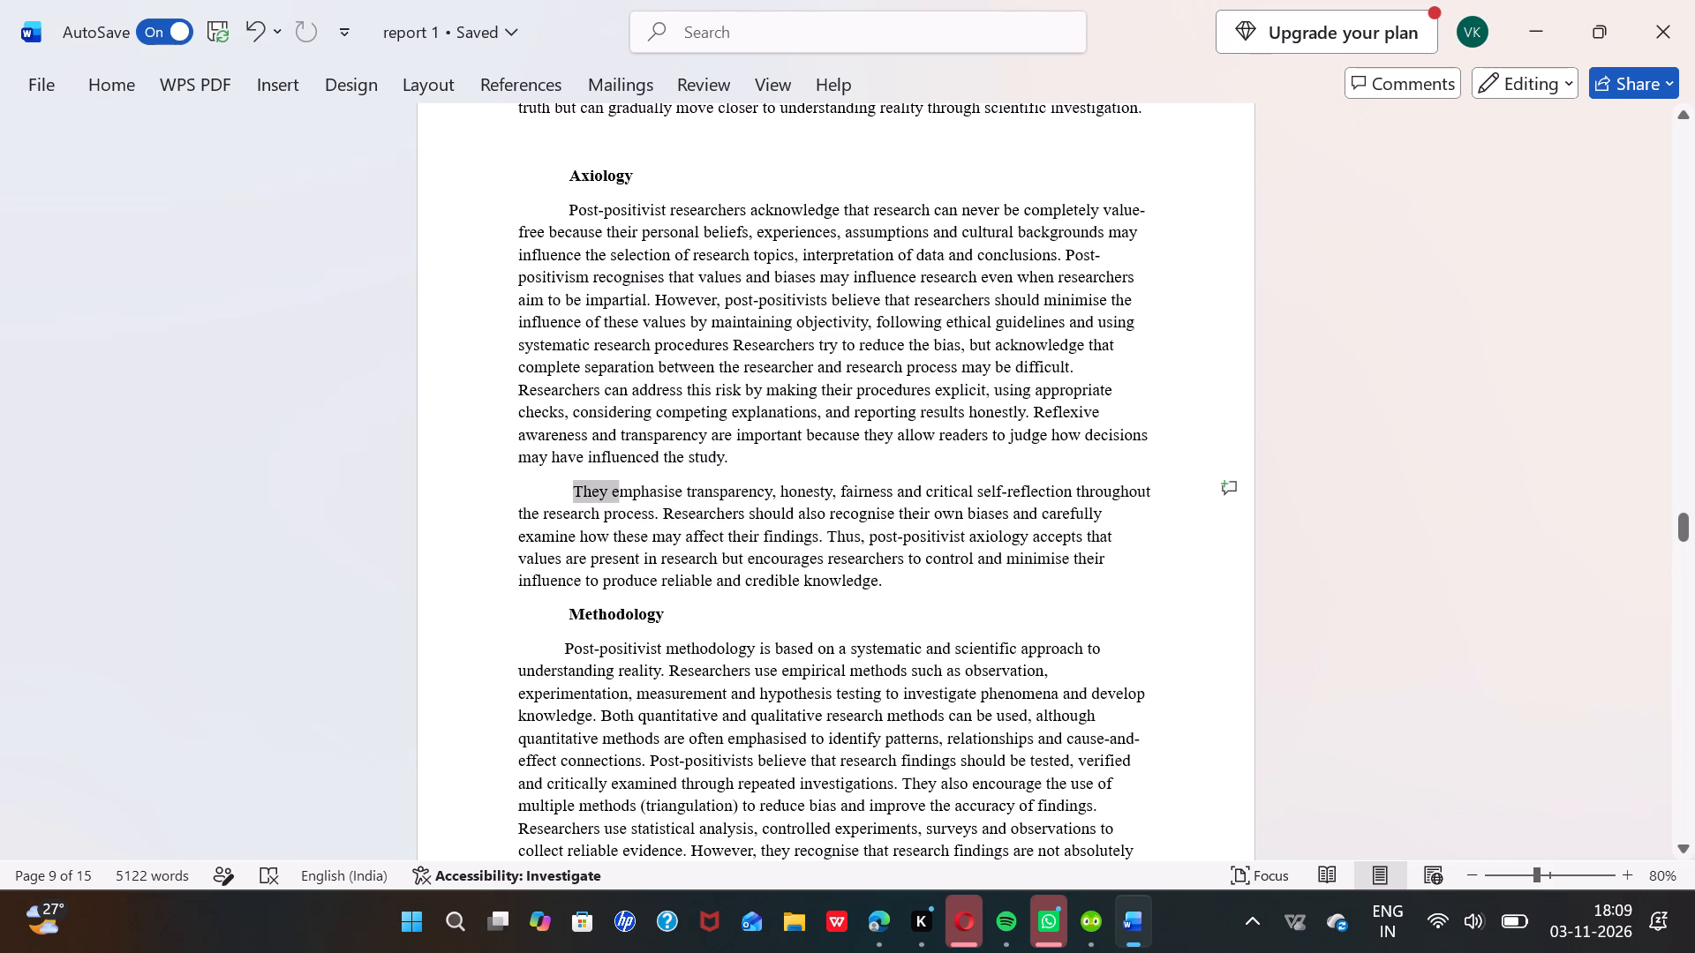
{"action": "left_click_drag", "start_coordinate": [639, 509], "coordinate": [652, 513]}
{"action": "key", "text": "BackSpace"}
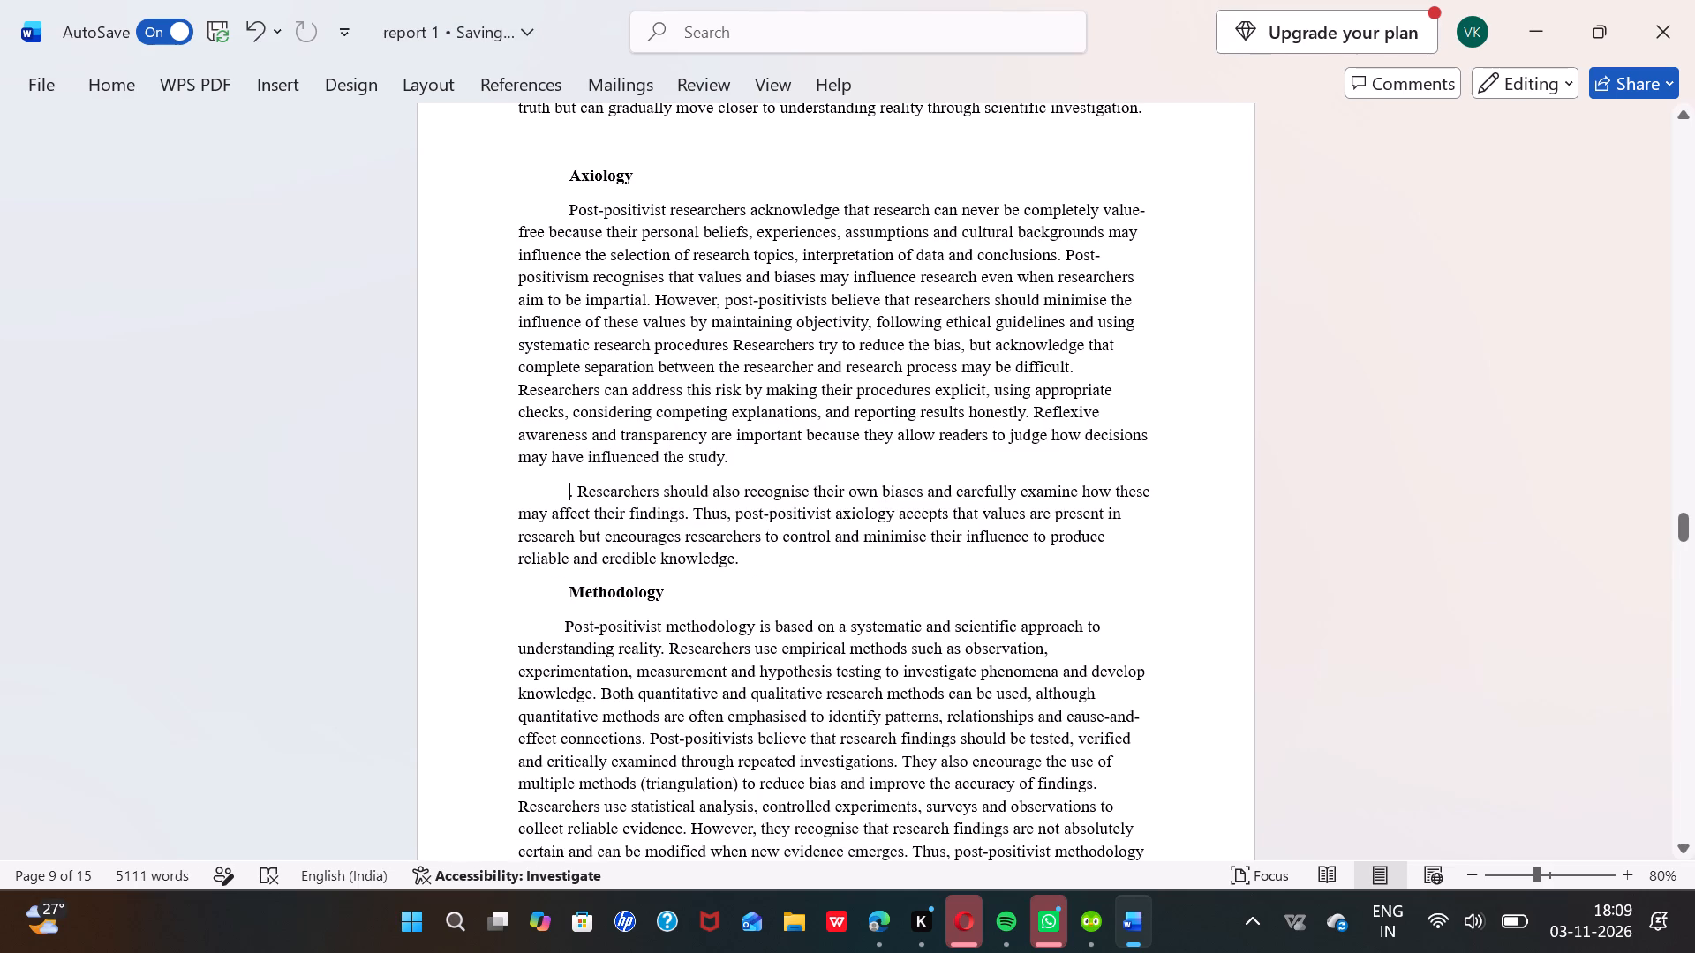
{"action": "left_click", "coordinate": [575, 493]}
{"action": "key", "text": "BackSpace"}
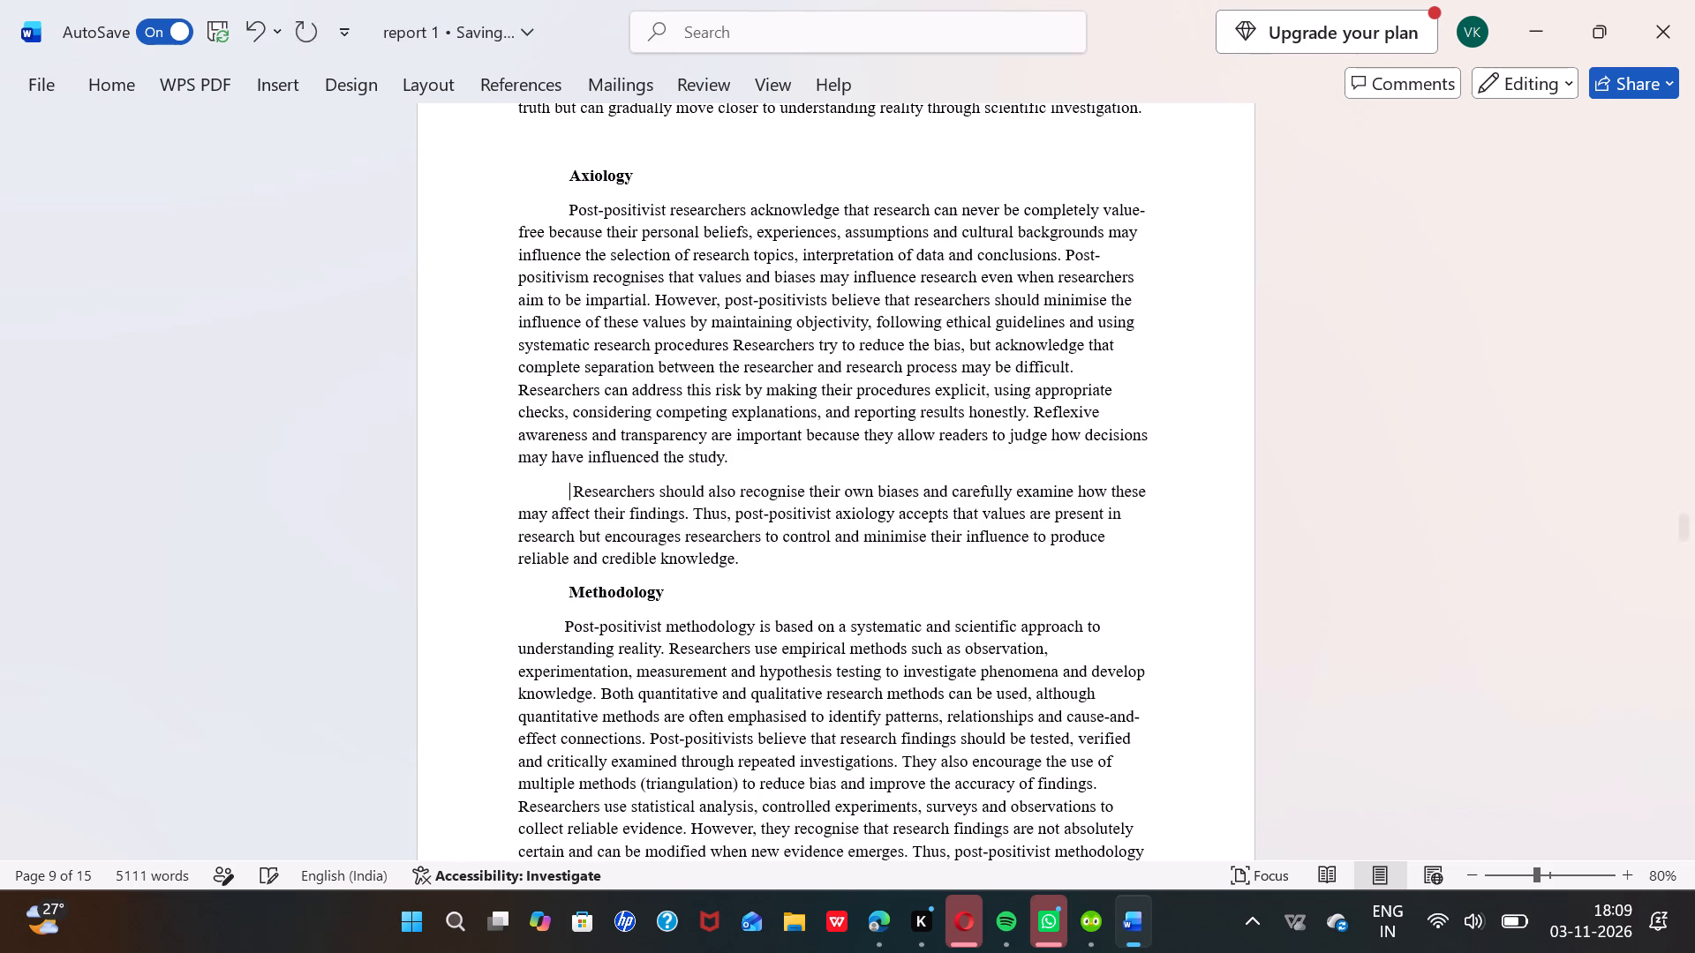
Merge the rest of the second Axiology paragraph into the first, following "may have influenced the study.".
{"action": "key", "text": "BackSpace"}
{"action": "key", "text": "BackSpace"}
{"action": "key", "text": "BackSpace"}
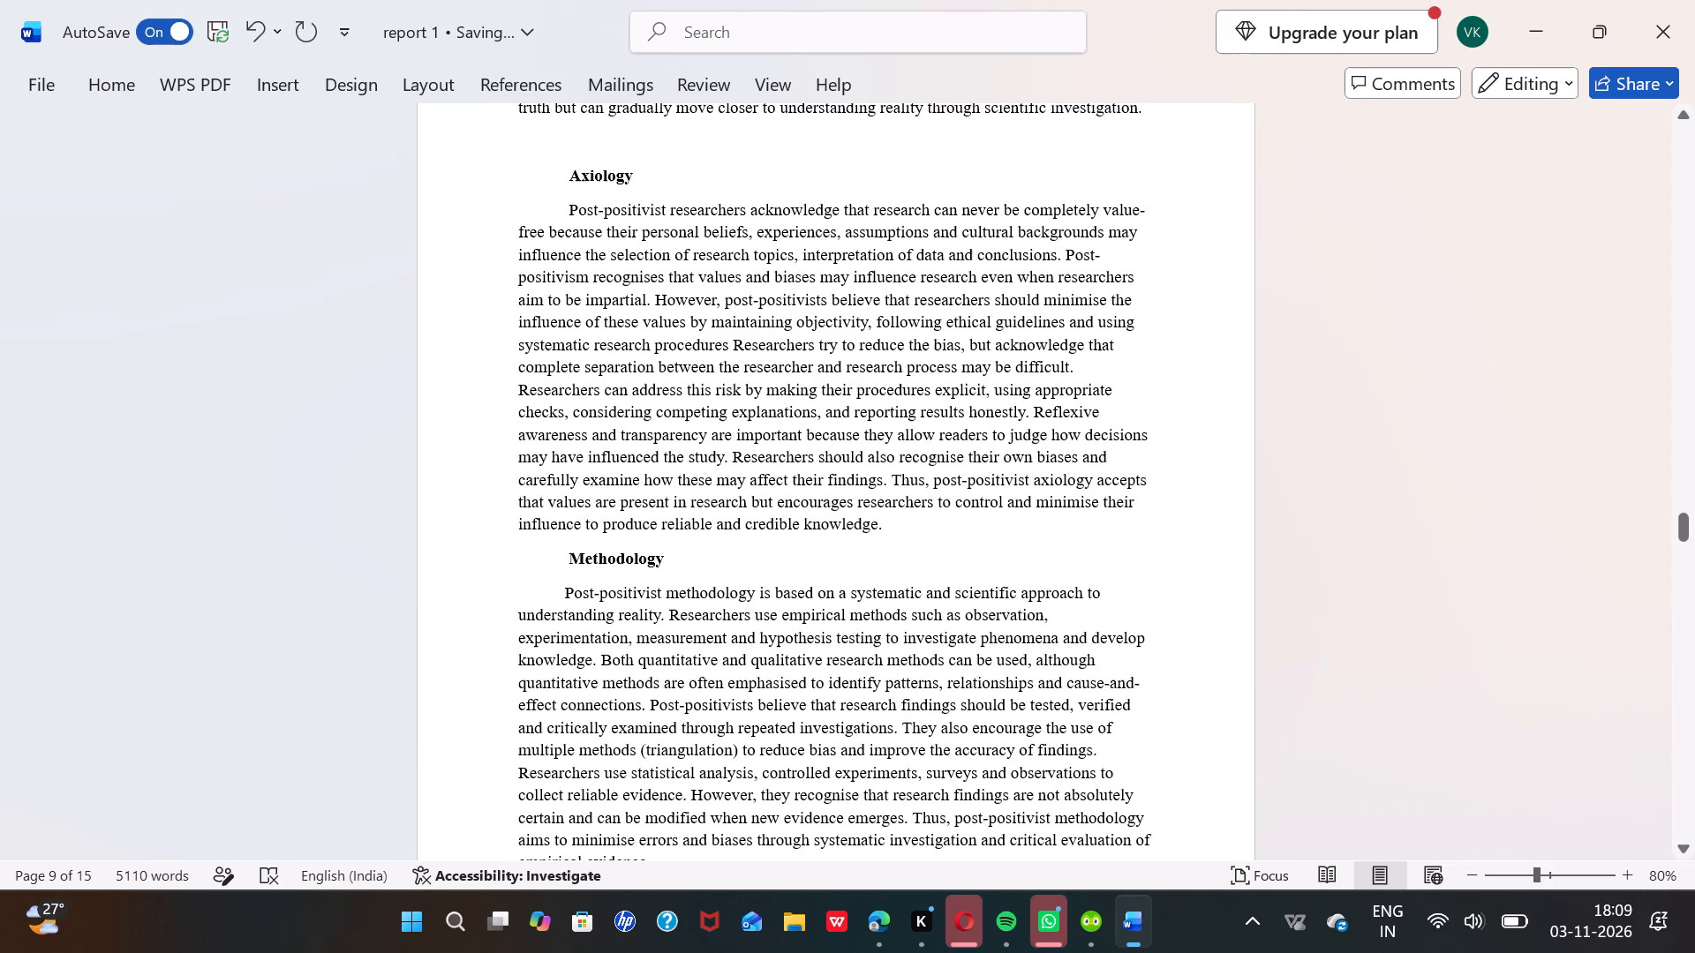
{"action": "scroll", "coordinate": [756, 537], "scroll_direction": "down", "scroll_amount": 1}
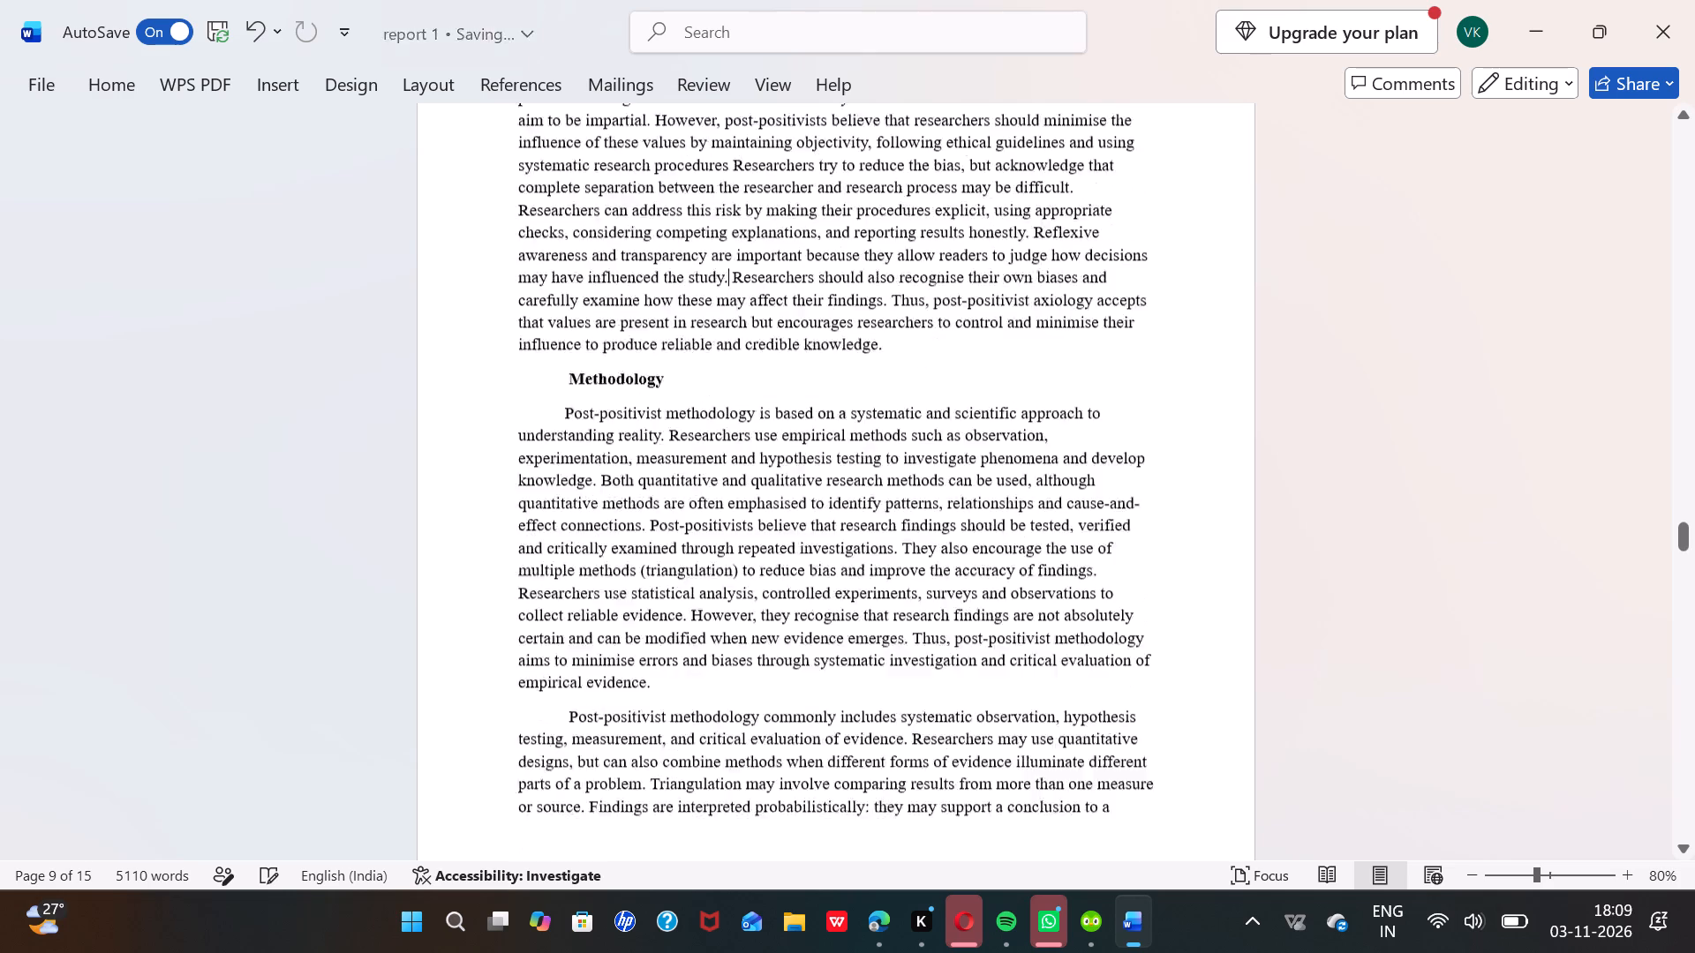
{"action": "scroll", "coordinate": [756, 537], "scroll_direction": "down", "scroll_amount": 1}
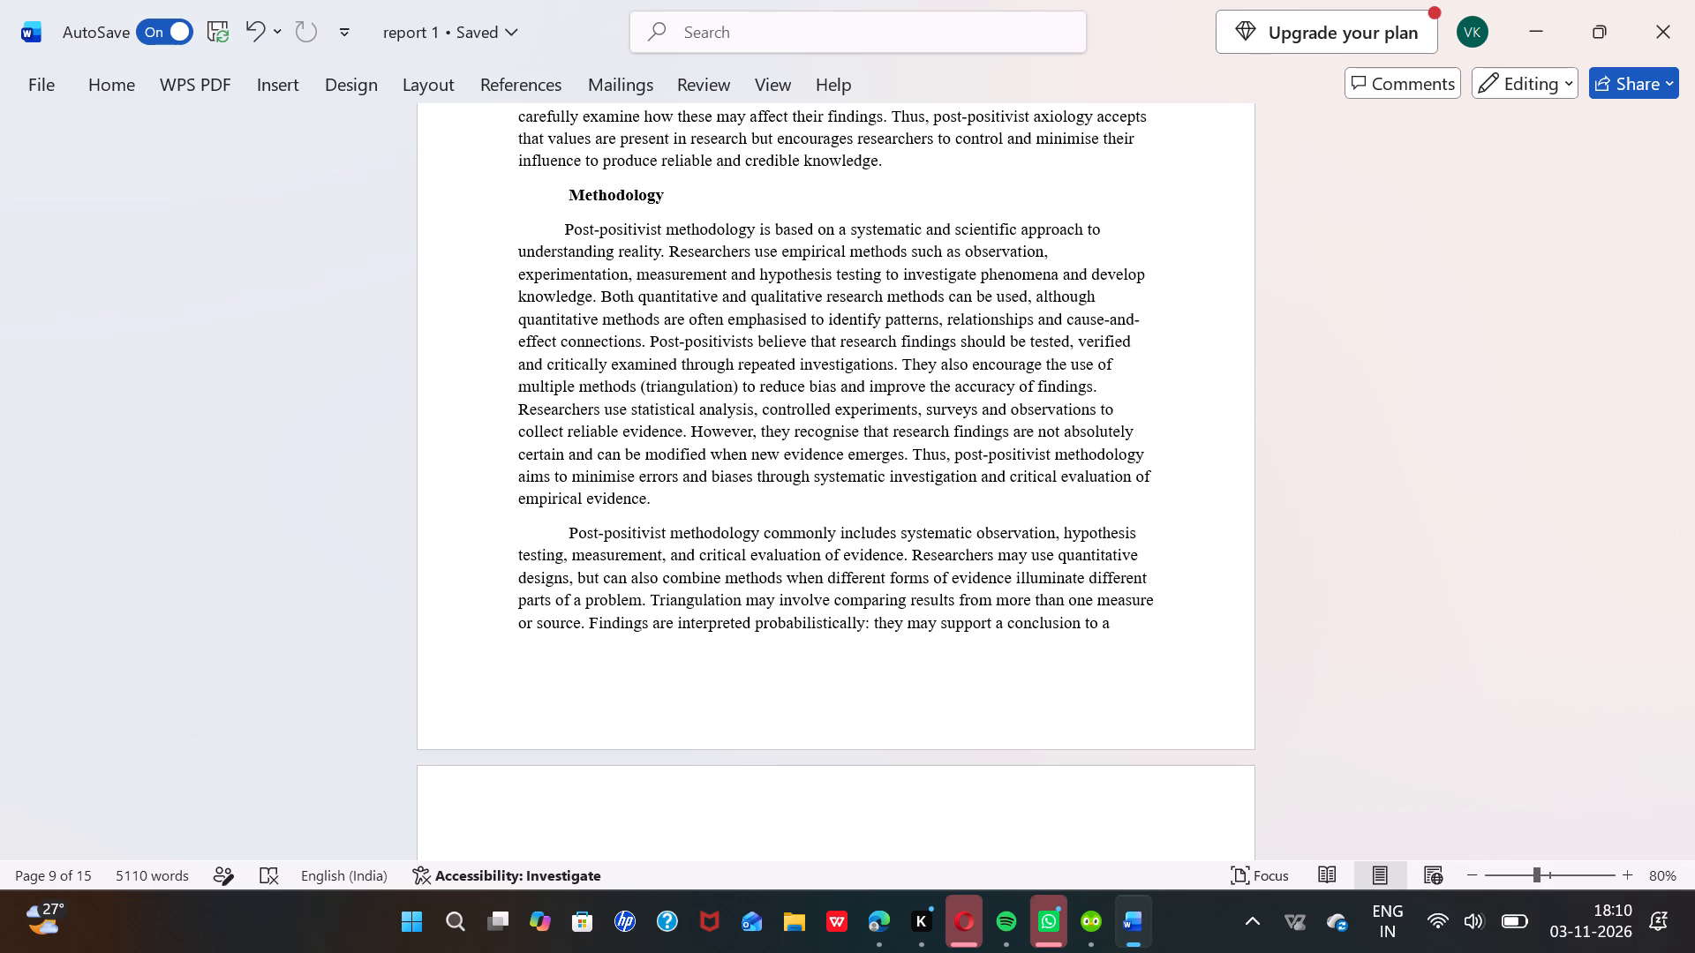
{"action": "left_click", "coordinate": [885, 903]}
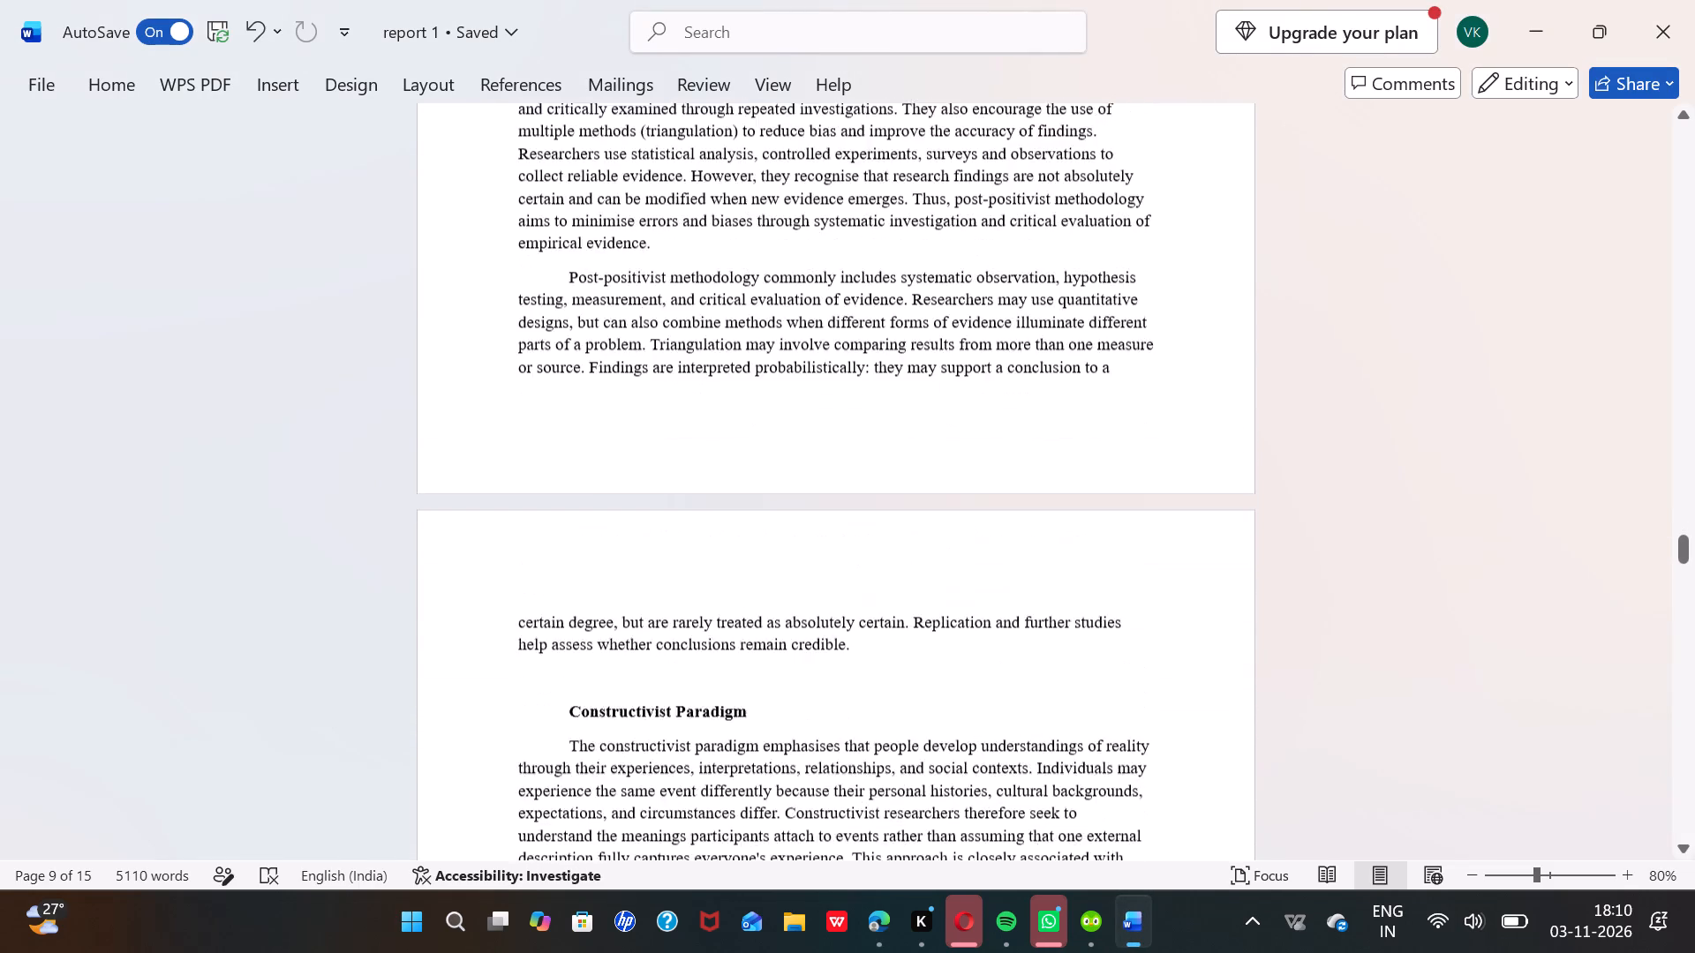
{"action": "scroll", "coordinate": [781, 597], "scroll_direction": "down", "scroll_amount": 1}
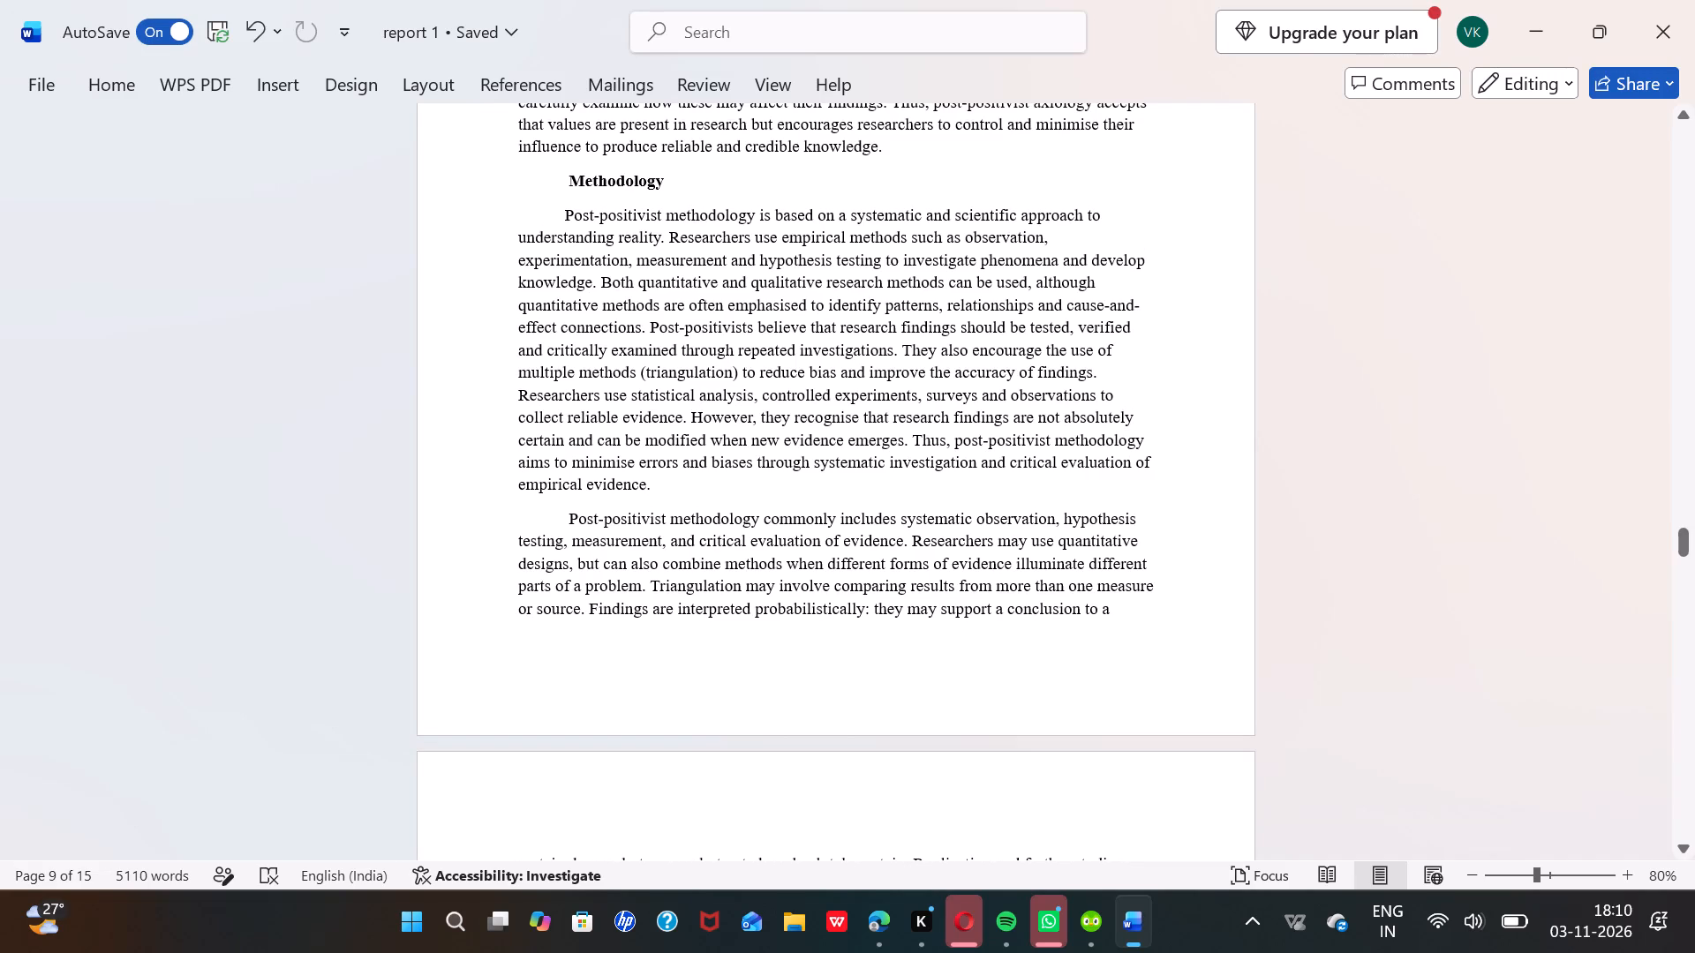
{"action": "left_click_drag", "start_coordinate": [569, 507], "coordinate": [796, 541]}
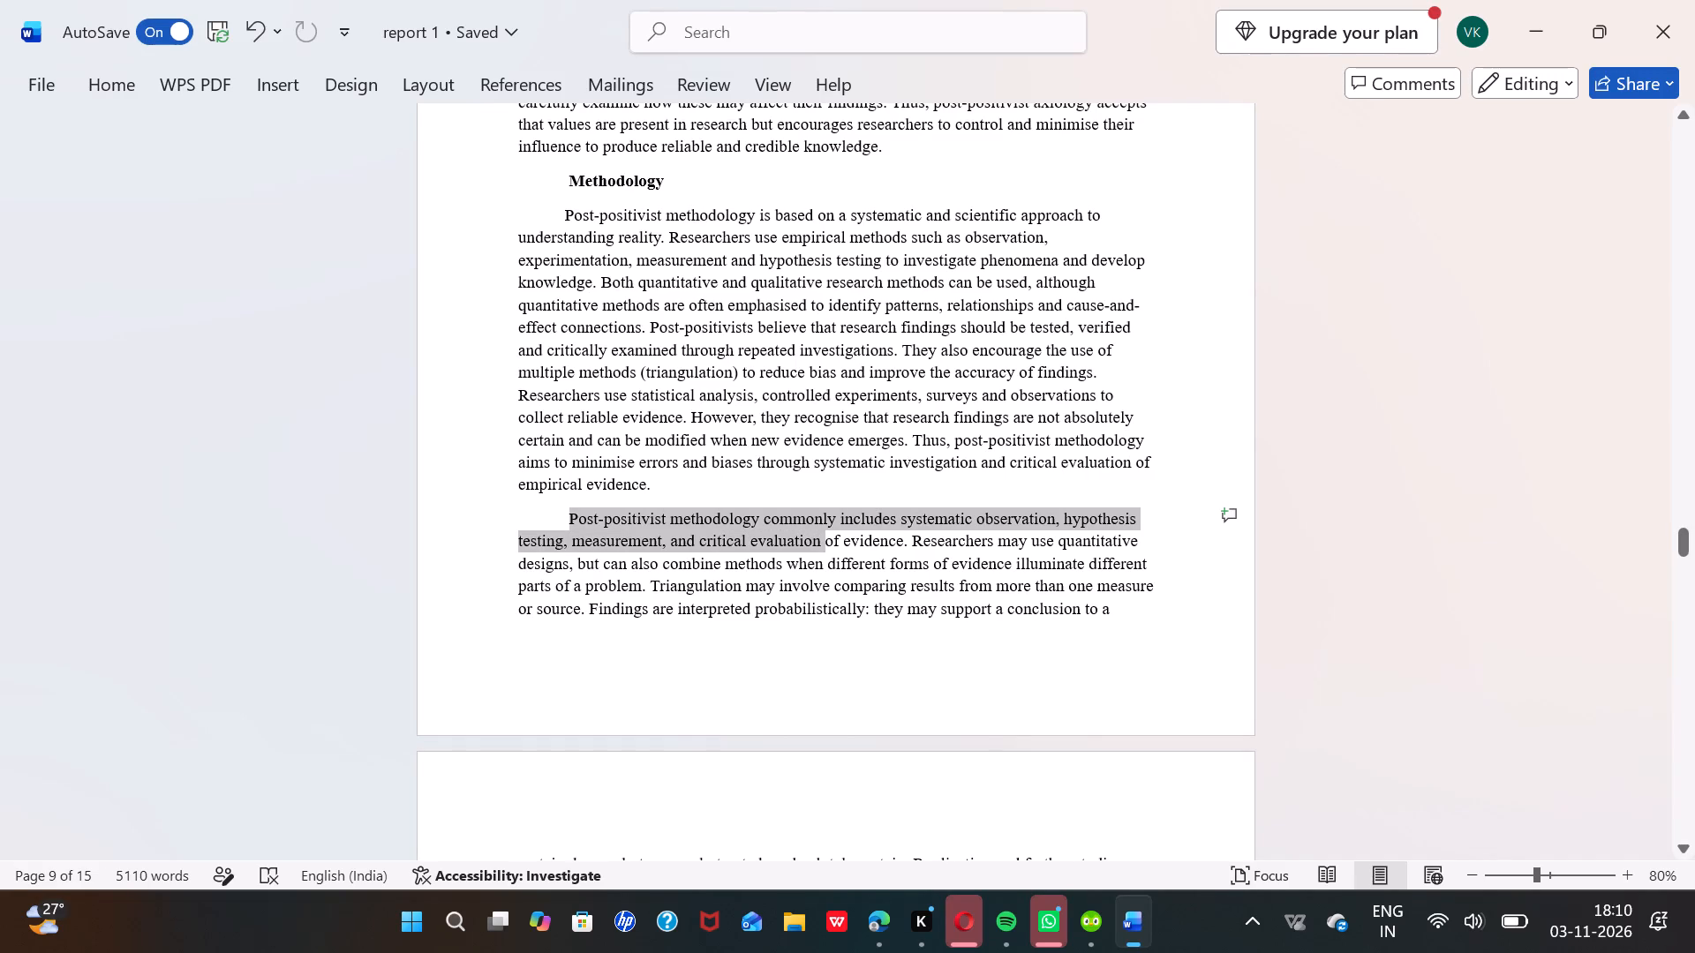
{"action": "left_click_drag", "start_coordinate": [796, 541], "coordinate": [938, 564]}
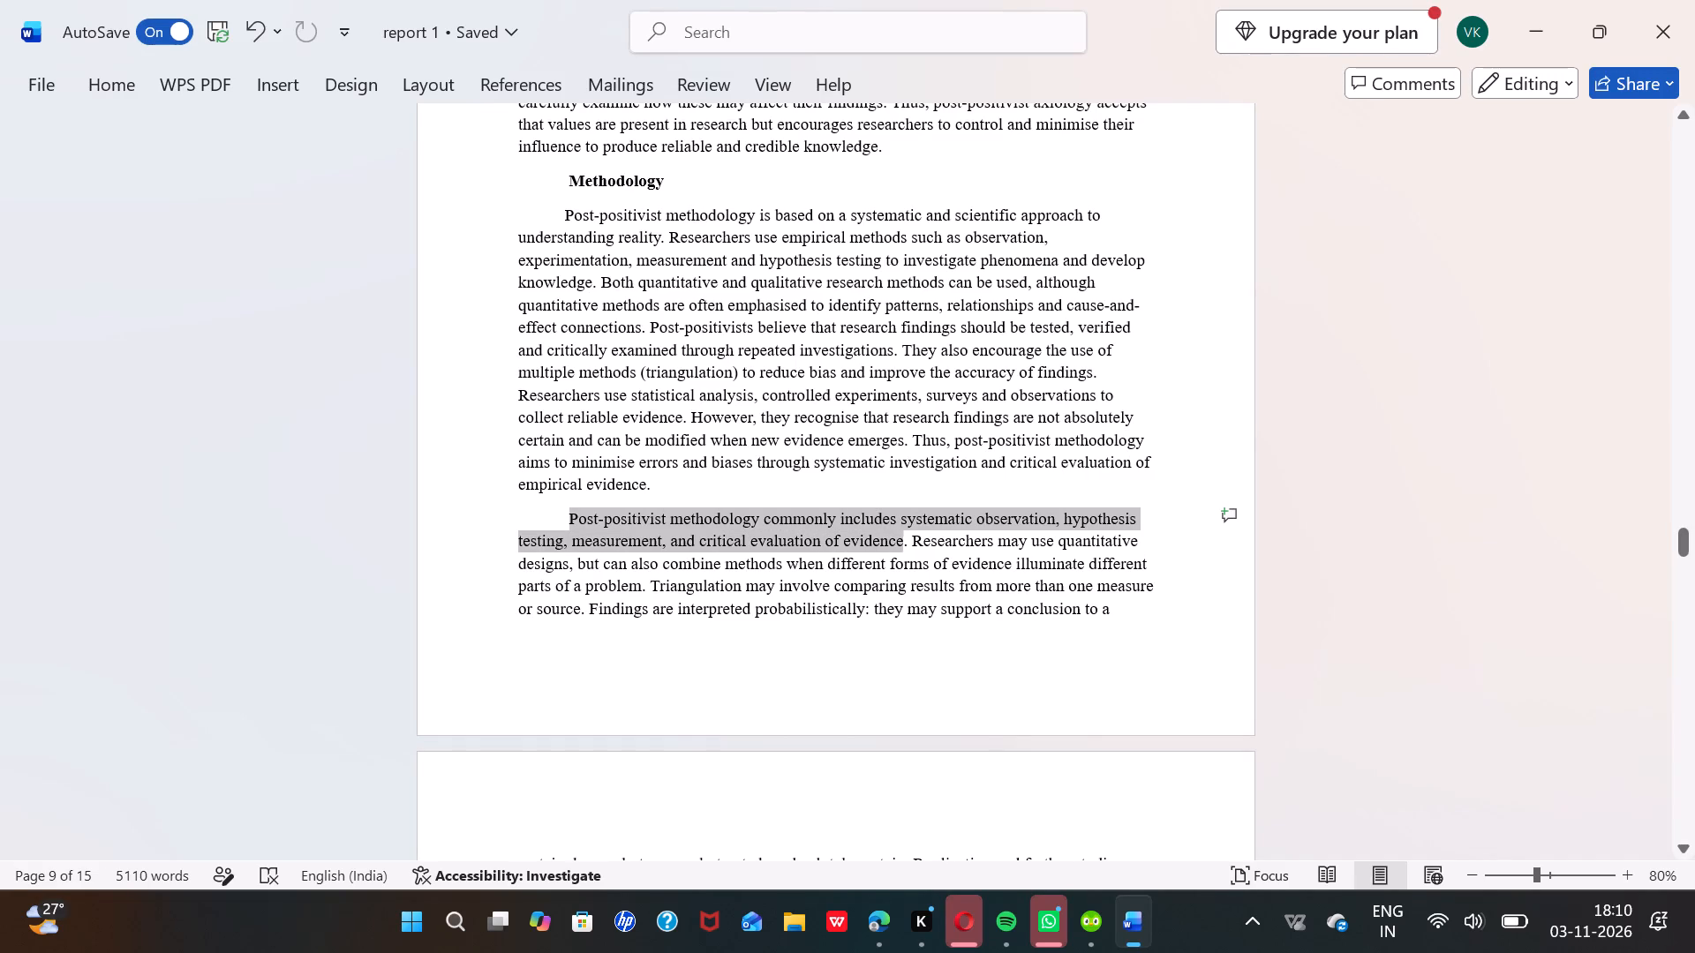
{"action": "left_click_drag", "start_coordinate": [938, 564], "coordinate": [900, 807]}
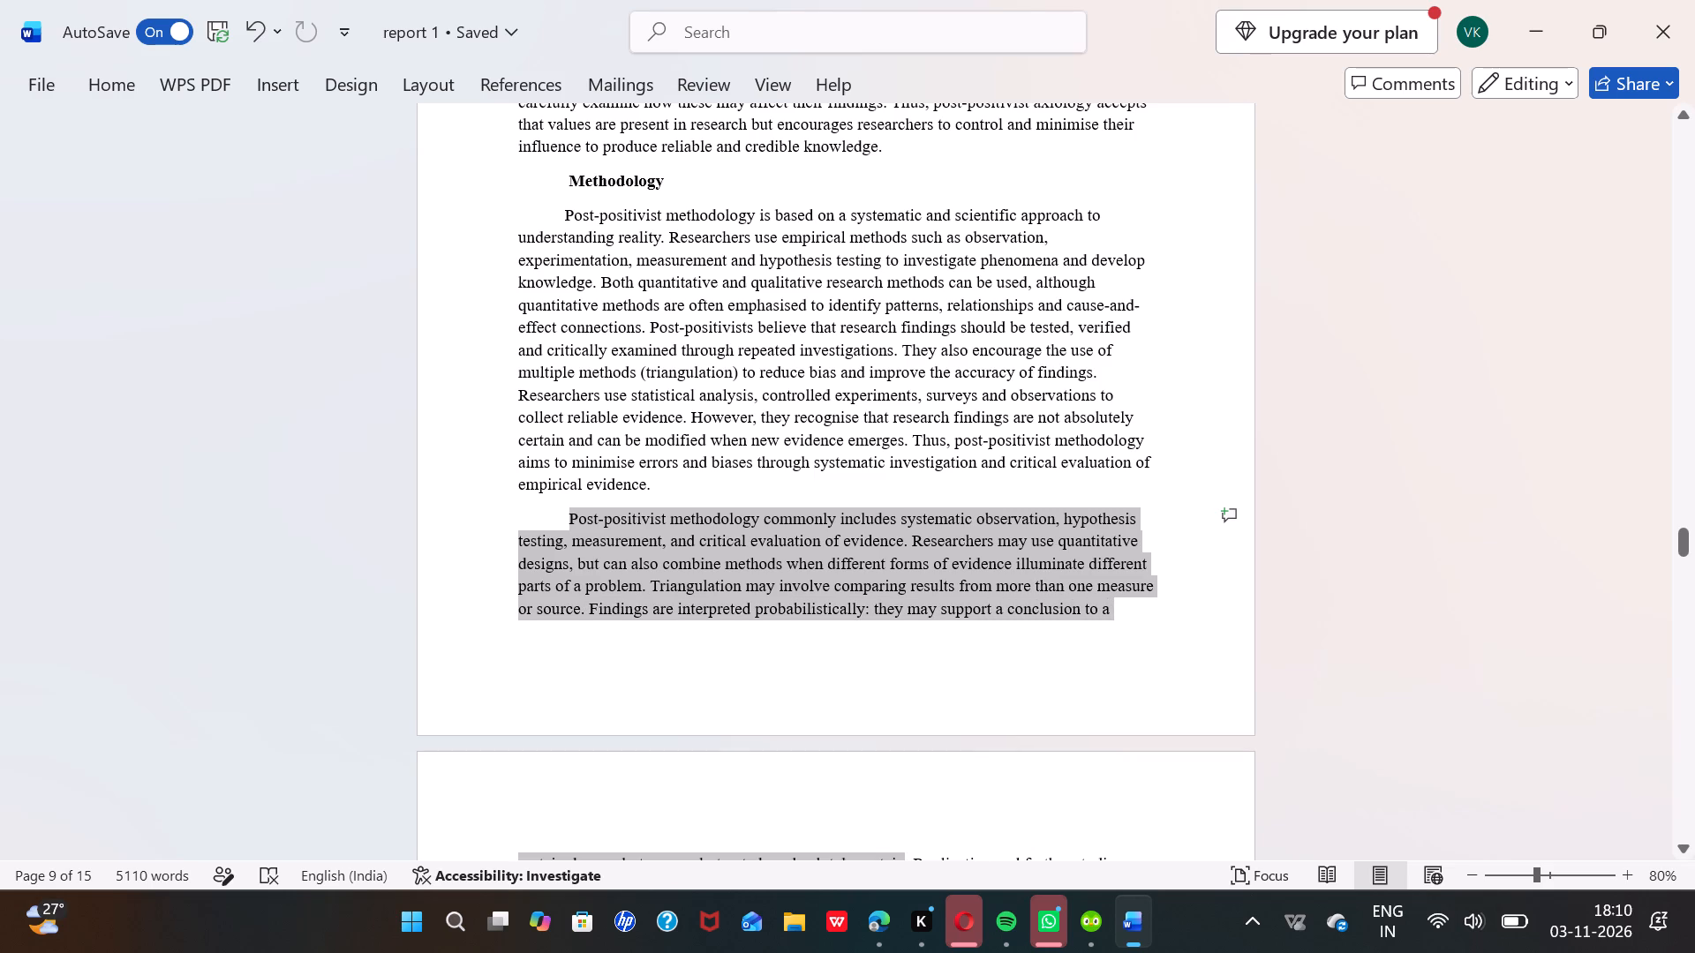
{"action": "left_click_drag", "start_coordinate": [900, 807], "coordinate": [863, 742]}
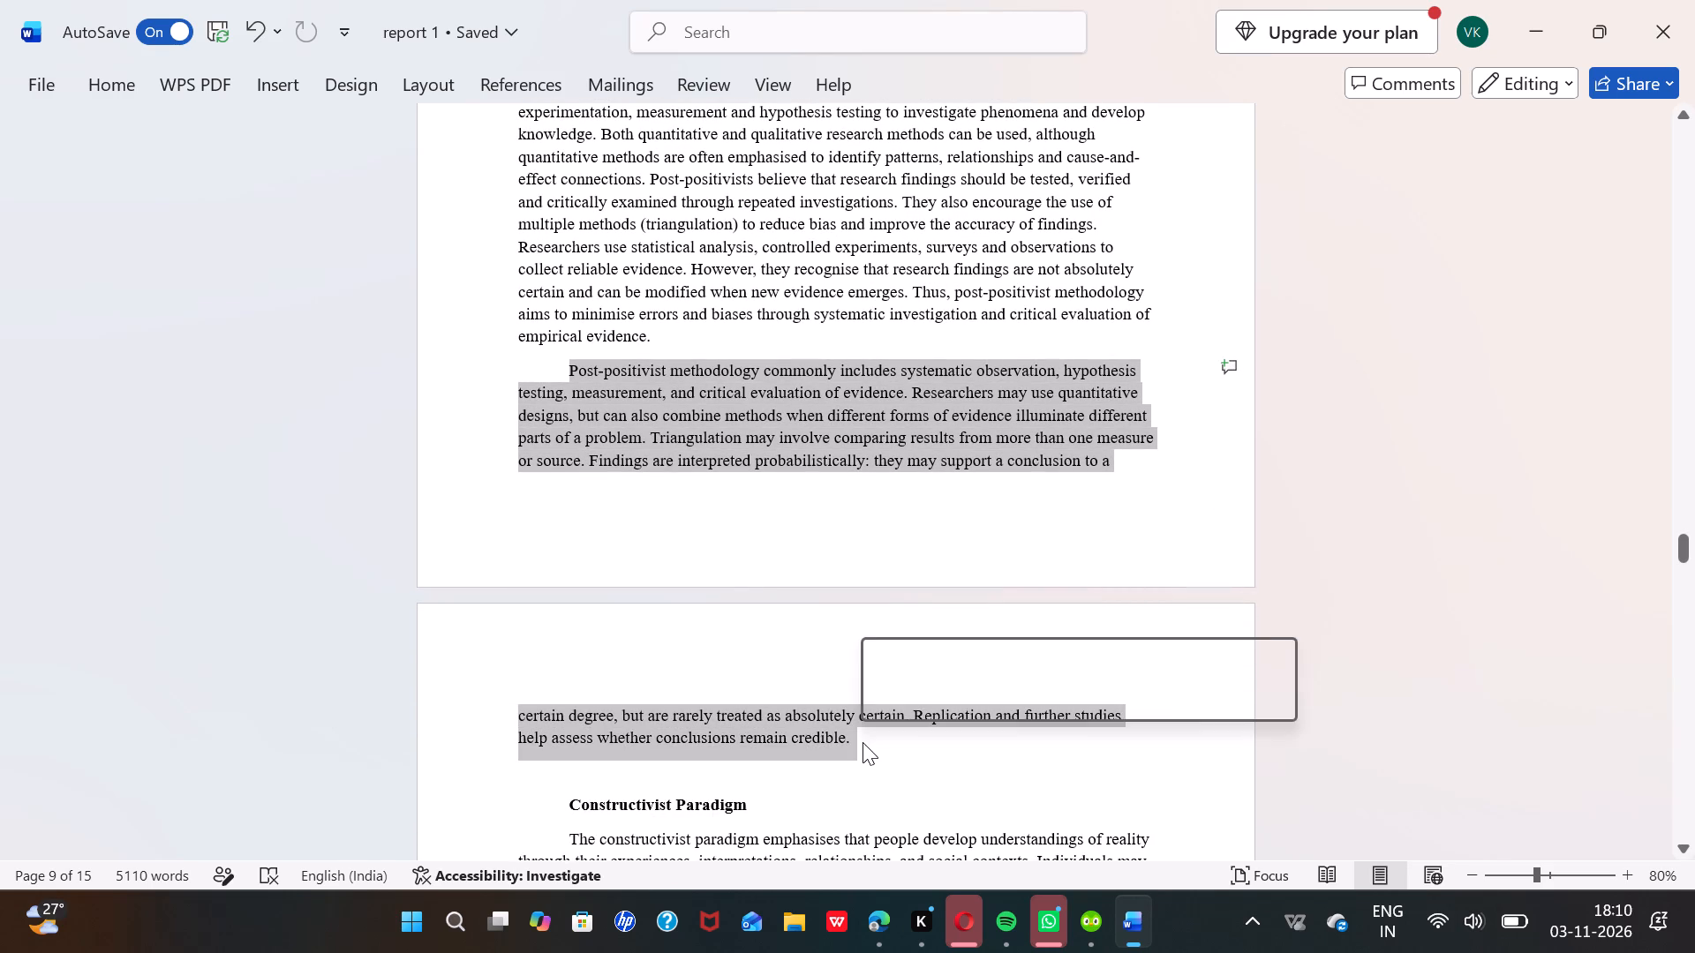
{"action": "key", "text": "BackSpace"}
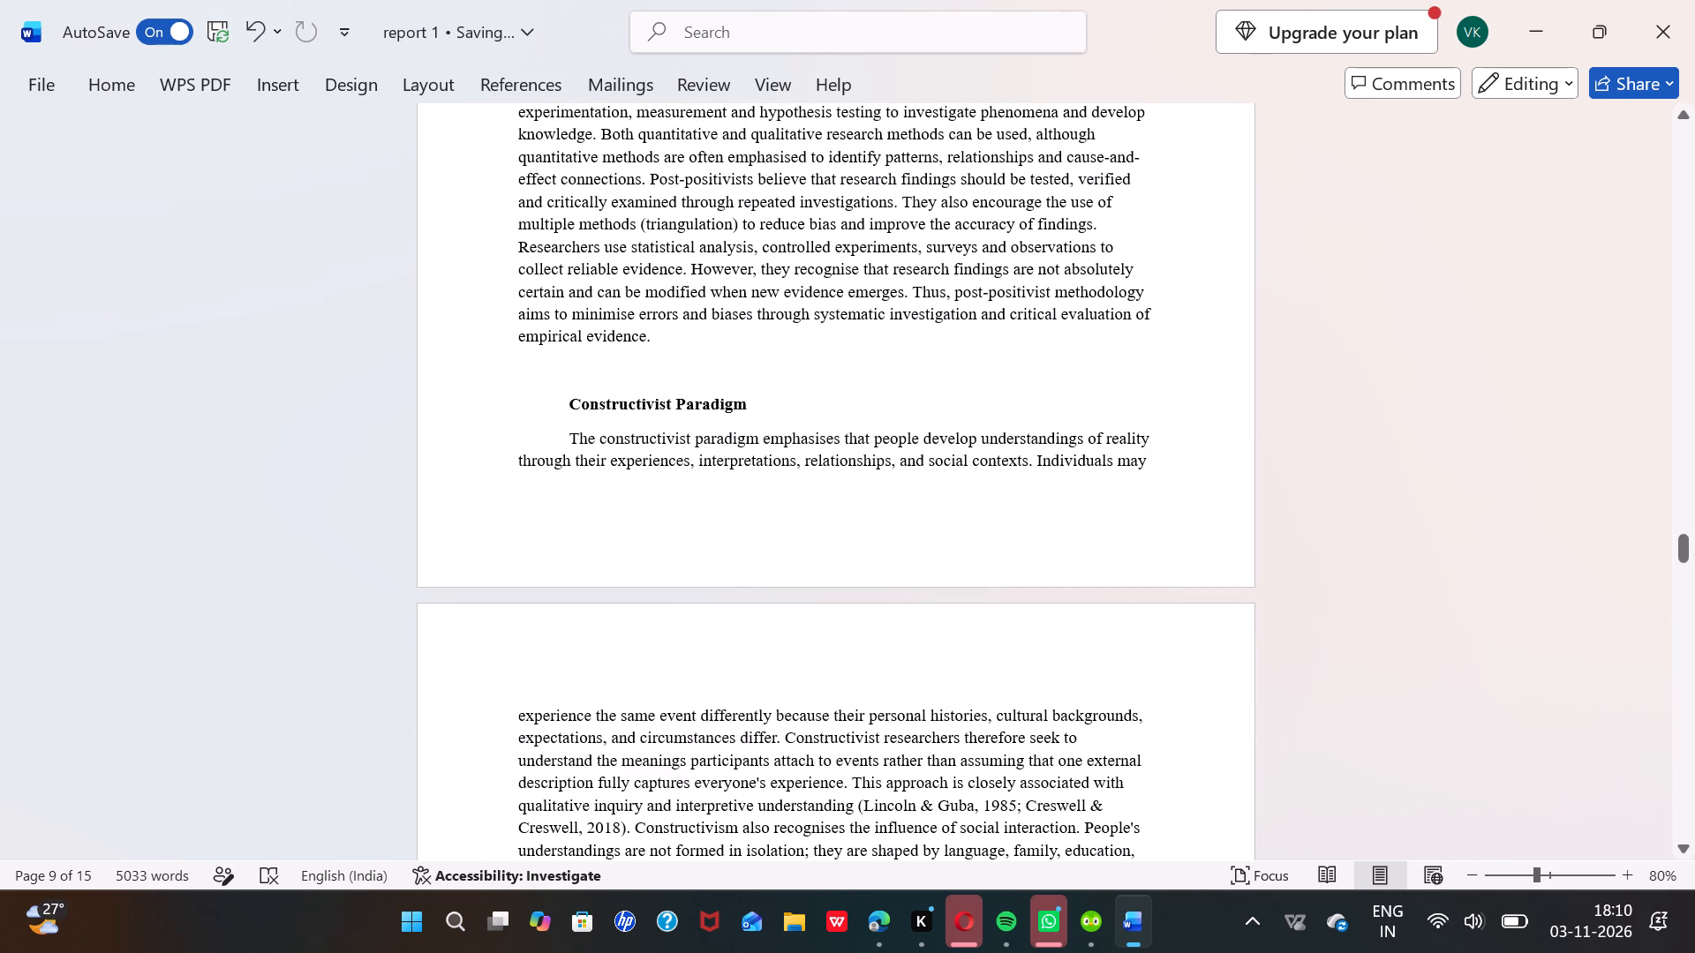
Put the Epistemology heading in the Constructivist Paradigm section on its own line, after the Ontology paragraph's closing citation.
{"action": "scroll", "coordinate": [863, 742], "scroll_direction": "up", "scroll_amount": 1}
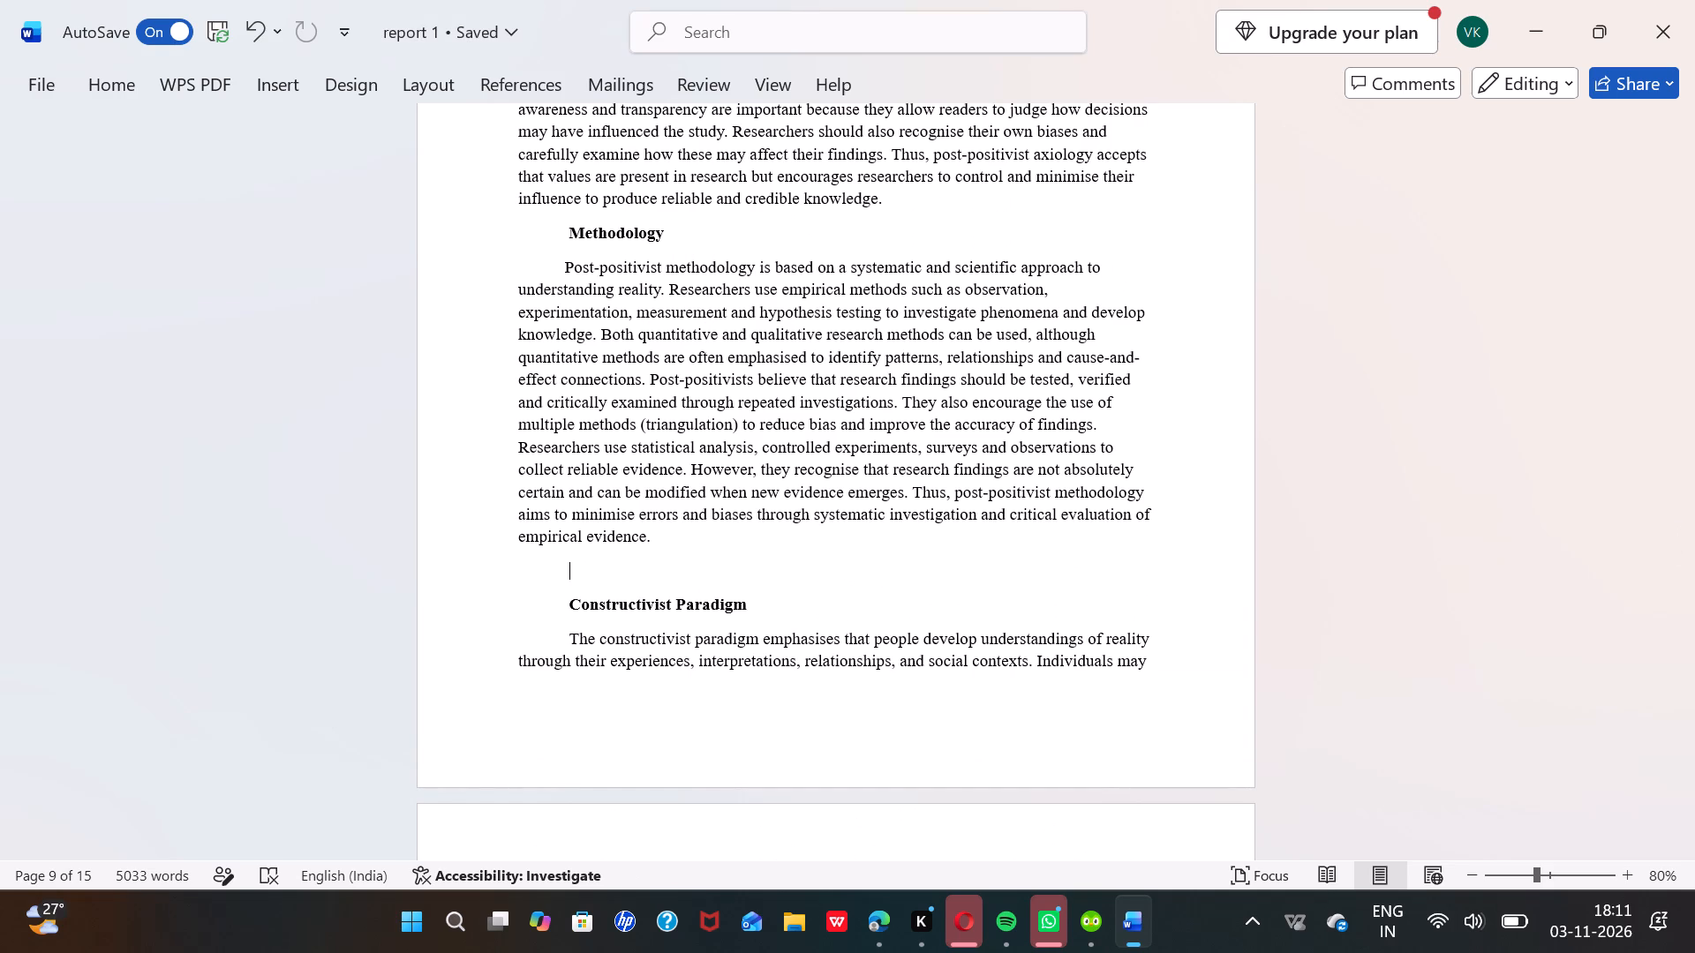
{"action": "scroll", "coordinate": [863, 742], "scroll_direction": "down", "scroll_amount": 1}
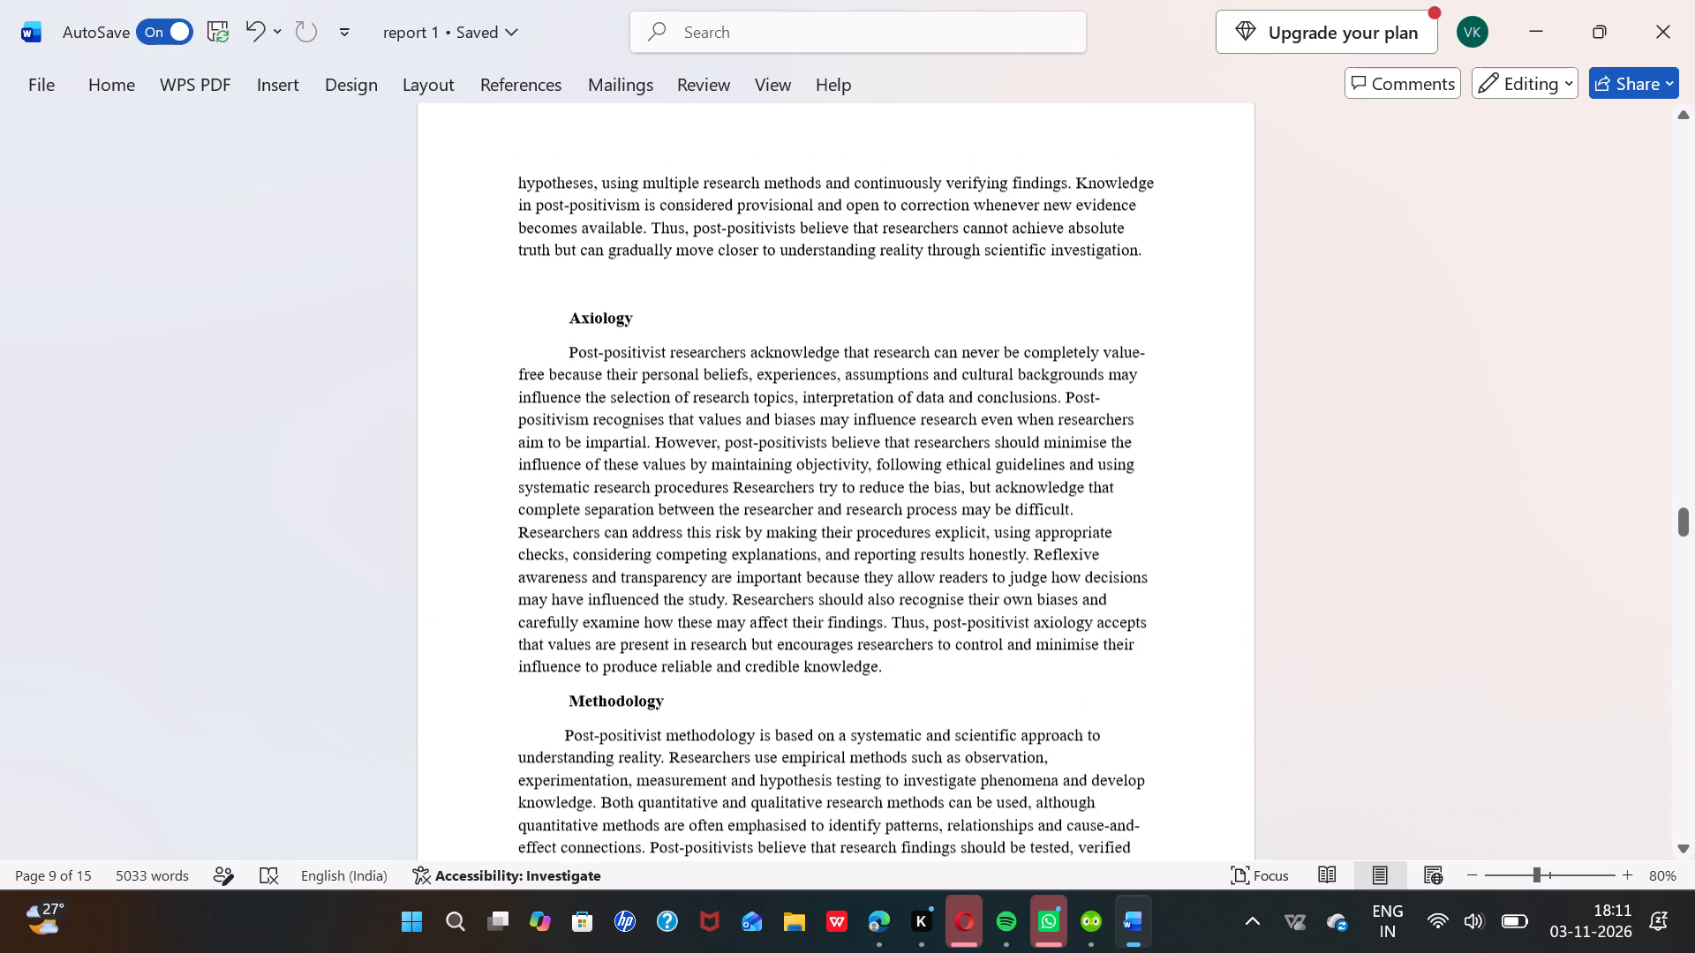
{"action": "scroll", "coordinate": [863, 742], "scroll_direction": "down", "scroll_amount": 5}
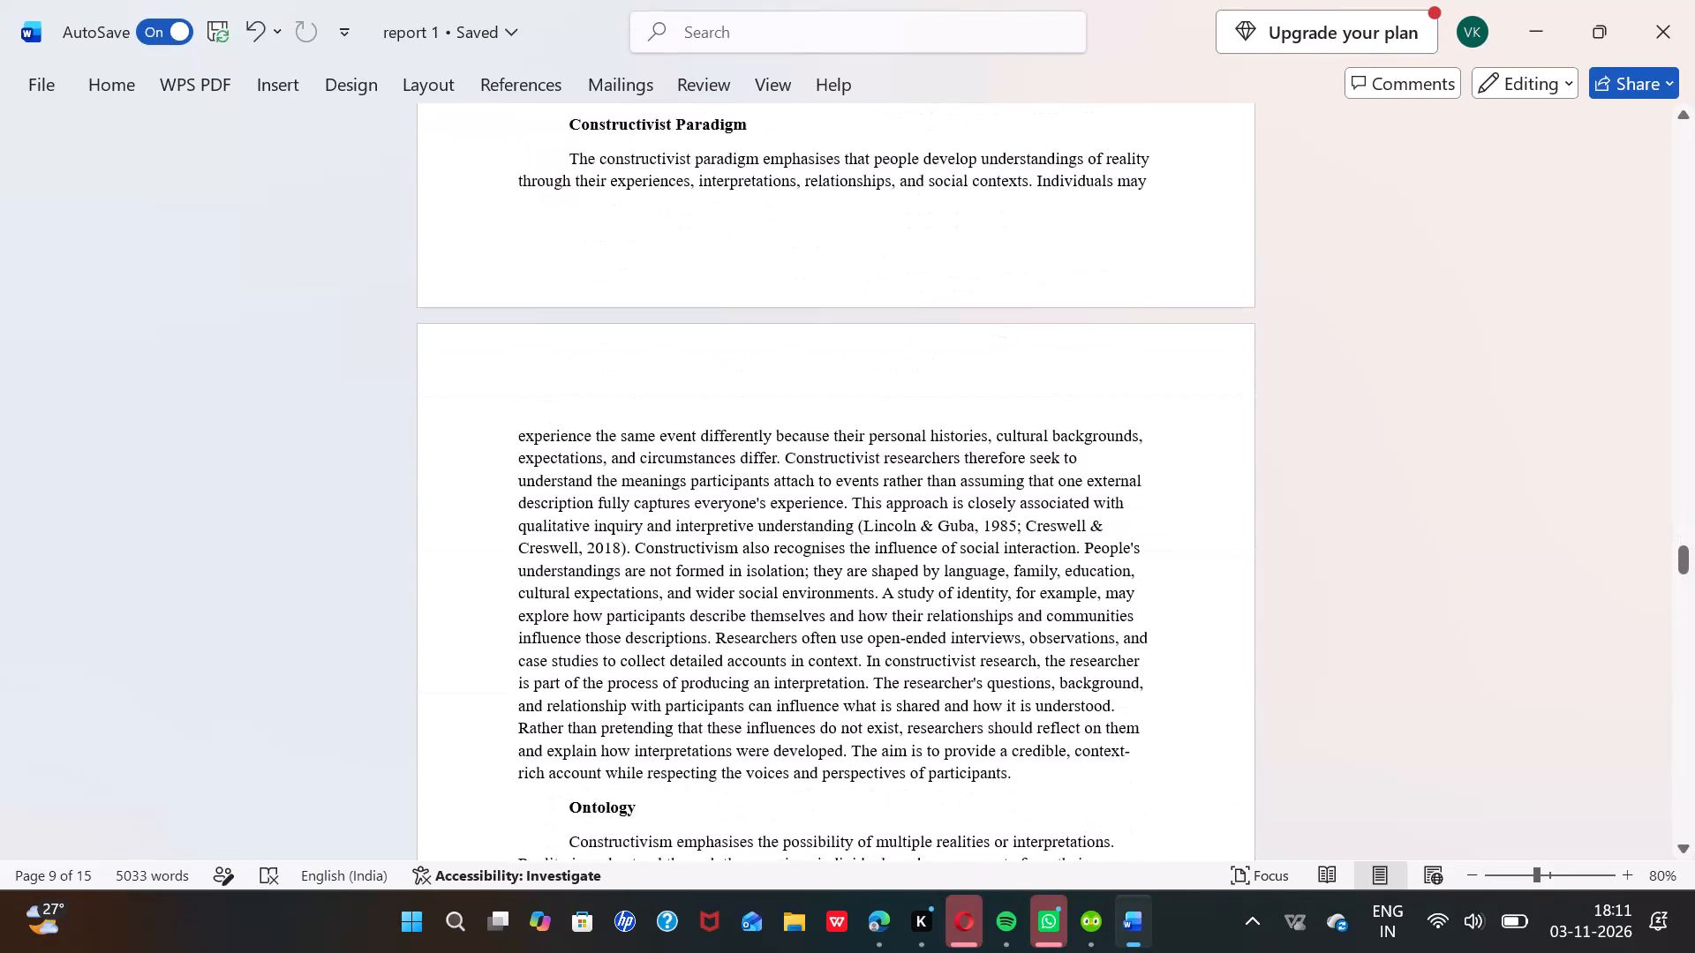
{"action": "scroll", "coordinate": [863, 742], "scroll_direction": "down", "scroll_amount": 1}
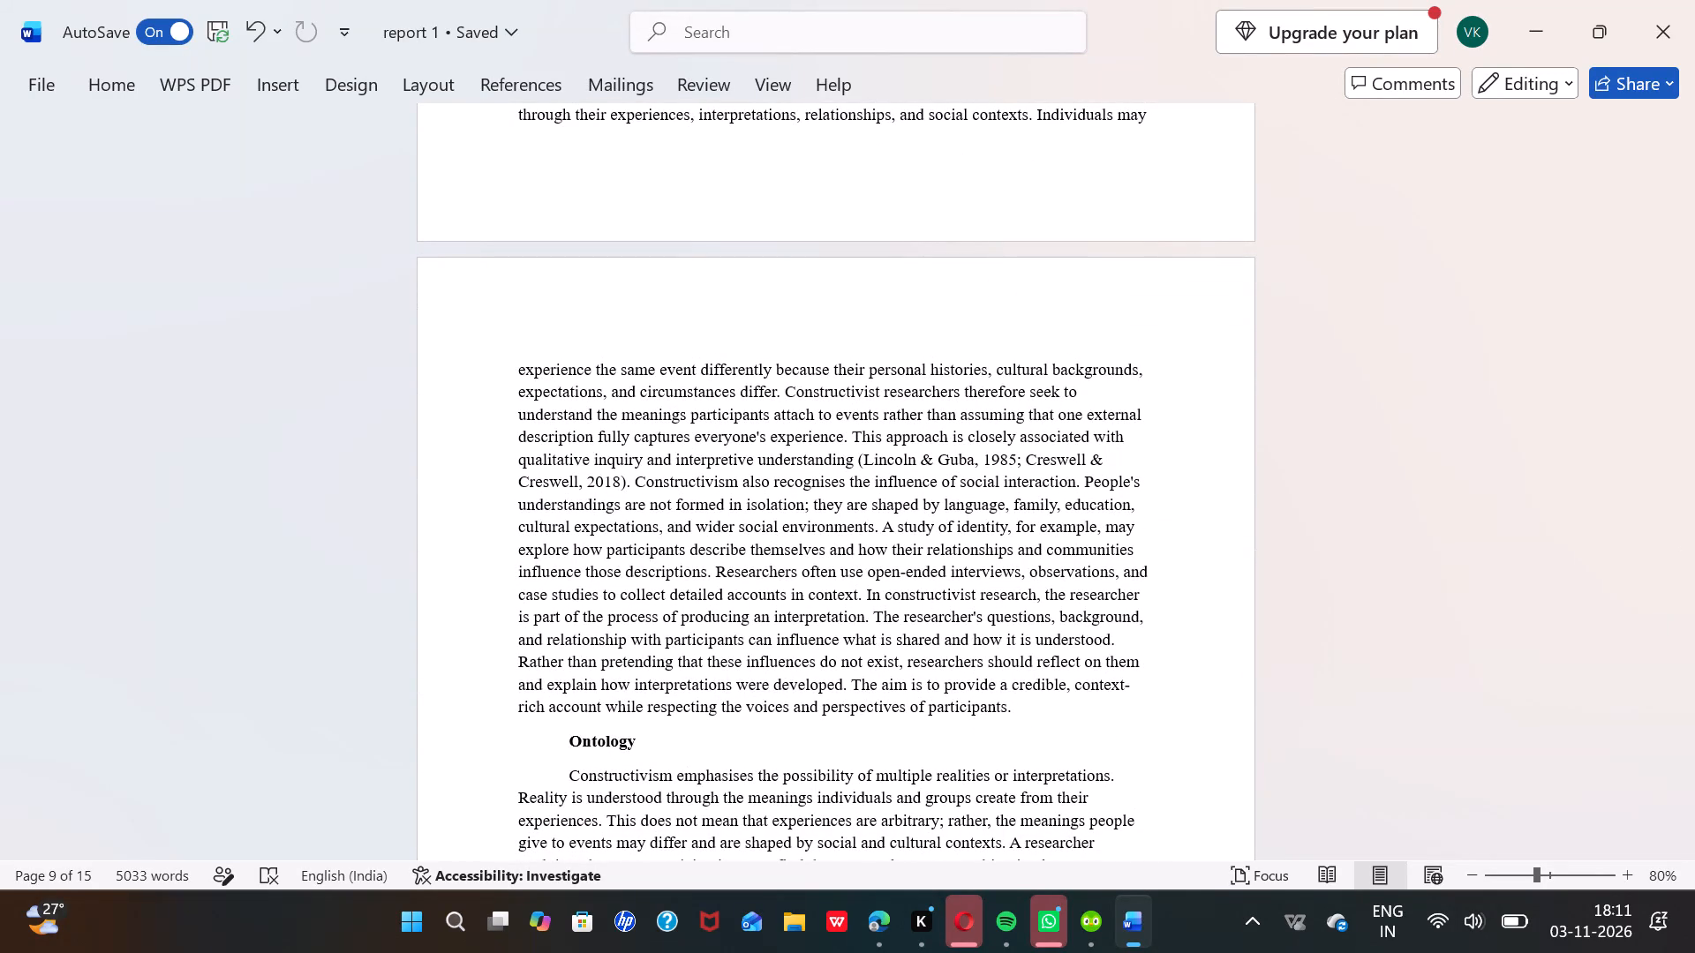
{"action": "left_click", "coordinate": [863, 742]}
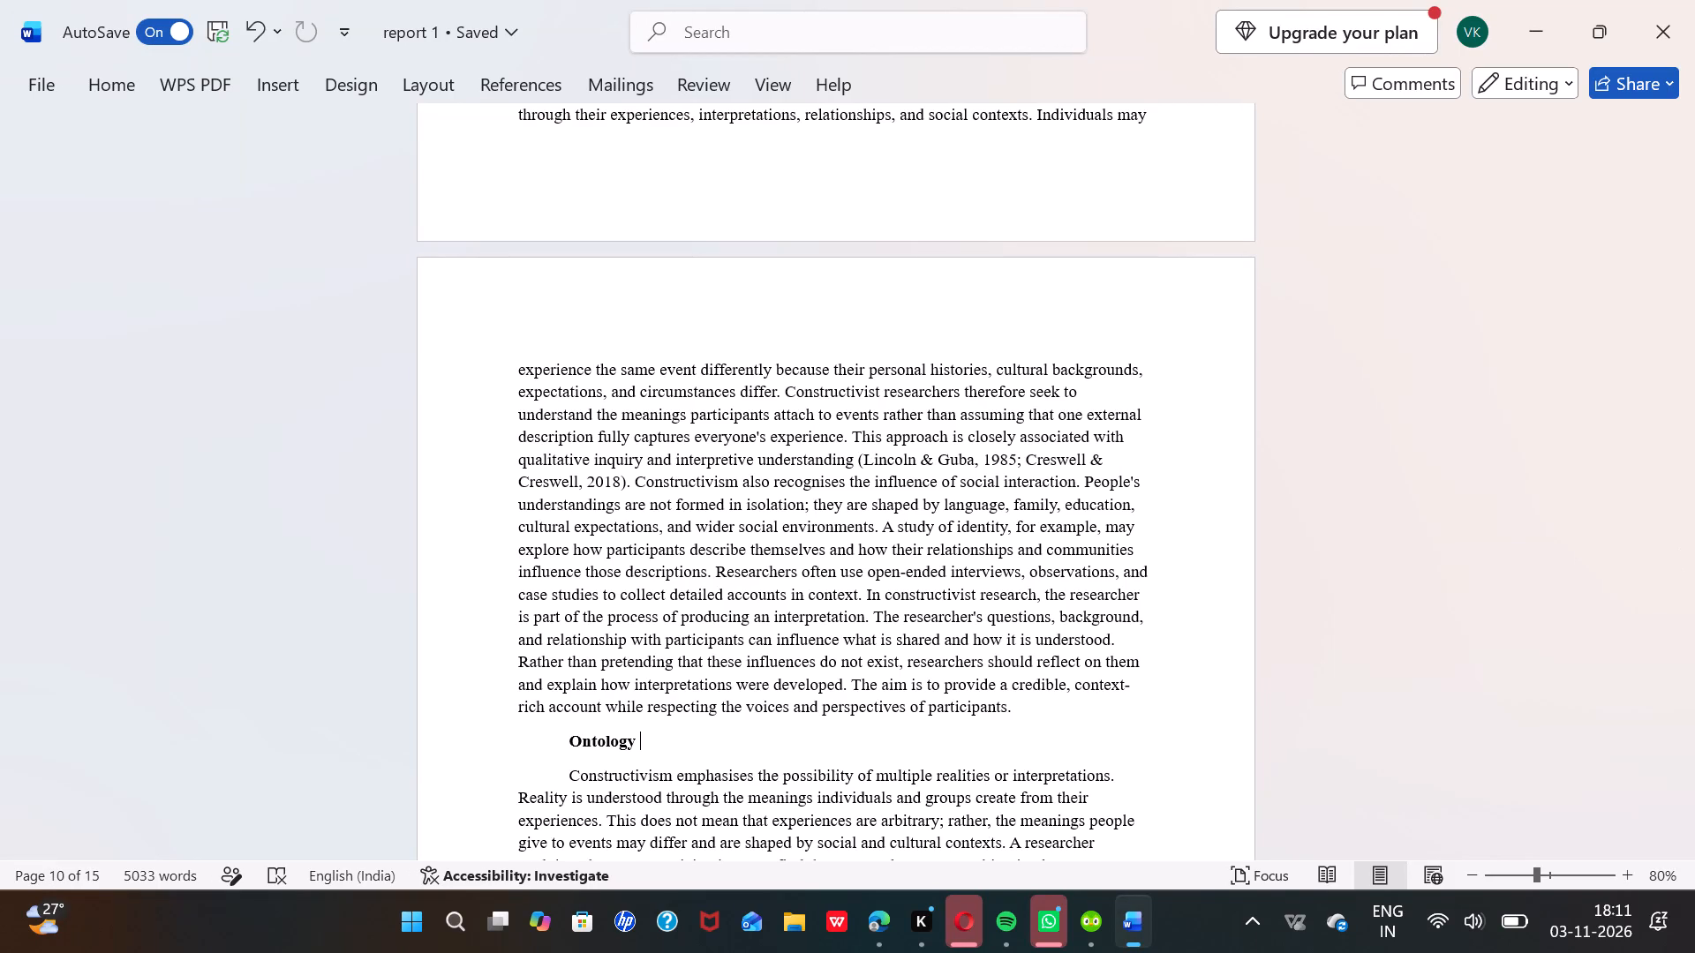
{"action": "scroll", "coordinate": [863, 742], "scroll_direction": "down", "scroll_amount": 2}
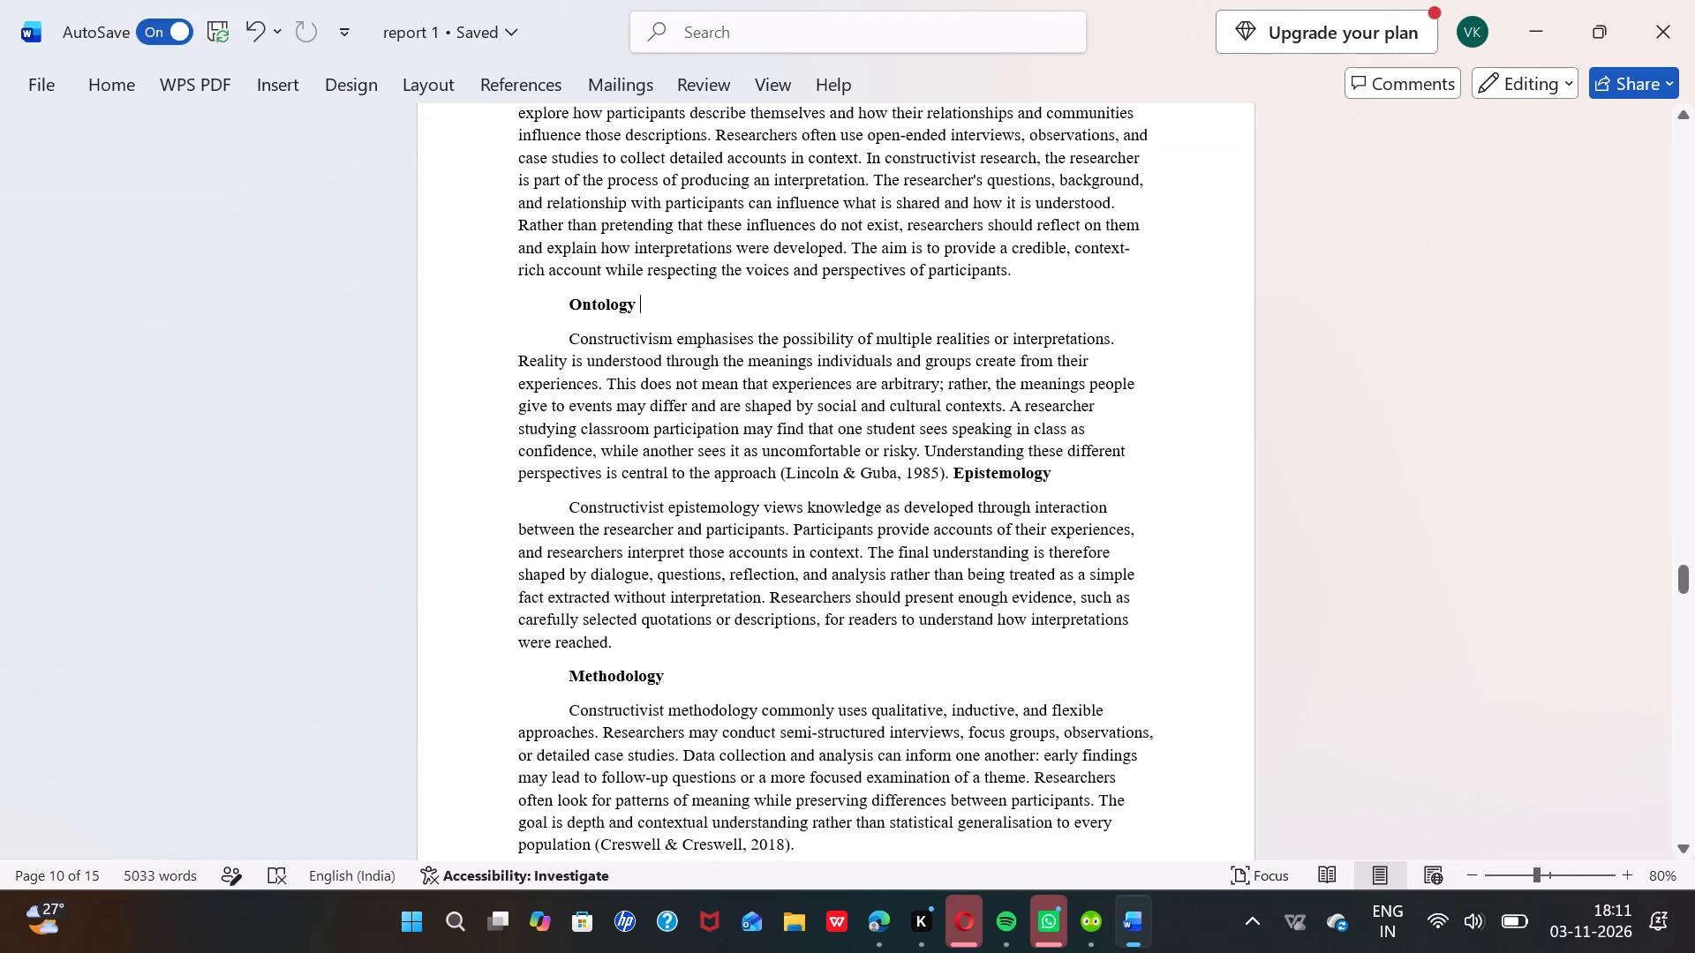
{"action": "left_click", "coordinate": [949, 476]}
{"action": "key", "text": "Return"}
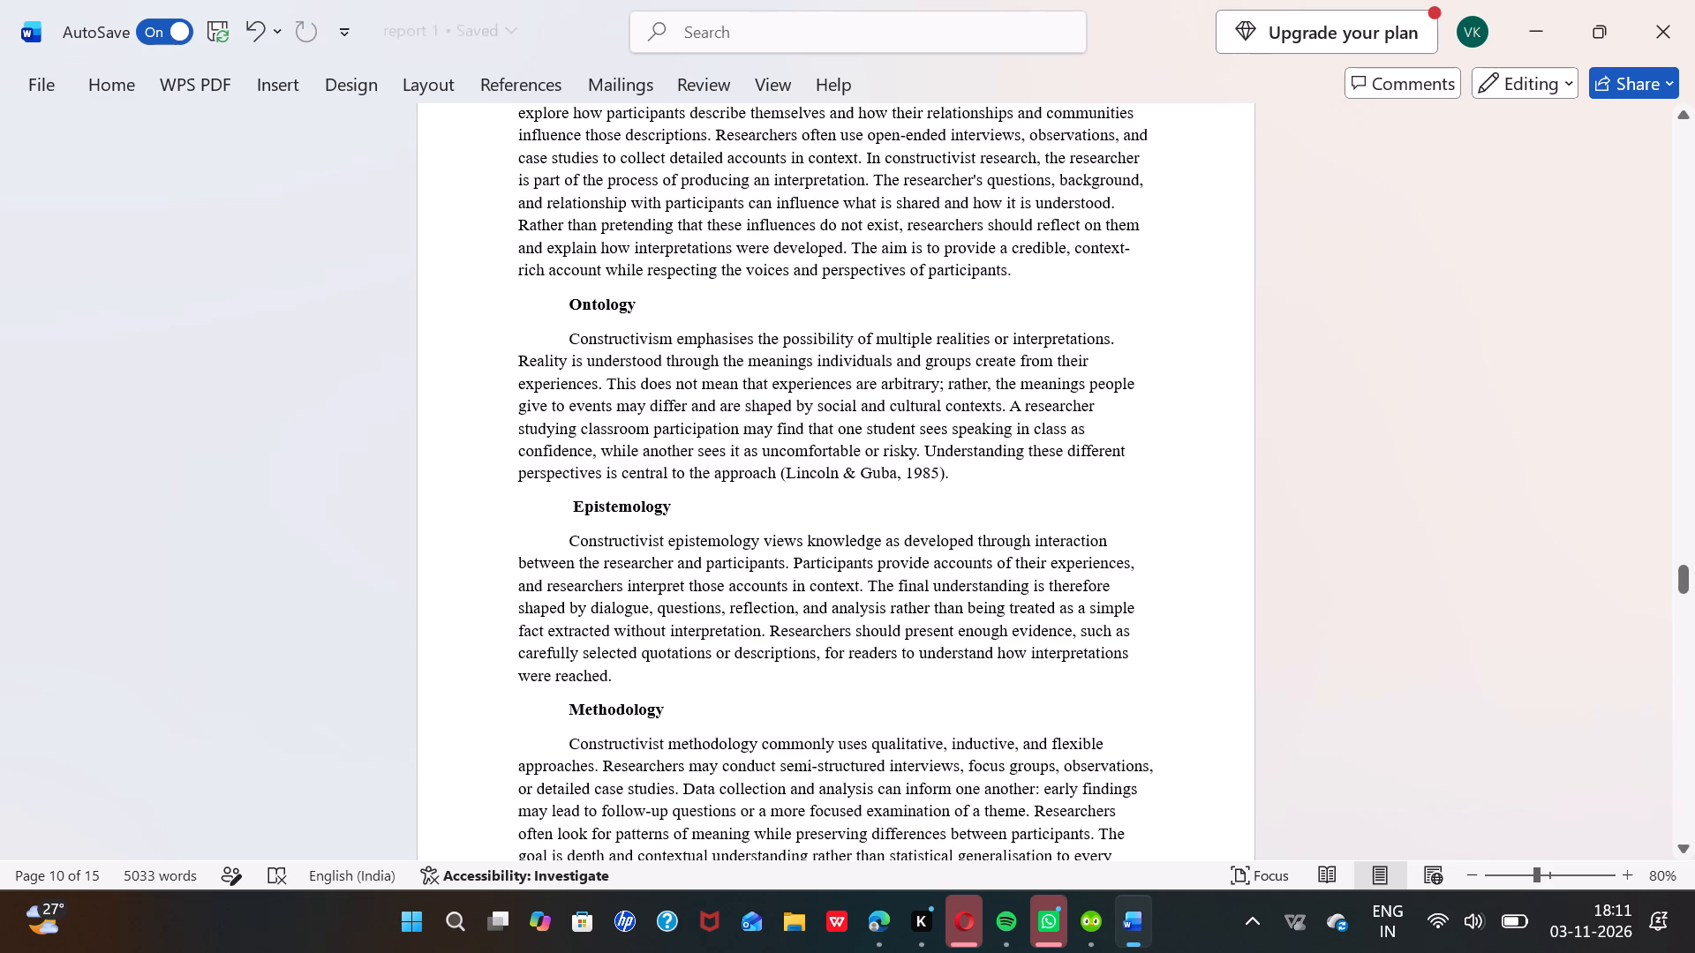
Insert "how an individual actively constructs their own notions of reality through their cognition" after "Constructivism" in the constructivist Ontology paragraph.
{"action": "scroll", "coordinate": [792, 611], "scroll_direction": "down", "scroll_amount": 1}
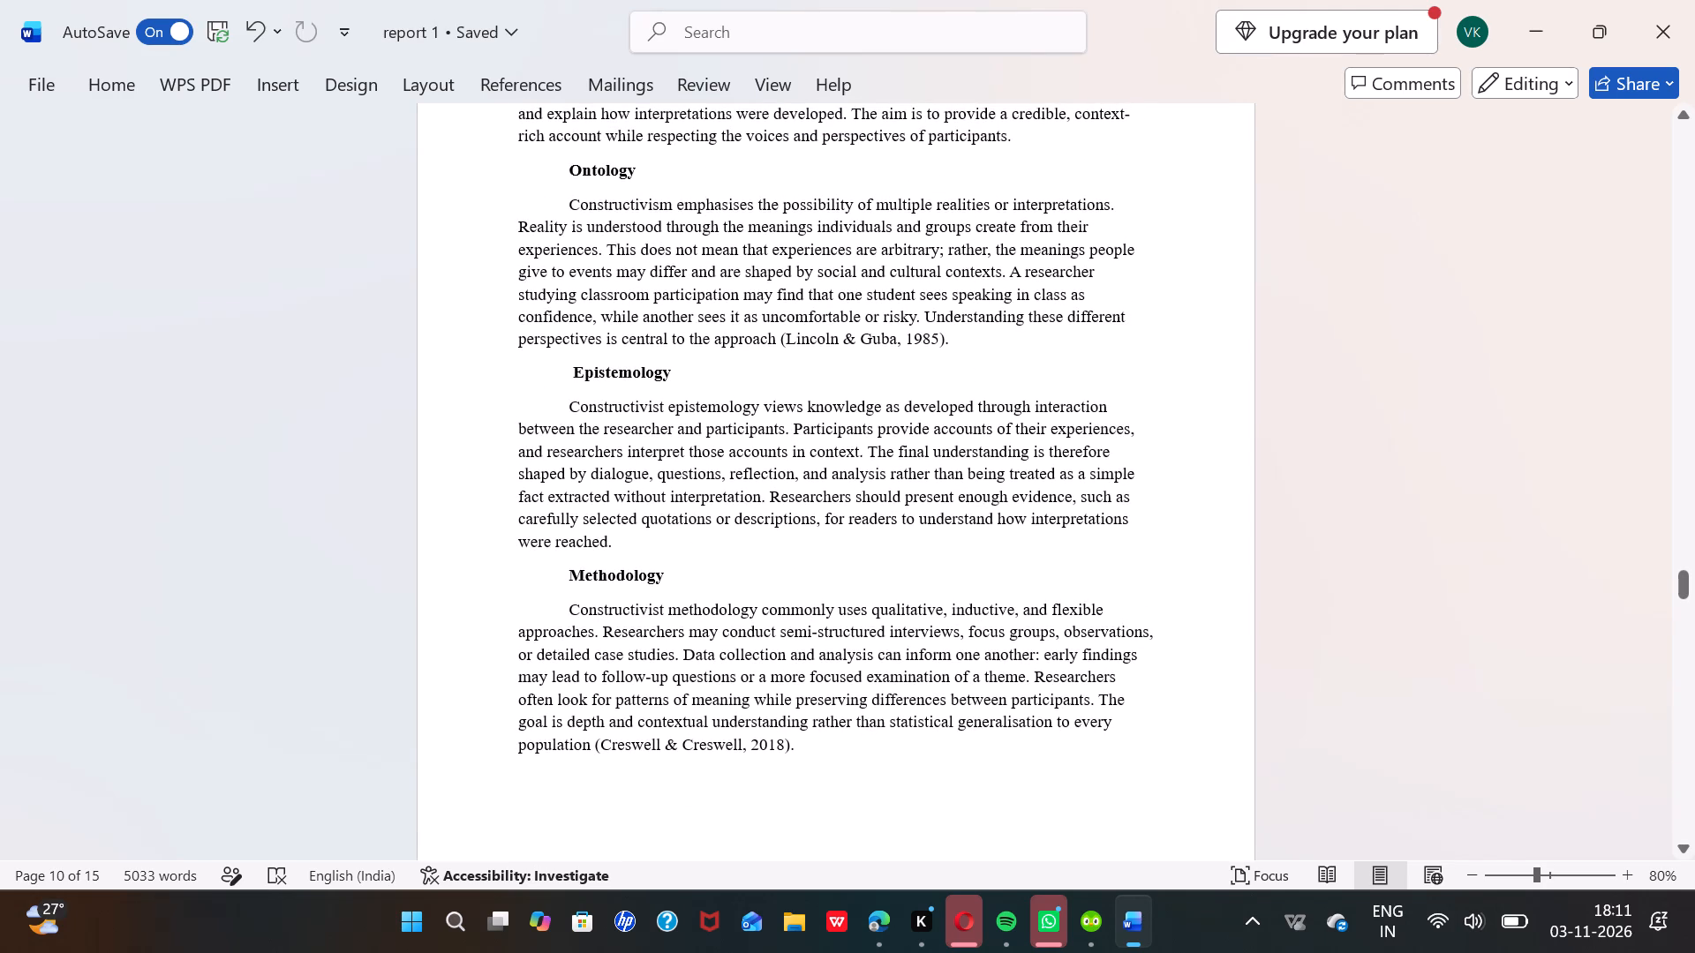
{"action": "scroll", "coordinate": [792, 611], "scroll_direction": "down", "scroll_amount": 1}
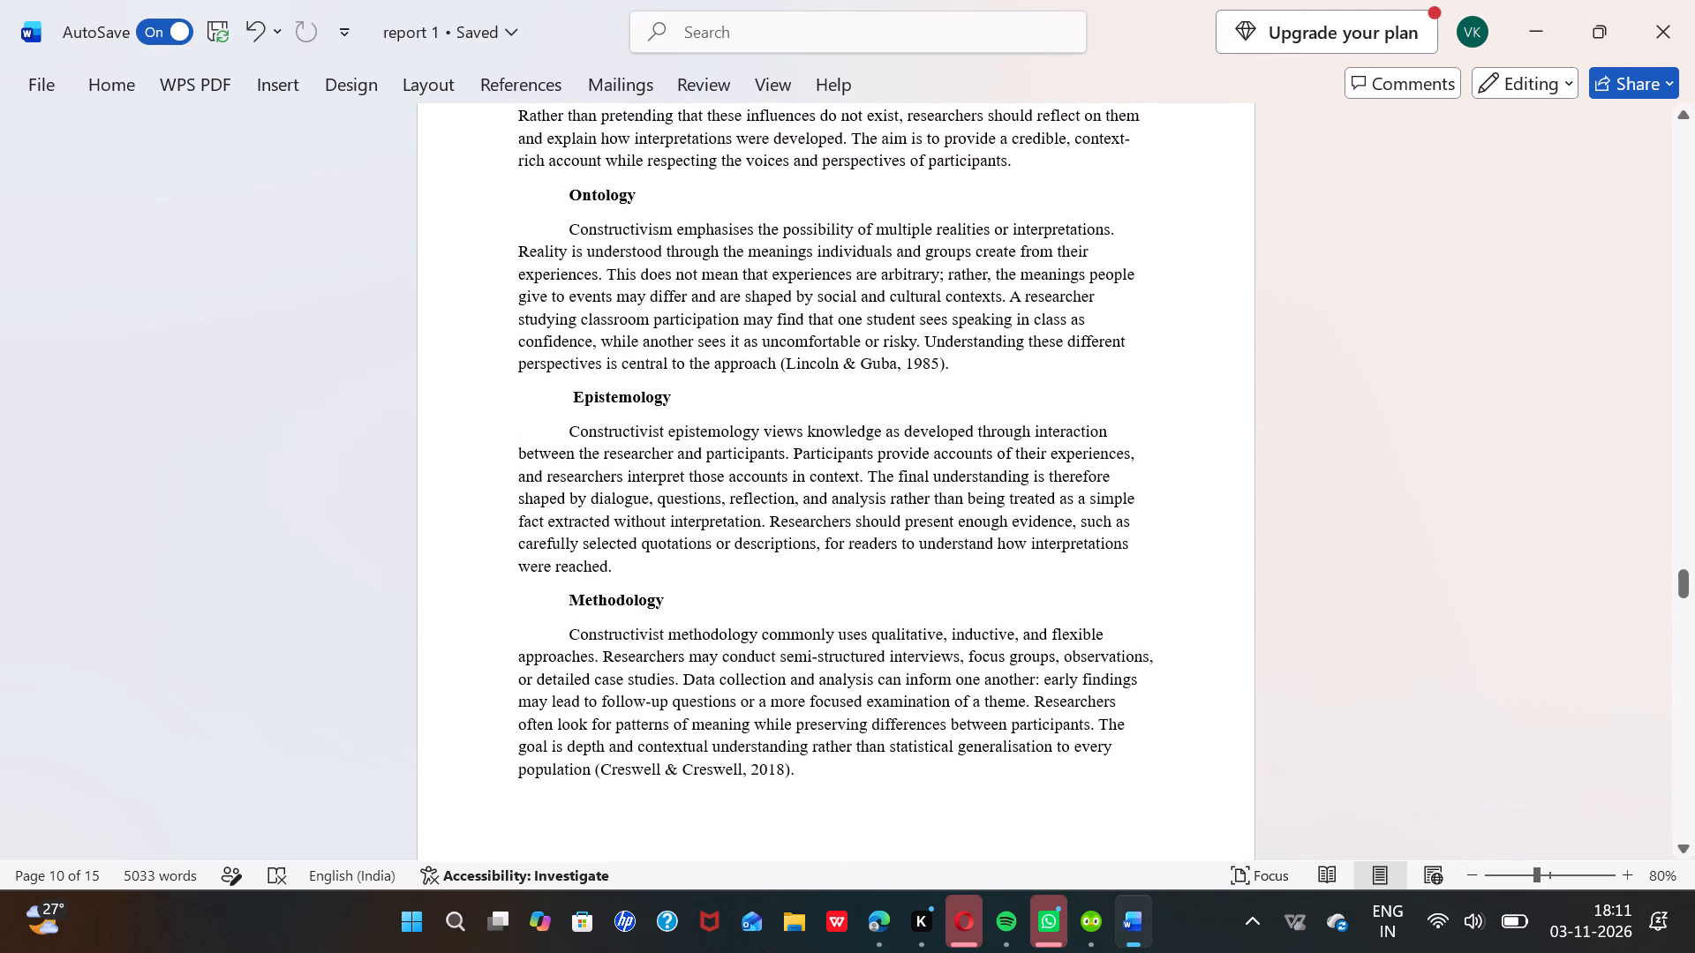
{"action": "scroll", "coordinate": [792, 611], "scroll_direction": "up", "scroll_amount": 1, "text": "ctrl"}
{"action": "scroll", "coordinate": [792, 611], "scroll_direction": "up", "scroll_amount": 1}
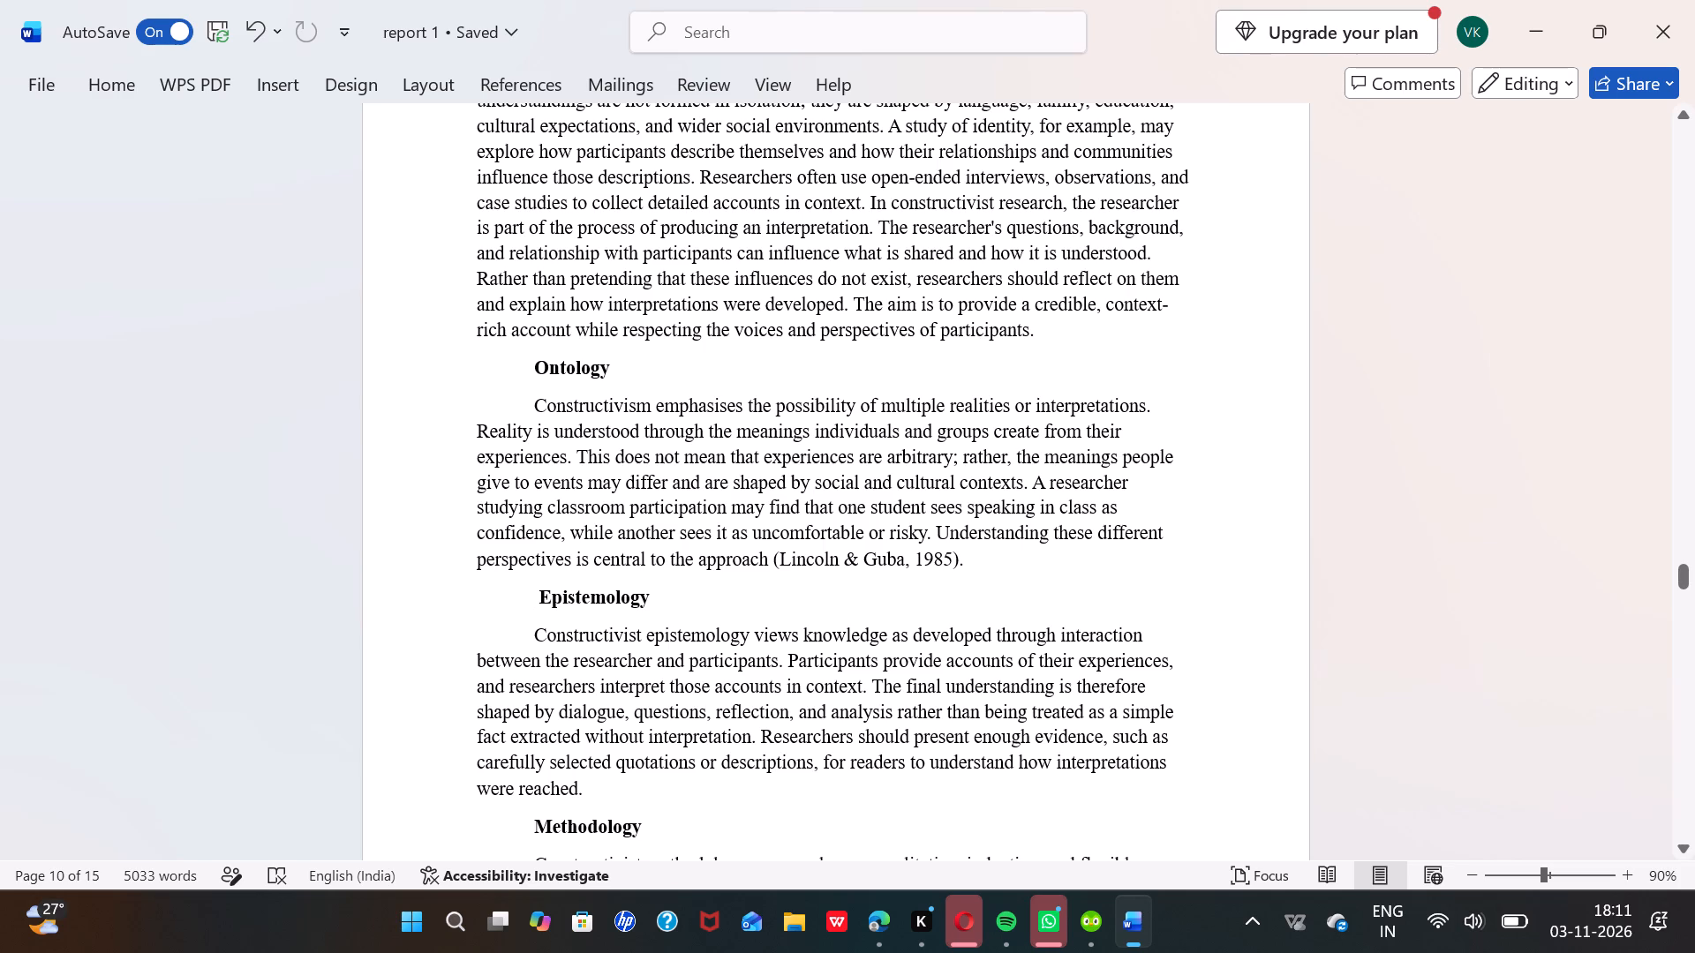
{"action": "left_click", "coordinate": [654, 403]}
{"action": "type", "text": "how an individual"}
{"action": "key", "text": "space"}
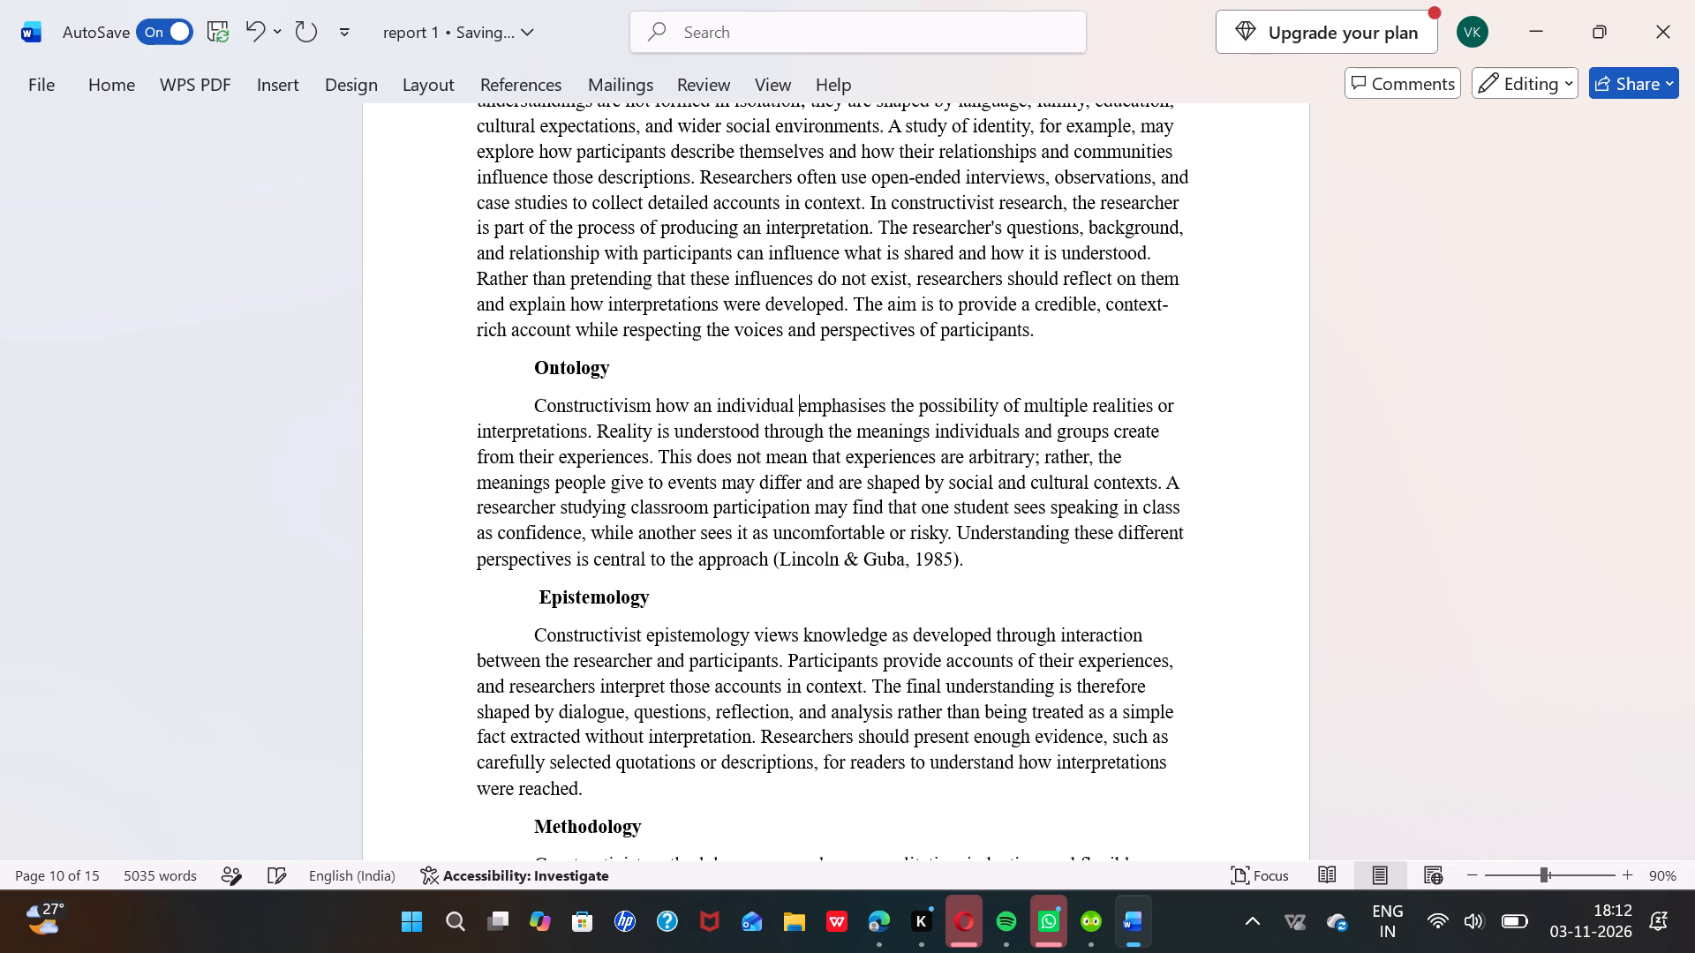
{"action": "type", "text": "actively"}
{"action": "key", "text": "space"}
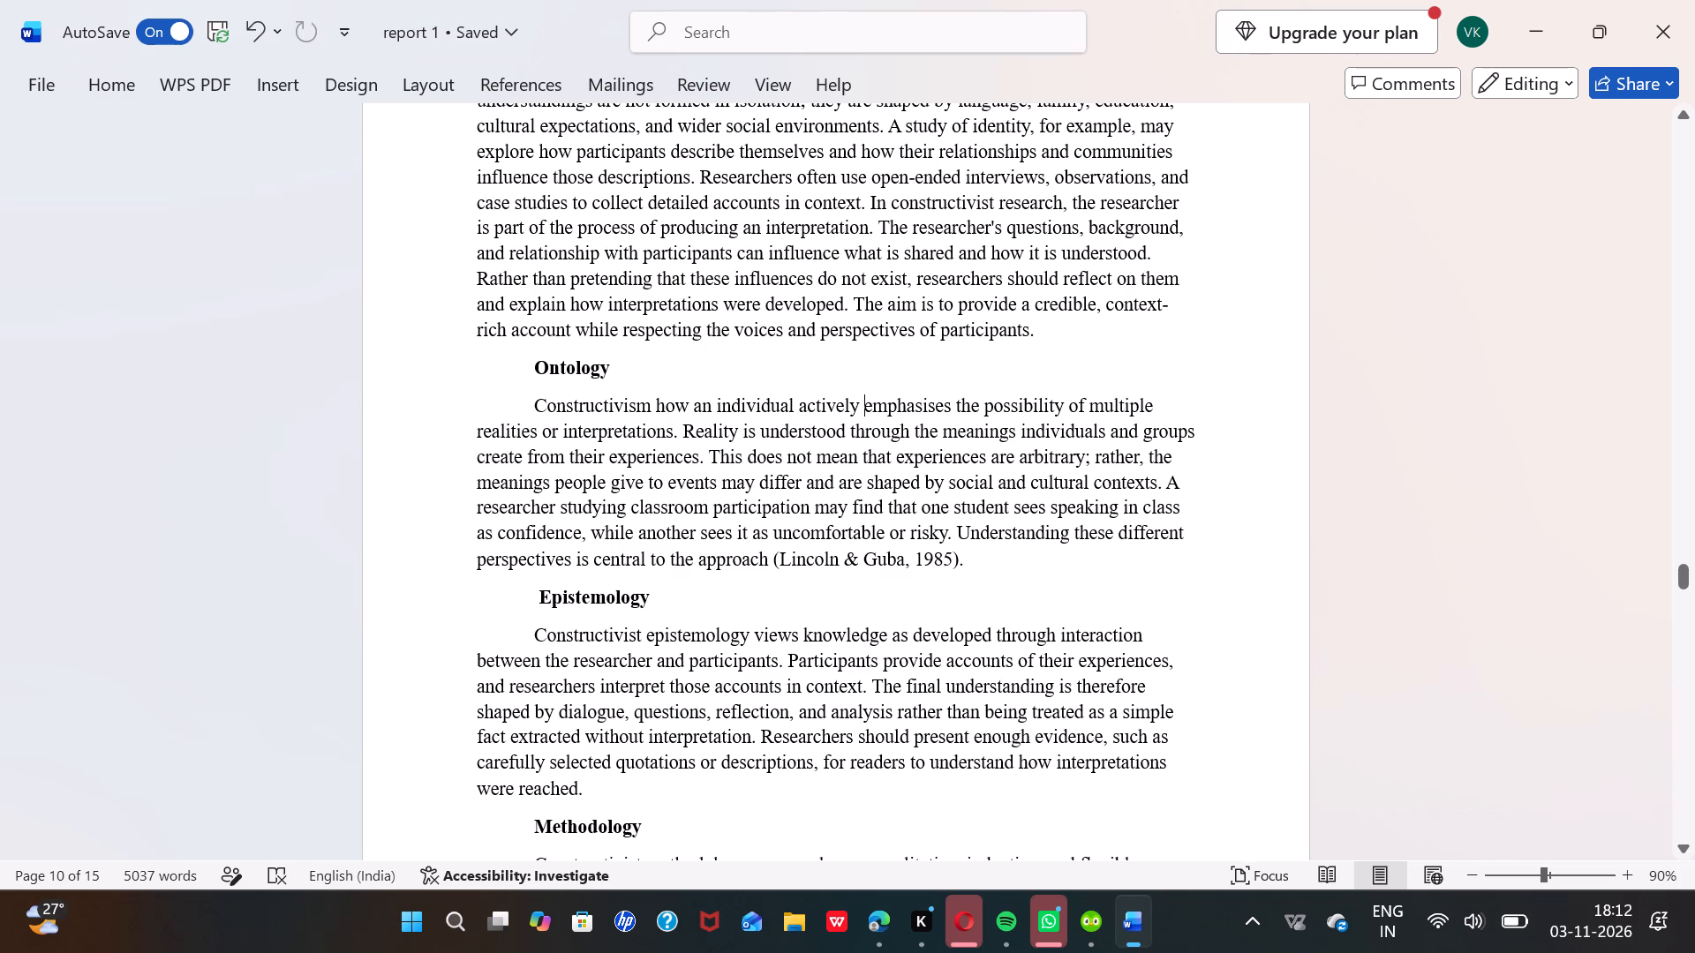
{"action": "type", "text": "cons"}
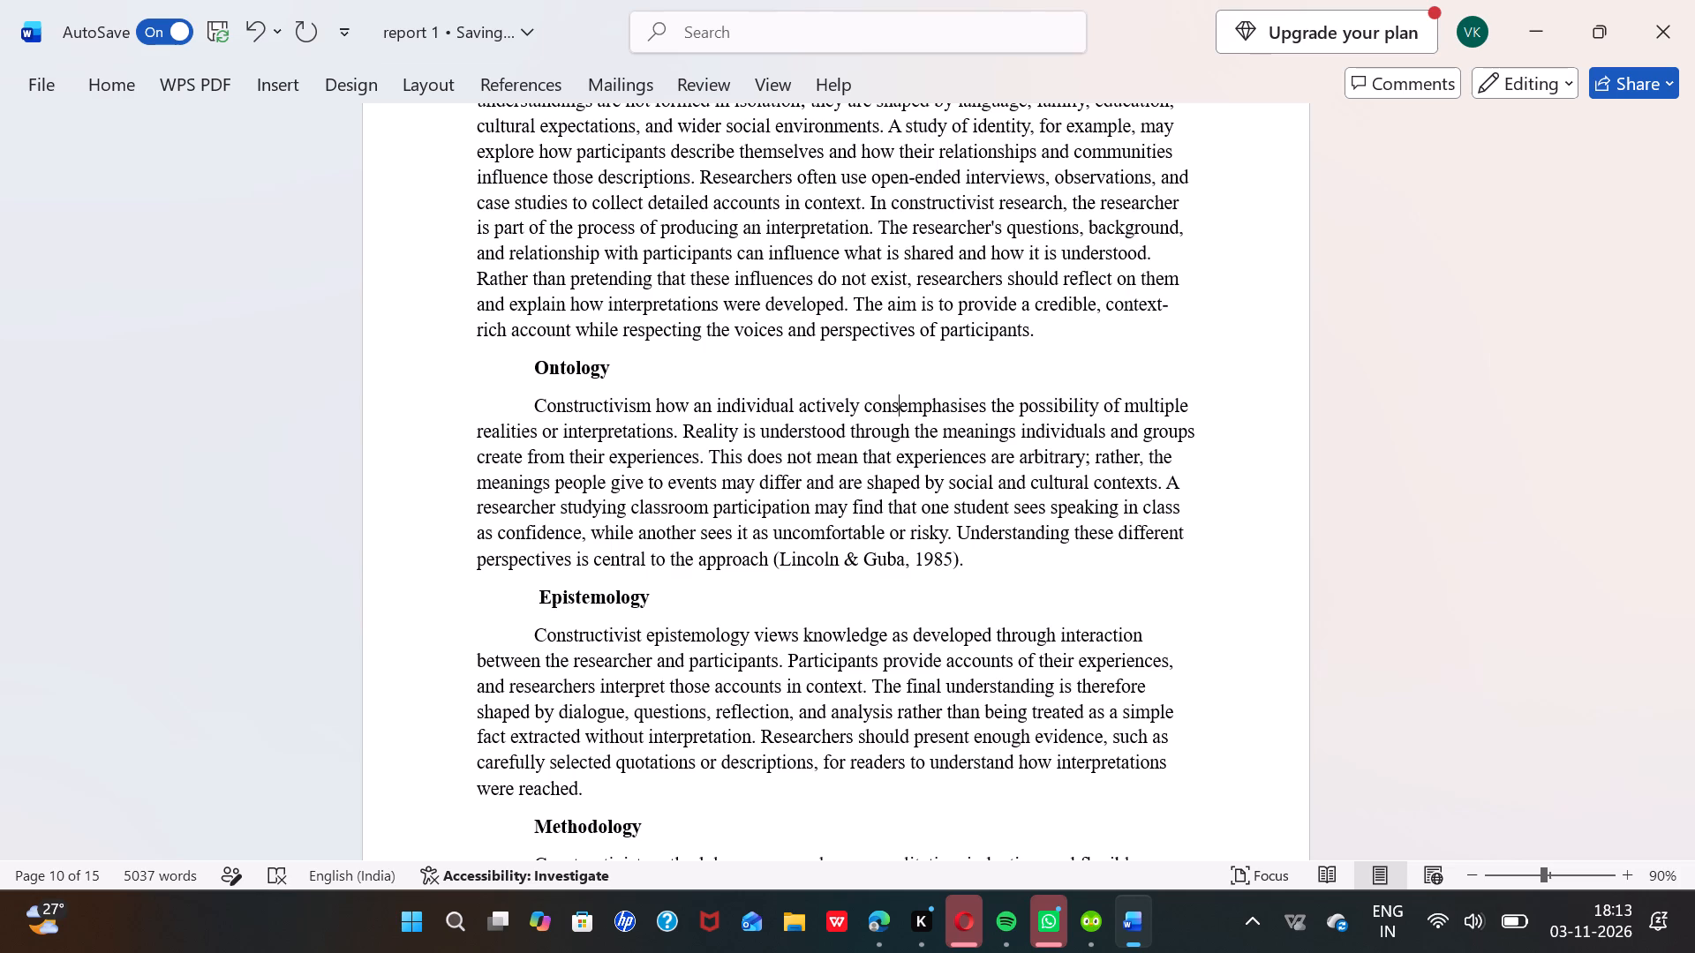
{"action": "type", "text": "tructs"}
{"action": "key", "text": "space"}
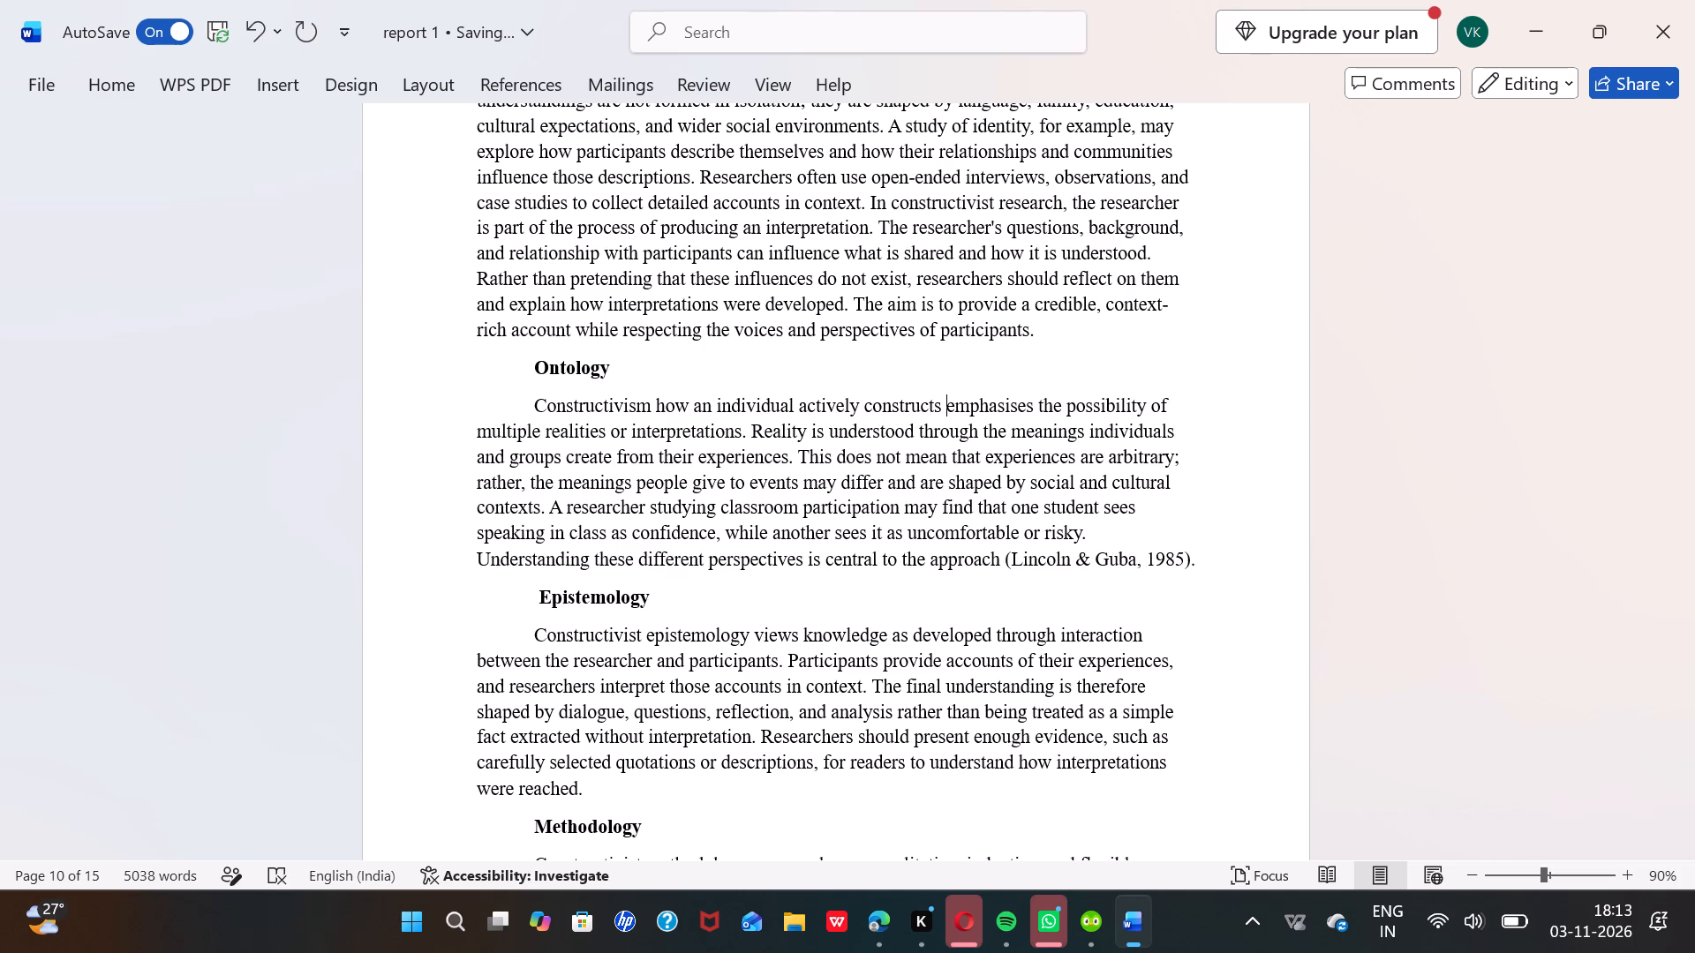
{"action": "type", "text": "their"}
{"action": "key", "text": "space"}
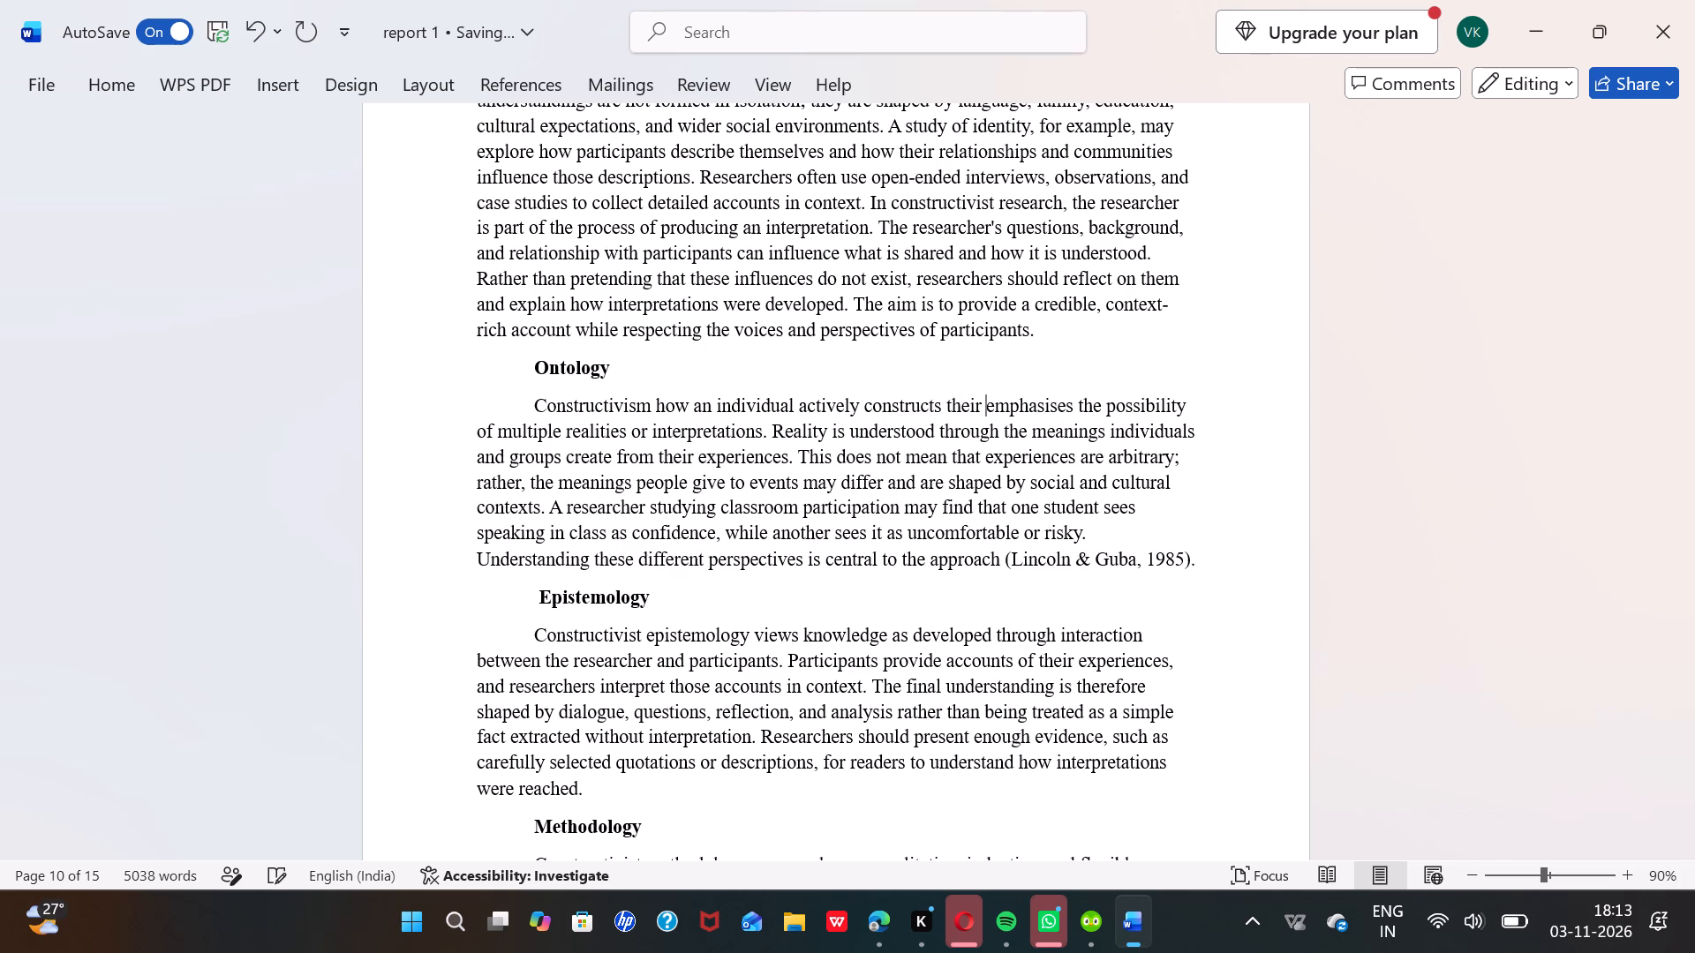
{"action": "type", "text": "own notion"}
{"action": "type", "text": "s o"}
{"action": "type", "text": "f reality t"}
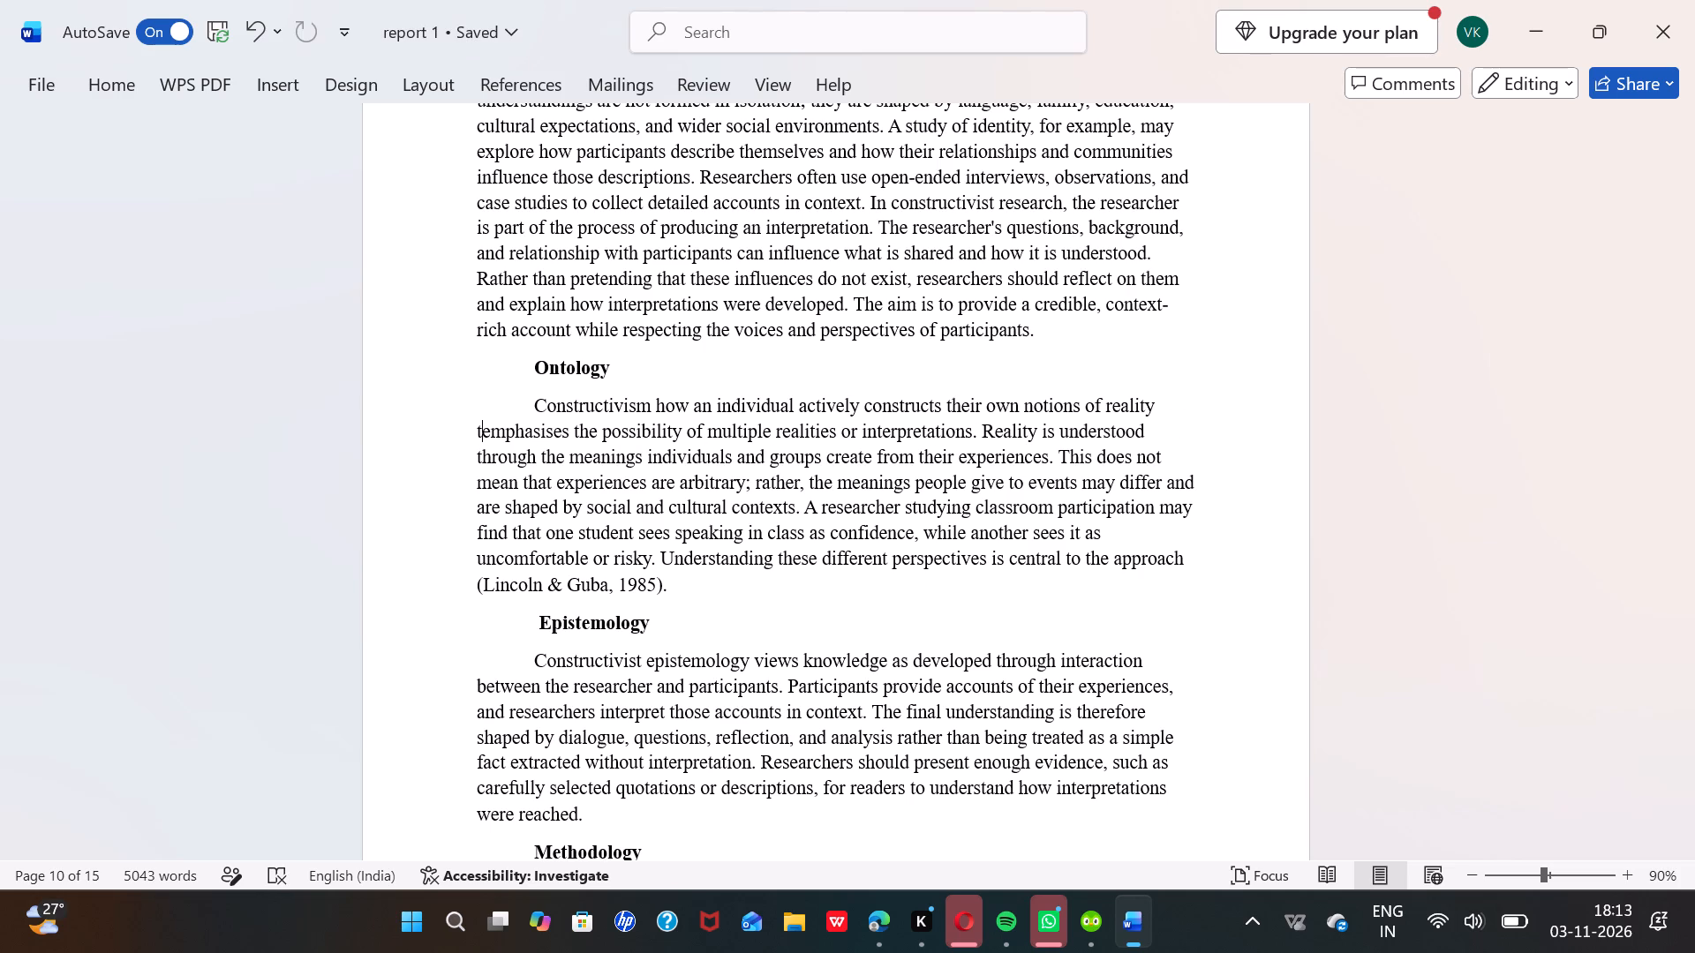
{"action": "type", "text": "hrough their cognition"}
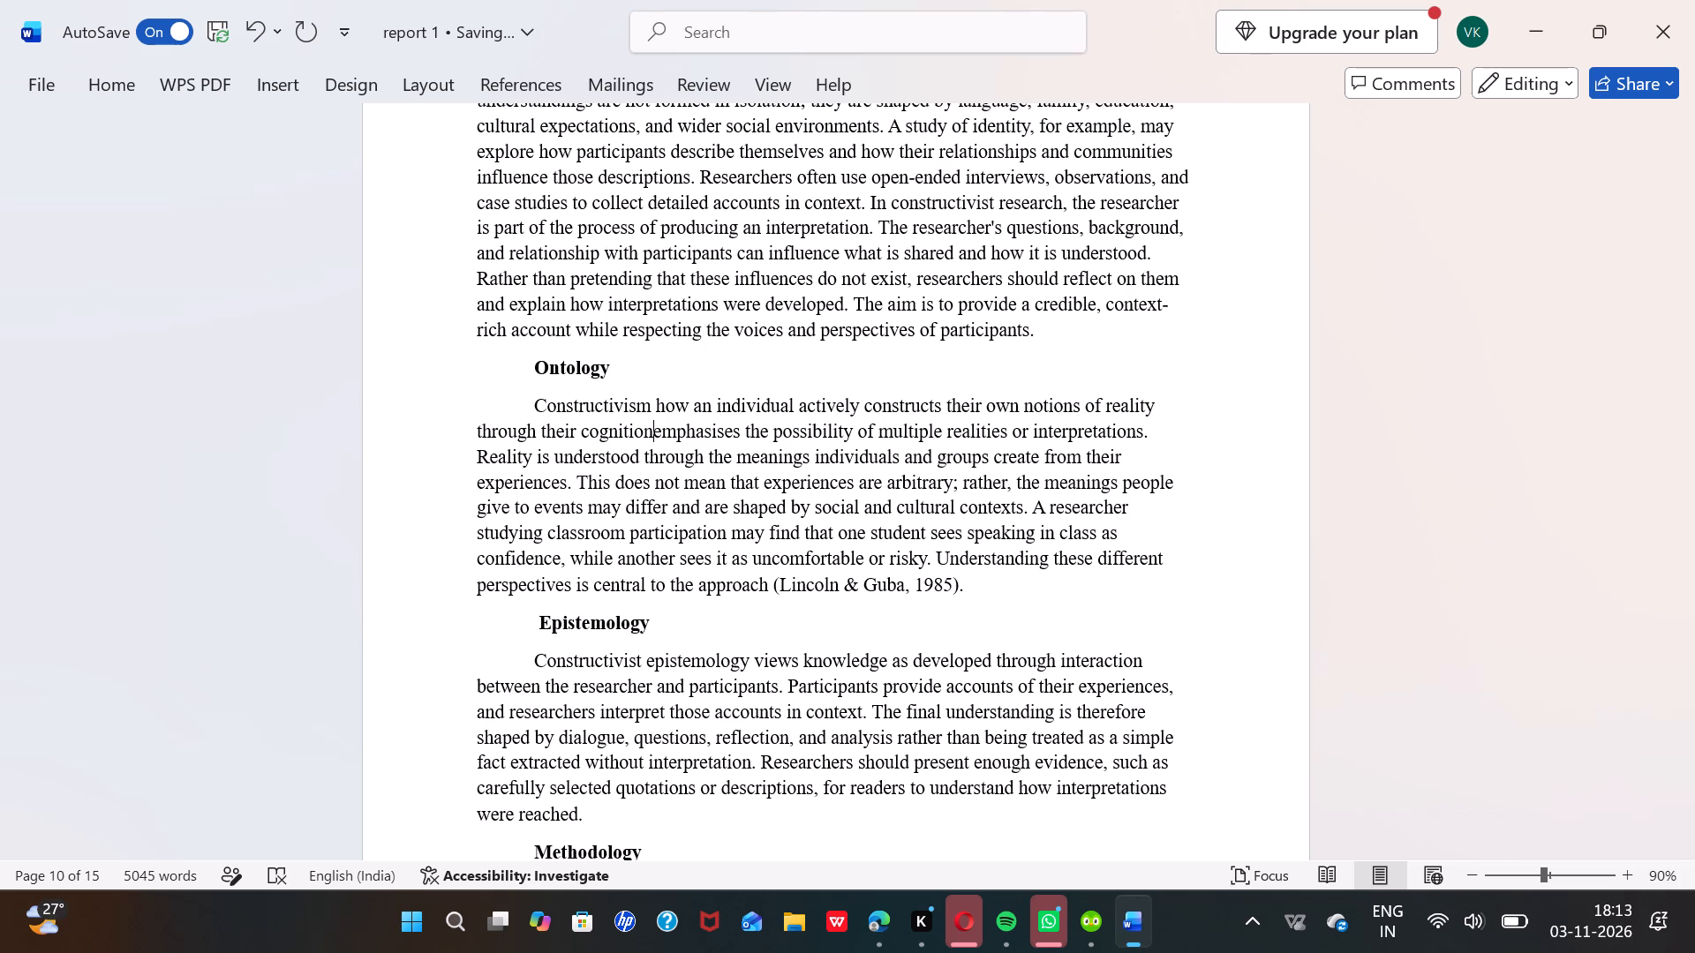
Insert the citation "(Lincoln and Guba, 1995; Schwandt, 1997)" after "cognition" in the constructivist Ontology paragraph.
{"action": "key", "text": "shift+parenleft"}
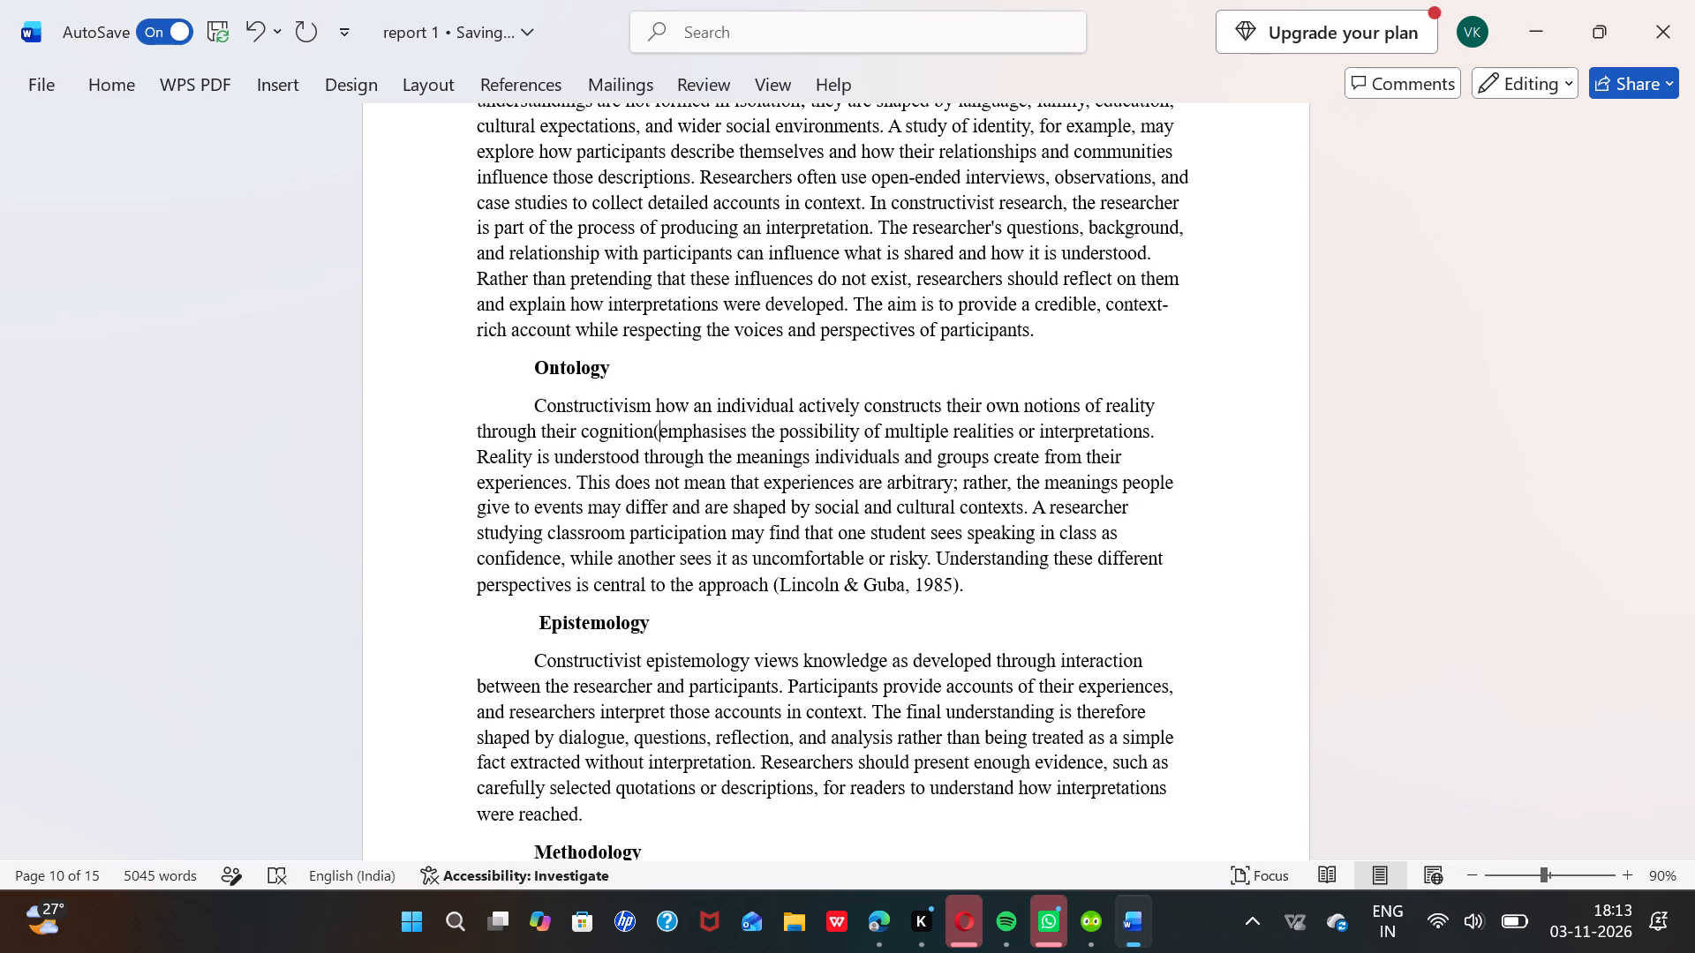
{"action": "type", "text": "in"}
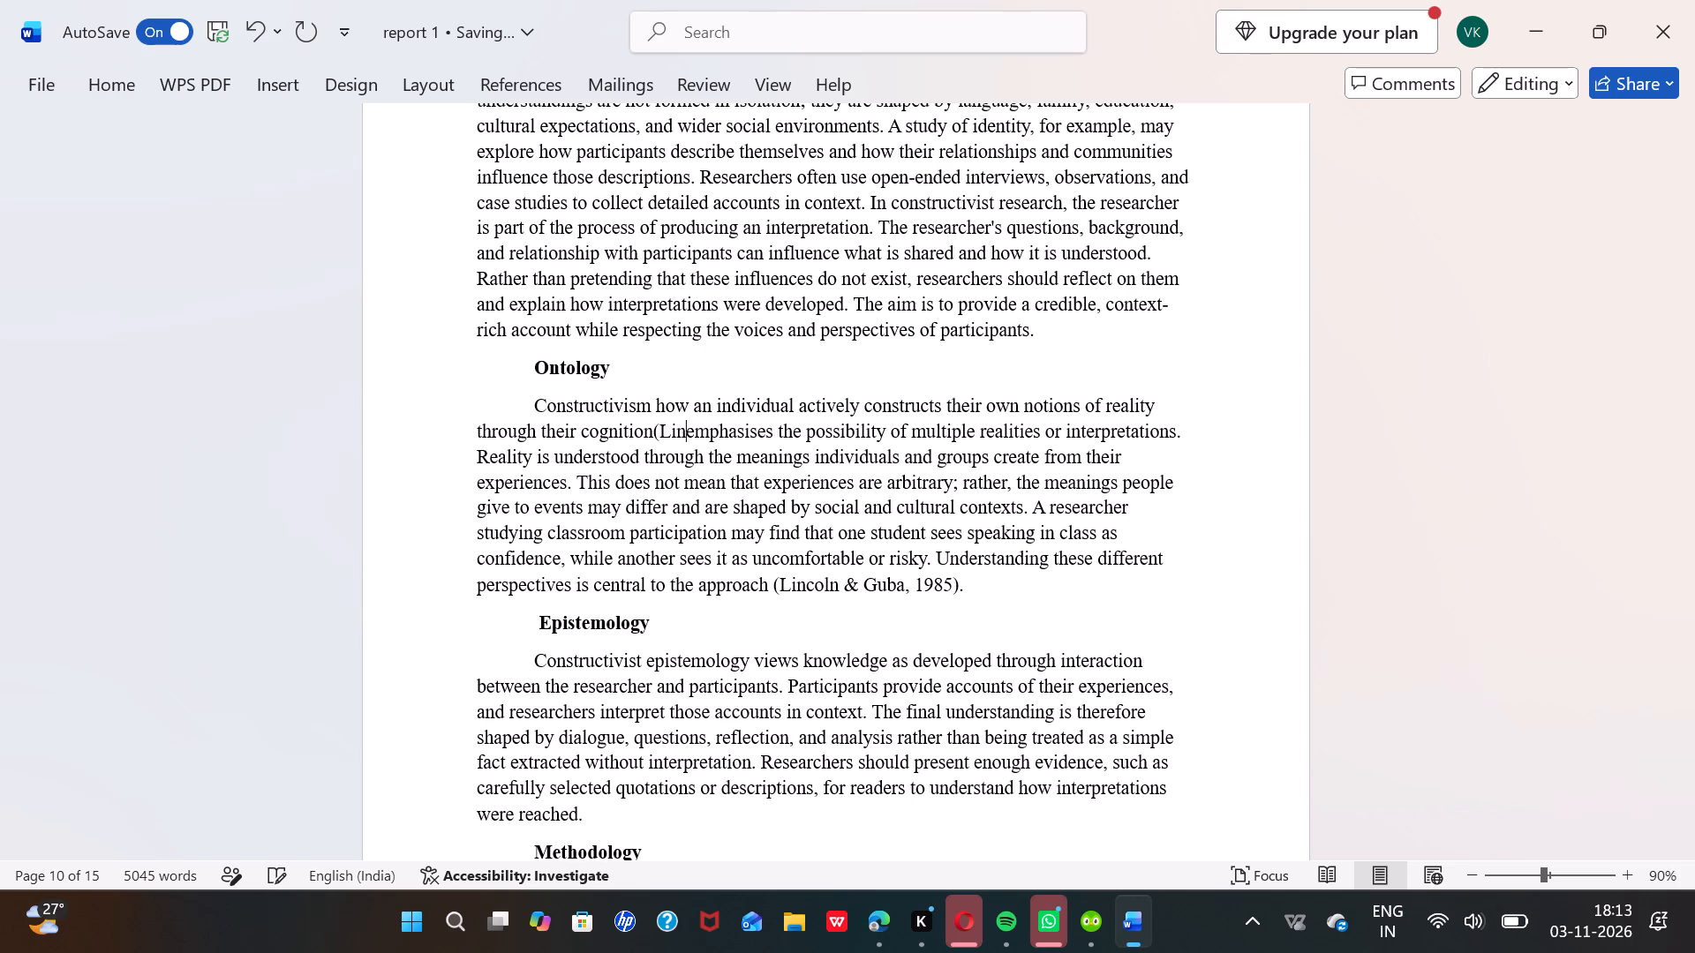
{"action": "type", "text": "coln"}
{"action": "key", "text": "space"}
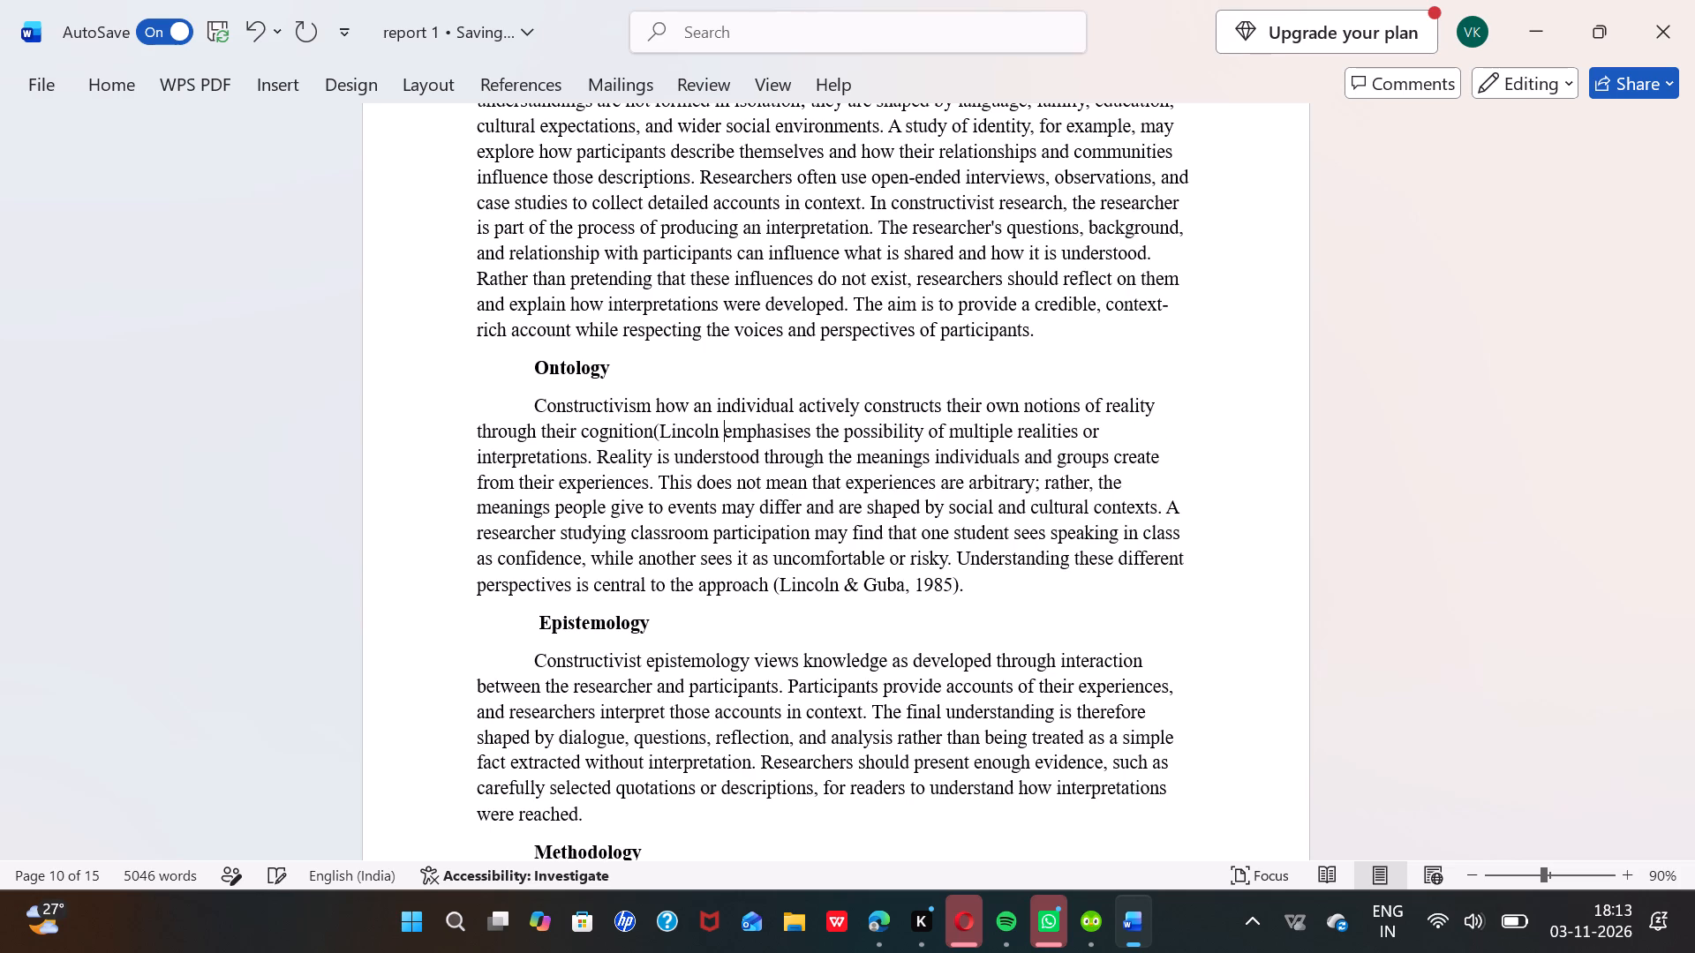
{"action": "type", "text": "and"}
{"action": "key", "text": "space"}
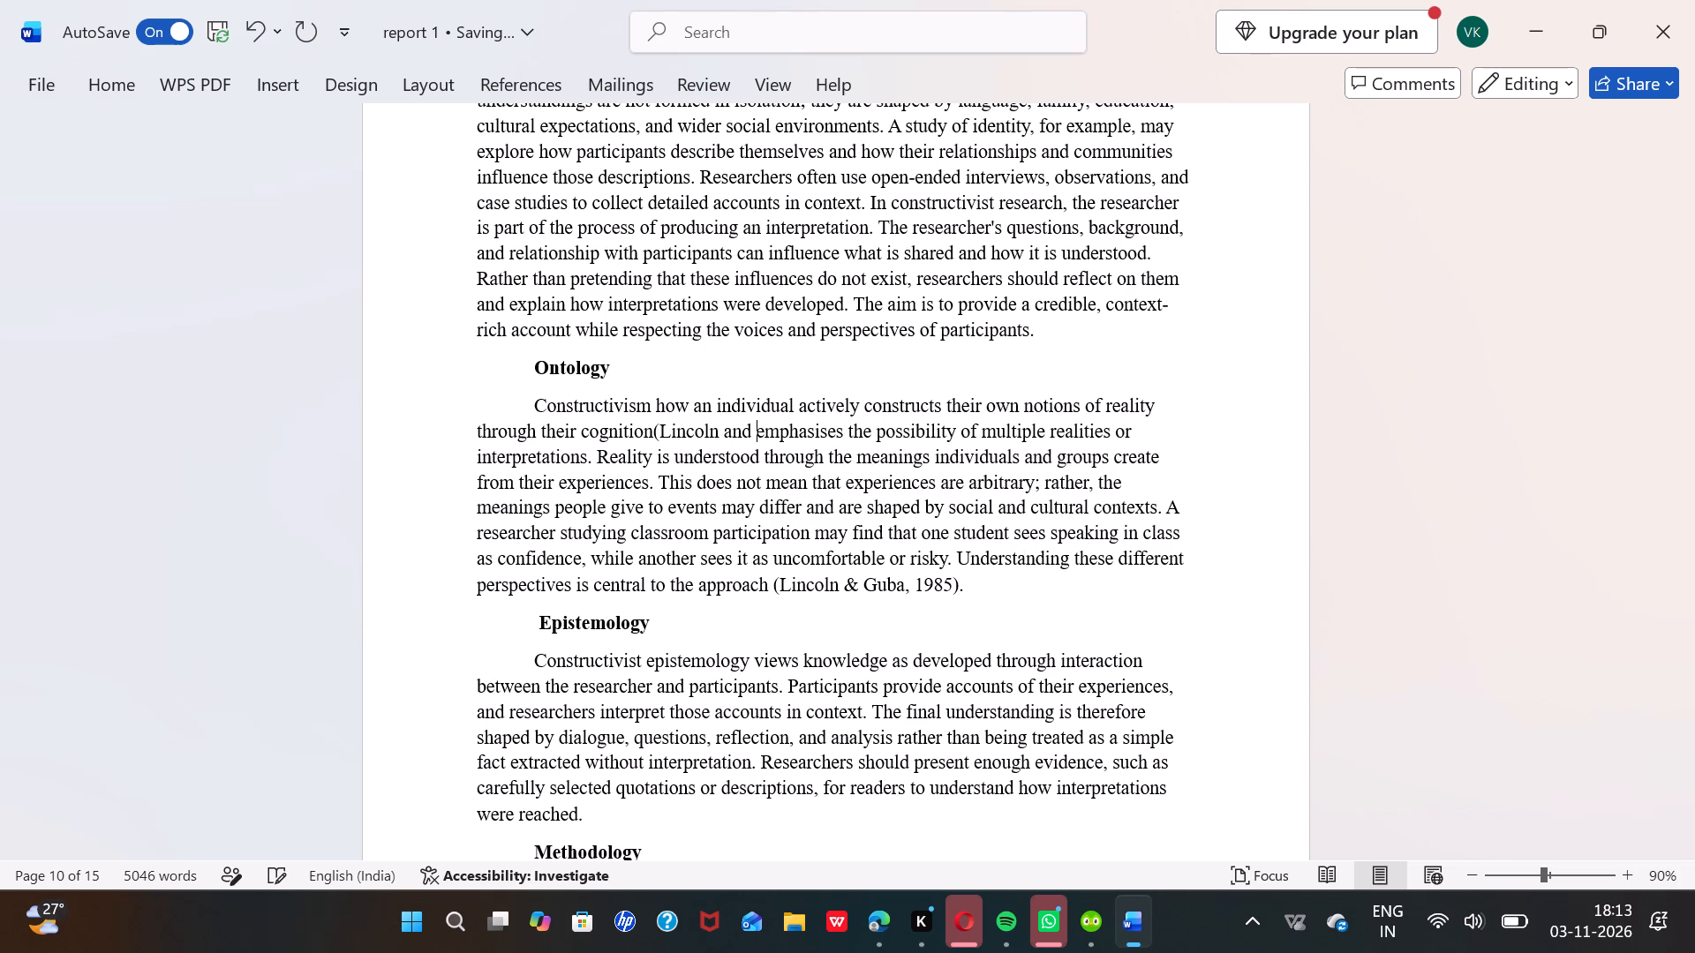
{"action": "key", "text": "g"}
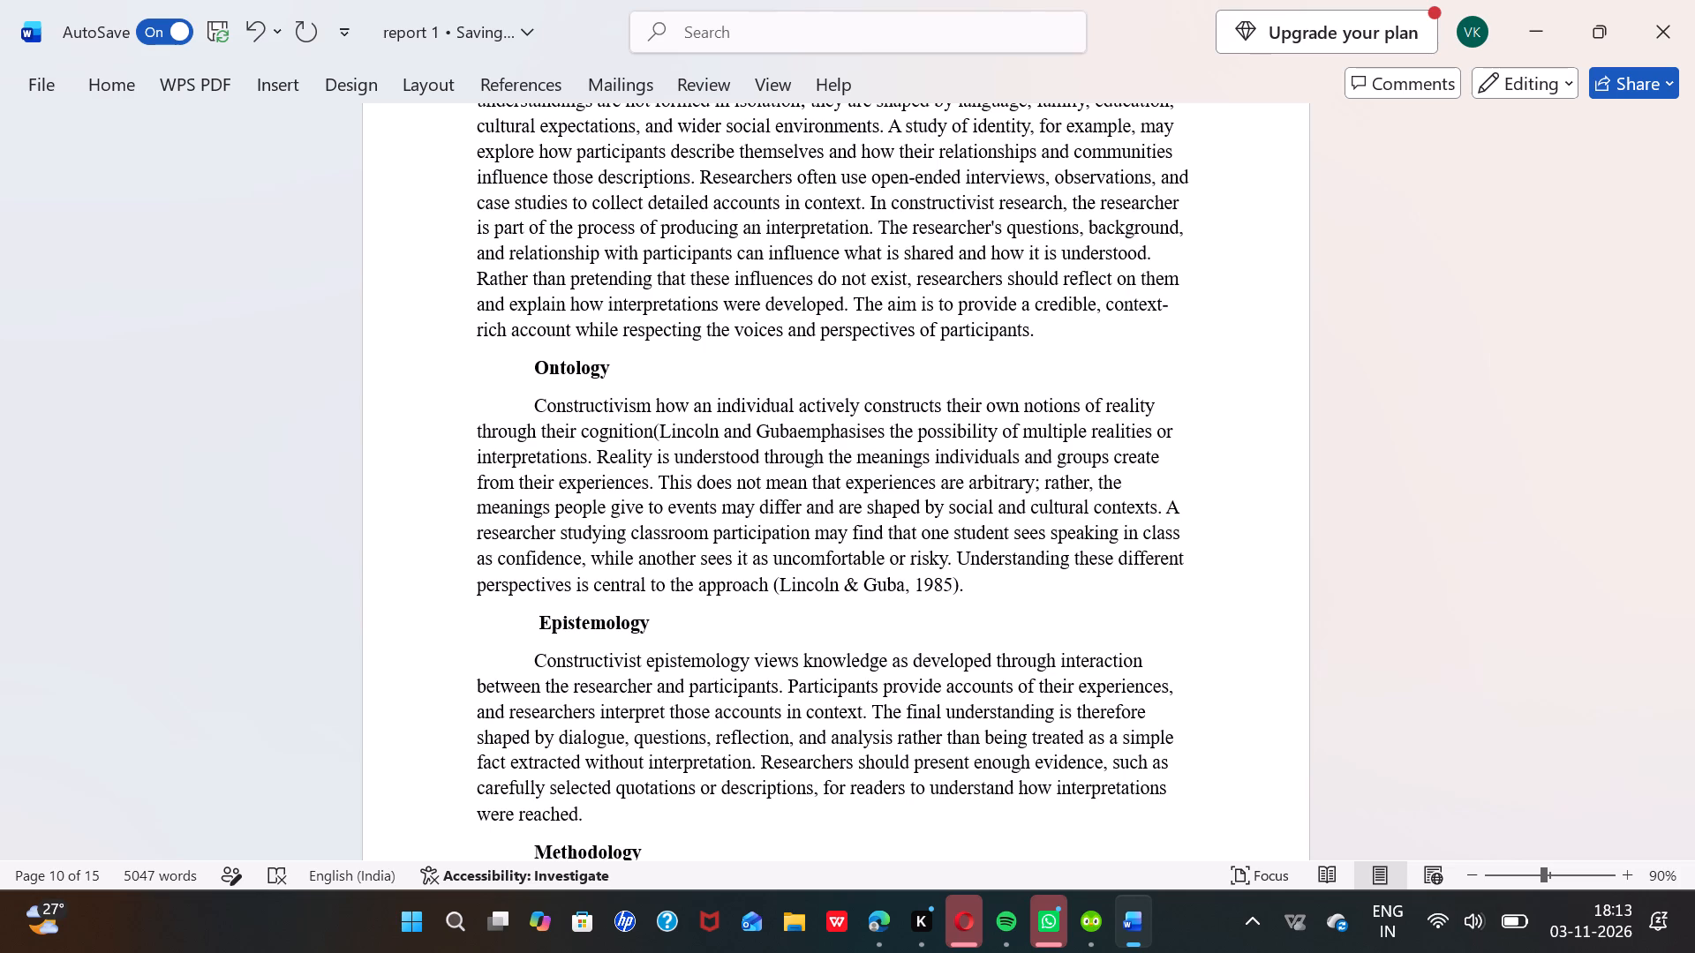
{"action": "type", "text": ", 1995"}
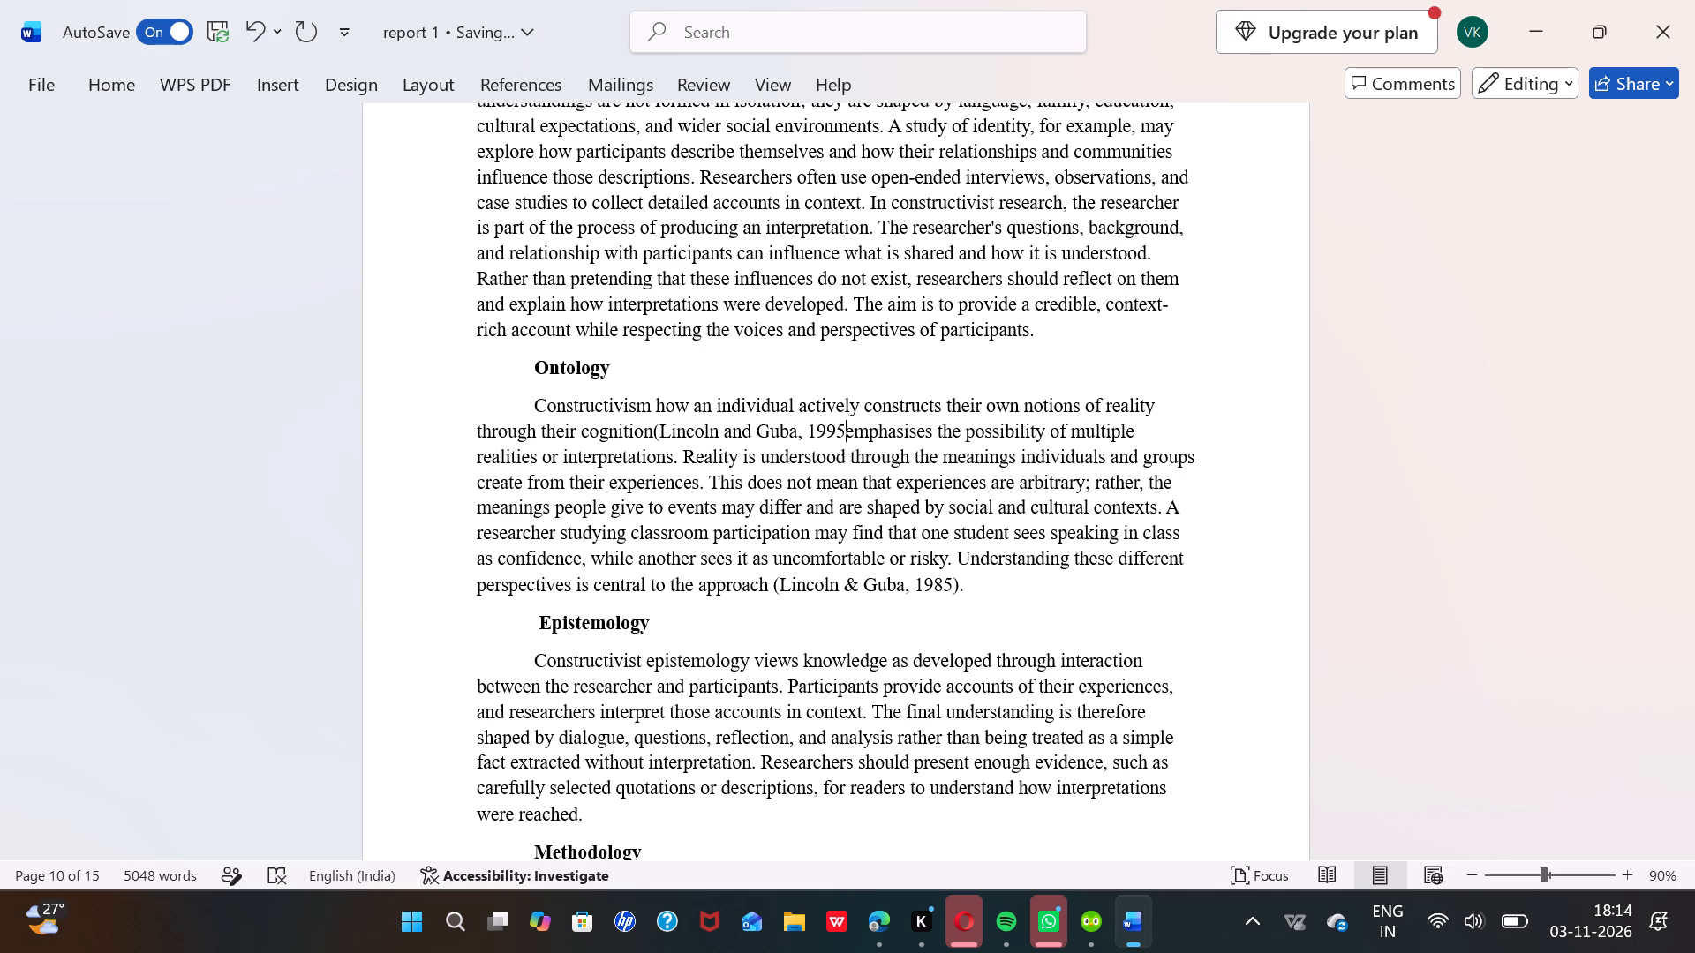
{"action": "key", "text": "semicolon"}
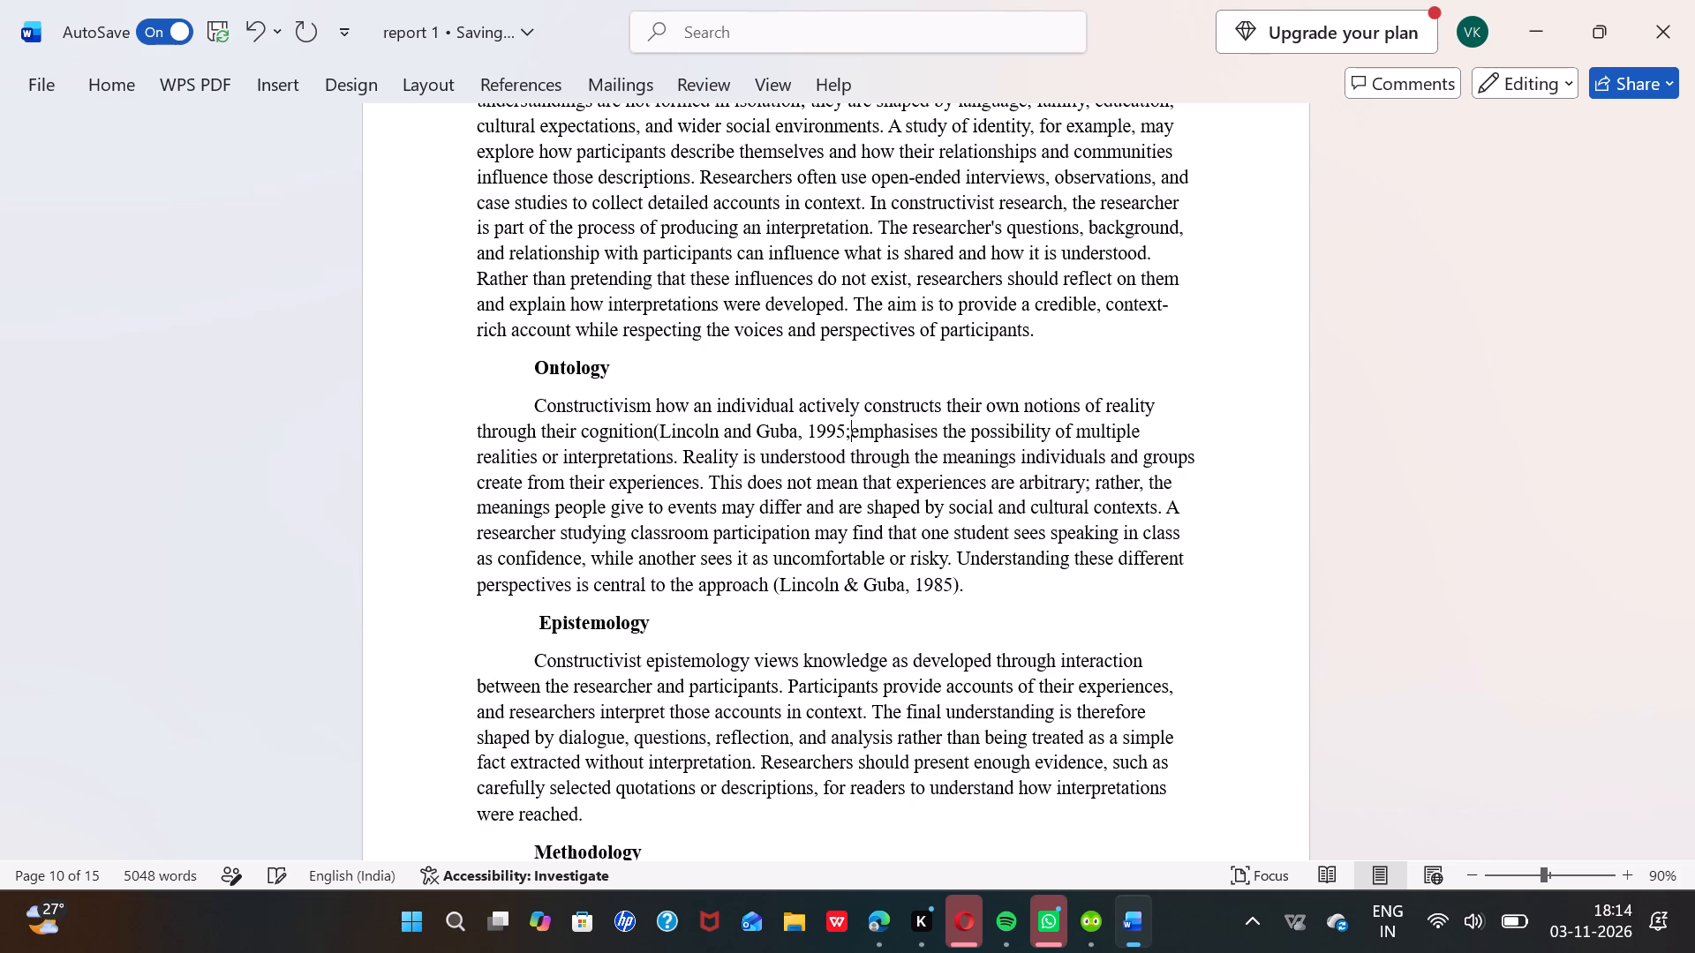
{"action": "key", "text": "space"}
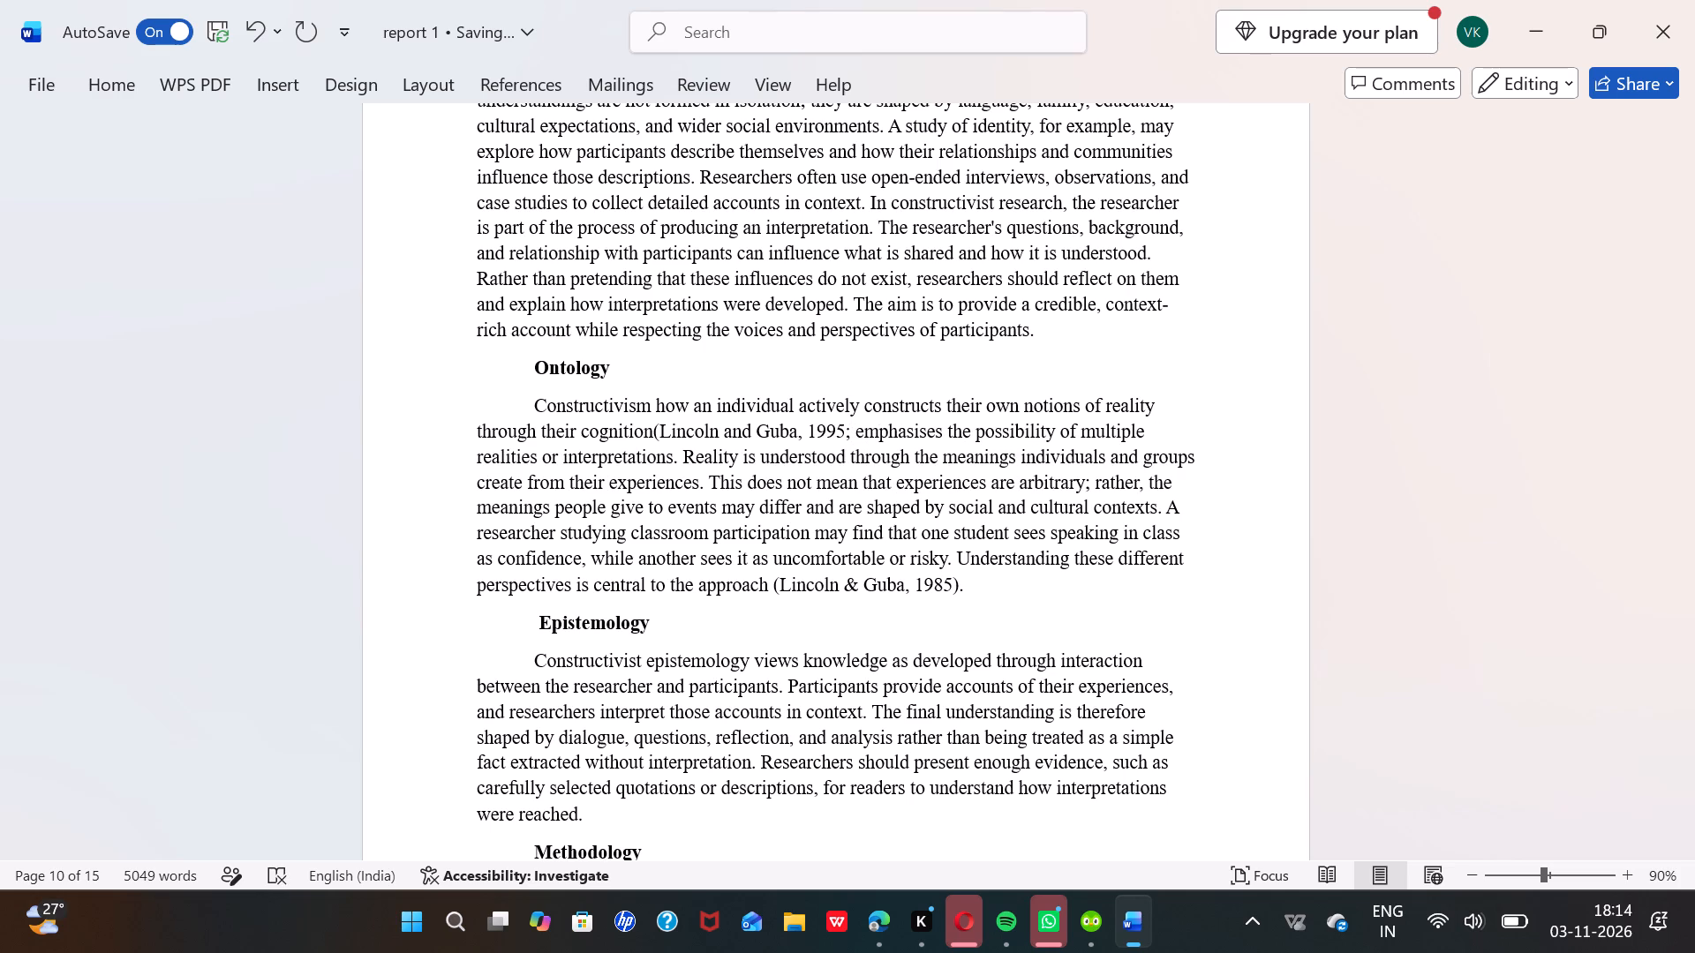
{"action": "key", "text": "s"}
{"action": "key", "text": "c"}
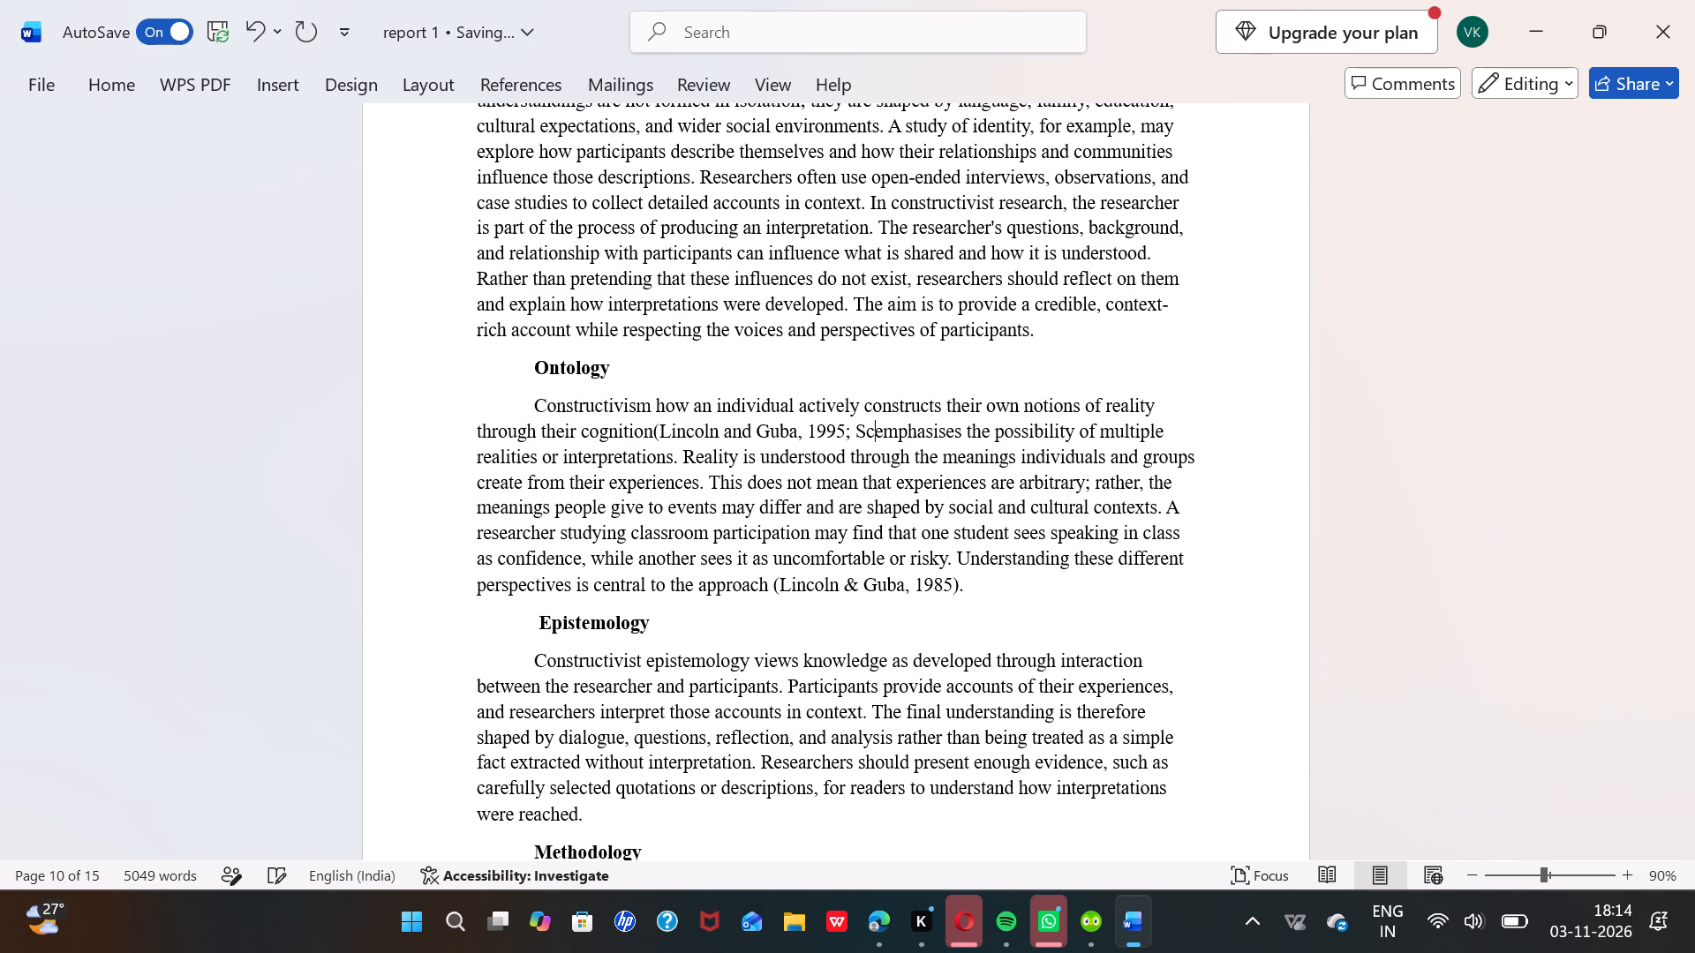
{"action": "key", "text": "h"}
{"action": "type", "text": "wandt"}
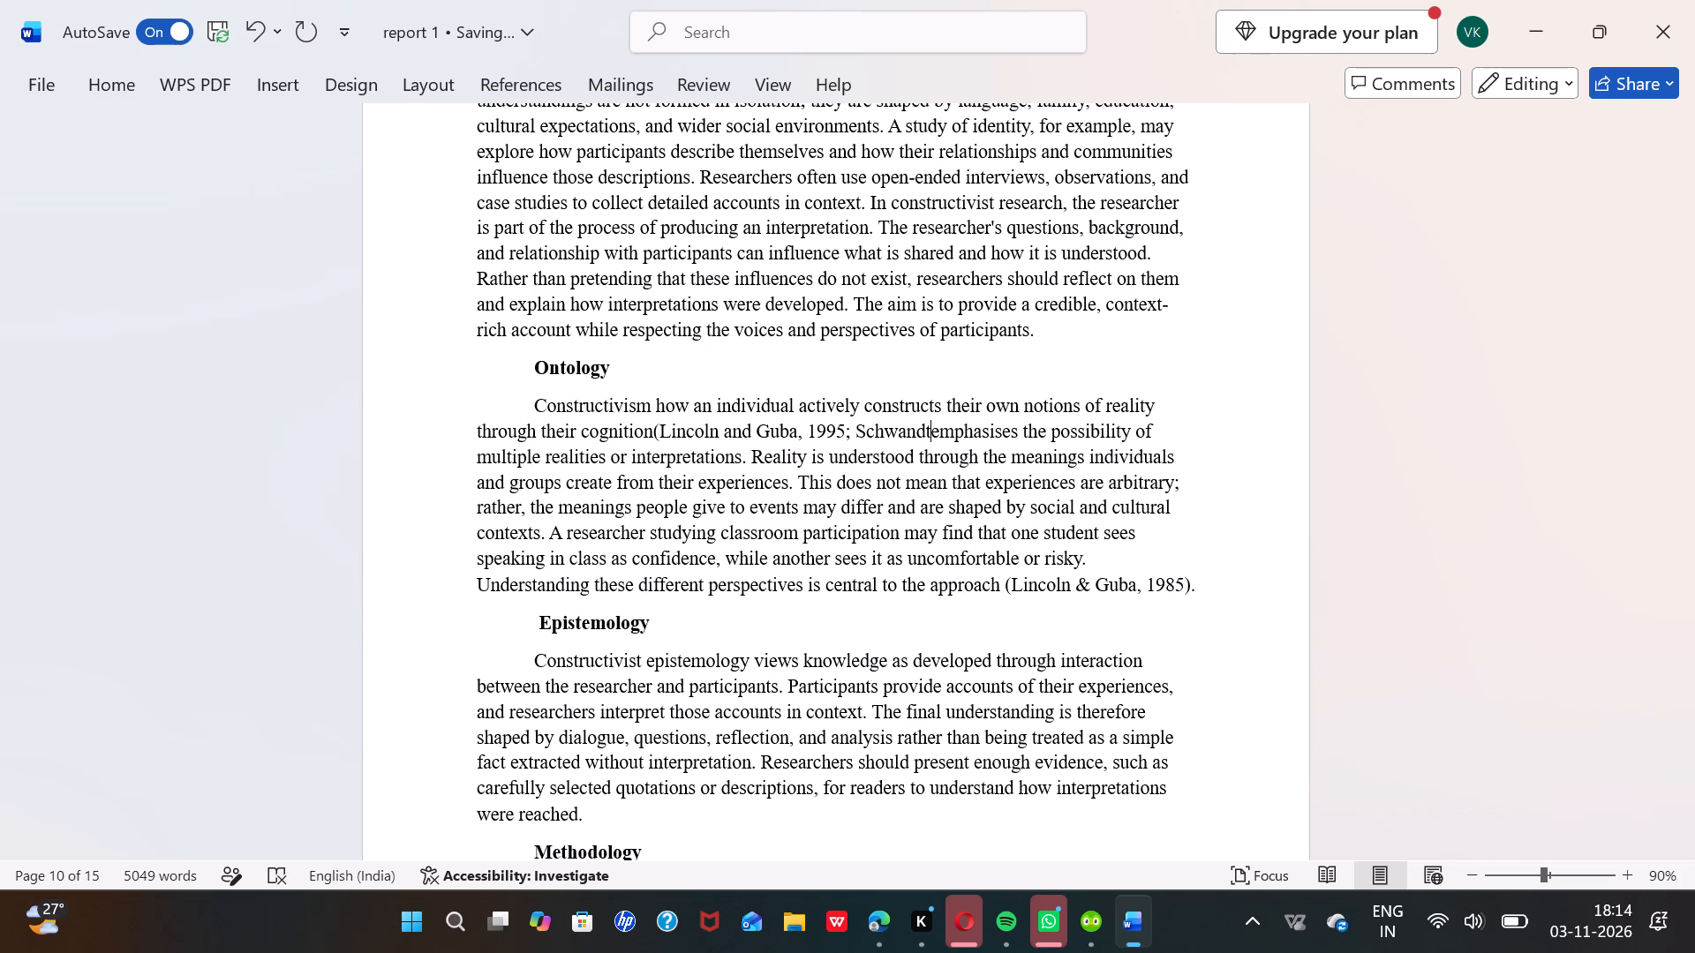
{"action": "type", "text": ", 1997"}
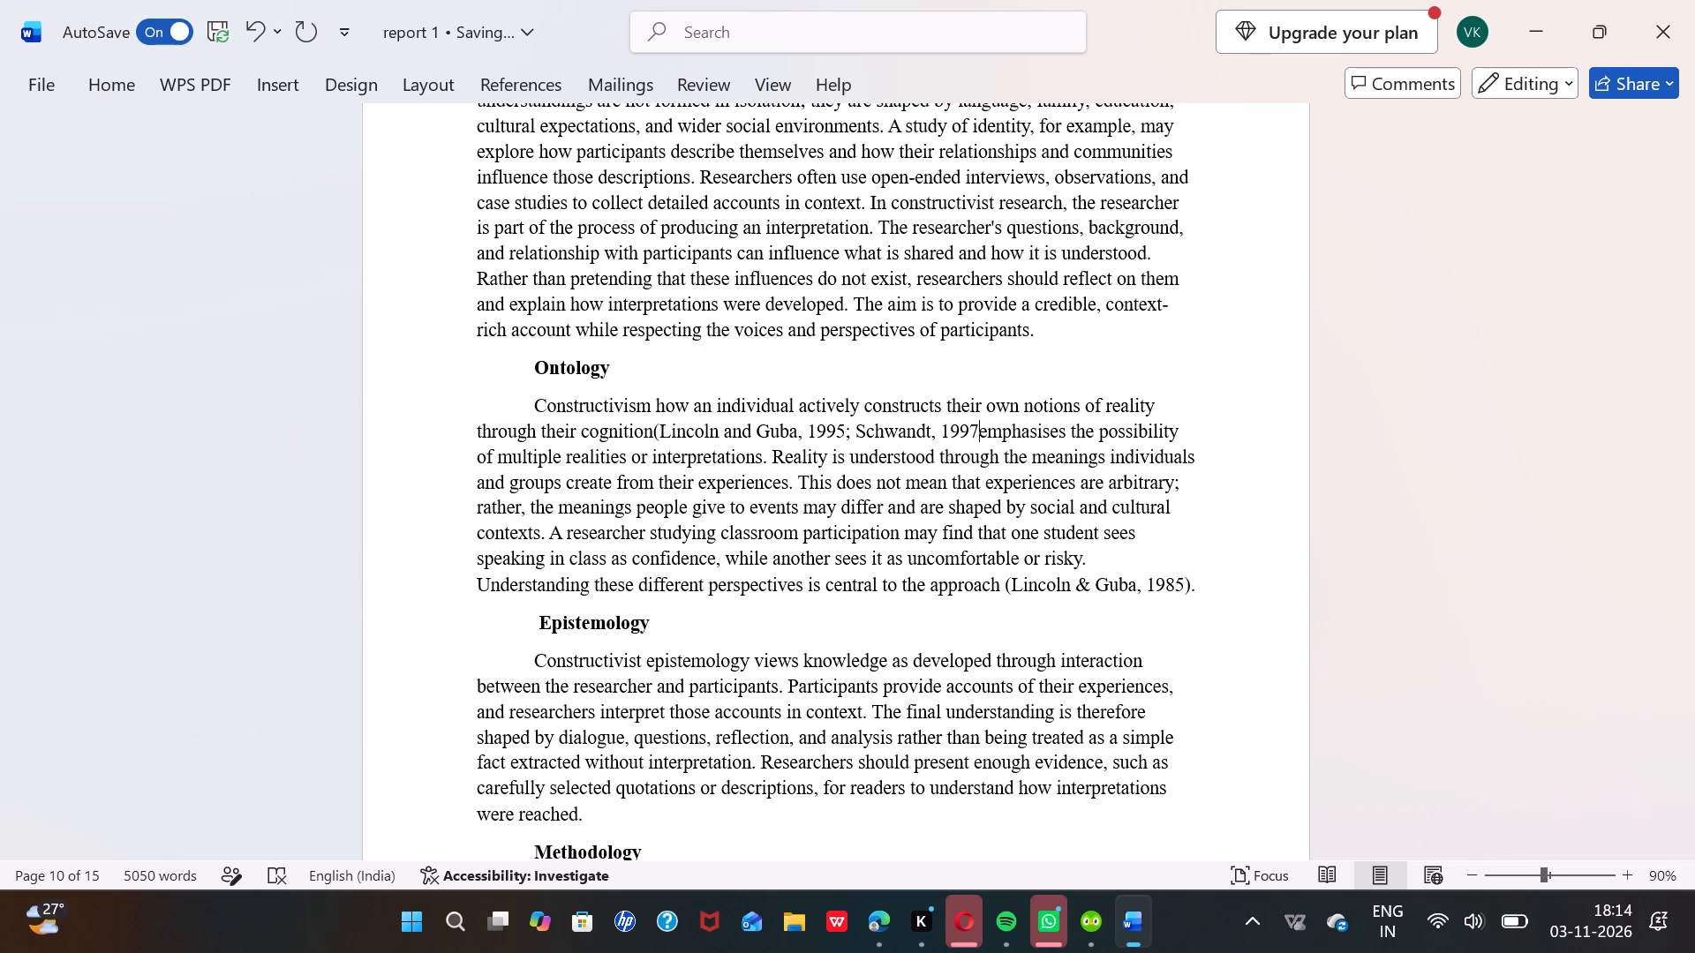
{"action": "key", "text": "shift+parenright"}
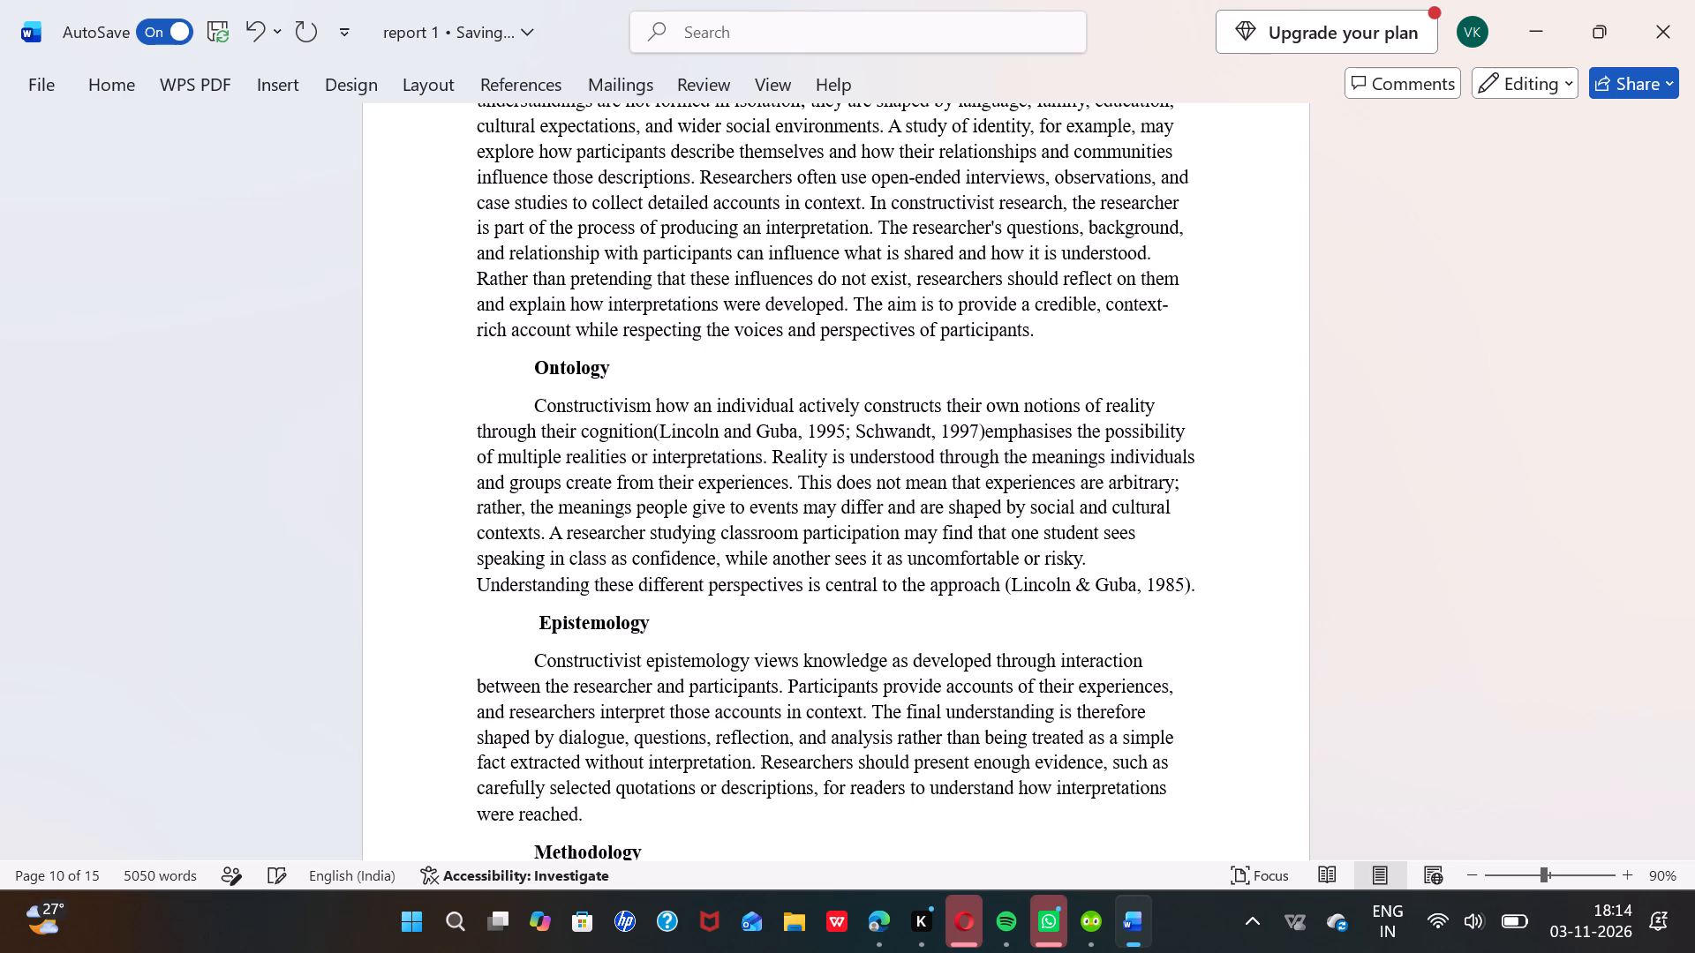
{"action": "key", "text": "space"}
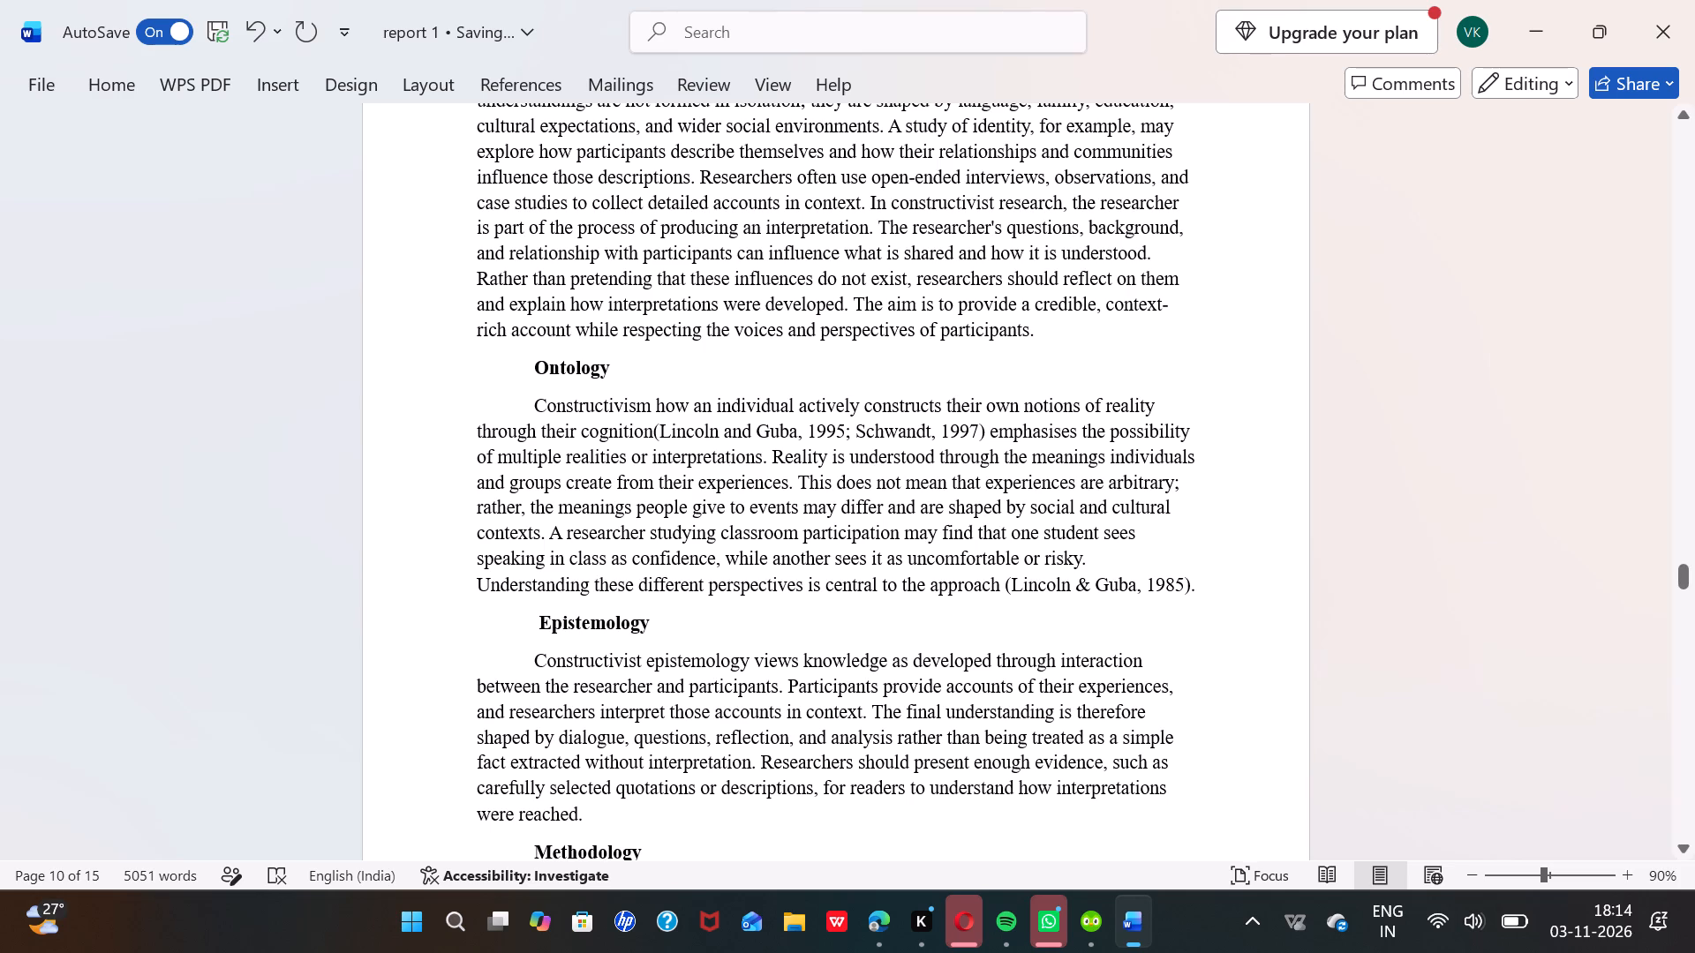
Replace "emphasises the" before "possibility of multiple realities" with "resulting in" in the constructivist Ontology paragraph.
{"action": "left_click_drag", "start_coordinate": [1105, 429], "coordinate": [1043, 427]}
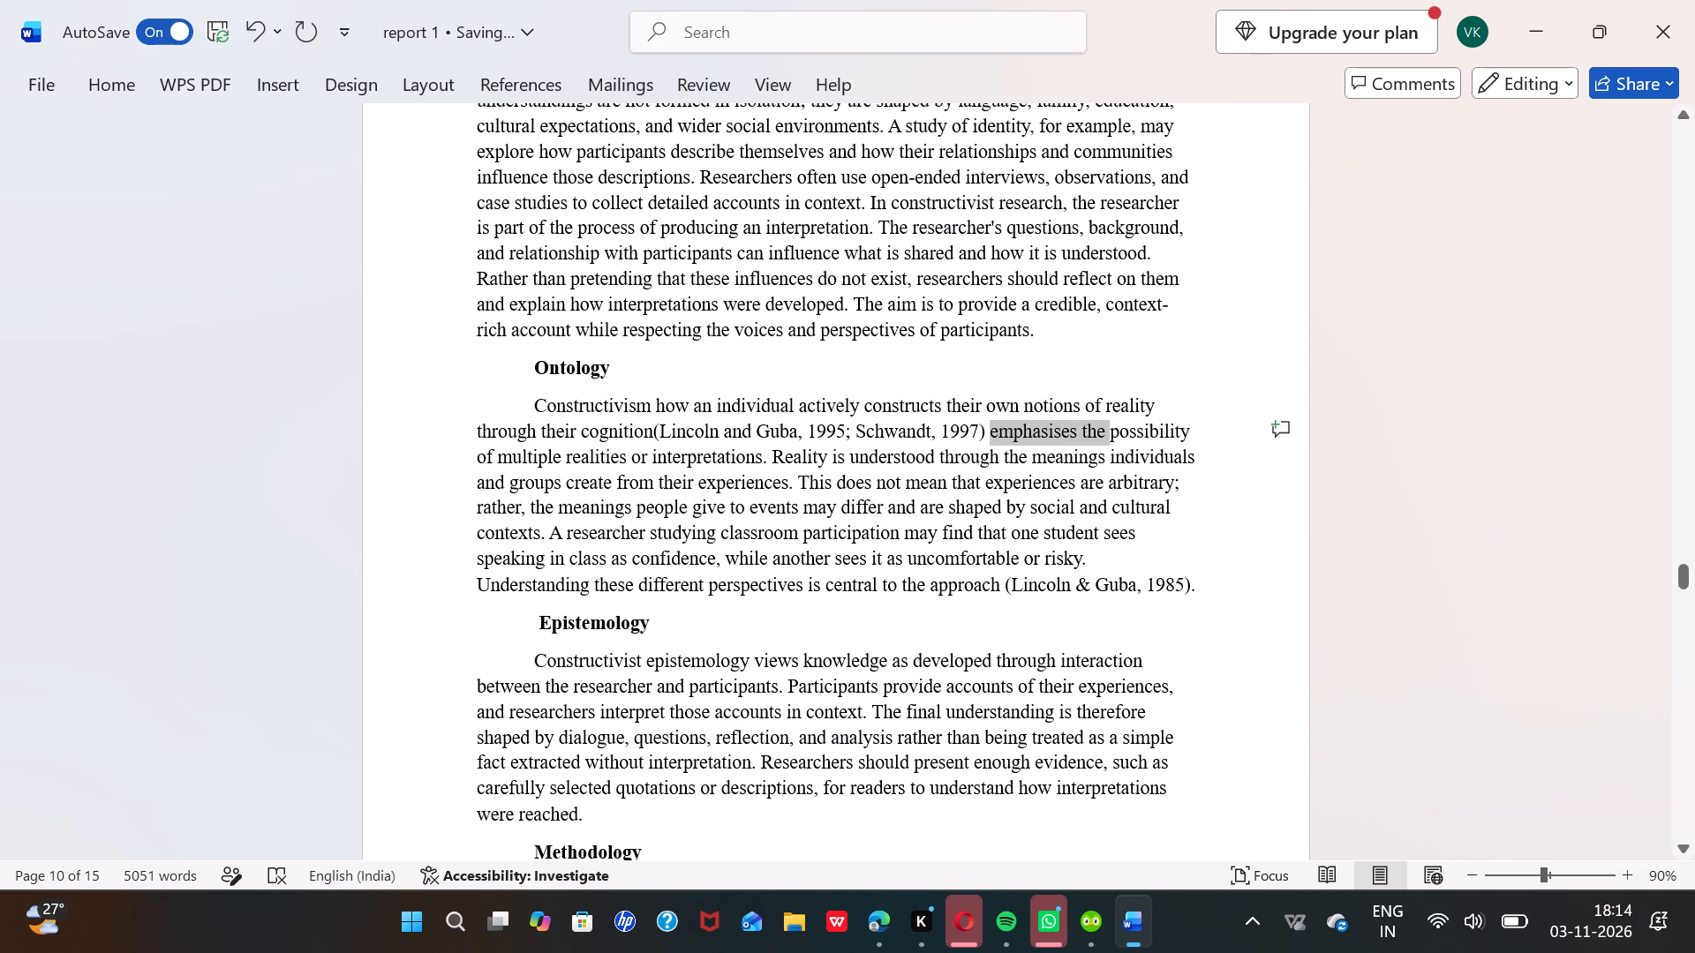
{"action": "key", "text": "BackSpace"}
{"action": "type", "text": "res"}
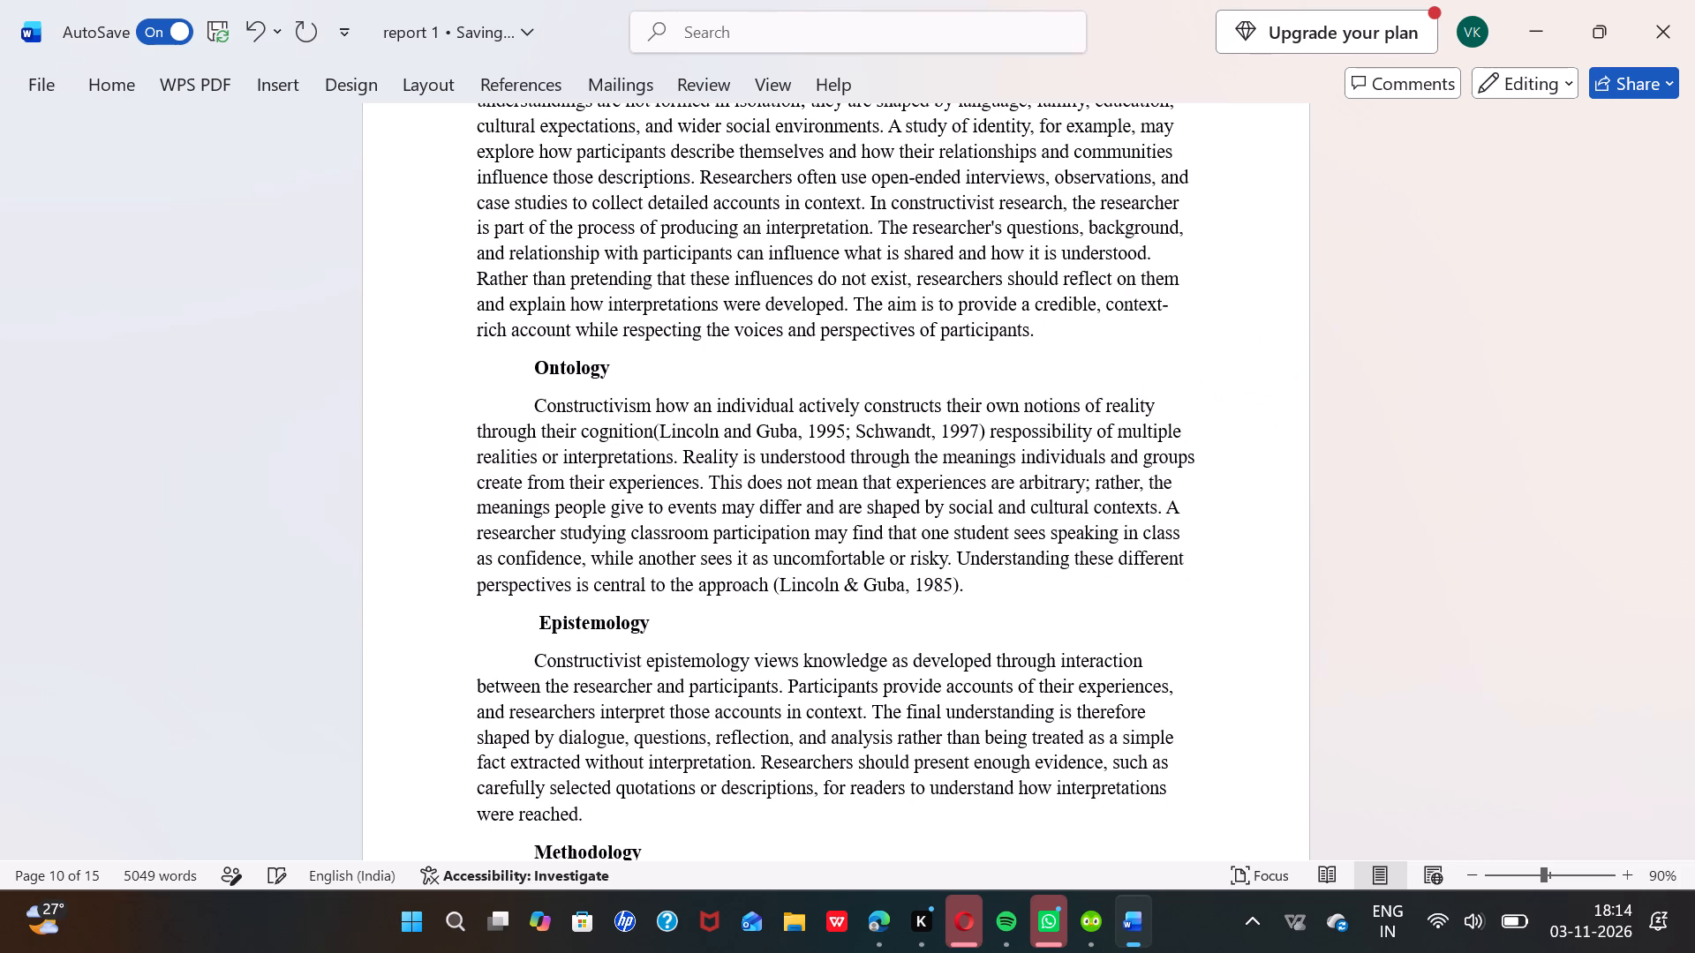
{"action": "type", "text": "ulting in"}
{"action": "key", "text": "space"}
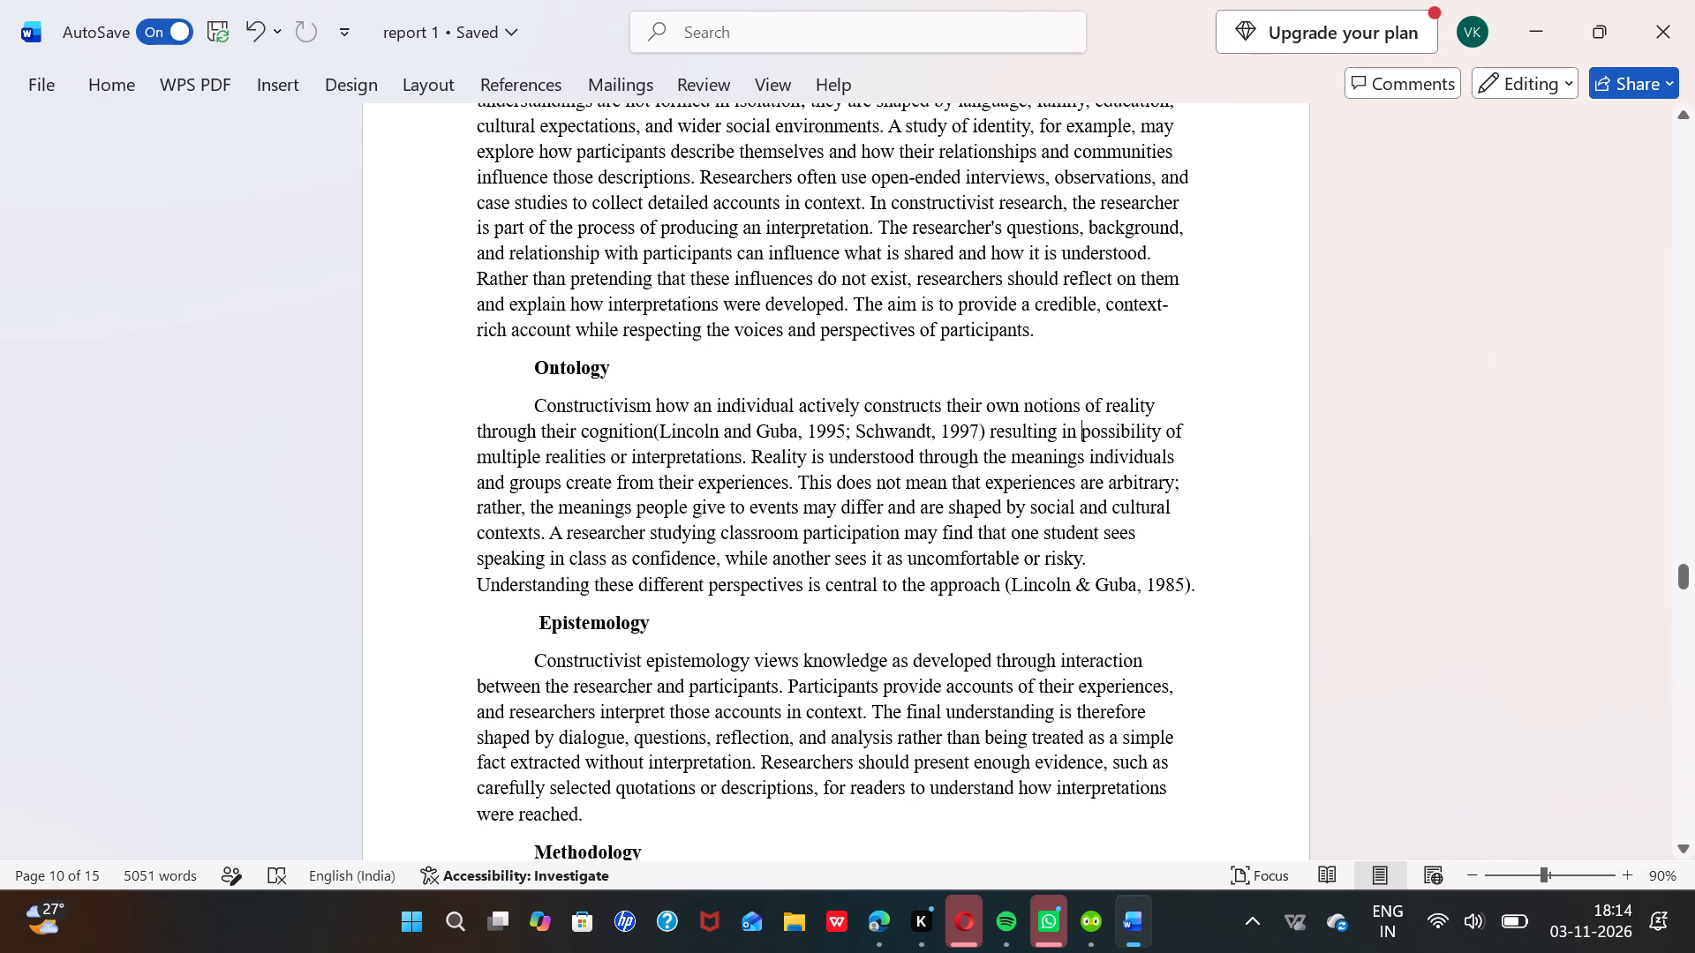
Start a new sentence with "A researcher" after the Ontology paragraph's closing Lincoln & Guba citation, separated from it by a space.
{"action": "left_click", "coordinate": [1206, 584]}
{"action": "key", "text": "space"}
{"action": "type", "text": "researcher"}
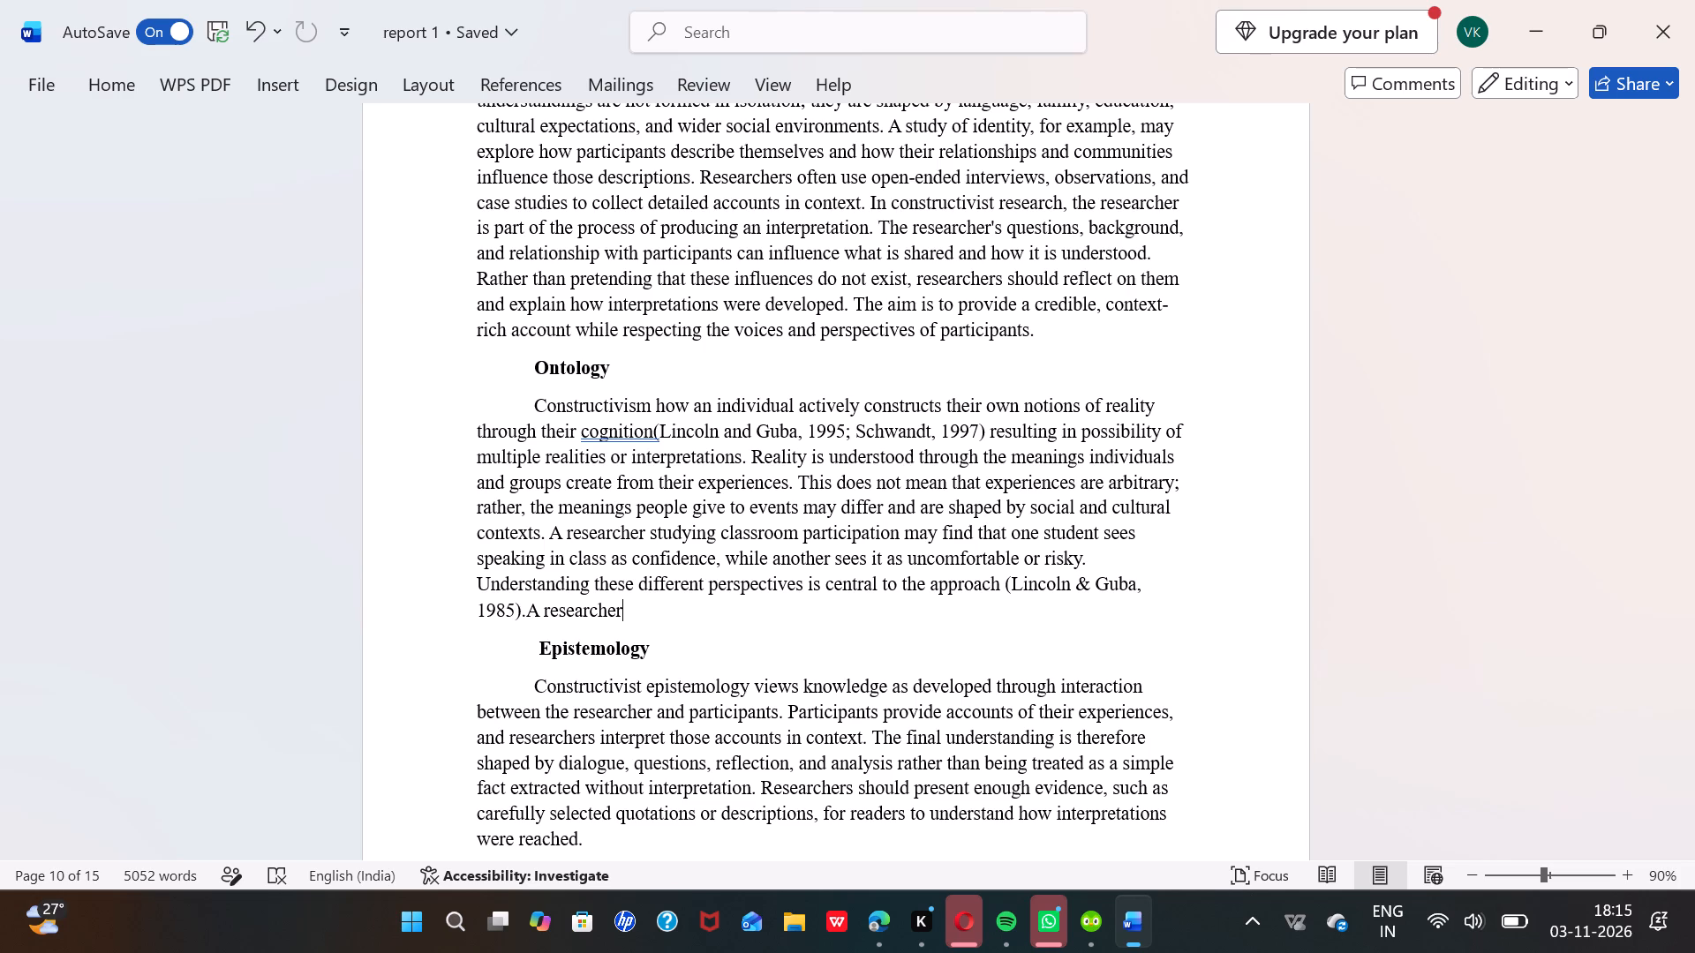
{"action": "scroll", "coordinate": [1175, 597], "scroll_direction": "down", "scroll_amount": 4}
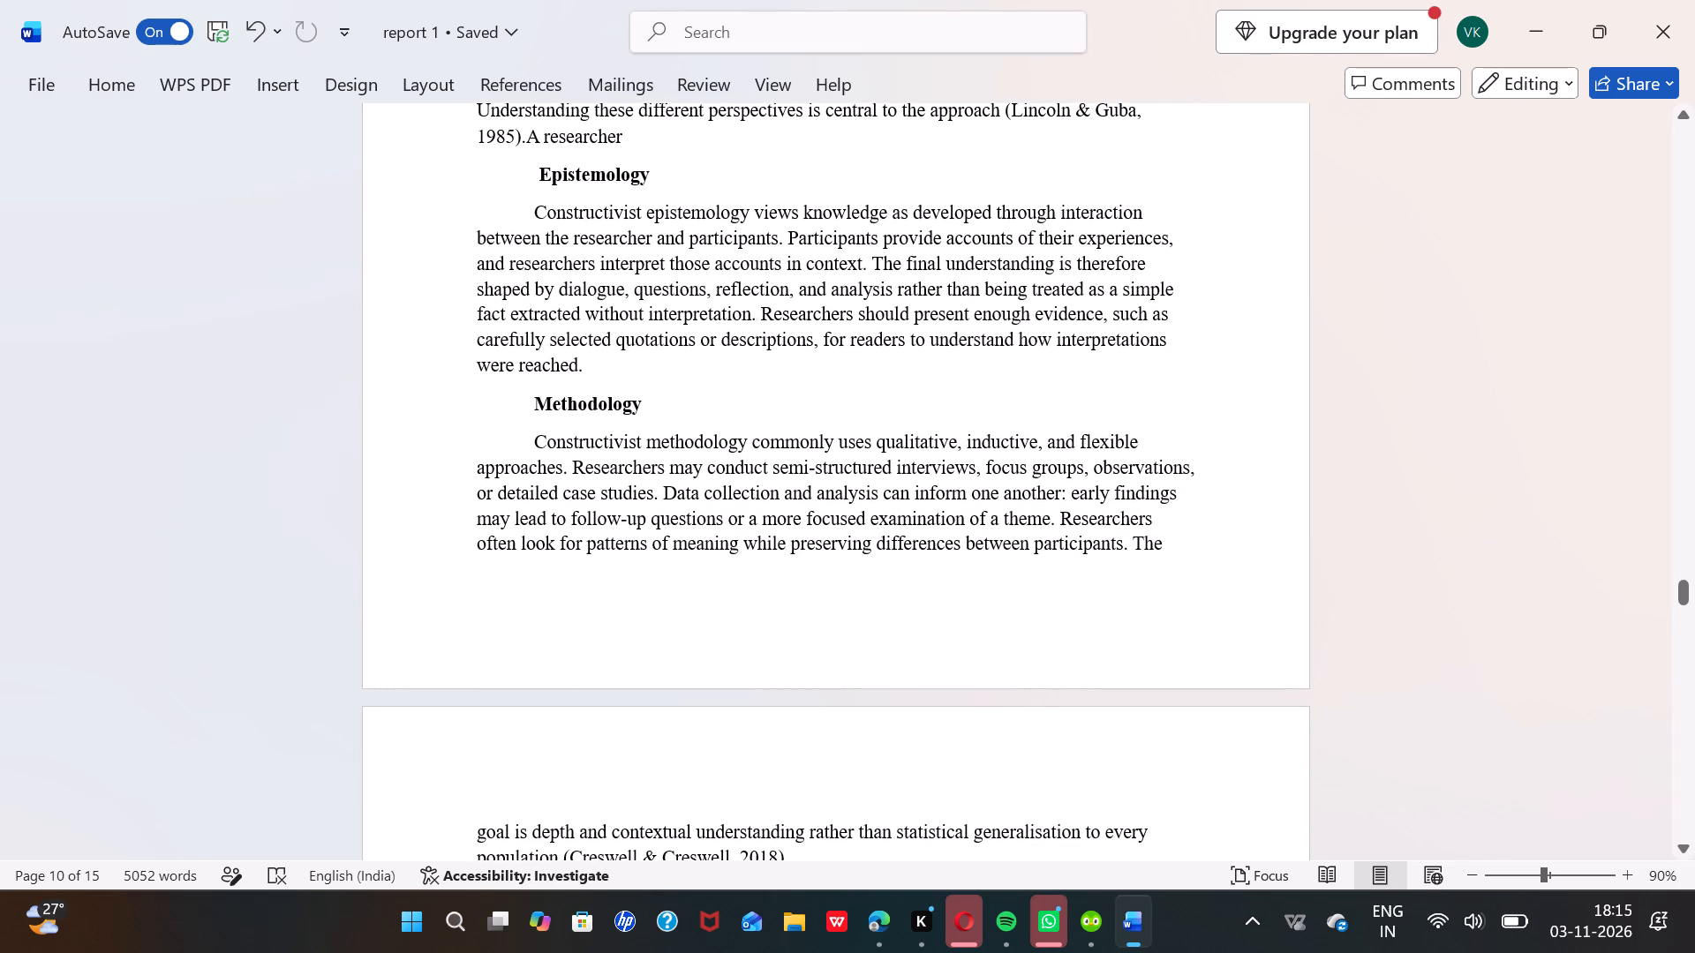
{"action": "left_click", "coordinate": [528, 137]}
{"action": "key", "text": "space"}
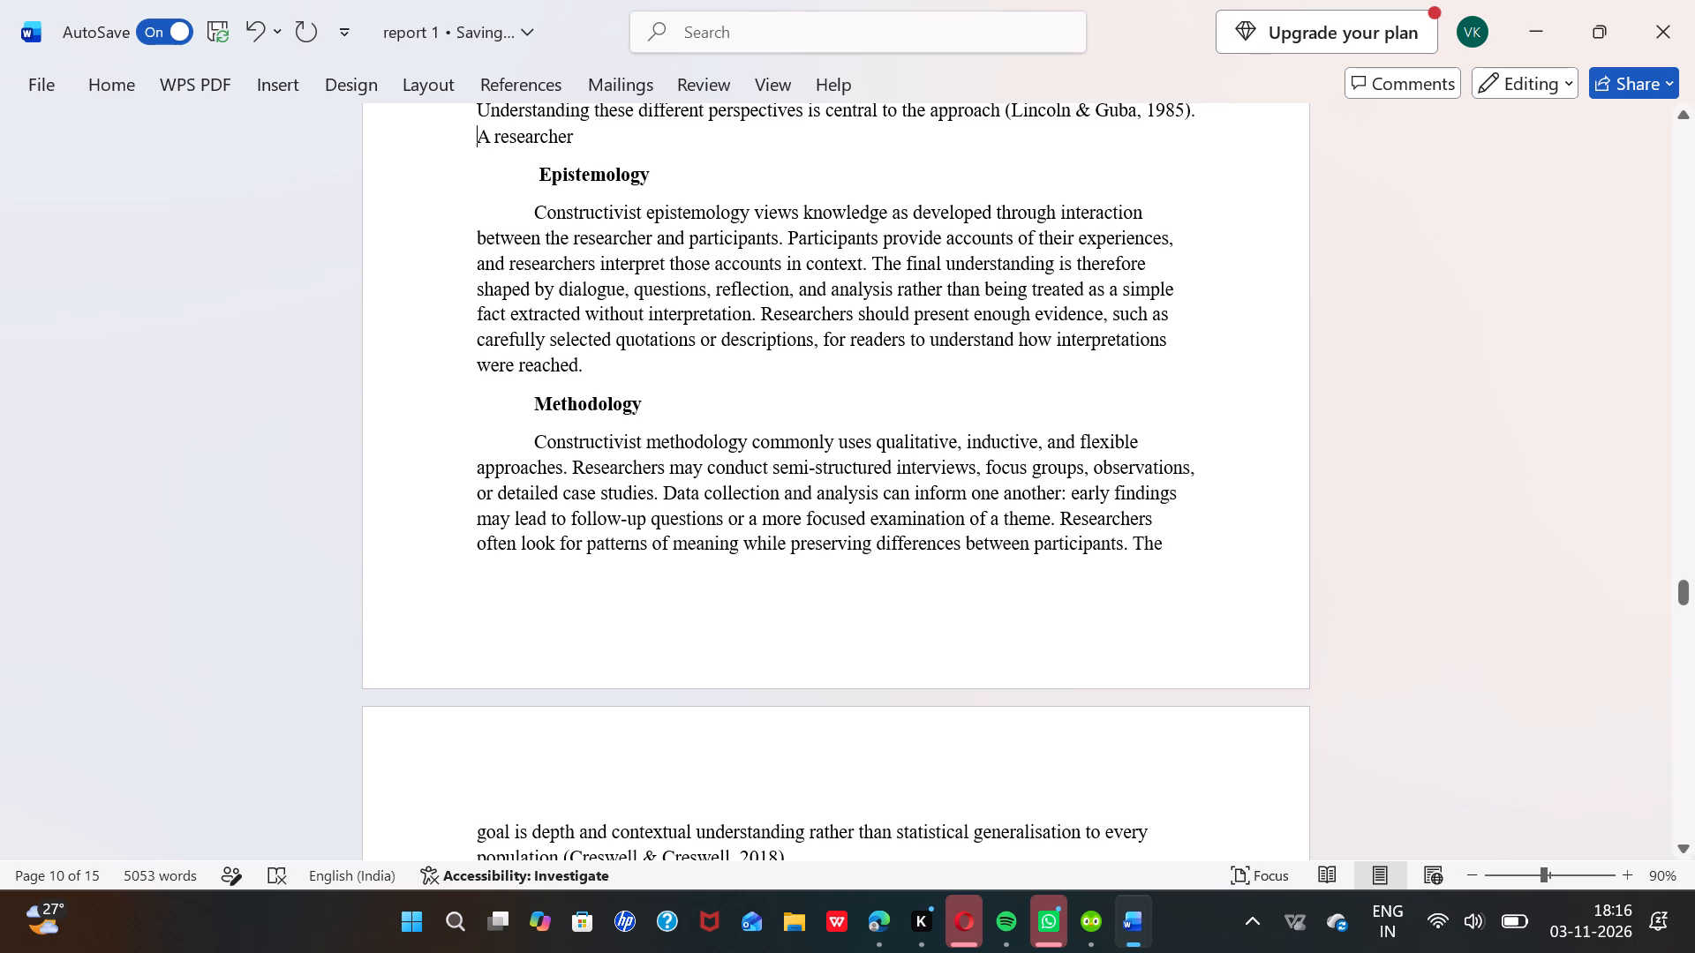
Continue the new closing Ontology sentence with "who believes in this paradigm emphasises participants own".
{"action": "left_click", "coordinate": [585, 137]}
{"action": "key", "text": "space"}
{"action": "type", "text": "who bele"}
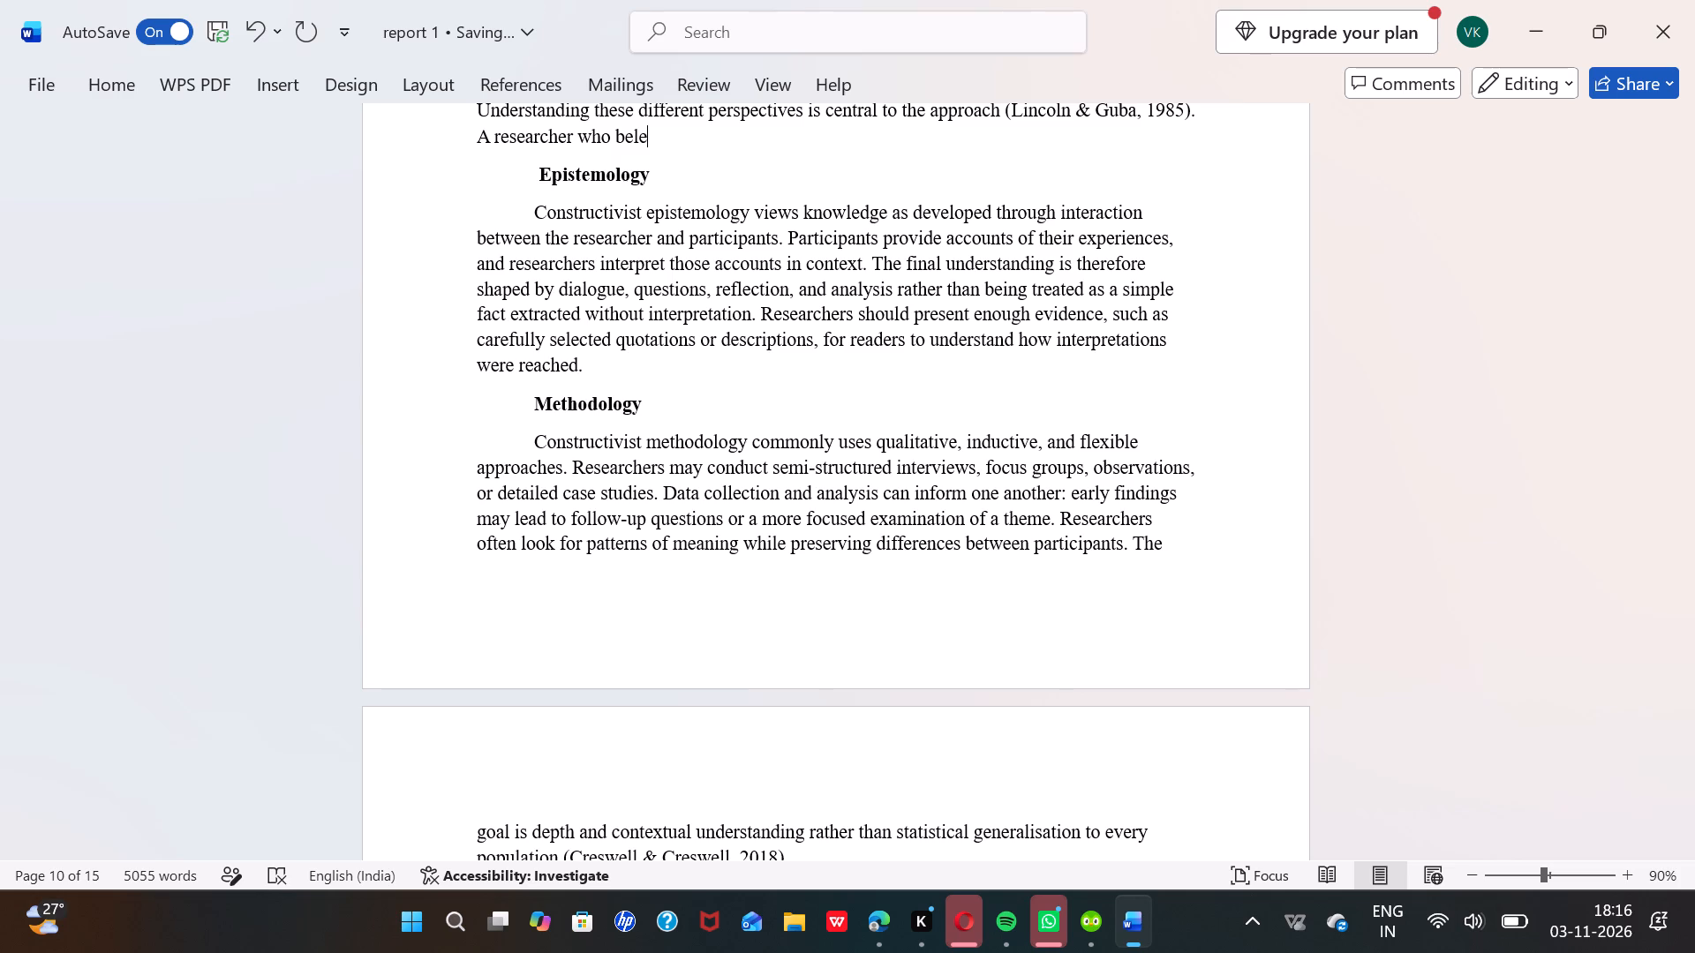
{"action": "key", "text": "BackSpace"}
{"action": "type", "text": "ieves"}
{"action": "key", "text": "space"}
{"action": "type", "text": "in thi"}
{"action": "type", "text": "d\\="}
{"action": "key", "text": "BackSpace"}
{"action": "key", "text": "BackSpace"}
{"action": "key", "text": "BackSpace"}
{"action": "type", "text": "s paradigm"}
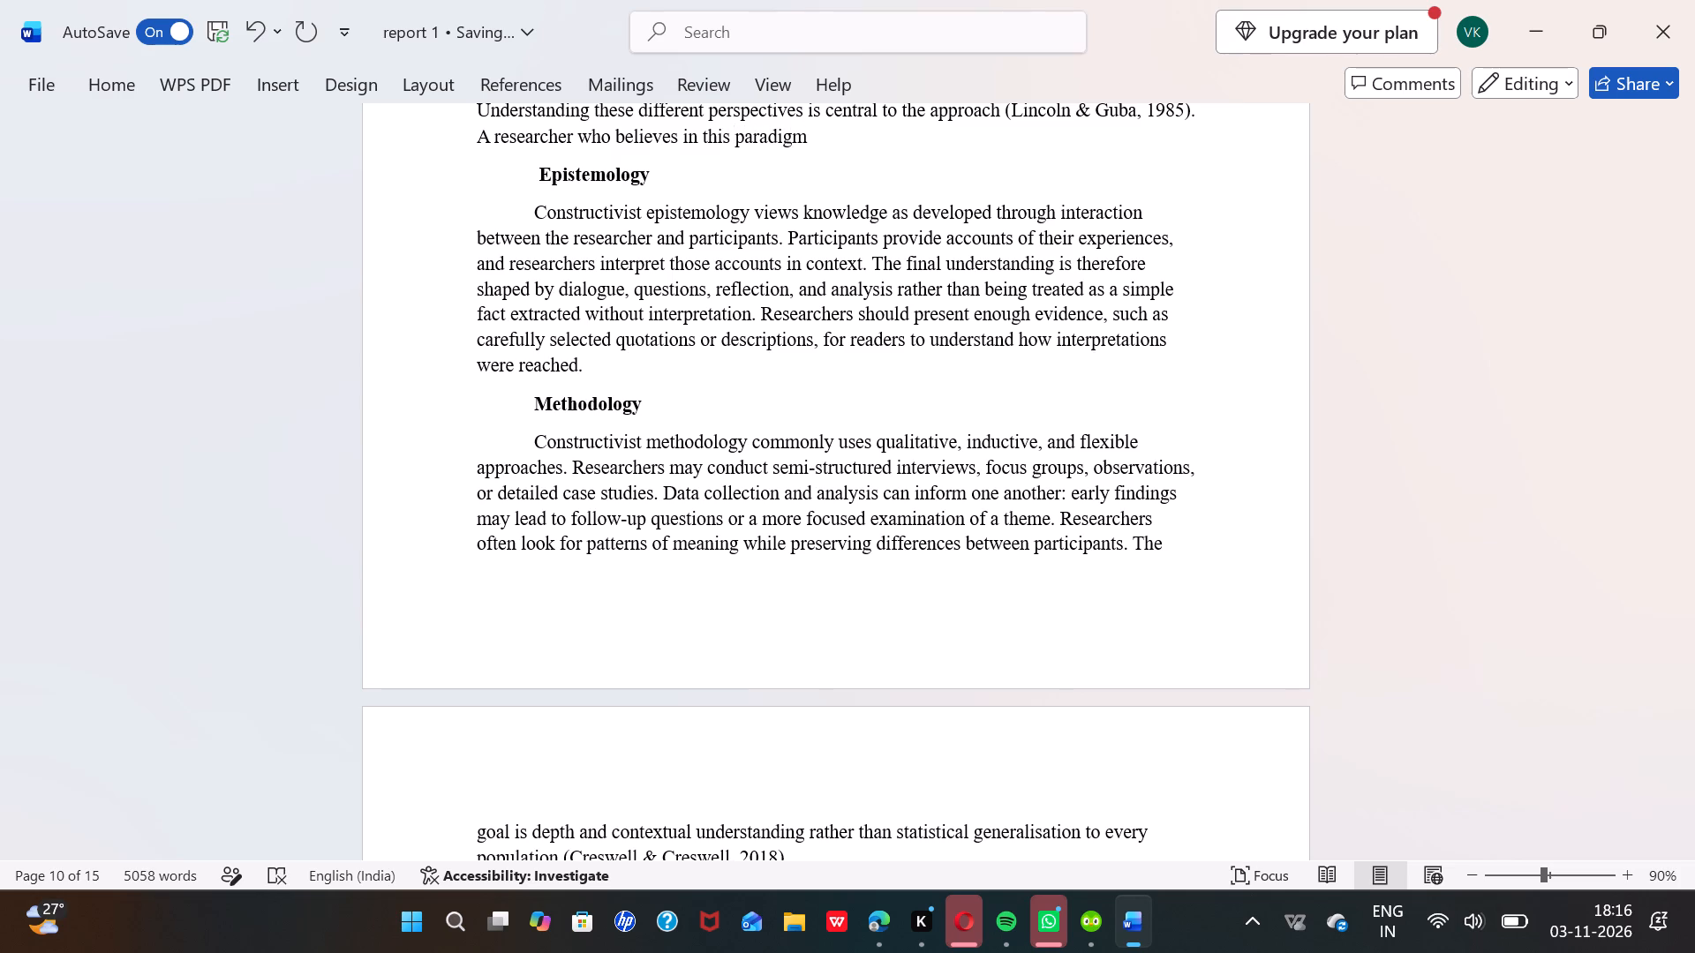
{"action": "key", "text": "space"}
{"action": "type", "text": "emphasises"}
{"action": "key", "text": "space"}
{"action": "type", "text": "participants ow"}
{"action": "key", "text": "n"}
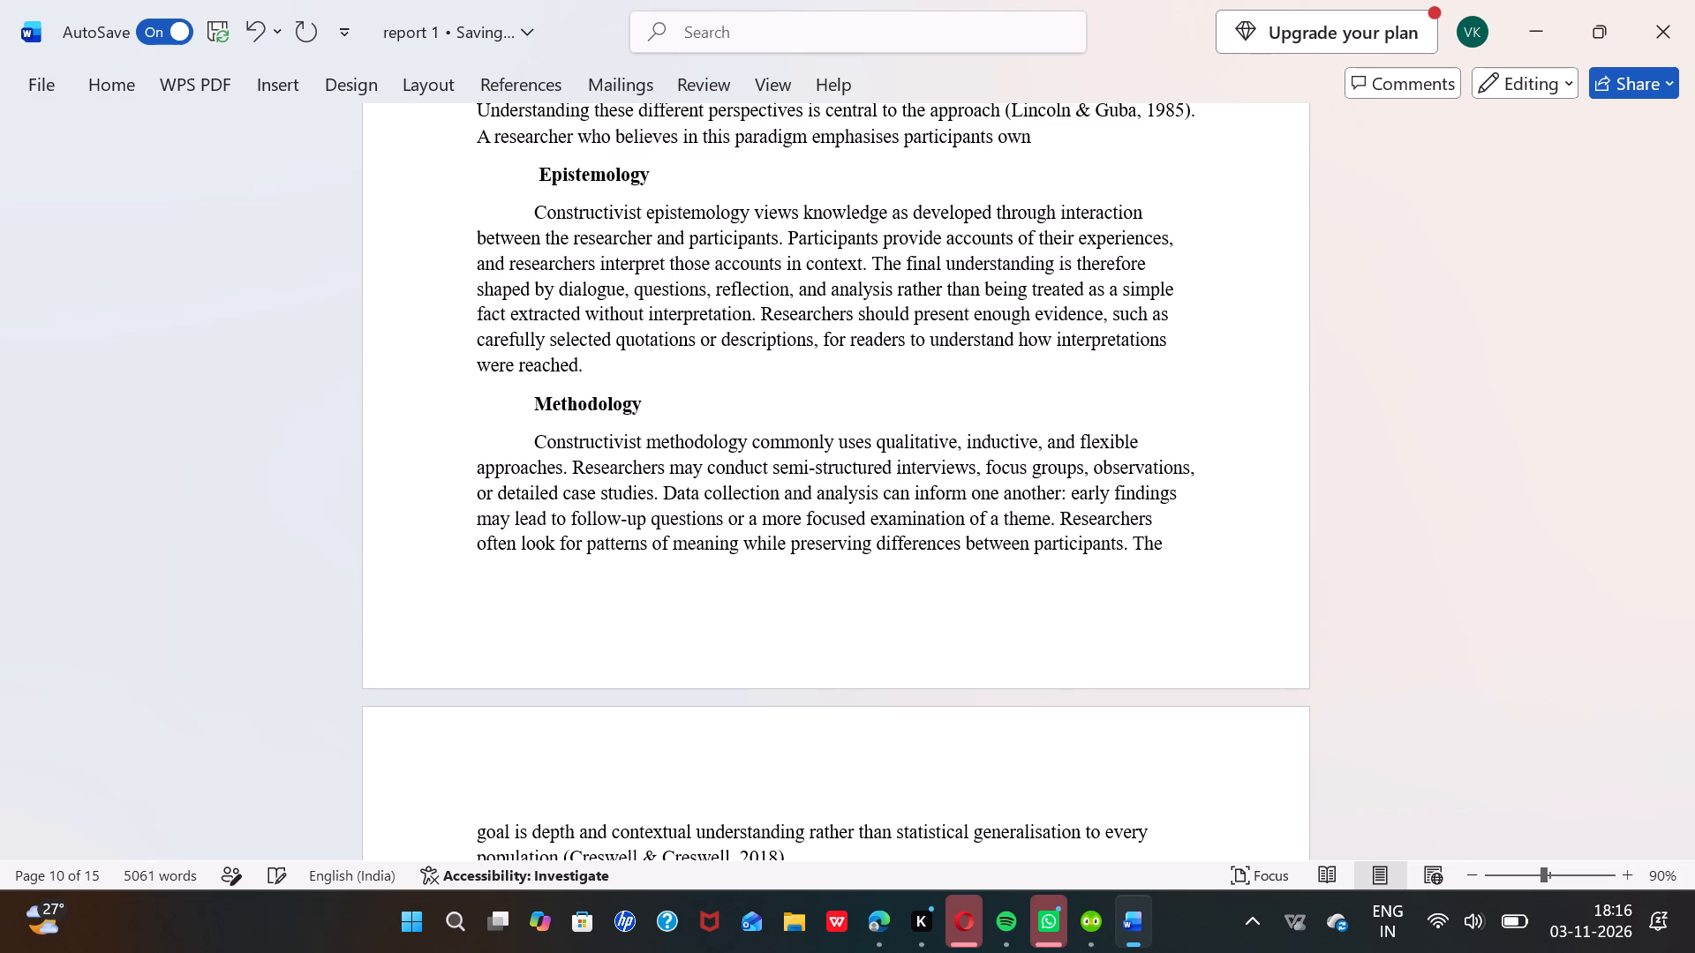
{"action": "key", "text": "BackSpace"}
{"action": "type", "text": "n"}
{"action": "key", "text": "space"}
Continue the closing sentence of the constructivist Ontology paragraph with "constructions, descriptions, and narrations" after "participants own".
{"action": "scroll", "coordinate": [585, 137], "scroll_direction": "up", "scroll_amount": 1}
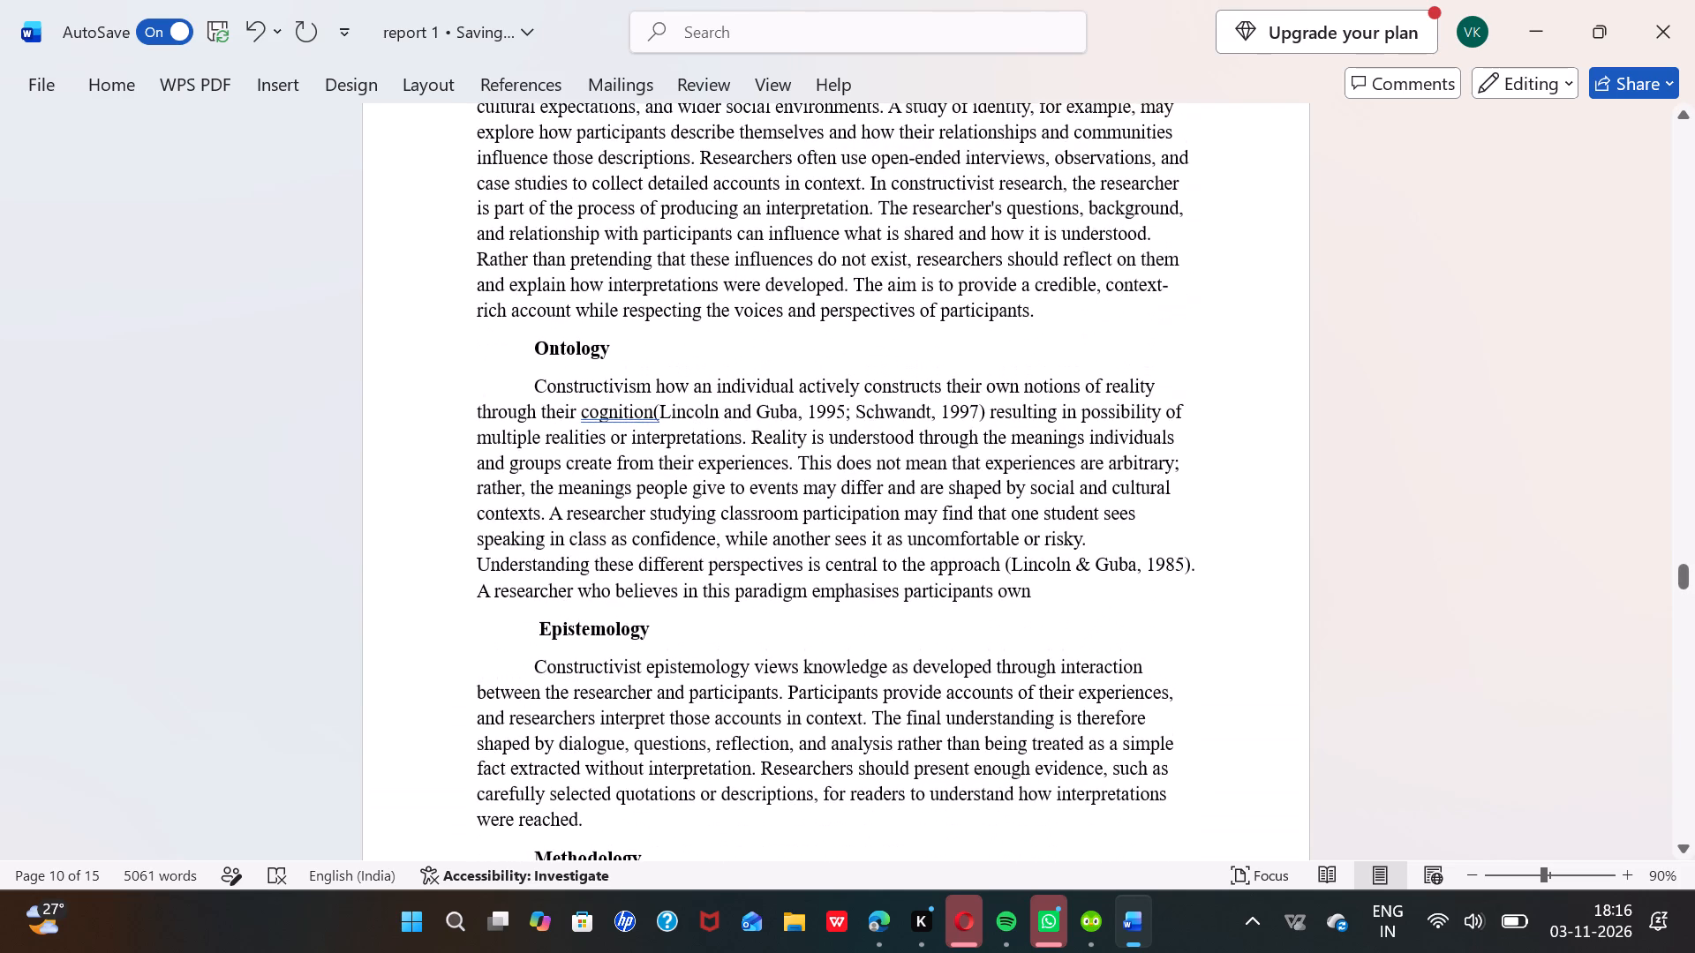
{"action": "scroll", "coordinate": [585, 137], "scroll_direction": "up", "scroll_amount": 2}
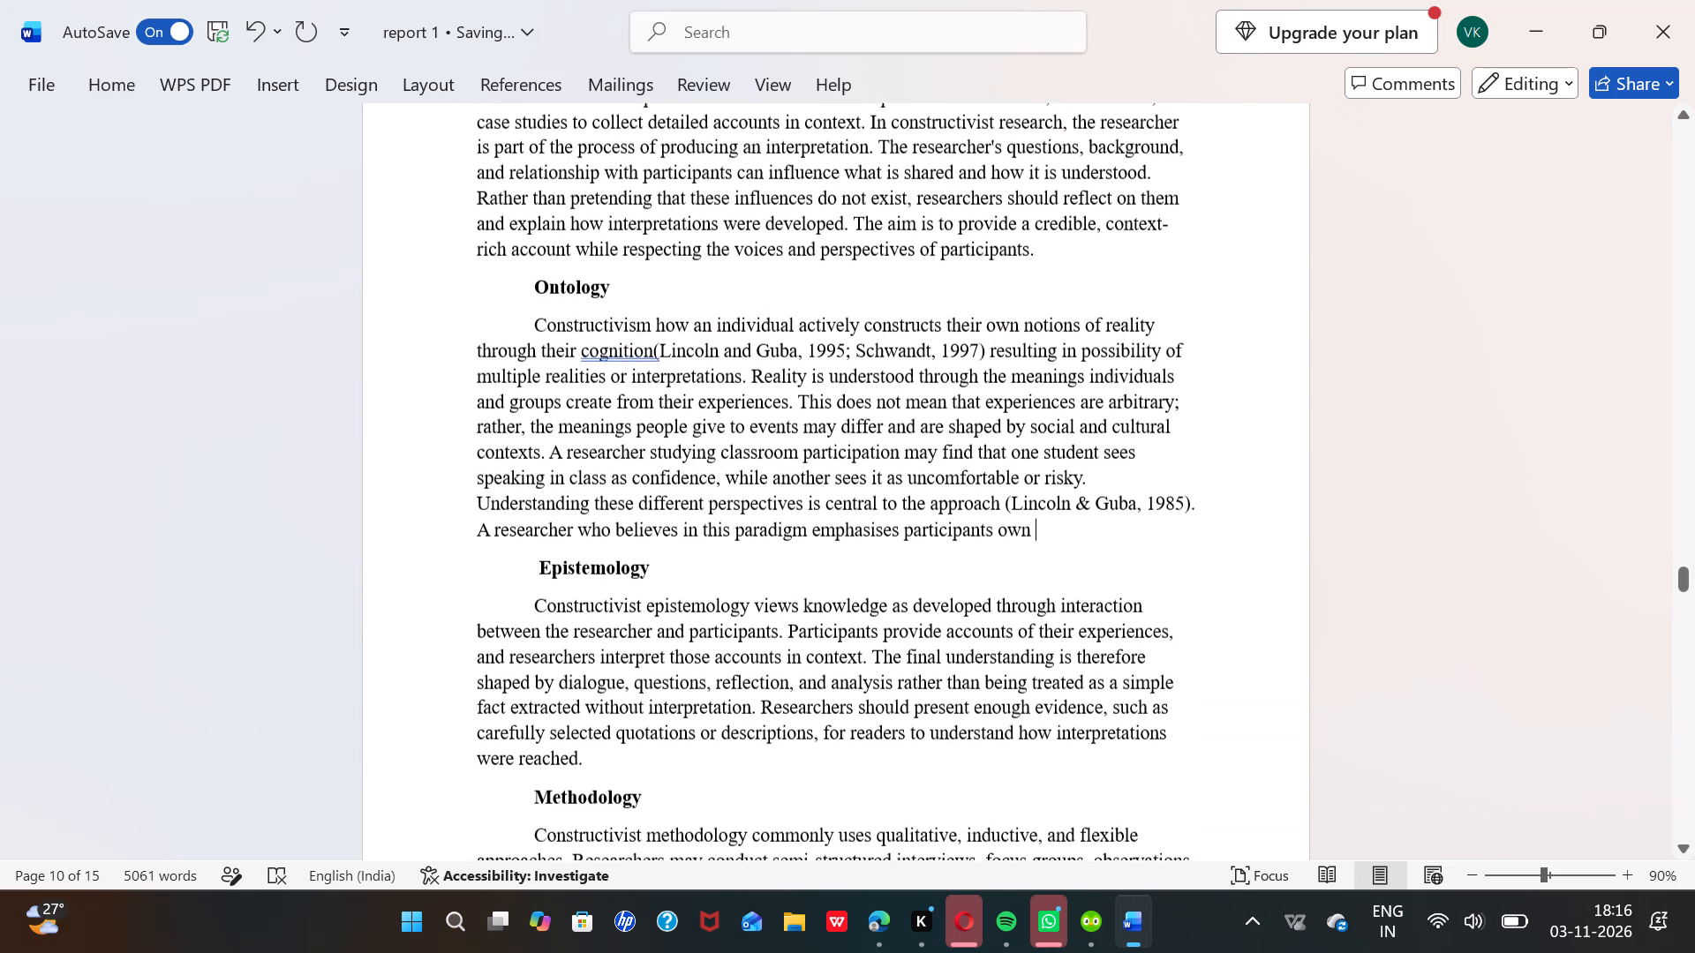
{"action": "scroll", "coordinate": [585, 137], "scroll_direction": "up", "scroll_amount": 1}
{"action": "type", "text": "con"}
{"action": "type", "text": "stru"}
{"action": "type", "text": "ctions"}
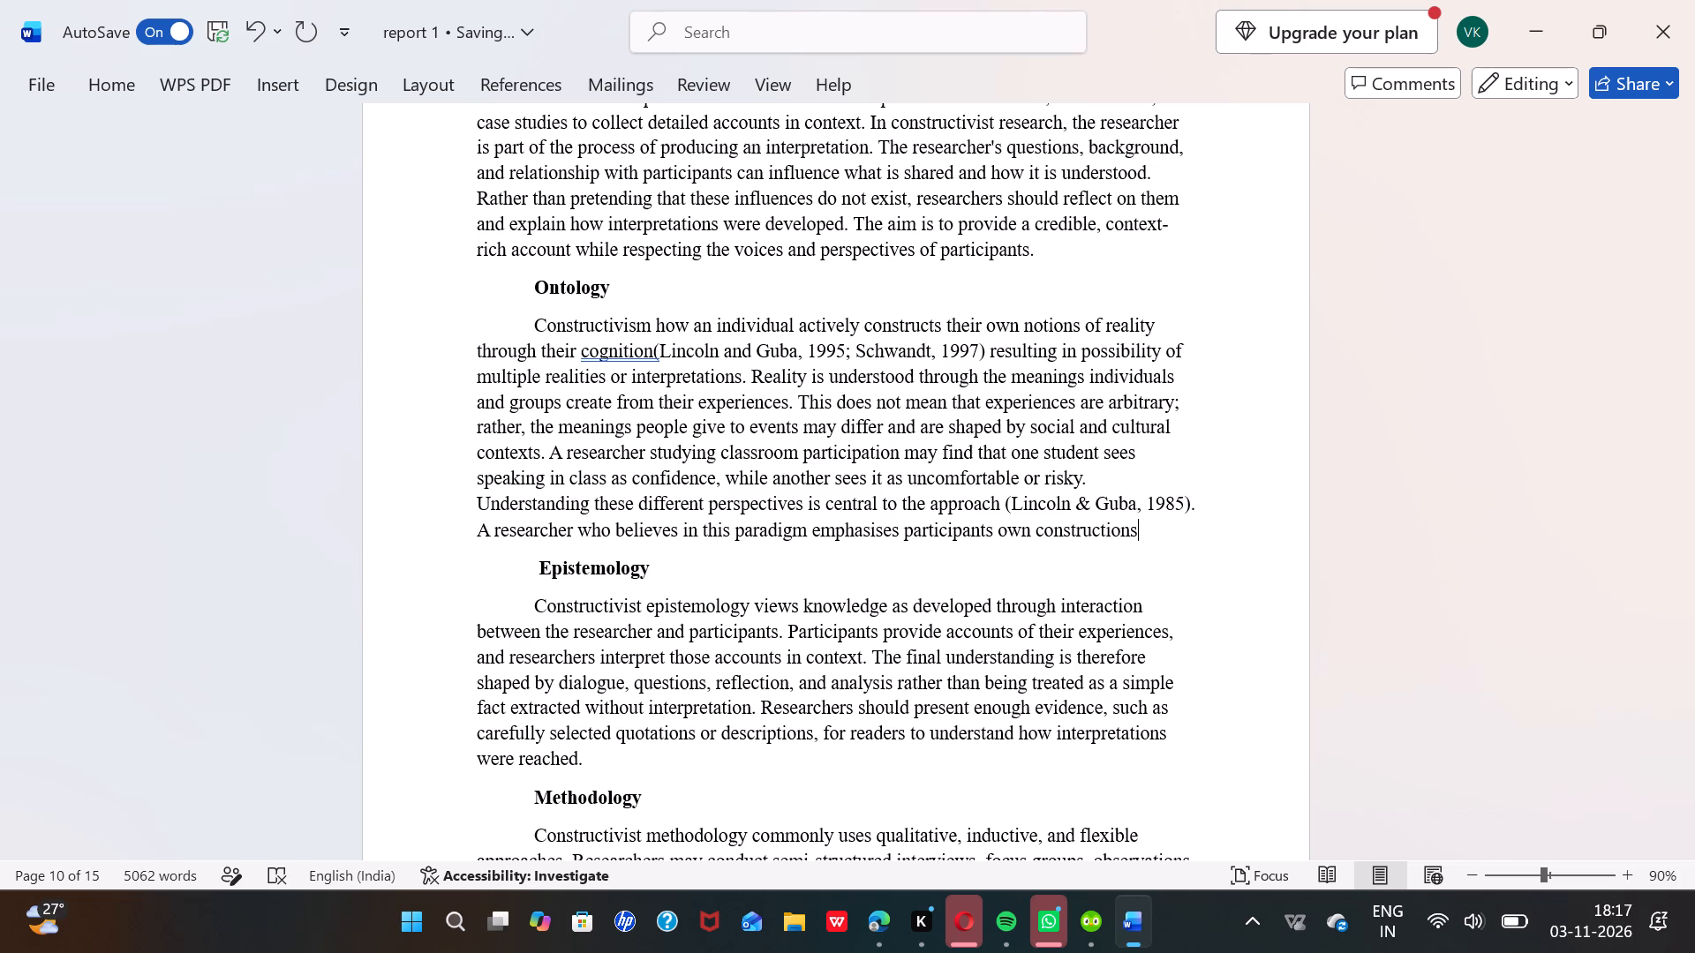
{"action": "type", "text": ", s"}
{"action": "key", "text": "BackSpace"}
{"action": "type", "text": "descro"}
{"action": "key", "text": "BackSpace"}
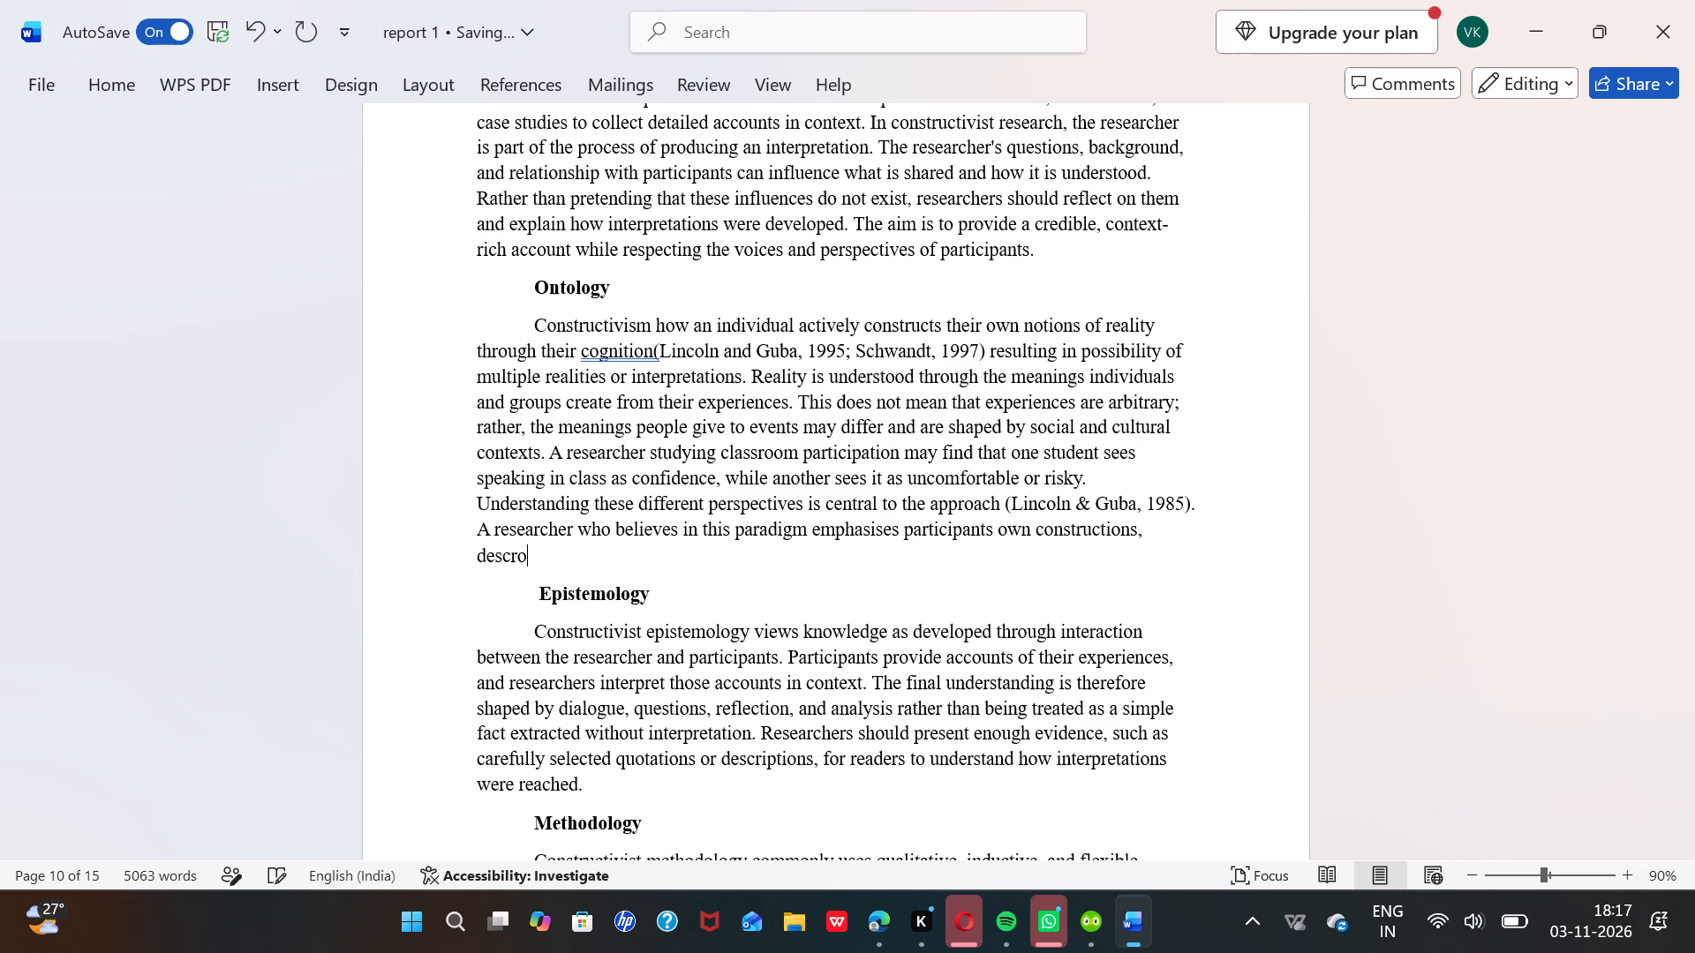
{"action": "type", "text": "iptions"}
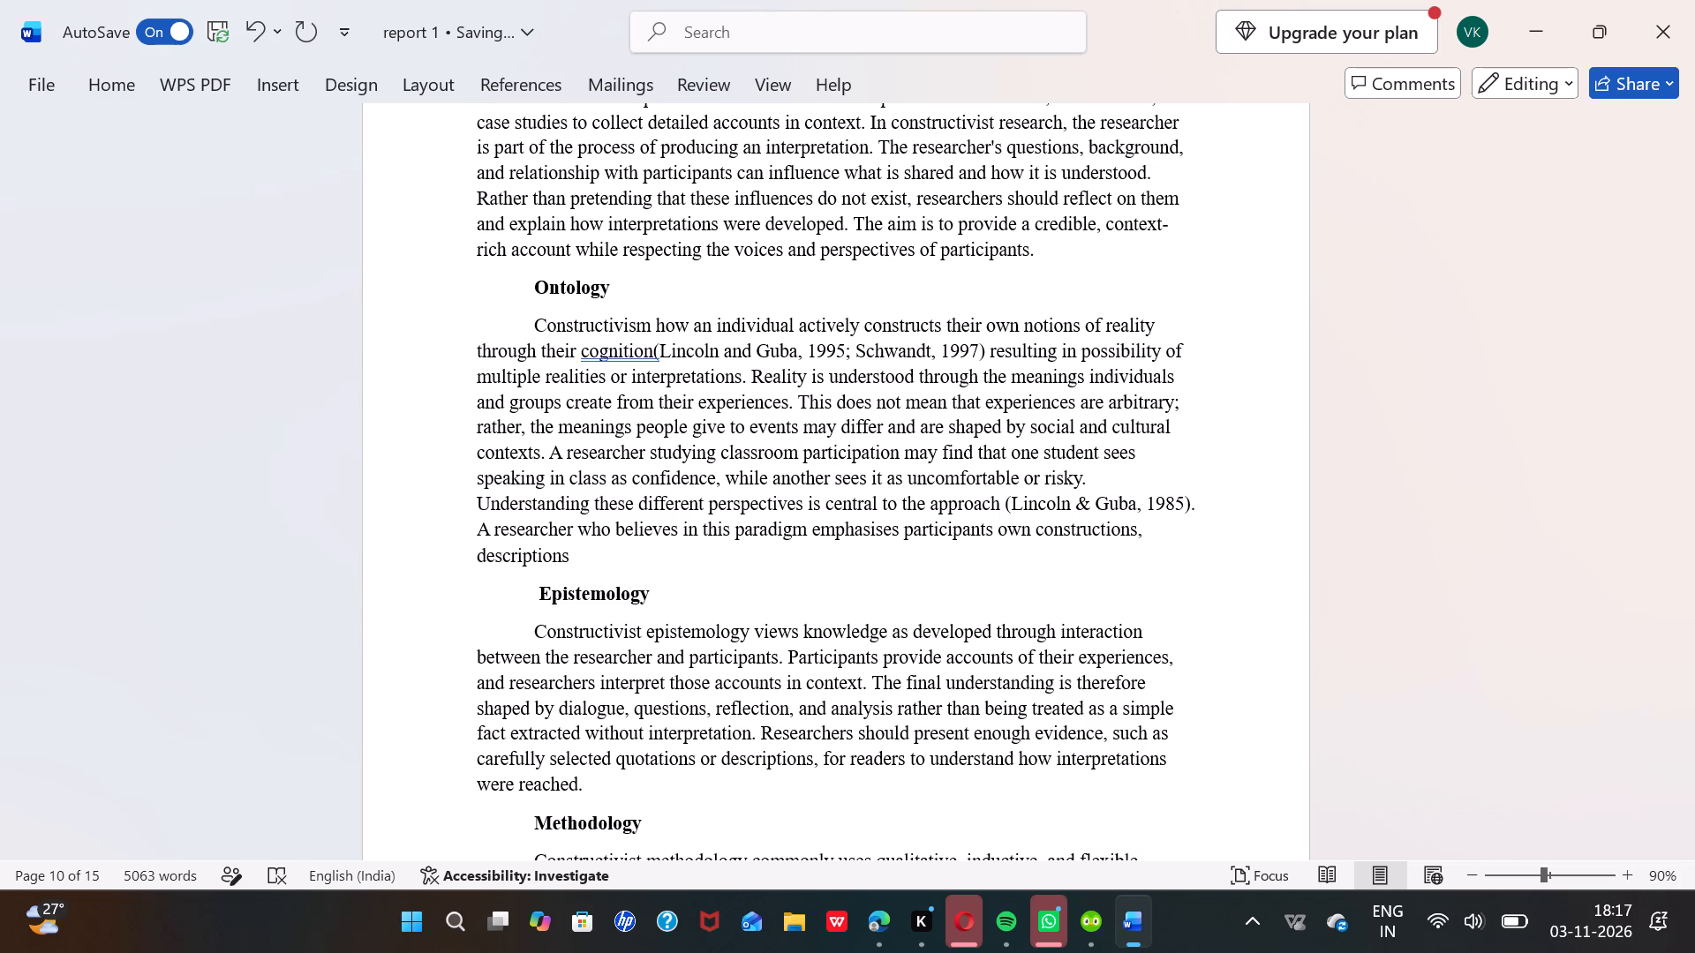
{"action": "type", "text": ", and"}
{"action": "key", "text": "space"}
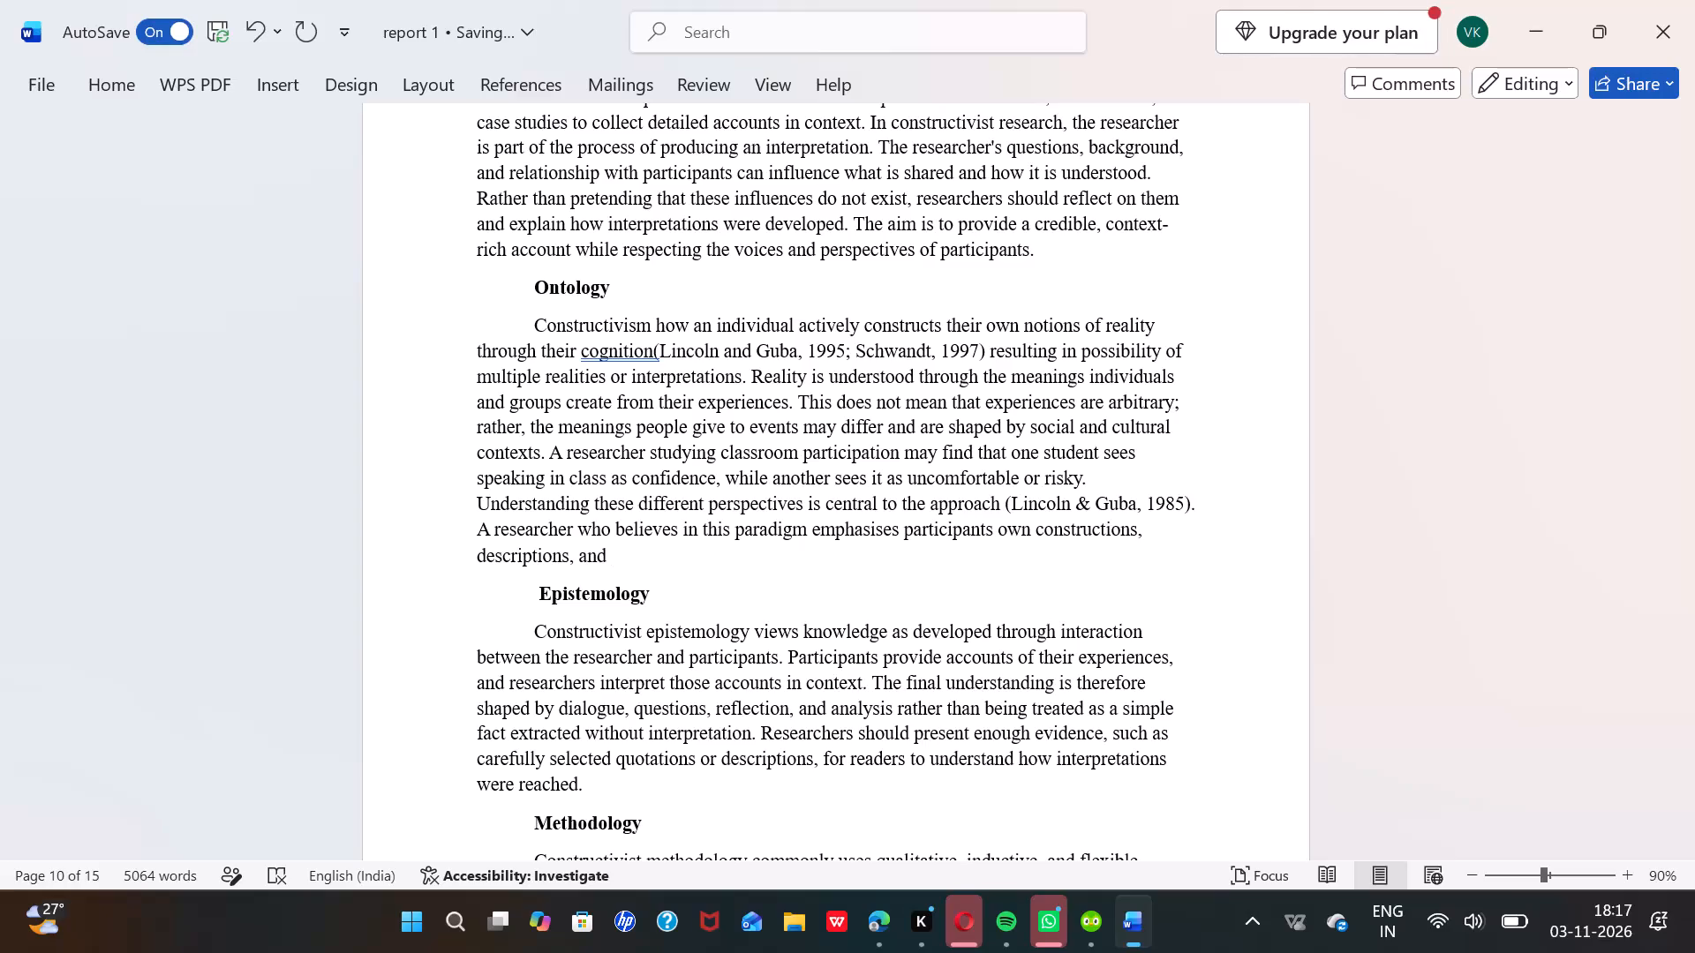
{"action": "type", "text": "narrations"}
Extend the closing Ontology sentence with "of their lived experiences", correcting the spelling of "experiences".
{"action": "key", "text": "space"}
{"action": "type", "text": "of their"}
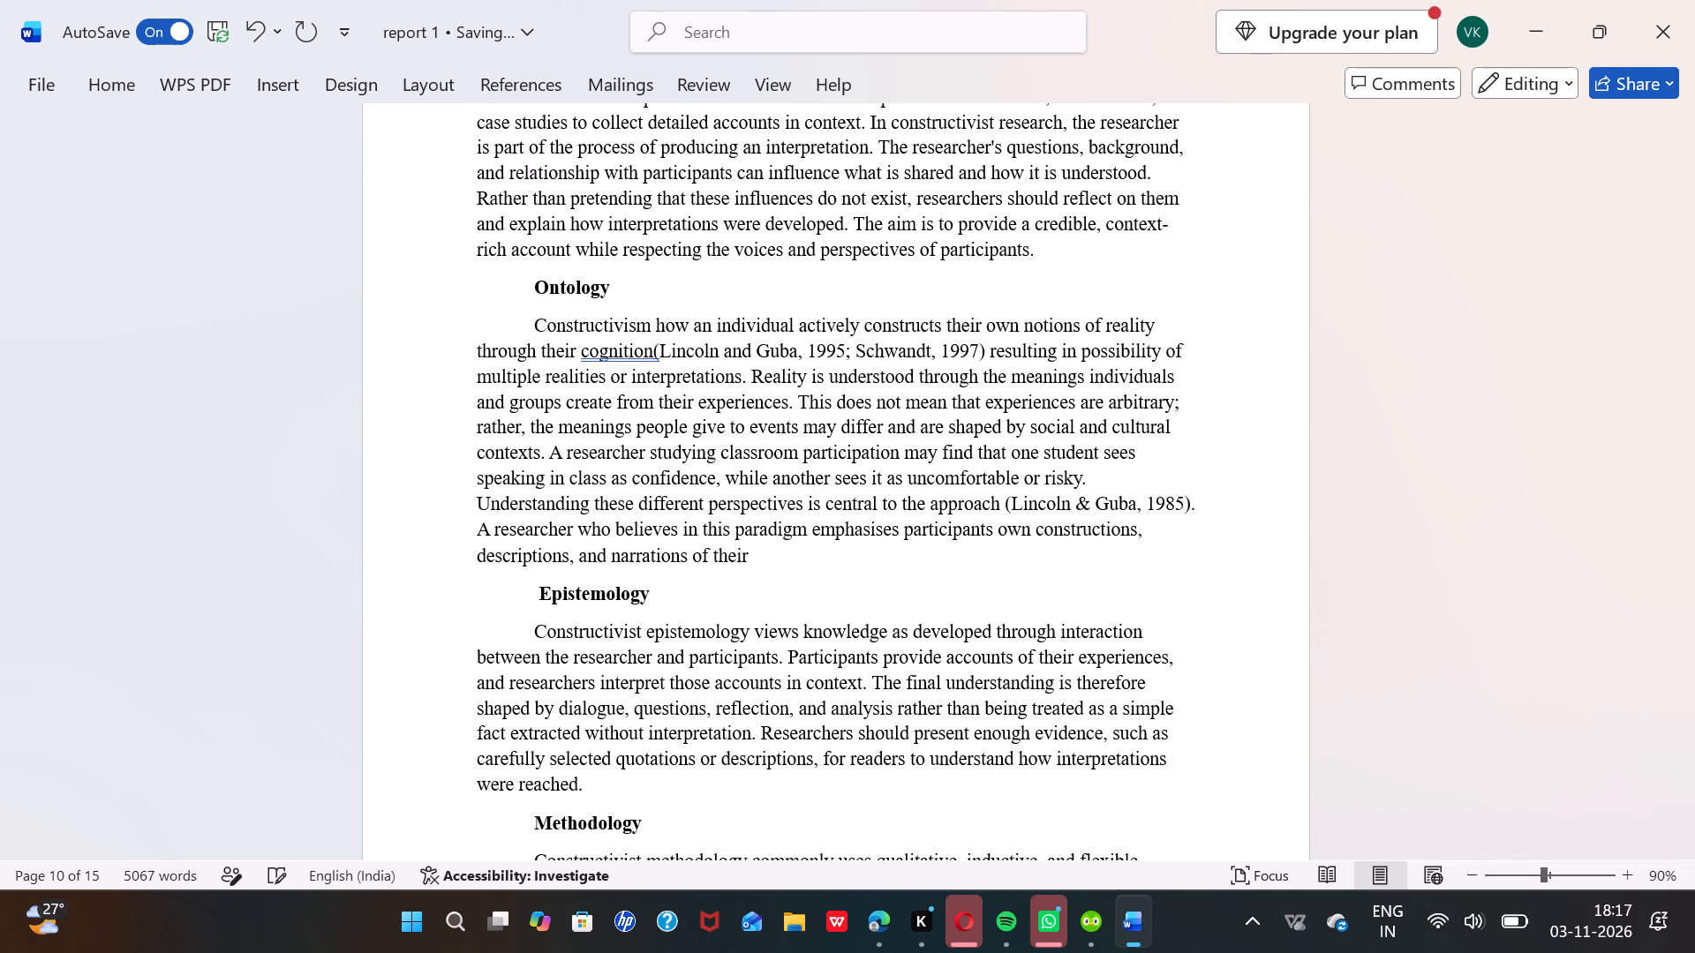
{"action": "key", "text": "space"}
{"action": "type", "text": "lived expetiences"}
{"action": "left_click", "coordinate": [837, 558]}
{"action": "key", "text": "BackSpace"}
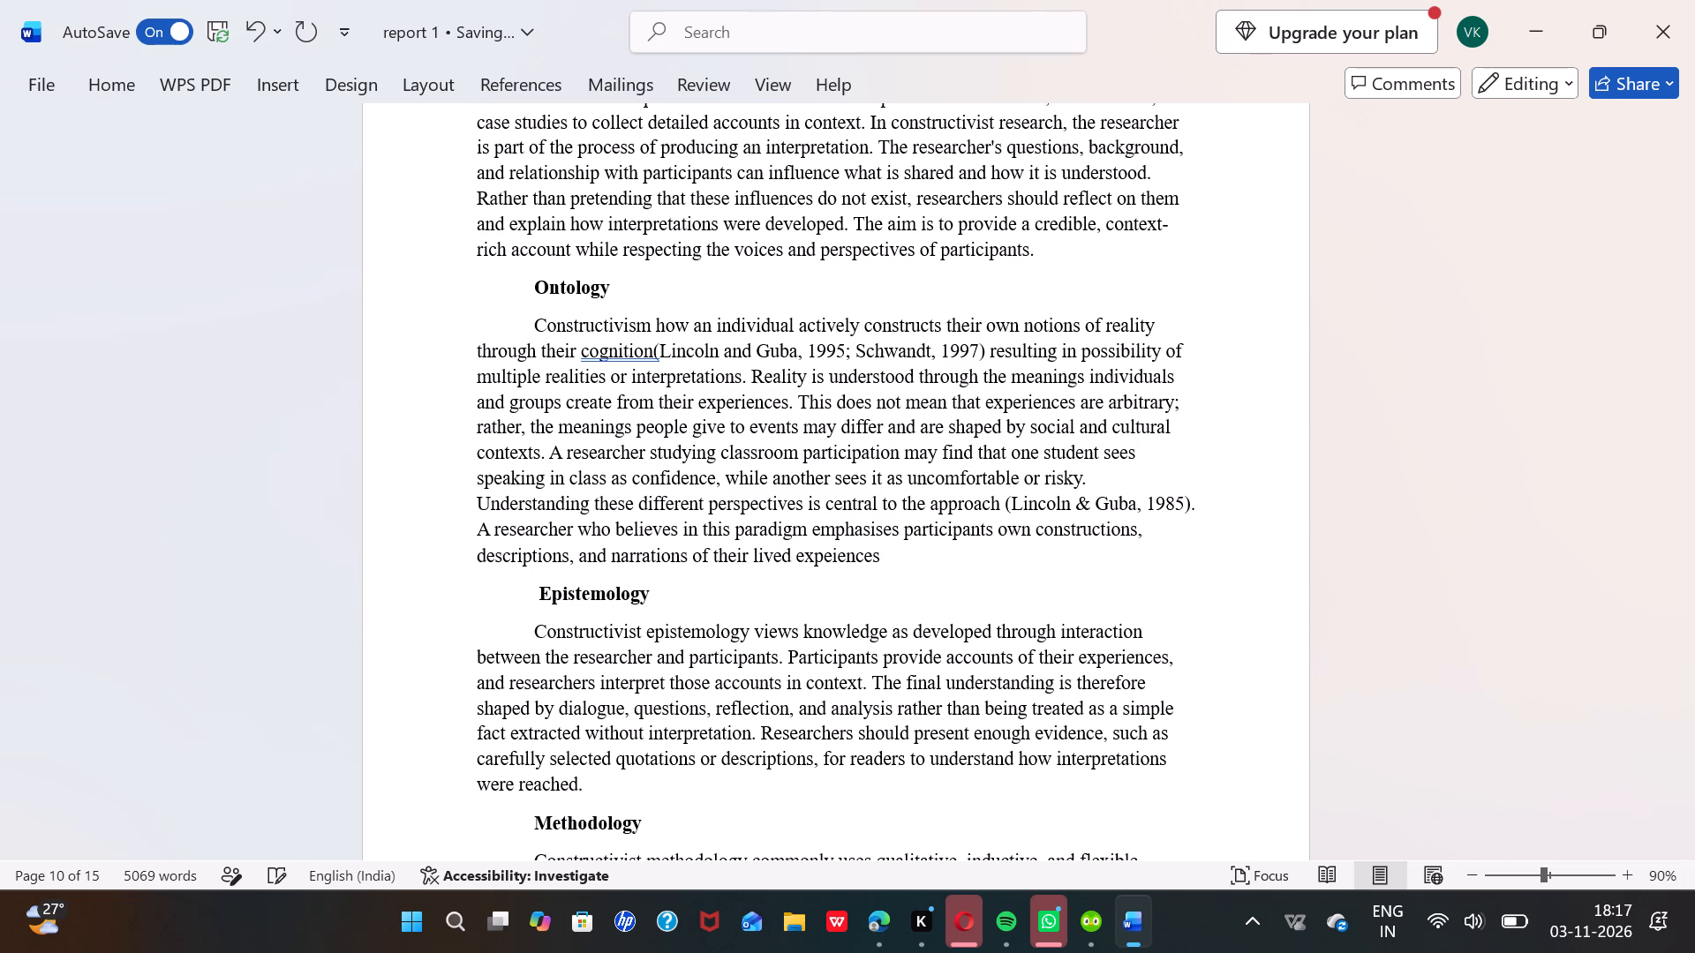
{"action": "key", "text": "r"}
{"action": "left_click", "coordinate": [904, 565]}
Insert a space between "cognition" and the Lincoln and Guba citation in the constructivist Ontology paragraph.
{"action": "left_click", "coordinate": [650, 354]}
{"action": "key", "text": "space"}
Continue the closing Ontology sentence after "lived experiences" with "as well as the belef that knowledge".
{"action": "left_click", "coordinate": [897, 554]}
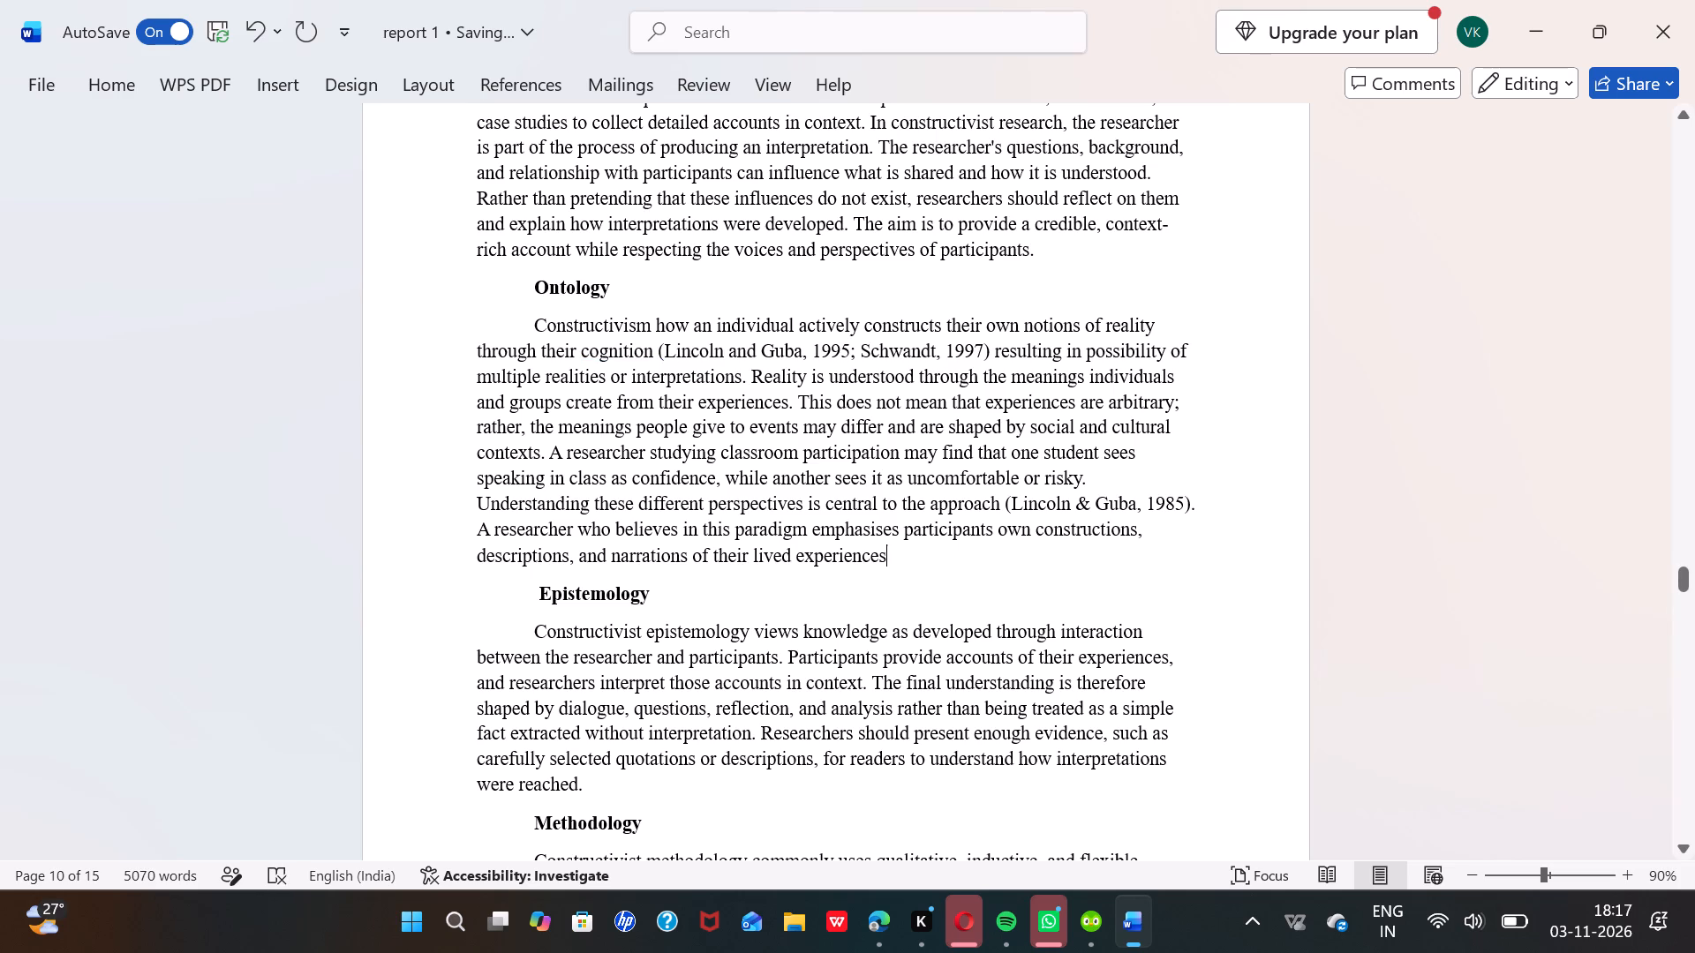
{"action": "key", "text": "space"}
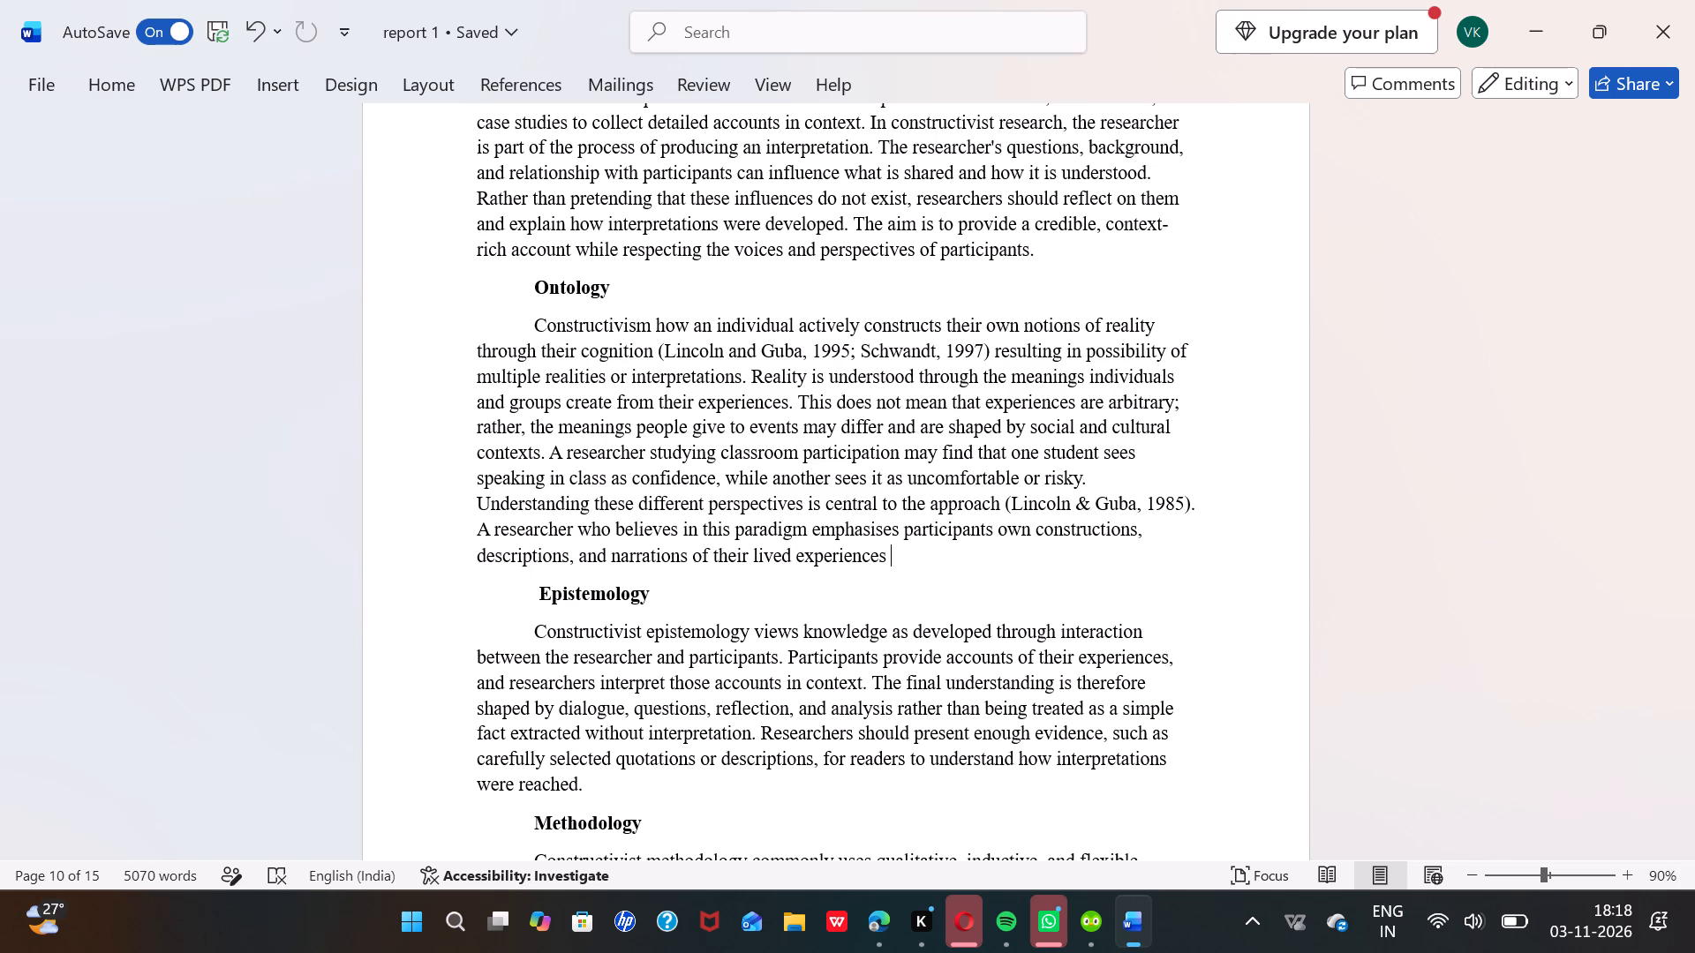
{"action": "key", "text": "space"}
{"action": "type", "text": "as well"}
{"action": "key", "text": "space"}
{"action": "type", "text": "as y"}
{"action": "key", "text": "BackSpace"}
{"action": "type", "text": "the bel"}
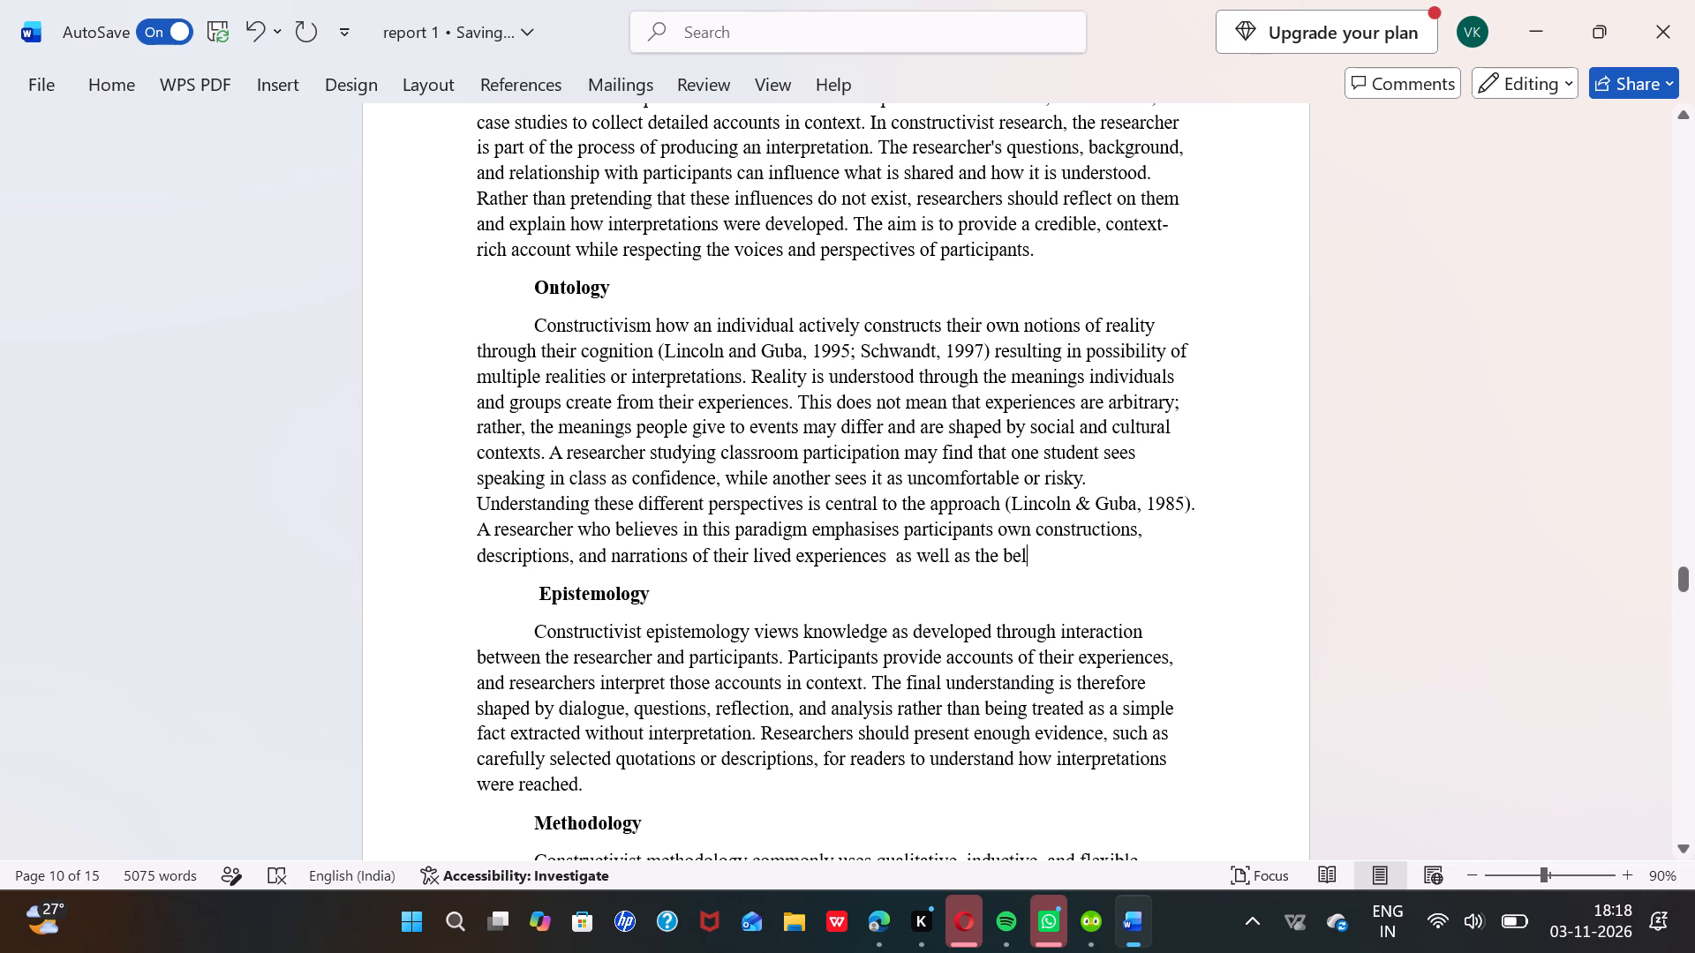
{"action": "key", "text": "e"}
{"action": "key", "text": "f"}
{"action": "key", "text": "space"}
{"action": "type", "text": "that"}
{"action": "key", "text": "space"}
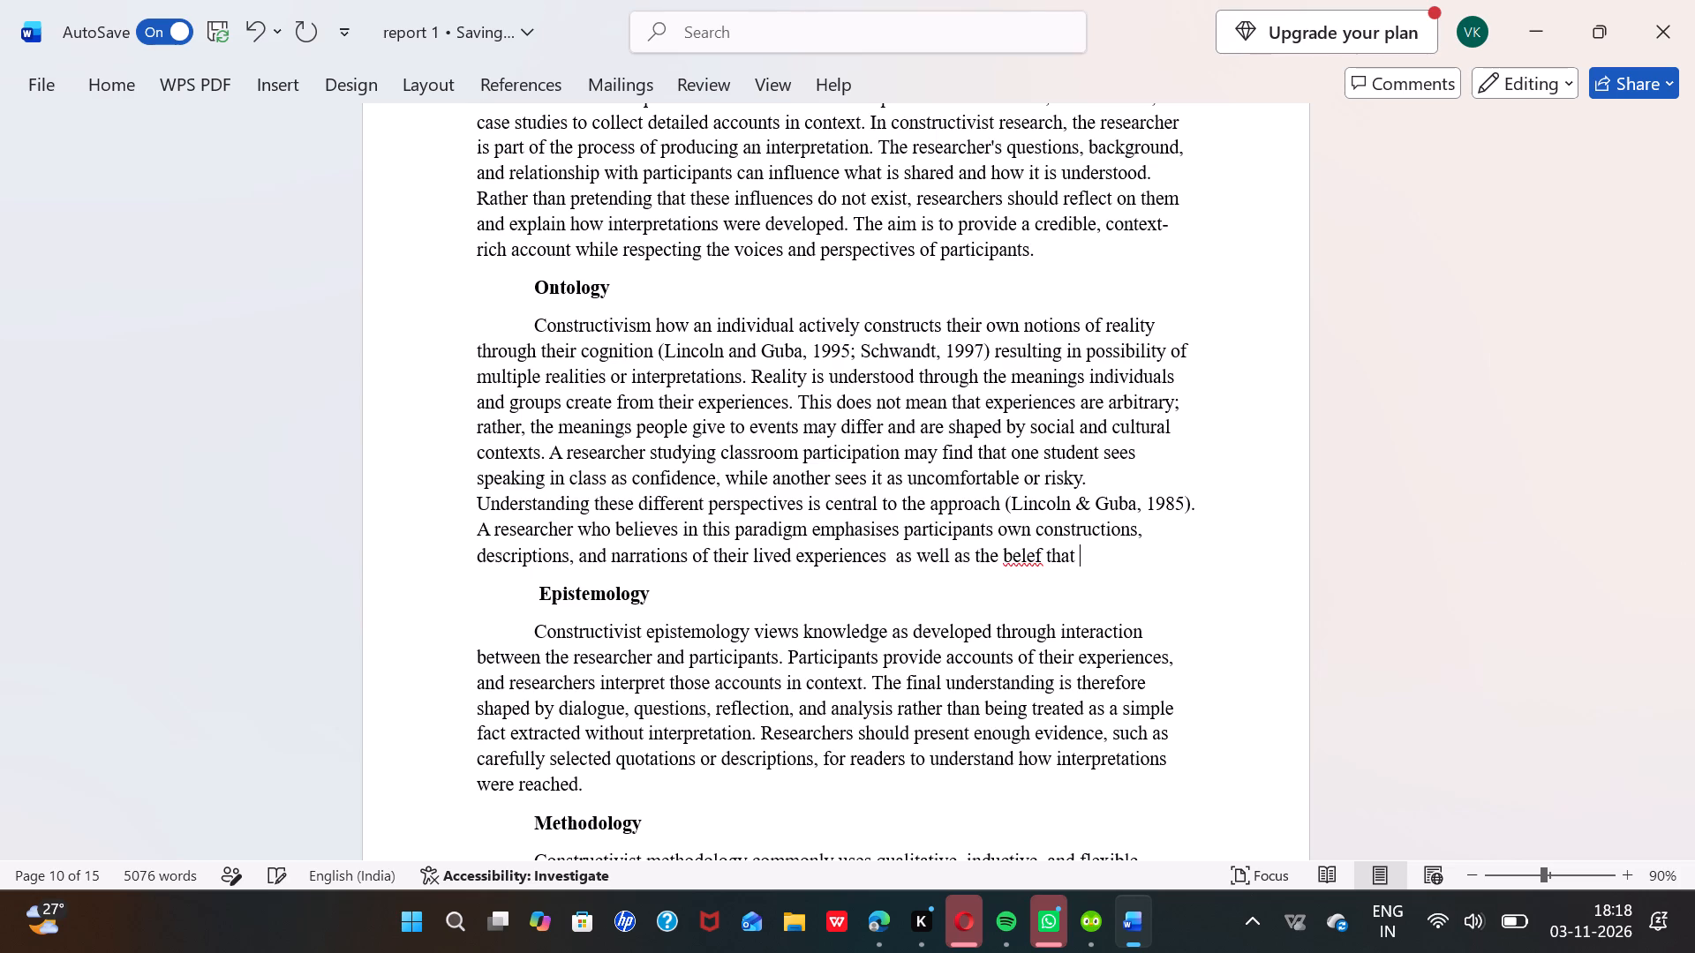
{"action": "type", "text": "knowle"}
{"action": "type", "text": "dge"}
{"action": "key", "text": "space"}
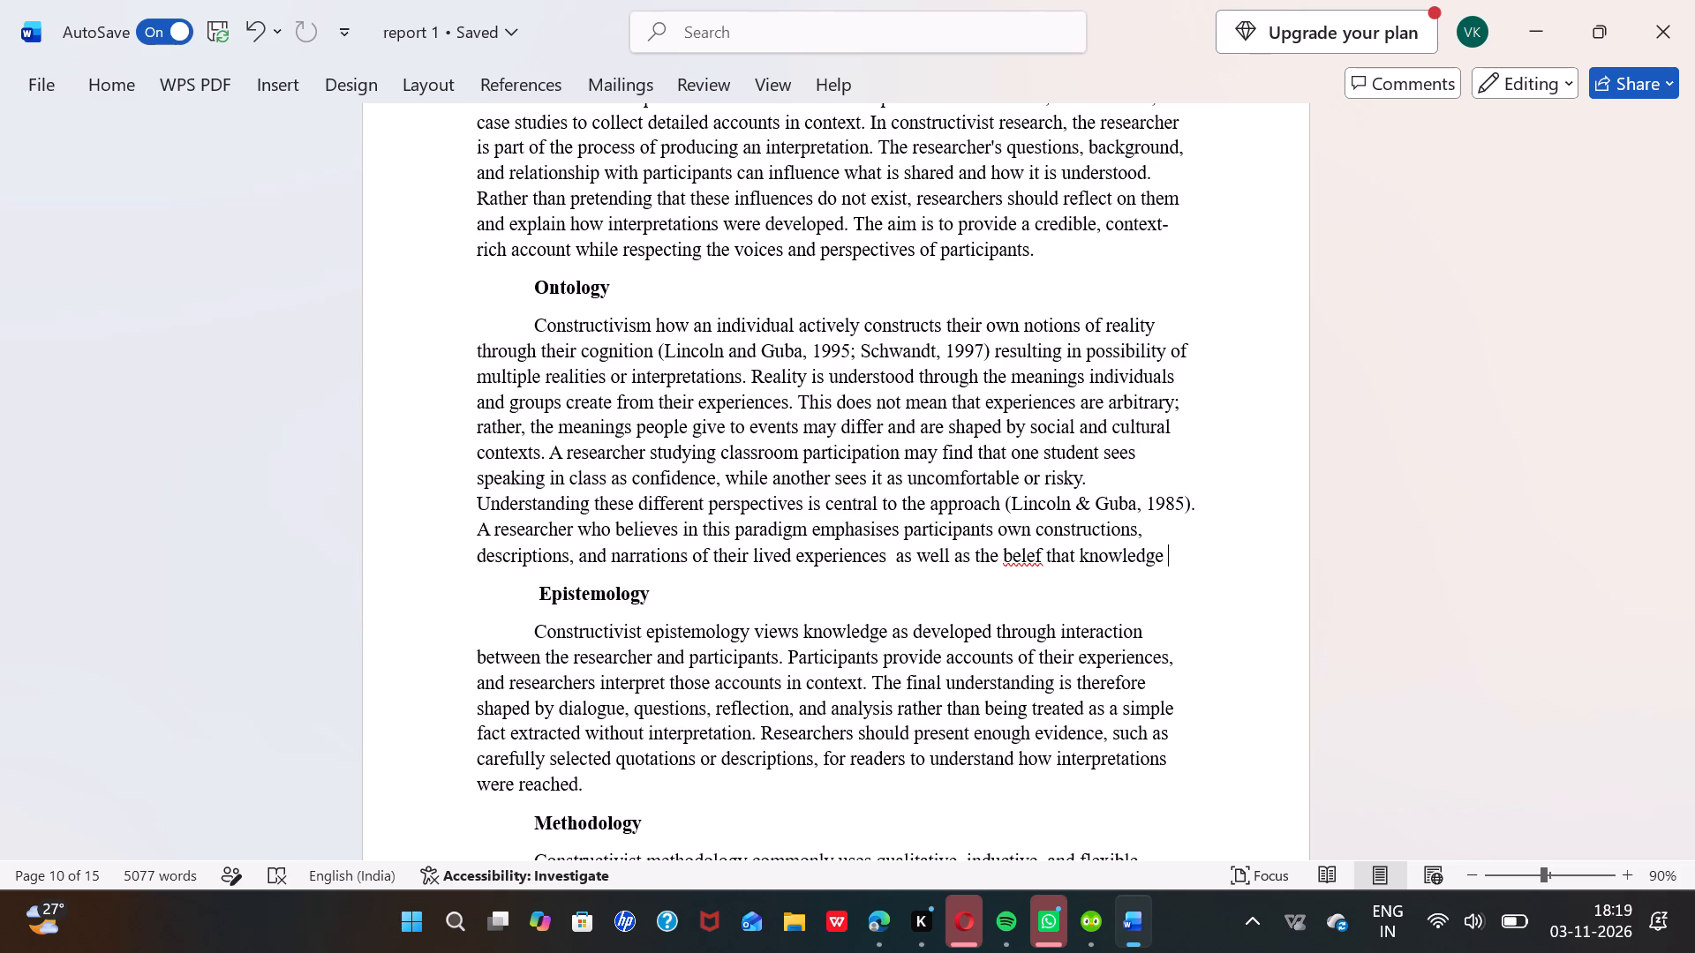
Complete the wording of the closing Ontology sentence with "is co- constructed between researcher and participant".
{"action": "type", "text": "is co- cons"}
{"action": "type", "text": "tructed"}
{"action": "key", "text": "space"}
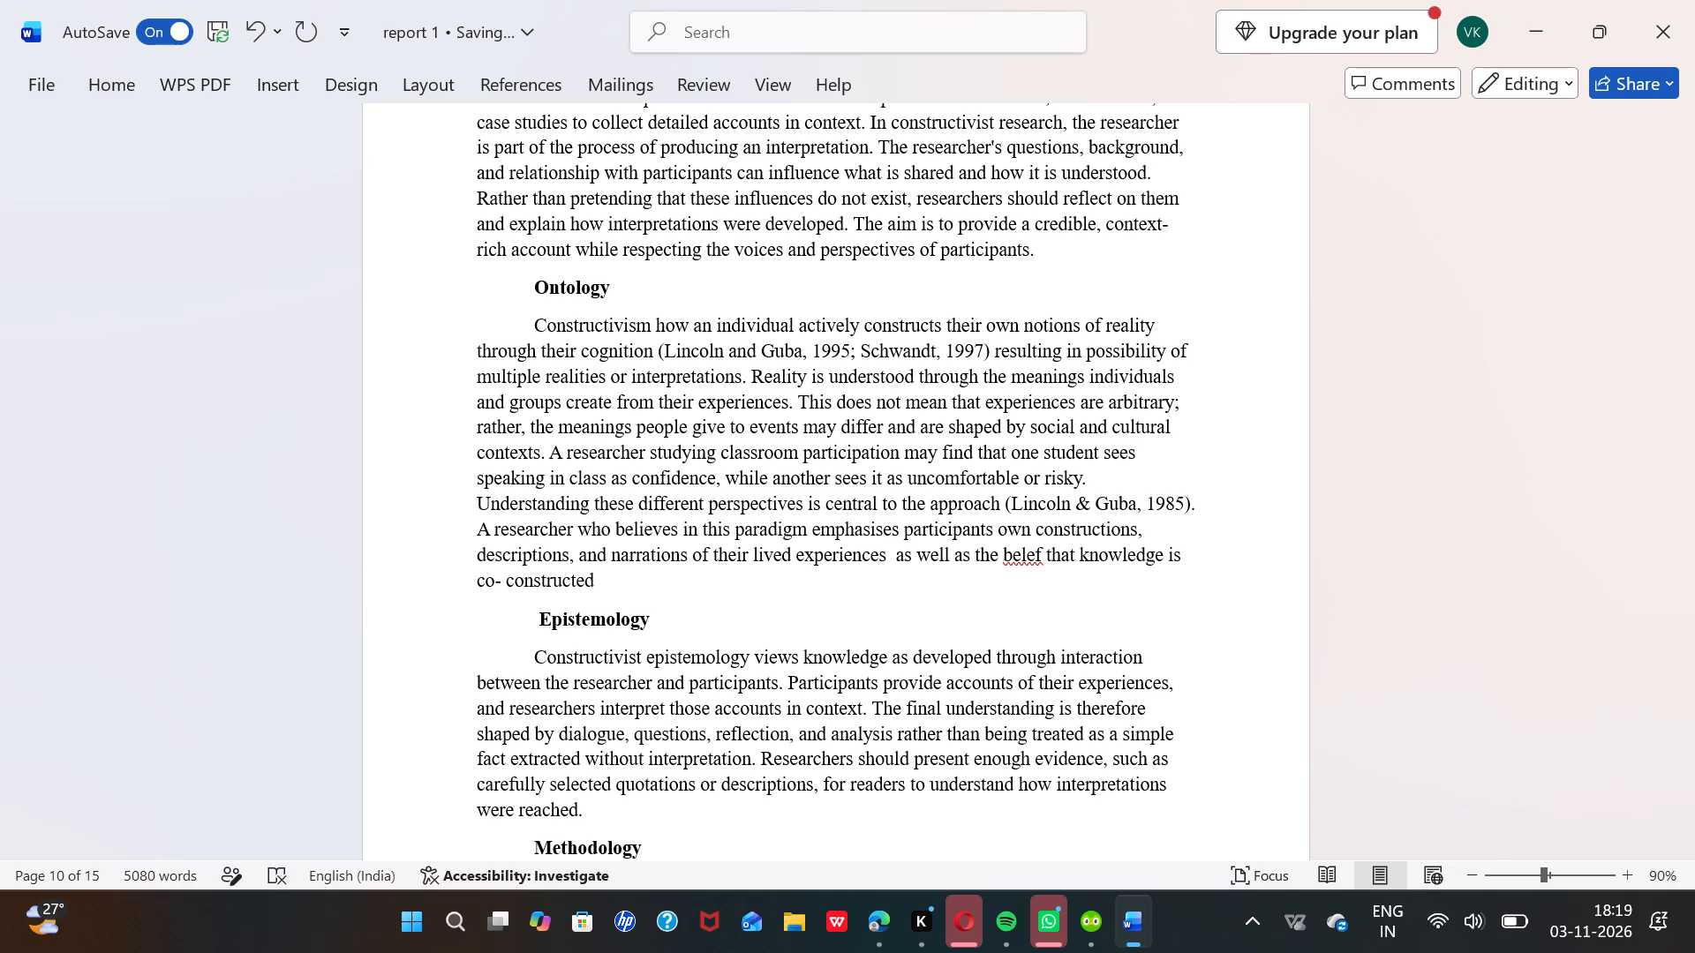
{"action": "type", "text": "between"}
{"action": "key", "text": "space"}
{"action": "type", "text": "researcher"}
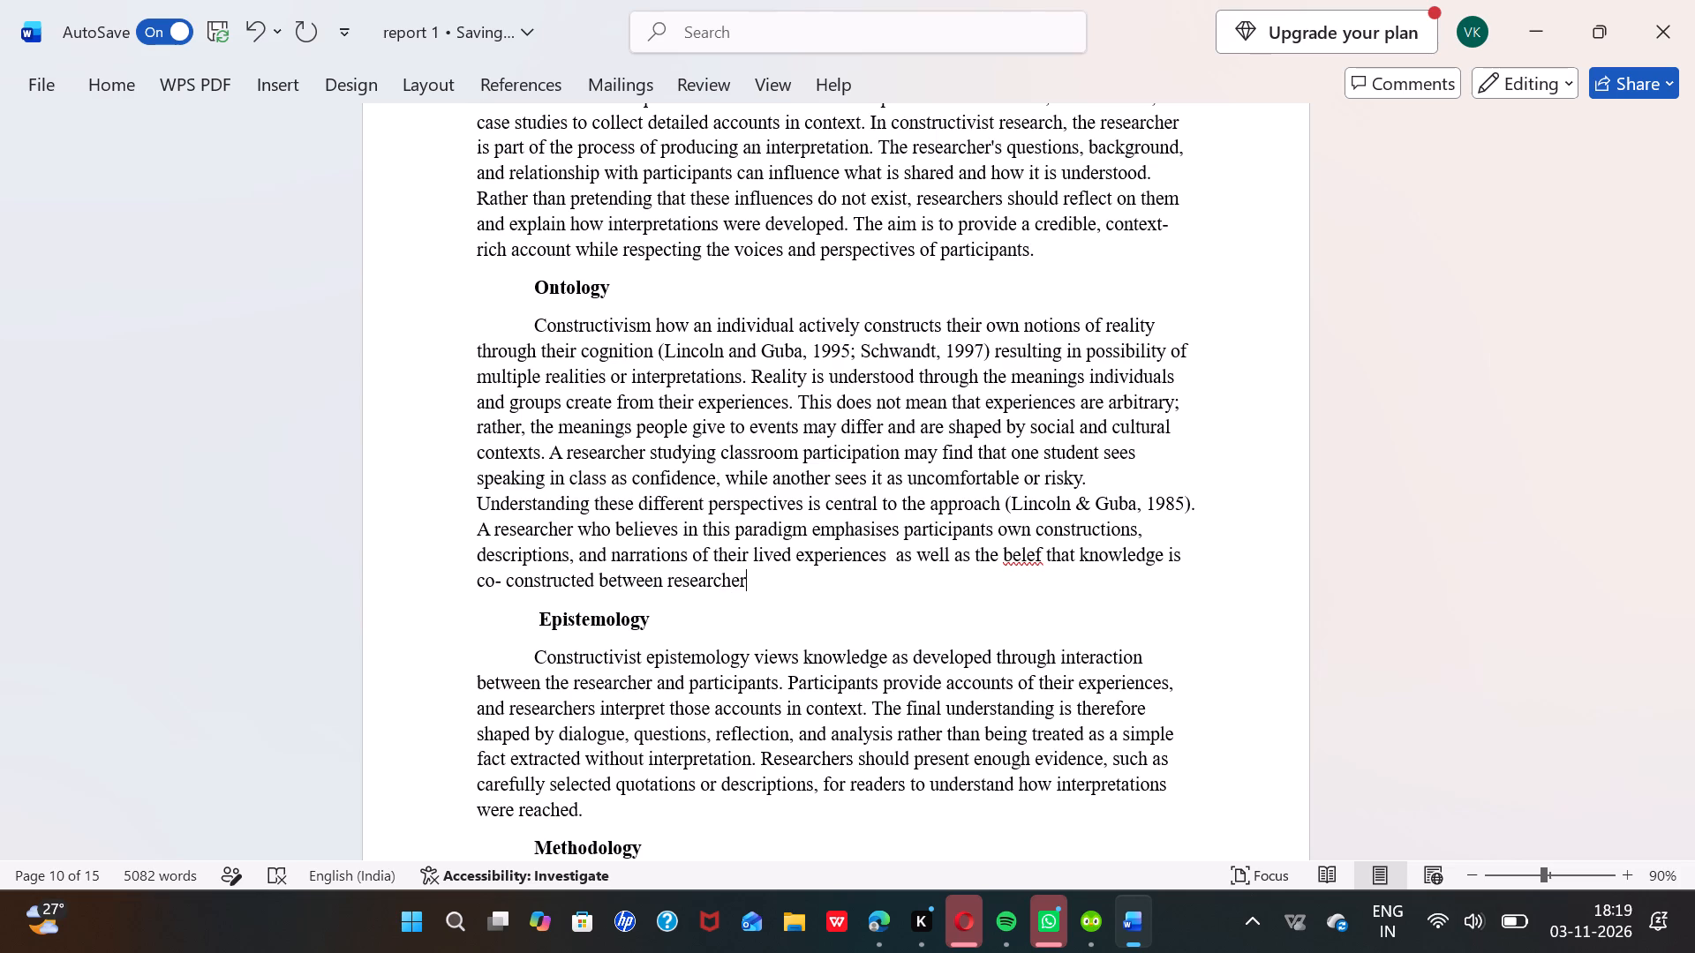
{"action": "key", "text": "space"}
{"action": "type", "text": "and participant"}
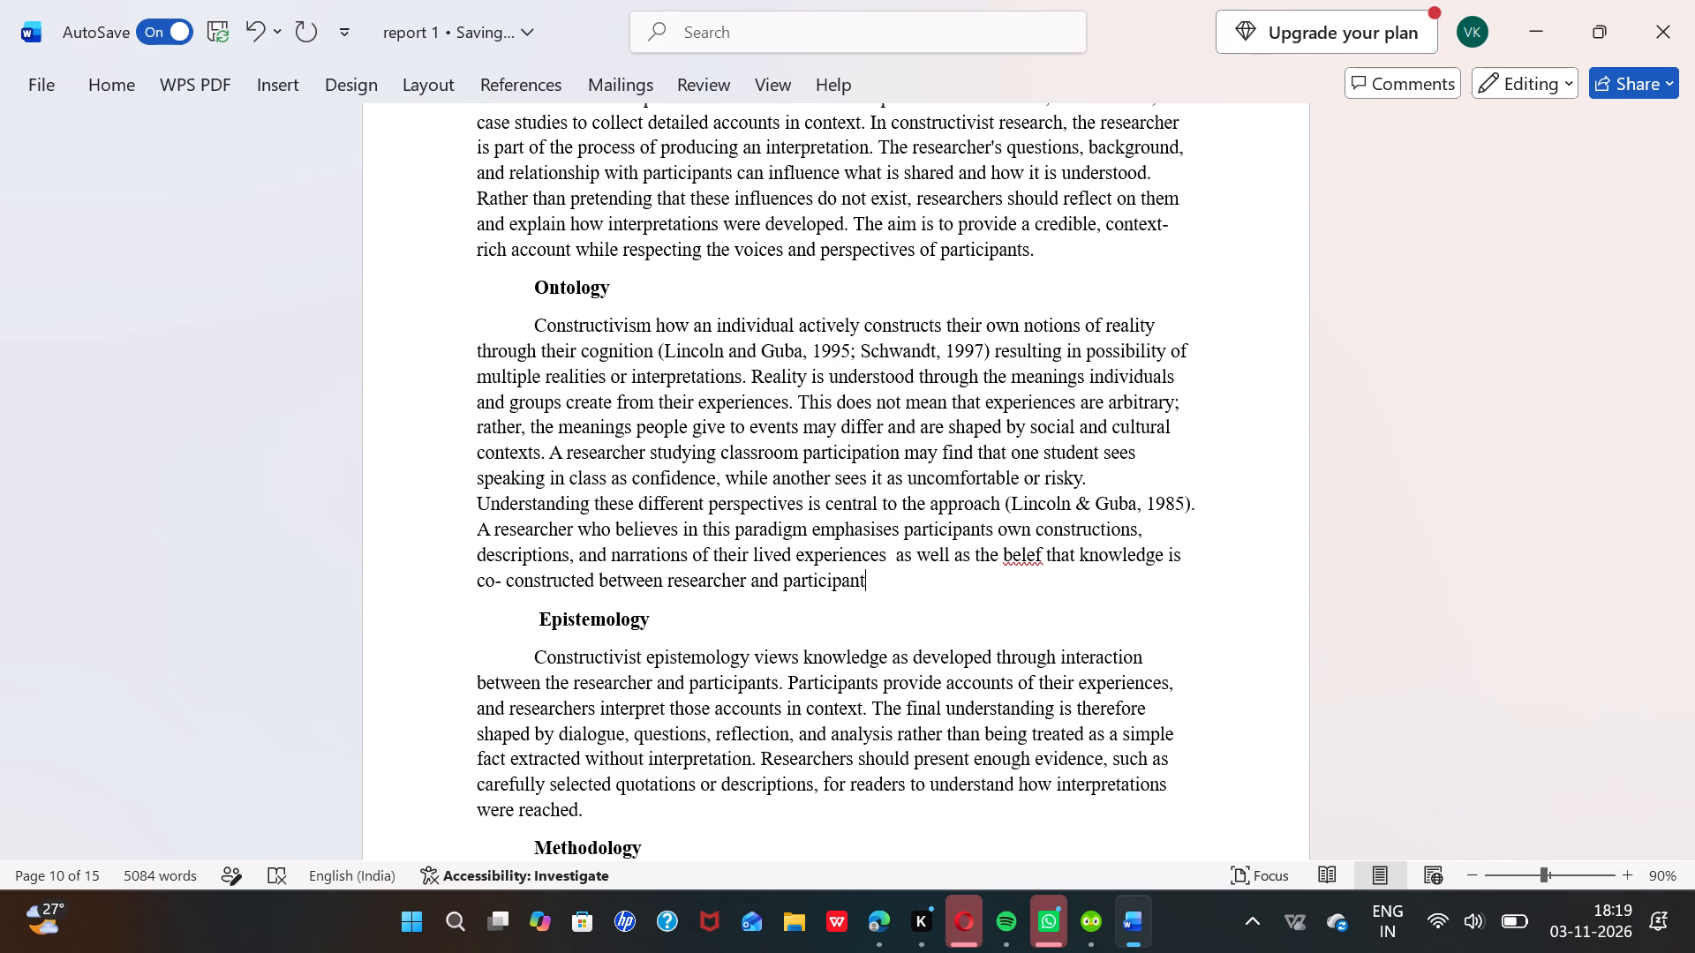
Correct "belef" to "belief" in the closing Ontology sentence.
{"action": "left_click", "coordinate": [1028, 558]}
{"action": "key", "text": "i"}
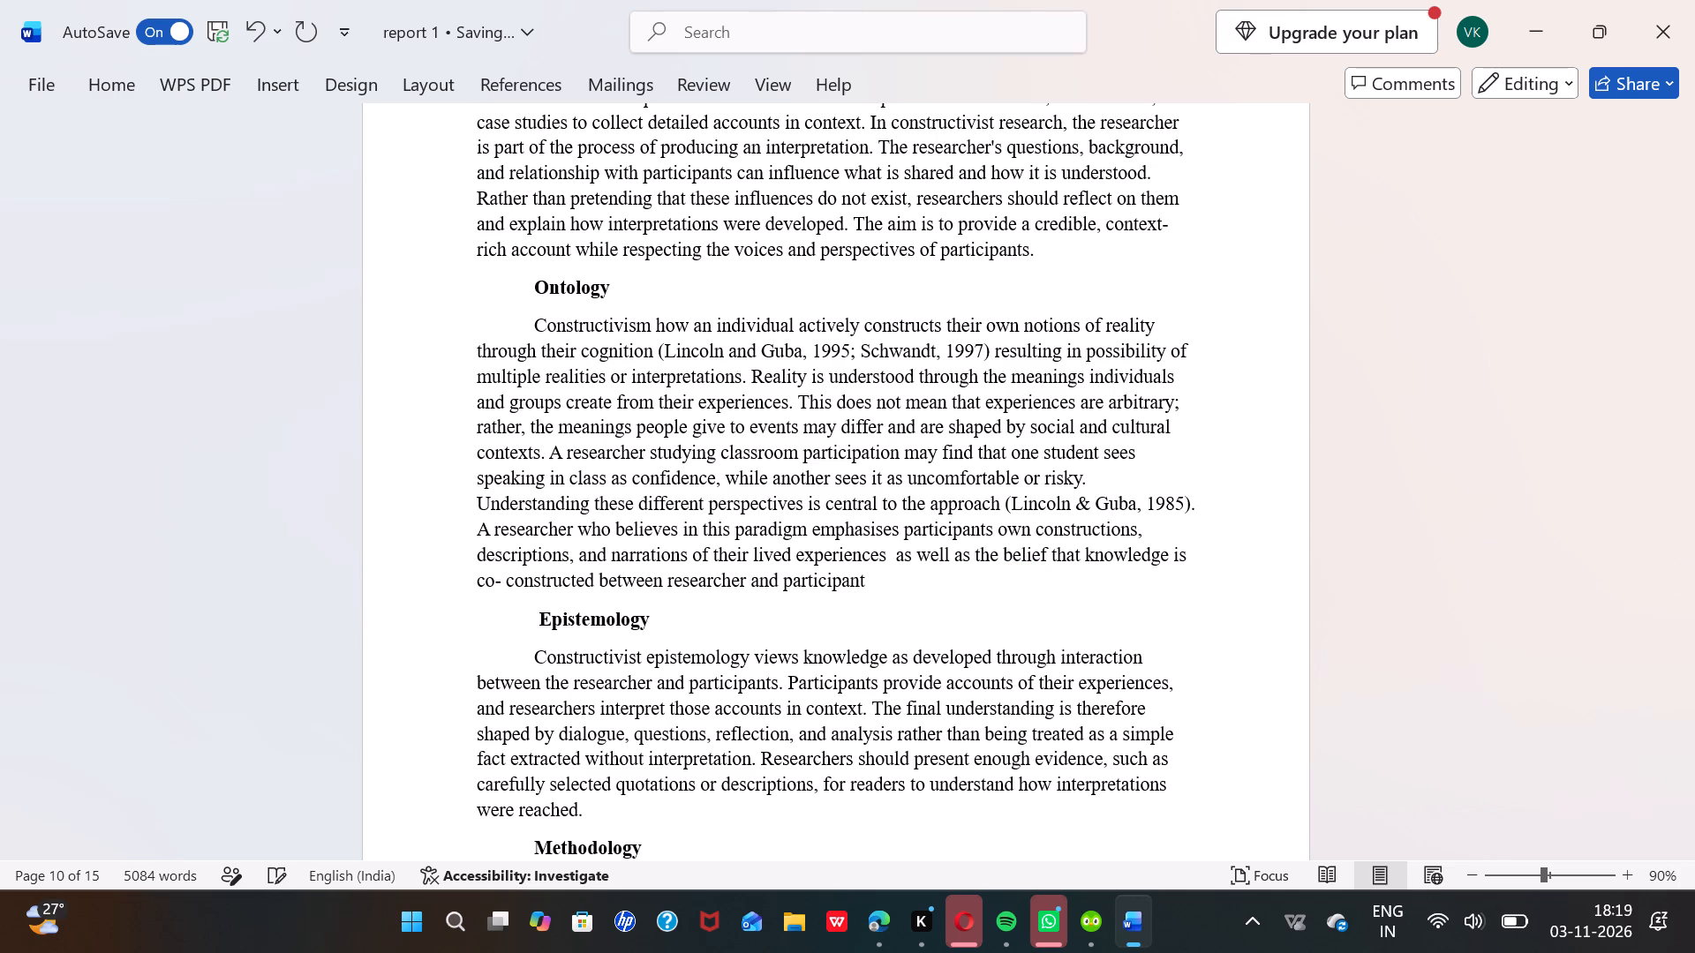
End the closing Ontology sentence with a full stop after "participant".
{"action": "left_click", "coordinate": [865, 589]}
{"action": "key", "text": "period"}
Review the constructivist Epistemology, Methodology and Axiology paragraphs that follow the Ontology section.
{"action": "scroll", "coordinate": [865, 589], "scroll_direction": "down", "scroll_amount": 3}
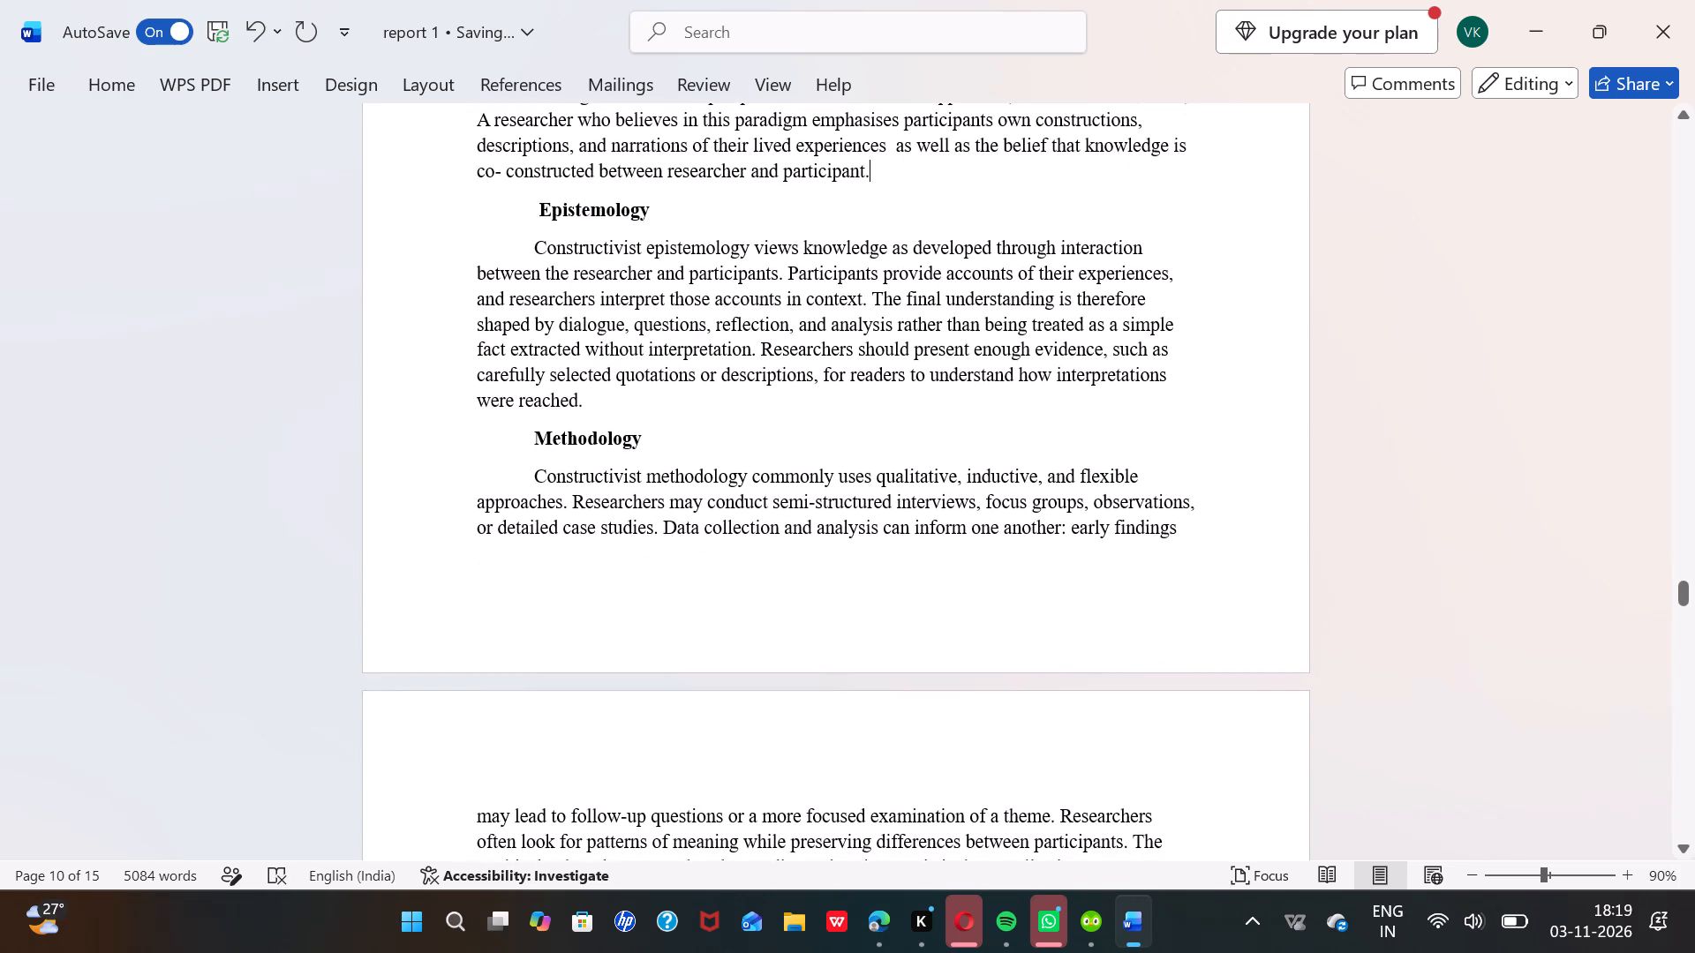
{"action": "scroll", "coordinate": [865, 589], "scroll_direction": "down", "scroll_amount": 2}
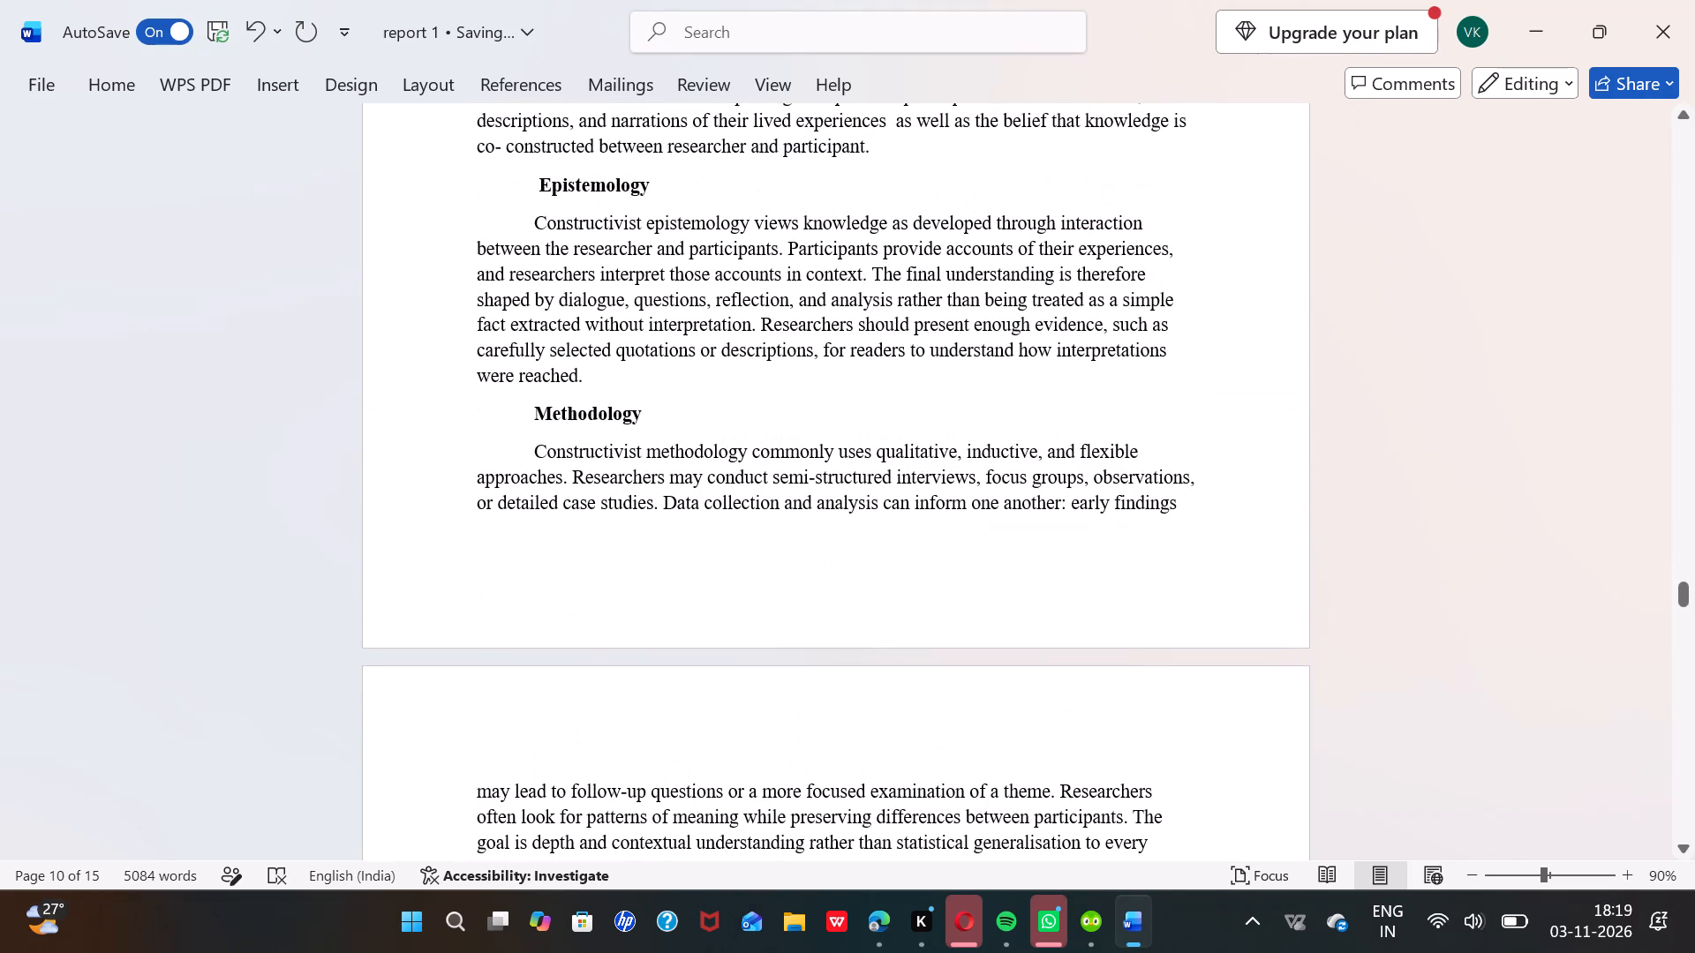
{"action": "scroll", "coordinate": [865, 589], "scroll_direction": "down", "scroll_amount": 2}
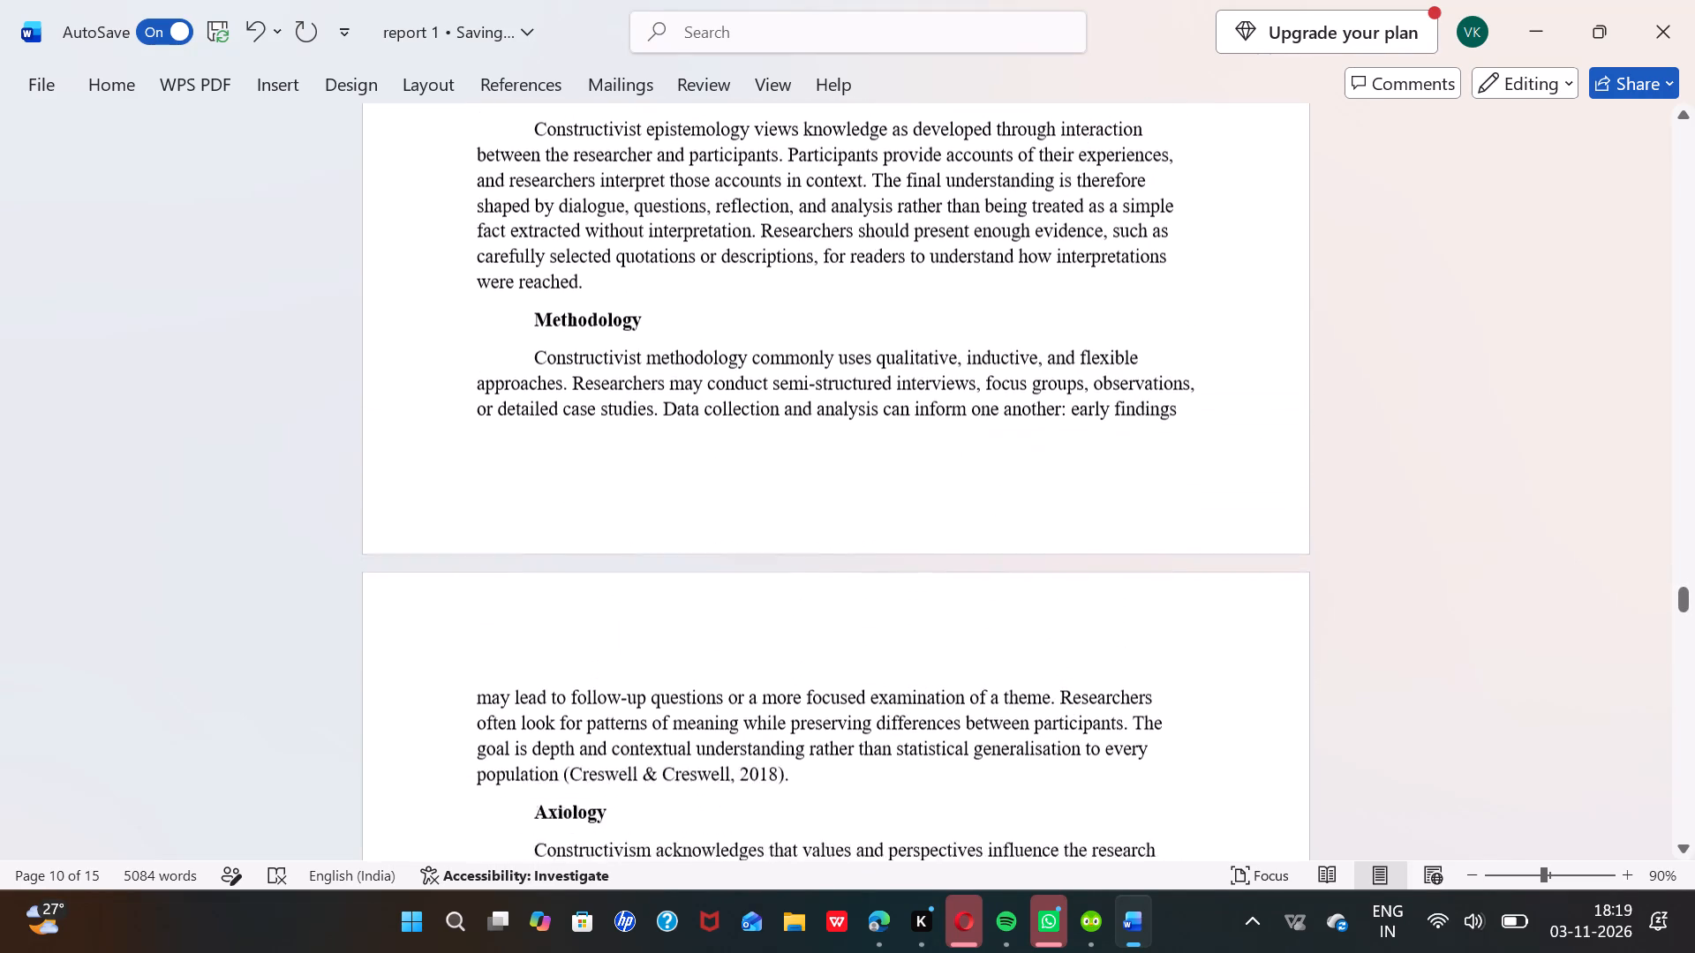
{"action": "scroll", "coordinate": [865, 589], "scroll_direction": "down", "scroll_amount": 1}
{"action": "scroll", "coordinate": [691, 622], "scroll_direction": "up", "scroll_amount": 1}
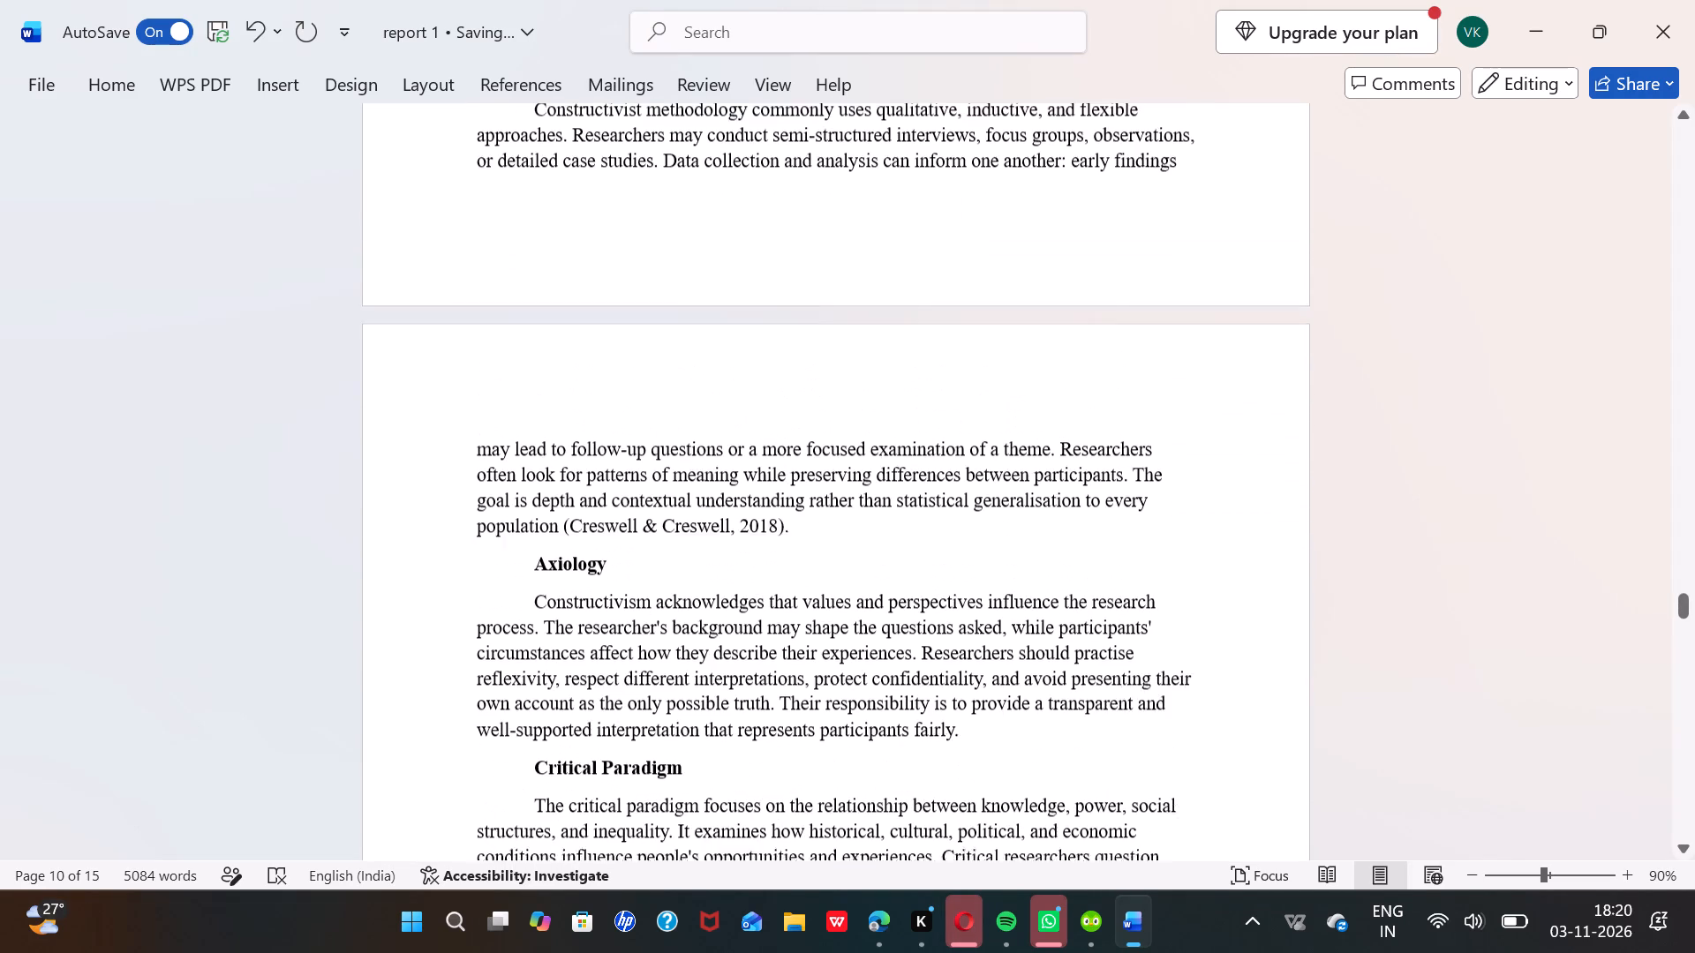
{"action": "scroll", "coordinate": [691, 622], "scroll_direction": "up", "scroll_amount": 3}
{"action": "scroll", "coordinate": [691, 622], "scroll_direction": "down", "scroll_amount": 1}
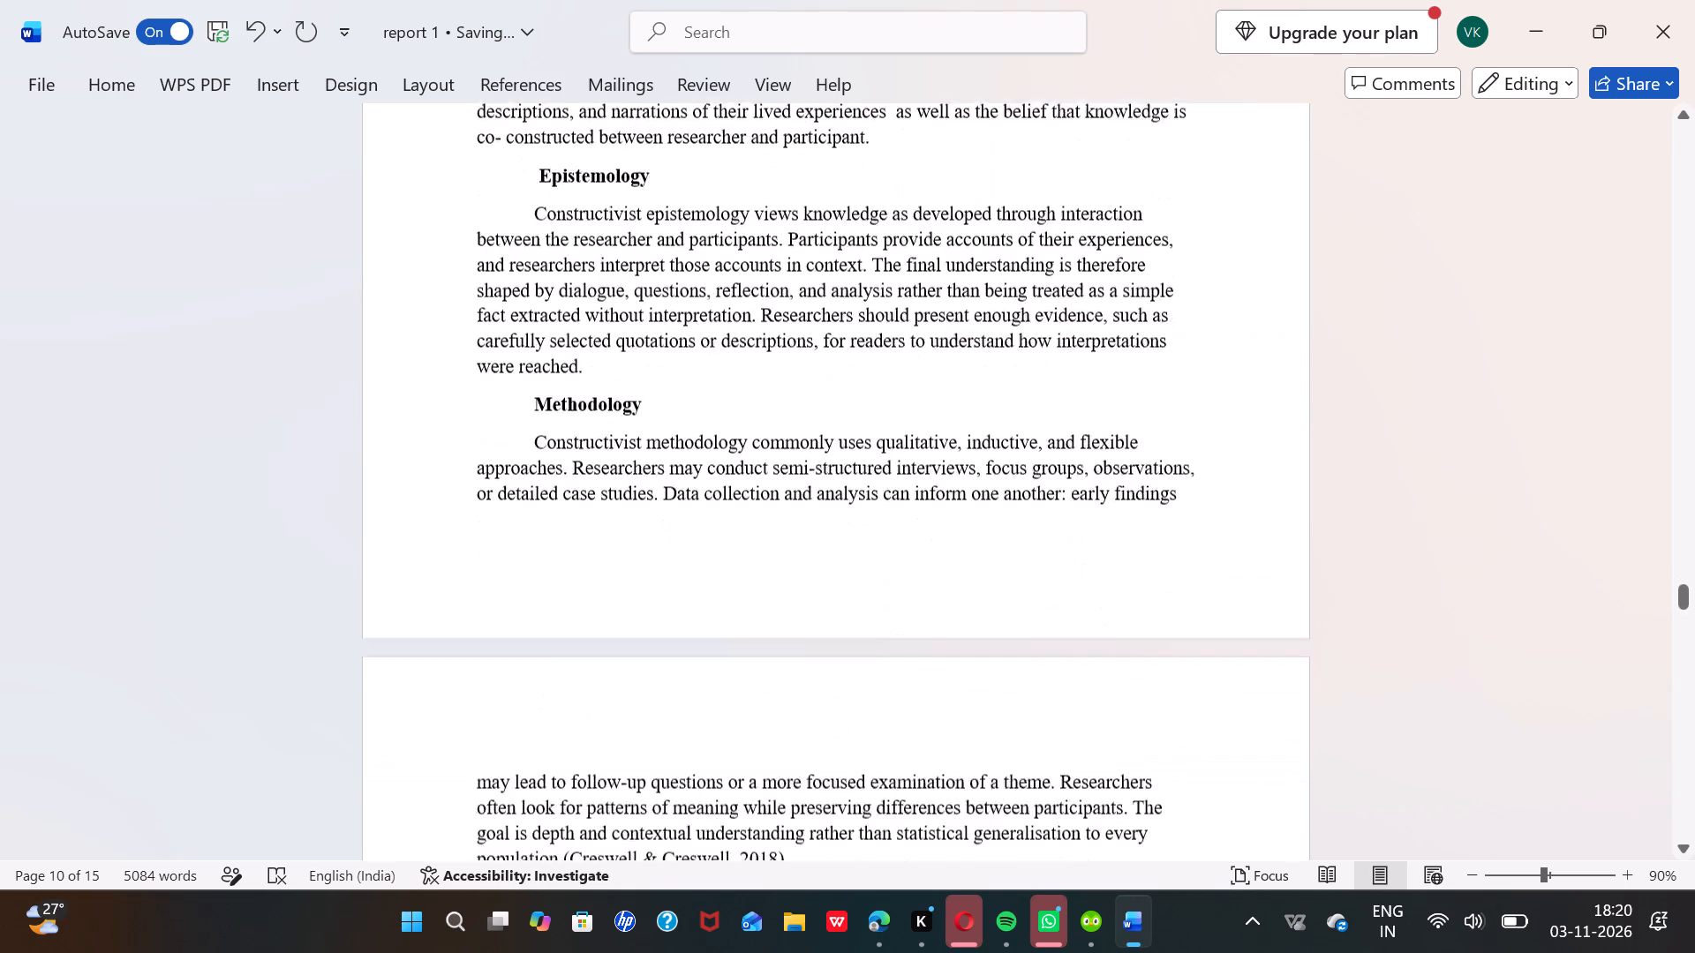
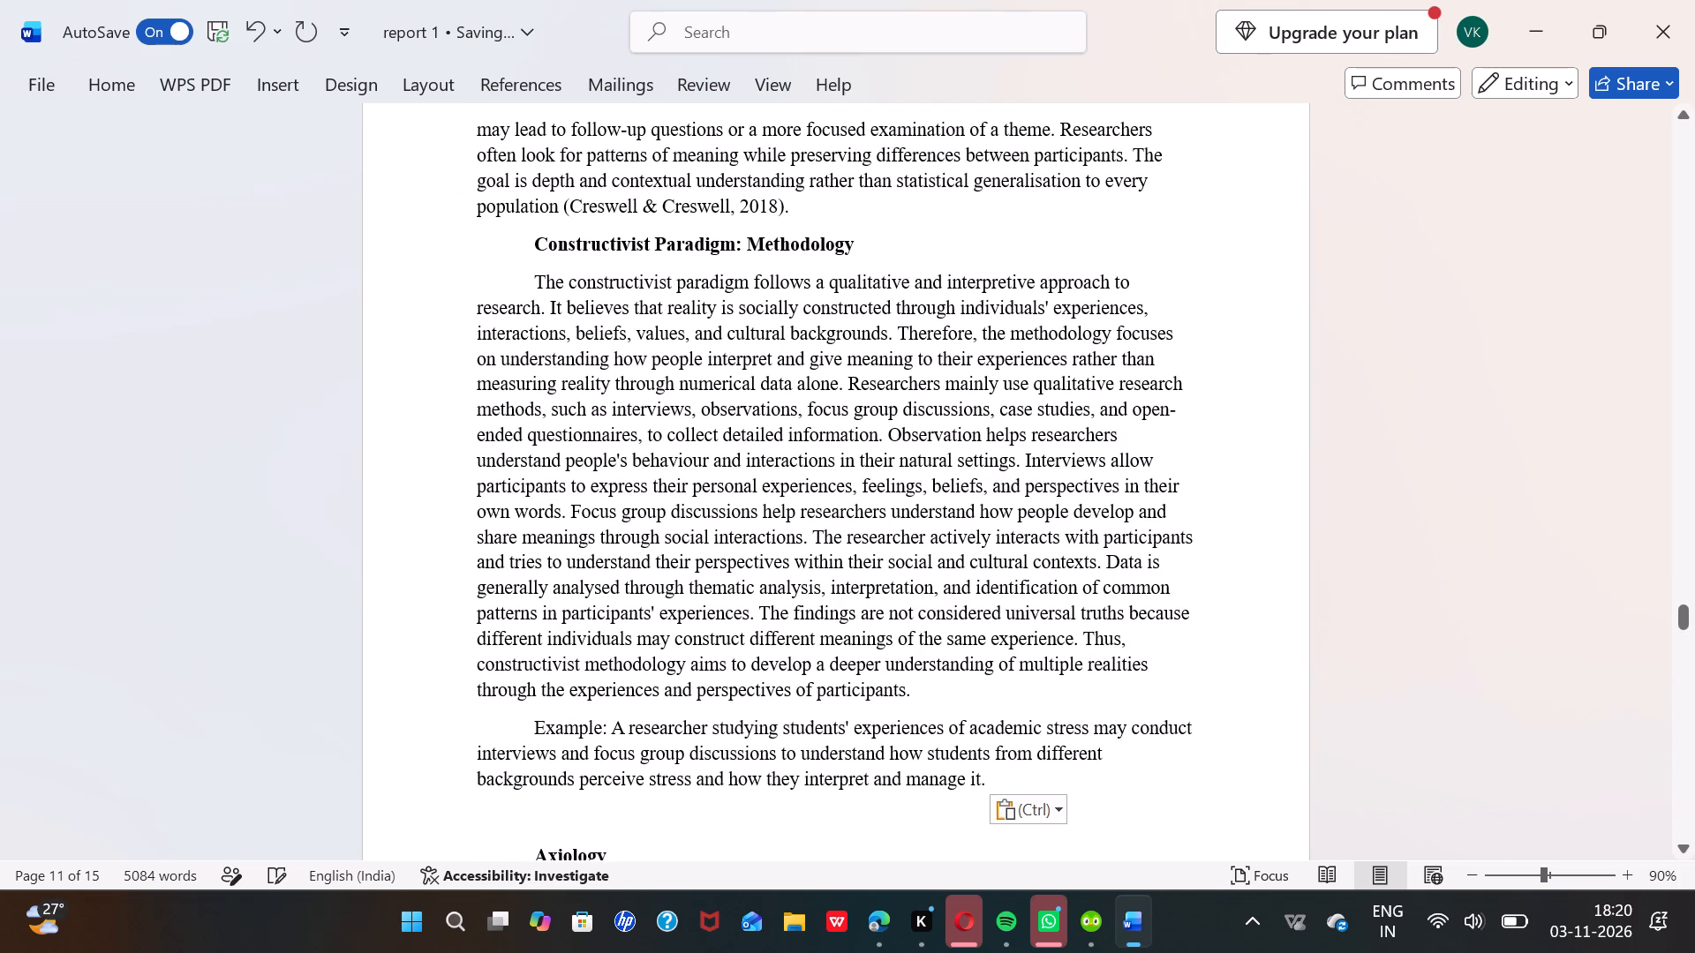
Delete the pasted heading "Constructivist Paradigm: Methodology" above the inserted text.
{"action": "scroll", "coordinate": [755, 457], "scroll_direction": "up", "scroll_amount": 2}
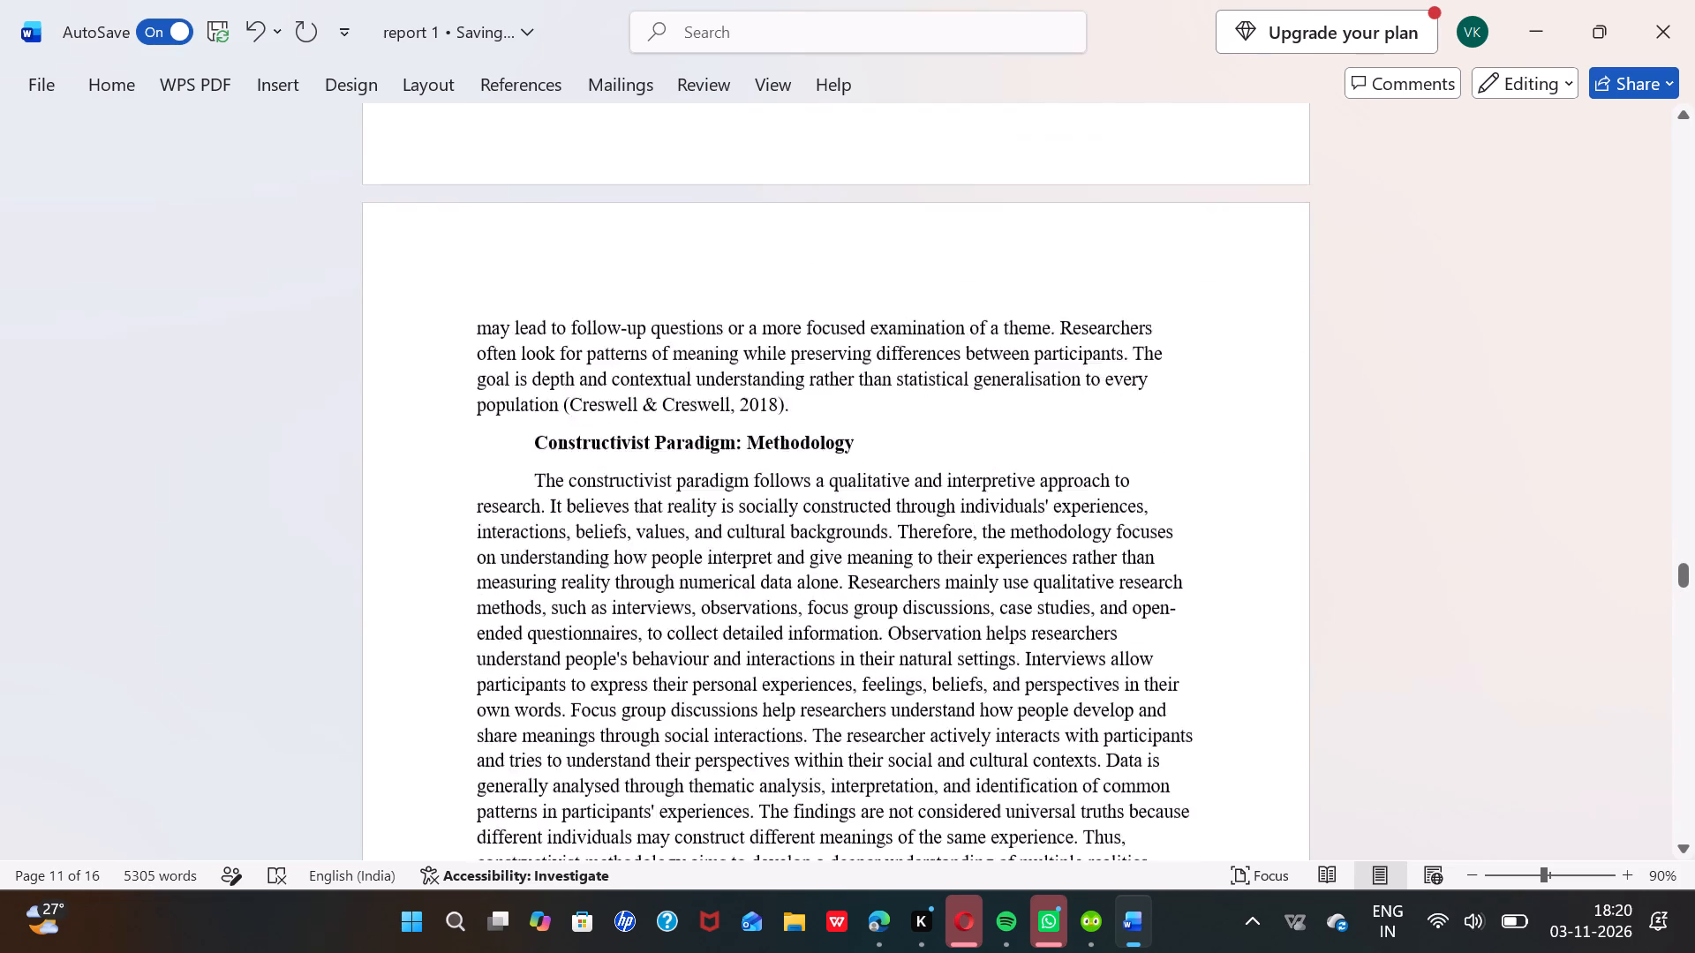
{"action": "scroll", "coordinate": [755, 457], "scroll_direction": "up", "scroll_amount": 3}
{"action": "scroll", "coordinate": [755, 457], "scroll_direction": "down", "scroll_amount": 2}
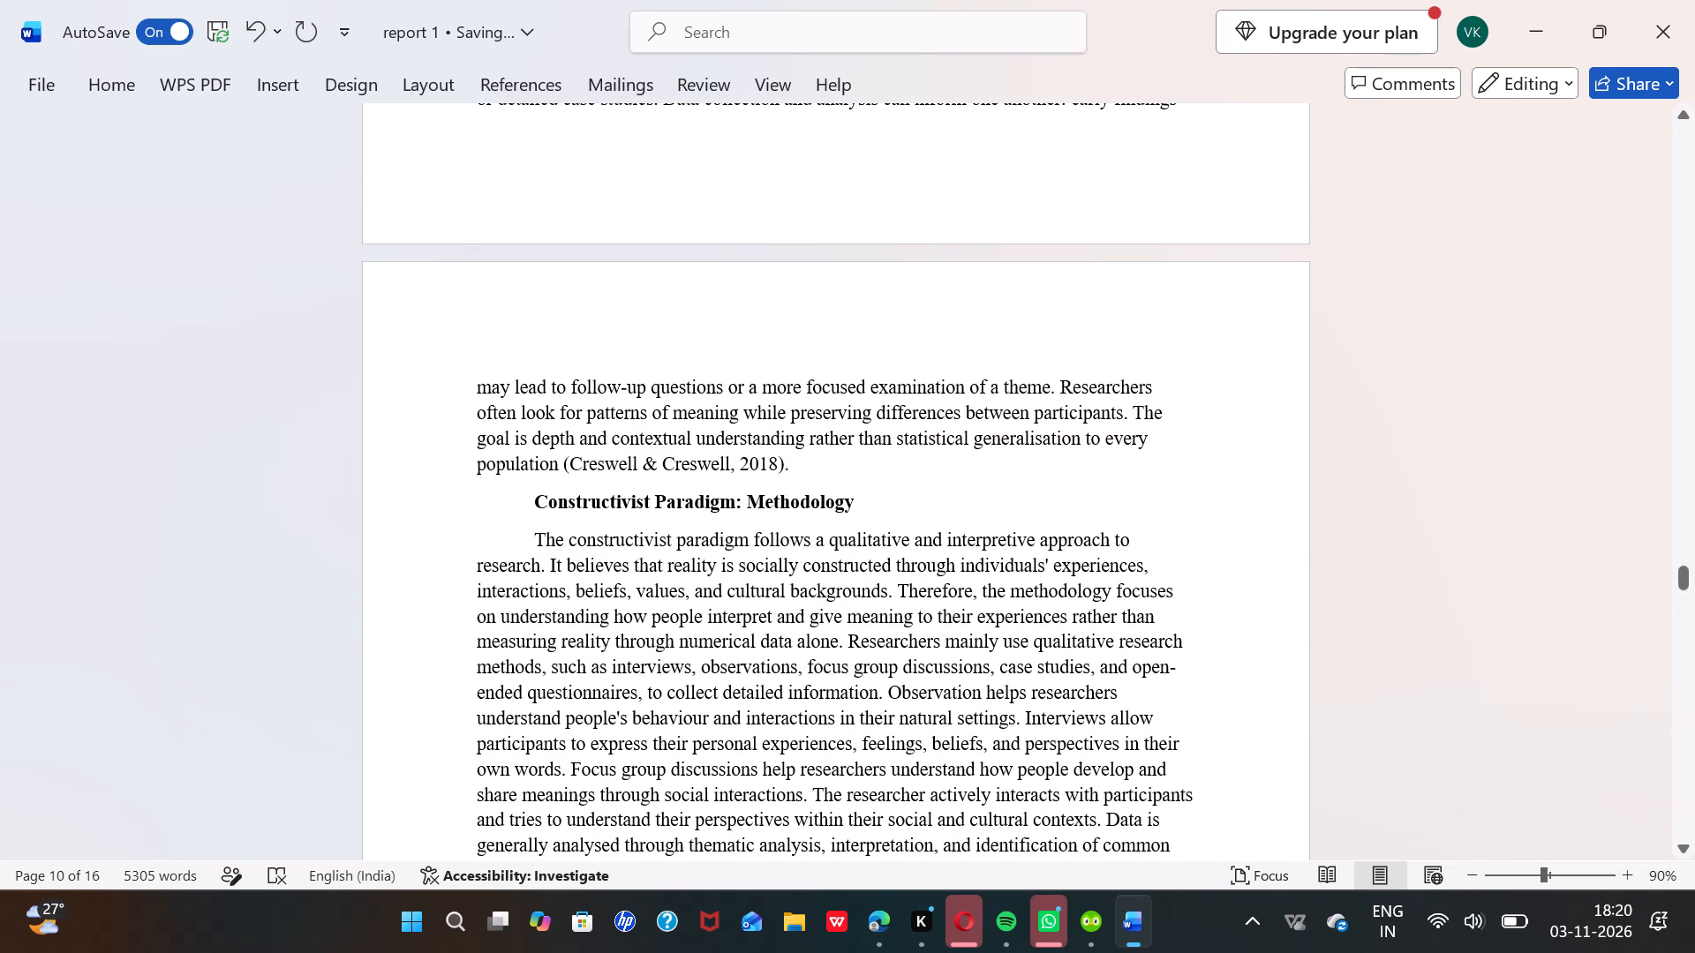
{"action": "left_click_drag", "start_coordinate": [860, 507], "coordinate": [569, 513]}
{"action": "key", "text": "BackSpace"}
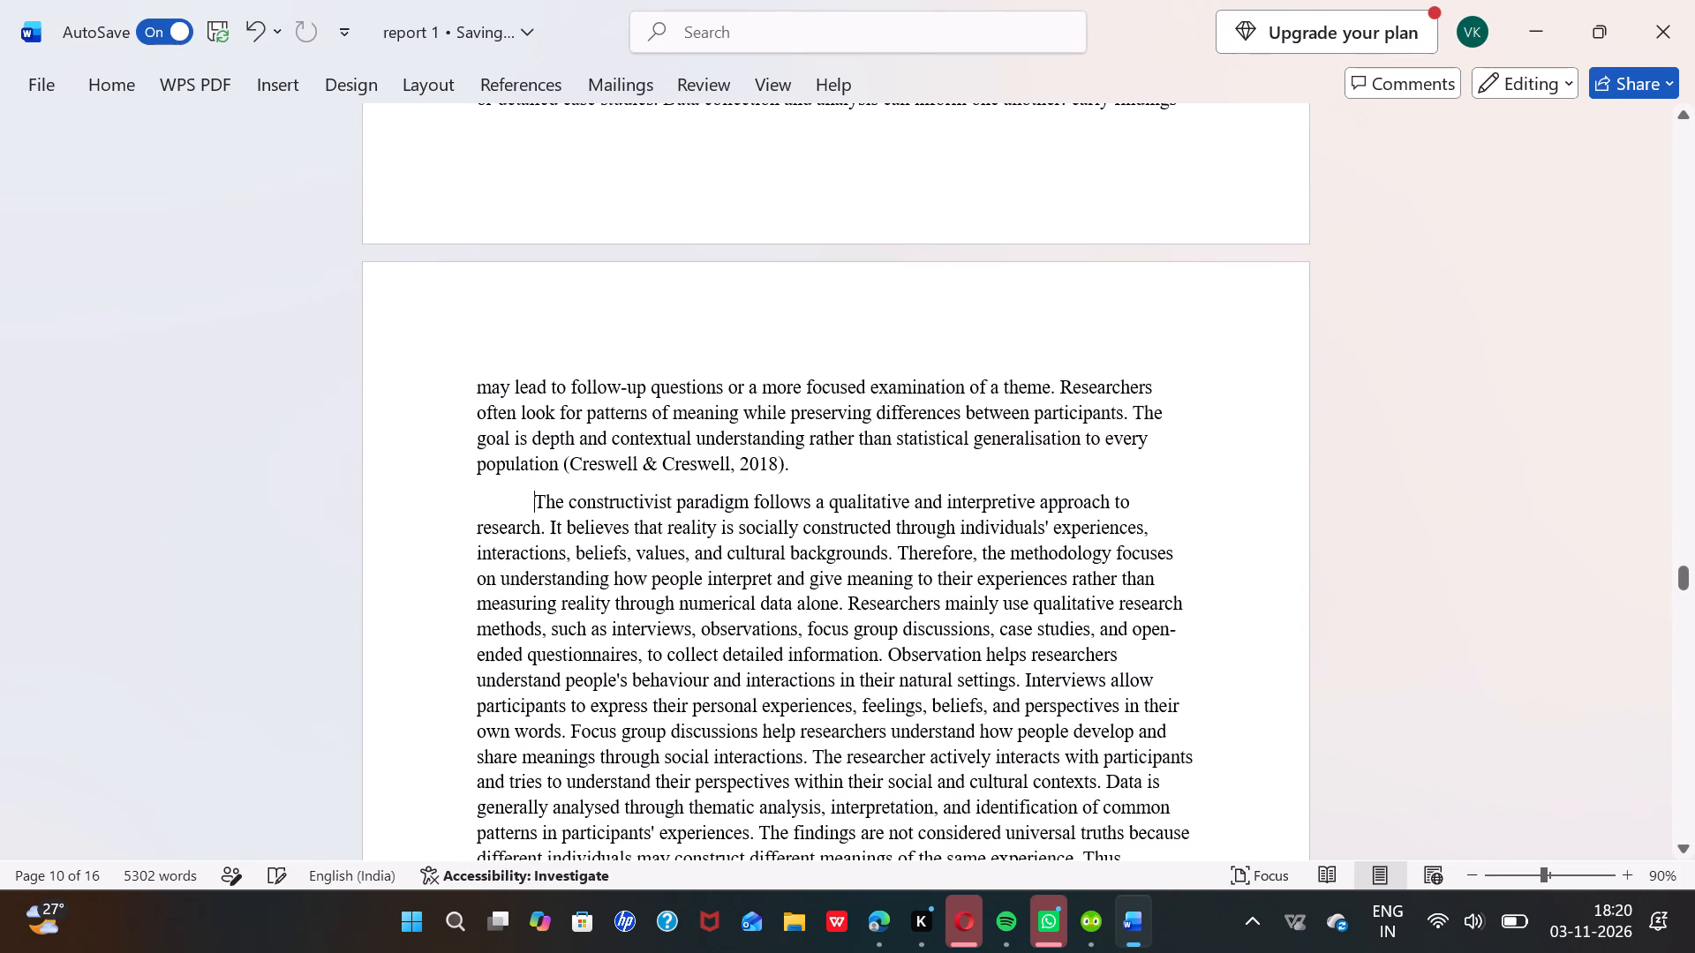
Copy the pasted paragraph's first two sentences, through "cultural backgrounds", to the start of the original Methodology paragraph, ending them with a full stop and space.
{"action": "scroll", "coordinate": [569, 513], "scroll_direction": "right", "scroll_amount": 1}
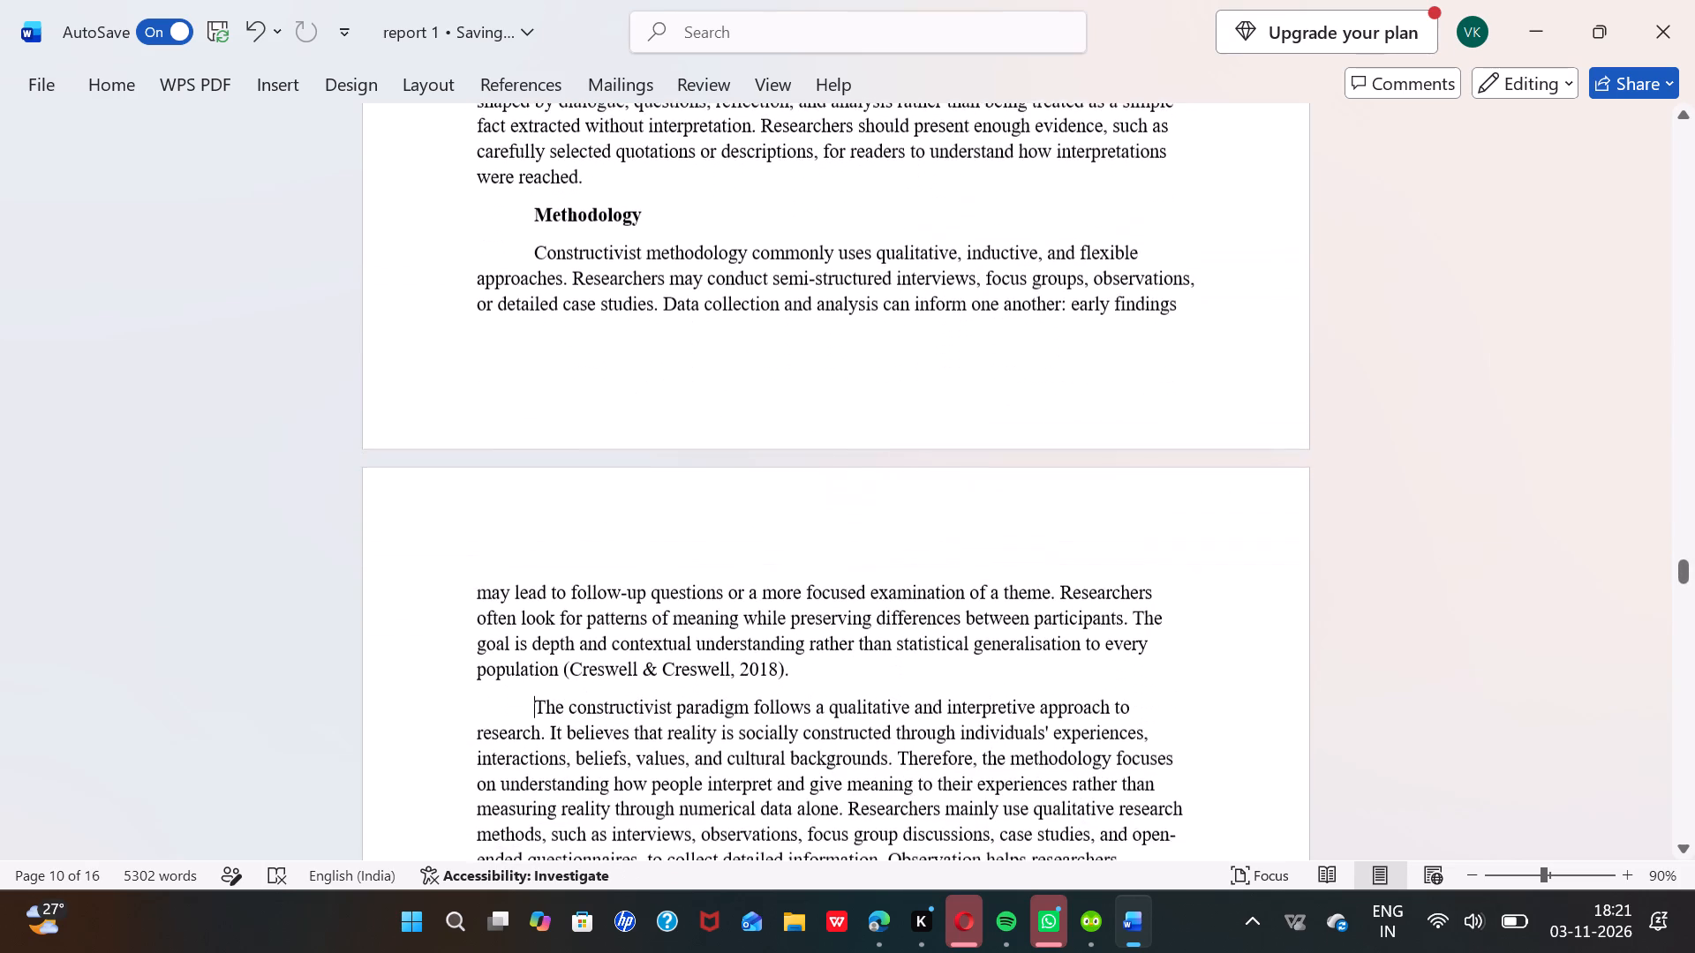
{"action": "scroll", "coordinate": [569, 513], "scroll_direction": "right", "scroll_amount": 1}
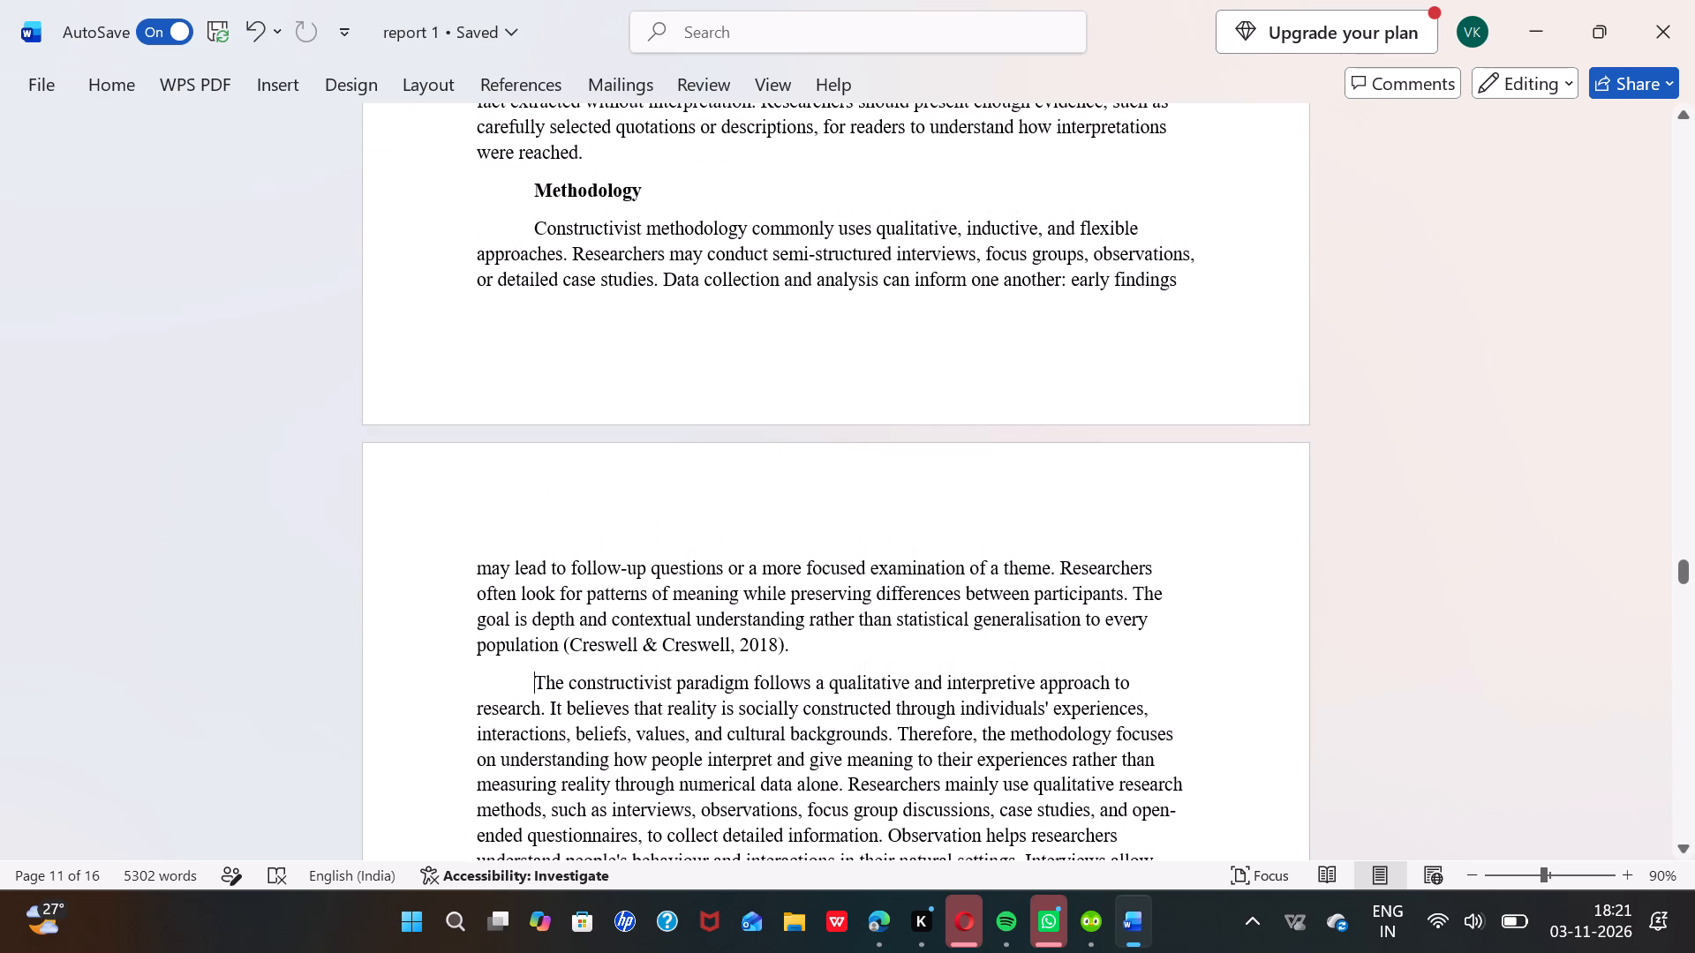
{"action": "scroll", "coordinate": [683, 565], "scroll_direction": "down", "scroll_amount": 1}
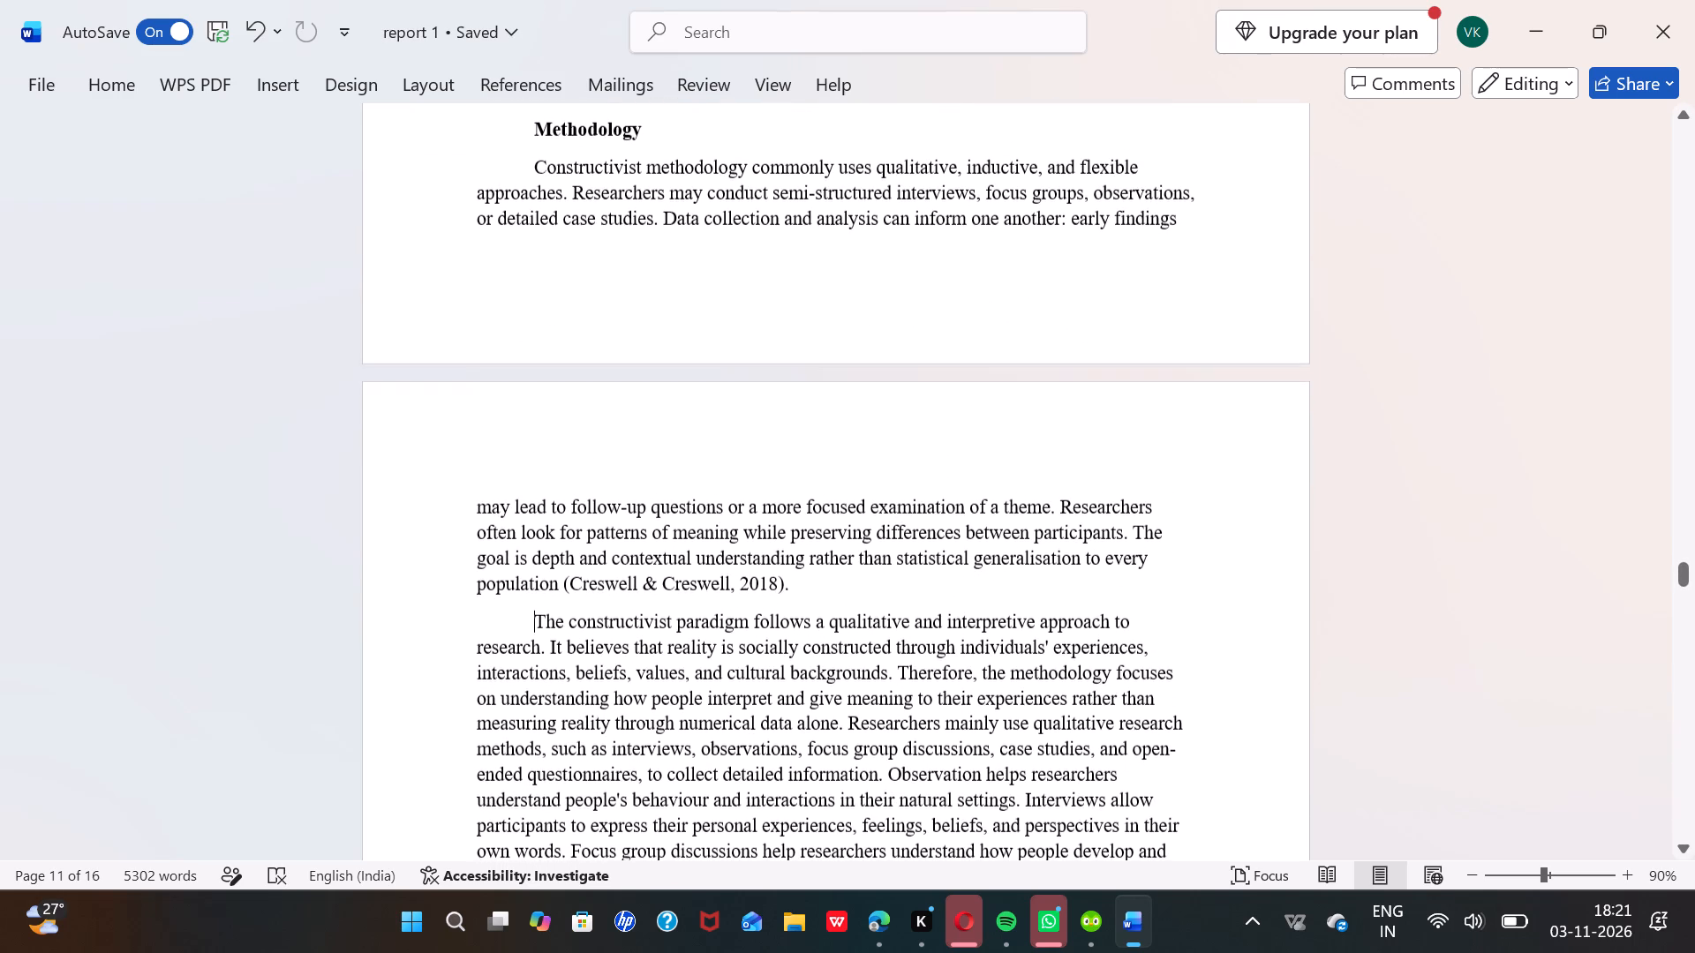
{"action": "scroll", "coordinate": [683, 565], "scroll_direction": "down", "scroll_amount": 1}
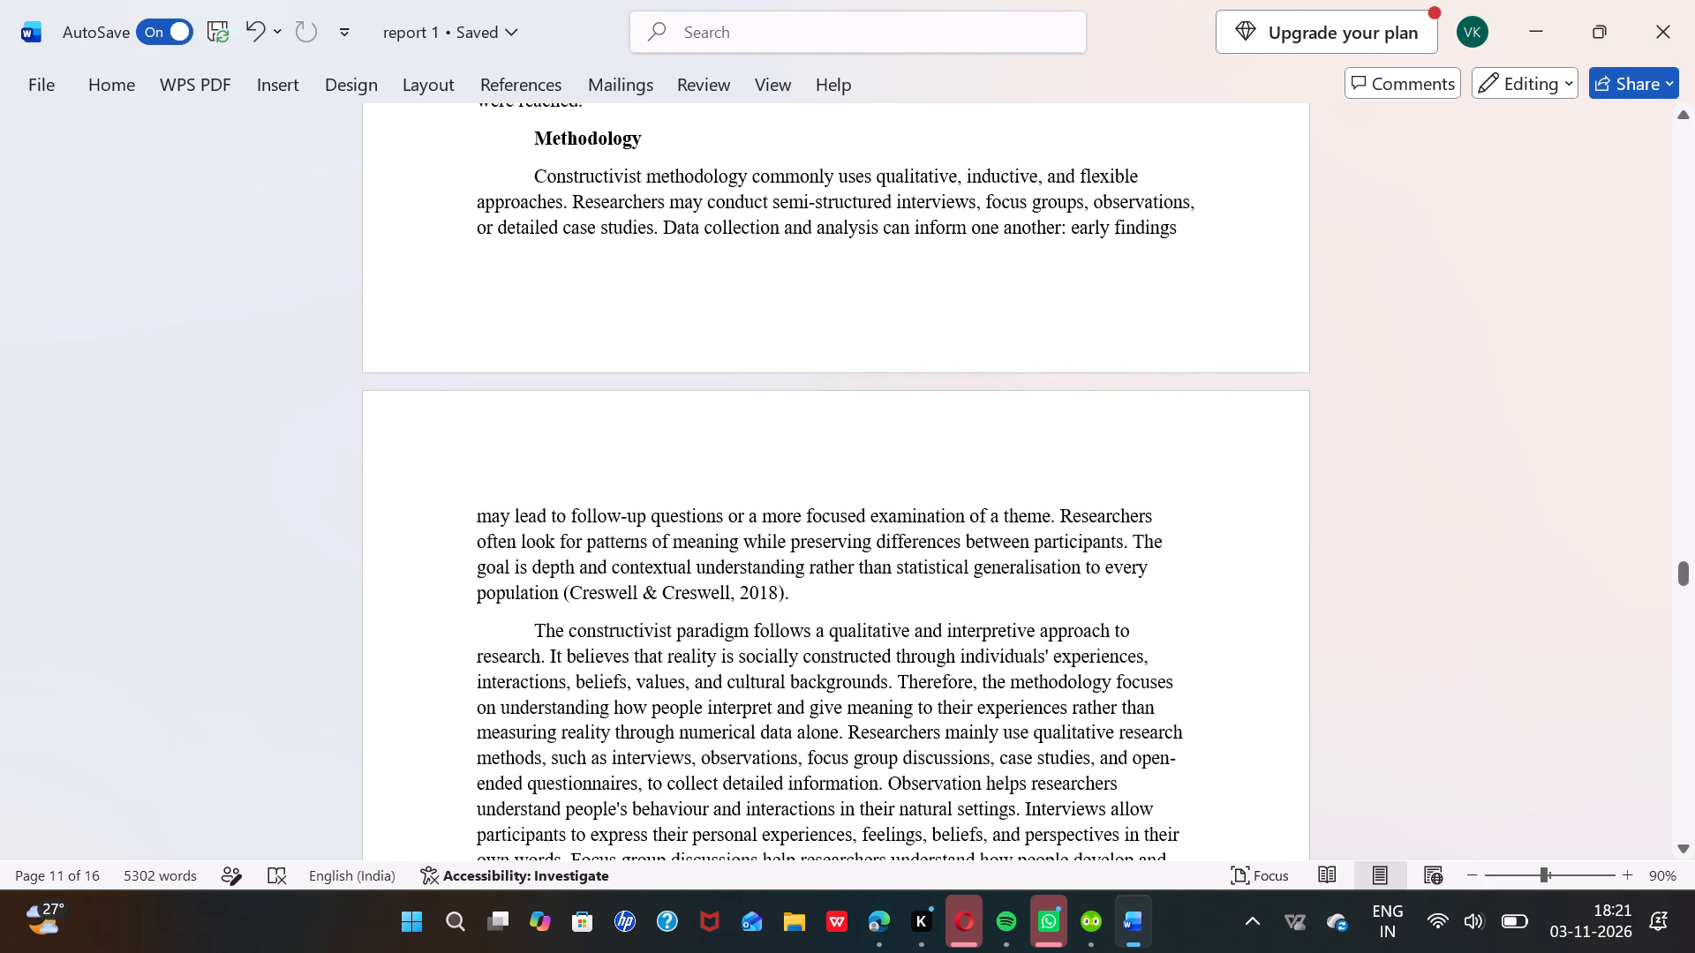
{"action": "scroll", "coordinate": [785, 444], "scroll_direction": "down", "scroll_amount": 2}
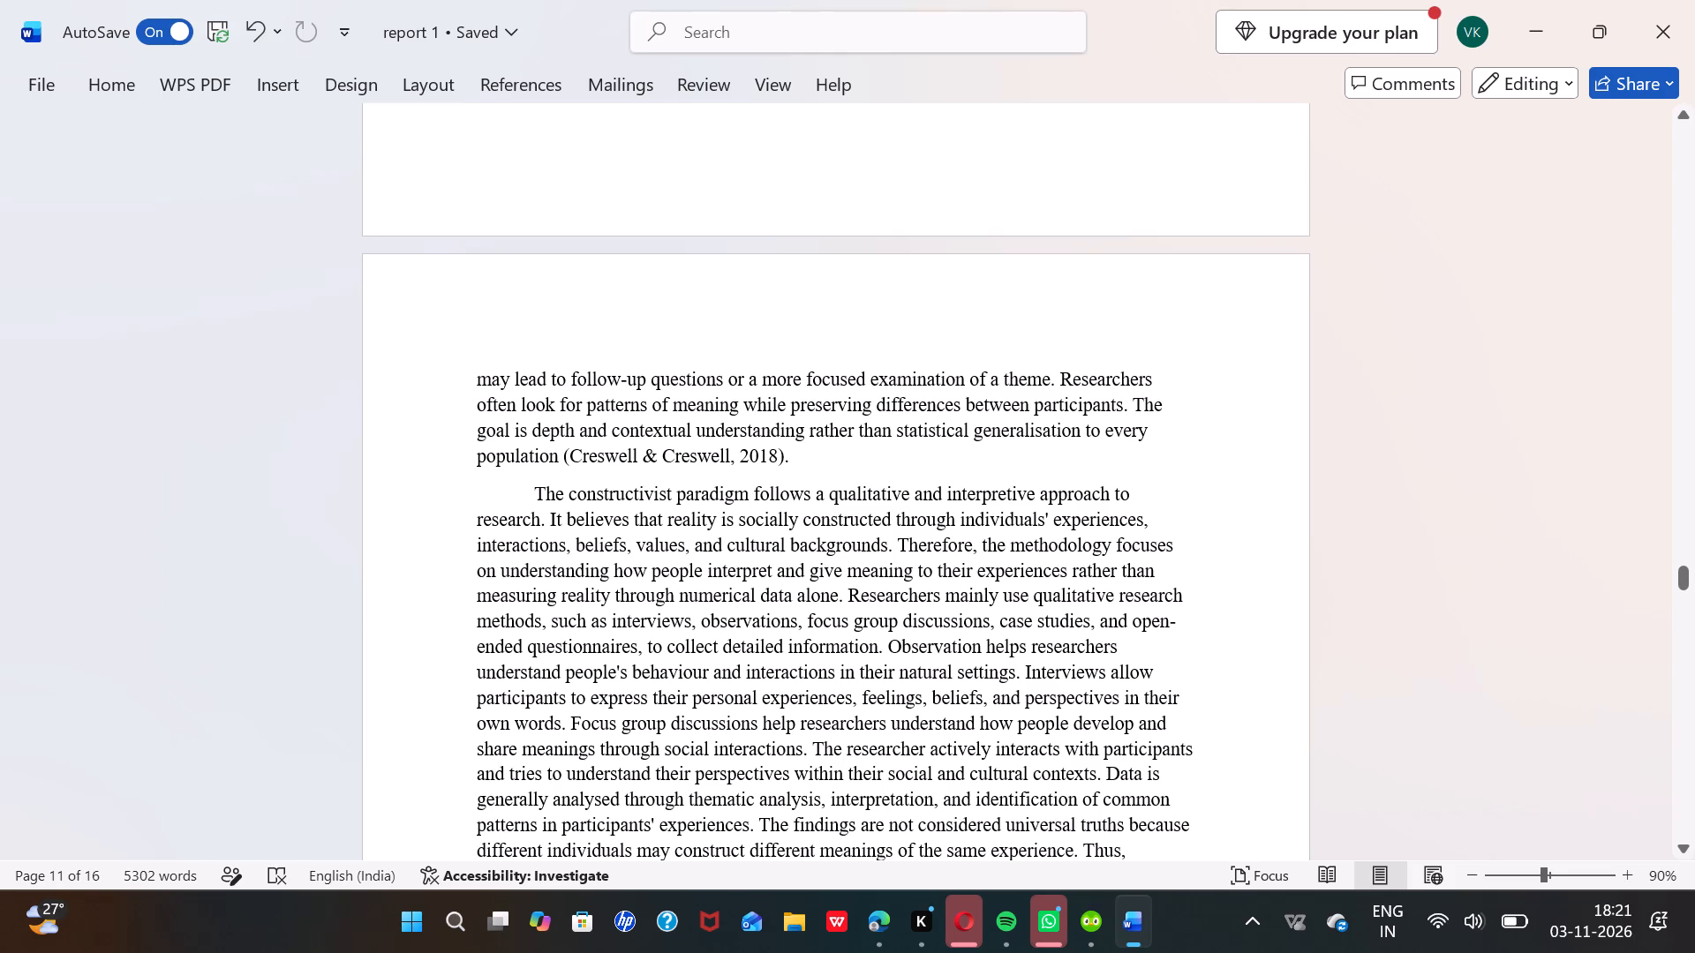
{"action": "left_click_drag", "start_coordinate": [531, 490], "coordinate": [863, 548]}
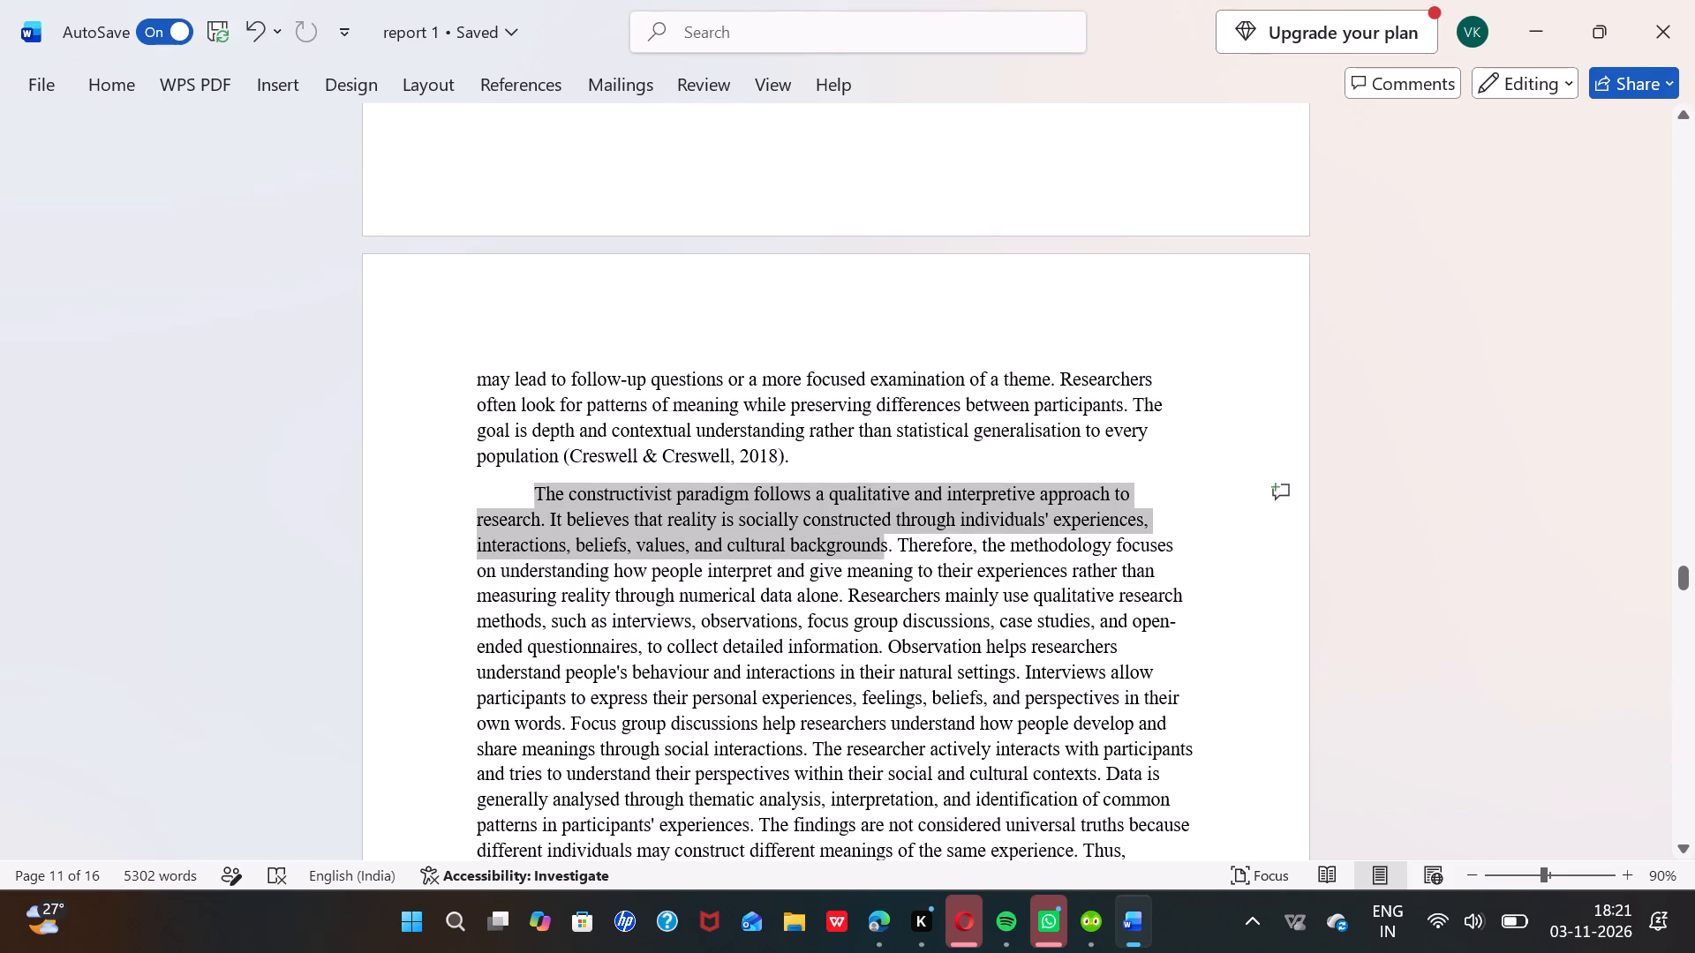
{"action": "left_click_drag", "start_coordinate": [863, 548], "coordinate": [884, 550]}
{"action": "left_click", "coordinate": [884, 550], "text": "ctrl"}
{"action": "key", "text": "ctrl+c"}
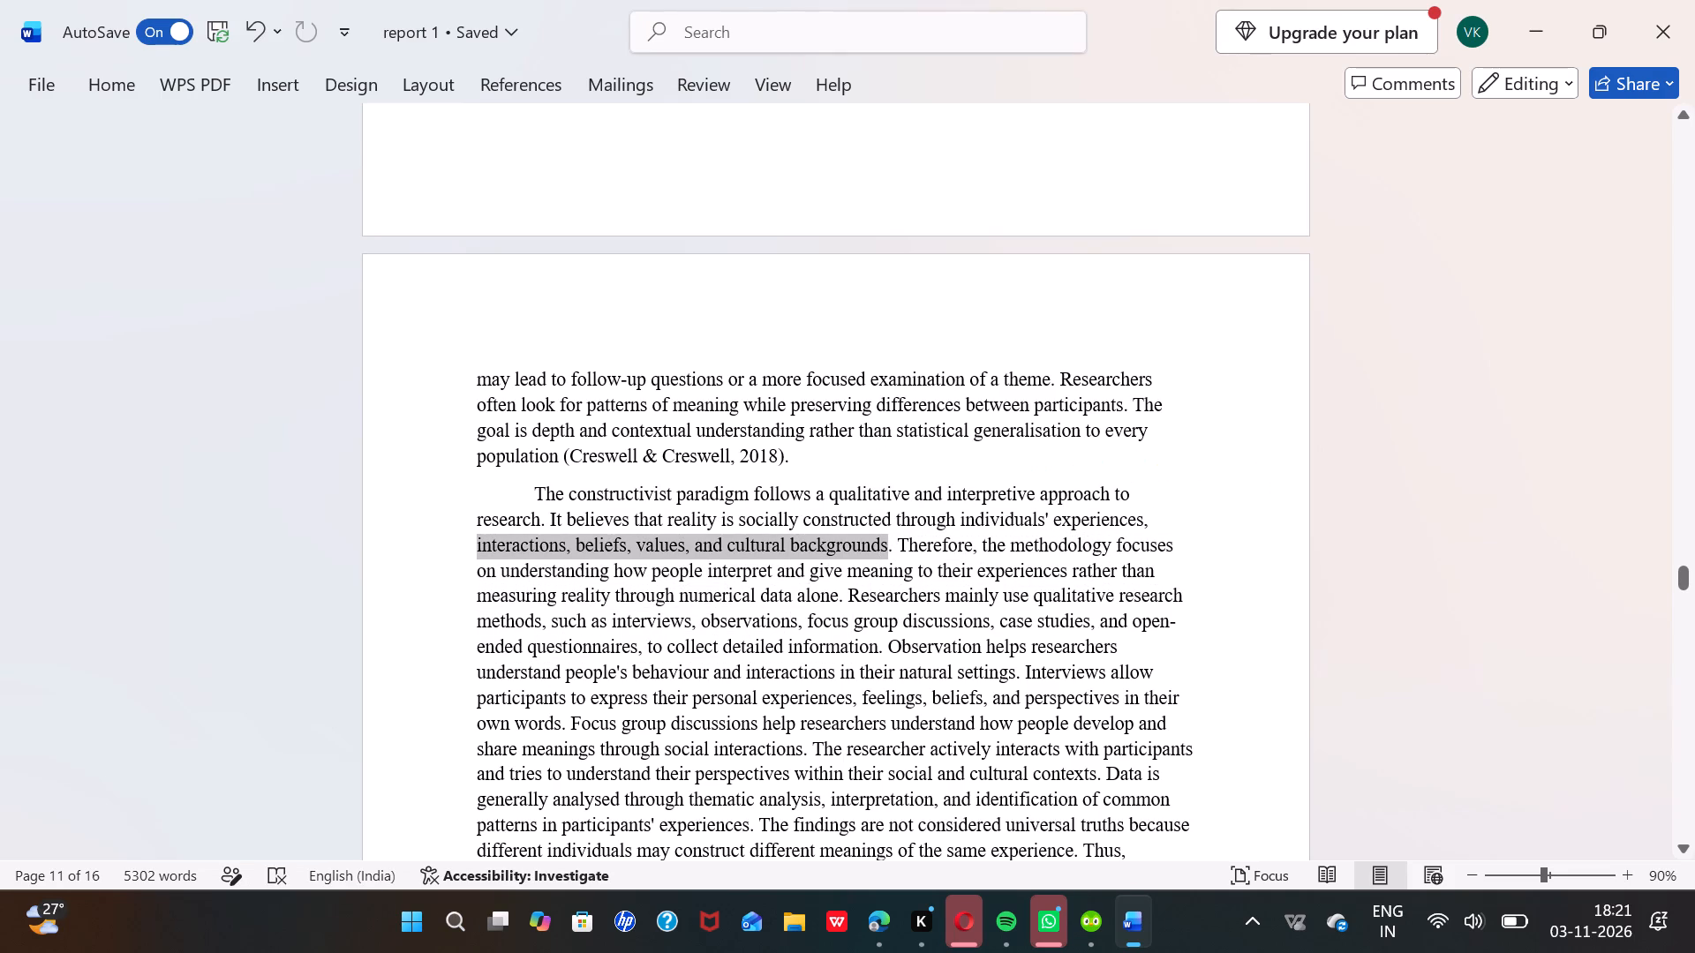
{"action": "scroll", "coordinate": [884, 550], "scroll_direction": "up", "scroll_amount": 1}
{"action": "left_click", "coordinate": [884, 550]}
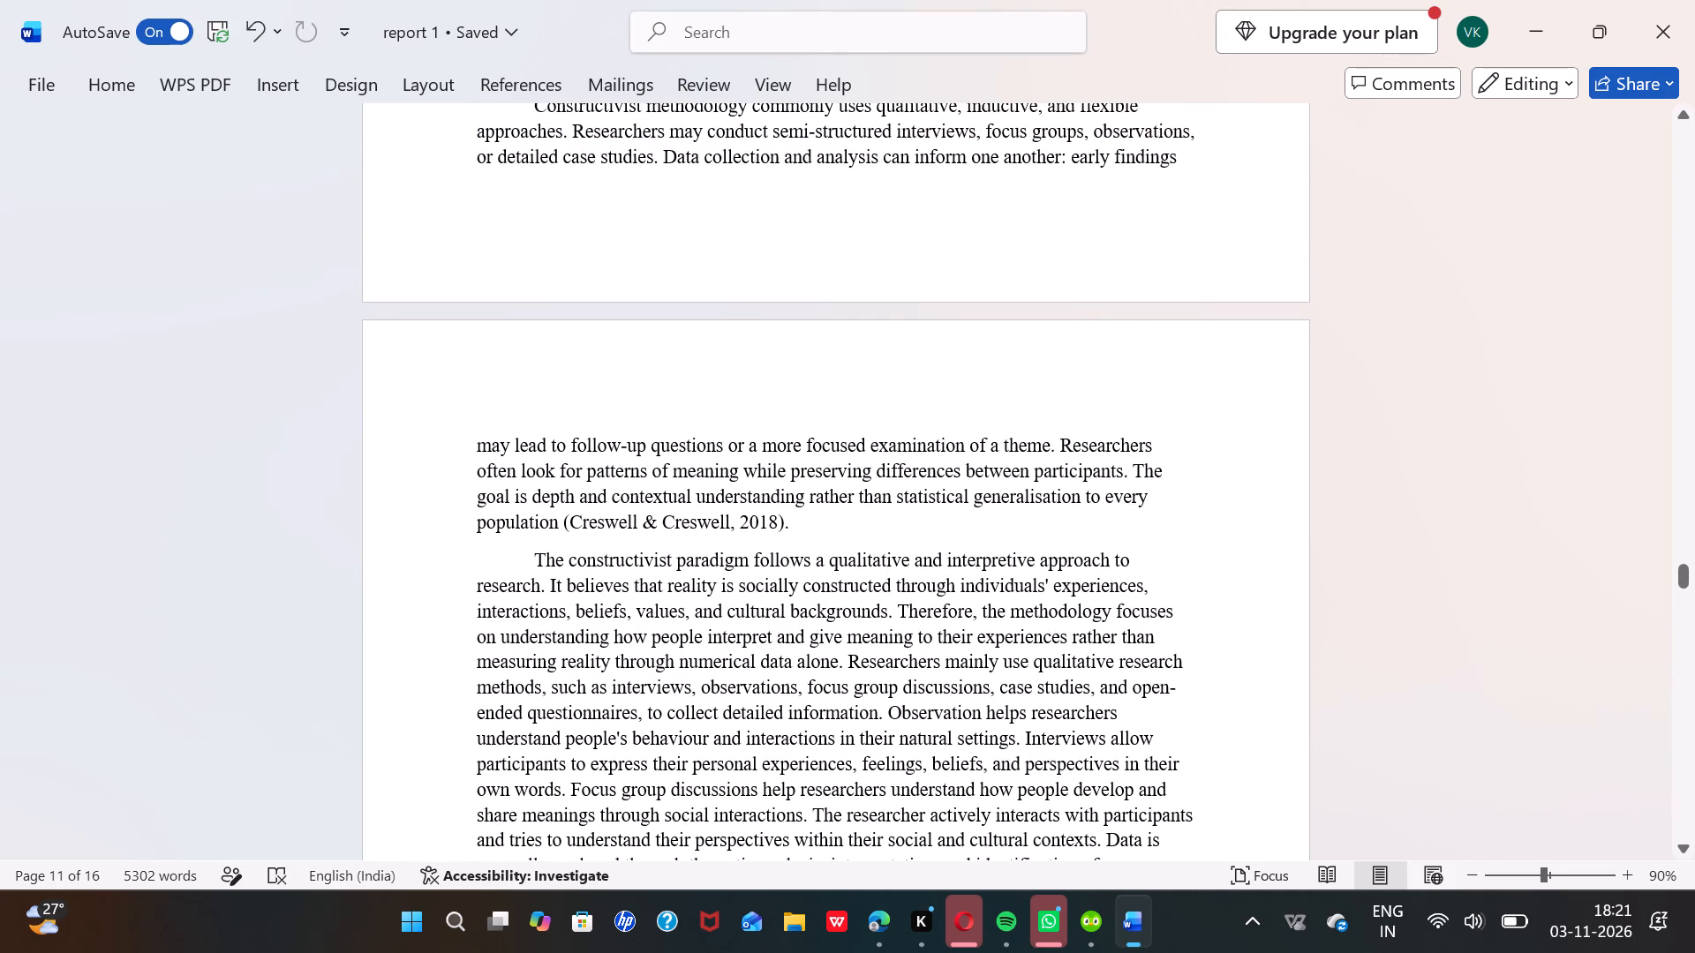
{"action": "left_click_drag", "start_coordinate": [538, 551], "coordinate": [890, 602]}
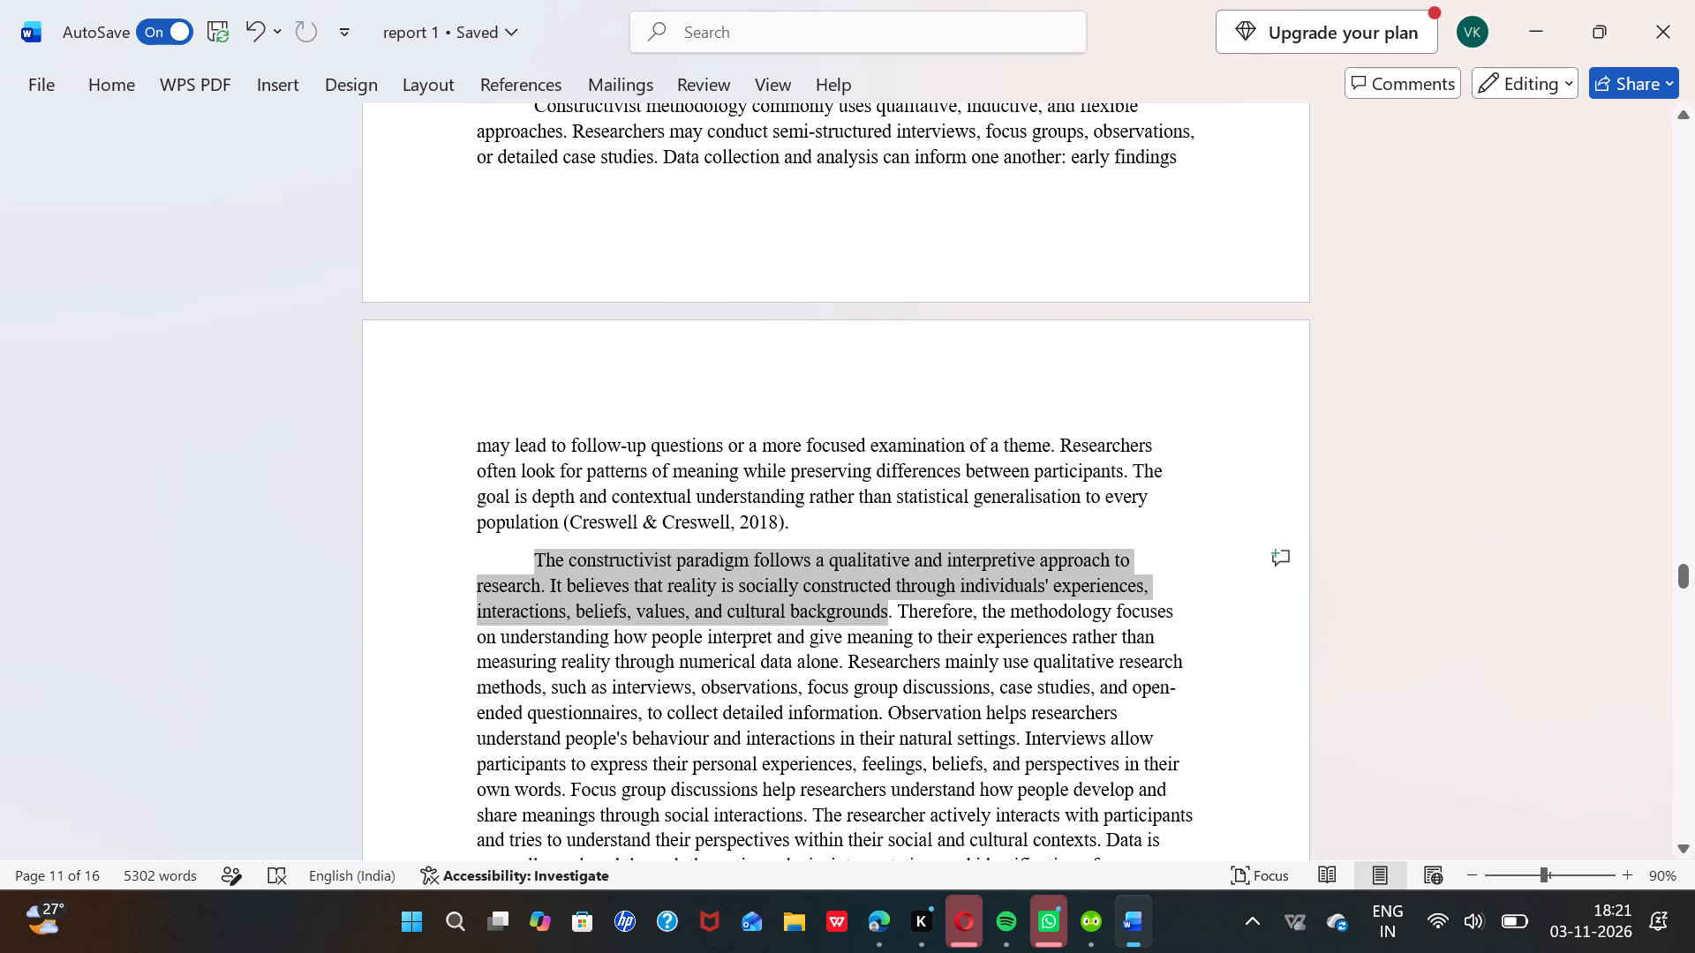
{"action": "left_click_drag", "start_coordinate": [890, 602], "coordinate": [890, 603]}
{"action": "key", "text": "ctrl+c"}
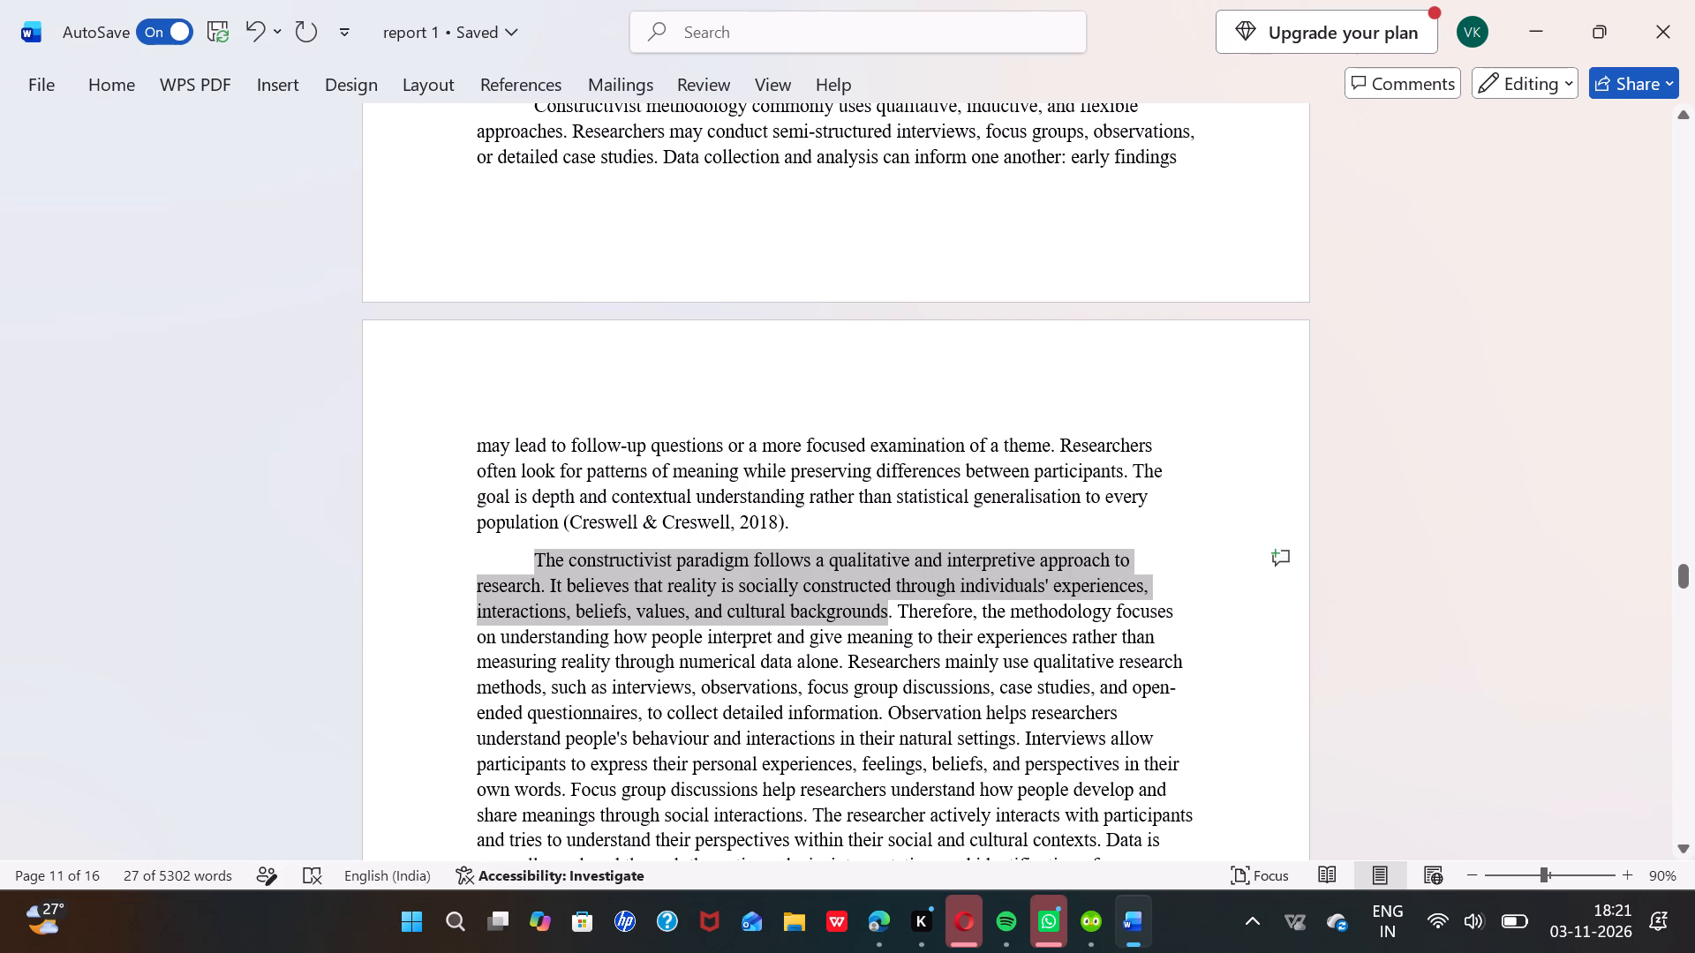
{"action": "scroll", "coordinate": [890, 603], "scroll_direction": "up", "scroll_amount": 1}
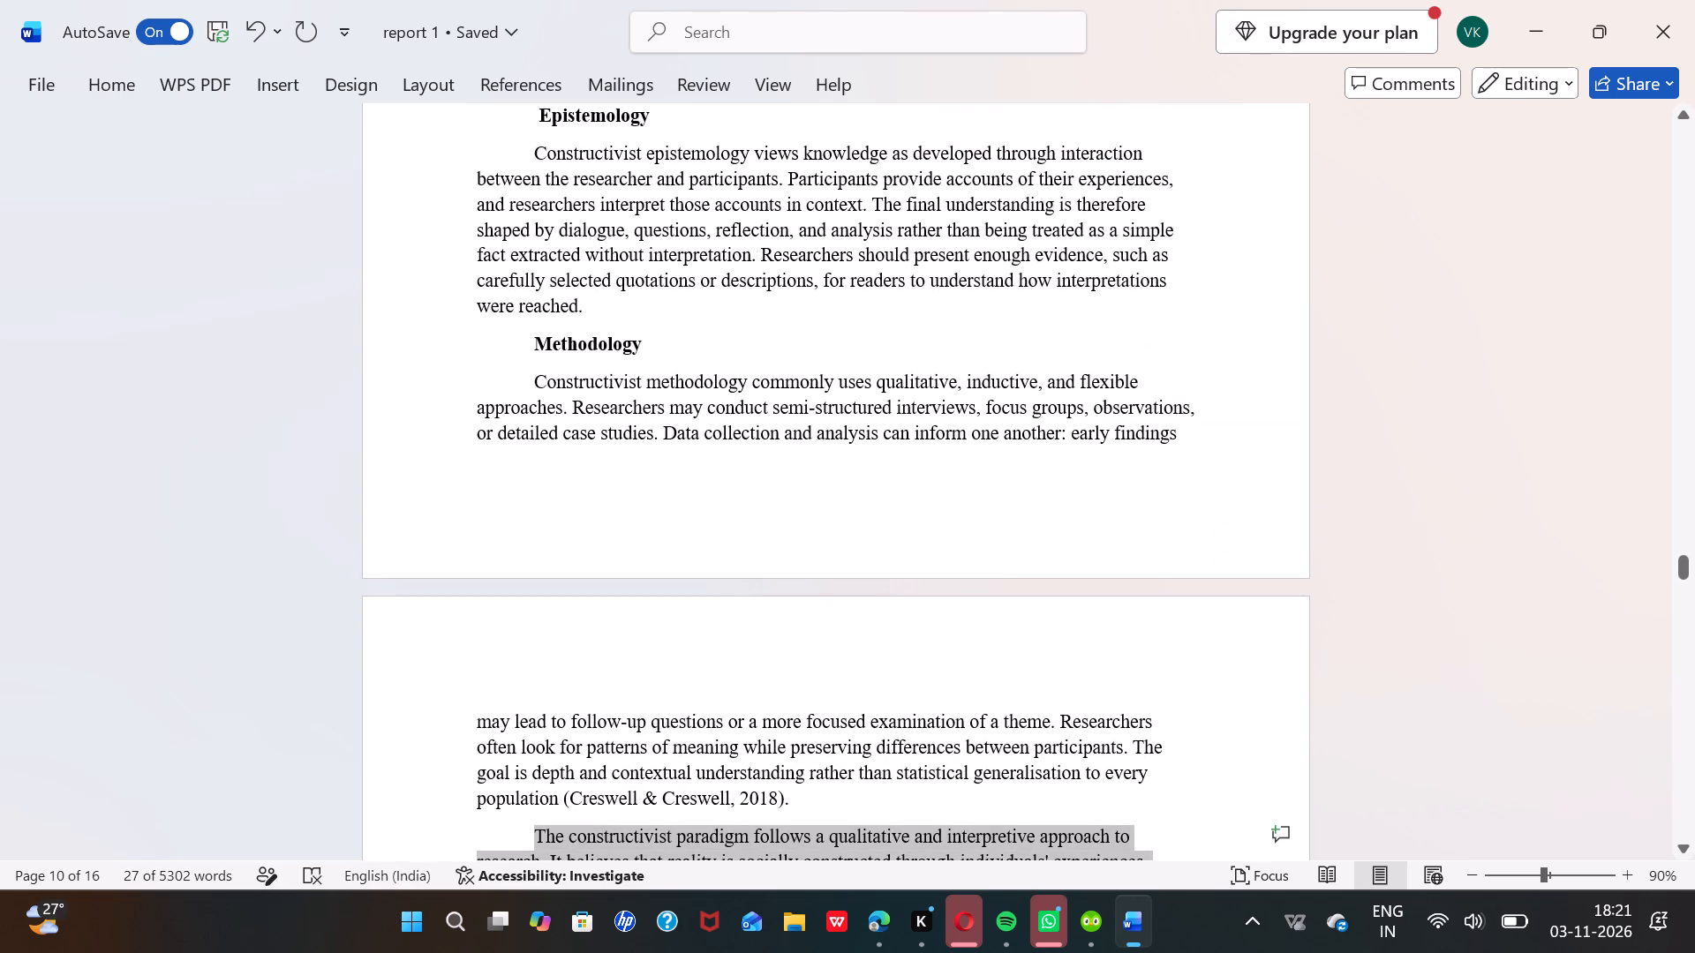
{"action": "left_click", "coordinate": [530, 376]}
{"action": "key", "text": "ctrl+v"}
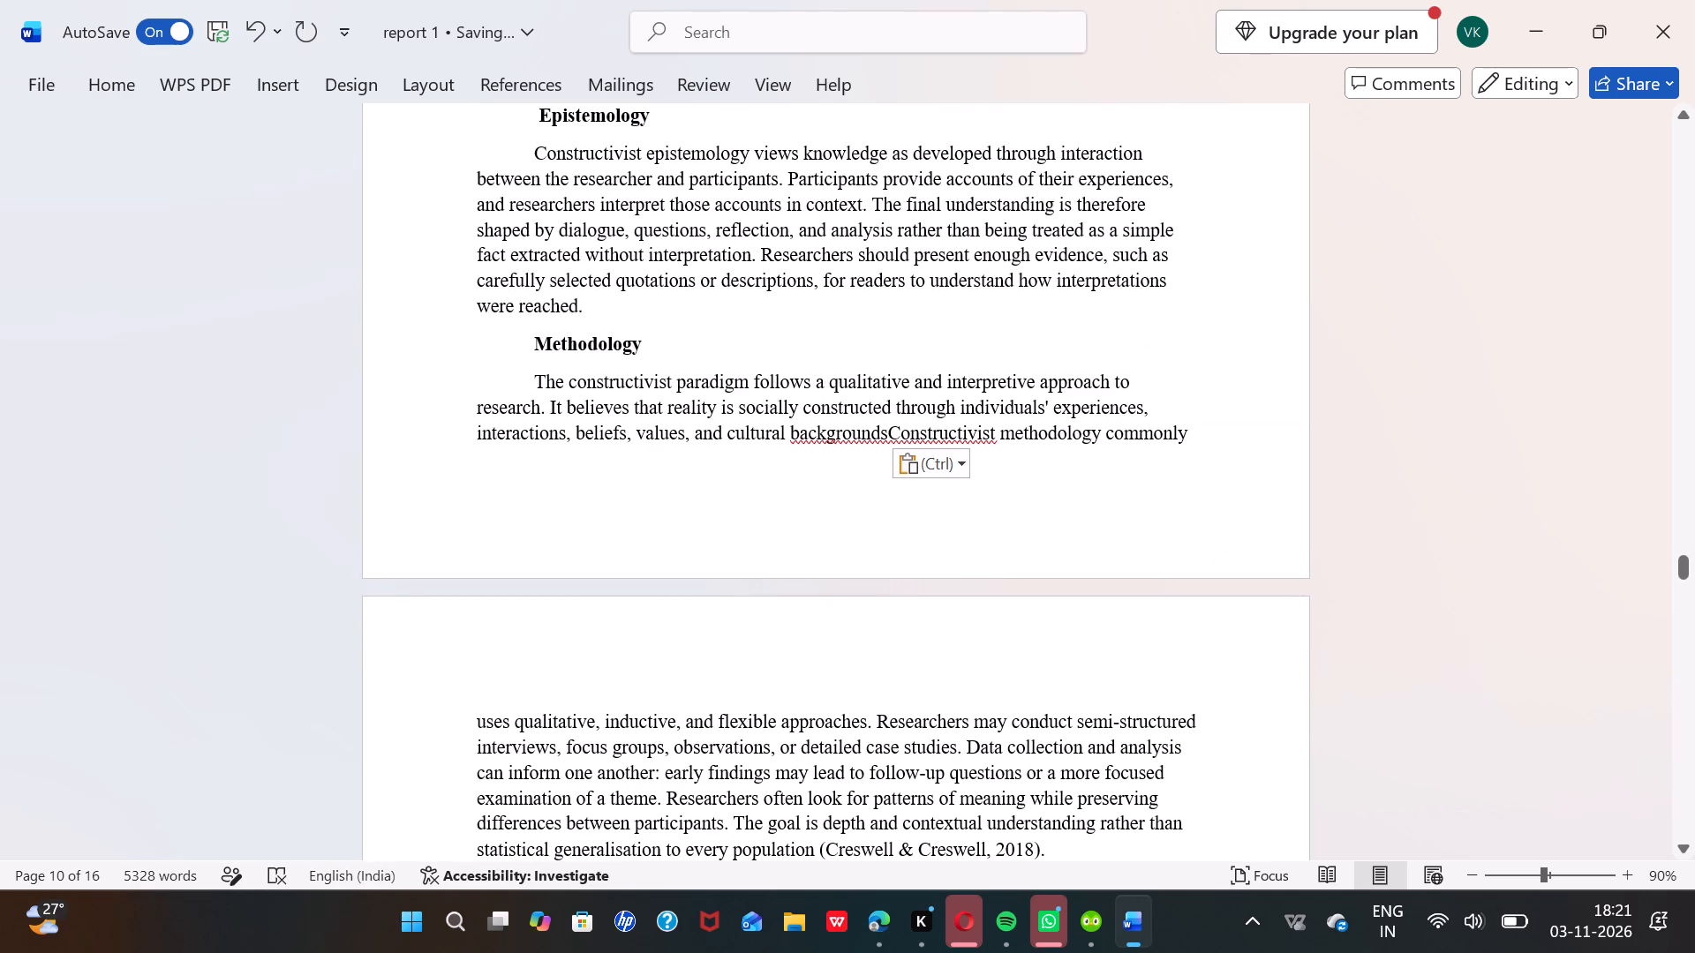
{"action": "type", "text": "."}
{"action": "key", "text": "space"}
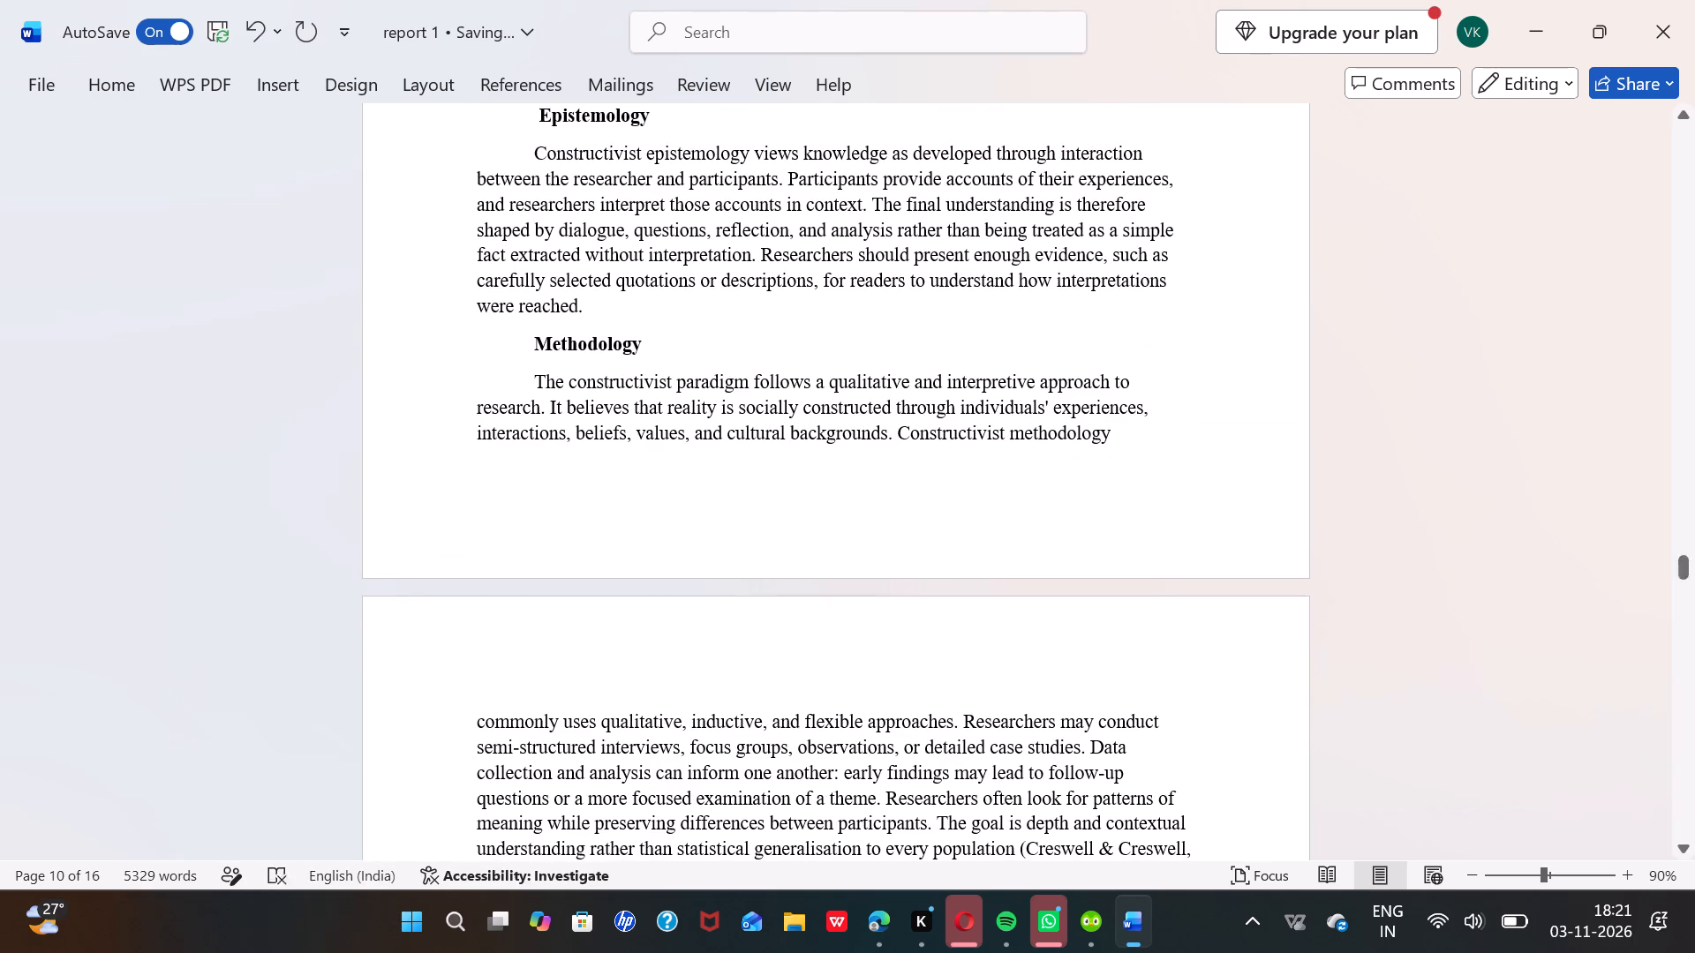
Delete the sentence "Constructivist methodology commonly uses qualitative, inductive, and flexible approaches." from the Methodology paragraph.
{"action": "scroll", "coordinate": [945, 635], "scroll_direction": "down", "scroll_amount": 1}
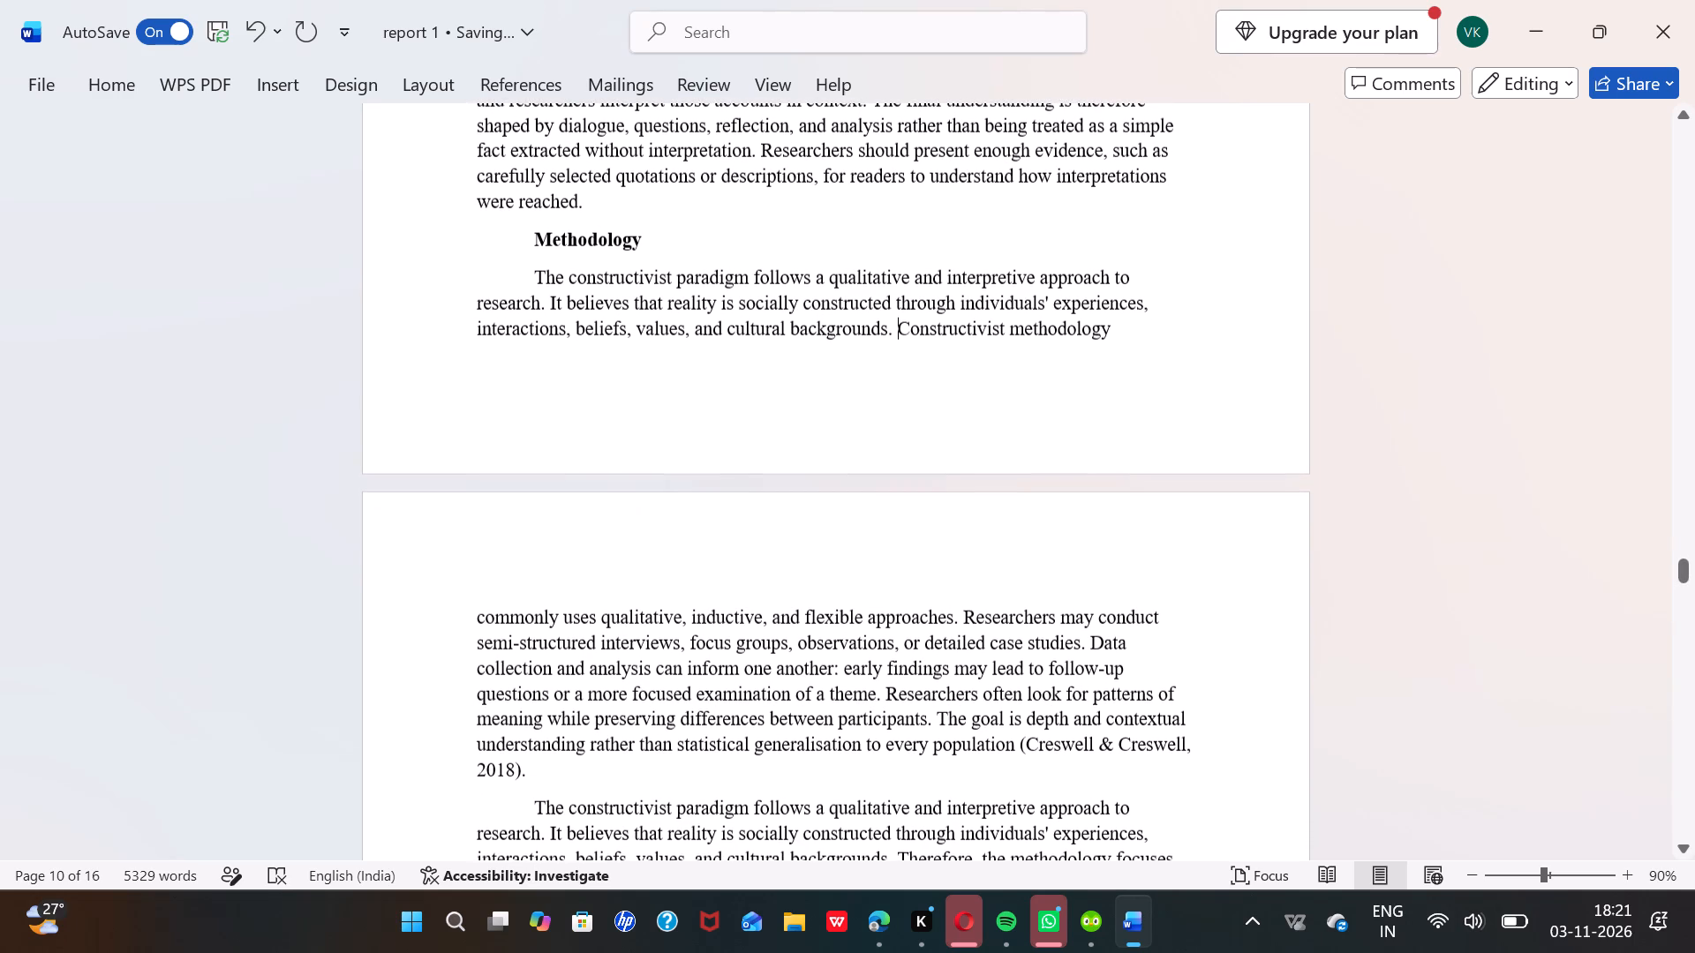
{"action": "left_click_drag", "start_coordinate": [900, 319], "coordinate": [917, 529]}
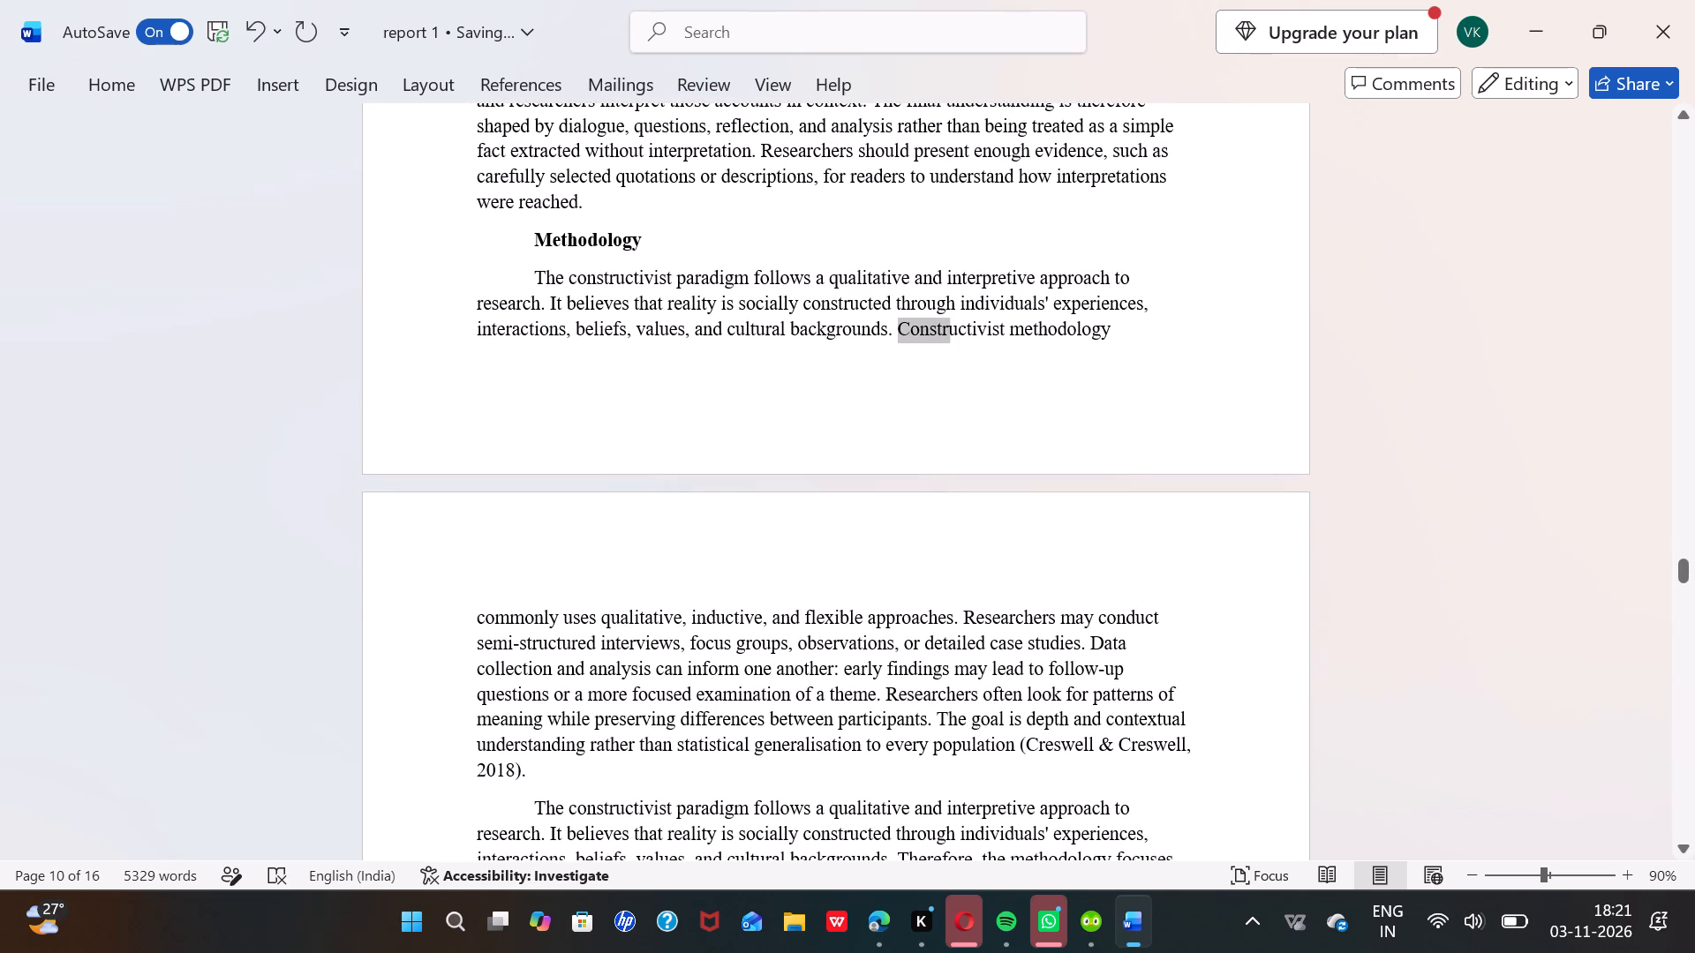
{"action": "left_click_drag", "start_coordinate": [917, 529], "coordinate": [957, 595]}
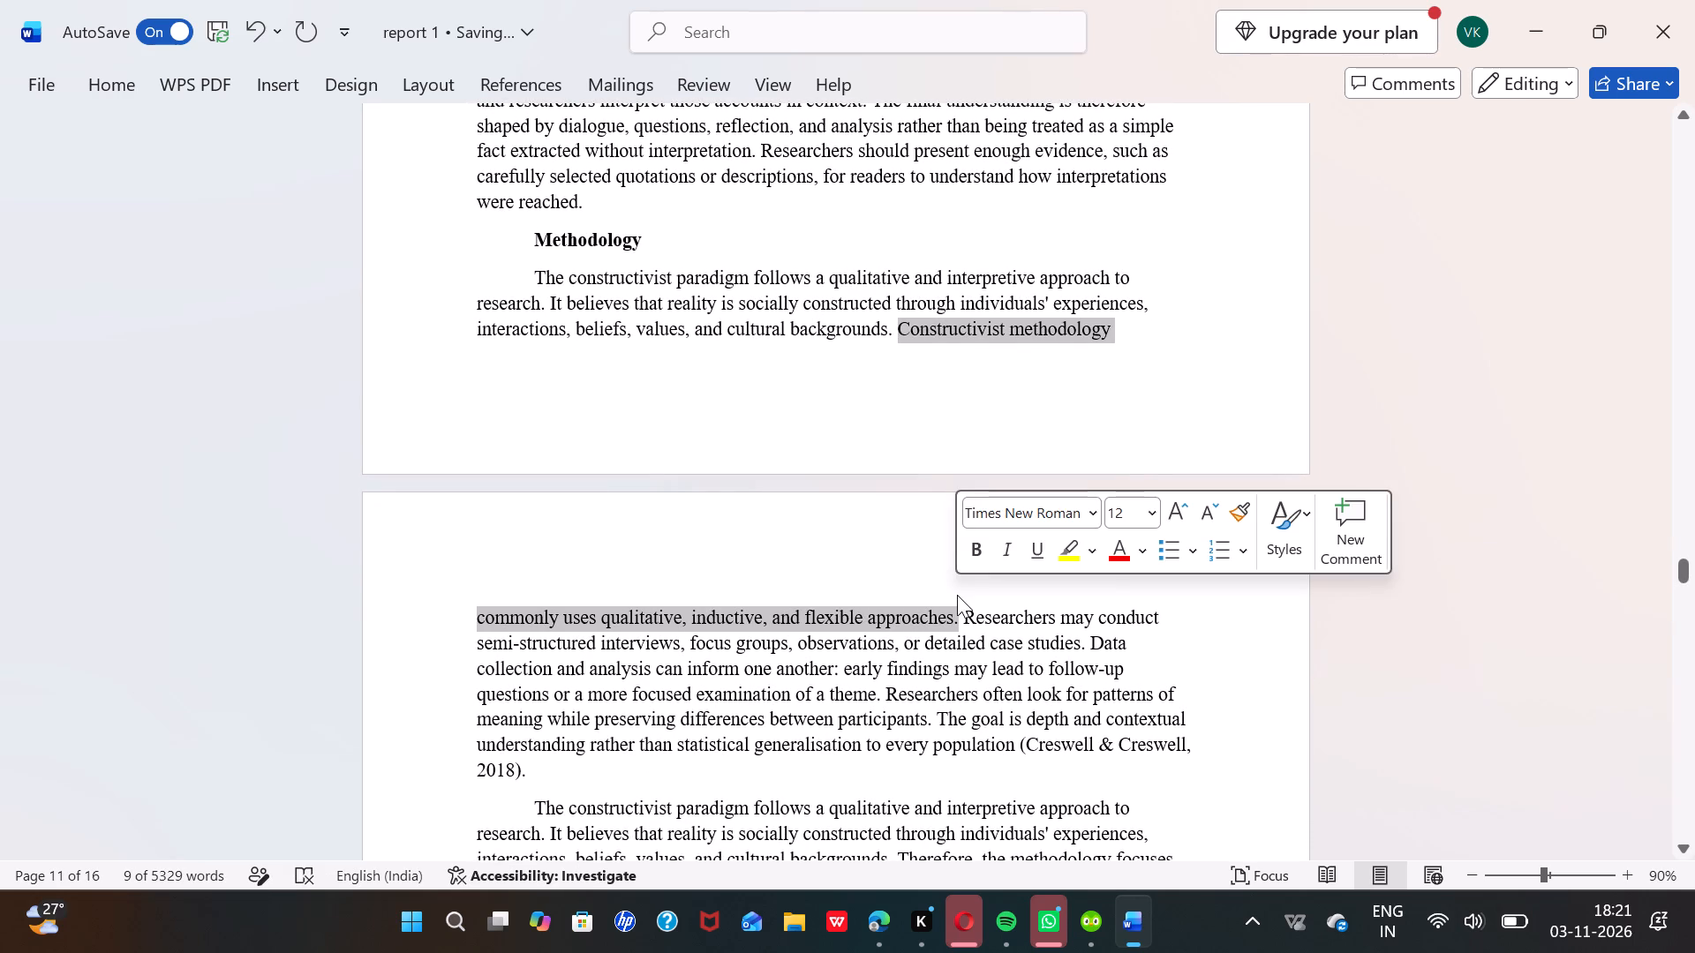
{"action": "key", "text": "BackSpace"}
Delete the duplicated two opening sentences and their leftover full stop from the pasted paragraph, so it starts with "Therefore, the methodology focuses".
{"action": "scroll", "coordinate": [957, 595], "scroll_direction": "down", "scroll_amount": 1}
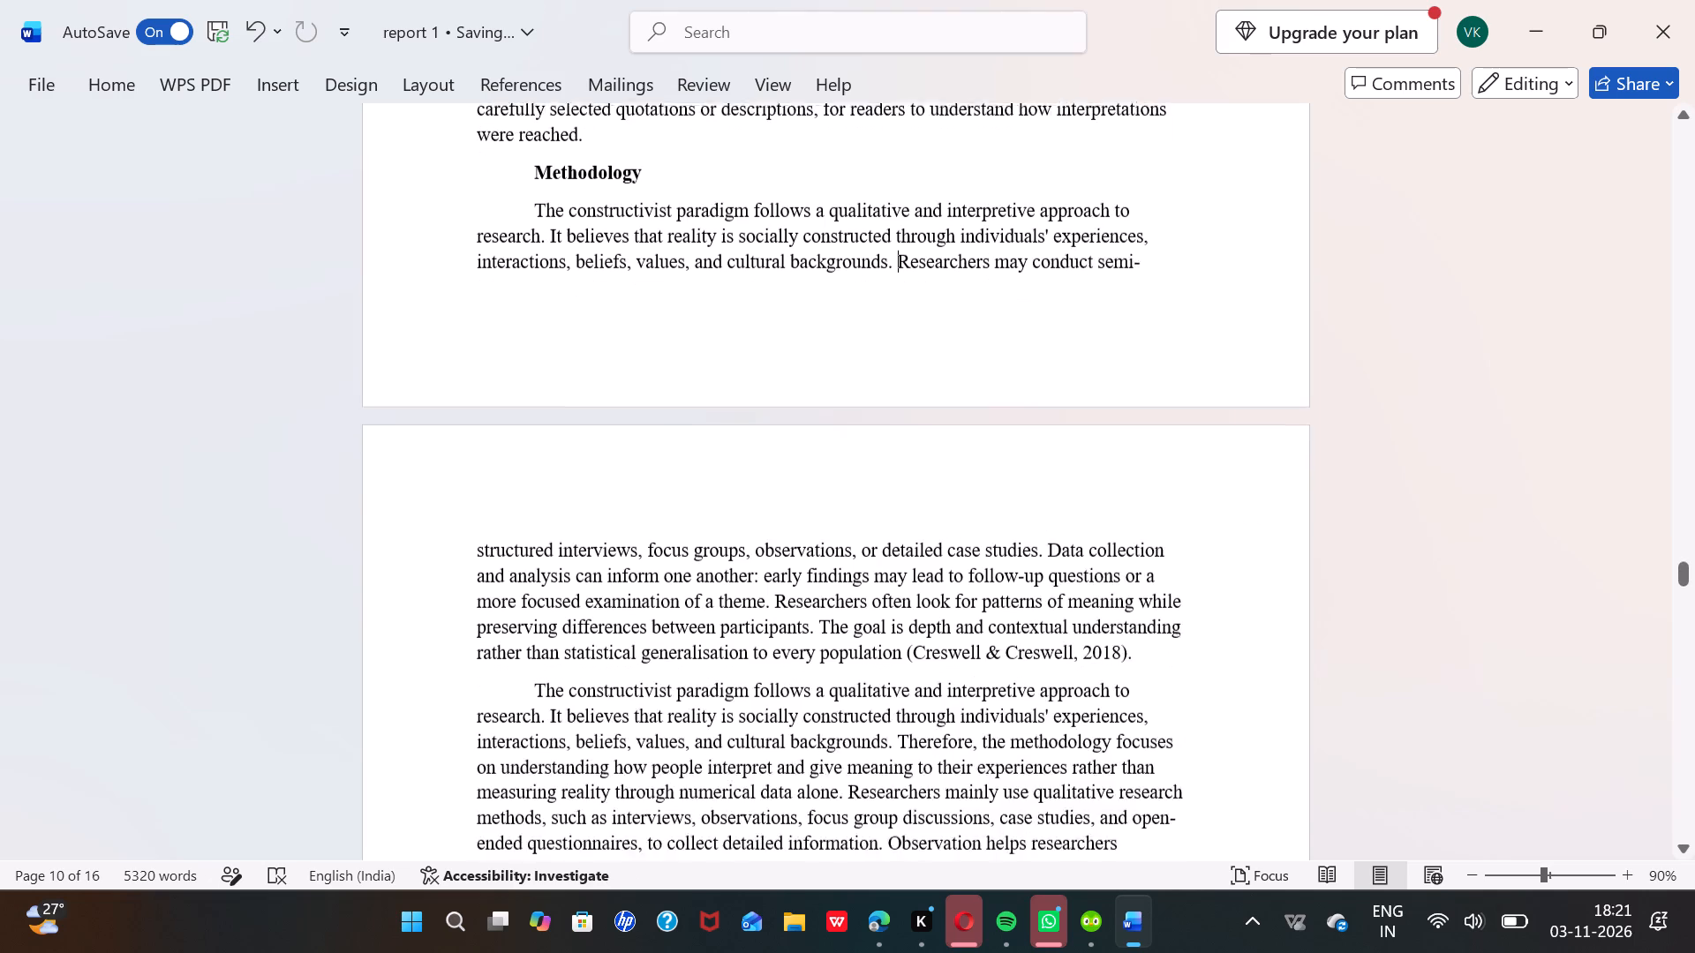
{"action": "scroll", "coordinate": [957, 595], "scroll_direction": "down", "scroll_amount": 1}
{"action": "left_click_drag", "start_coordinate": [540, 564], "coordinate": [817, 616]}
{"action": "left_click", "coordinate": [817, 616]}
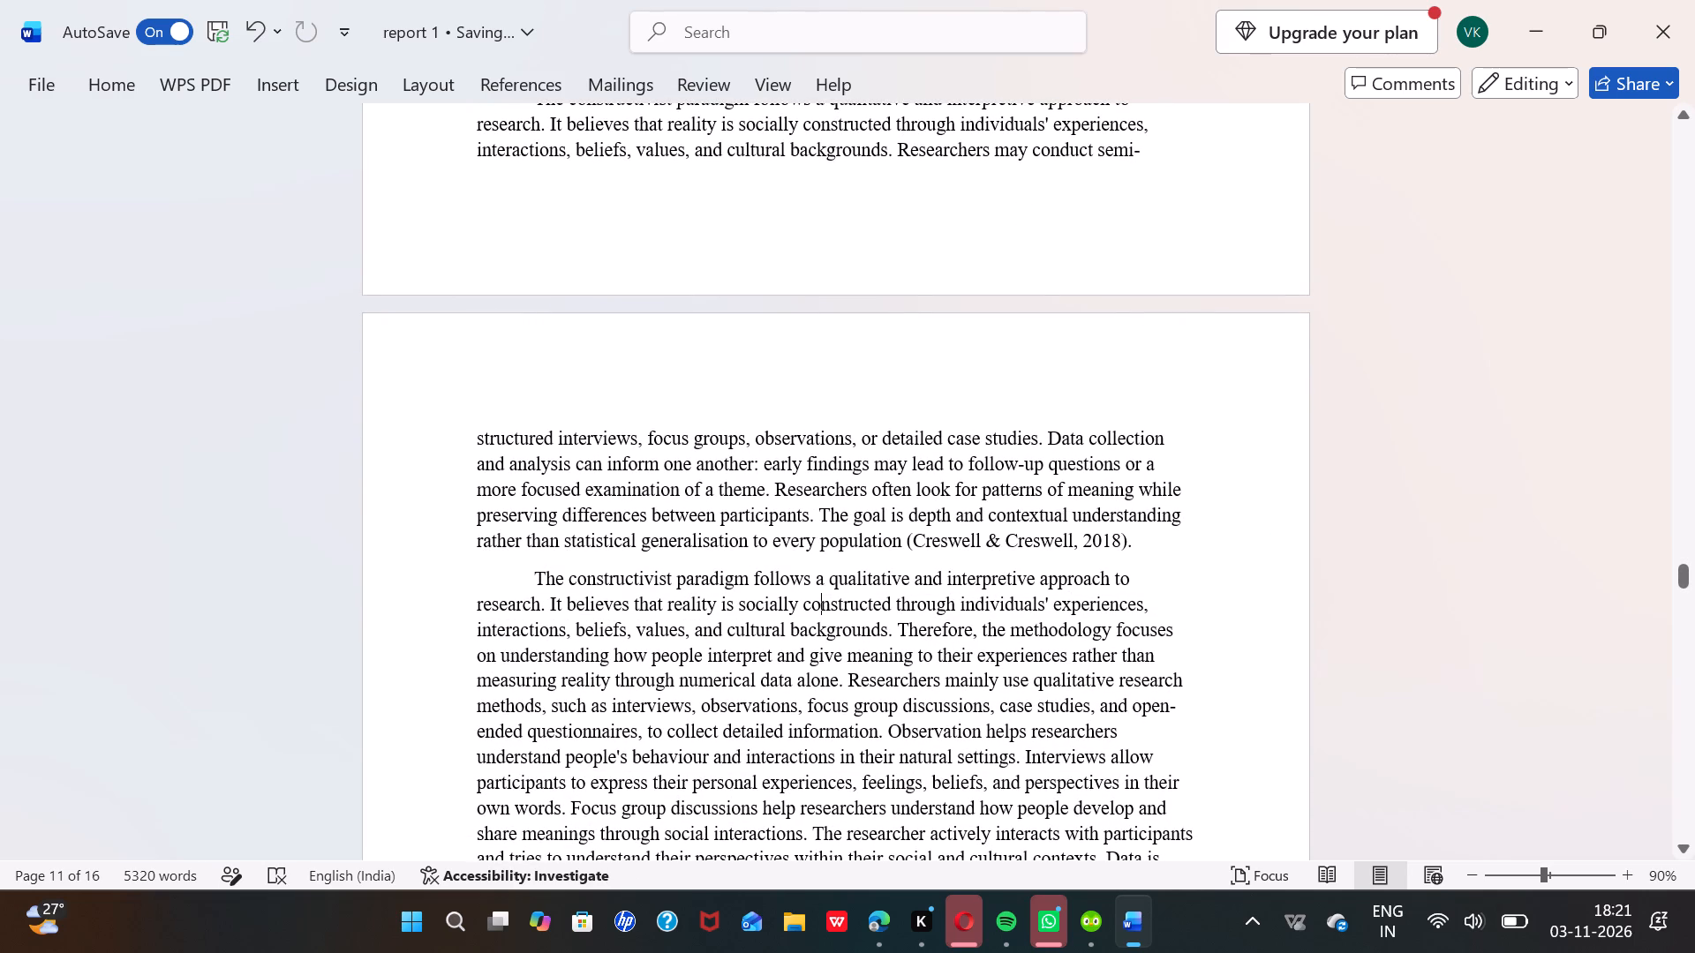
{"action": "left_click_drag", "start_coordinate": [532, 577], "coordinate": [861, 625]}
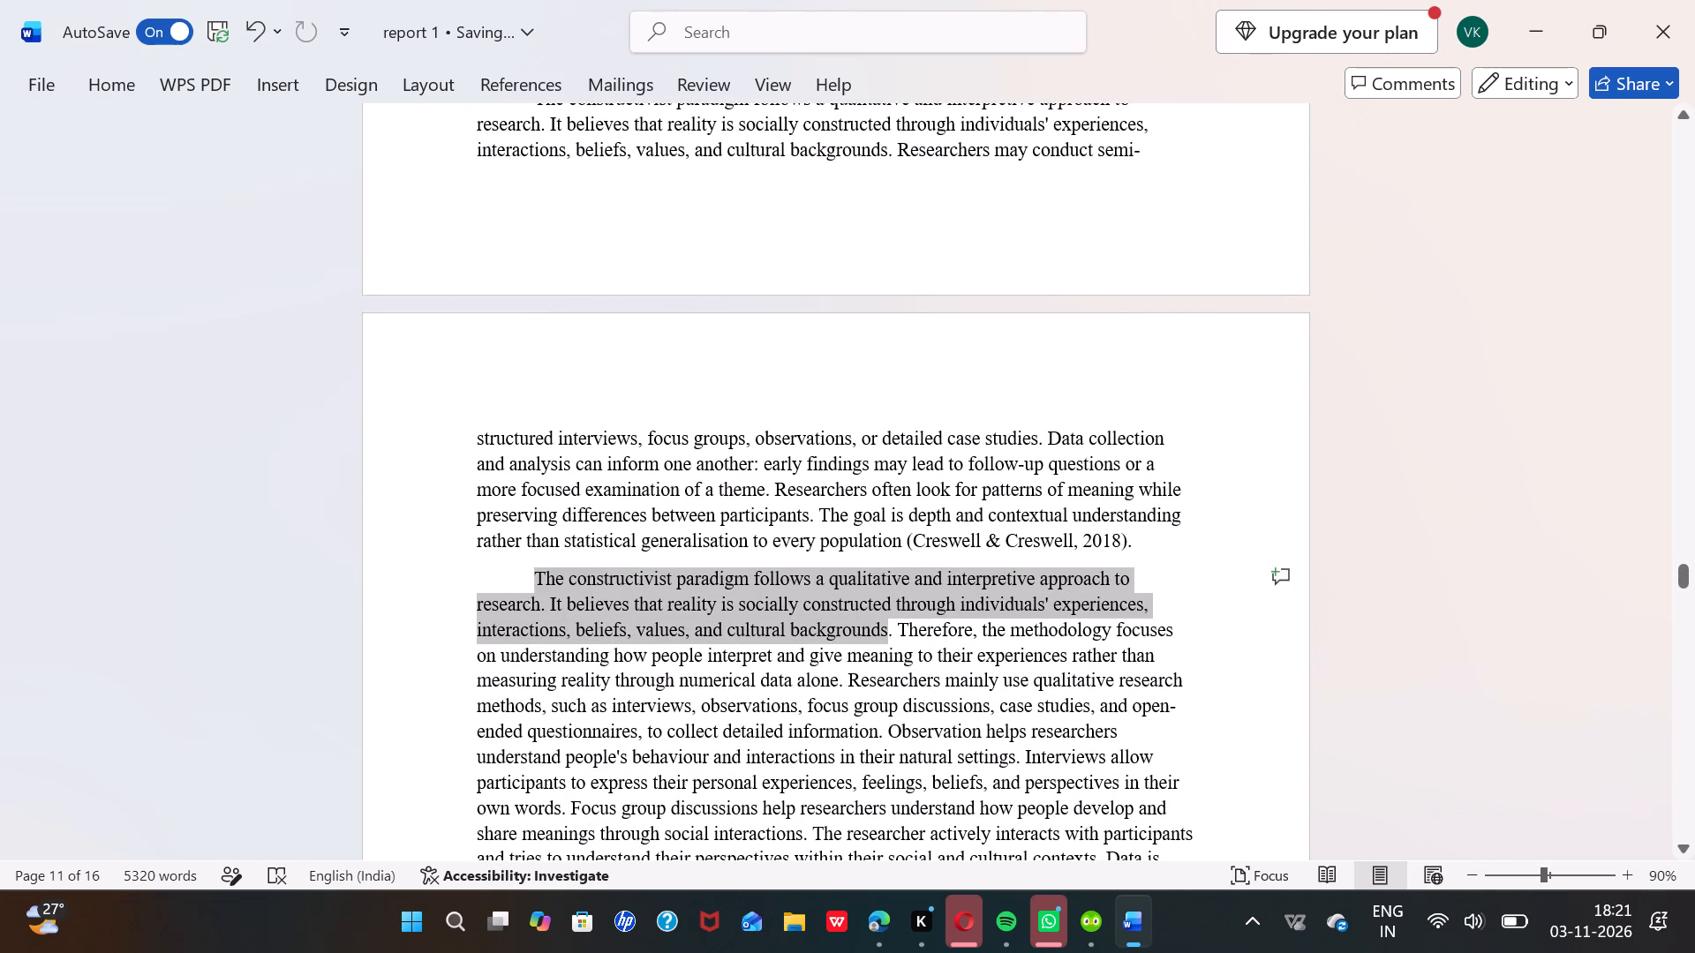
{"action": "left_click_drag", "start_coordinate": [861, 625], "coordinate": [878, 630]}
{"action": "key", "text": "BackSpace"}
{"action": "left_click", "coordinate": [878, 630]}
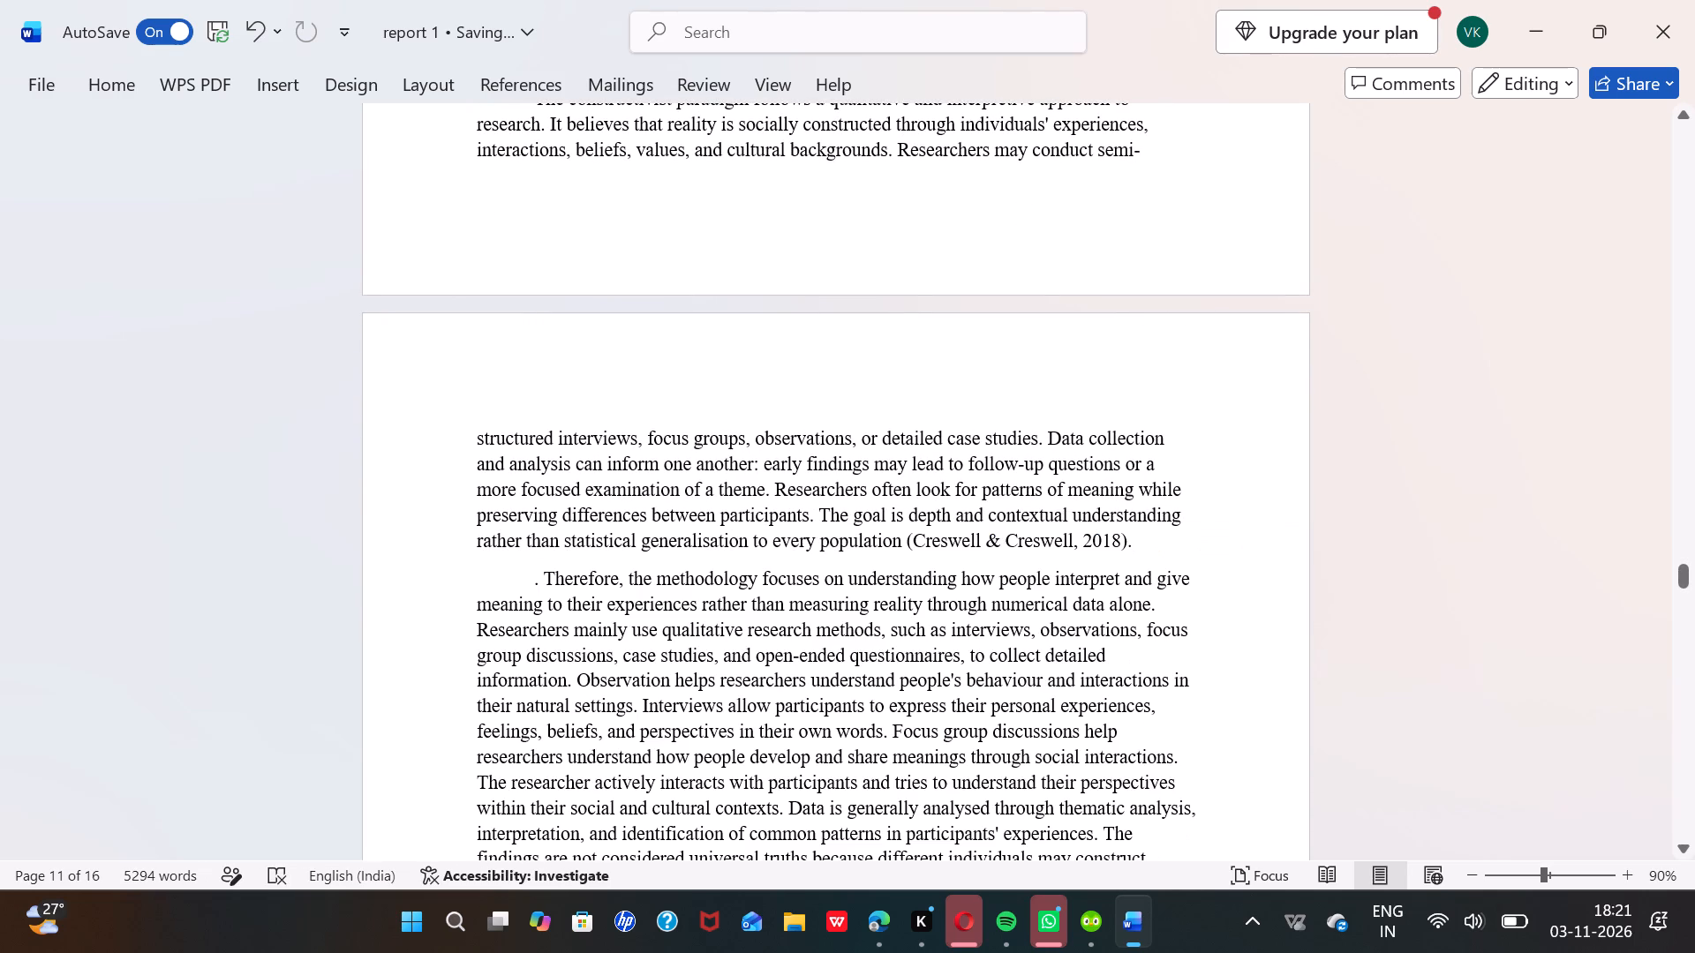
{"action": "left_click", "coordinate": [539, 577]}
{"action": "key", "text": "BackSpace"}
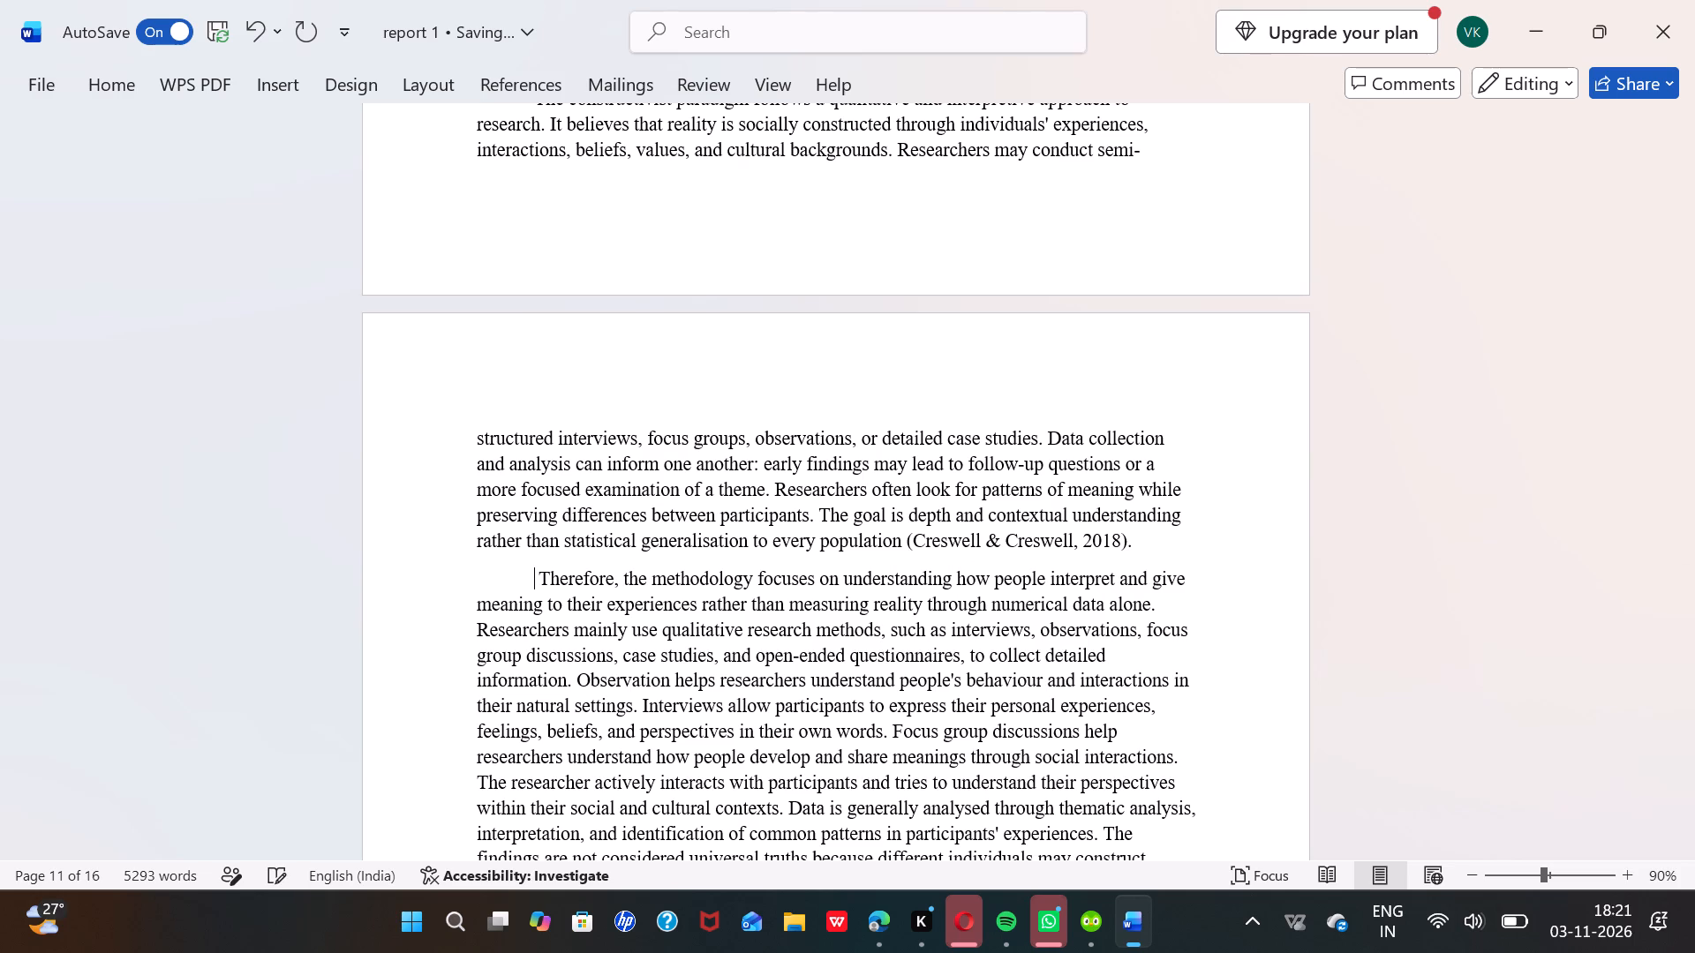
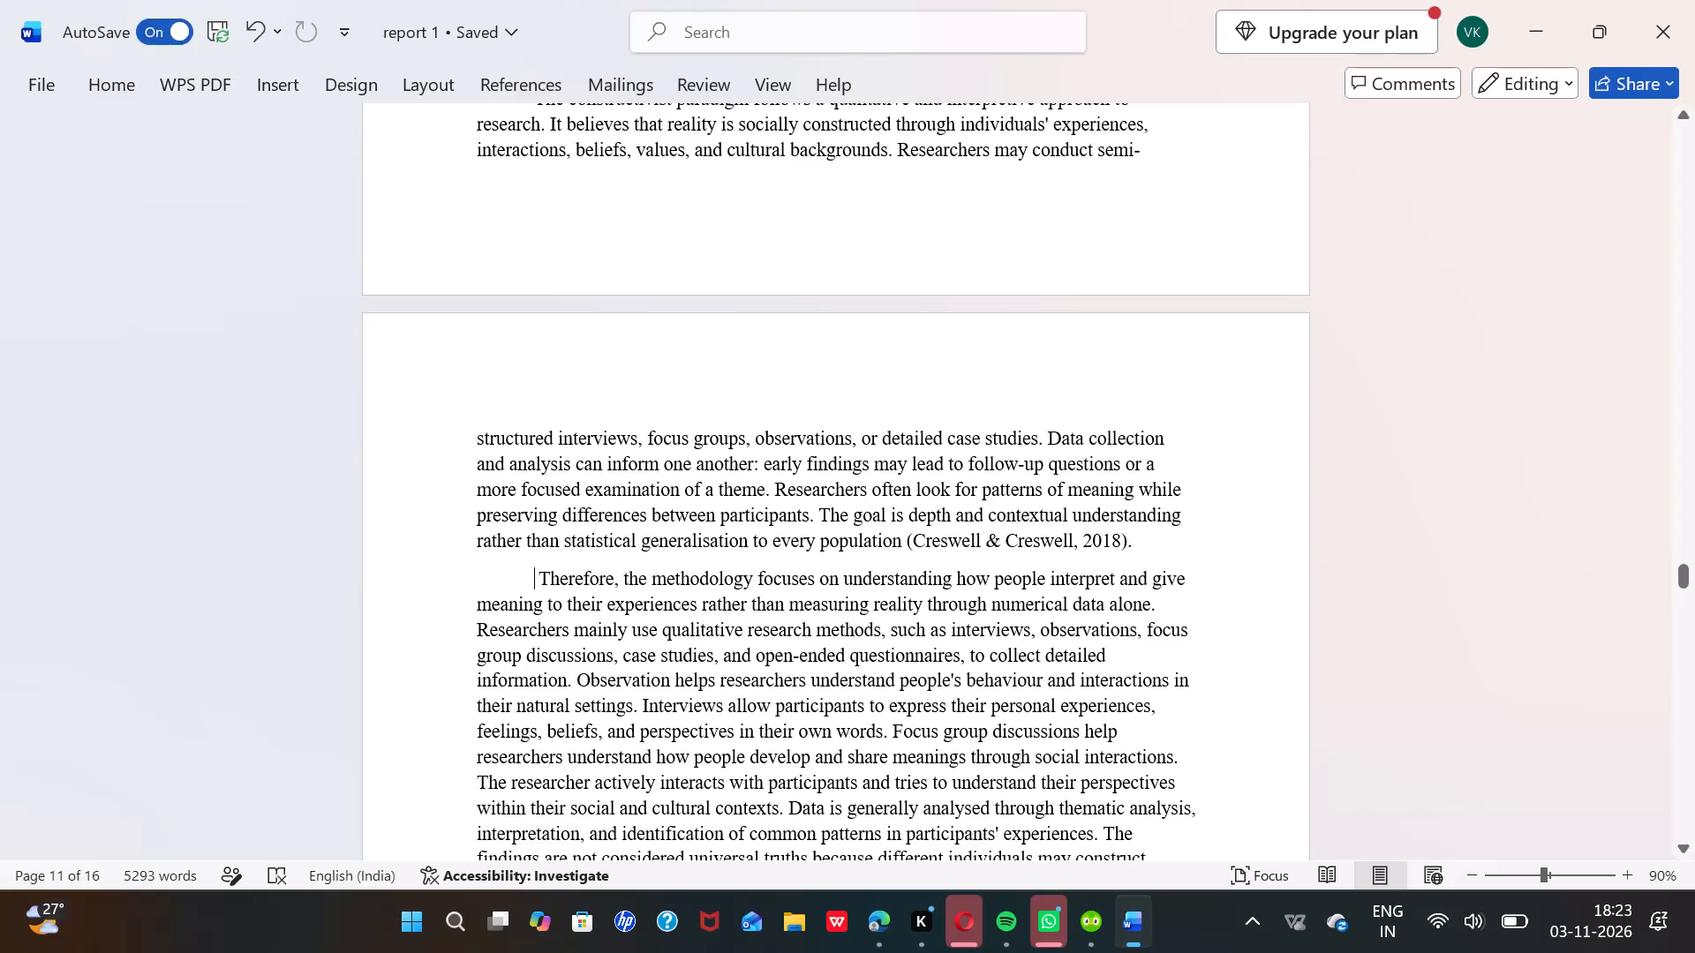
Read through the Constructivist section's Methodology part, from its opening sentences to the end of the "Therefore, the methodology focuses" paragraph.
{"action": "scroll", "coordinate": [529, 537], "scroll_direction": "down", "scroll_amount": 1}
{"action": "scroll", "coordinate": [529, 537], "scroll_direction": "up", "scroll_amount": 1}
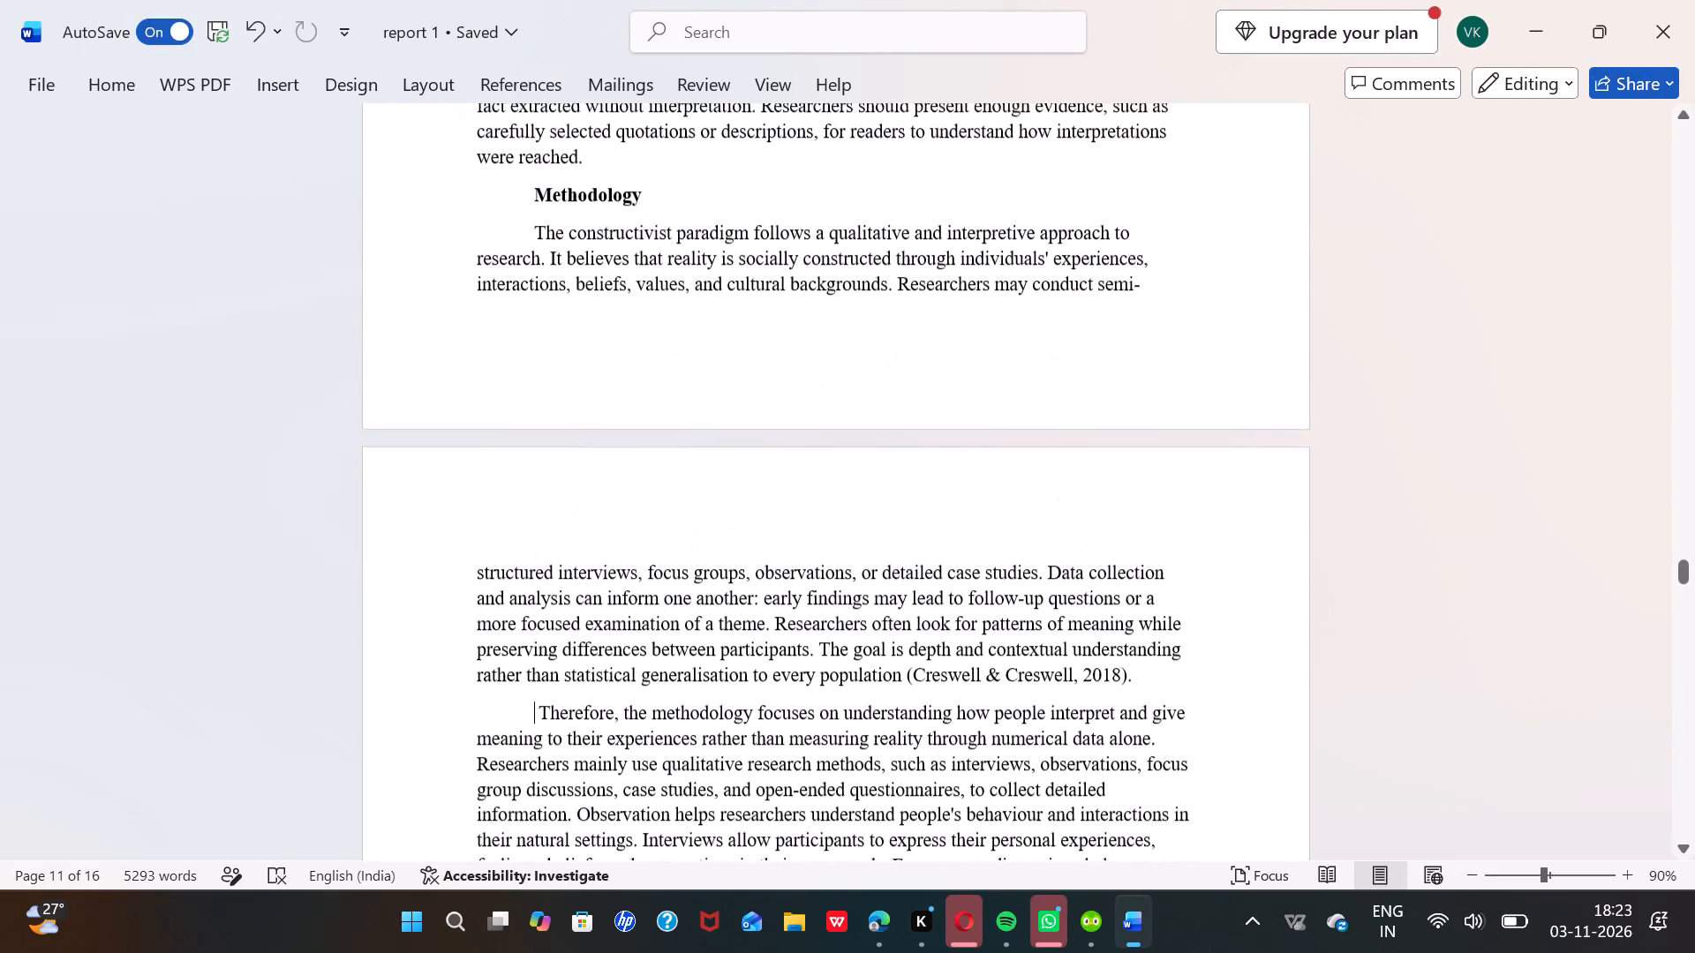
{"action": "scroll", "coordinate": [529, 537], "scroll_direction": "up", "scroll_amount": 1}
{"action": "scroll", "coordinate": [529, 537], "scroll_direction": "down", "scroll_amount": 2, "text": "ctrl"}
{"action": "scroll", "coordinate": [529, 537], "scroll_direction": "down", "scroll_amount": 1}
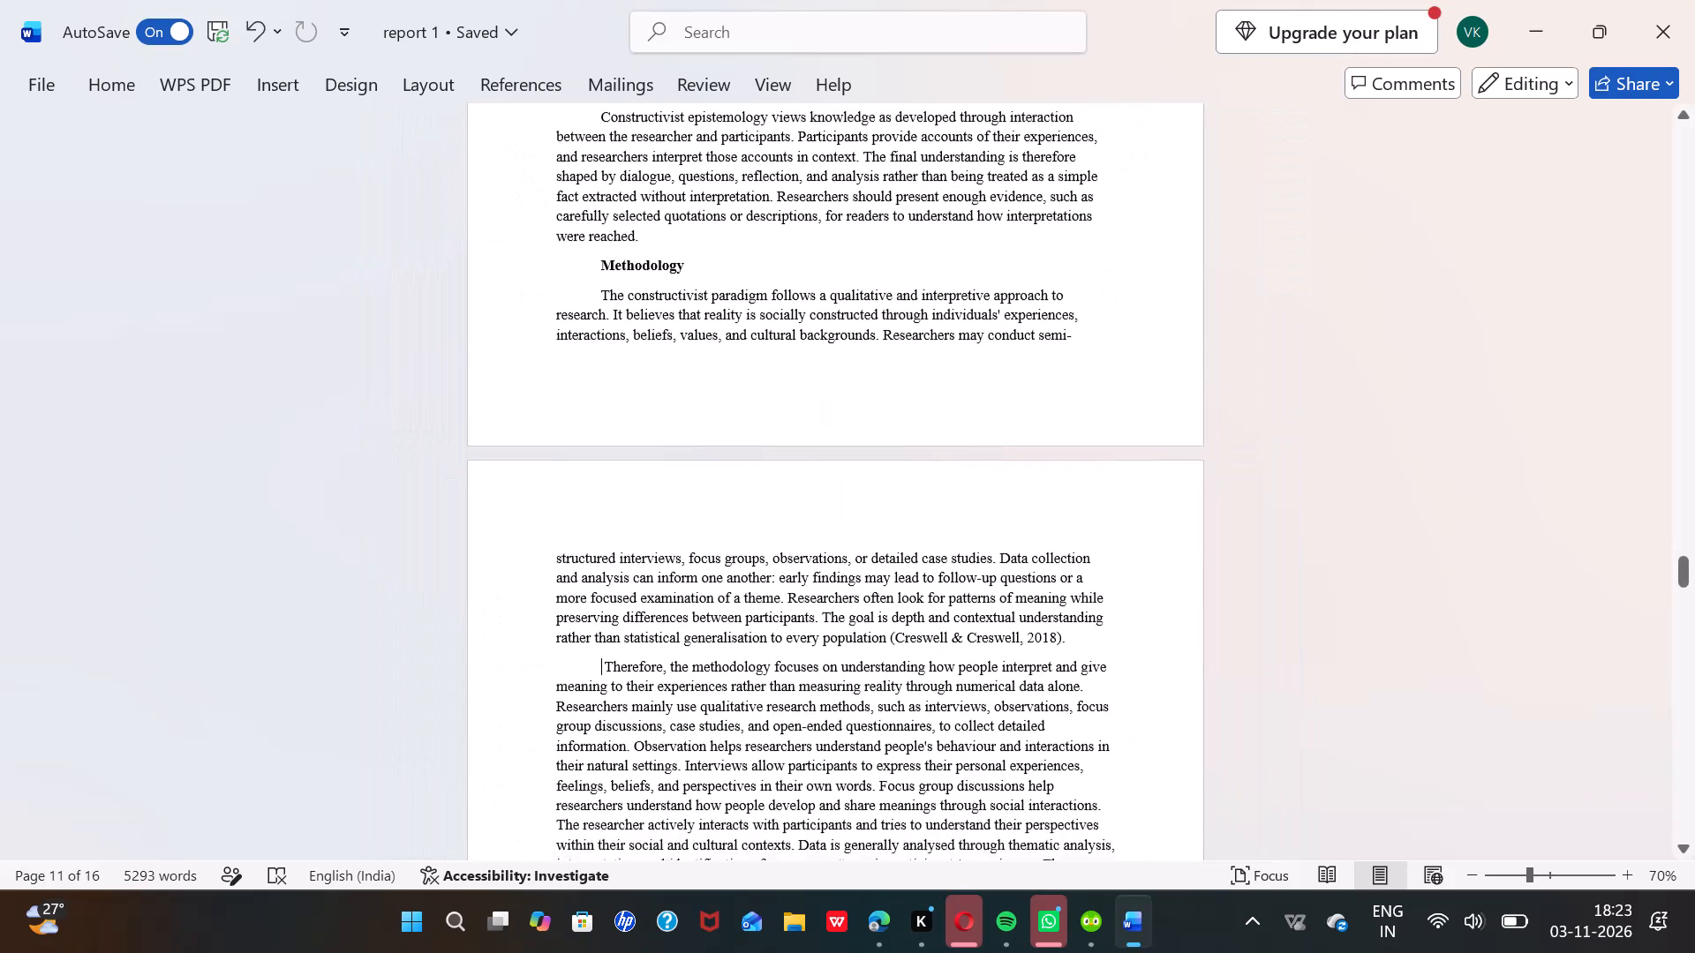
{"action": "scroll", "coordinate": [529, 537], "scroll_direction": "down", "scroll_amount": 1}
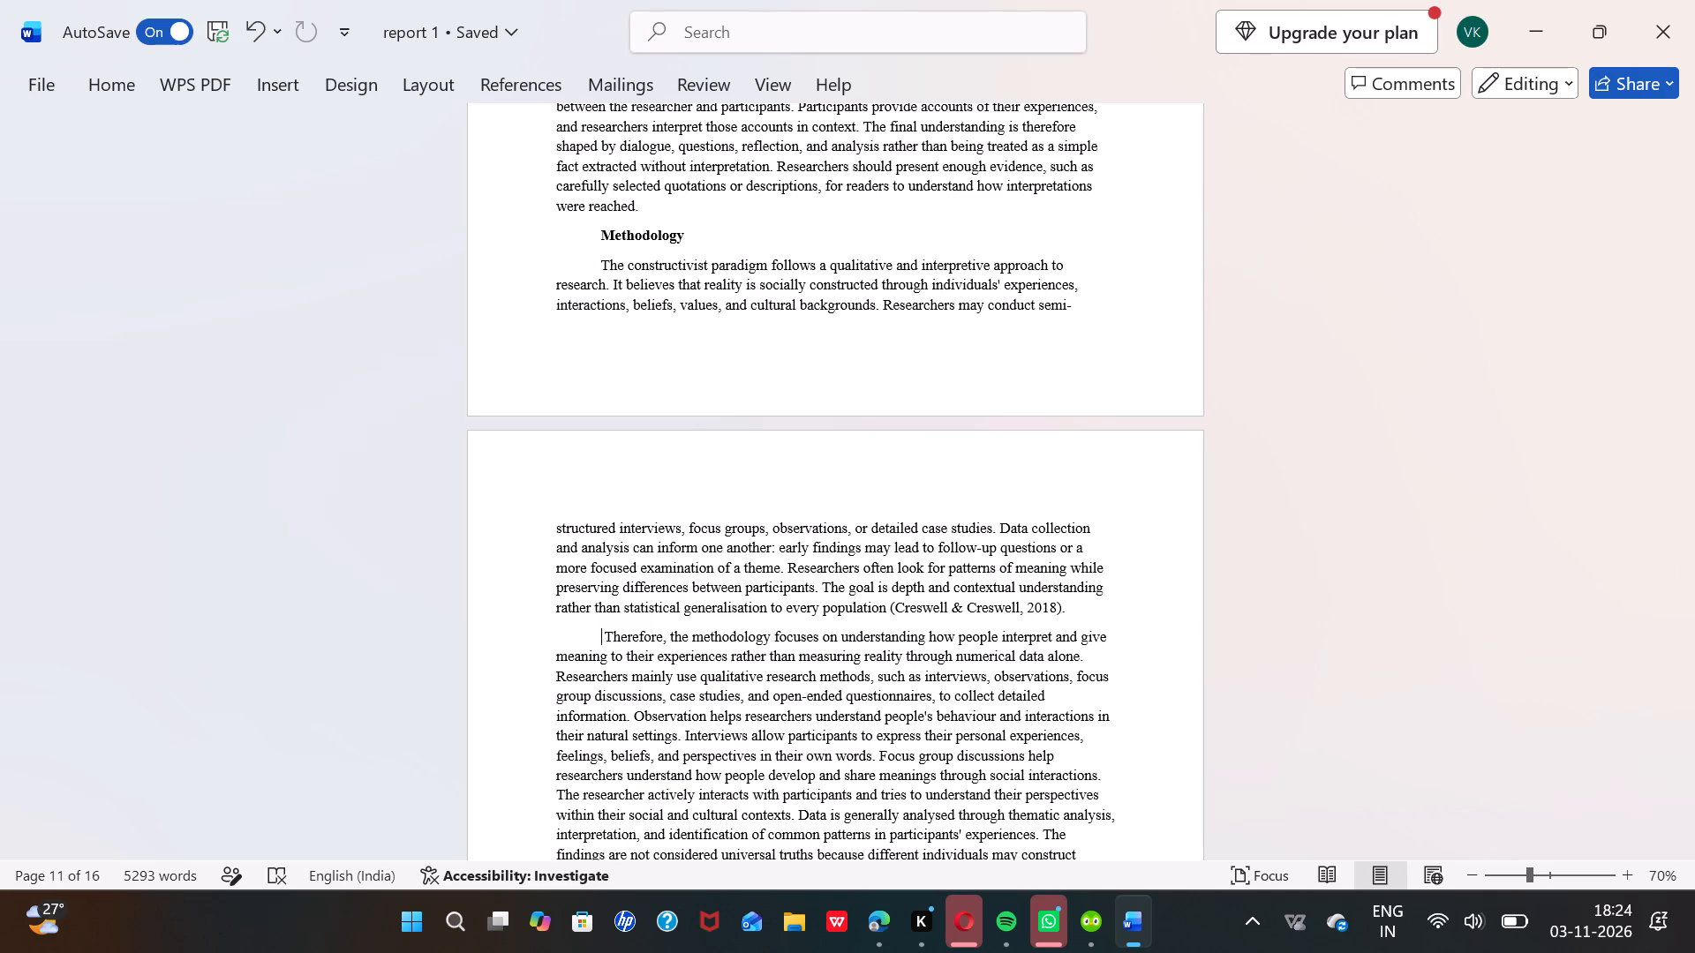
{"action": "scroll", "coordinate": [529, 537], "scroll_direction": "down", "scroll_amount": 1}
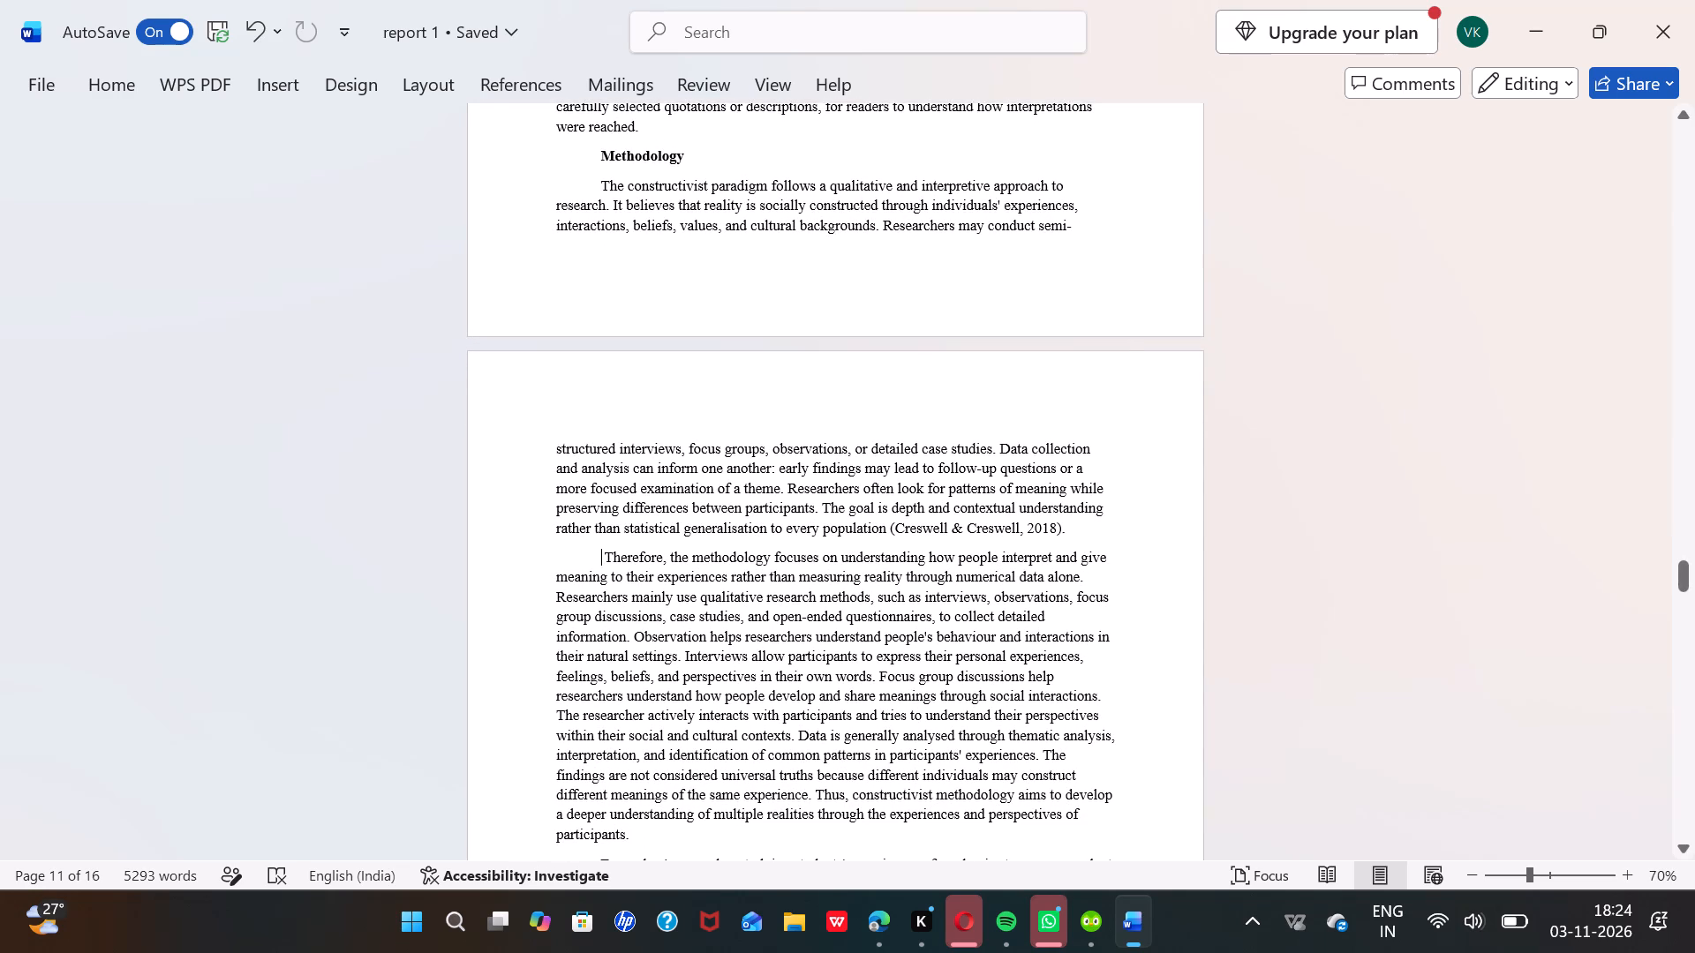
{"action": "scroll", "coordinate": [699, 552], "scroll_direction": "up", "scroll_amount": 1}
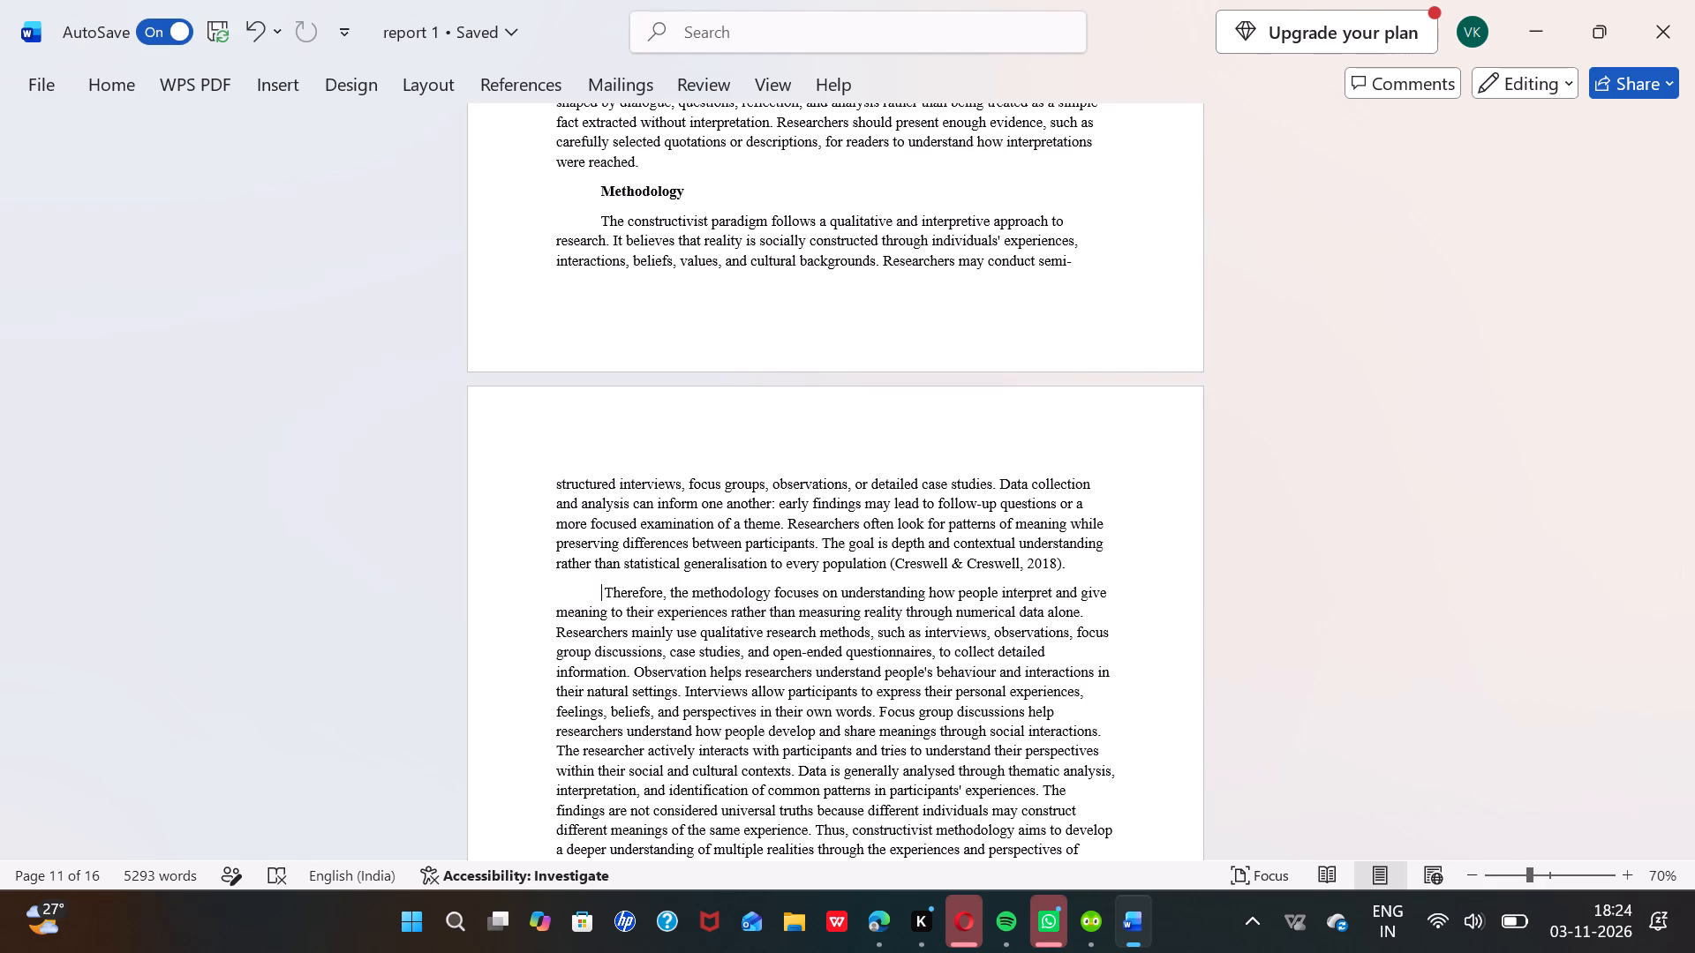
{"action": "scroll", "coordinate": [699, 552], "scroll_direction": "down", "scroll_amount": 1}
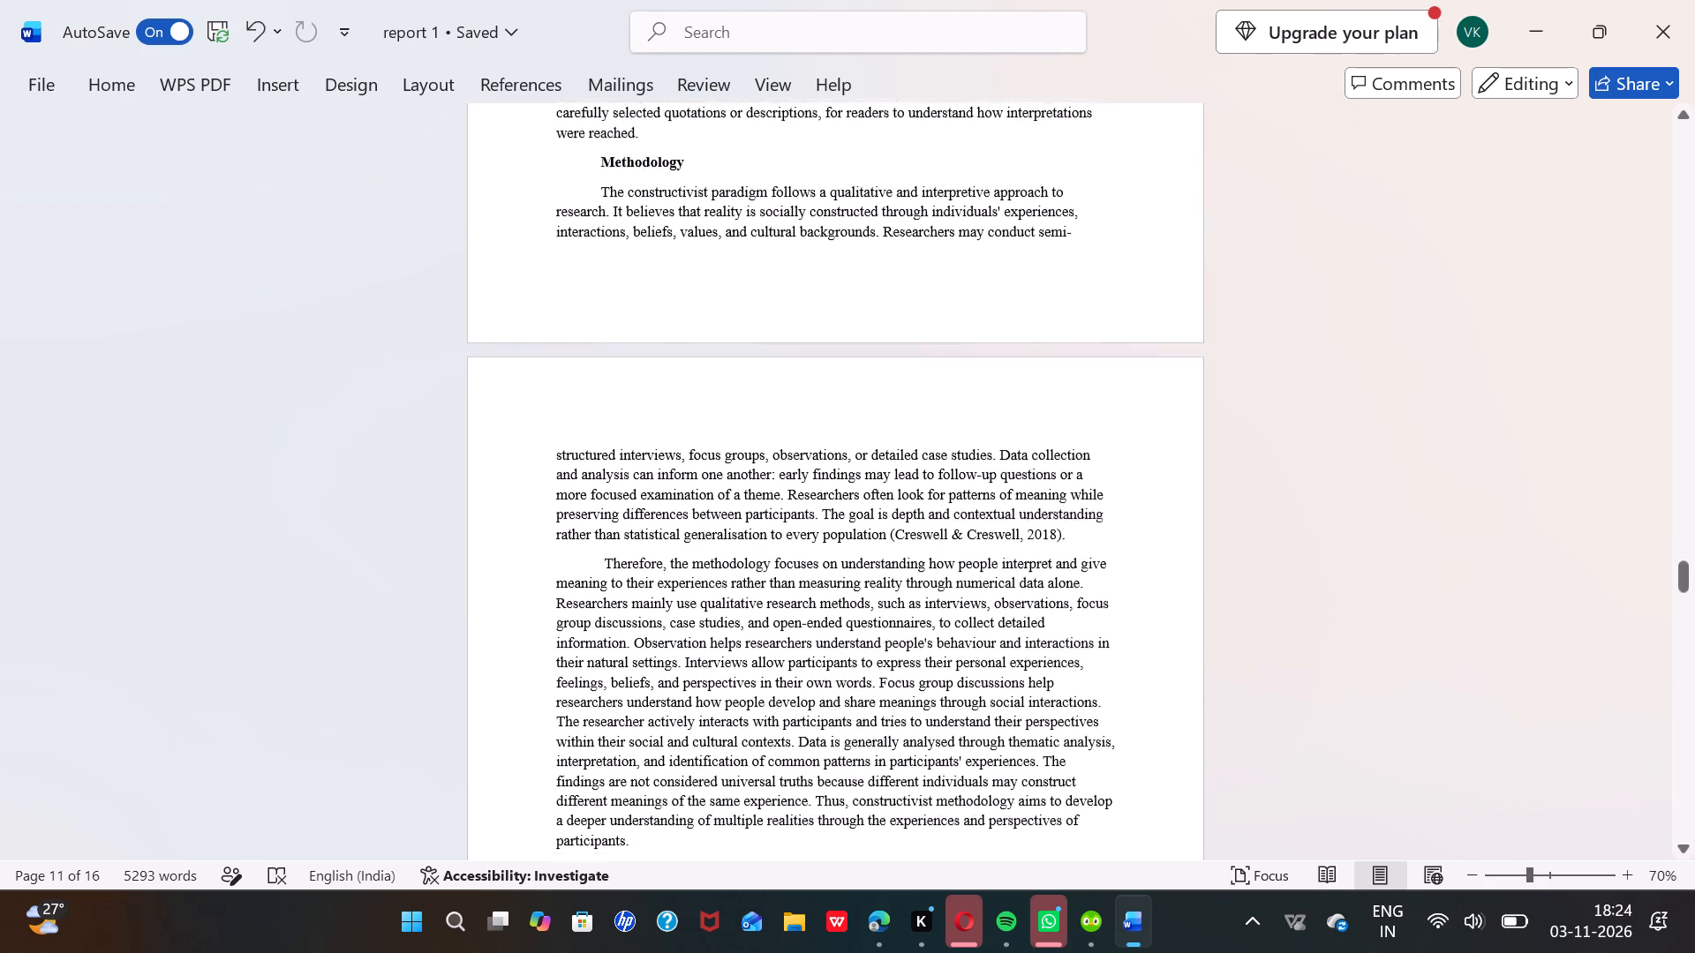
{"action": "scroll", "coordinate": [699, 552], "scroll_direction": "down", "scroll_amount": 1}
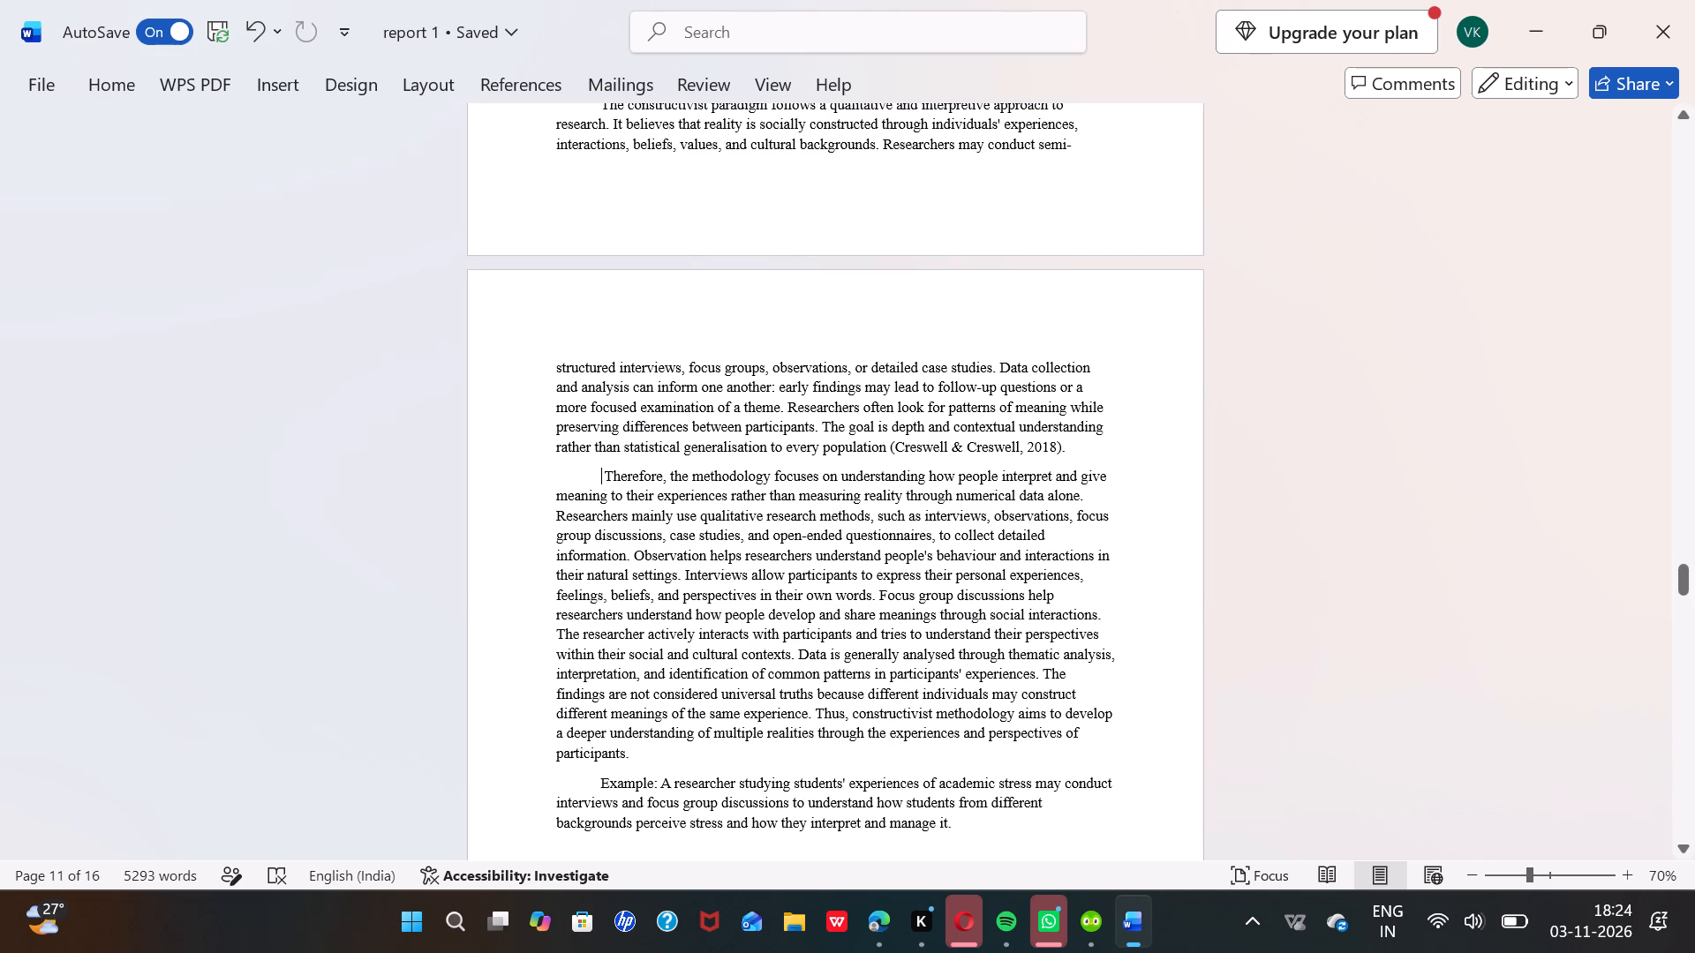
{"action": "scroll", "coordinate": [553, 523], "scroll_direction": "up", "scroll_amount": 1}
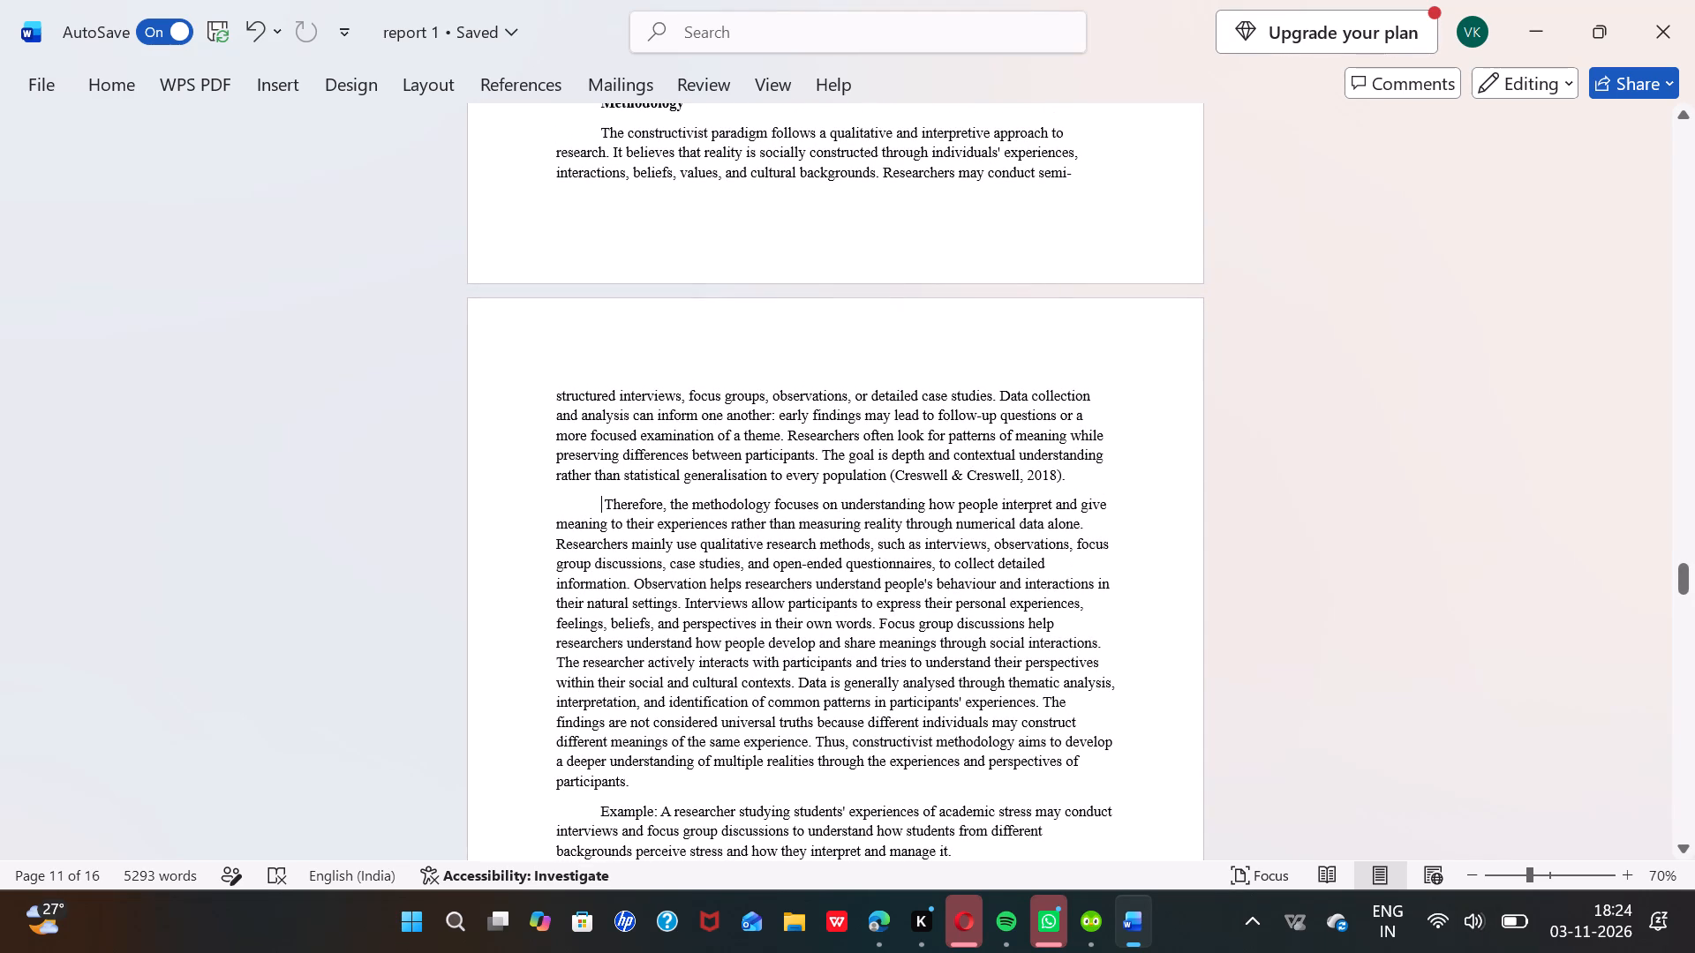
{"action": "left_click_drag", "start_coordinate": [552, 546], "coordinate": [652, 581]}
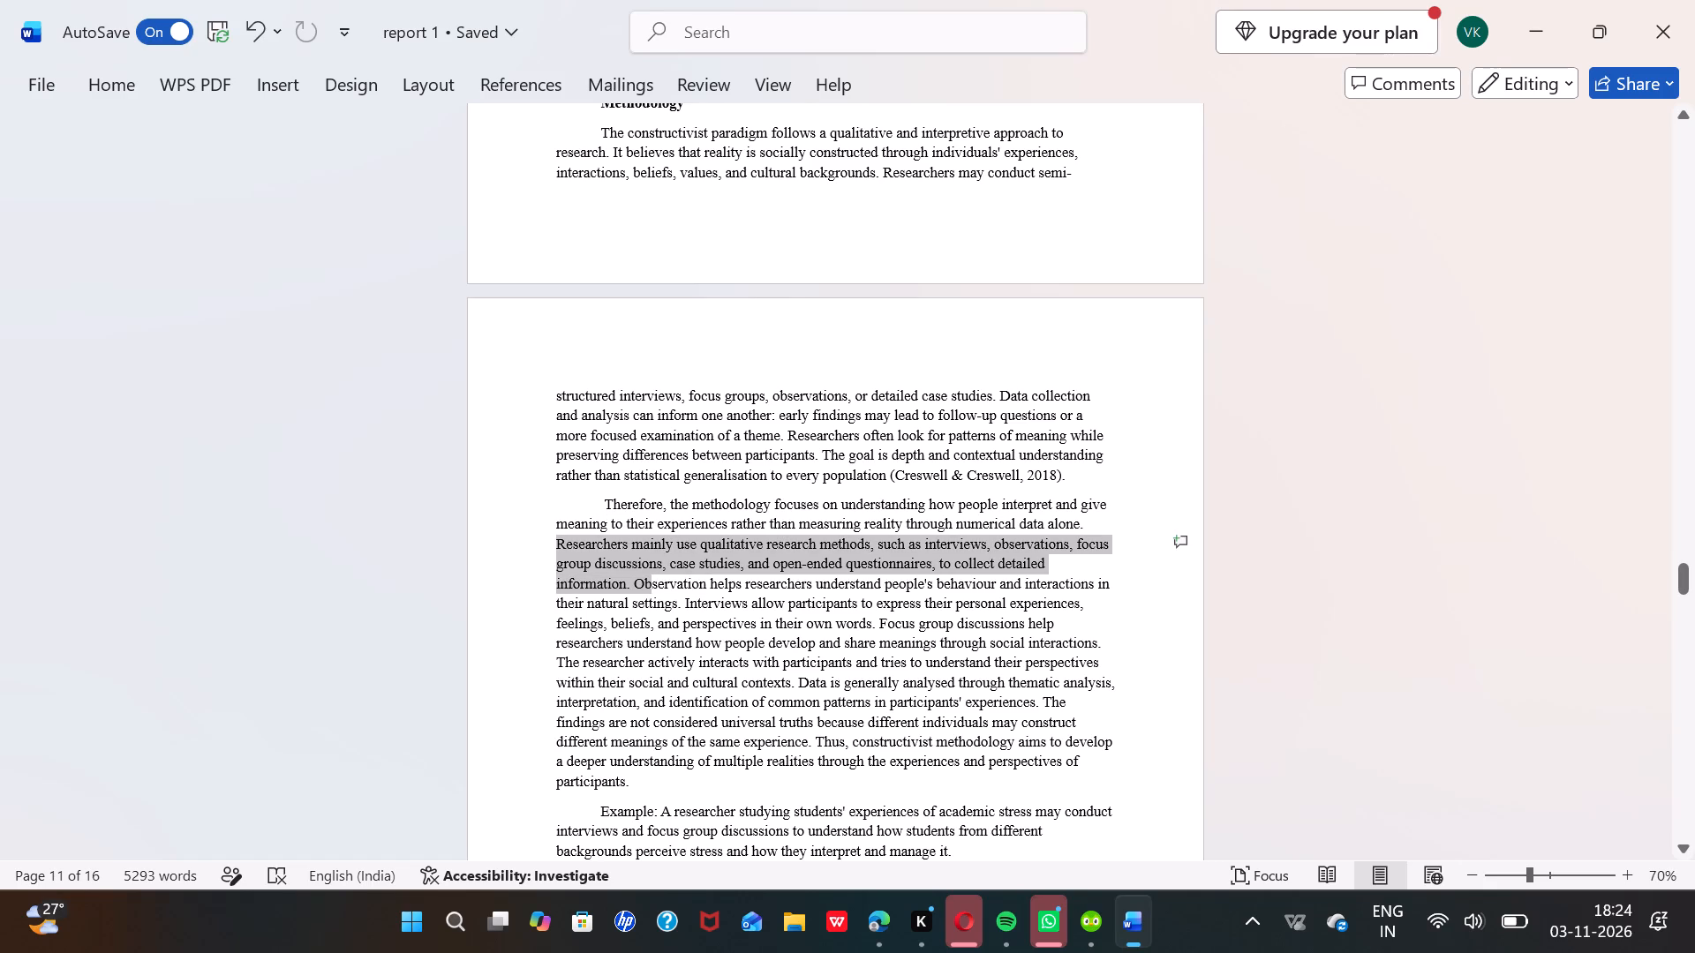
{"action": "left_click_drag", "start_coordinate": [652, 581], "coordinate": [870, 632]}
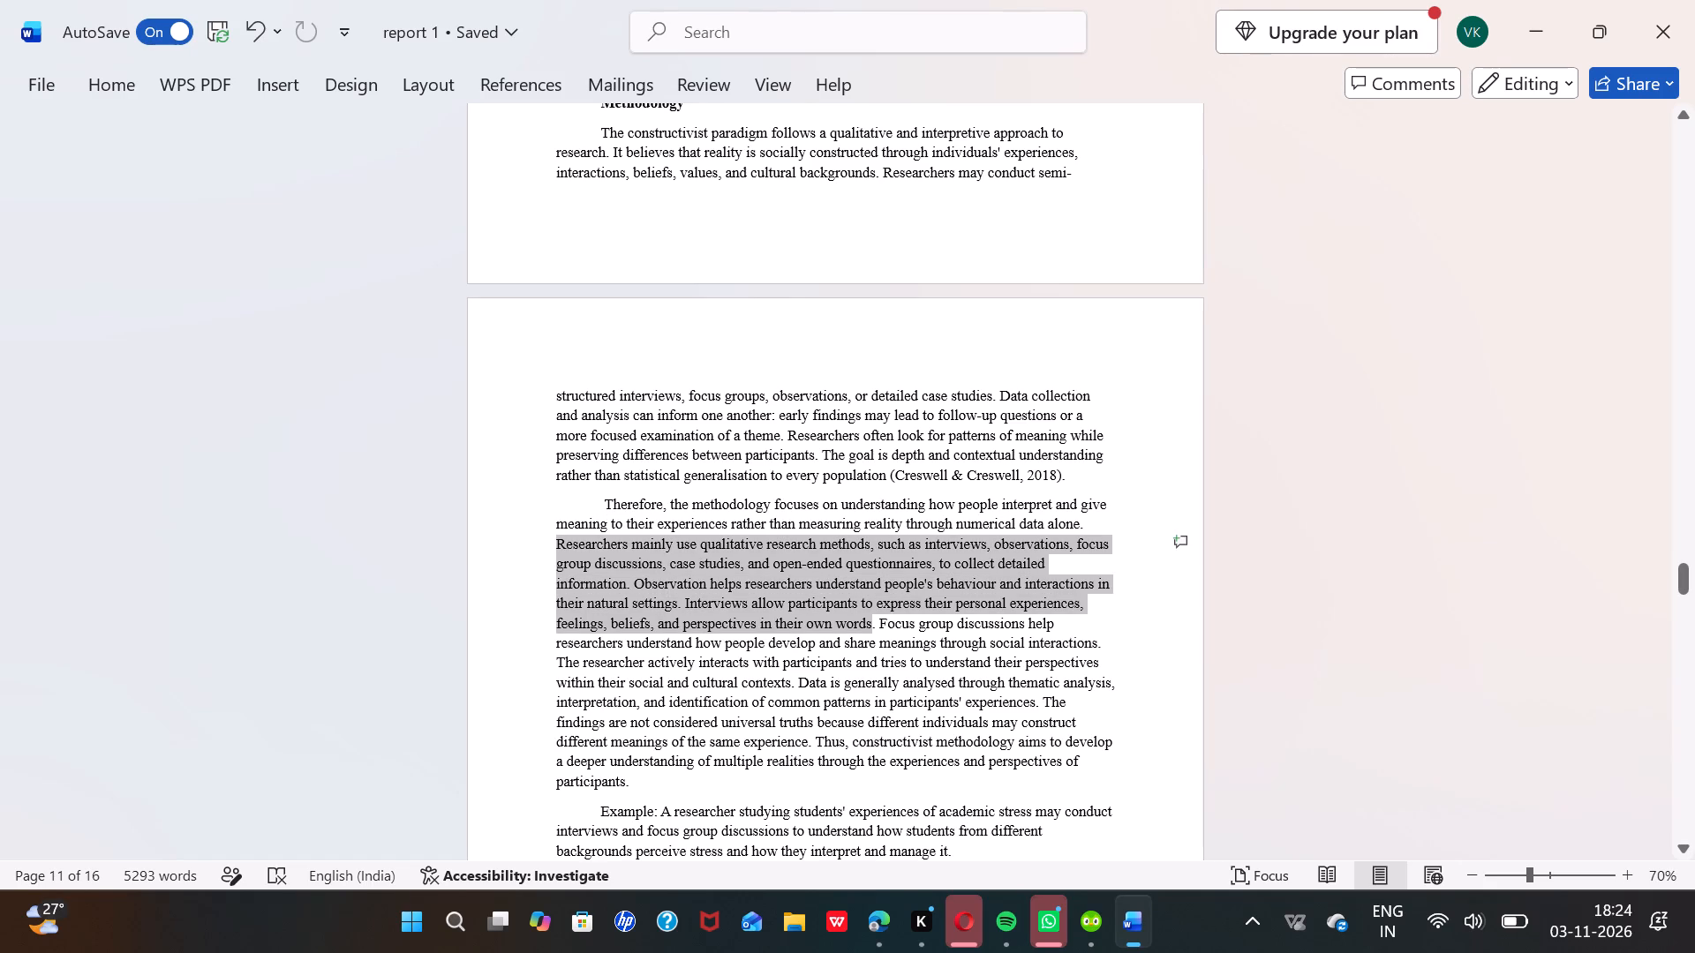
{"action": "left_click_drag", "start_coordinate": [870, 632], "coordinate": [782, 672]}
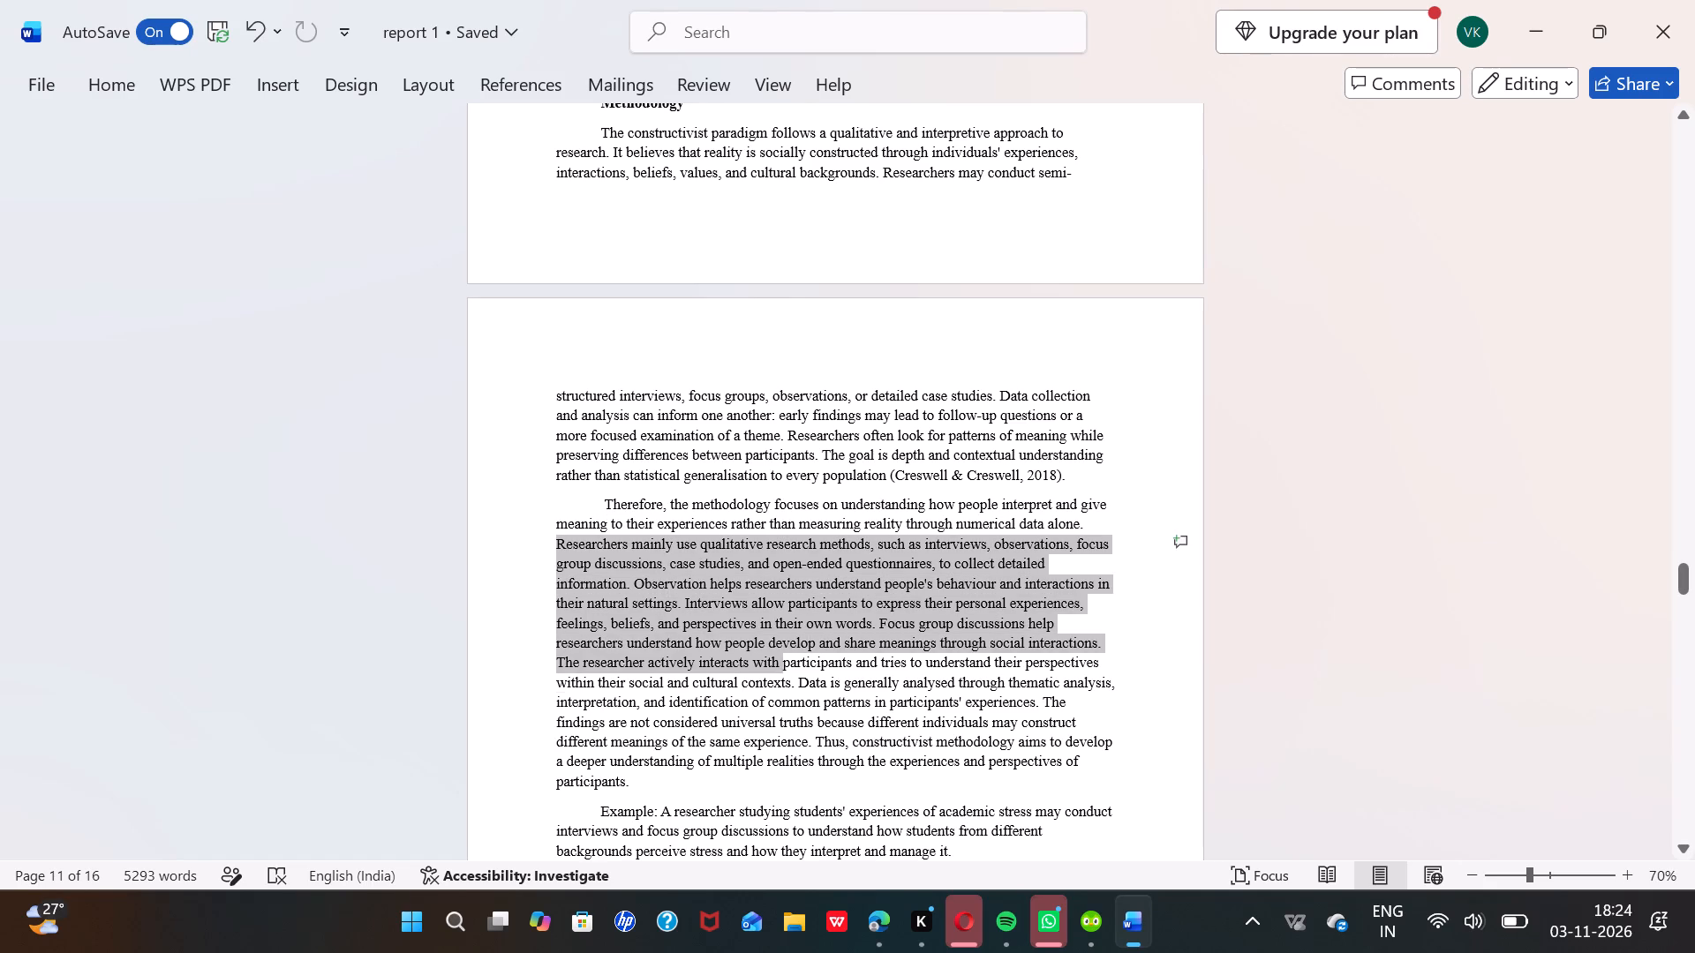
{"action": "left_click_drag", "start_coordinate": [782, 672], "coordinate": [927, 689]}
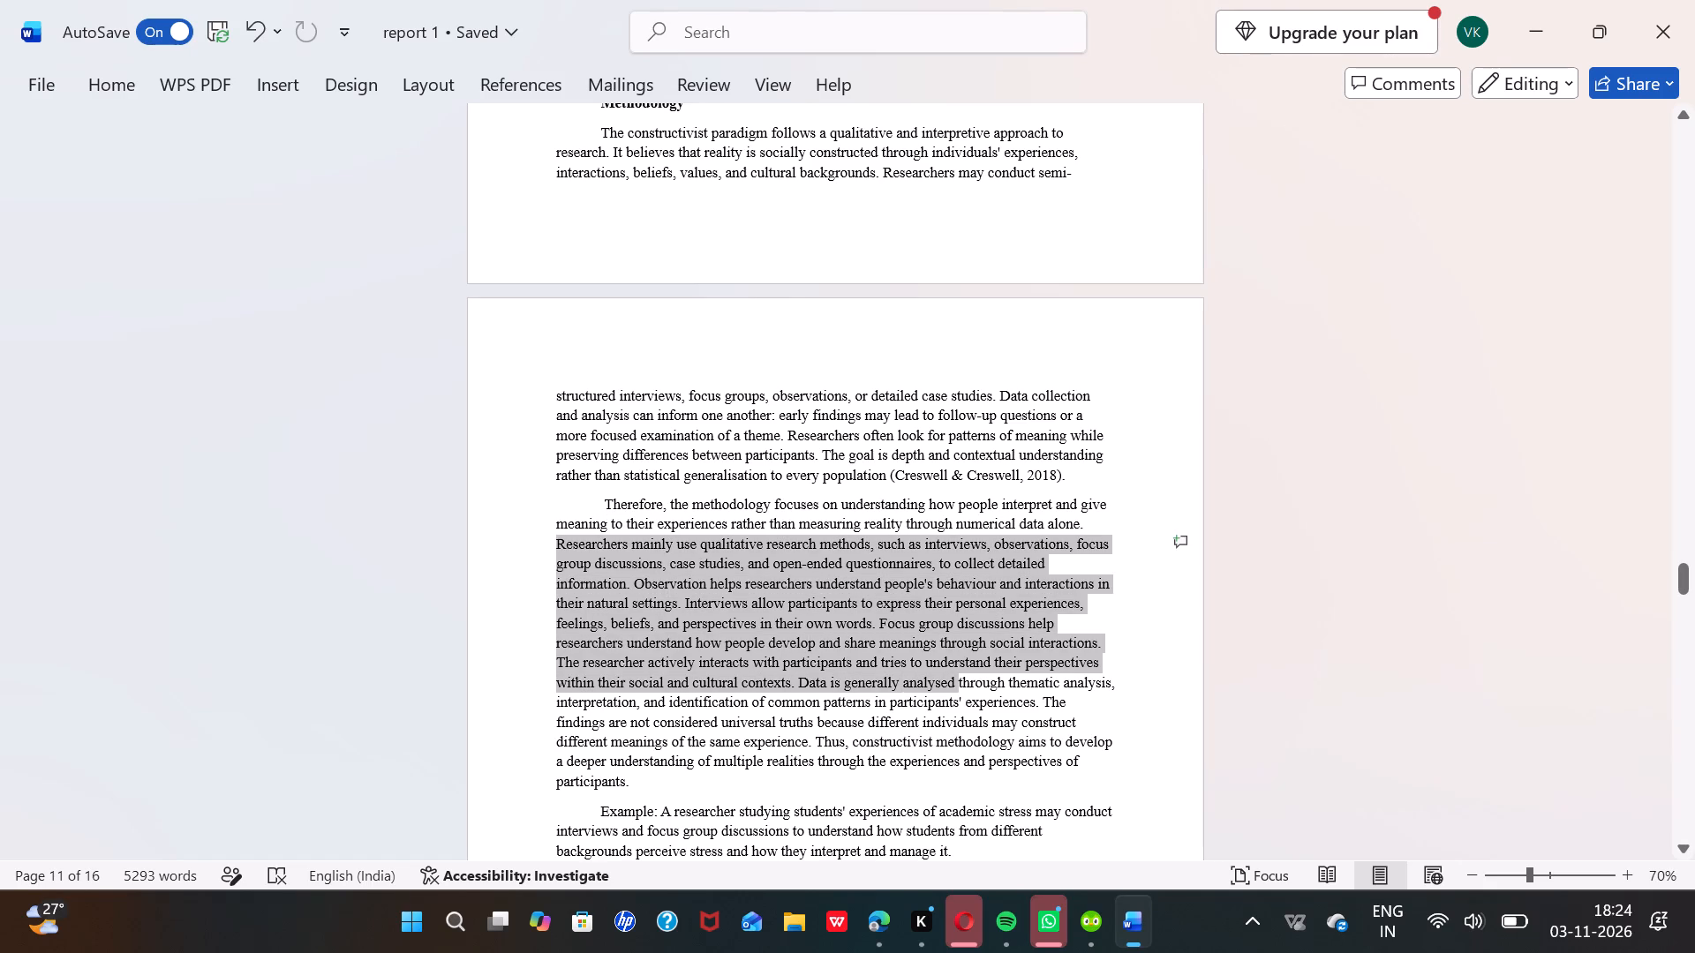
{"action": "left_click_drag", "start_coordinate": [927, 689], "coordinate": [966, 720]}
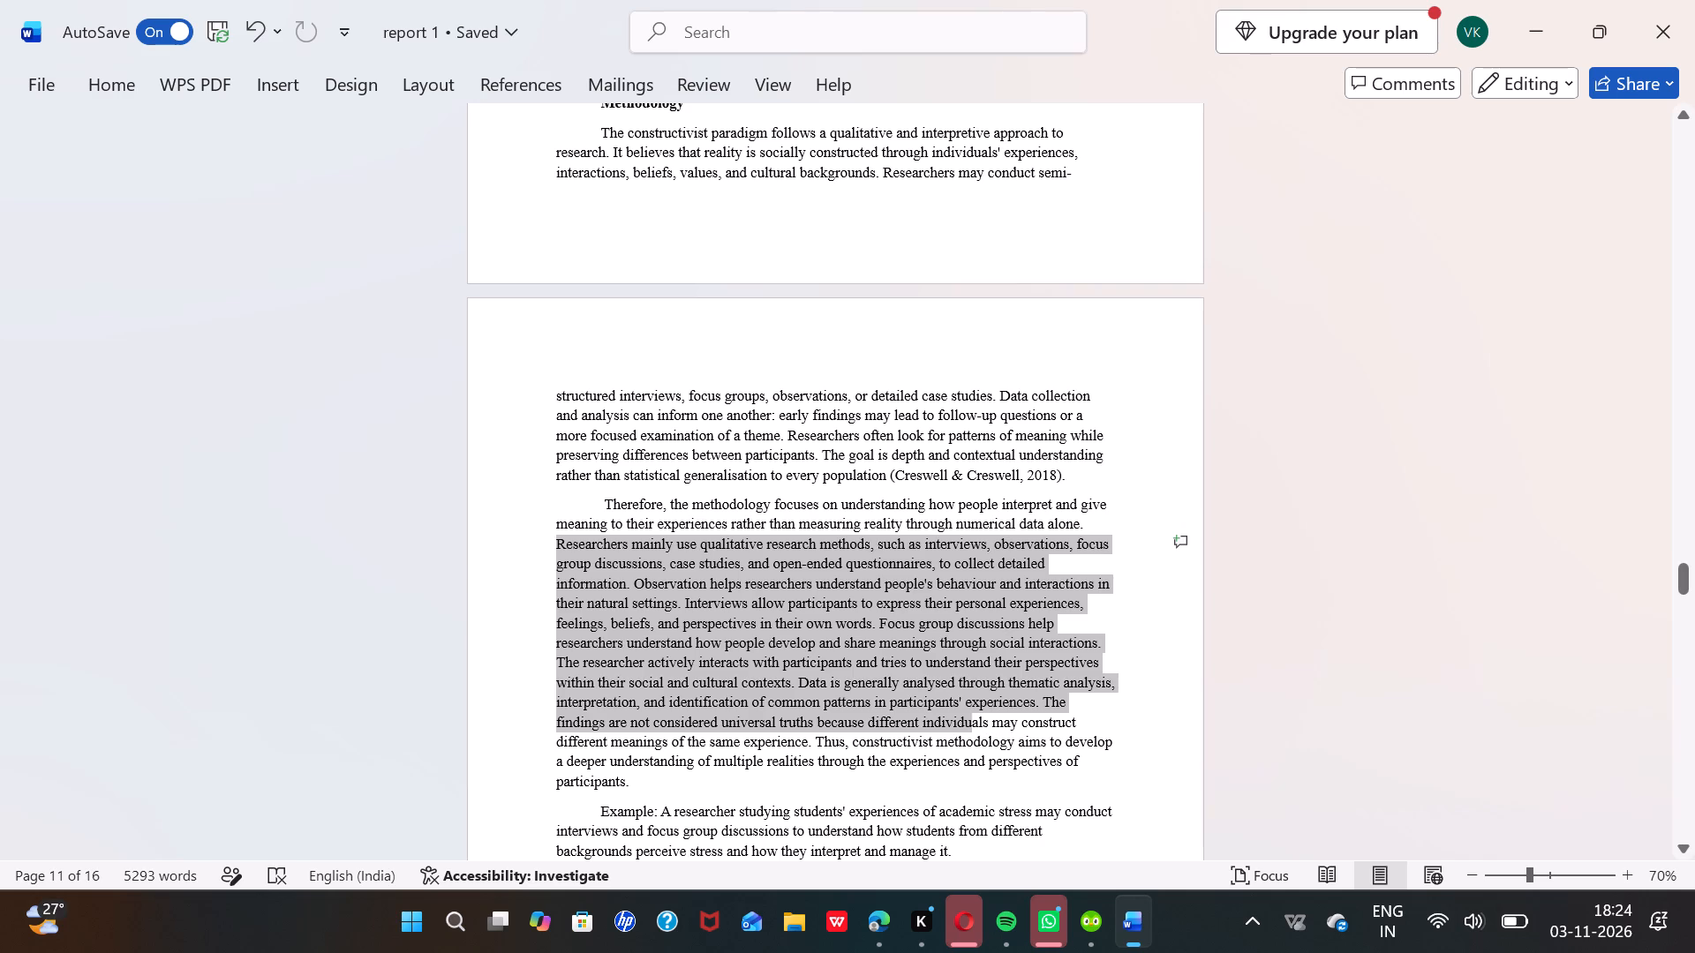
{"action": "left_click_drag", "start_coordinate": [966, 720], "coordinate": [765, 734]}
{"action": "left_click", "coordinate": [765, 734]}
{"action": "scroll", "coordinate": [765, 734], "scroll_direction": "down", "scroll_amount": 1}
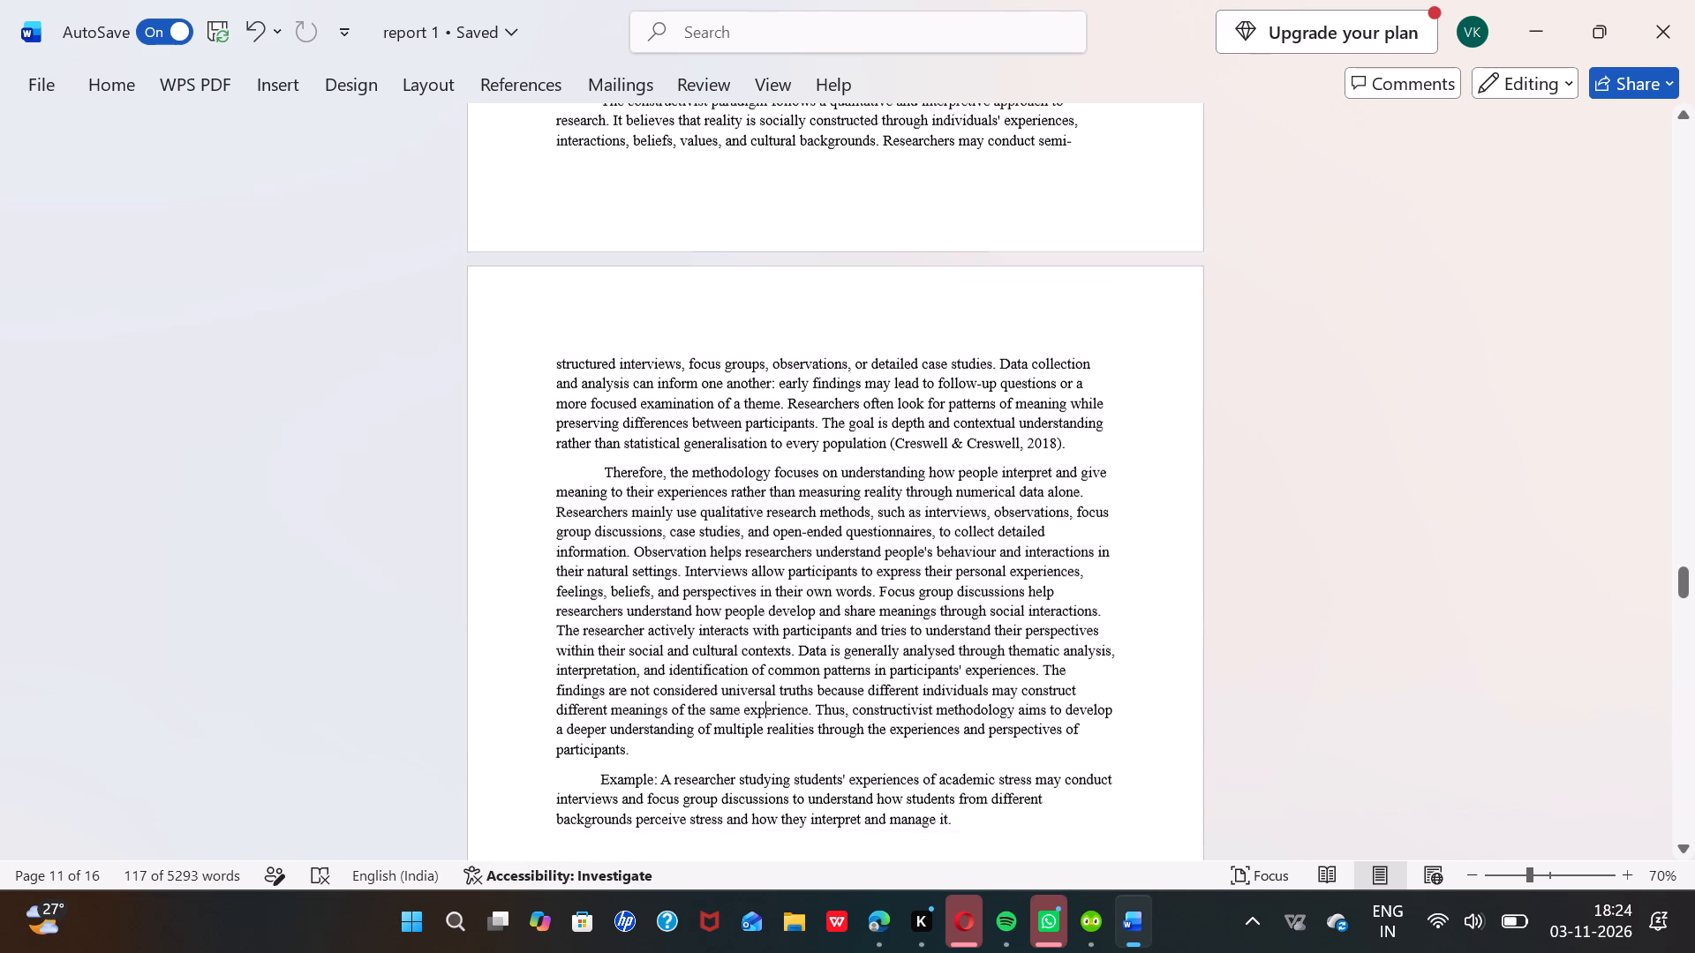
Delete the "Example: A researcher studying students' experiences of academic stress" paragraph above the Axiology heading, including its leftover full stop.
{"action": "scroll", "coordinate": [765, 734], "scroll_direction": "down", "scroll_amount": 1}
{"action": "left_click_drag", "start_coordinate": [974, 644], "coordinate": [637, 584]}
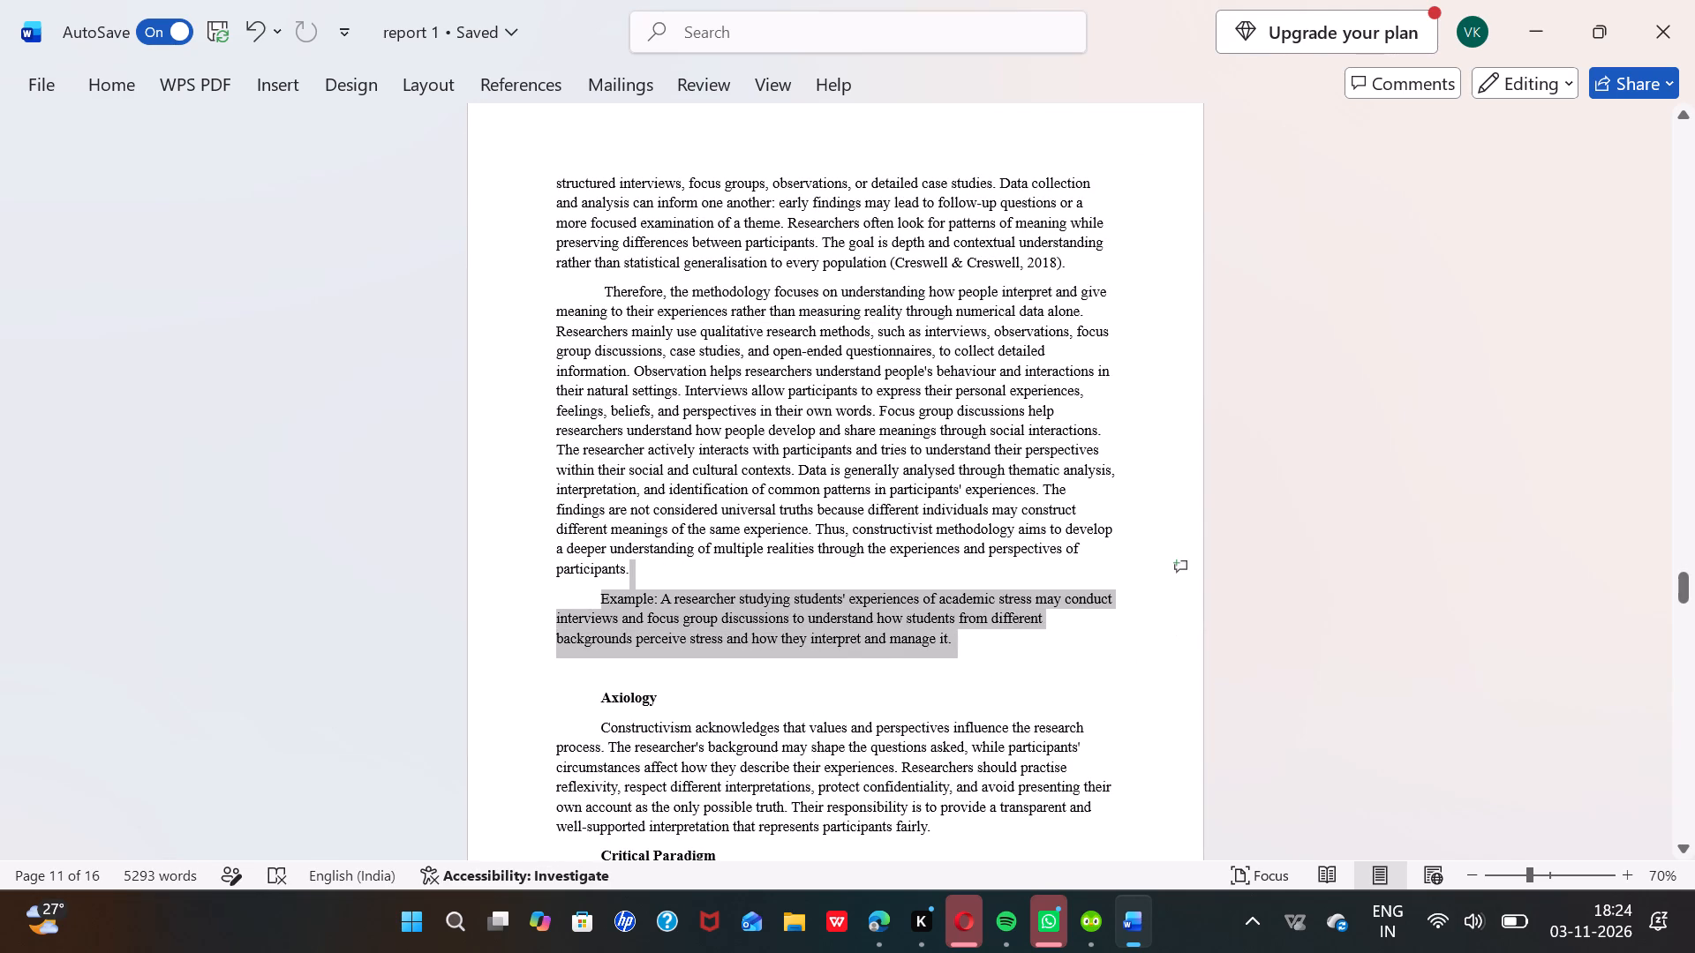
{"action": "left_click_drag", "start_coordinate": [637, 584], "coordinate": [618, 587]}
{"action": "left_click", "coordinate": [618, 587]}
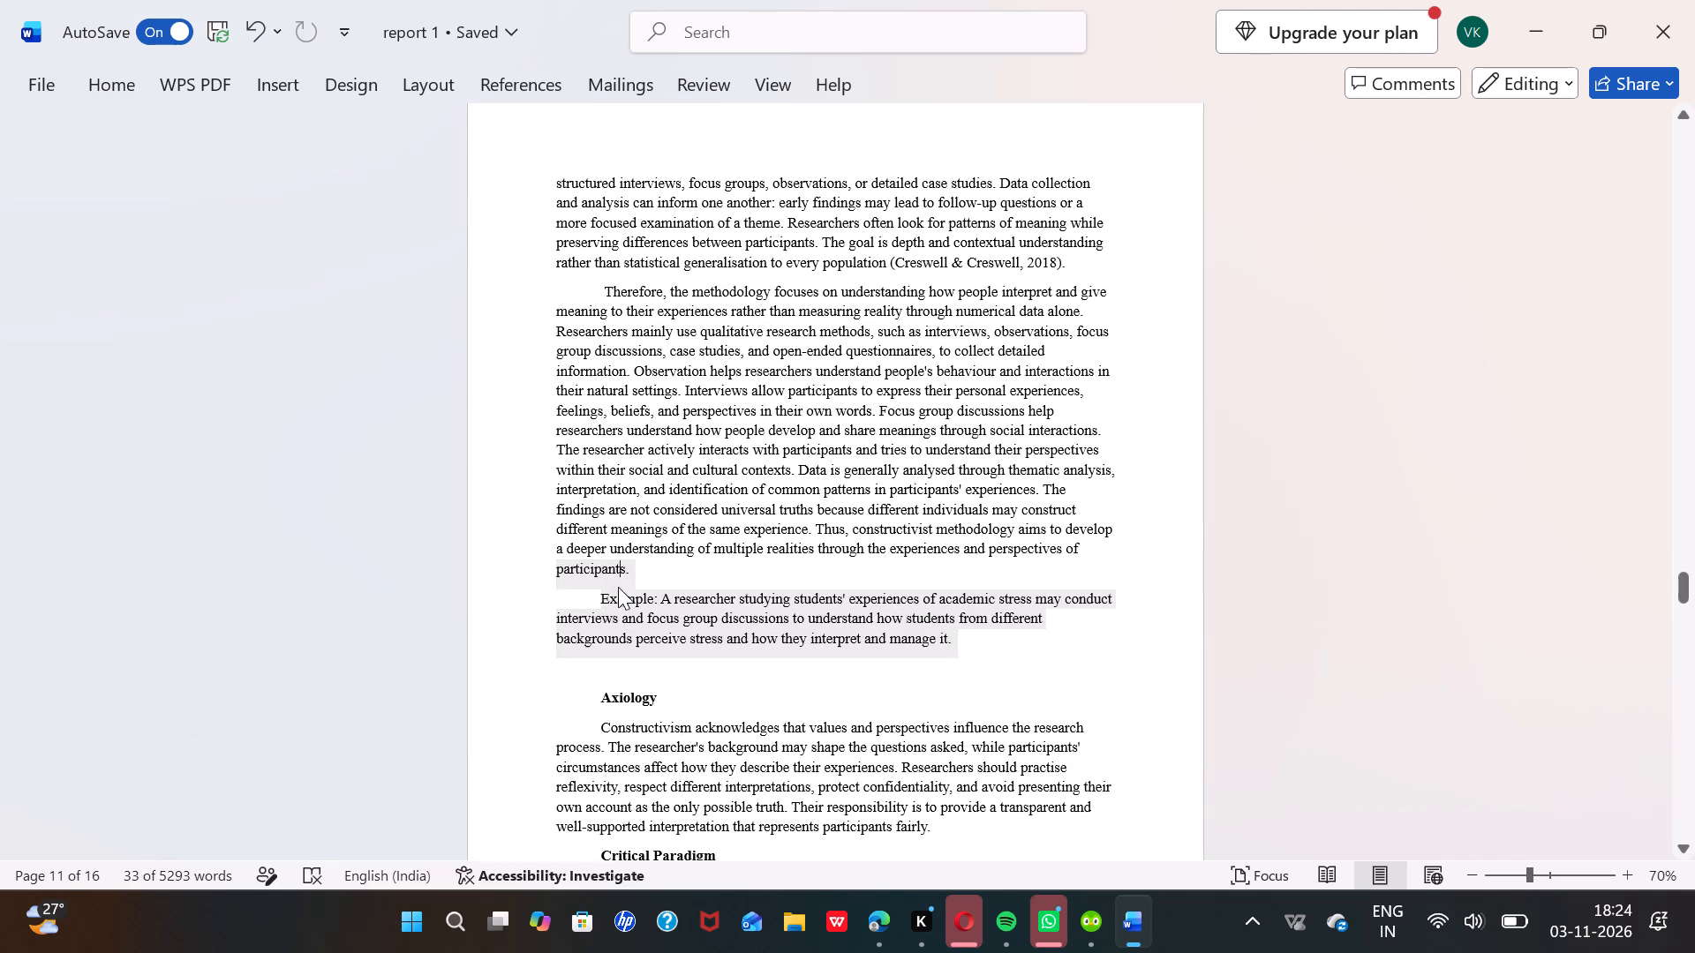
{"action": "left_click_drag", "start_coordinate": [601, 595], "coordinate": [945, 629]}
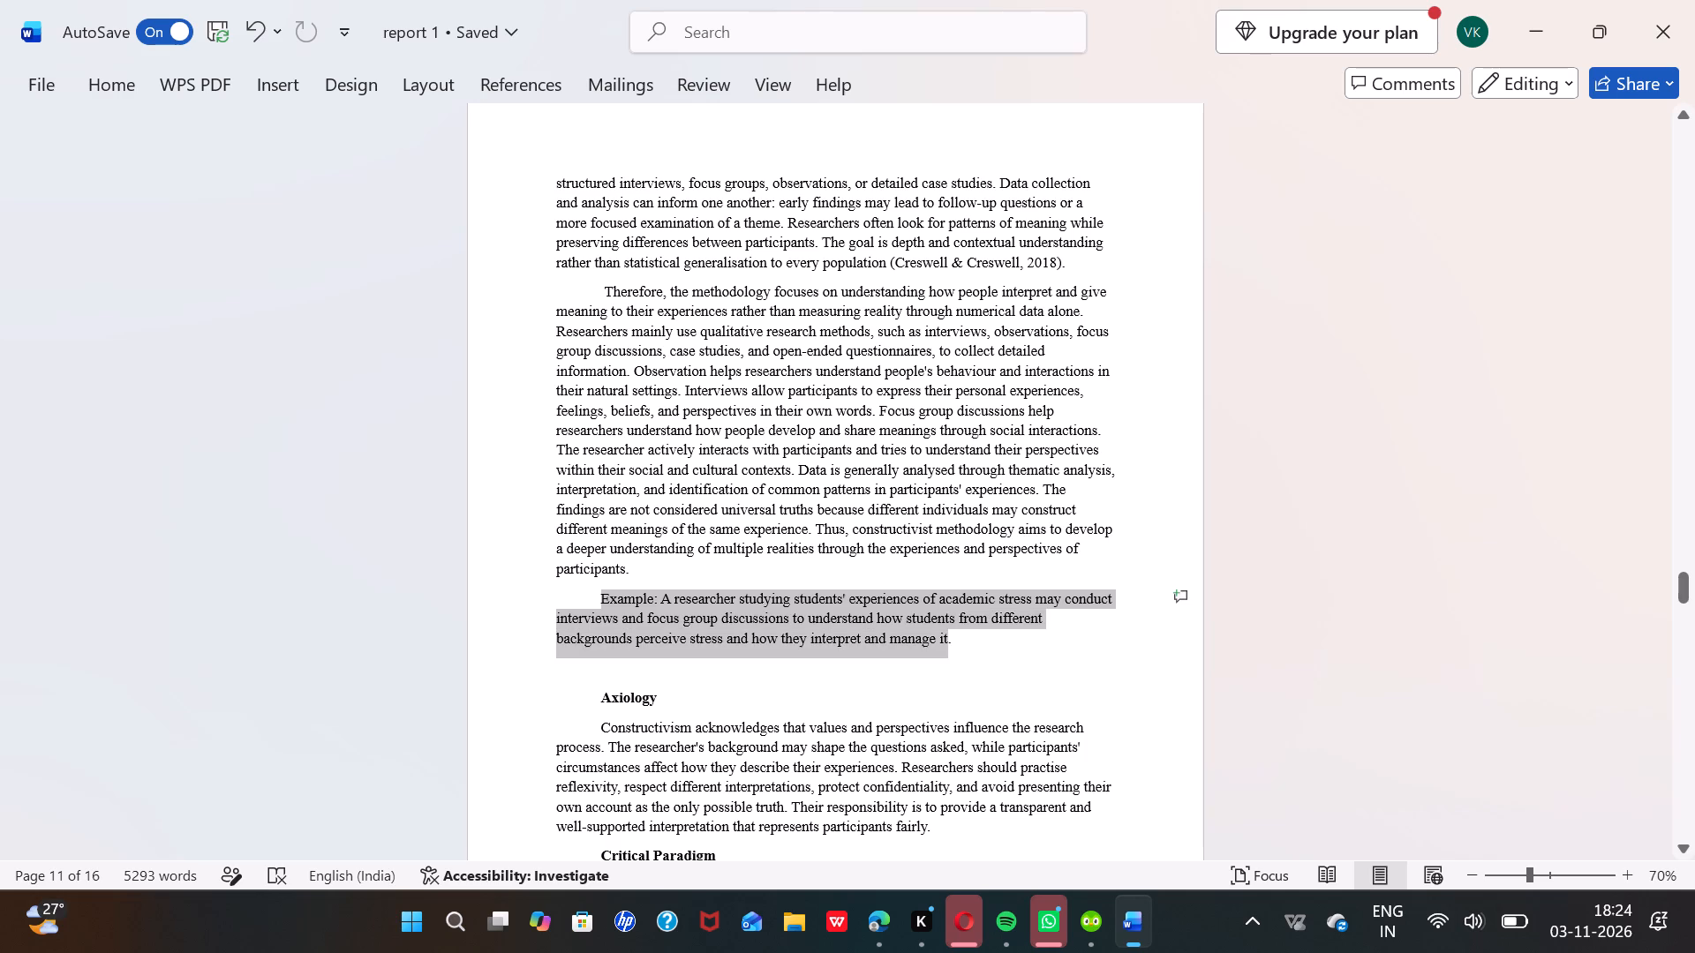
{"action": "left_click_drag", "start_coordinate": [945, 629], "coordinate": [946, 631]}
{"action": "key", "text": "BackSpace"}
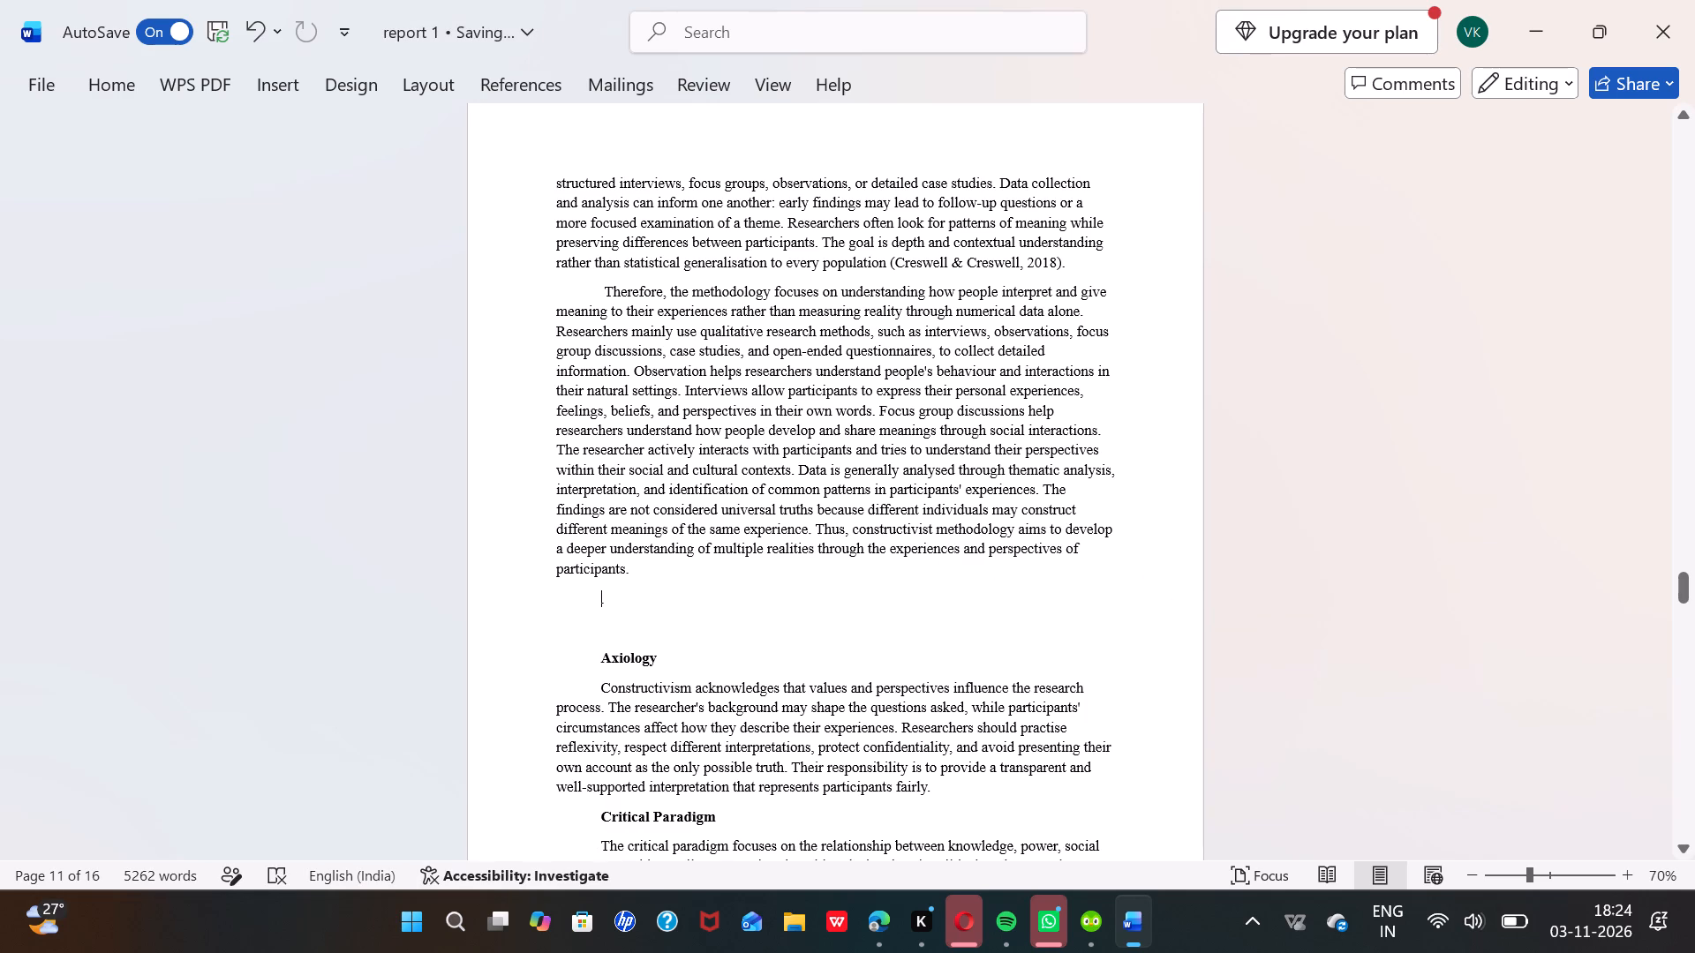
{"action": "left_click", "coordinate": [652, 605]}
{"action": "key", "text": "BackSpace"}
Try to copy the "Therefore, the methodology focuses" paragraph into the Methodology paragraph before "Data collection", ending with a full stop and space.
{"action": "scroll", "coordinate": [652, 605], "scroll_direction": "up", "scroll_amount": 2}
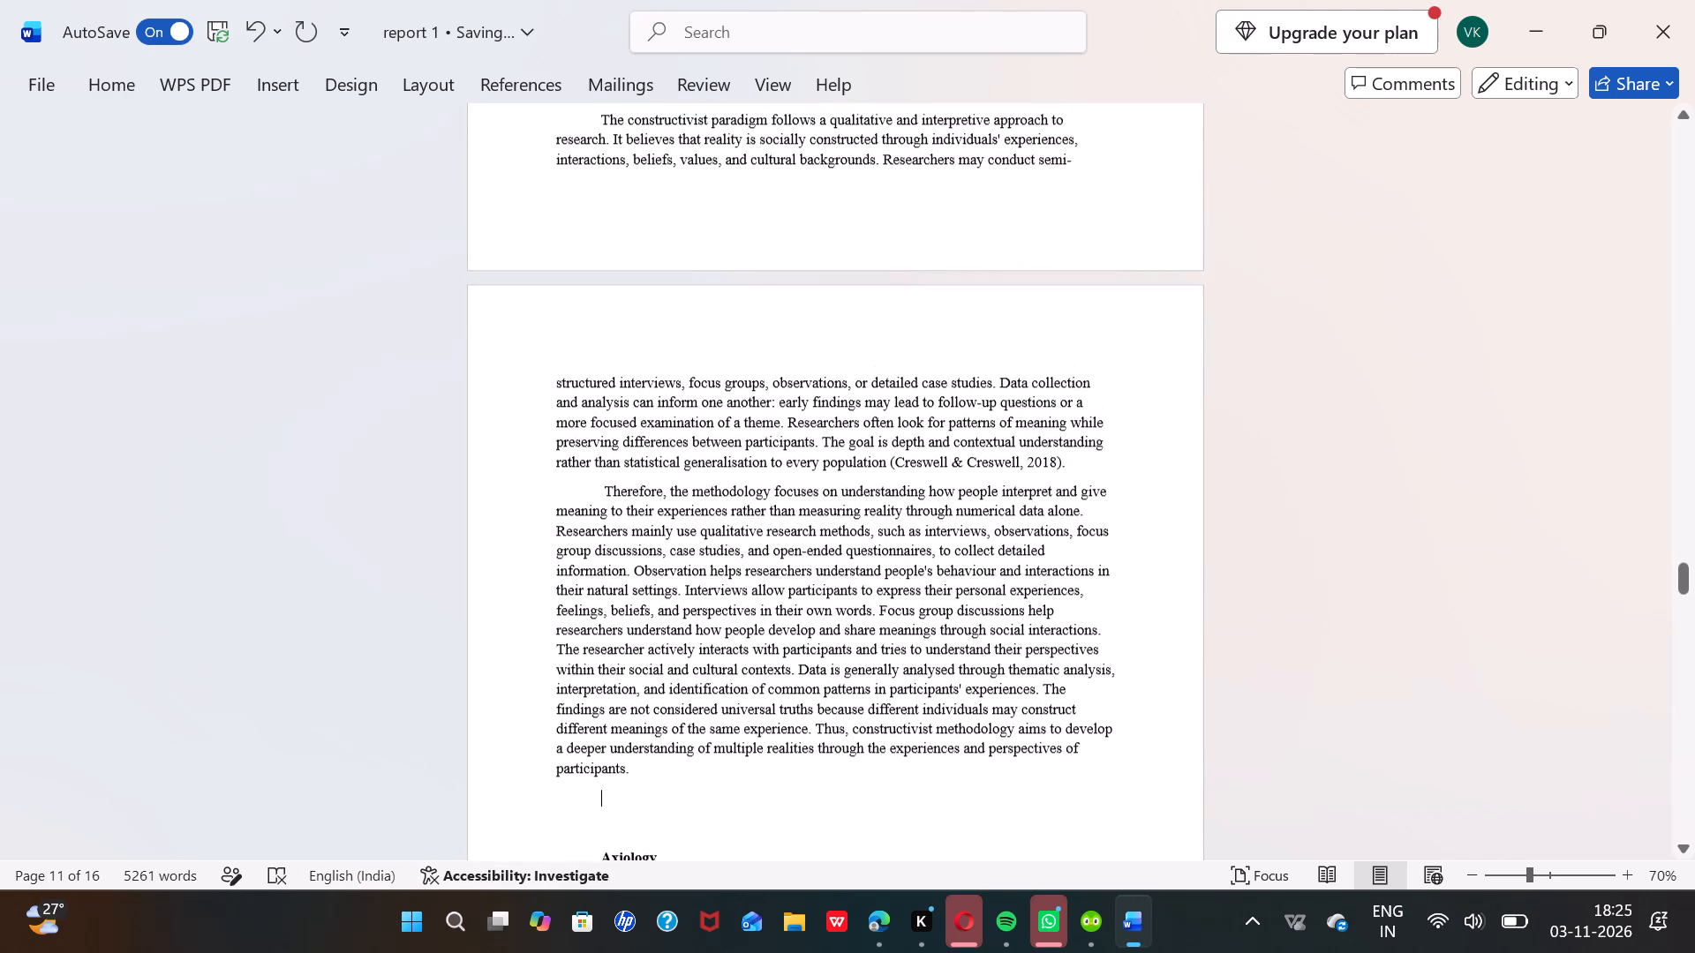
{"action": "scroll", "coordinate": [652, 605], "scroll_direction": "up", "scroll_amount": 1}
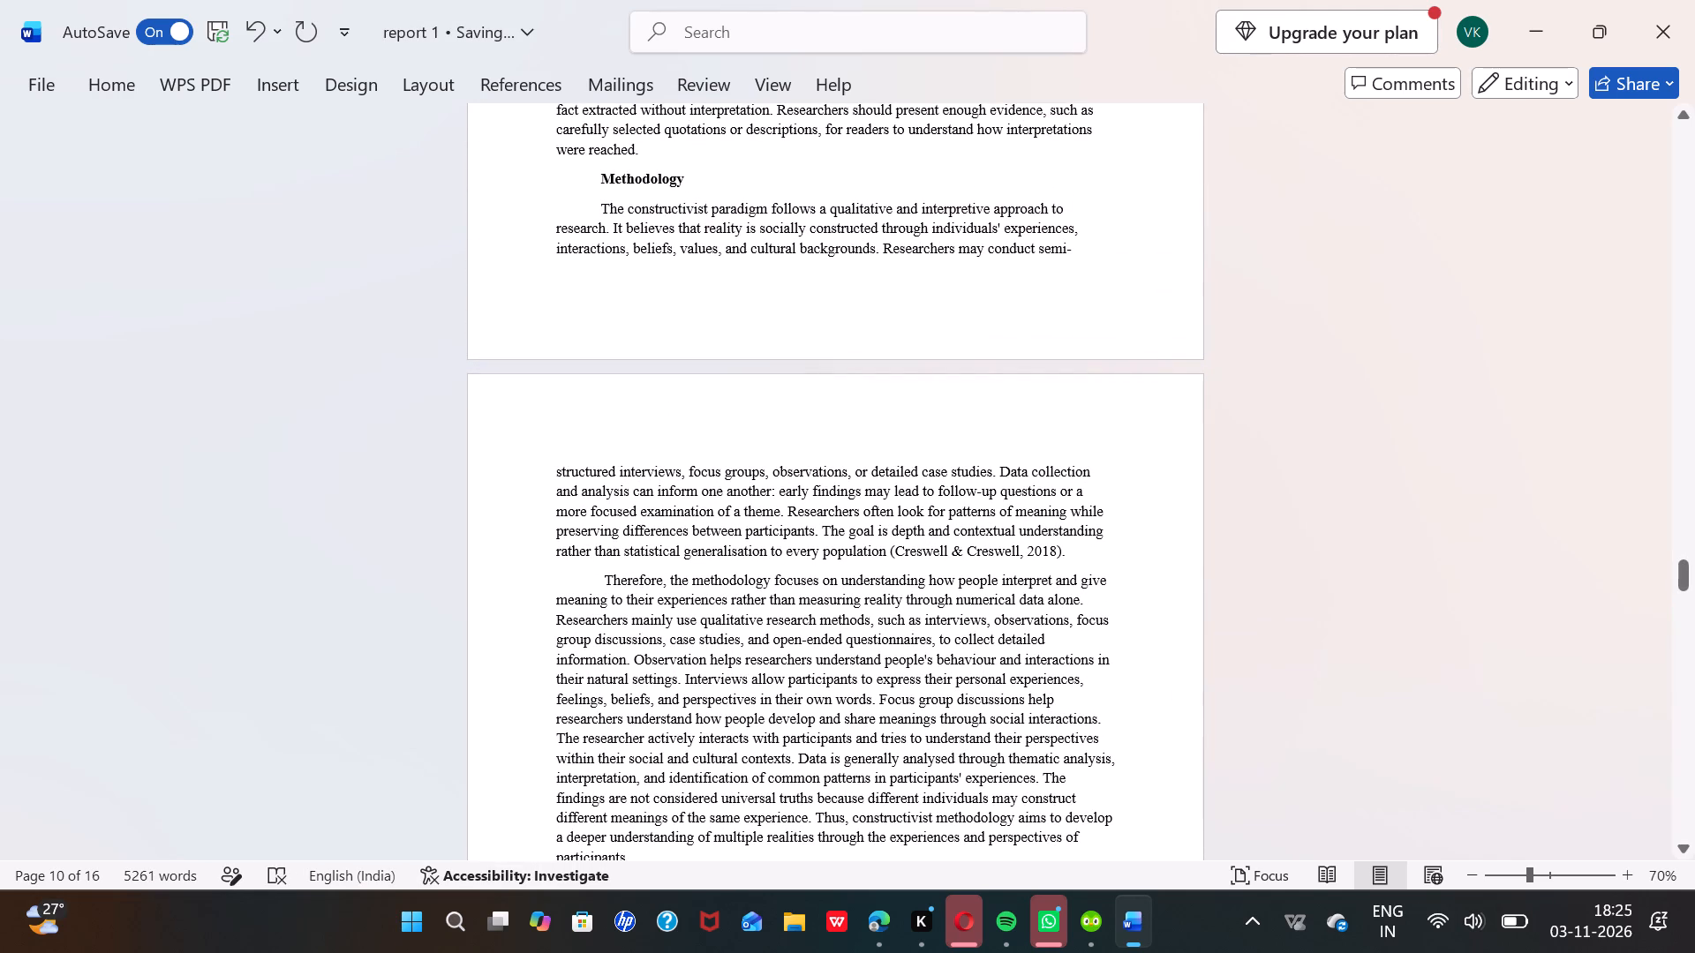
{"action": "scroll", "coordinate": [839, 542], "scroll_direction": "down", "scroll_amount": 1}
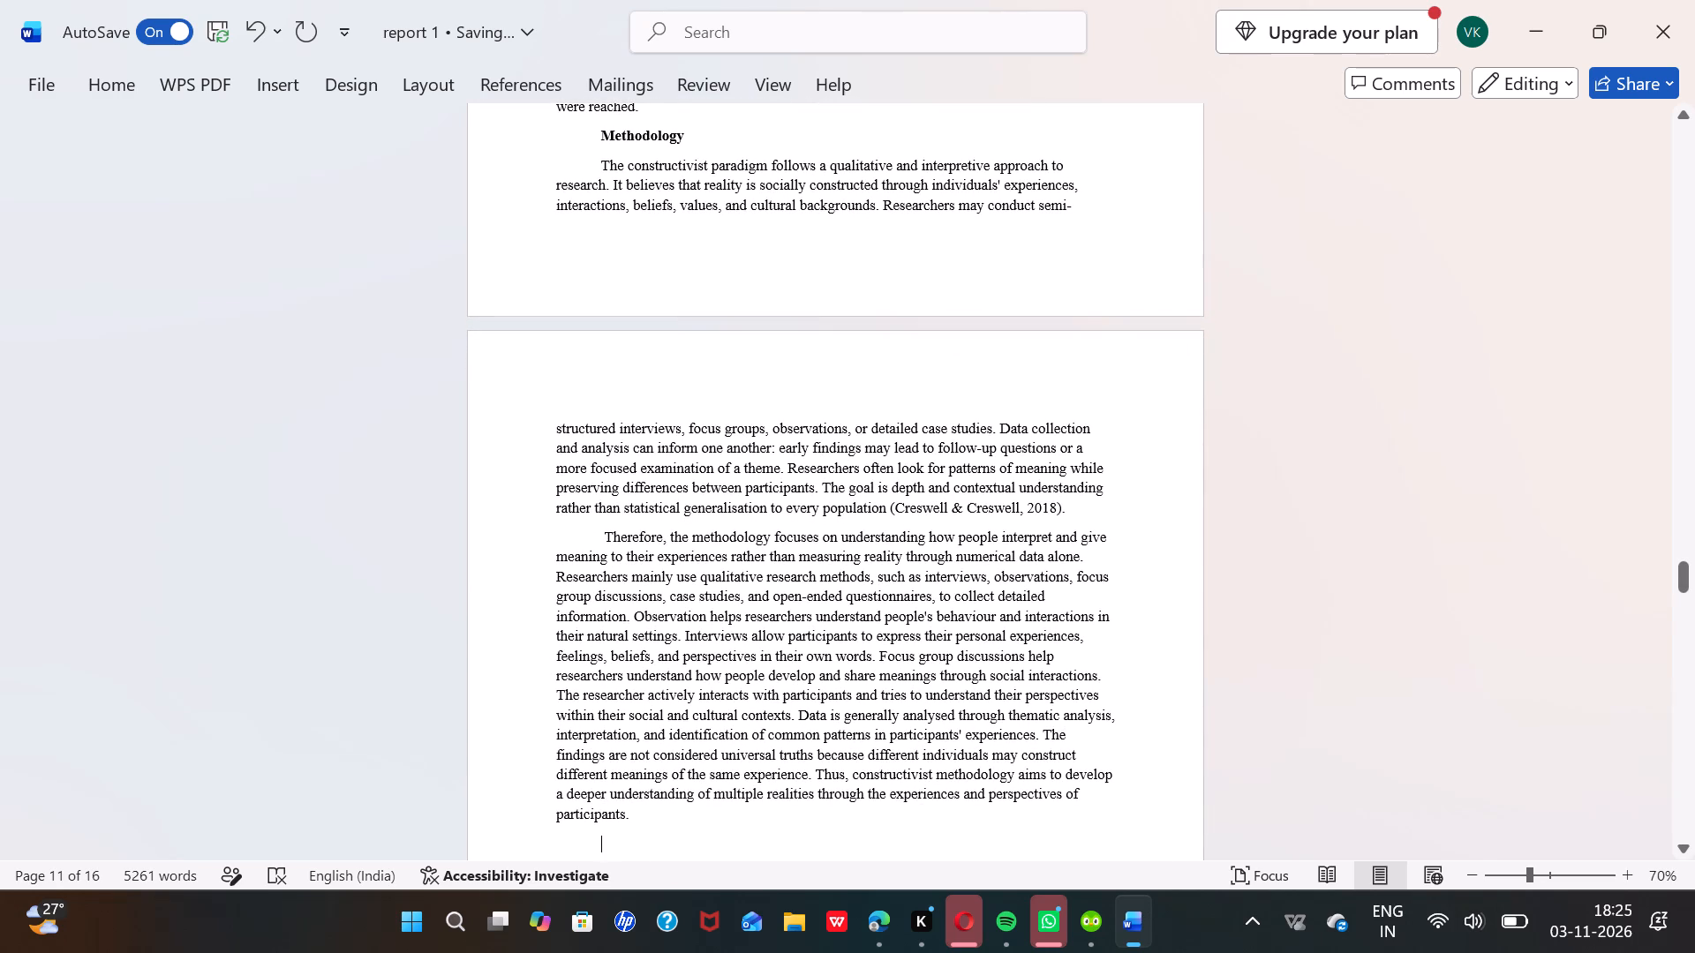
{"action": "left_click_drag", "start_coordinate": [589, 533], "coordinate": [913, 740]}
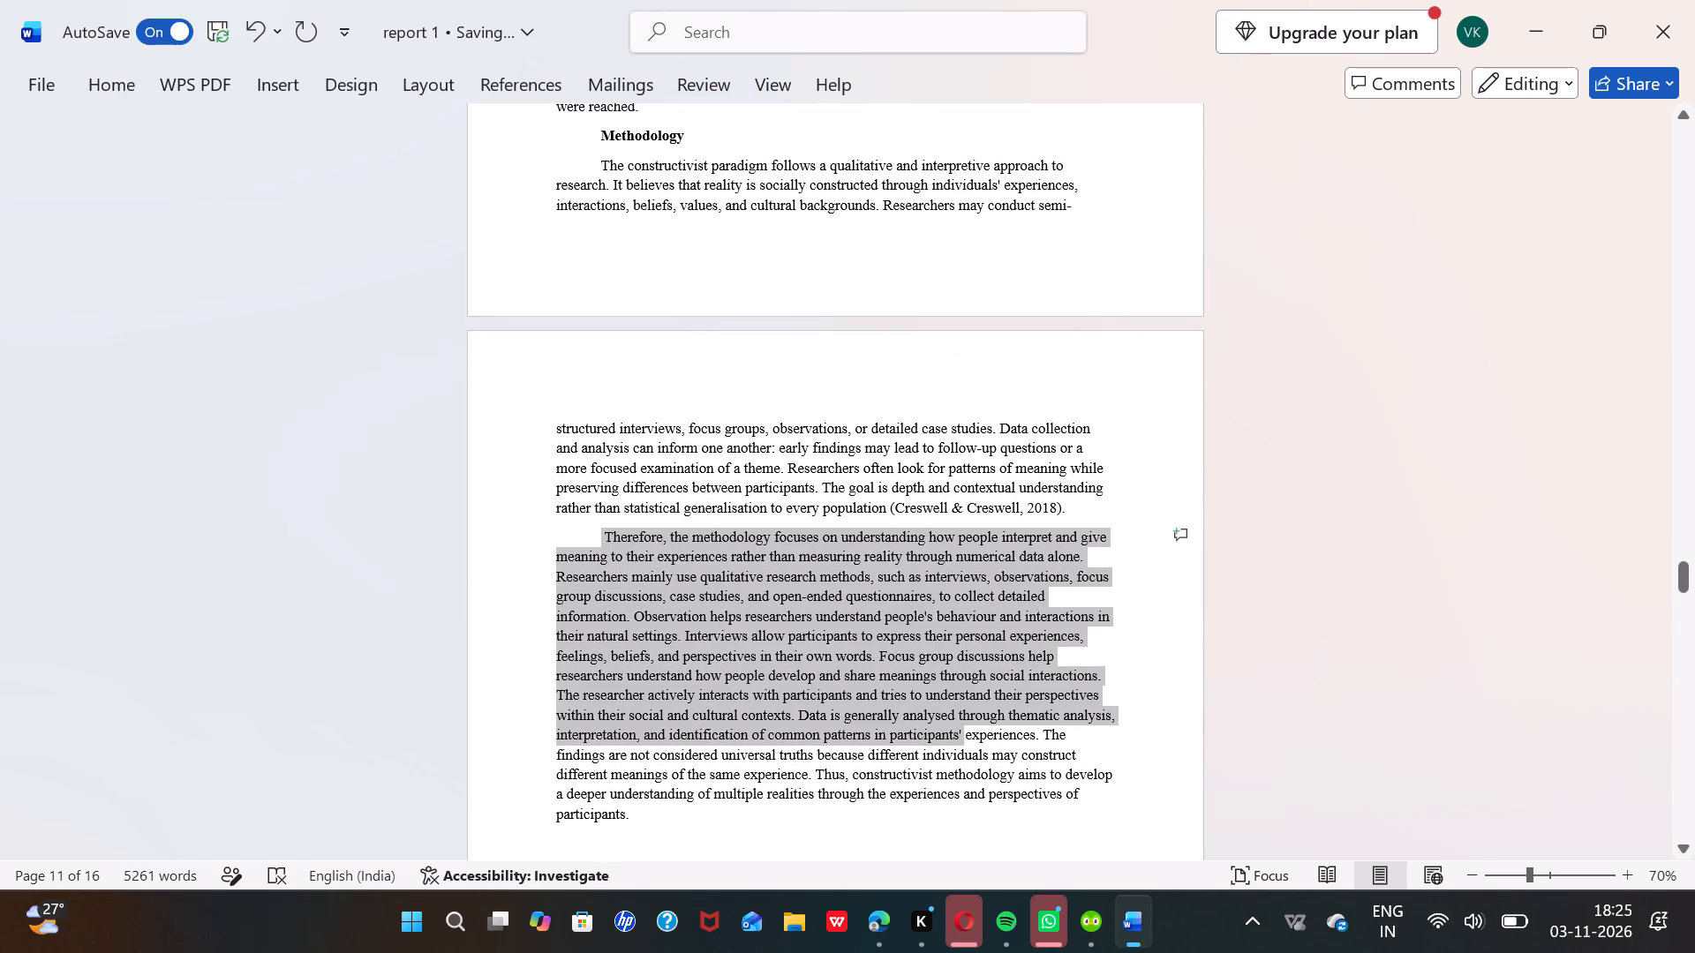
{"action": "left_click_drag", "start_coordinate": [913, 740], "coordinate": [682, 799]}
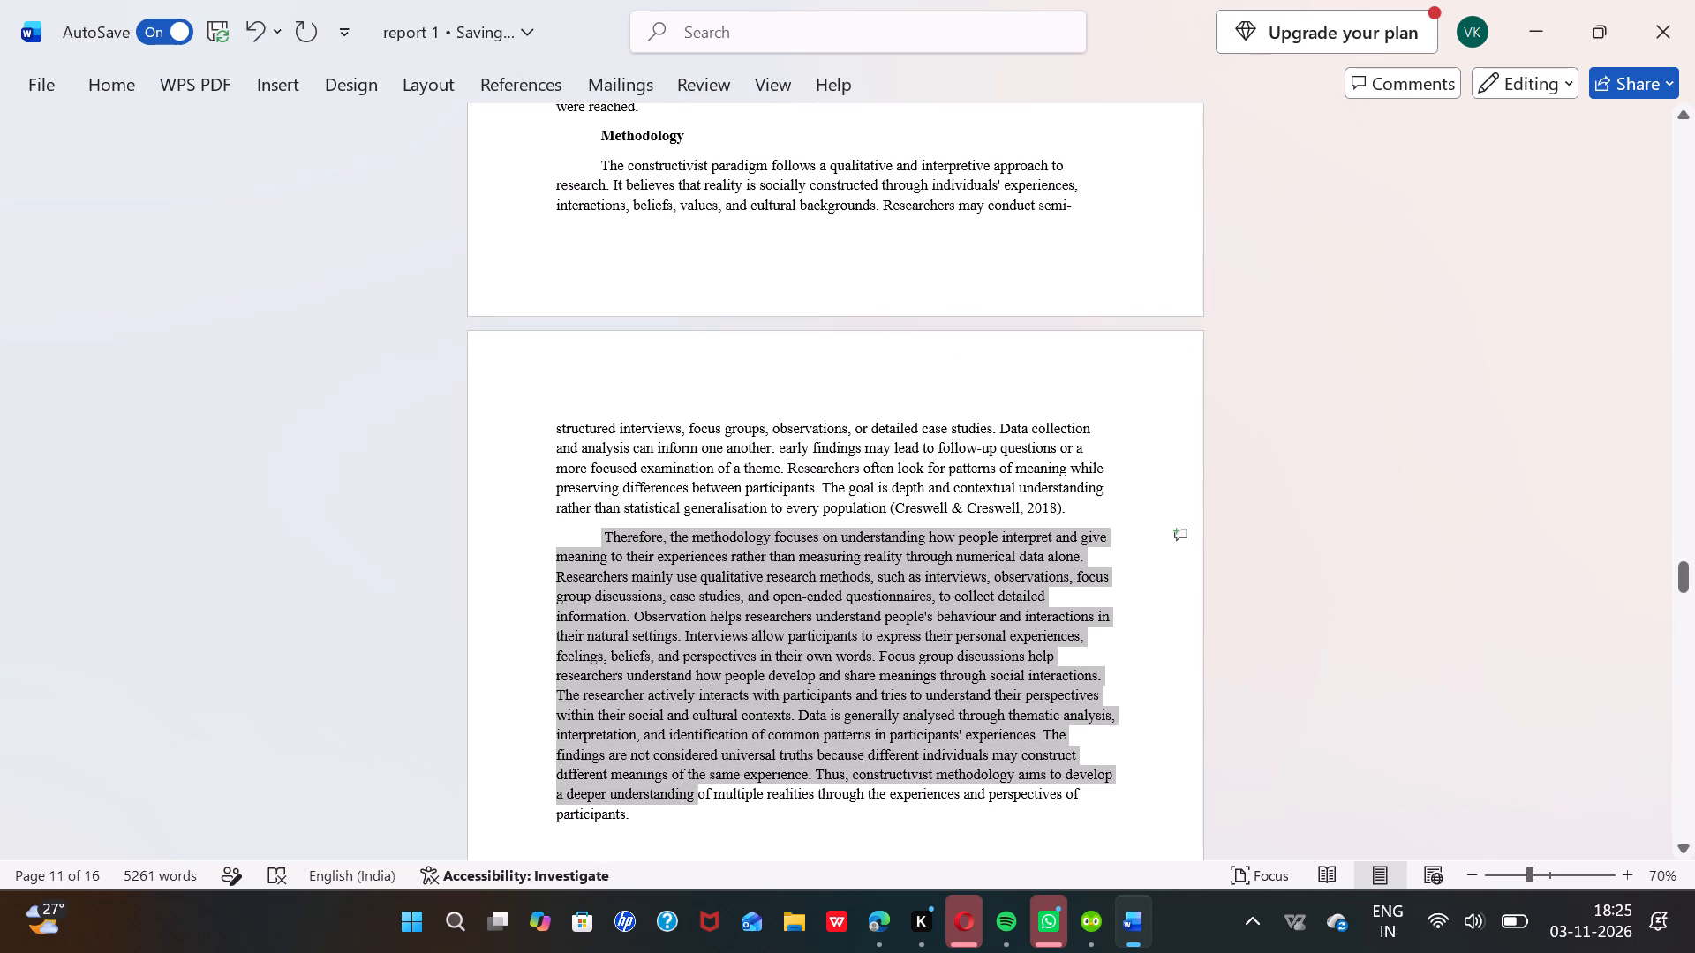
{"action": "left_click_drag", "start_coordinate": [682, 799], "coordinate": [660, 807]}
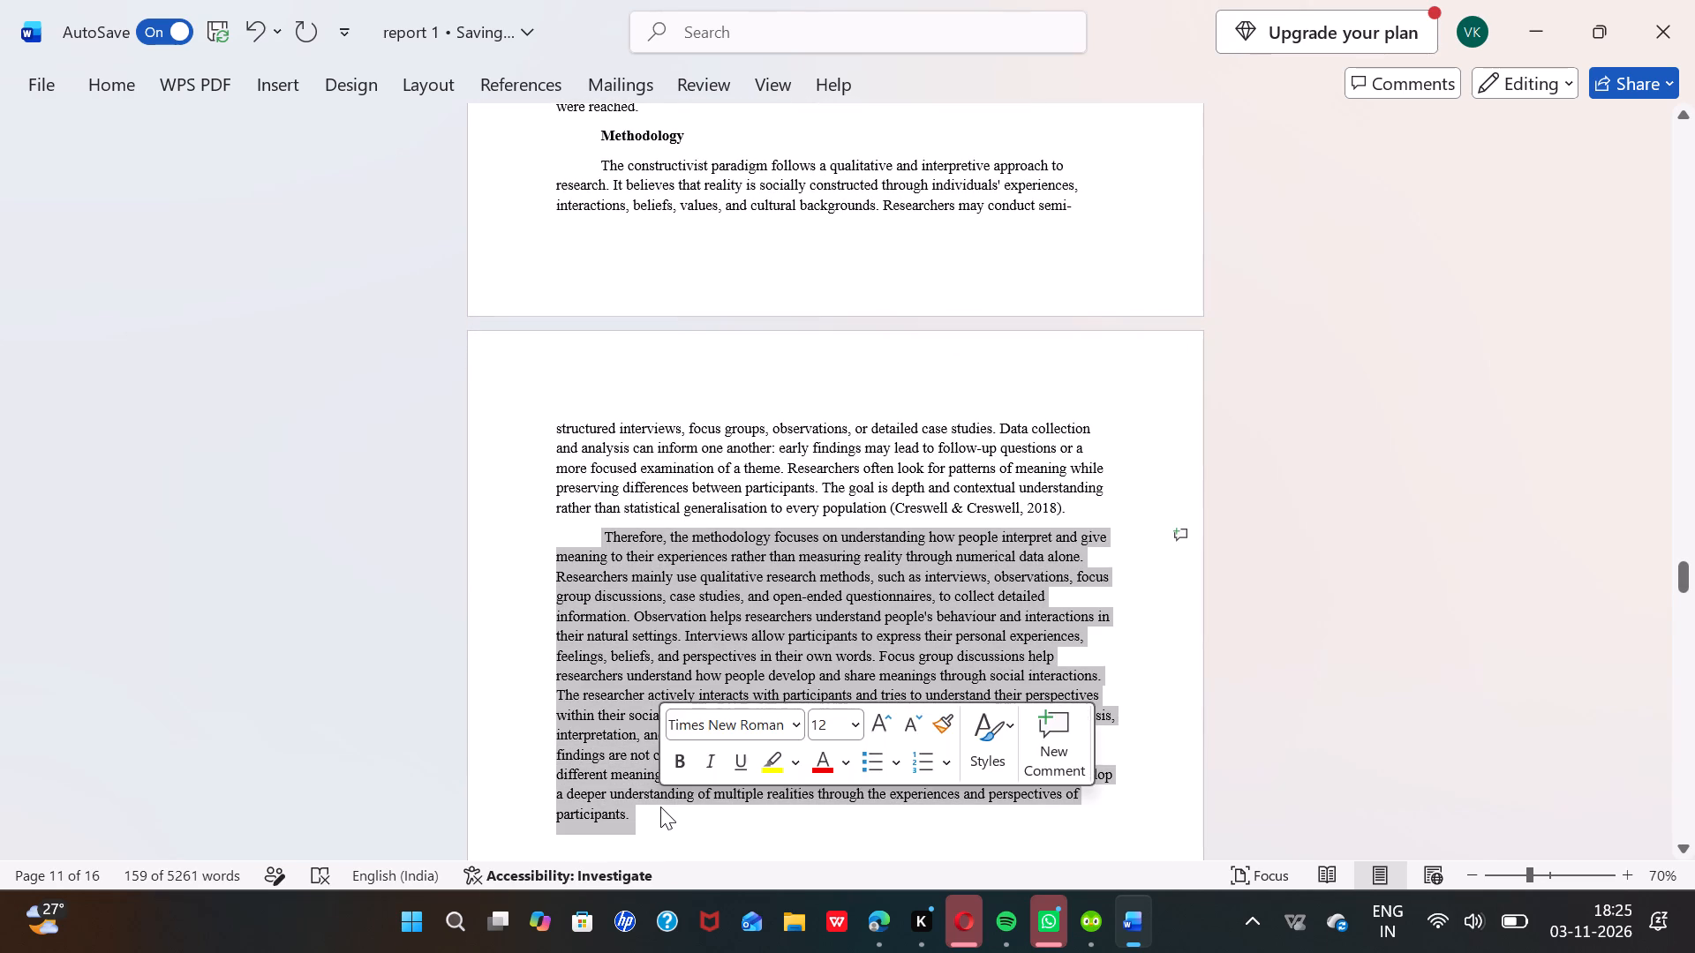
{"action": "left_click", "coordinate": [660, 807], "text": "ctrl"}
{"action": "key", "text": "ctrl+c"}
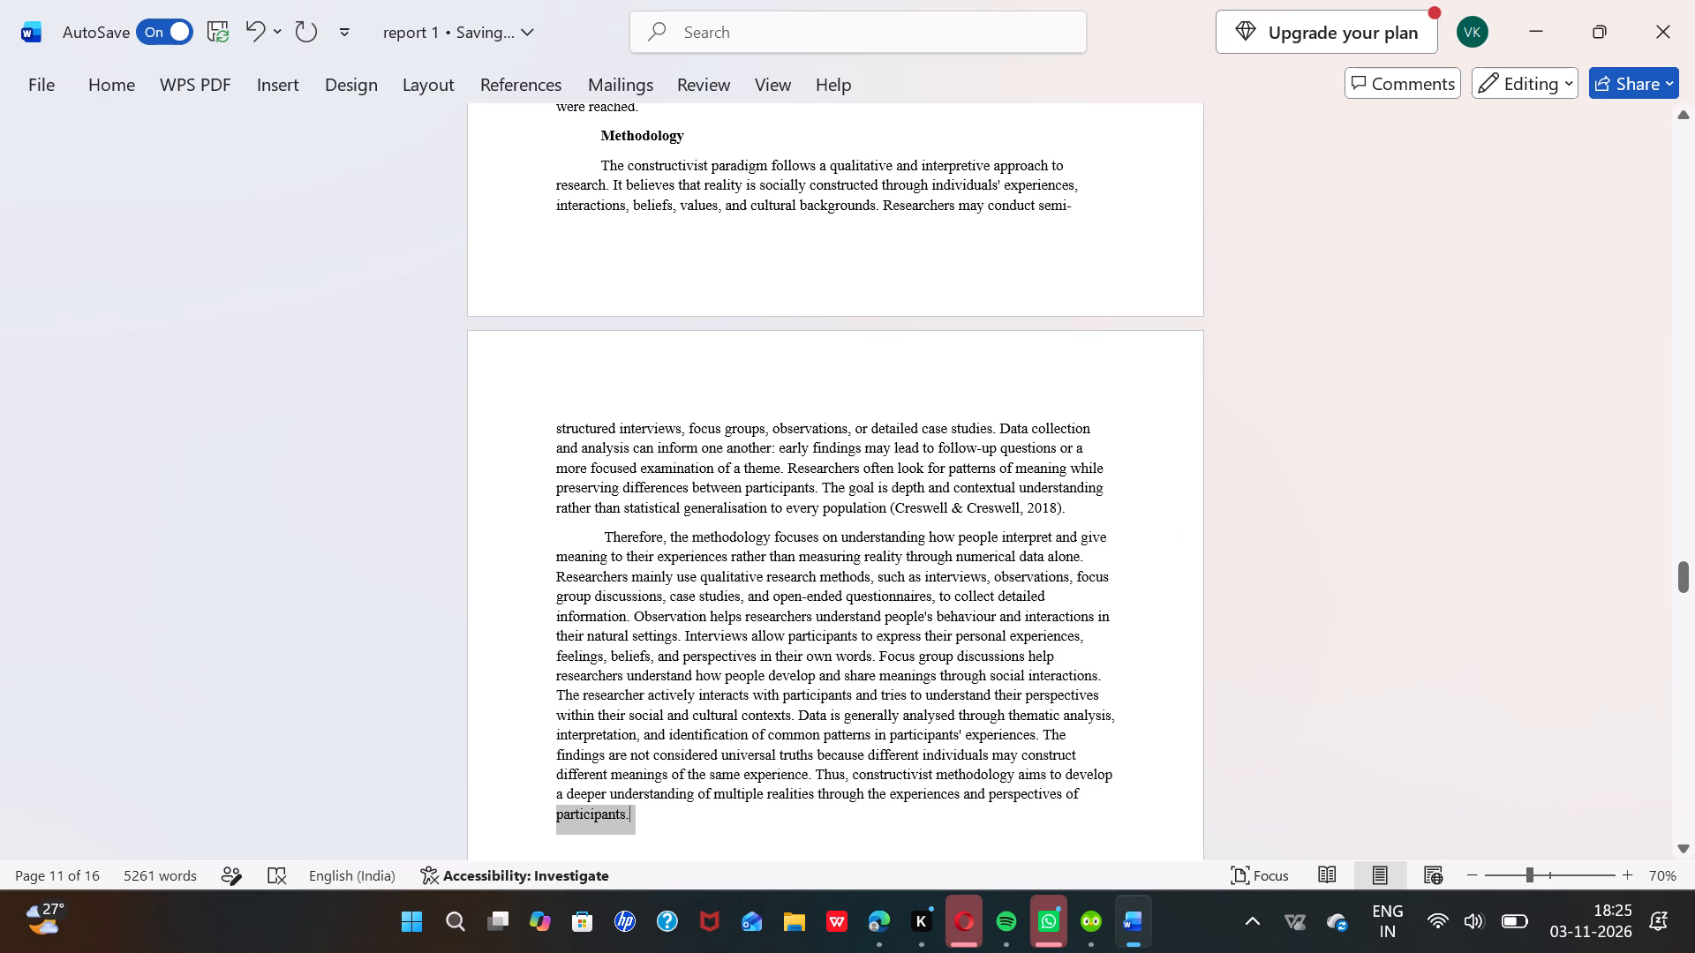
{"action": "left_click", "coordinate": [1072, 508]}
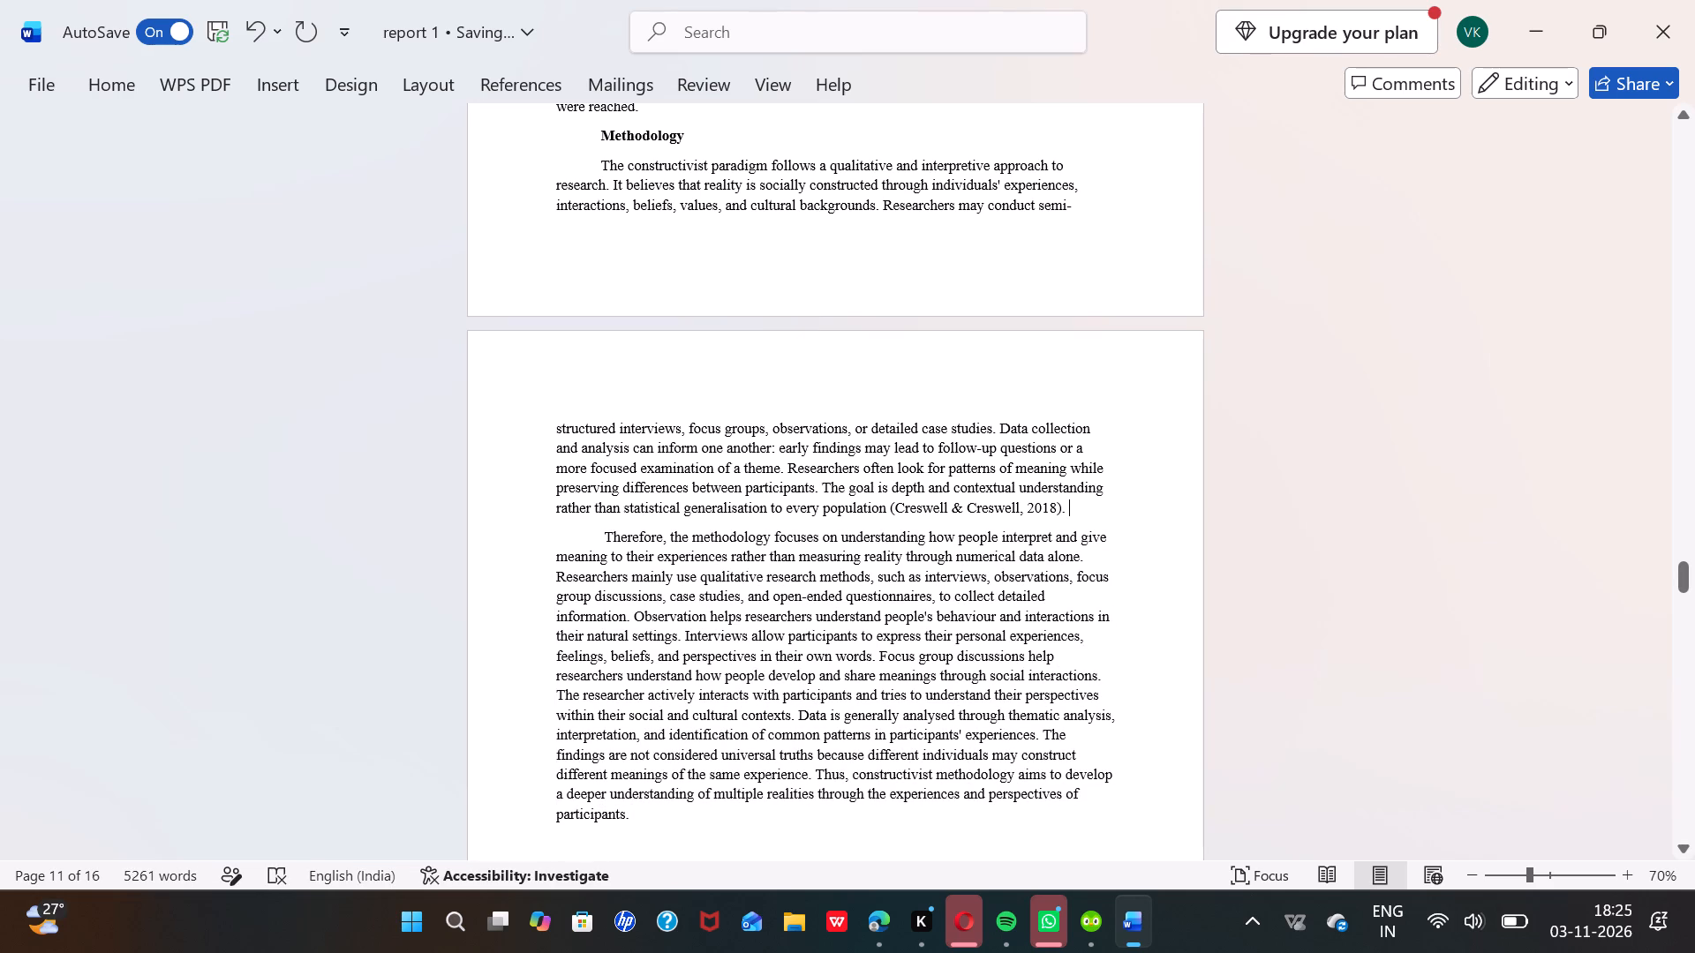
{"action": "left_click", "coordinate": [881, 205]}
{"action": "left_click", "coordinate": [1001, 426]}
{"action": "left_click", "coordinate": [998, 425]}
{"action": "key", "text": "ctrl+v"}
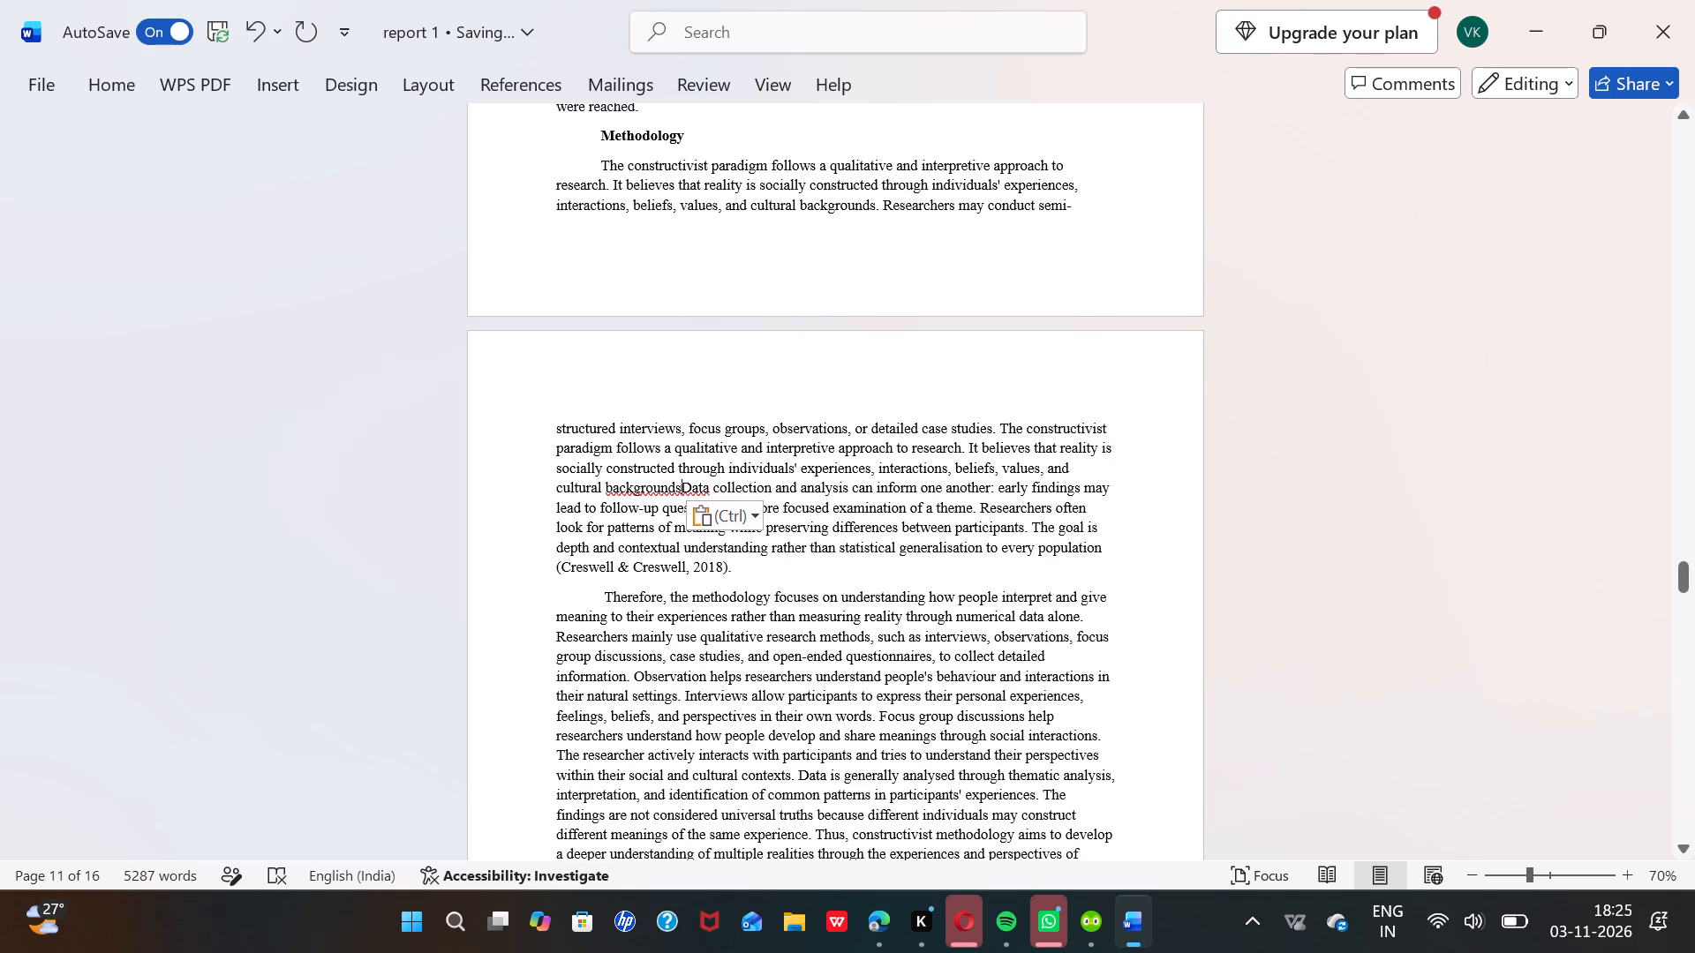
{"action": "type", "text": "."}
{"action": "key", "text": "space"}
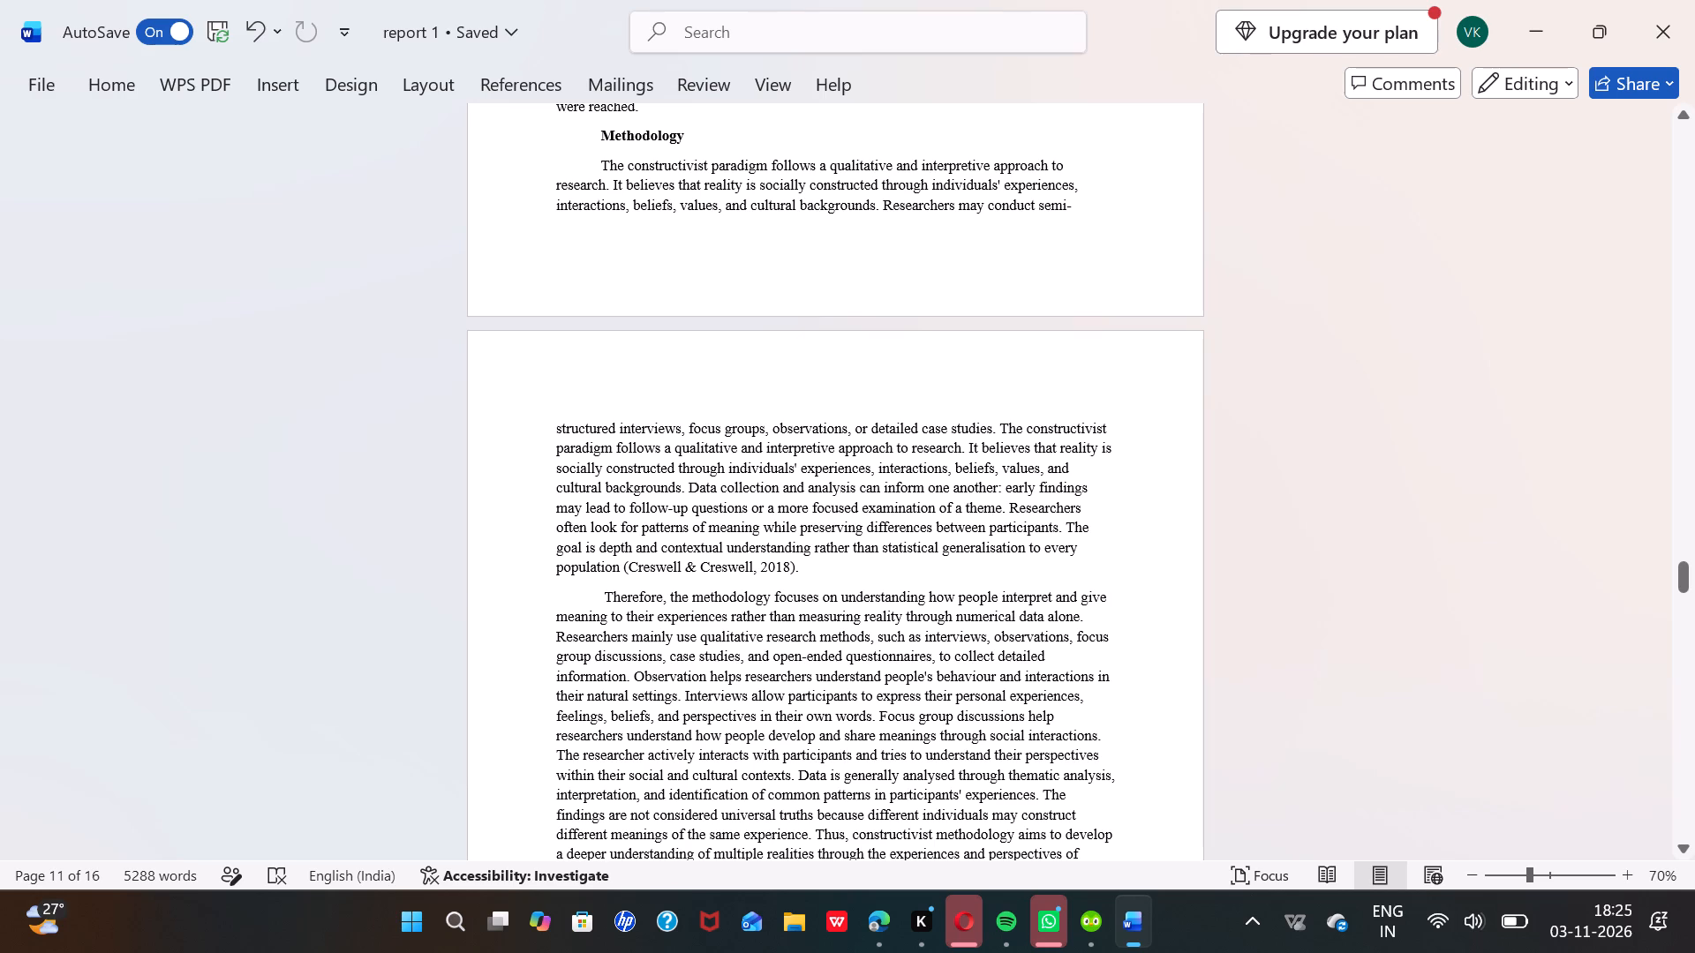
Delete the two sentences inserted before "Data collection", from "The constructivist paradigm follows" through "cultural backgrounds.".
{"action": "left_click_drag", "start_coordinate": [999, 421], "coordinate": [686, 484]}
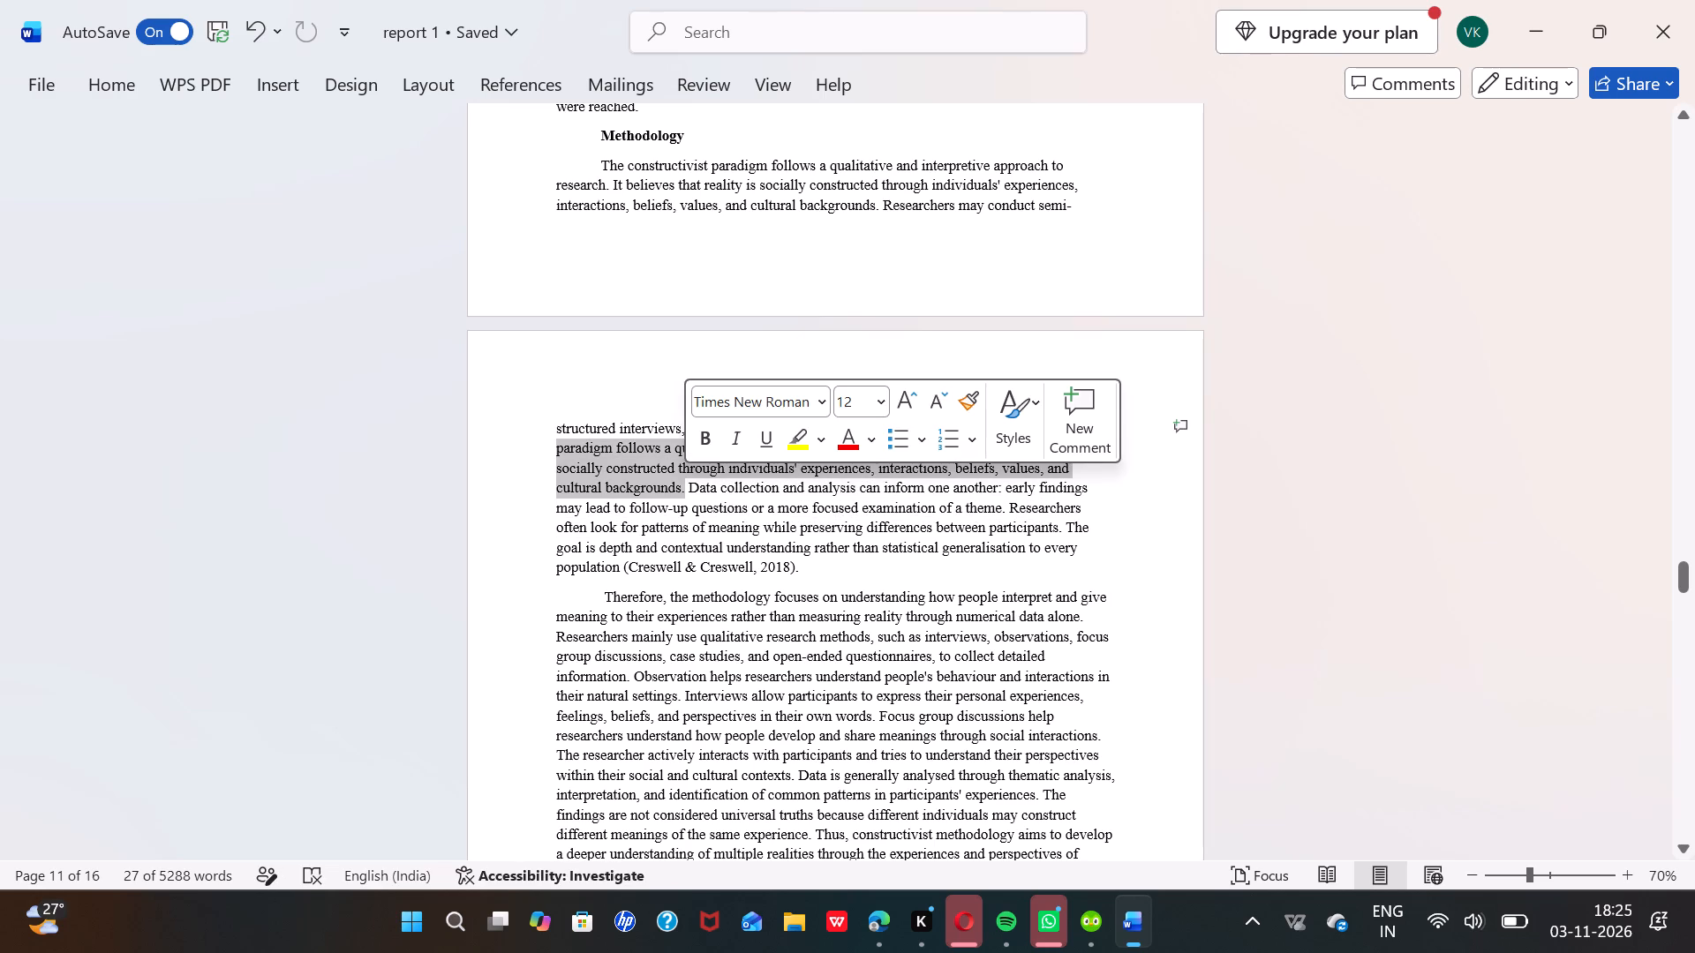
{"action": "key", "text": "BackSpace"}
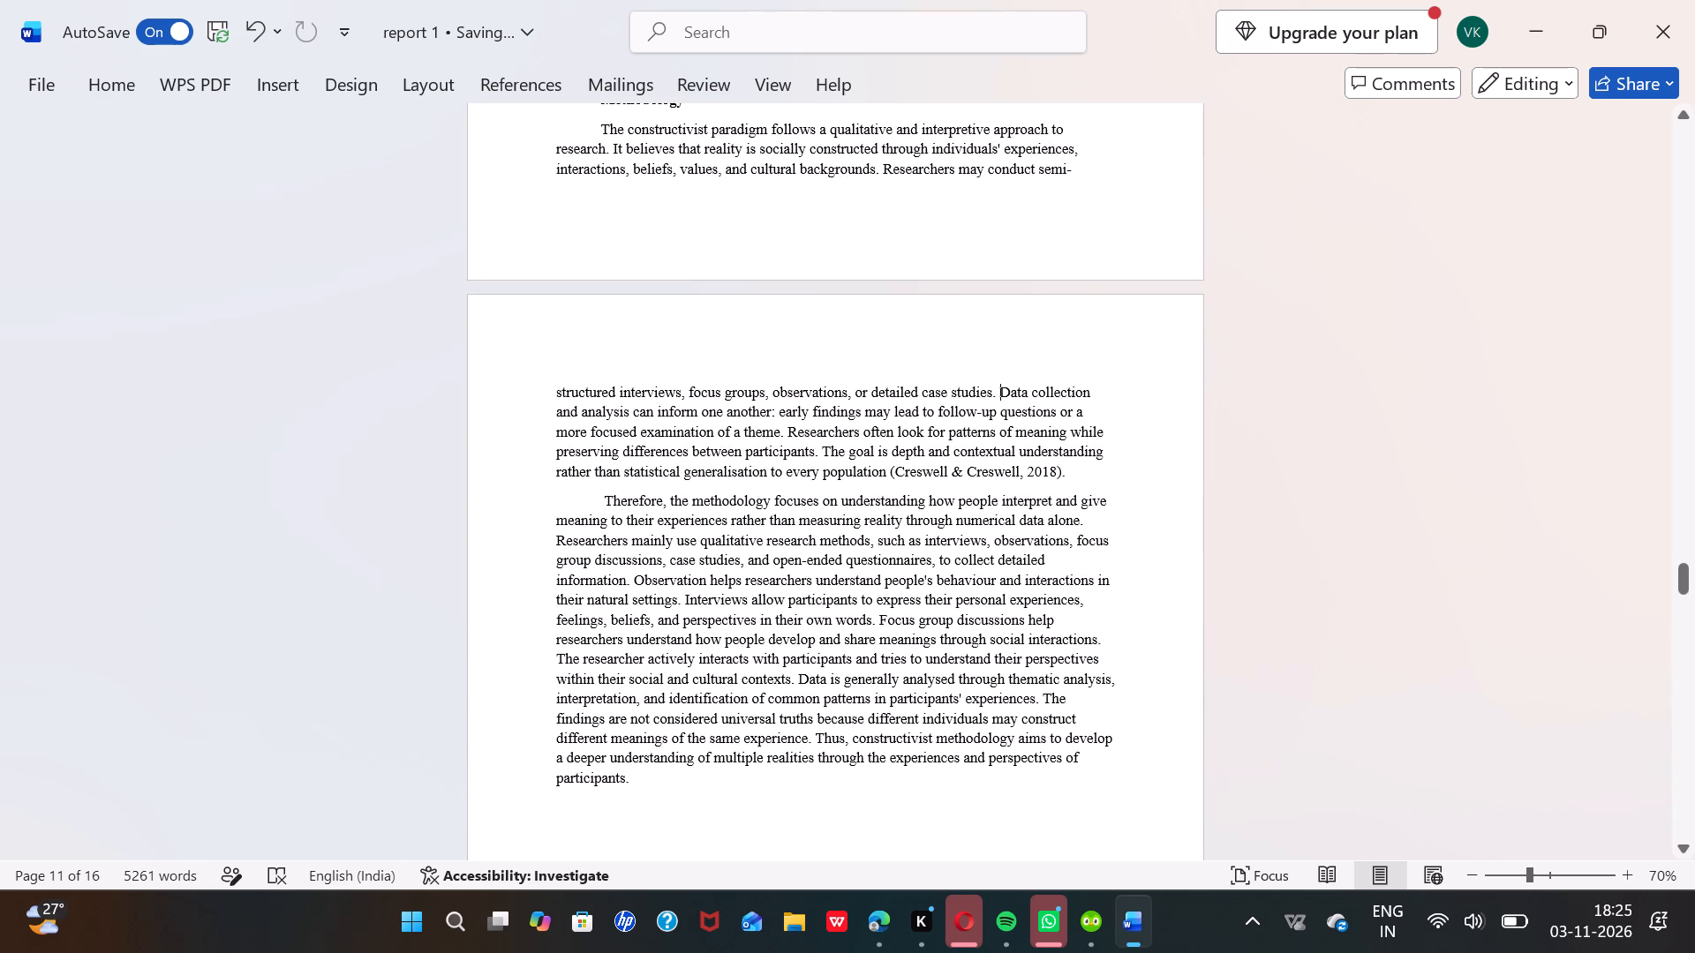
Copy the "Therefore, the methodology focuses" paragraph into the Methodology paragraph, directly before "Data collection and analysis".
{"action": "left_click_drag", "start_coordinate": [604, 502], "coordinate": [631, 779]}
{"action": "key", "text": "ctrl+c"}
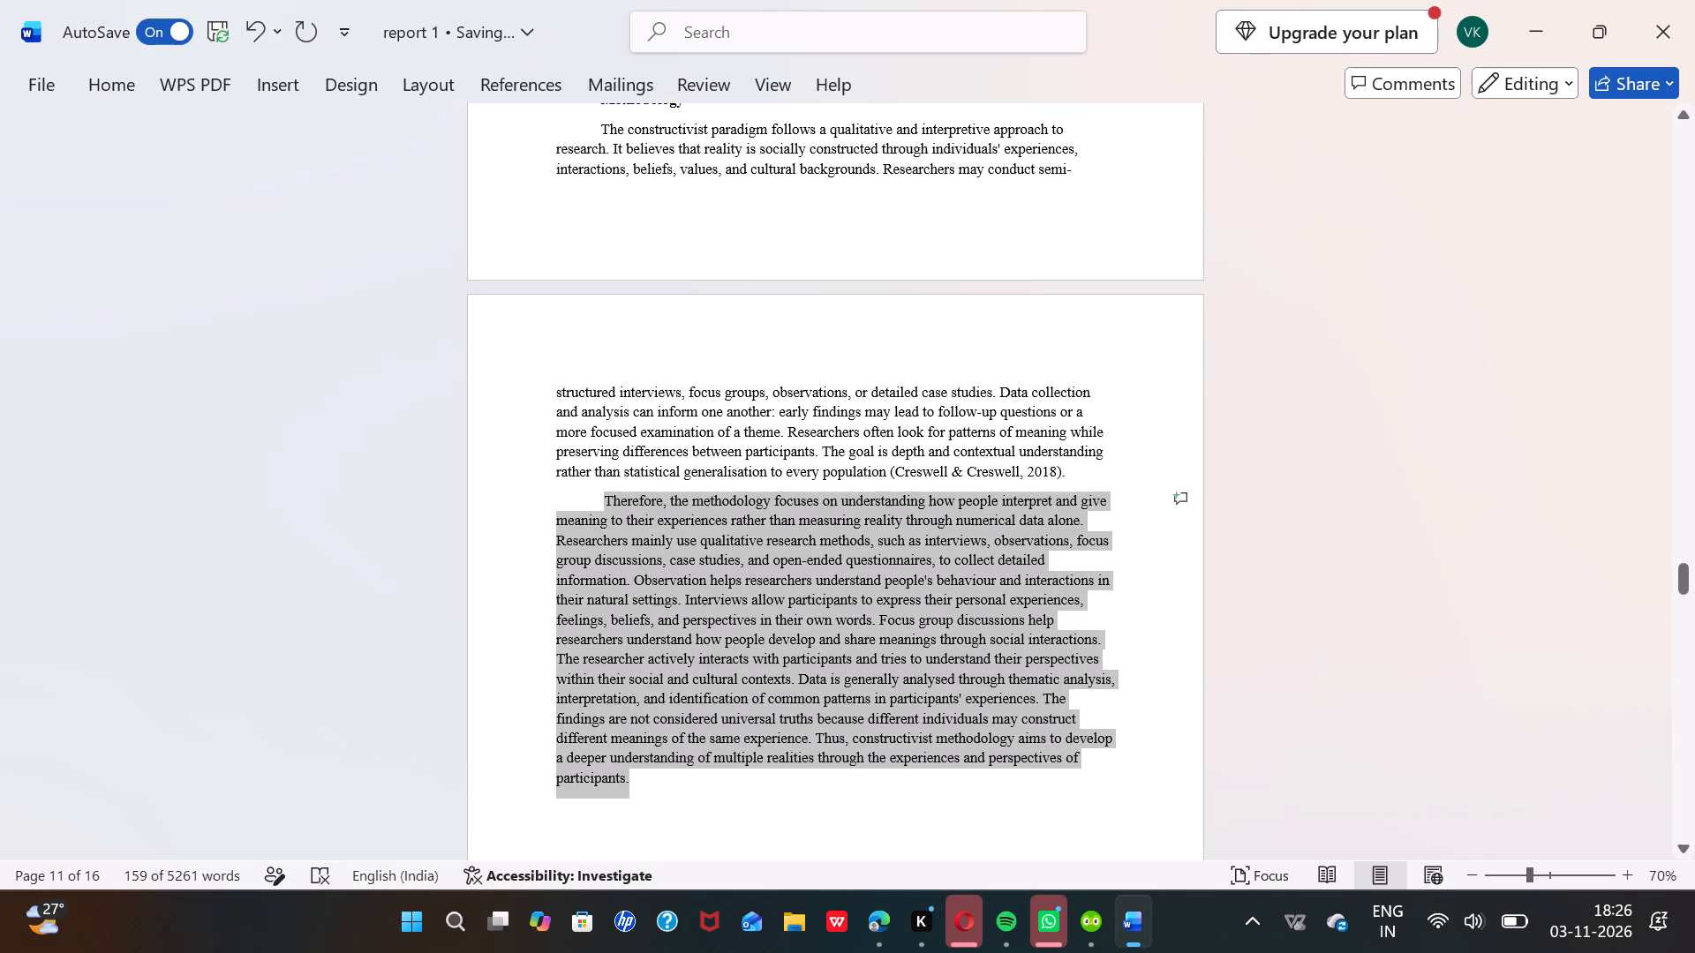
{"action": "left_click", "coordinate": [998, 392]}
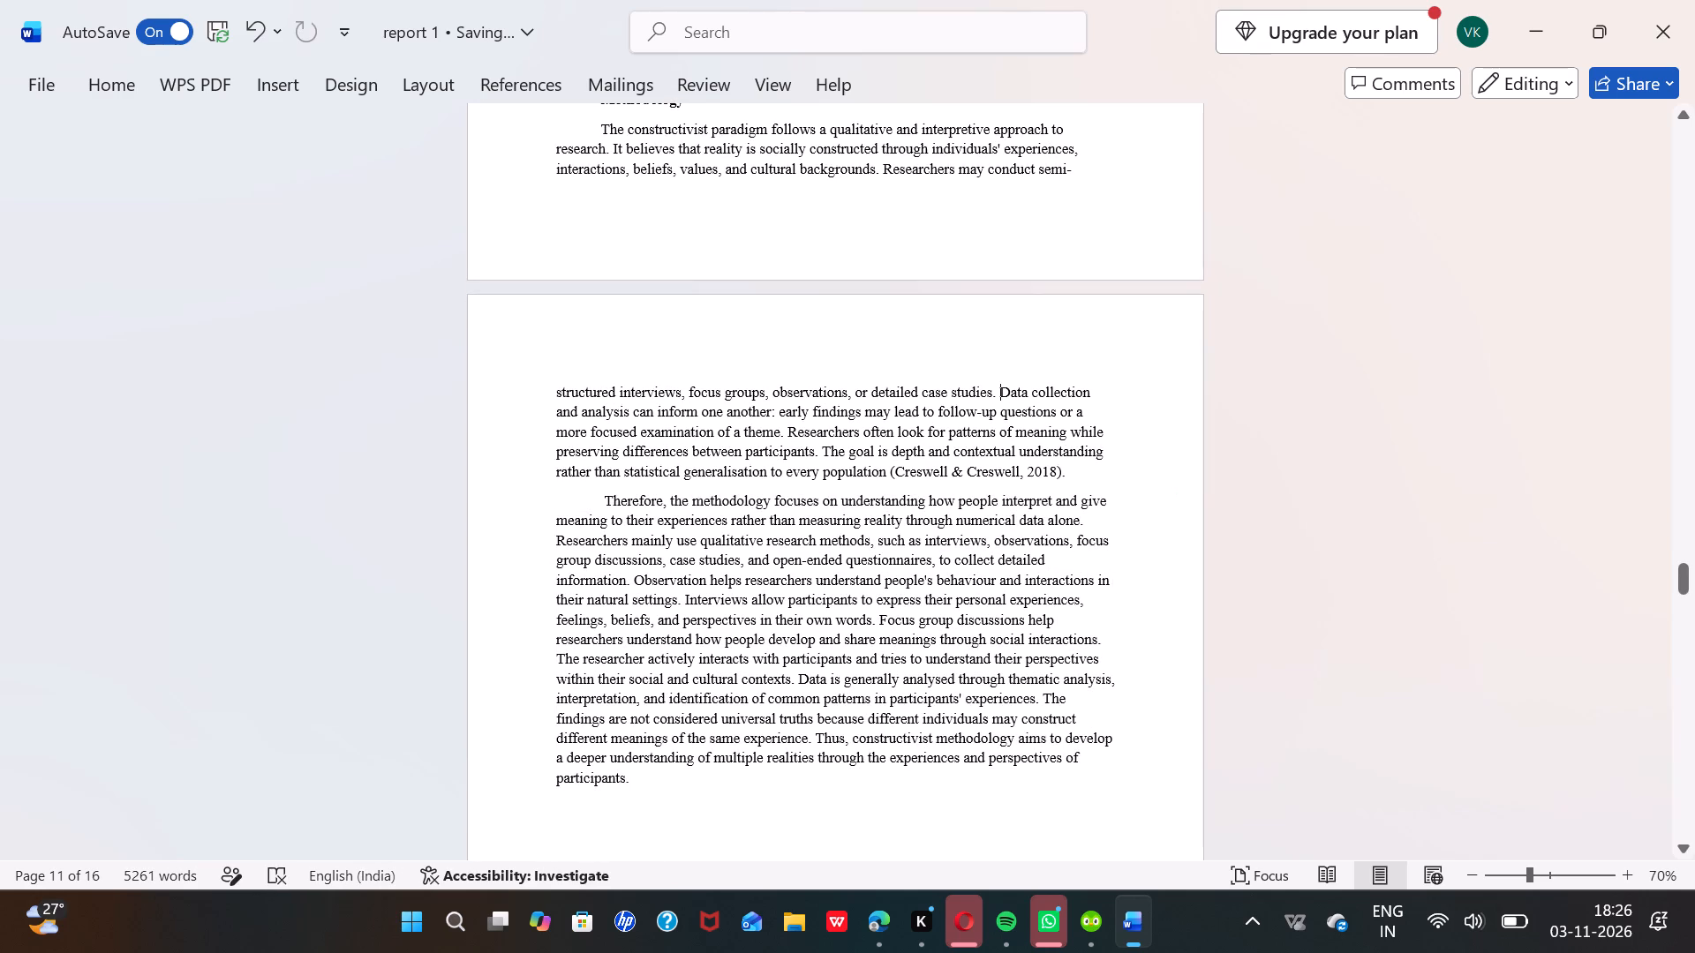
{"action": "key", "text": "ctrl+v"}
Delete the original "Therefore, the methodology focuses" paragraph below the merged Methodology paragraph.
{"action": "scroll", "coordinate": [800, 619], "scroll_direction": "down", "scroll_amount": 1}
{"action": "left_click_drag", "start_coordinate": [599, 634], "coordinate": [810, 837]}
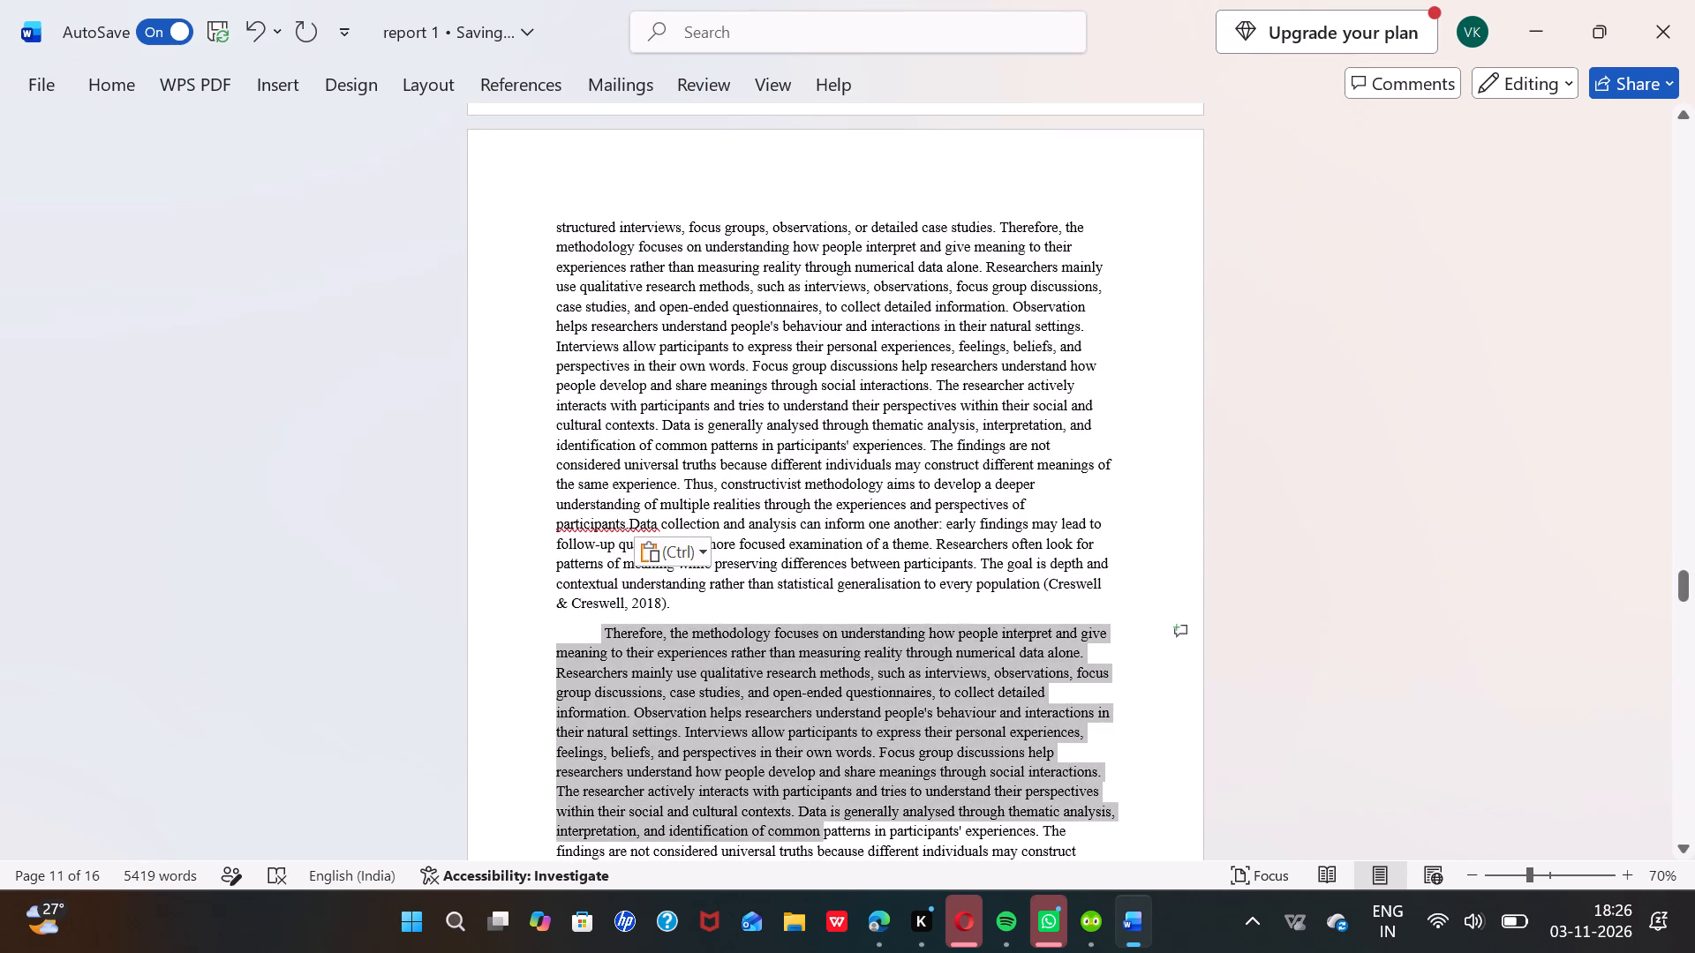
{"action": "left_click_drag", "start_coordinate": [810, 837], "coordinate": [651, 581]}
{"action": "key", "text": "BackSpace"}
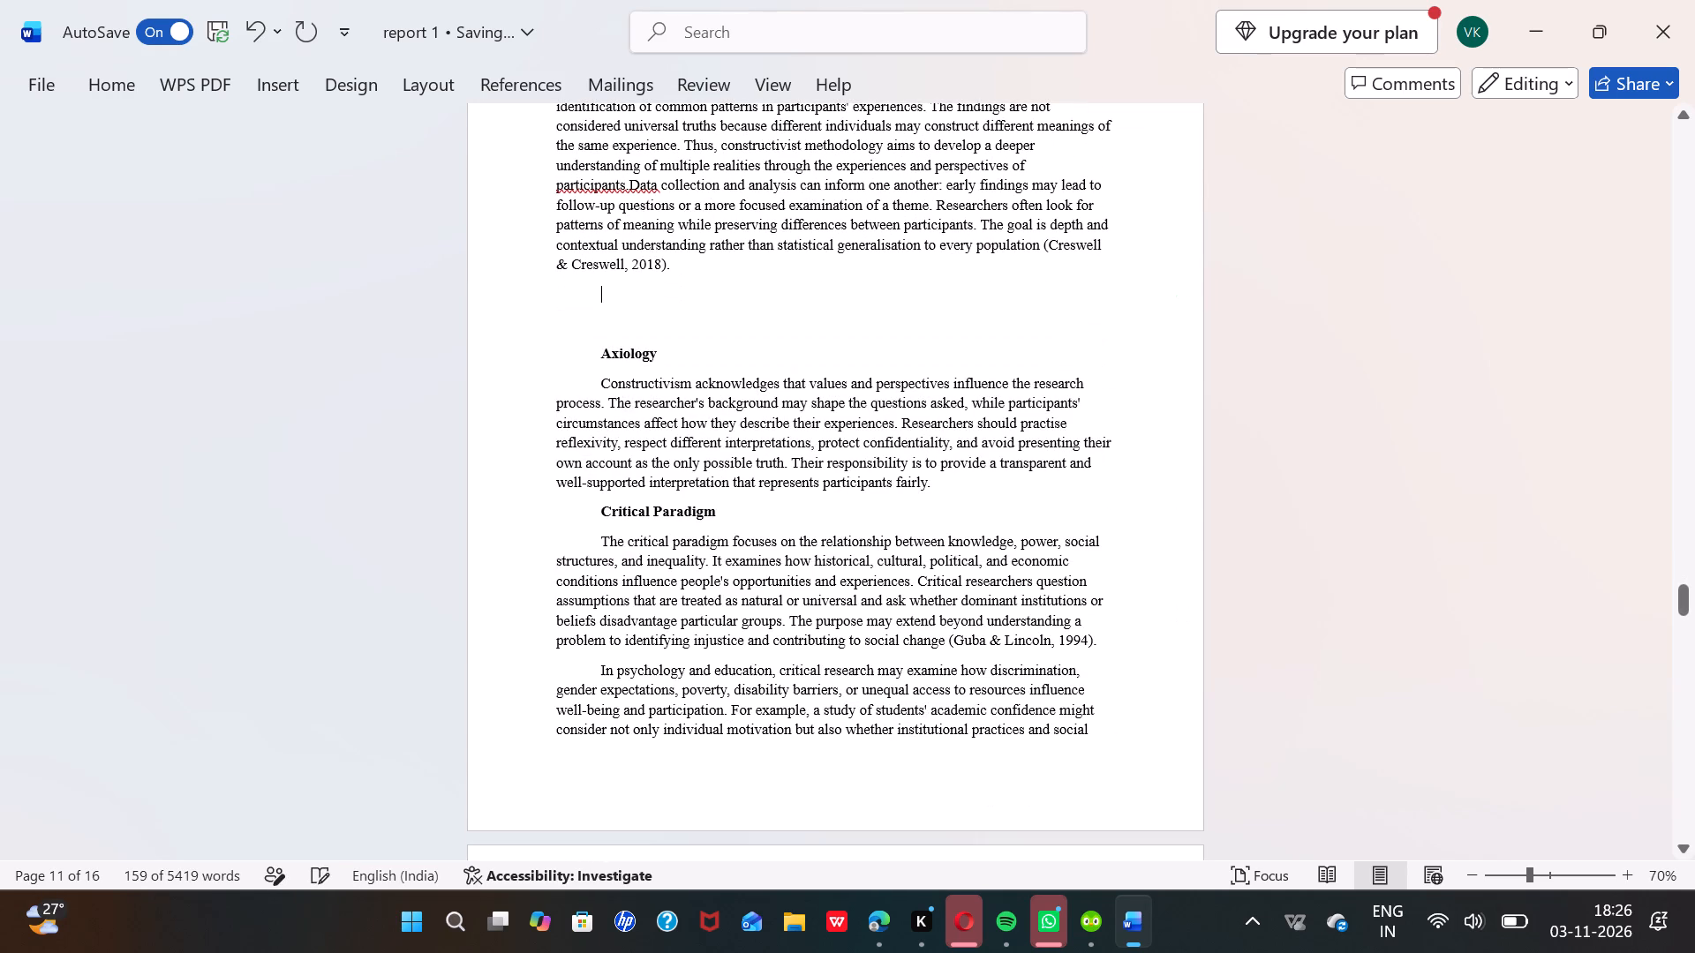
Replace the Axiology heading's first-line indent with spaces and remove one surplus blank line above the heading.
{"action": "scroll", "coordinate": [651, 581], "scroll_direction": "up", "scroll_amount": 1}
{"action": "key", "text": "BackSpace"}
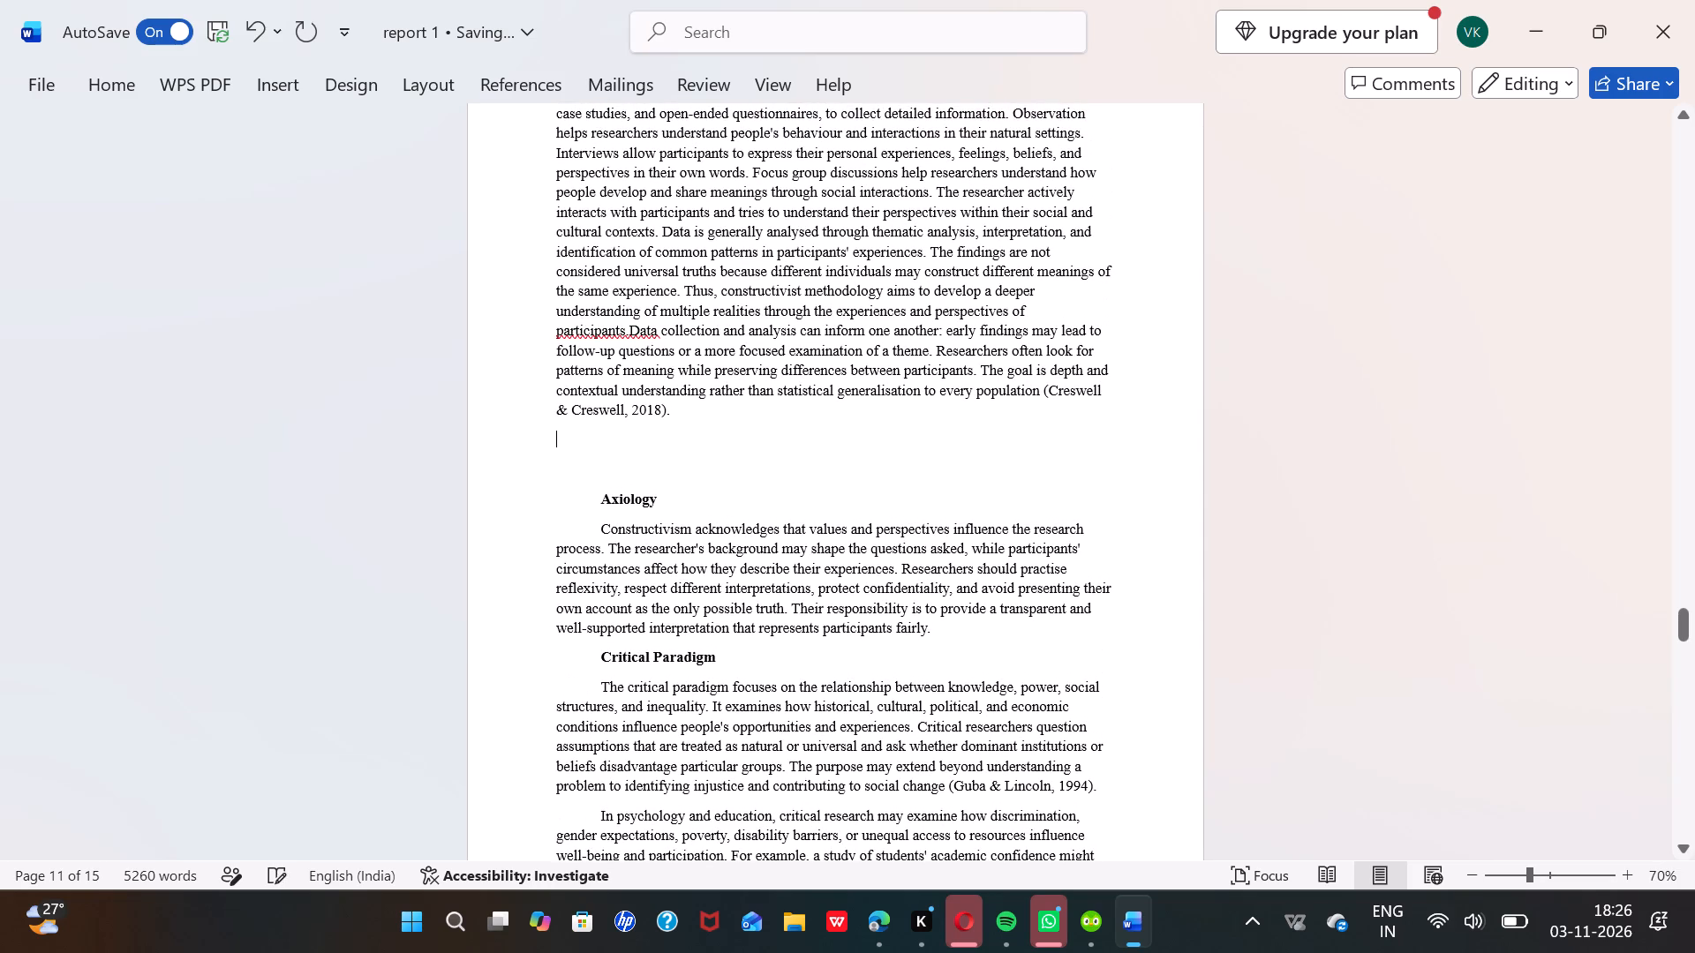
{"action": "left_click", "coordinate": [597, 502]}
{"action": "key", "text": "BackSpace"}
{"action": "key", "text": "space"}
{"action": "key", "text": "space"}
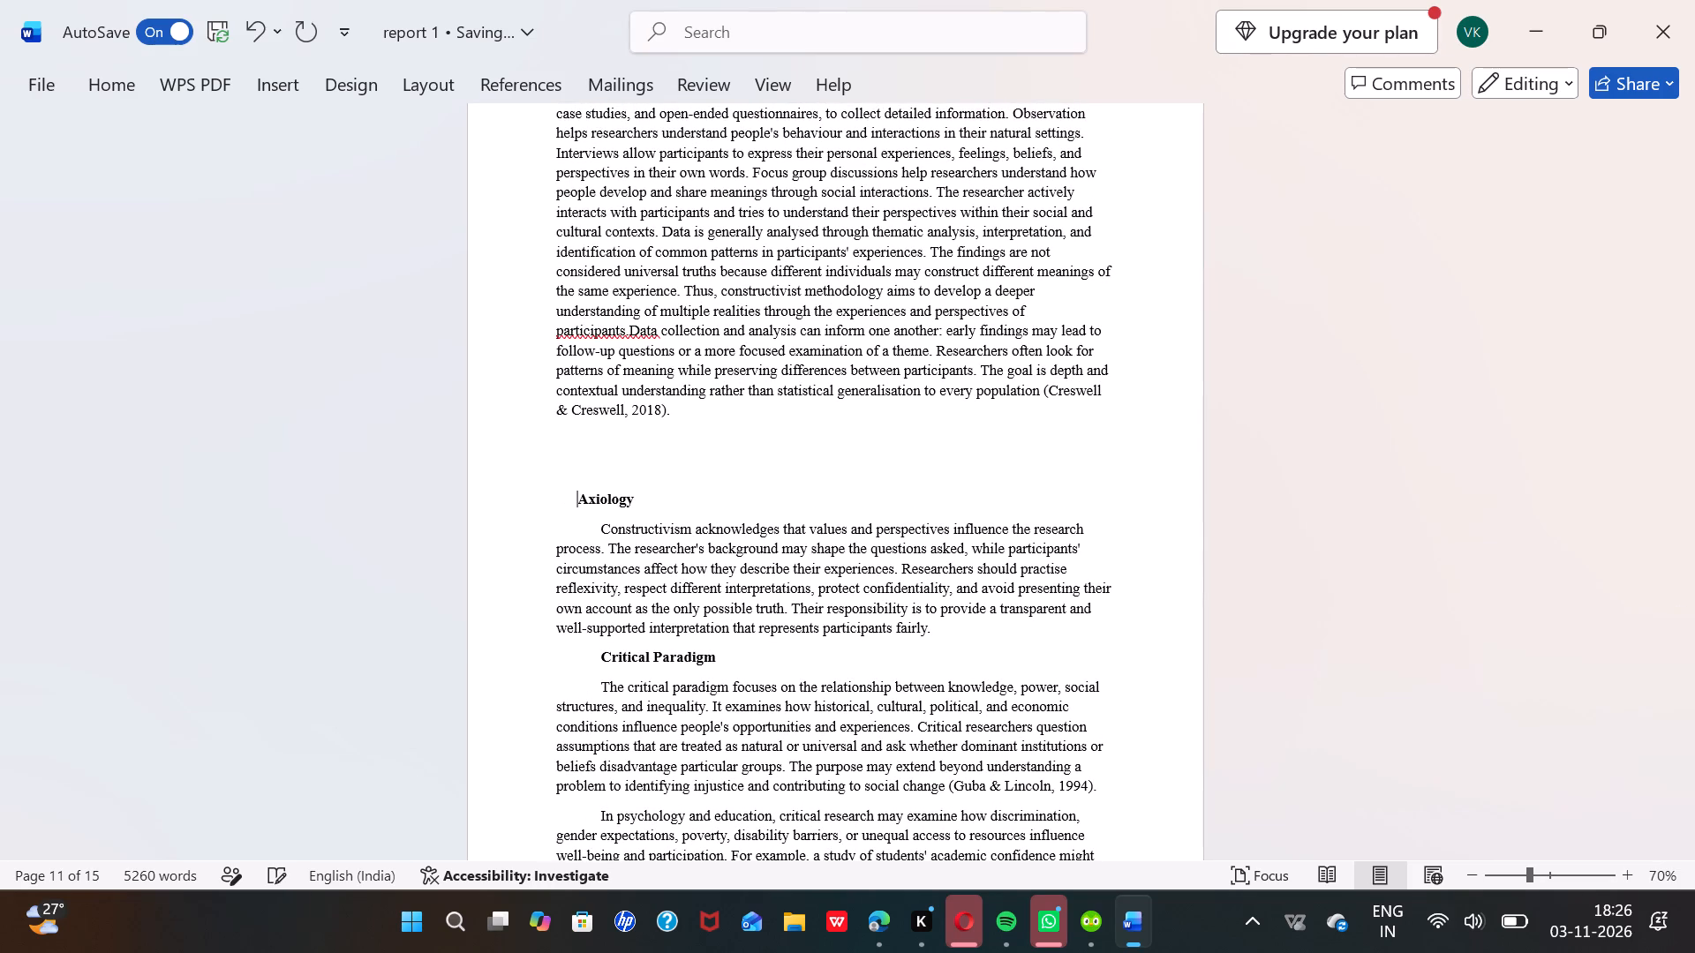
{"action": "left_click", "coordinate": [692, 419]}
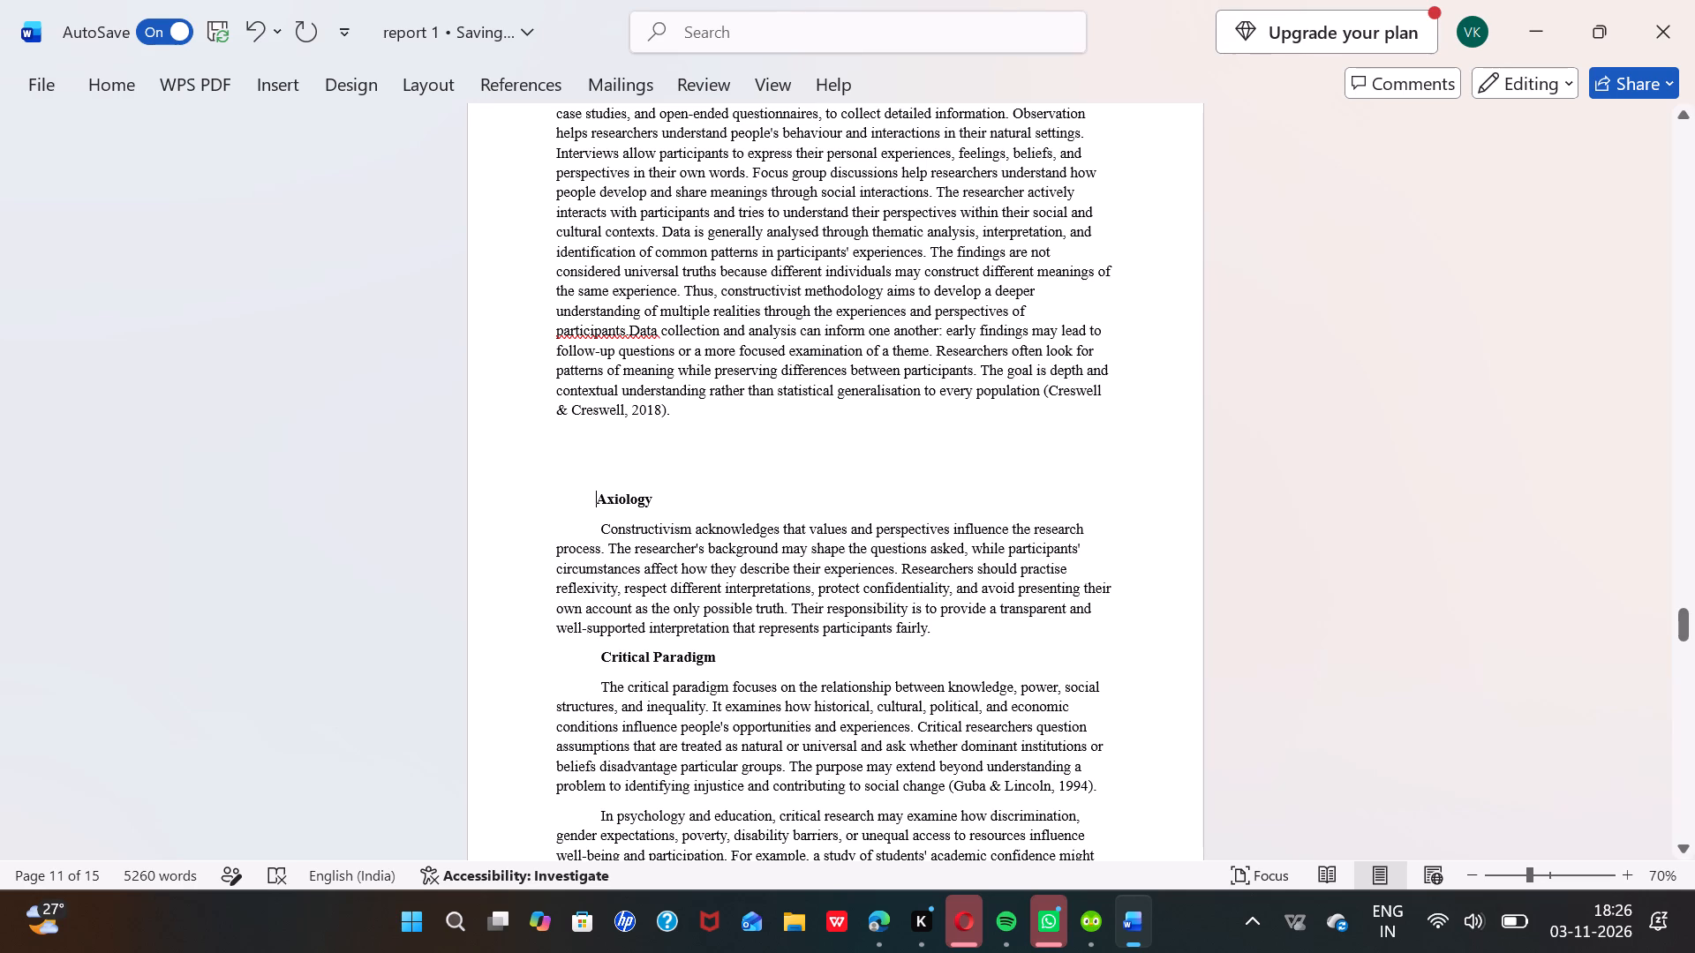
{"action": "left_click", "coordinate": [605, 449]}
{"action": "key", "text": "Return"}
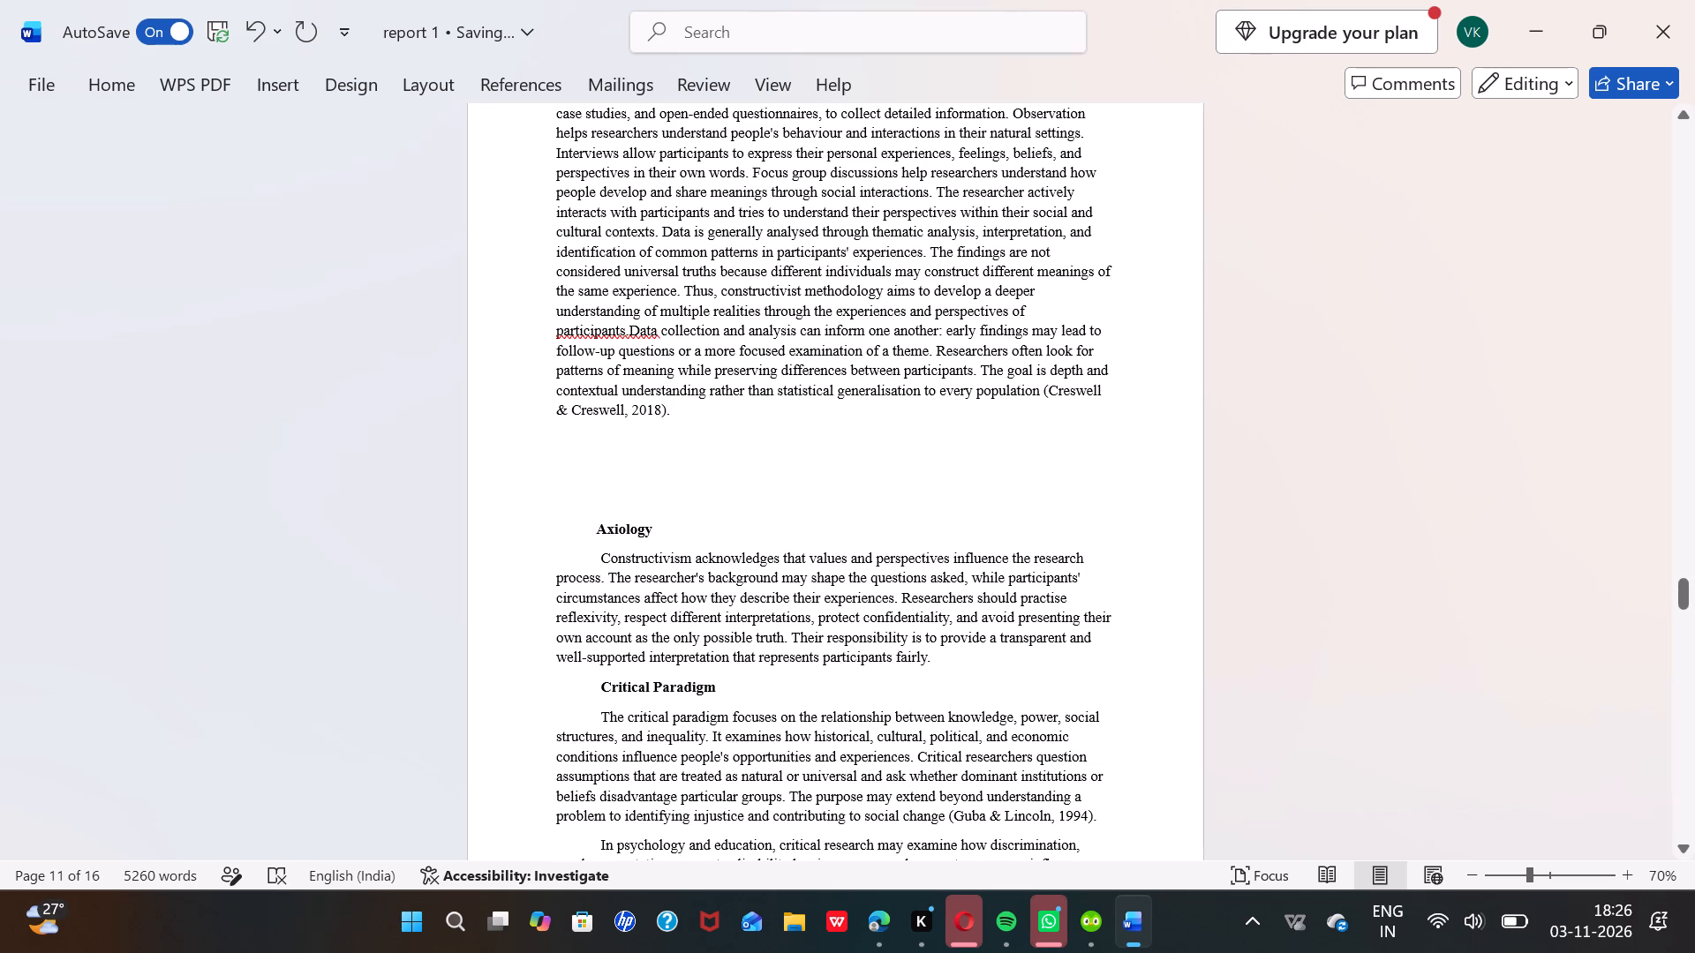
{"action": "key", "text": "BackSpace"}
{"action": "key", "text": "BackSpace"}
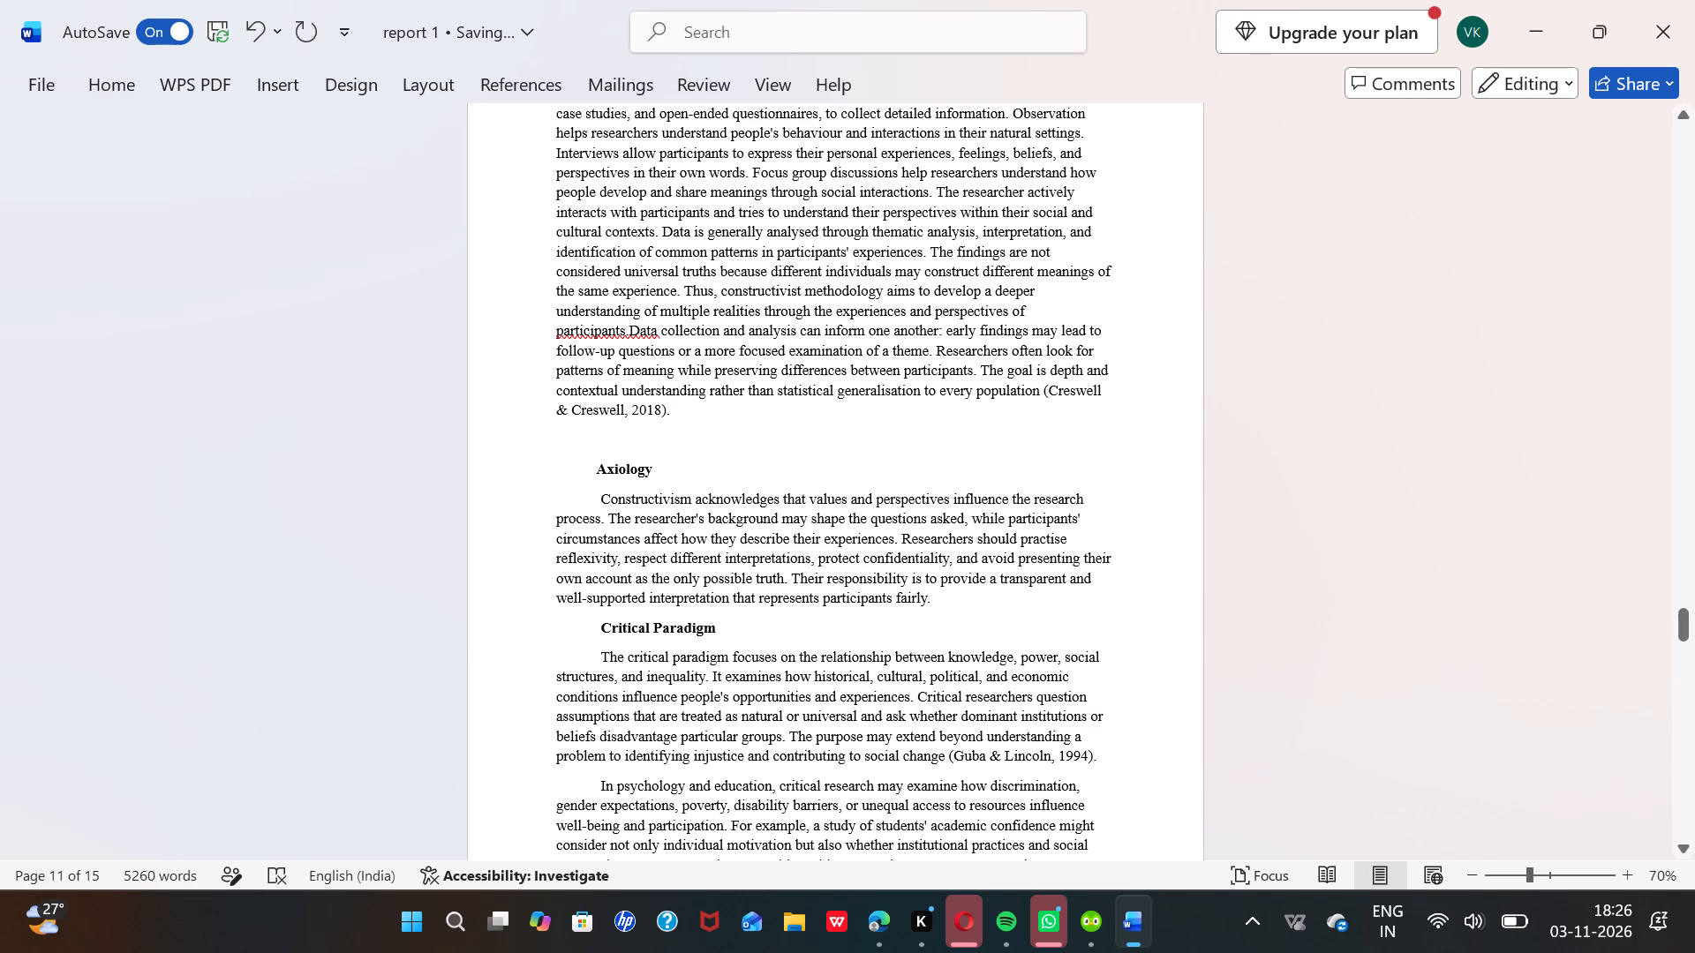
Correct the punctuation between "perspectives of participants" and "Data collection" in the Methodology paragraph to a single full stop and a space.
{"action": "scroll", "coordinate": [604, 431], "scroll_direction": "up", "scroll_amount": 1}
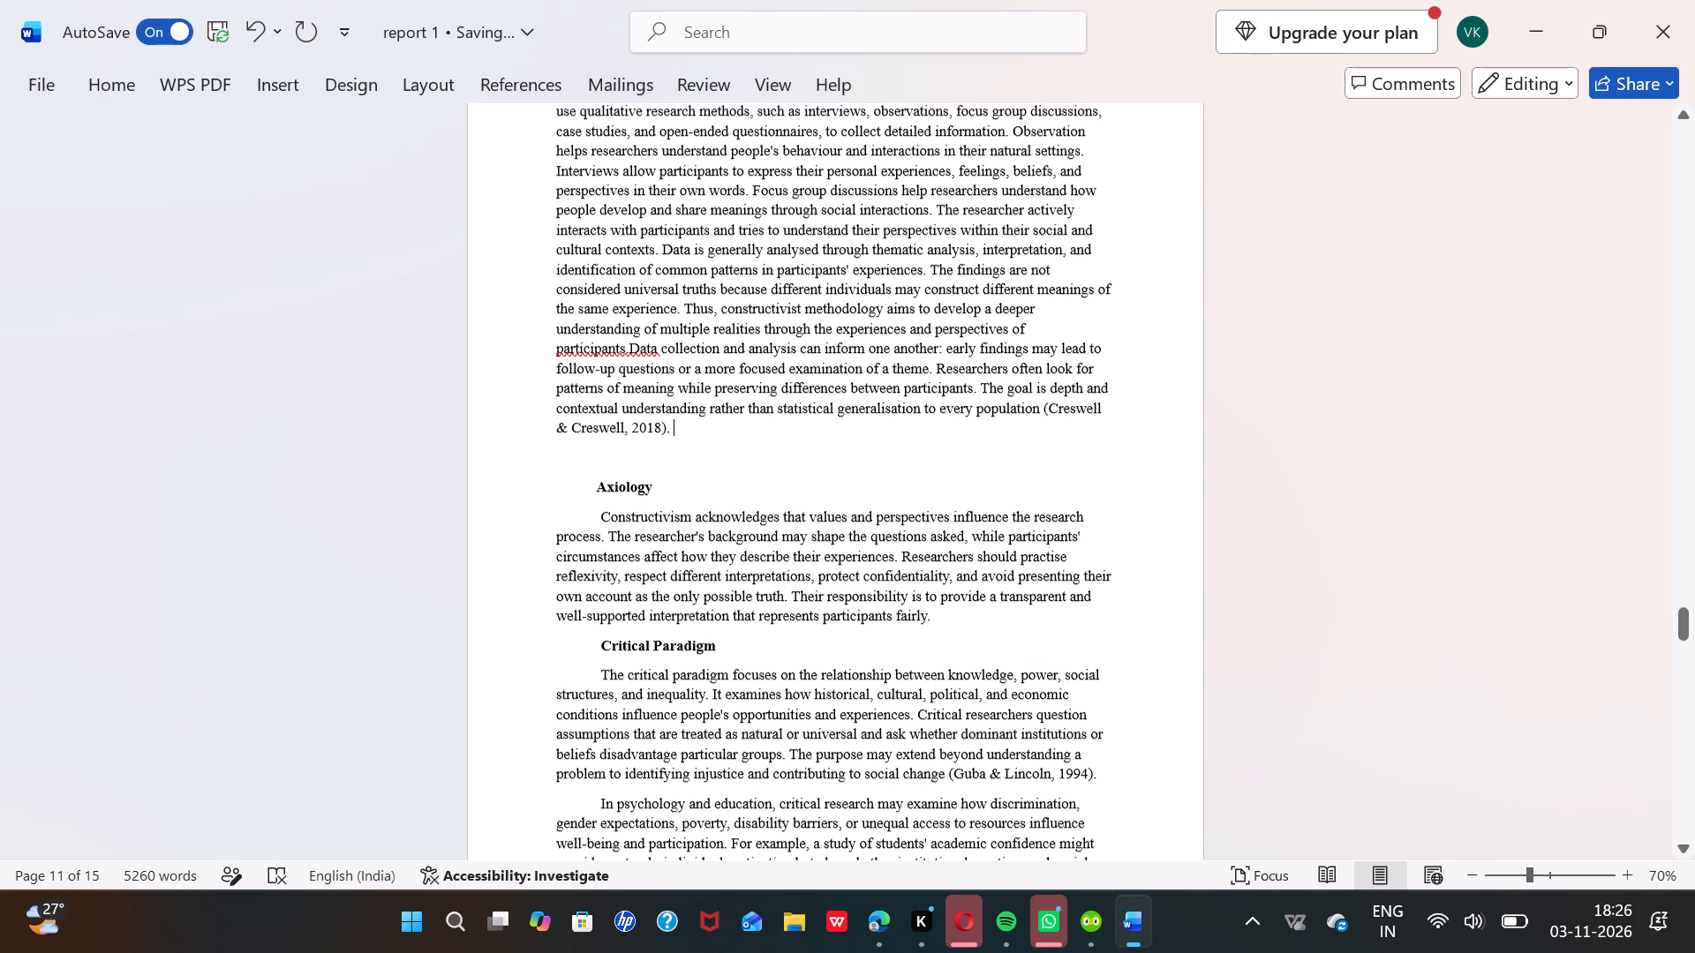
{"action": "scroll", "coordinate": [604, 431], "scroll_direction": "up", "scroll_amount": 2}
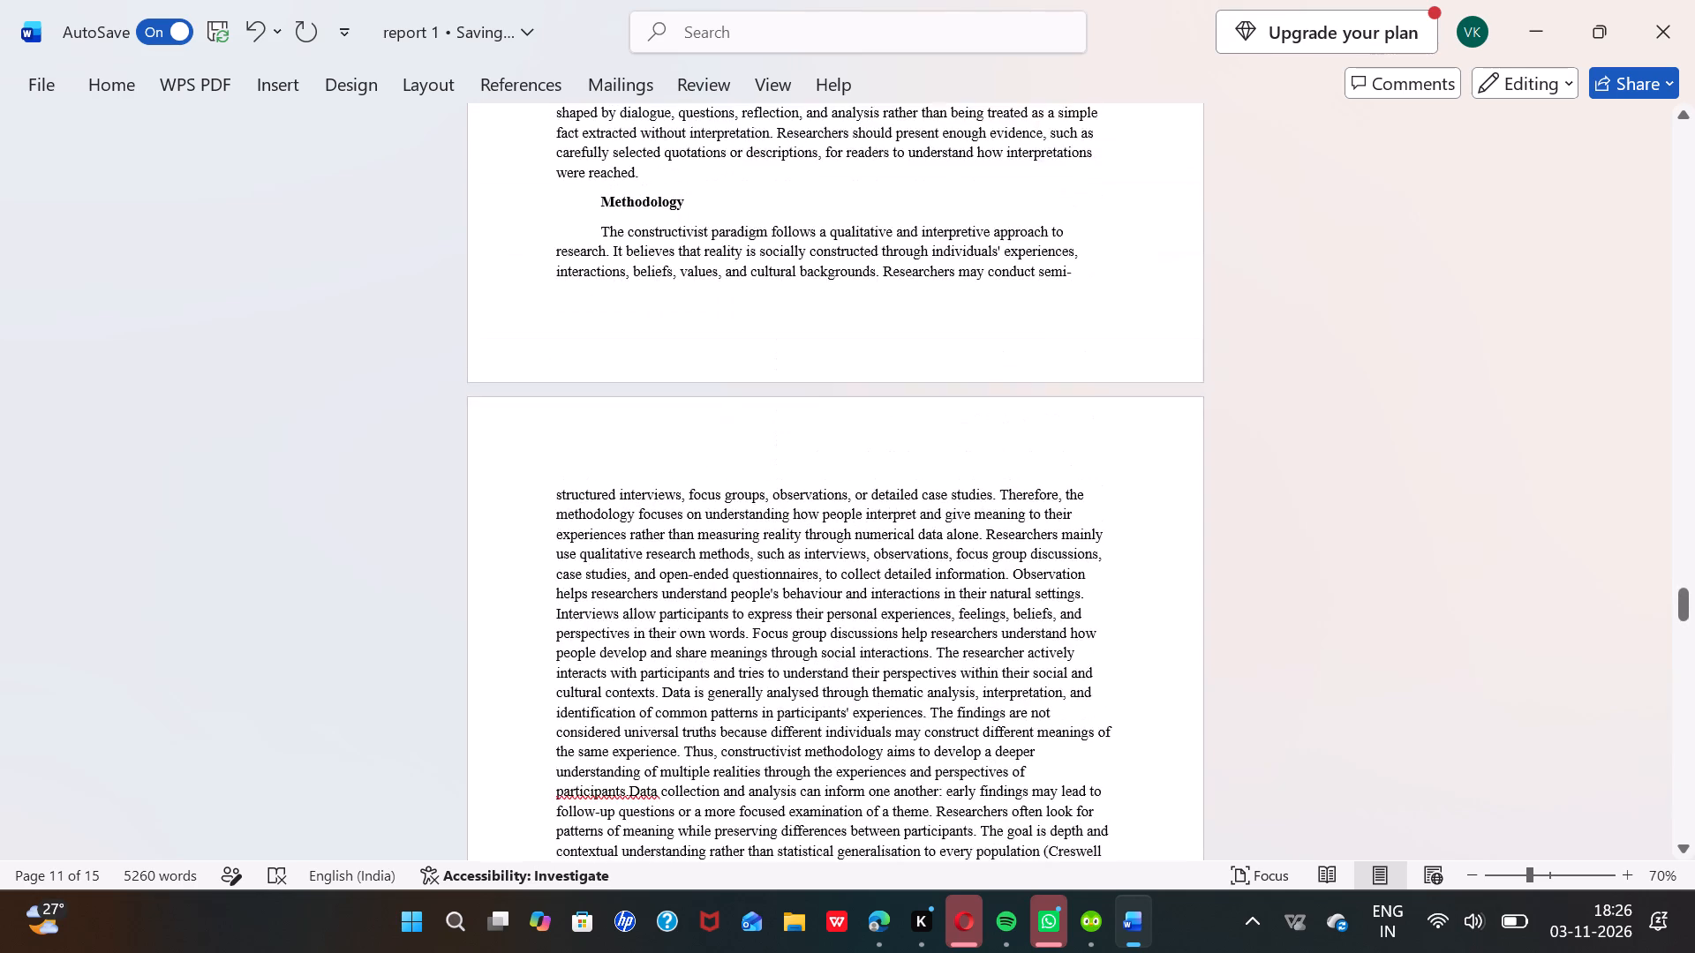
{"action": "scroll", "coordinate": [604, 431], "scroll_direction": "up", "scroll_amount": 1}
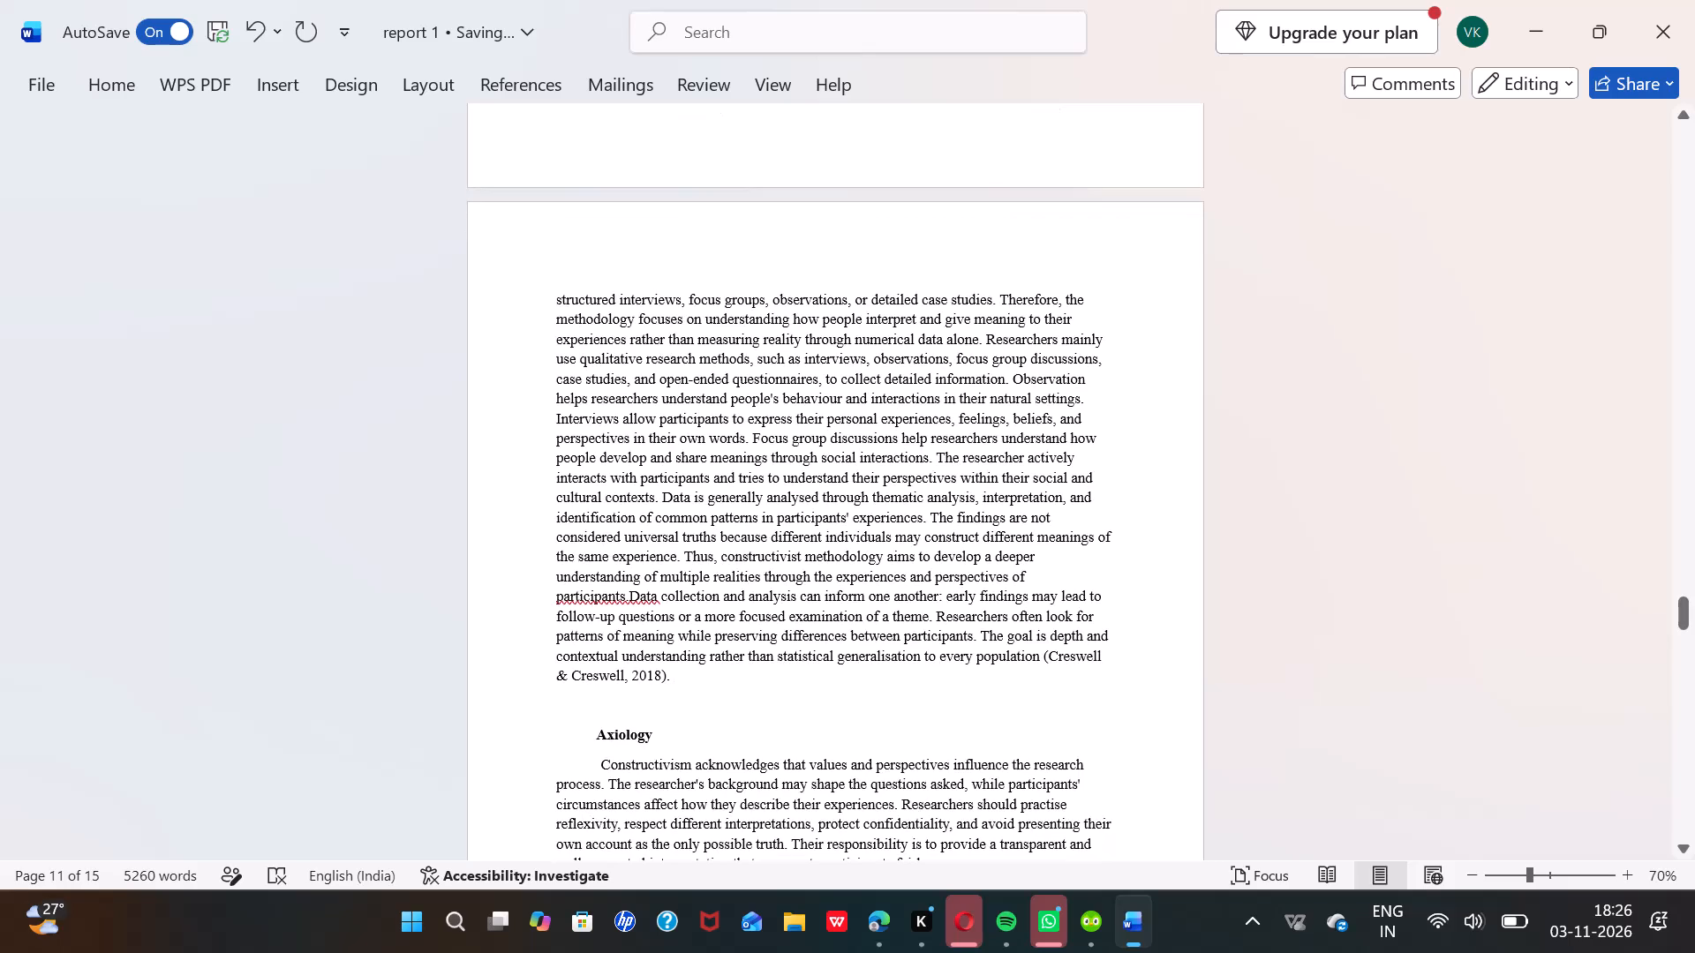
{"action": "left_click", "coordinate": [625, 602]}
{"action": "key", "text": "period"}
{"action": "key", "text": "BackSpace"}
{"action": "key", "text": "period"}
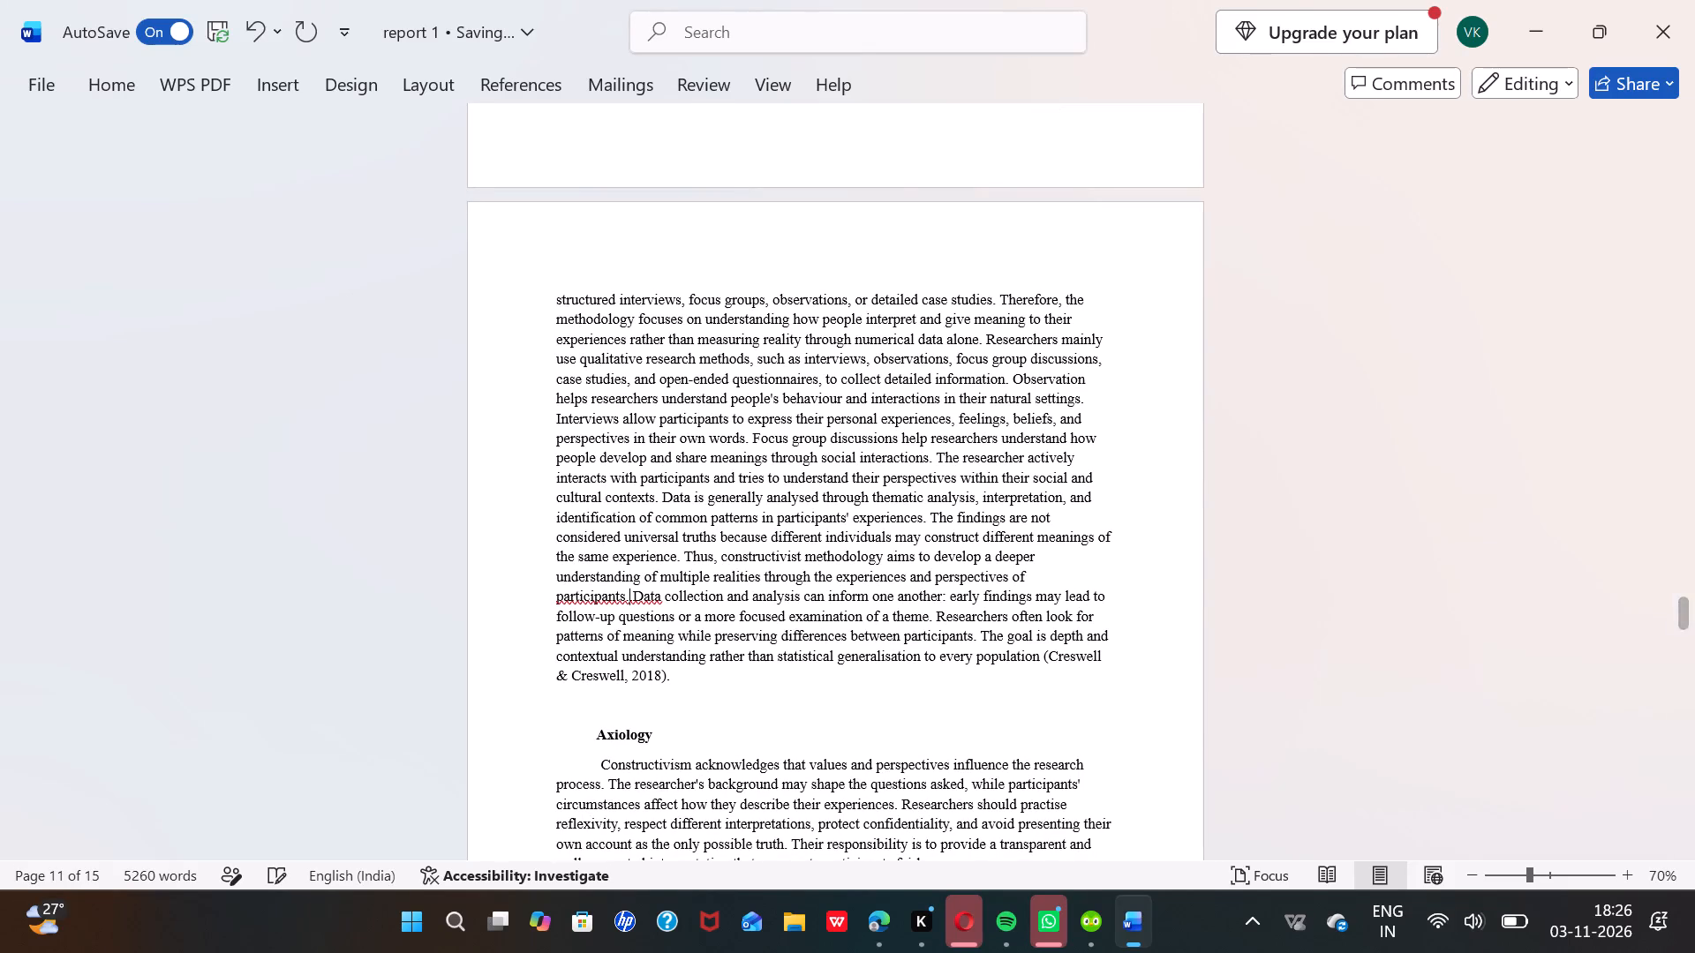
{"action": "key", "text": "space"}
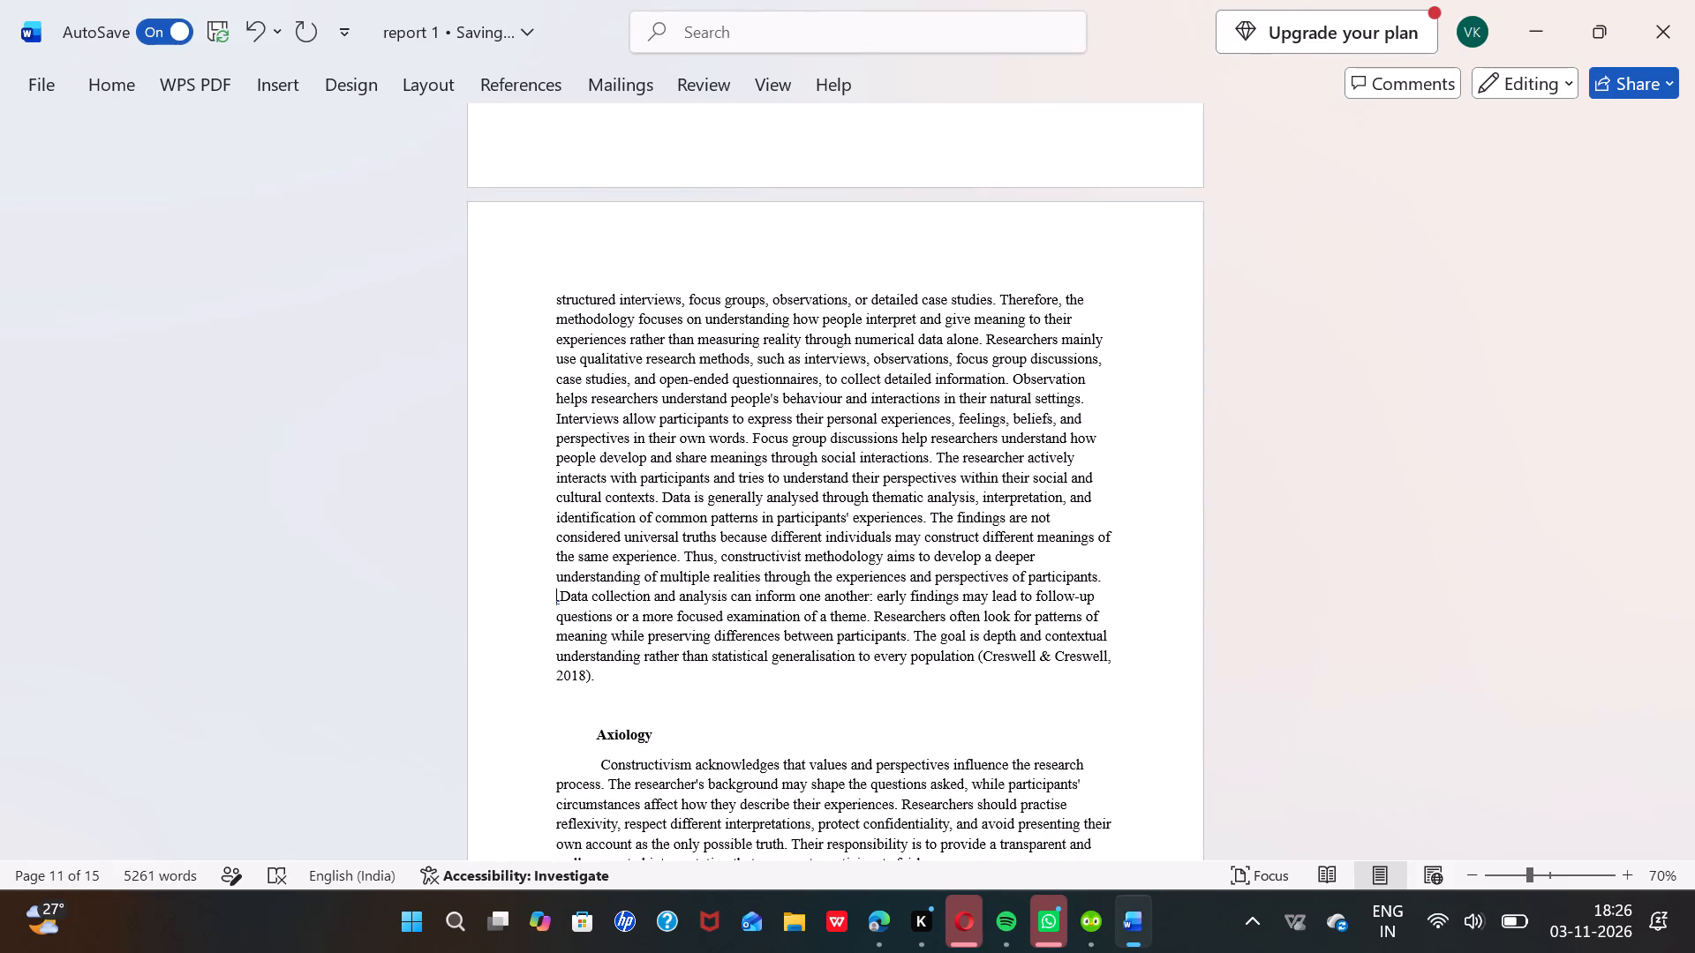
{"action": "left_click", "coordinate": [558, 603]}
{"action": "key", "text": "BackSpace"}
{"action": "key", "text": "BackSpace"}
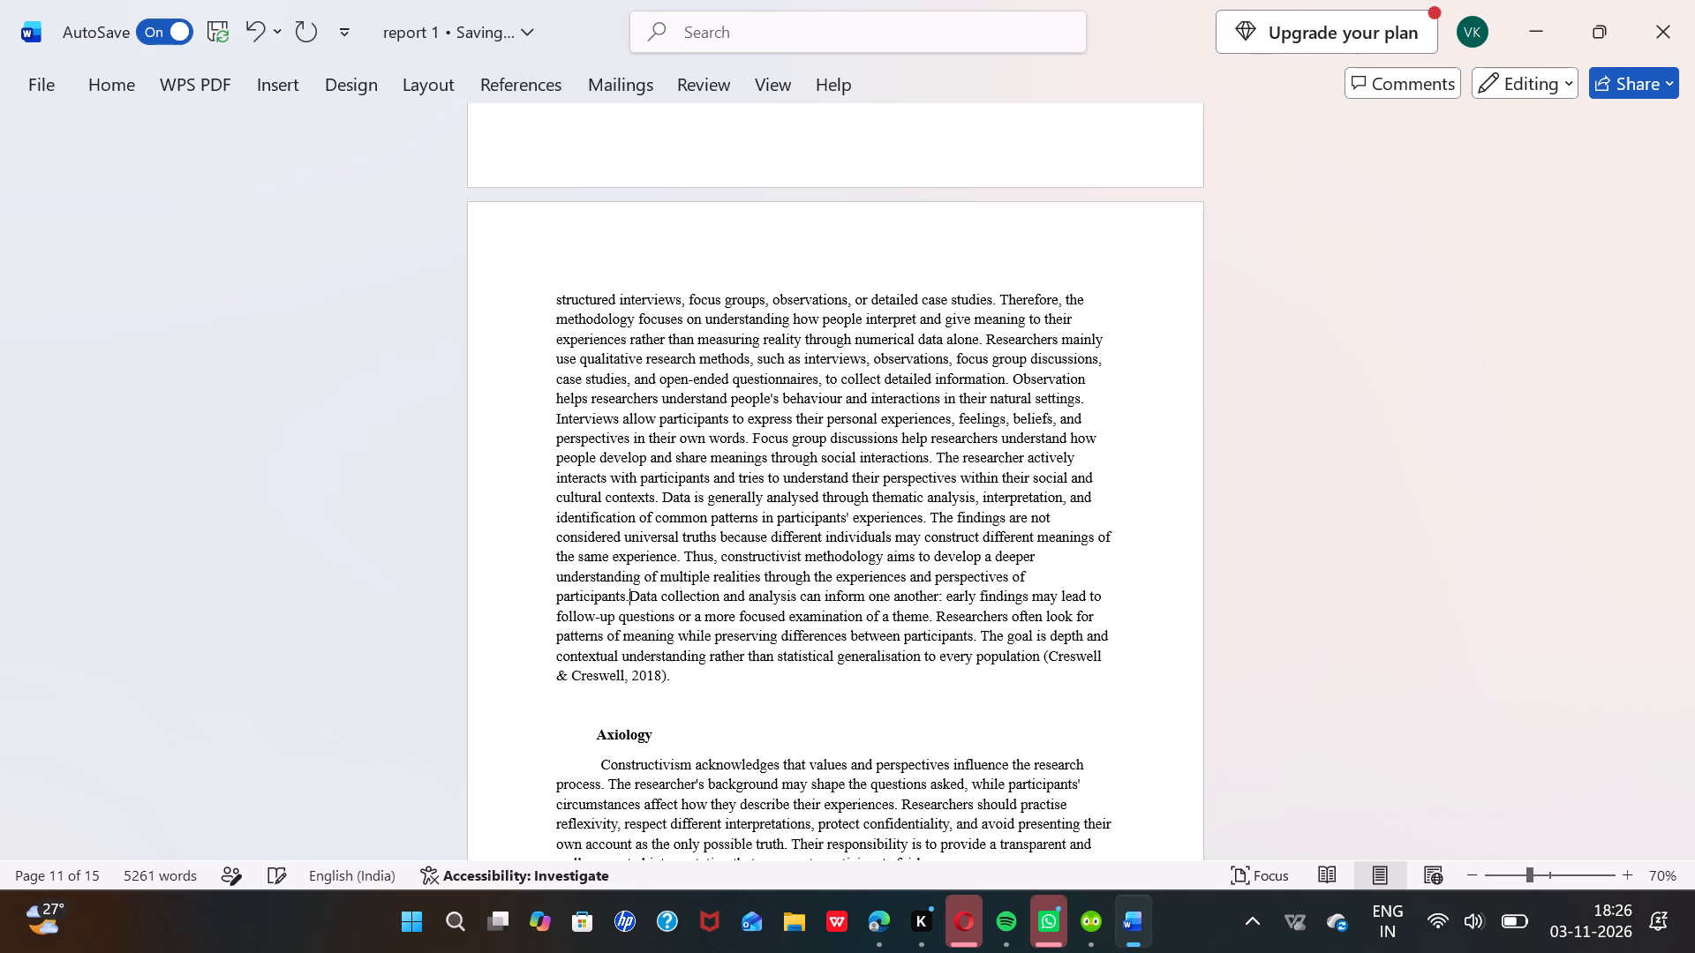
{"action": "type", "text": "."}
{"action": "key", "text": "space"}
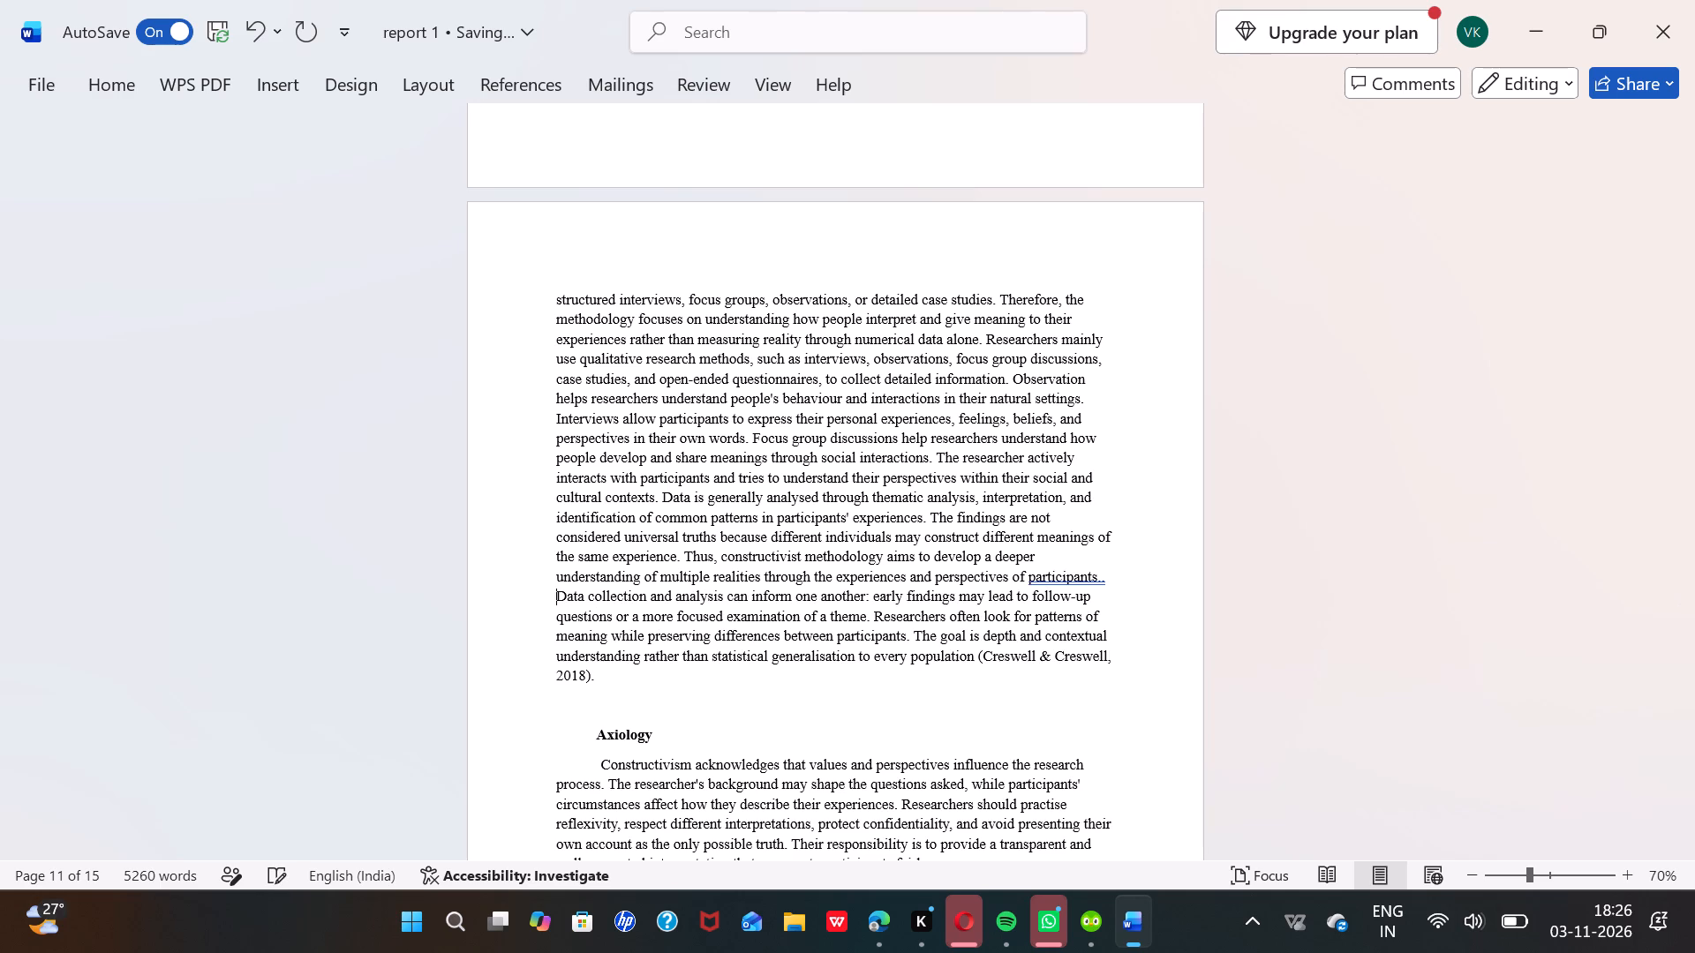
{"action": "left_click", "coordinate": [1105, 581]}
{"action": "key", "text": "BackSpace"}
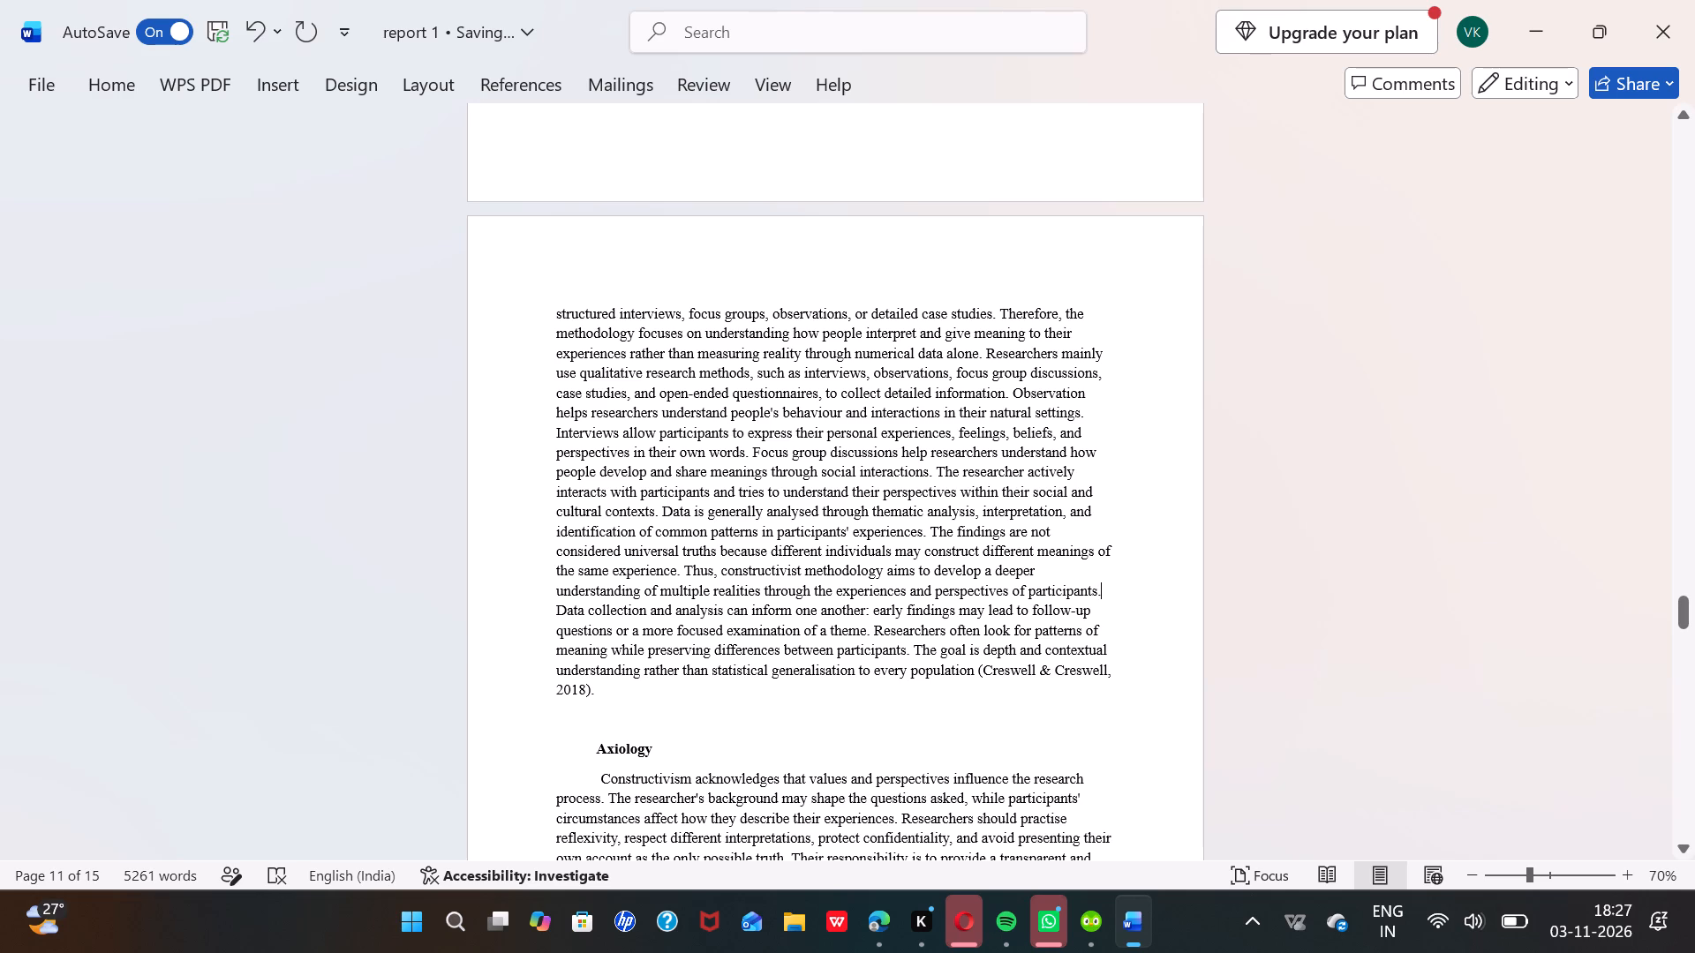
Delete the "Researchers may conduct semi-structured interviews" sentence from the Methodology paragraph, keeping a full stop after "cultural backgrounds".
{"action": "scroll", "coordinate": [983, 354], "scroll_direction": "up", "scroll_amount": 1}
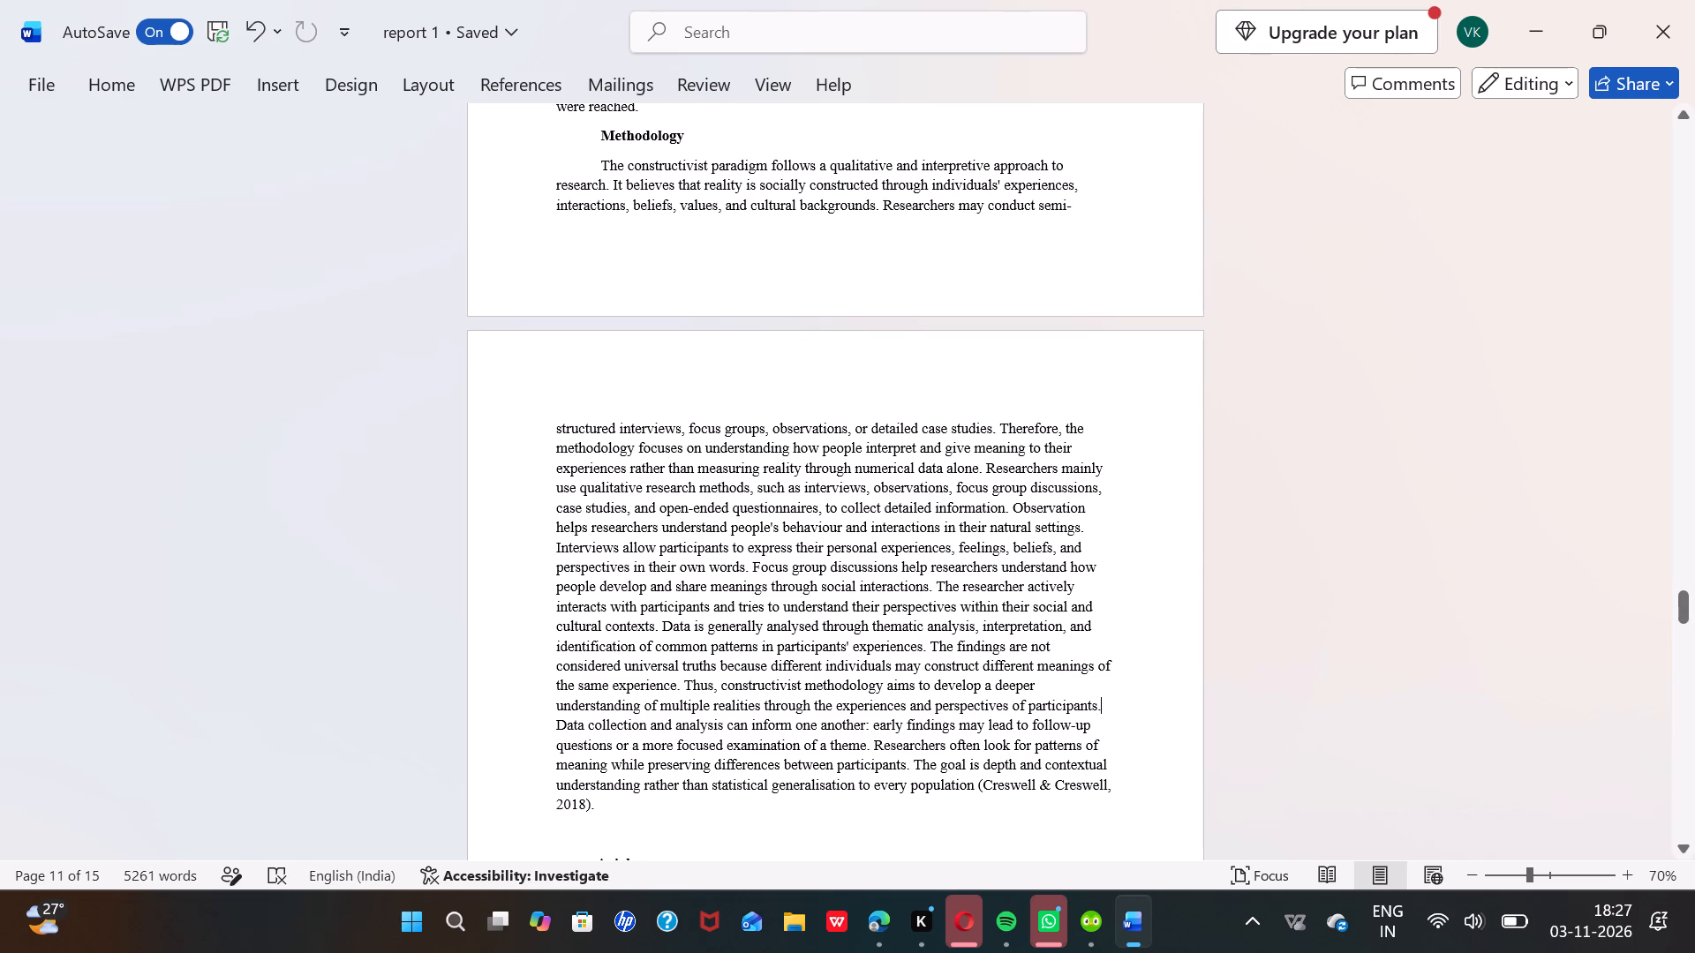
{"action": "left_click_drag", "start_coordinate": [883, 203], "coordinate": [979, 413]}
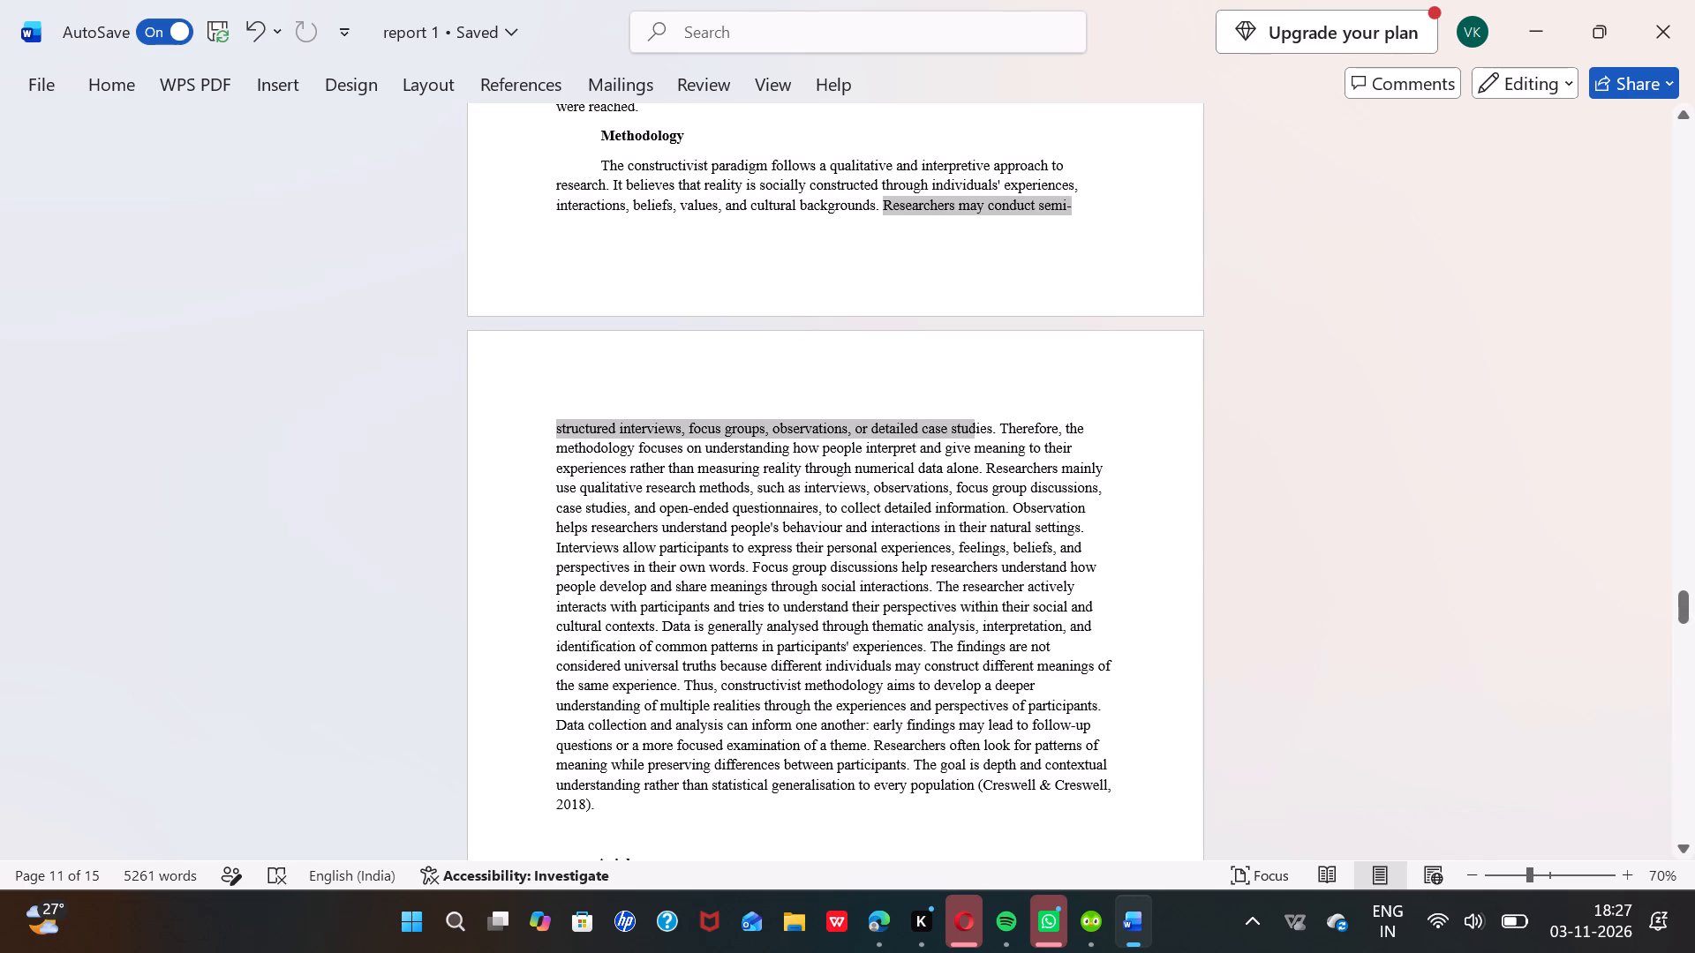
{"action": "left_click_drag", "start_coordinate": [979, 413], "coordinate": [994, 418]}
{"action": "left_click", "coordinate": [994, 418]}
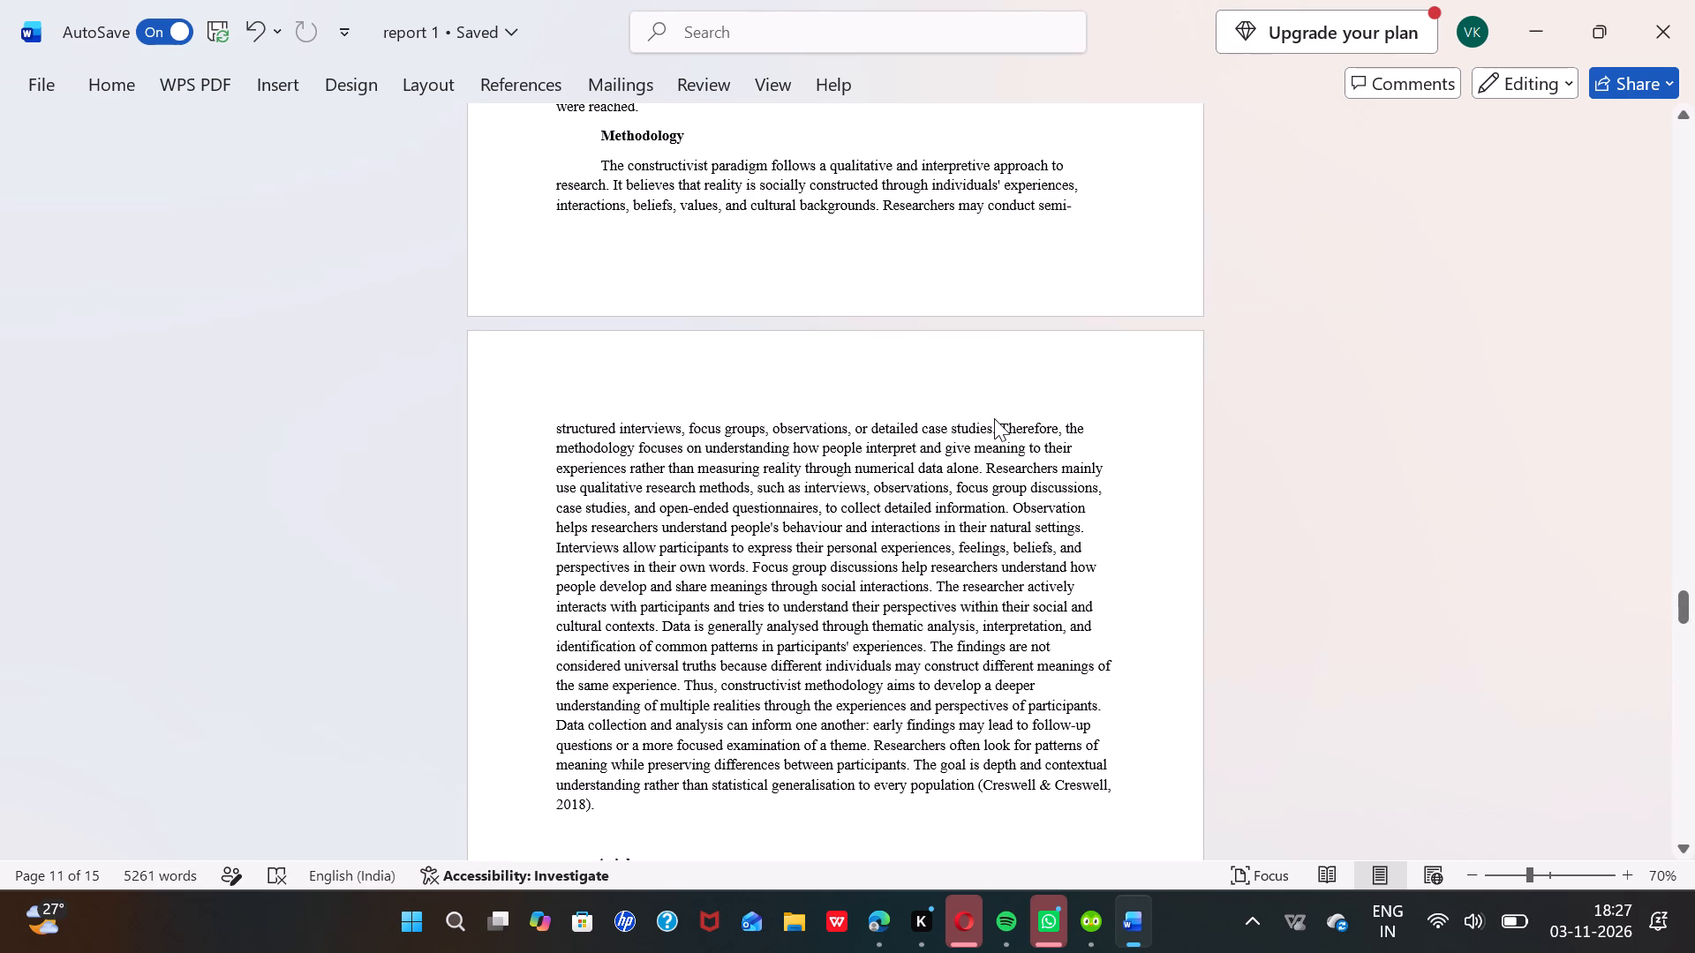
{"action": "left_click_drag", "start_coordinate": [878, 200], "coordinate": [925, 226]}
{"action": "left_click_drag", "start_coordinate": [925, 226], "coordinate": [994, 404]}
{"action": "key", "text": "BackSpace"}
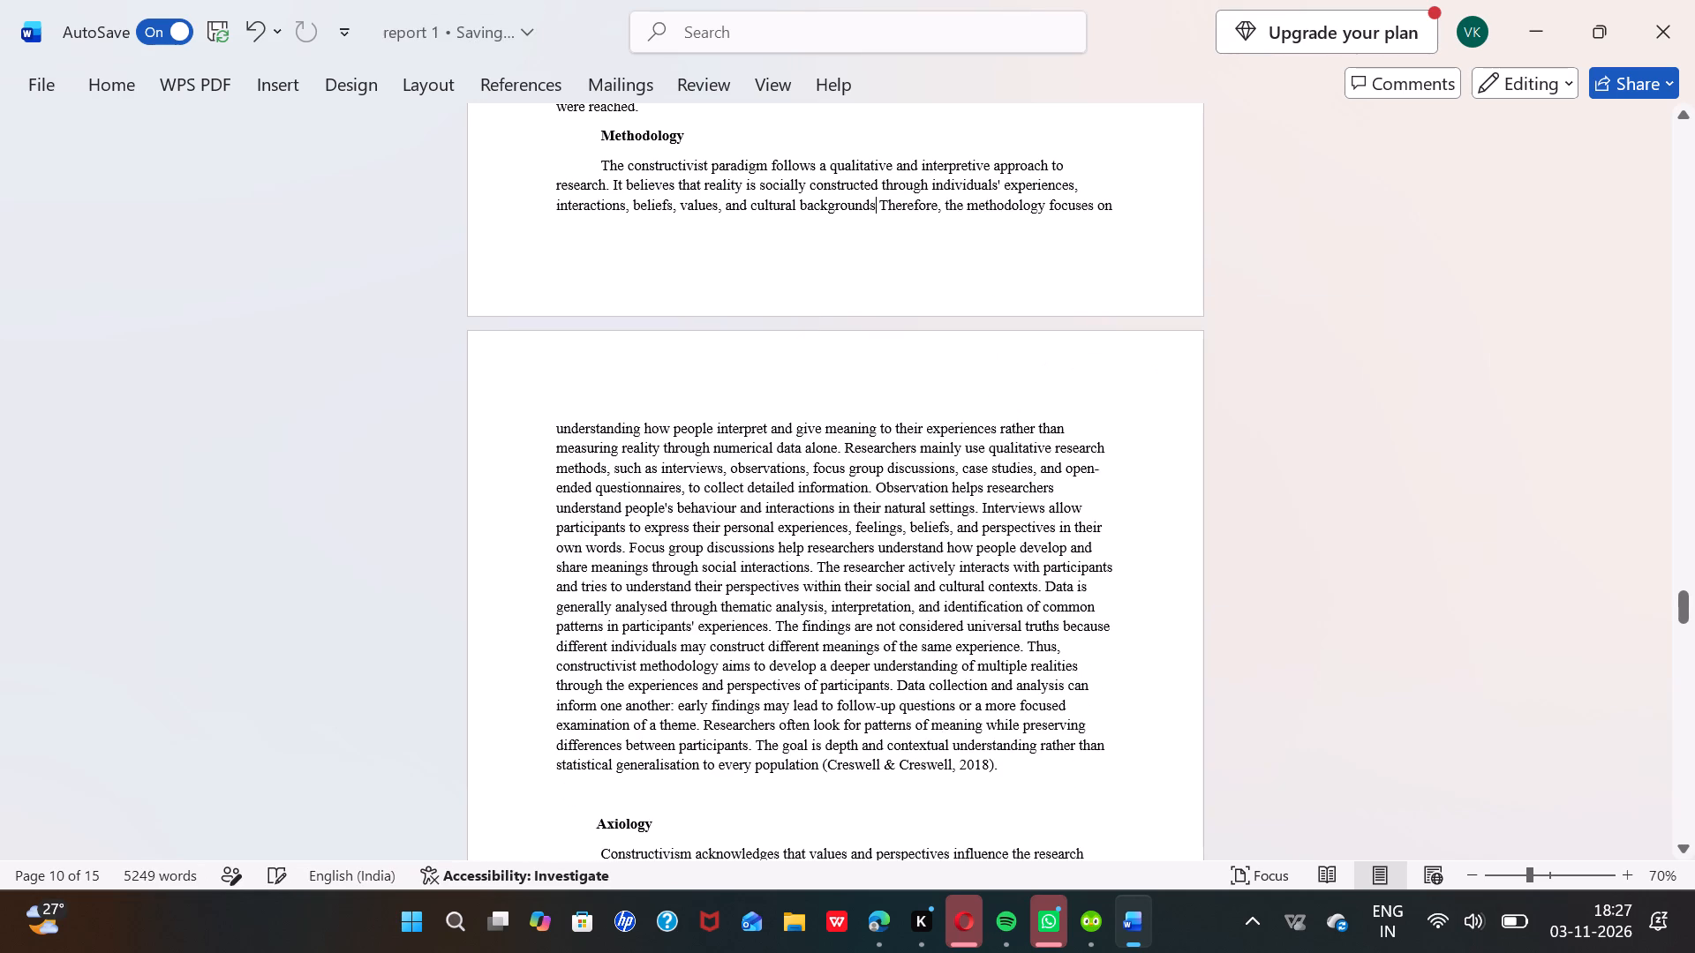
{"action": "key", "text": "period"}
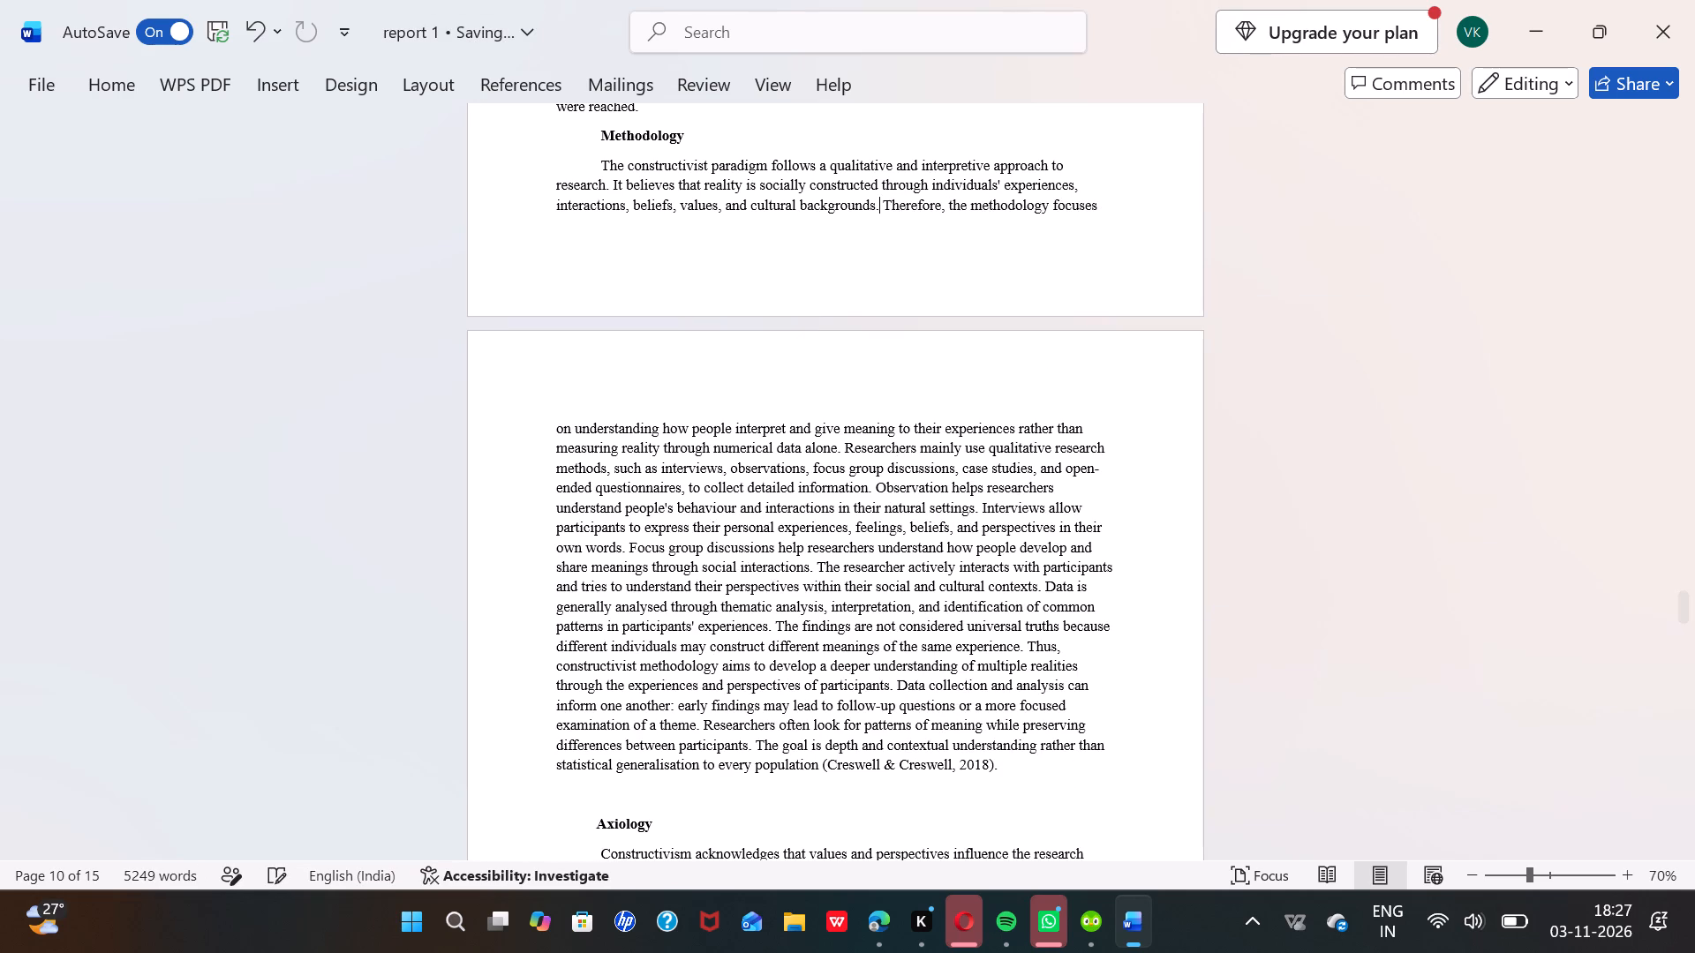
{"action": "scroll", "coordinate": [1028, 431], "scroll_direction": "down", "scroll_amount": 1}
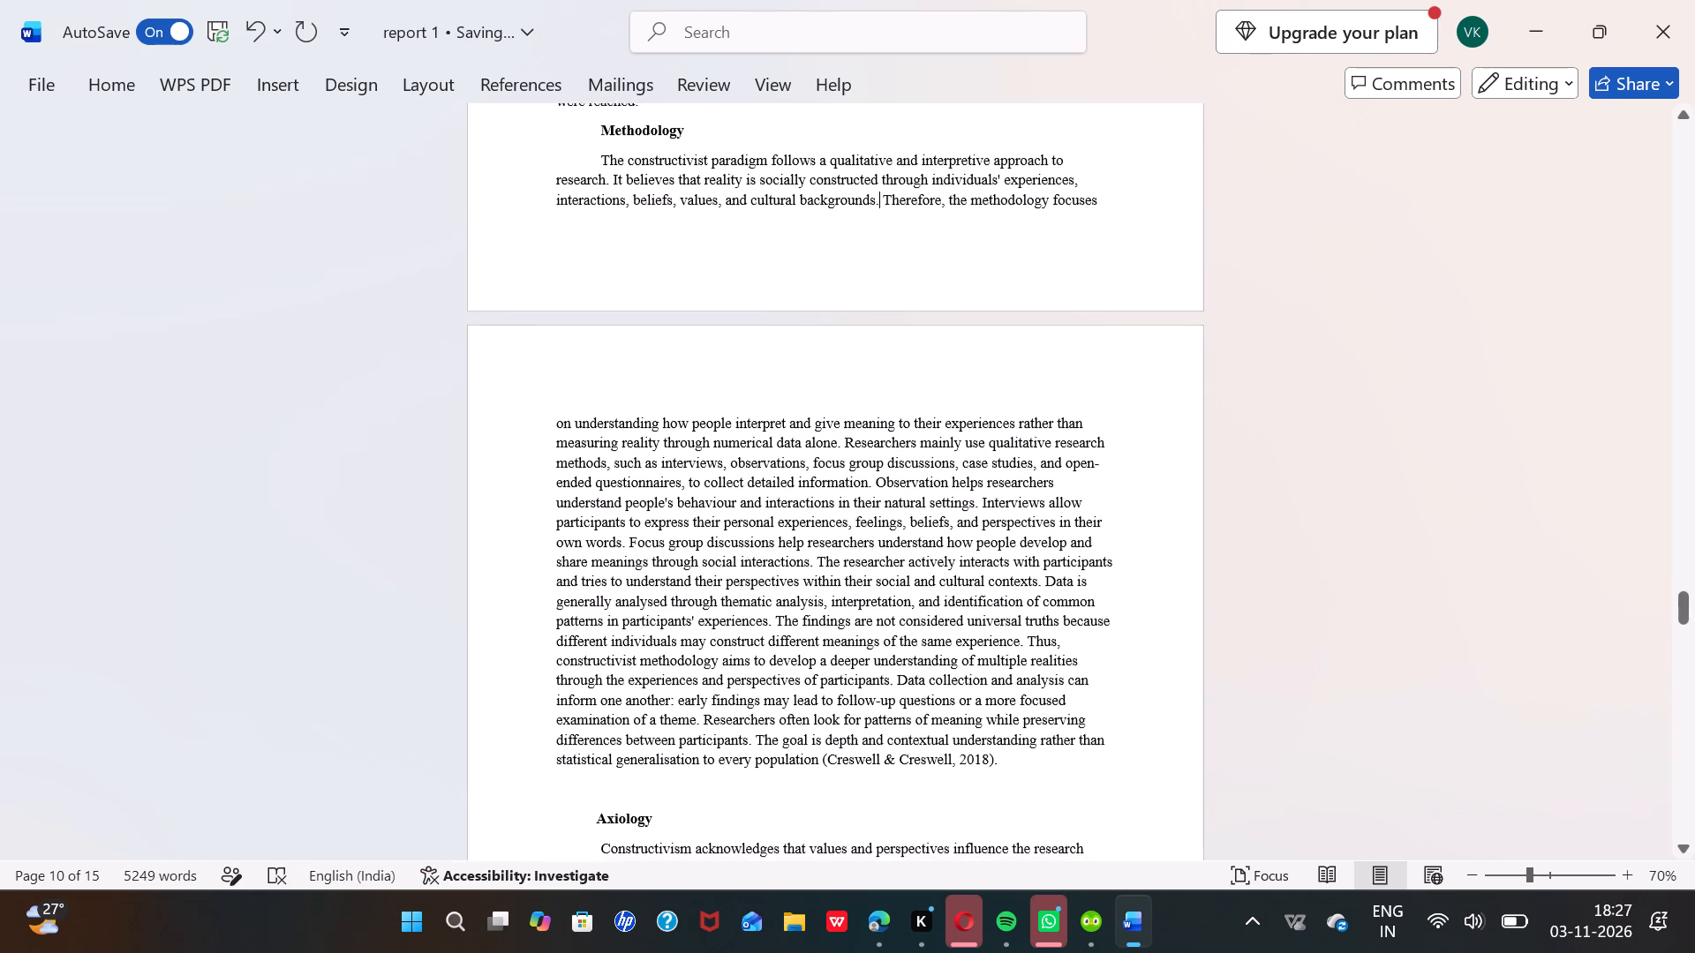
{"action": "scroll", "coordinate": [1028, 431], "scroll_direction": "down", "scroll_amount": 1}
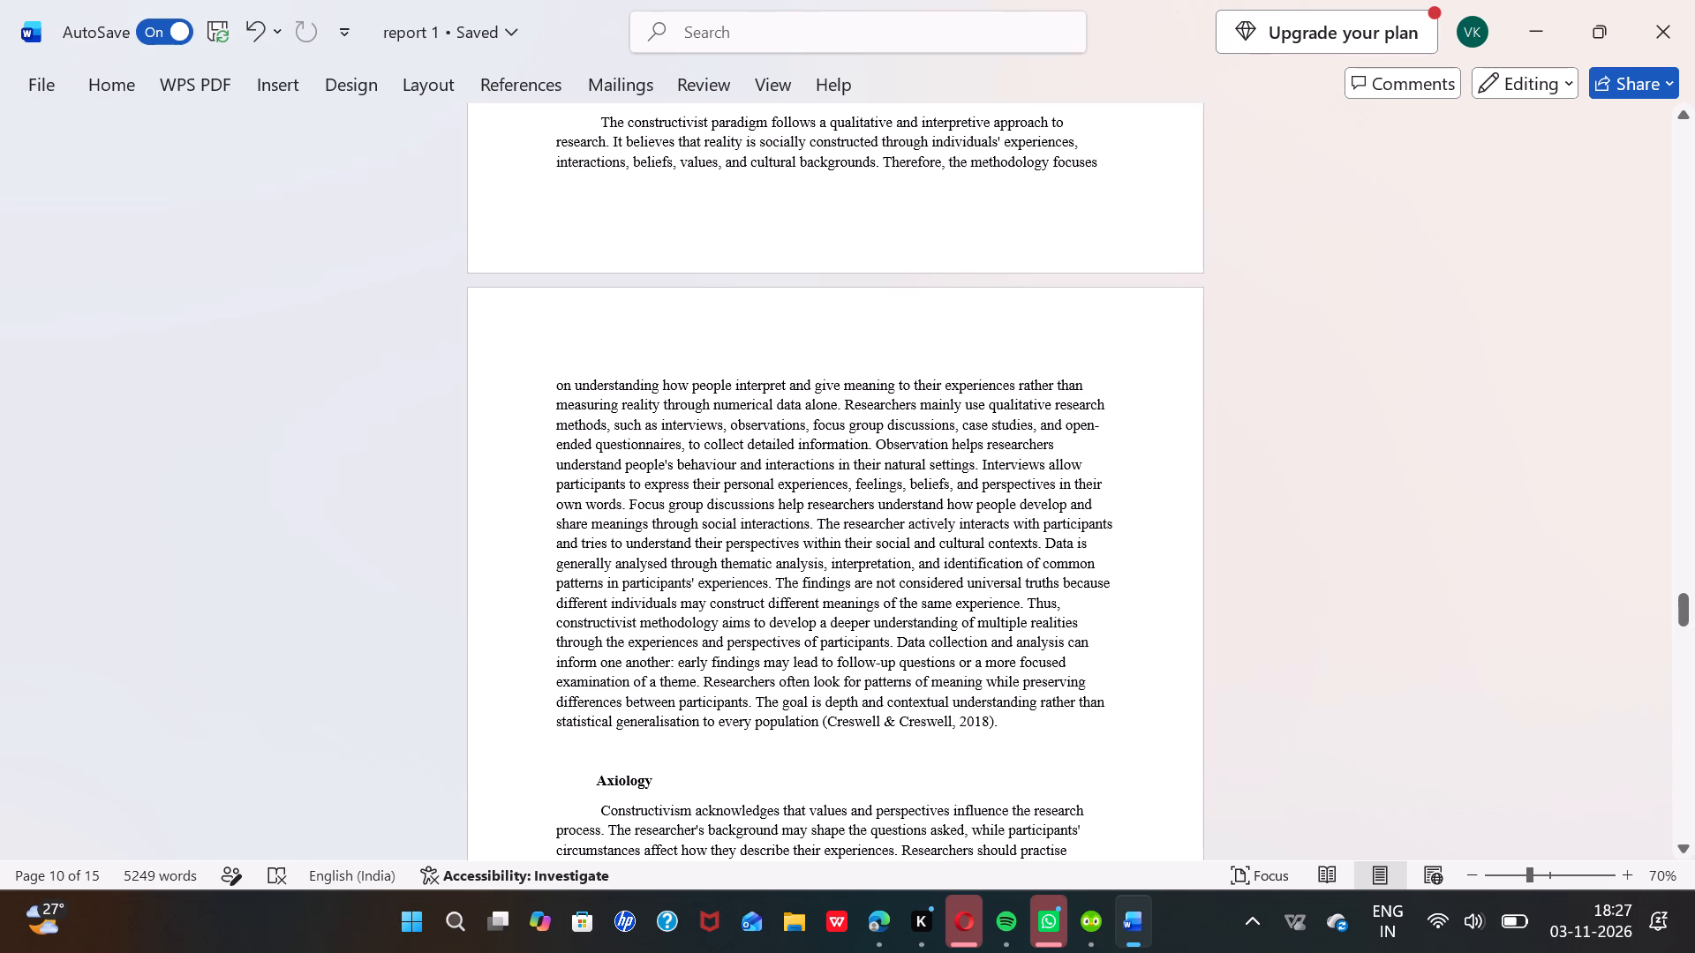
{"action": "scroll", "coordinate": [844, 723], "scroll_direction": "down", "scroll_amount": 2}
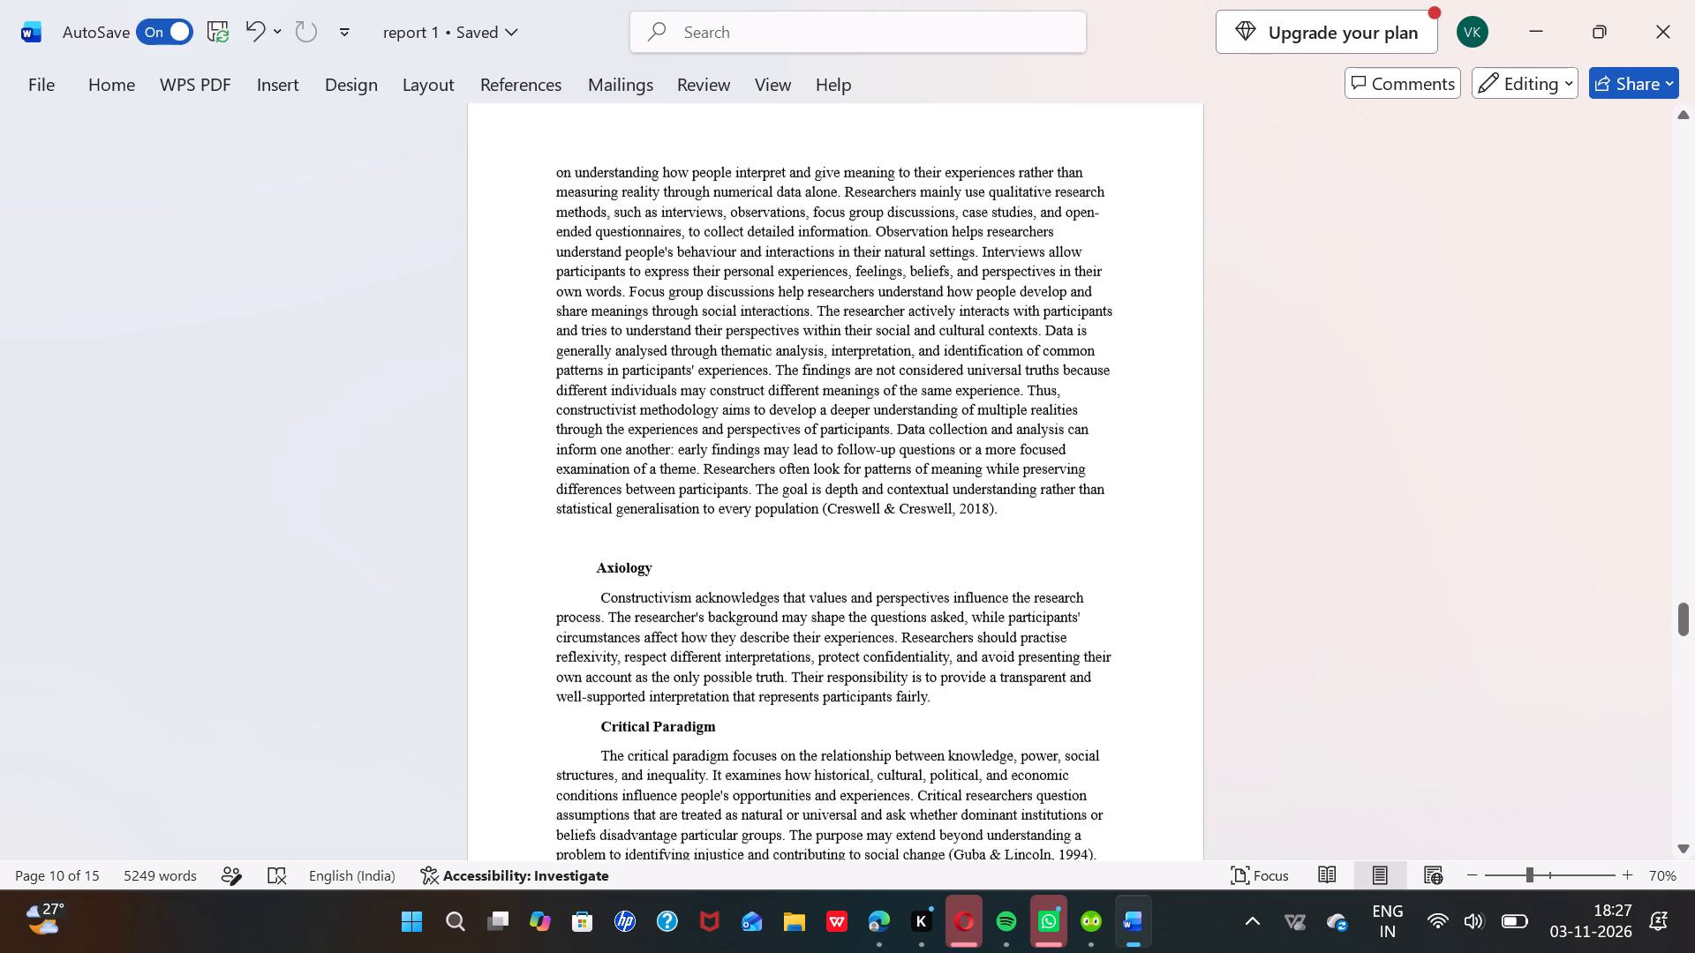
{"action": "scroll", "coordinate": [844, 723], "scroll_direction": "down", "scroll_amount": 2}
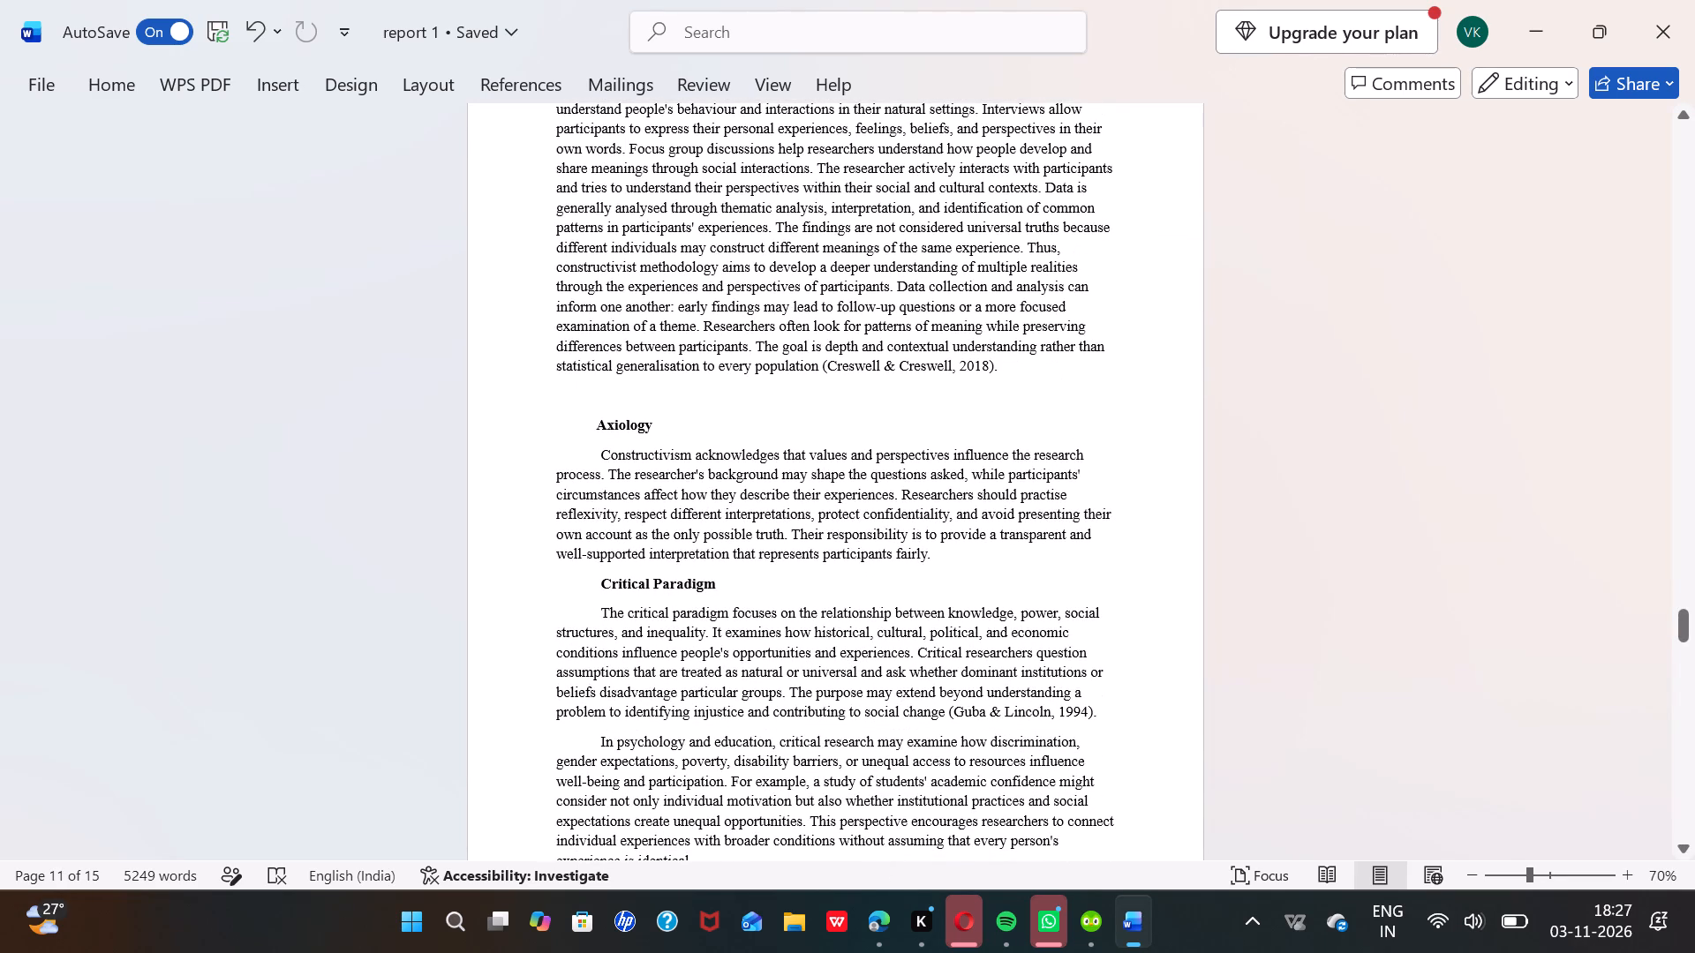
{"action": "left_click_drag", "start_coordinate": [599, 454], "coordinate": [667, 446]}
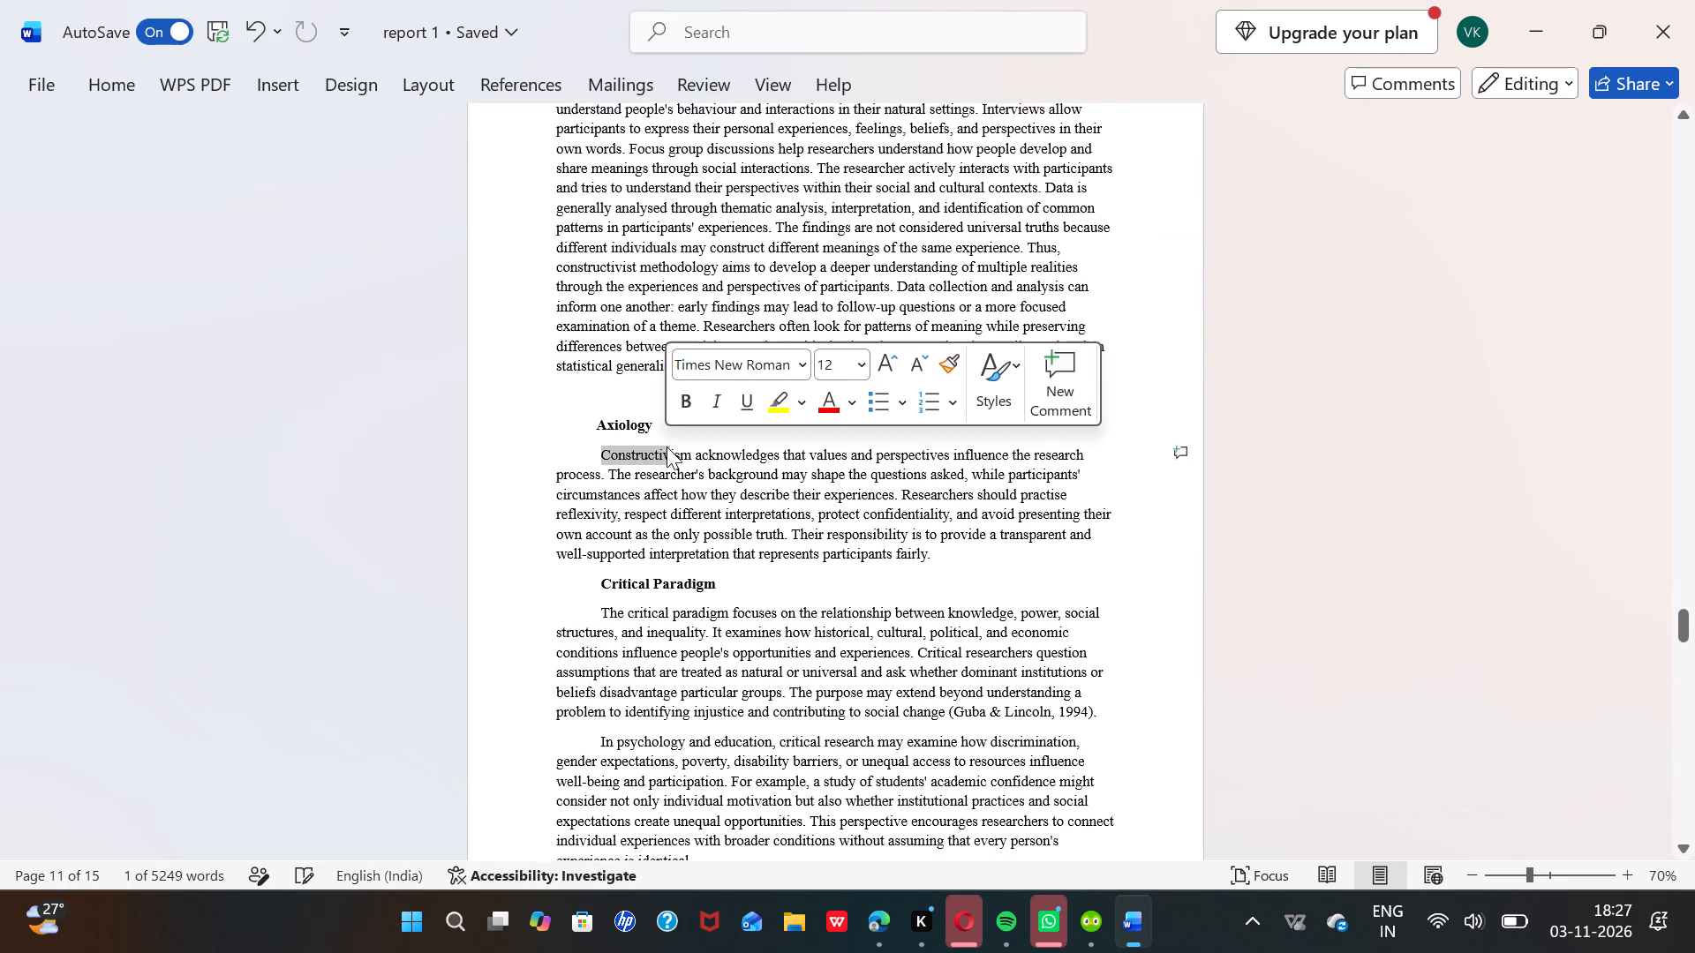
{"action": "left_click", "coordinate": [667, 446]}
{"action": "left_click_drag", "start_coordinate": [594, 424], "coordinate": [680, 461]}
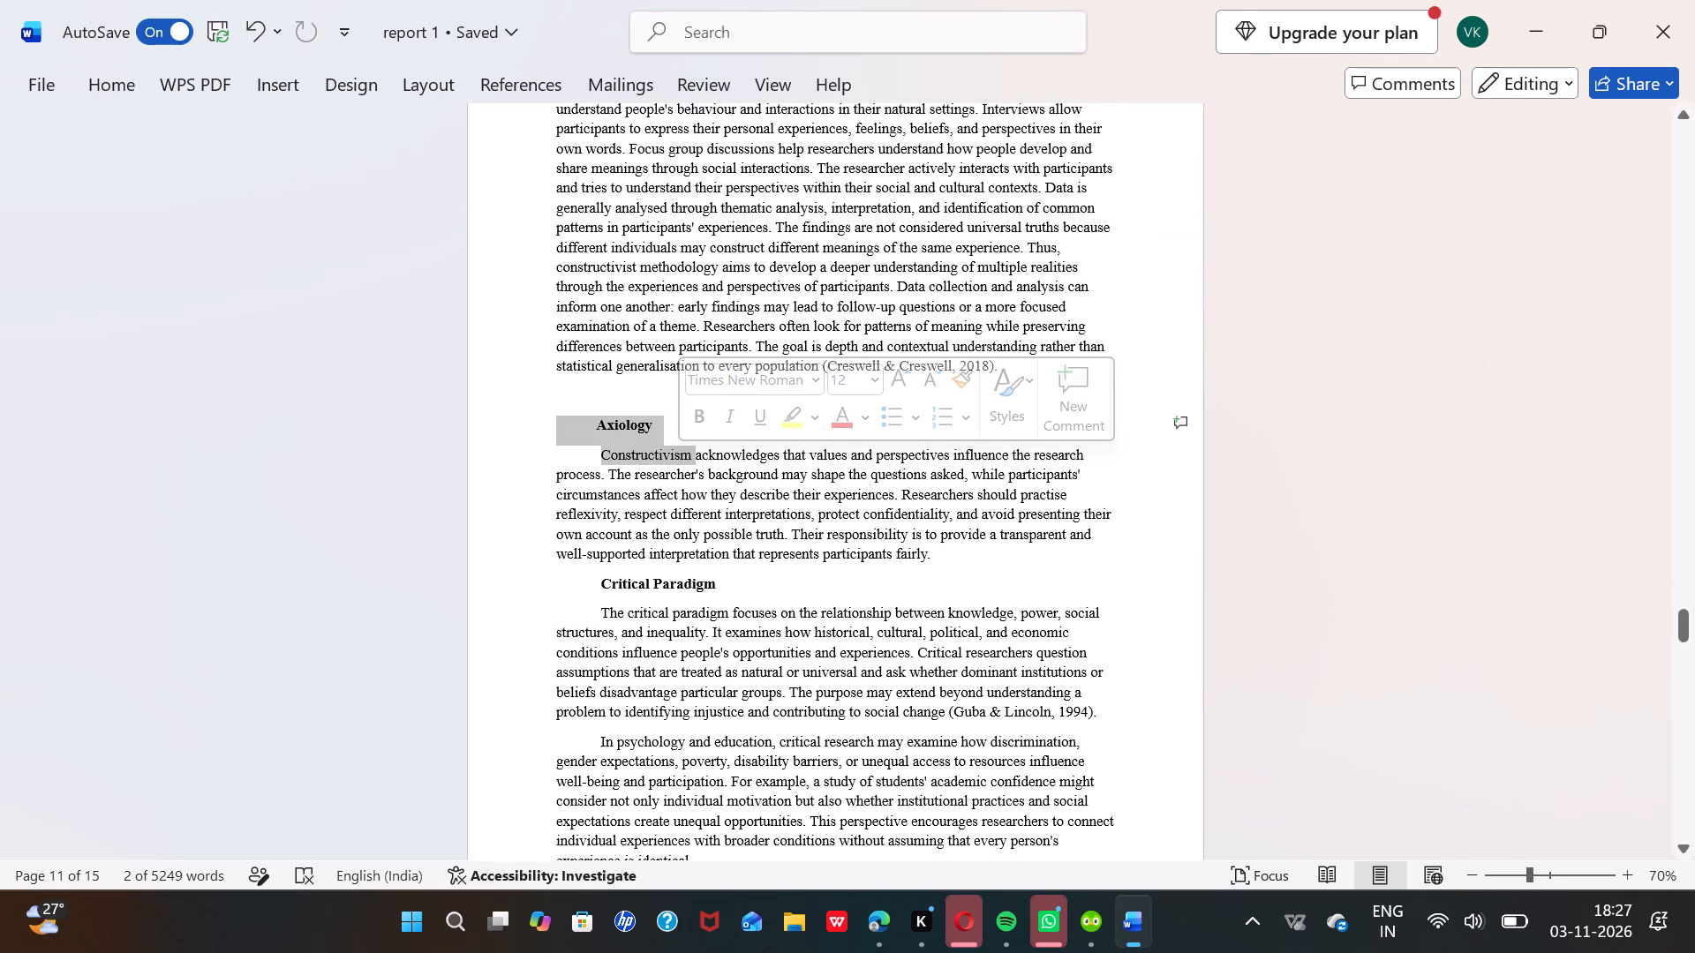
{"action": "key", "text": "ctrl+c"}
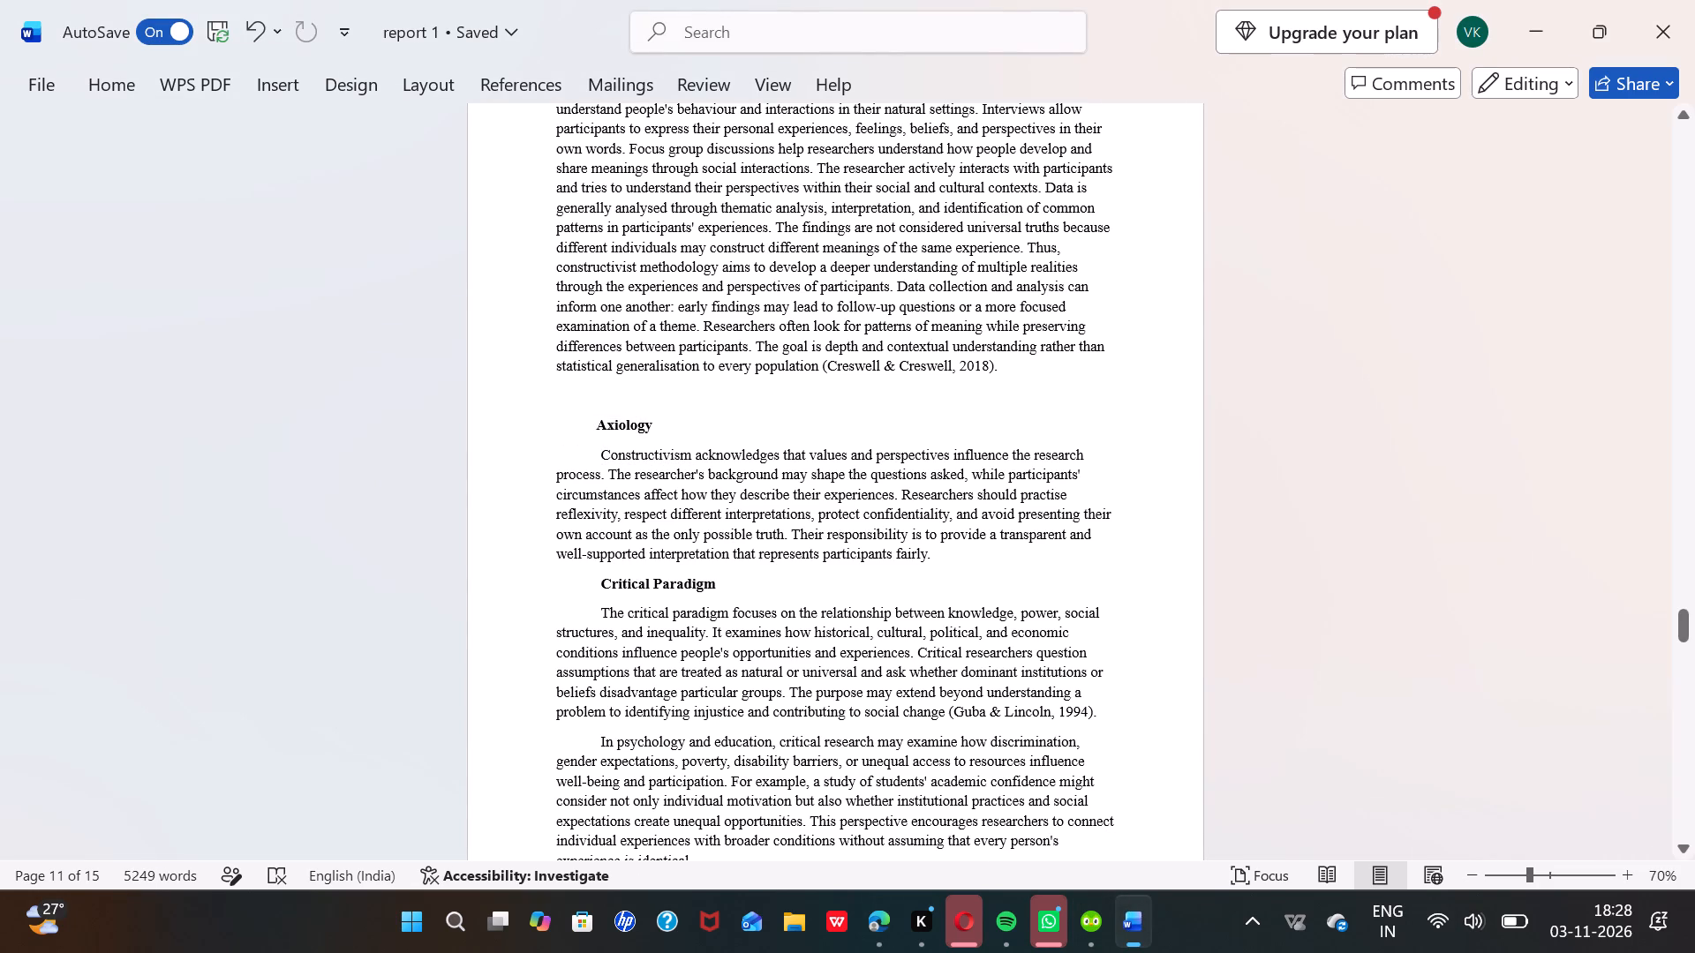
{"action": "left_click", "coordinate": [940, 561]}
{"action": "key", "text": "Return"}
{"action": "key", "text": "ctrl+v"}
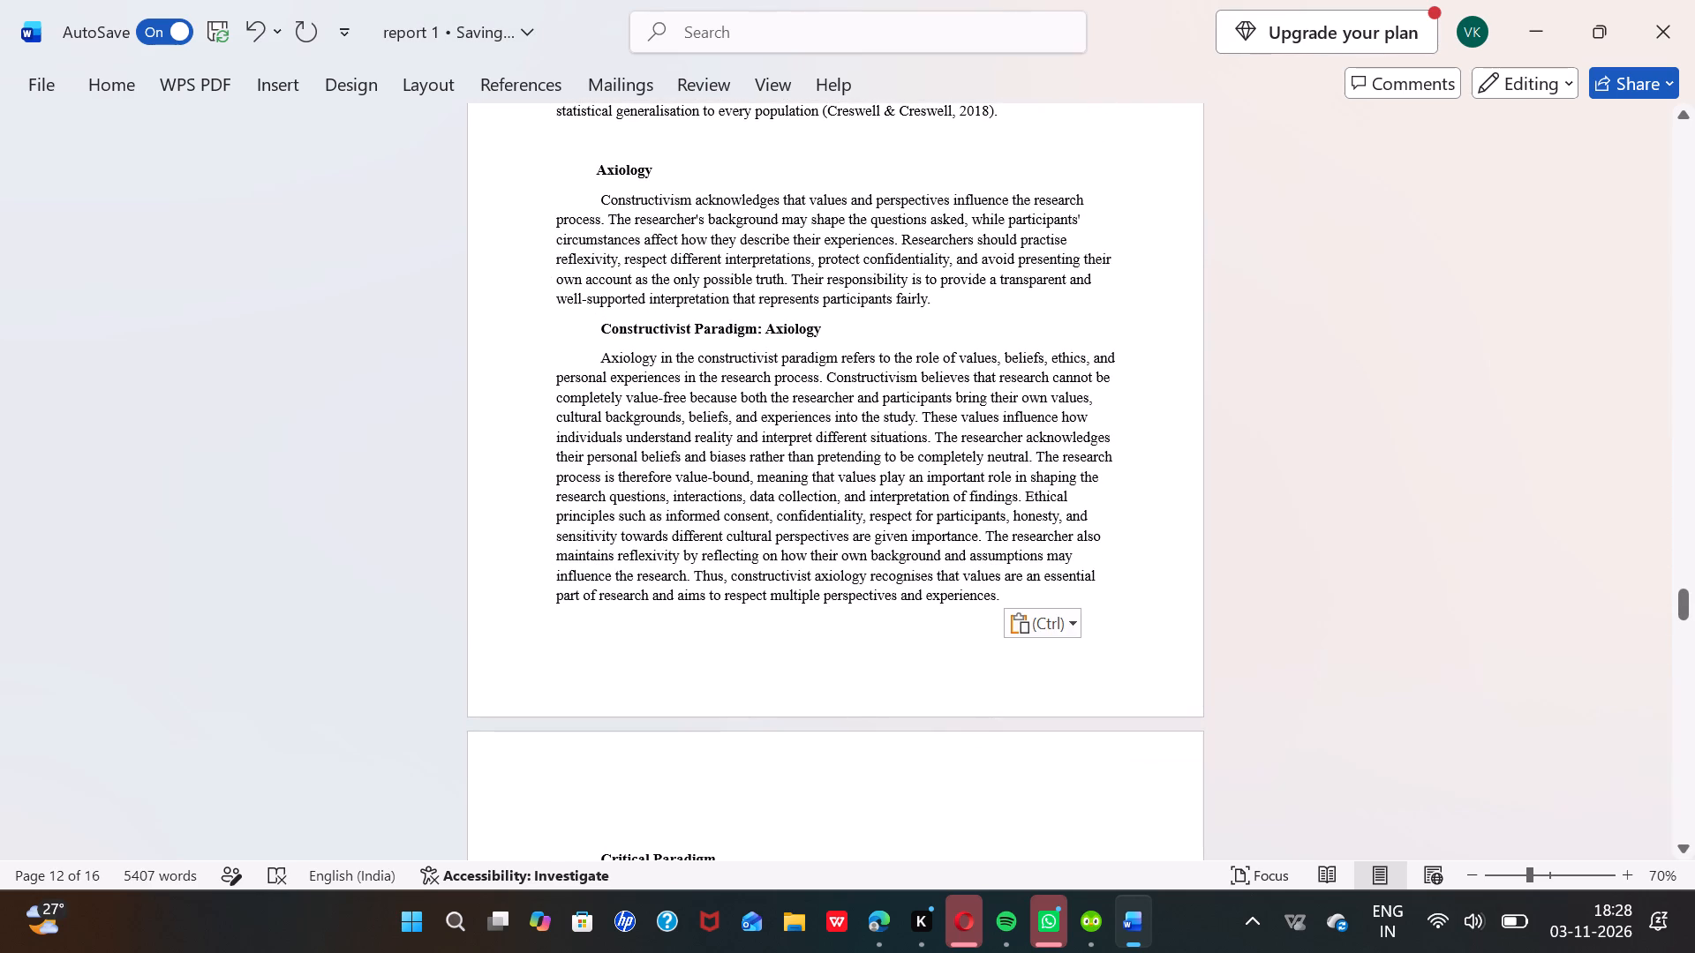
Delete the pasted "Constructivist Paradigm: Axiology" heading above the new Axiology paragraph.
{"action": "left_click_drag", "start_coordinate": [833, 334], "coordinate": [585, 332]}
{"action": "key", "text": "BackSpace"}
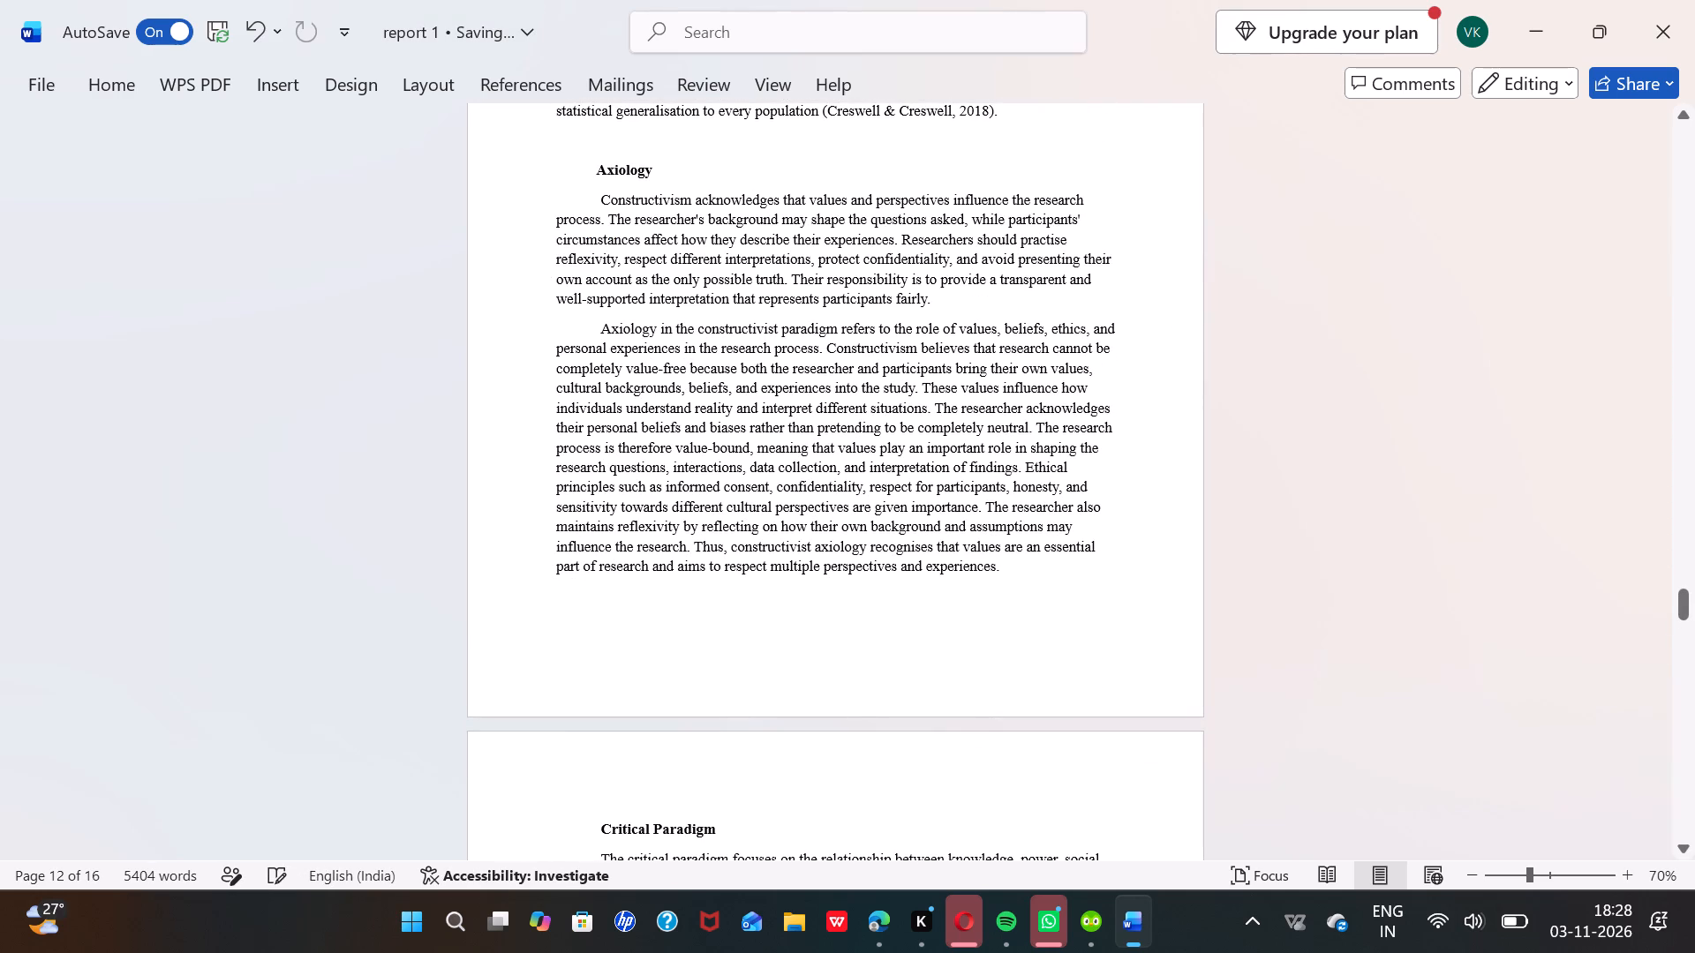
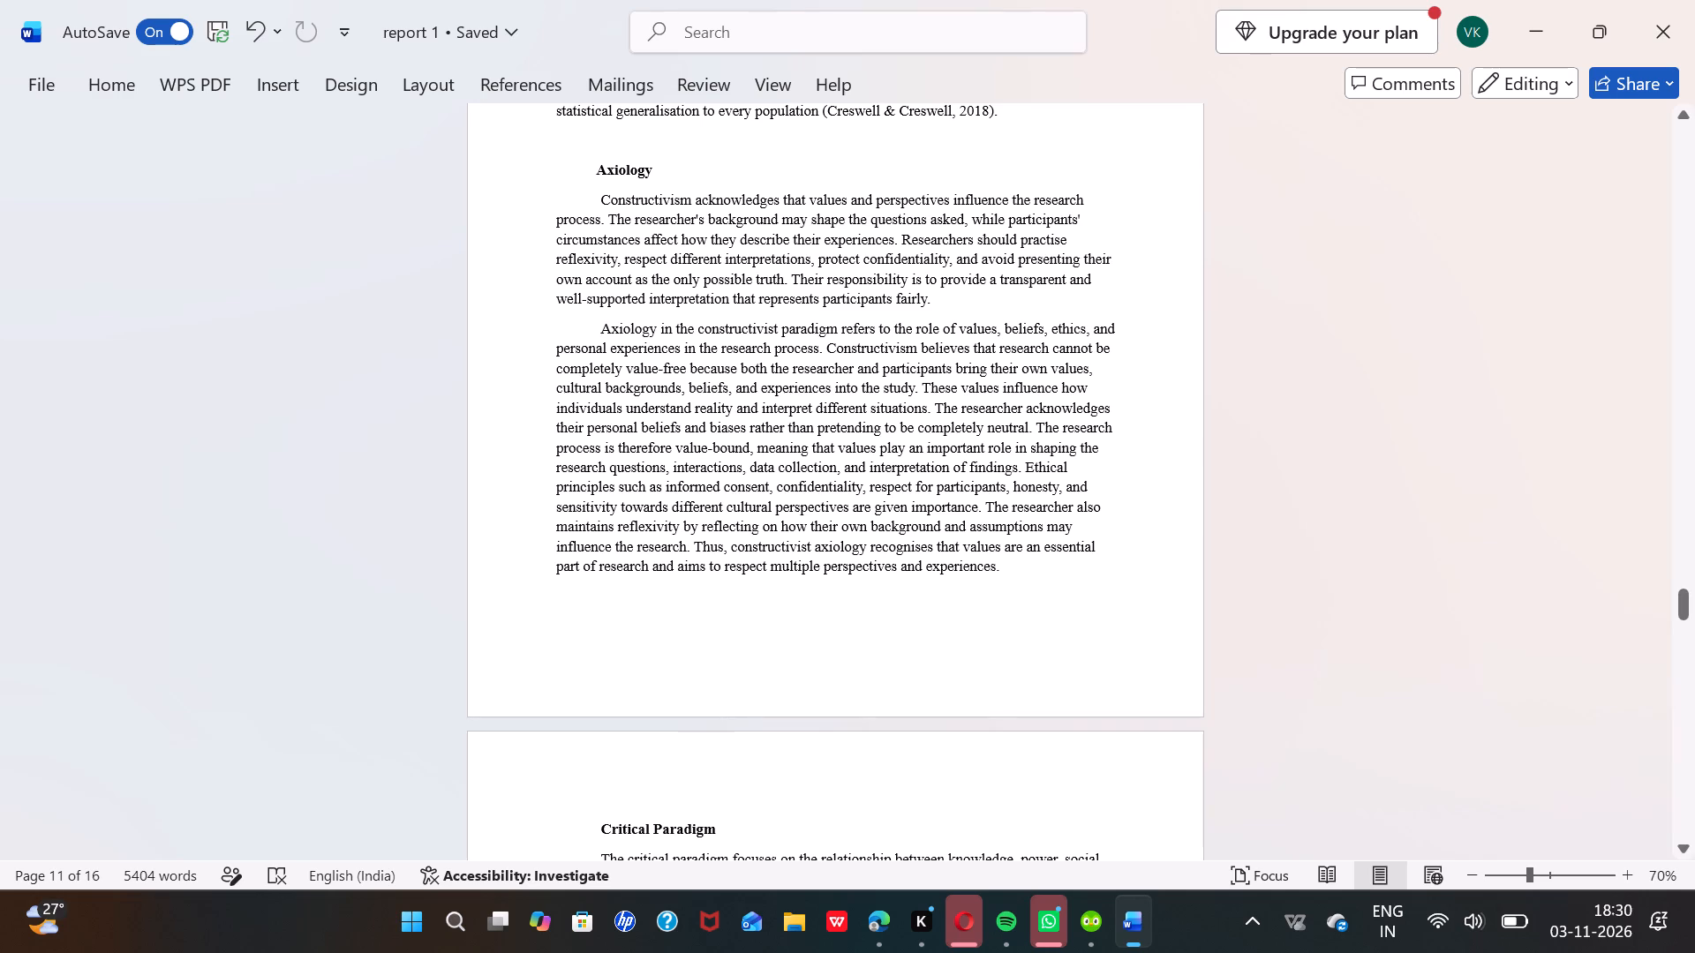
Read through the newly added constructivist Axiology paragraph, highlighting it sentence by sentence from start to end.
{"action": "left_click_drag", "start_coordinate": [603, 318], "coordinate": [632, 320]}
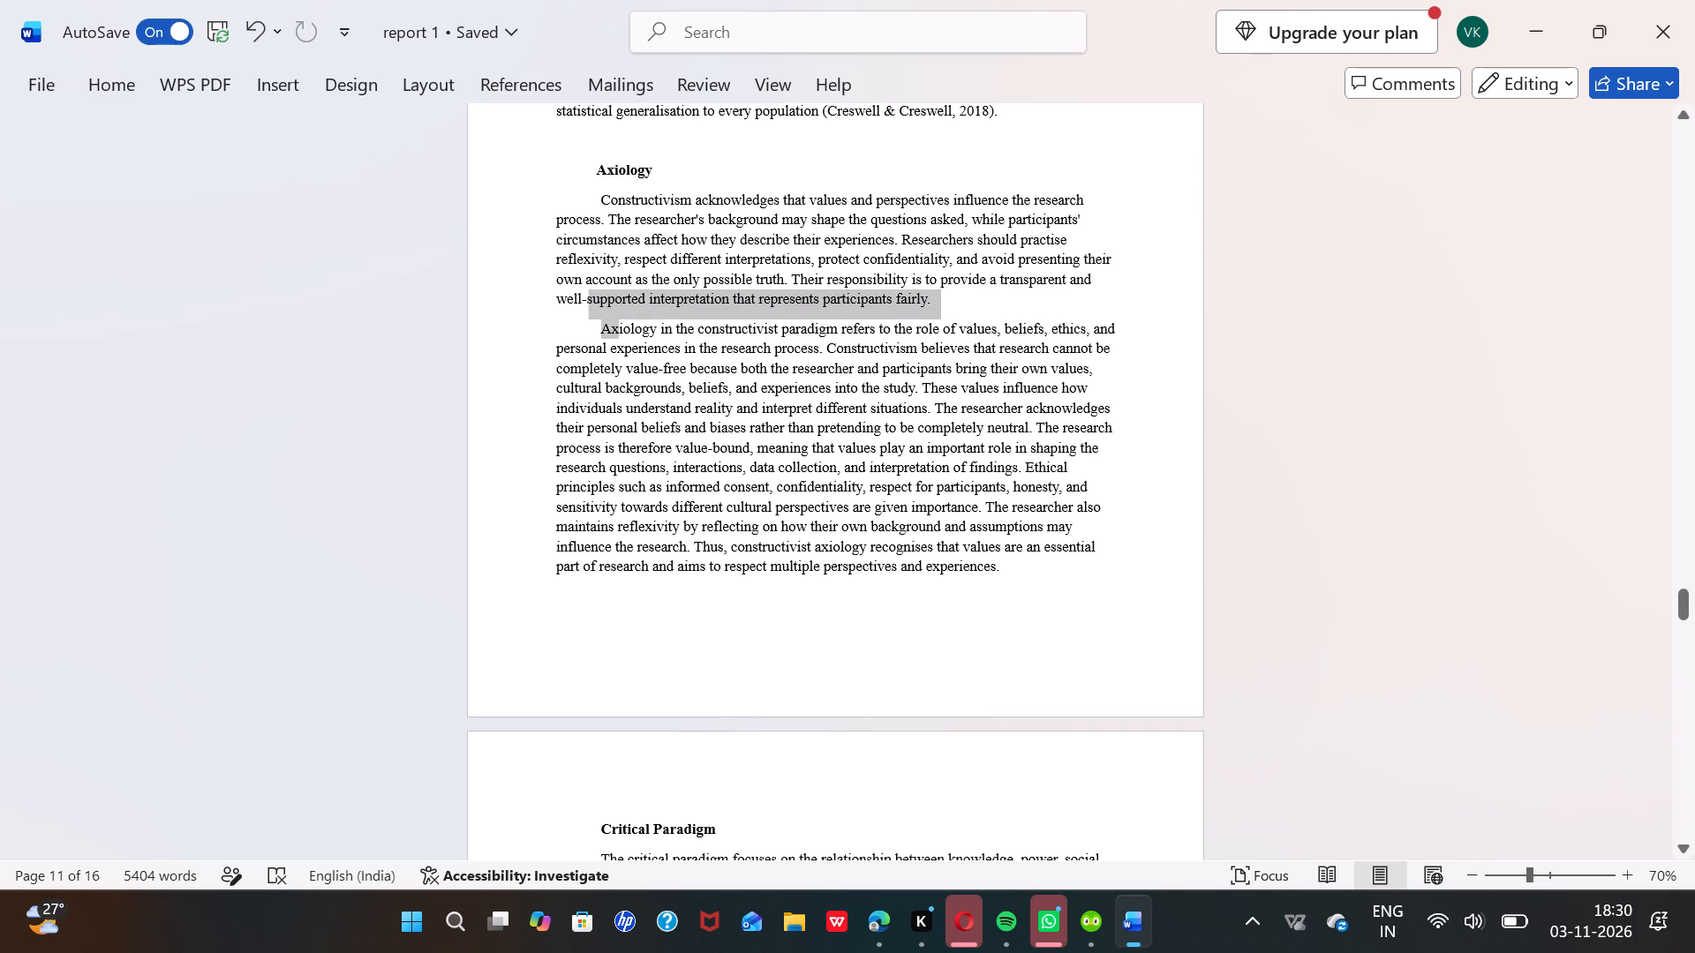
{"action": "left_click_drag", "start_coordinate": [632, 320], "coordinate": [659, 335]}
{"action": "left_click", "coordinate": [659, 335]}
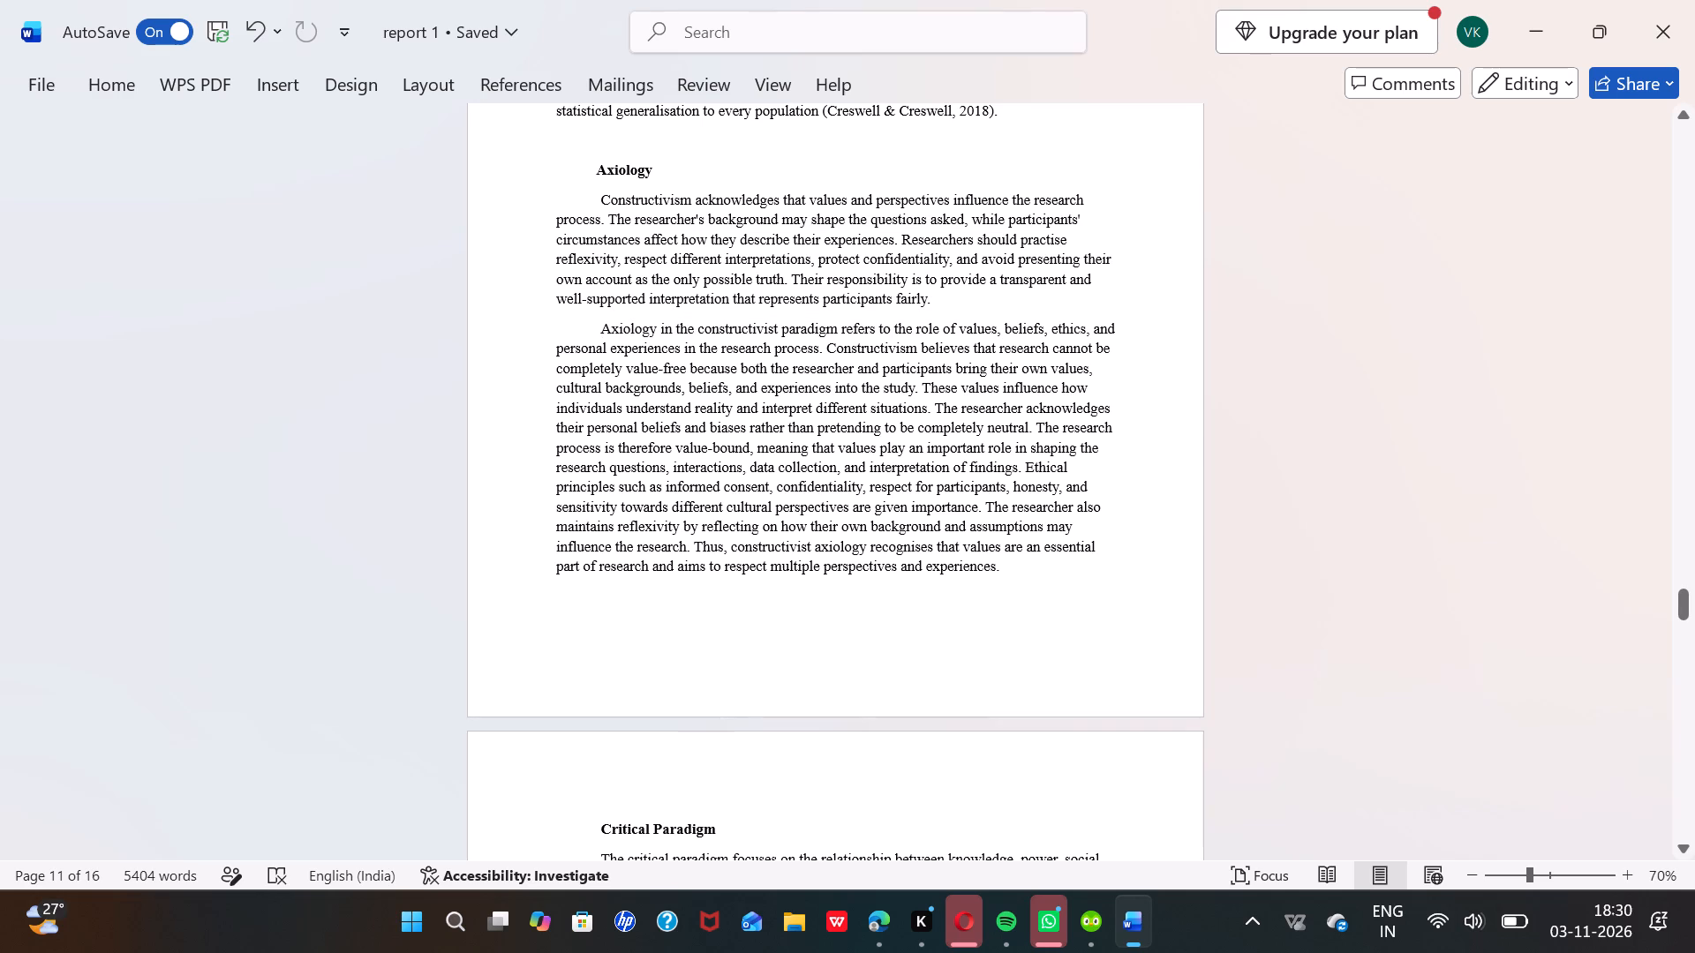
{"action": "left_click_drag", "start_coordinate": [612, 328], "coordinate": [913, 379]}
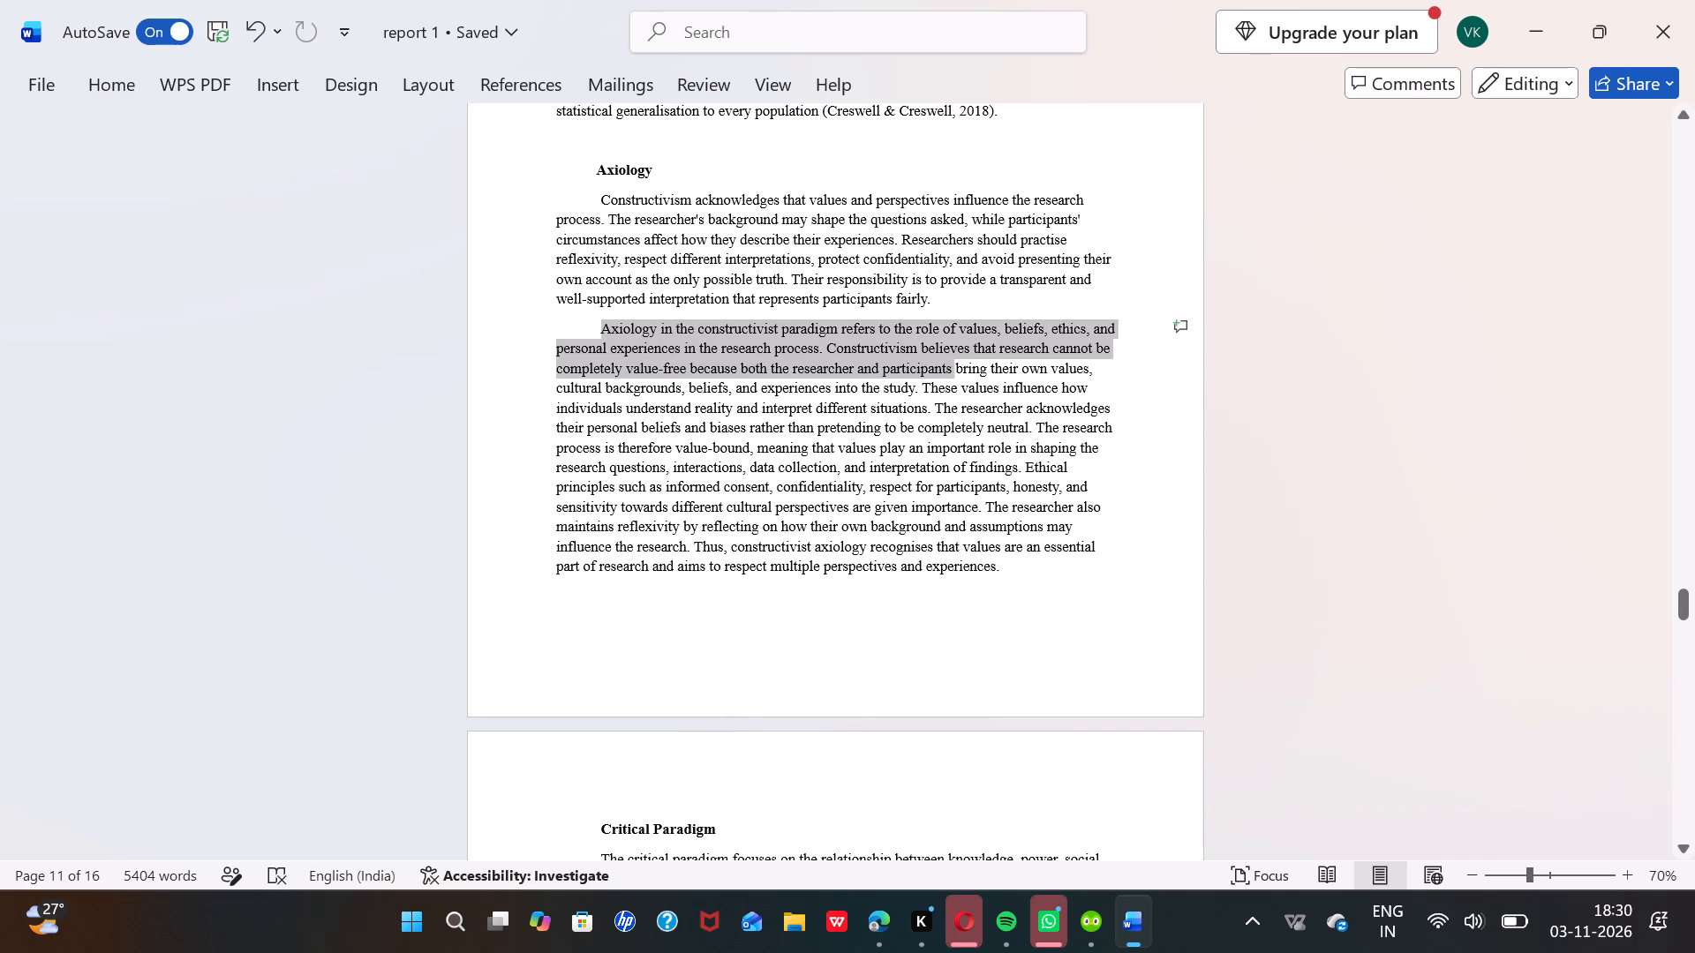
{"action": "left_click_drag", "start_coordinate": [913, 379], "coordinate": [919, 392]}
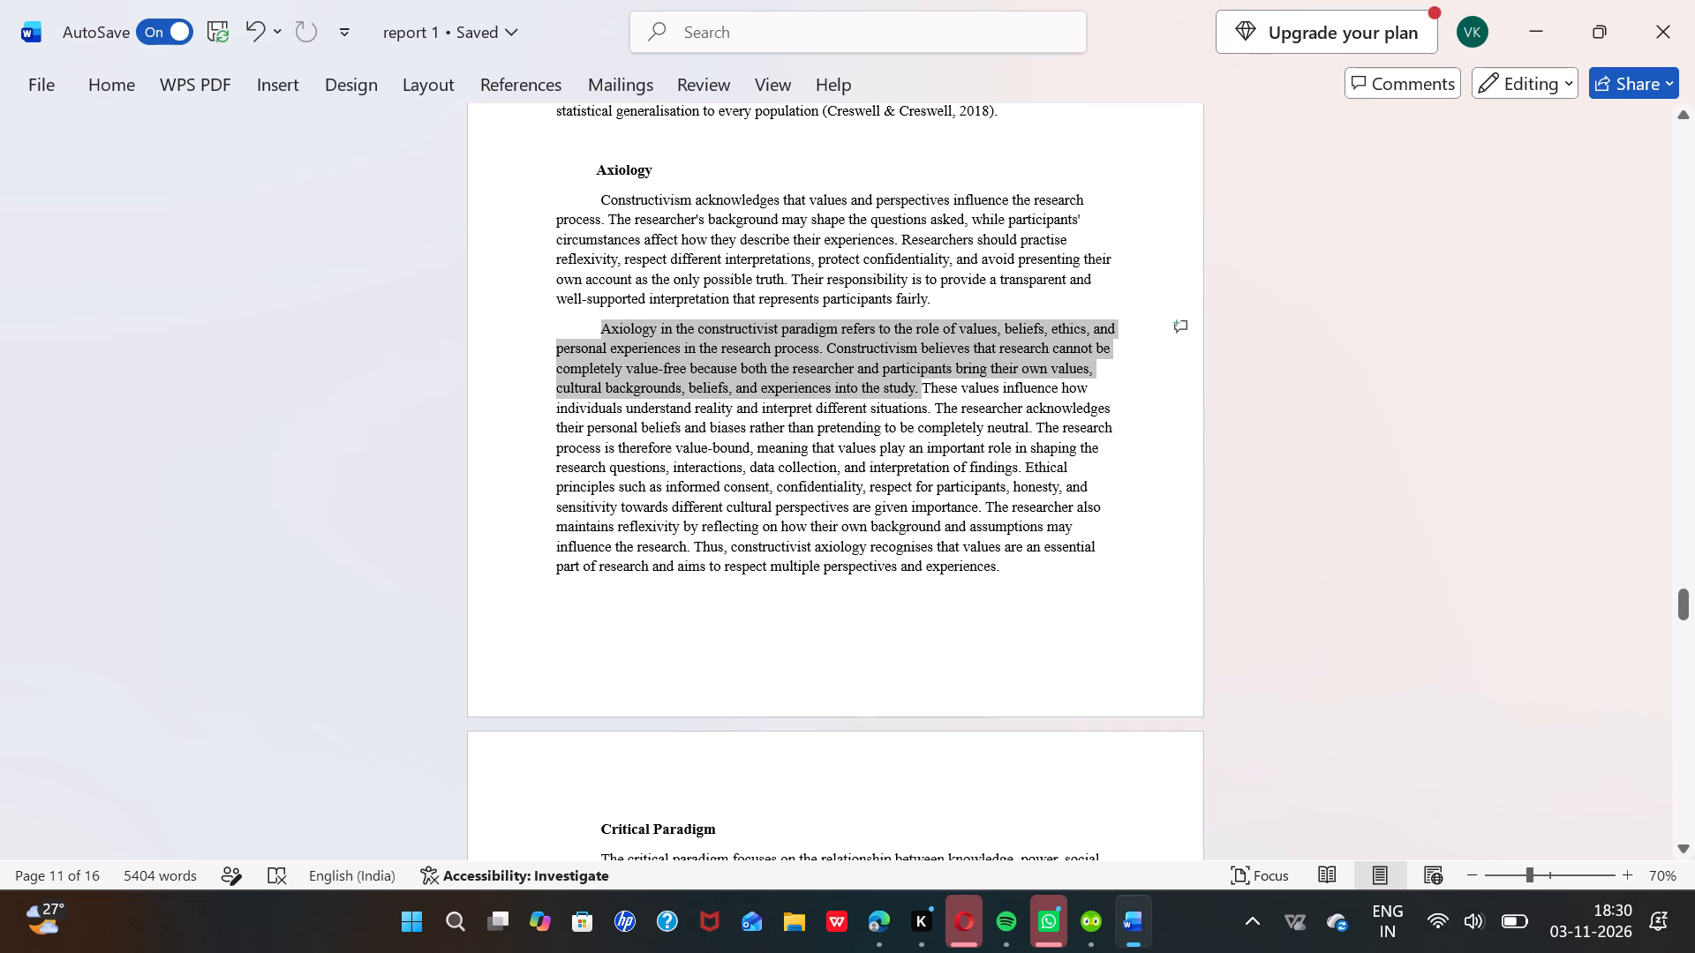
{"action": "left_click_drag", "start_coordinate": [919, 392], "coordinate": [925, 404]}
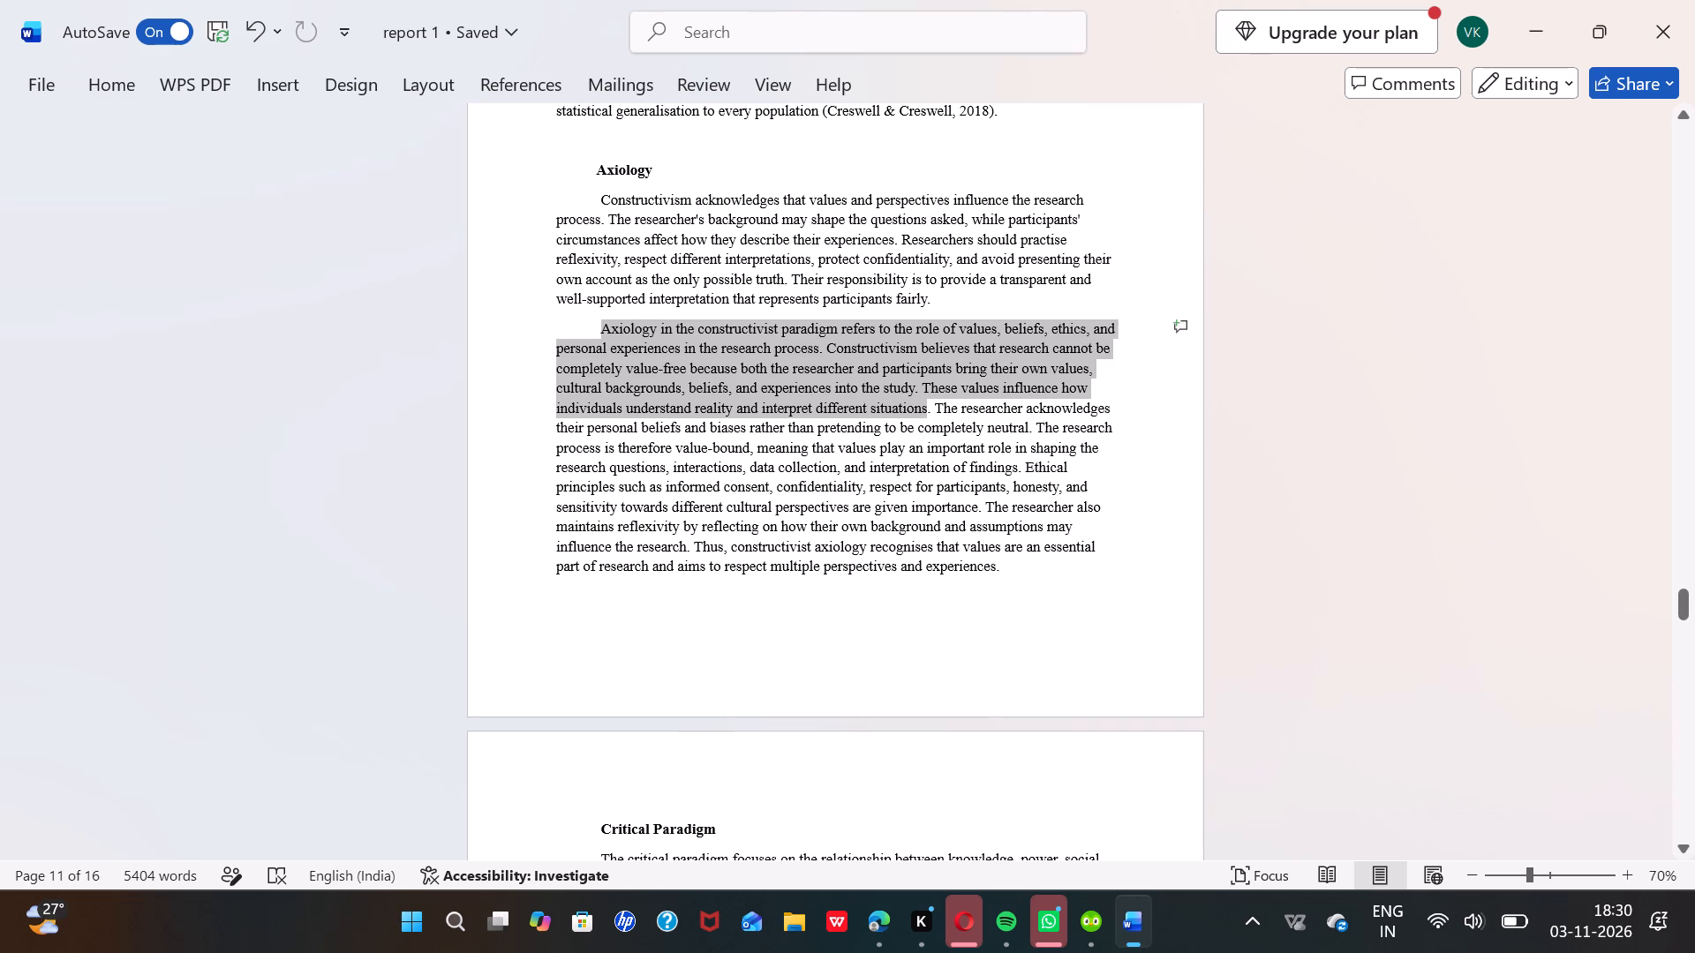
{"action": "left_click_drag", "start_coordinate": [925, 404], "coordinate": [926, 404]}
{"action": "left_click_drag", "start_coordinate": [926, 404], "coordinate": [1041, 424]}
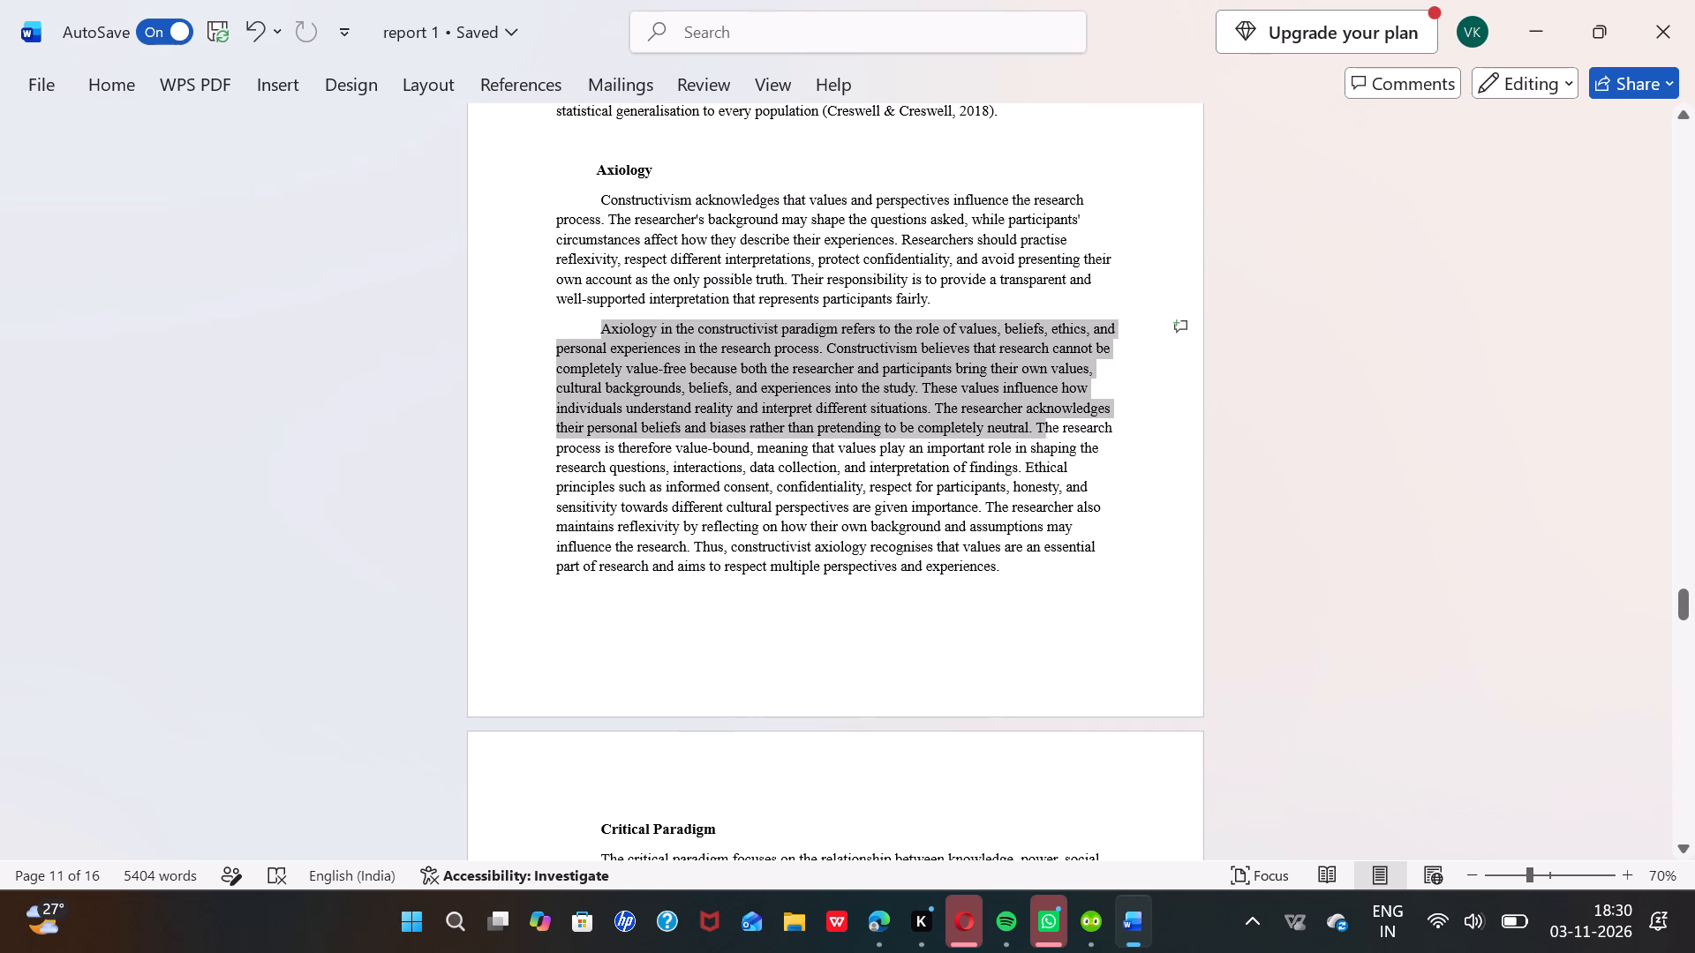
{"action": "left_click_drag", "start_coordinate": [1041, 424], "coordinate": [1011, 505]}
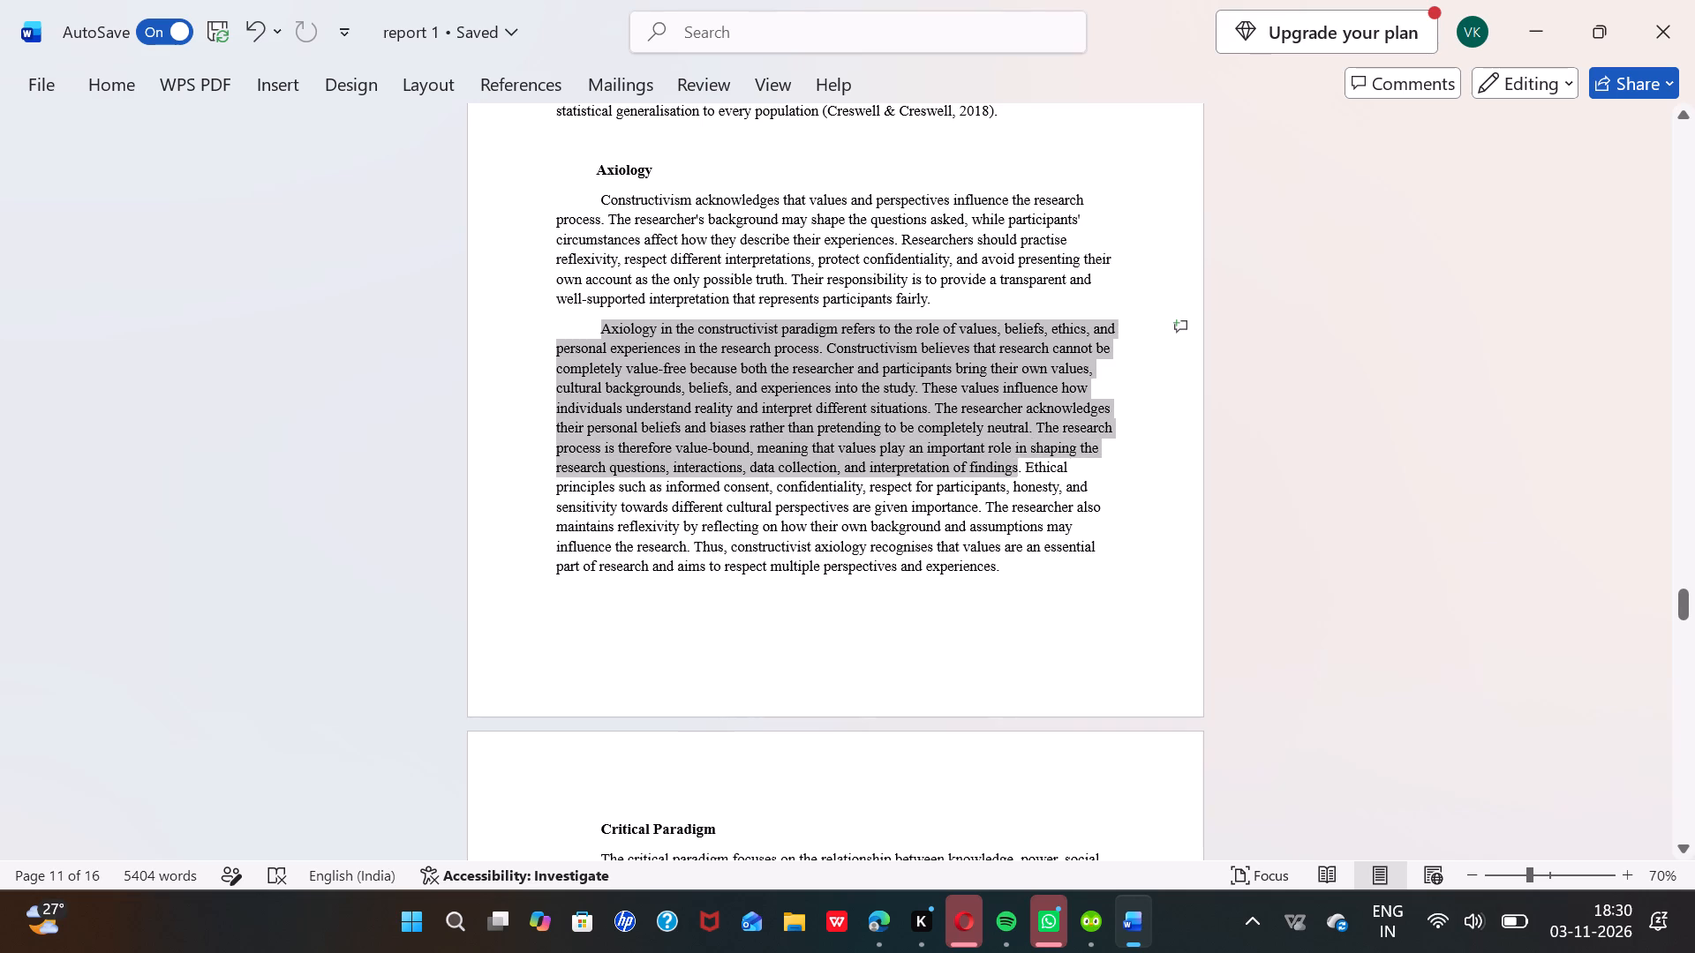
{"action": "left_click_drag", "start_coordinate": [1011, 505], "coordinate": [1012, 564]}
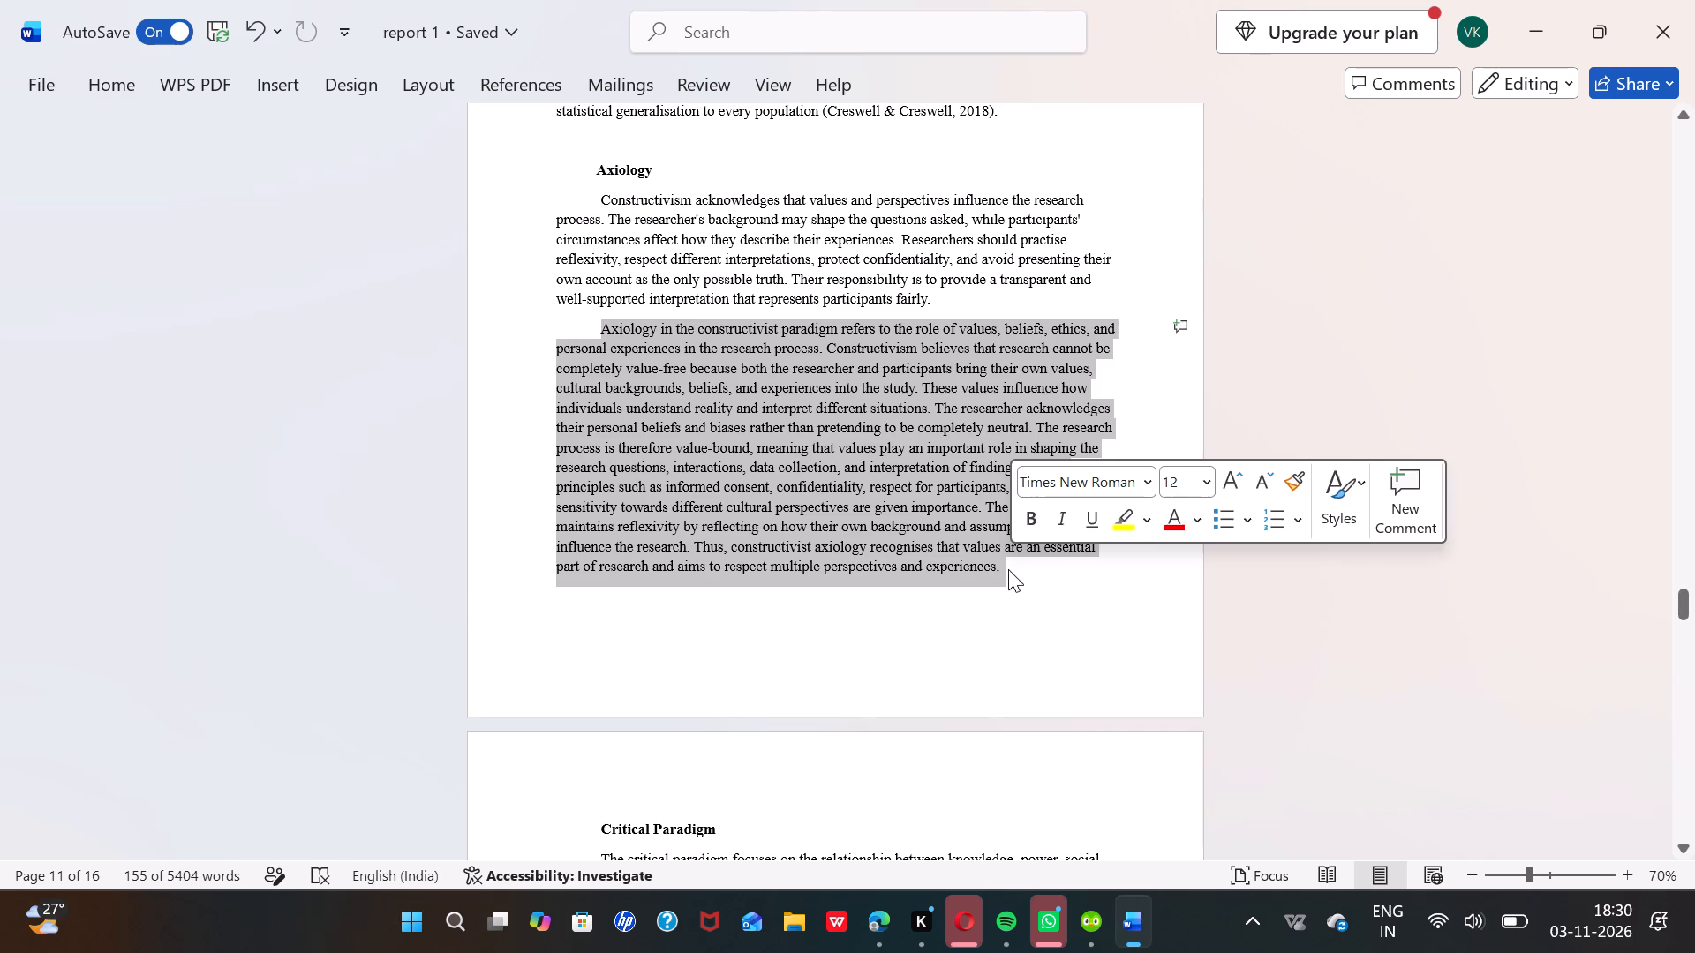
{"action": "left_click", "coordinate": [983, 612]}
Paste the copied Axiology text again directly below the Axiology heading and delete its "Constructivist Paradigm: Axiology" title.
{"action": "left_click", "coordinate": [599, 194]}
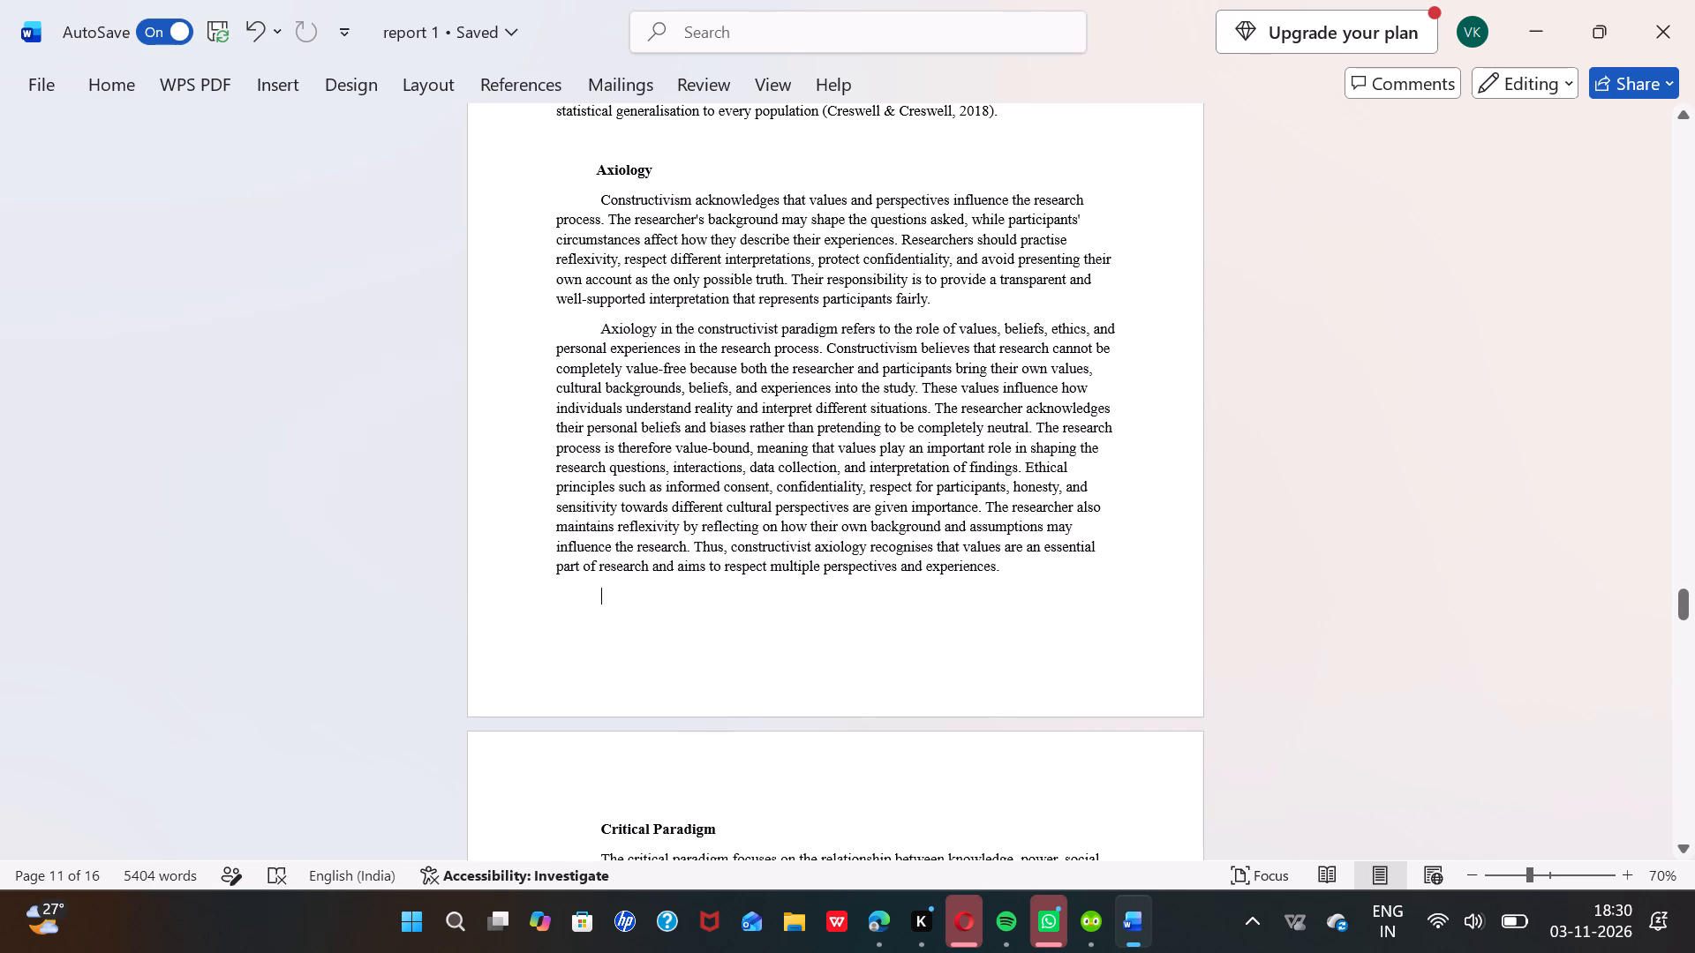
{"action": "key", "text": "ctrl+v"}
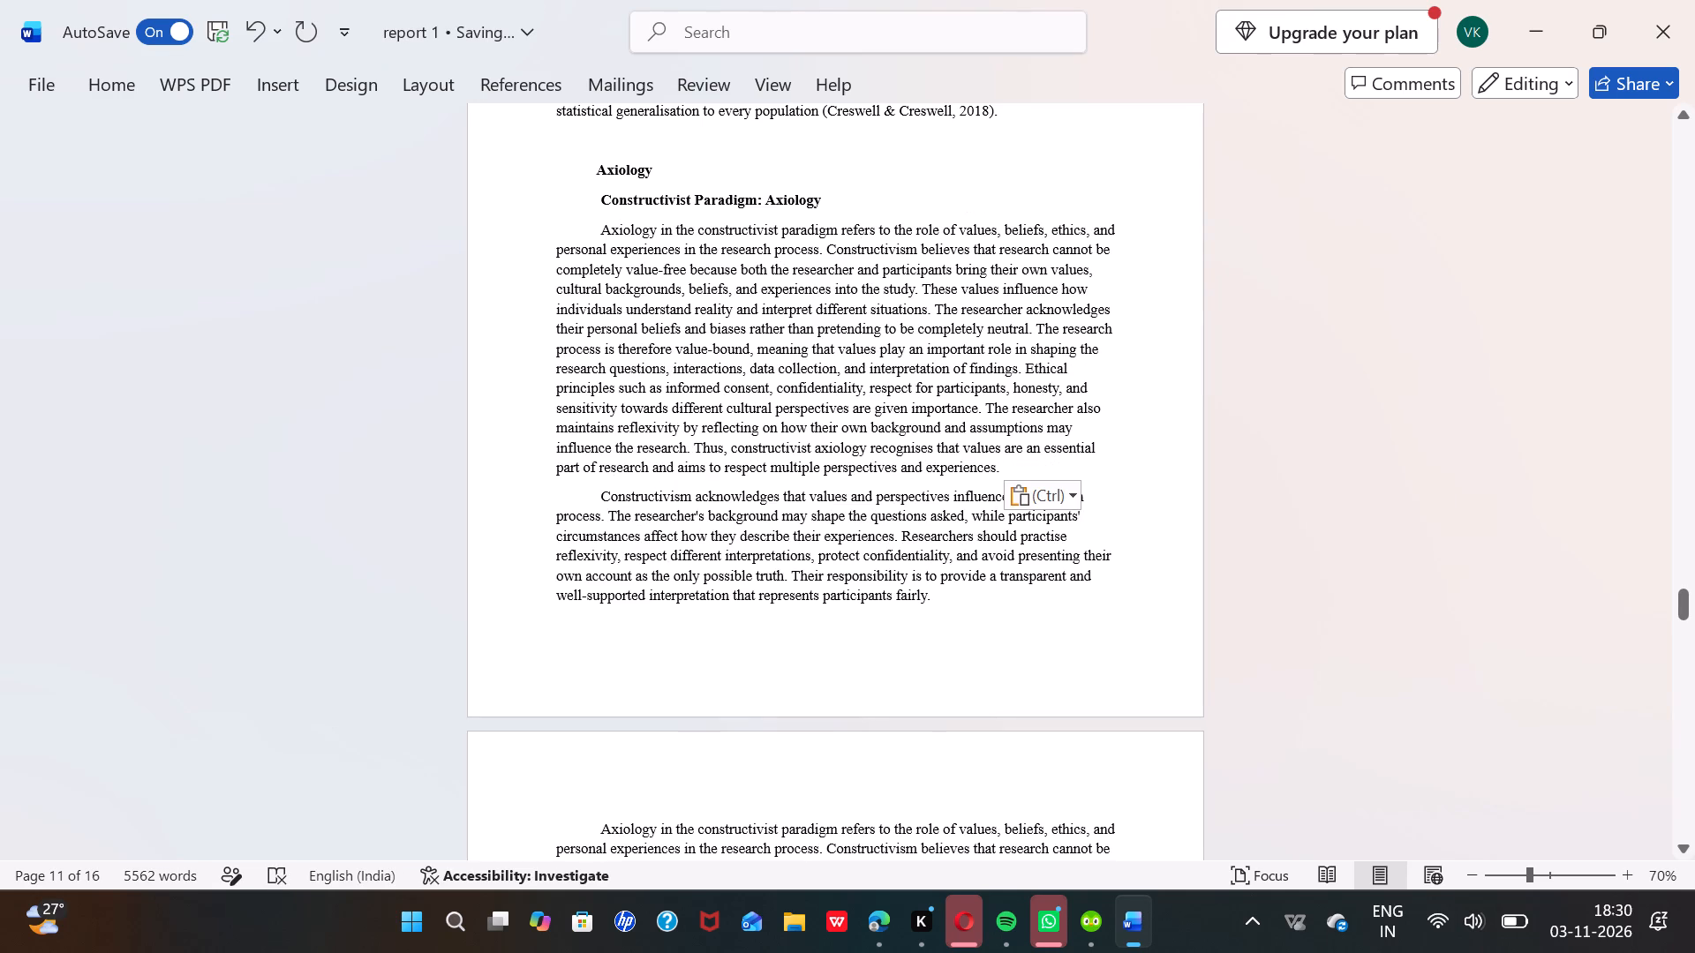
{"action": "left_click_drag", "start_coordinate": [841, 198], "coordinate": [614, 193]}
{"action": "key", "text": "BackSpace"}
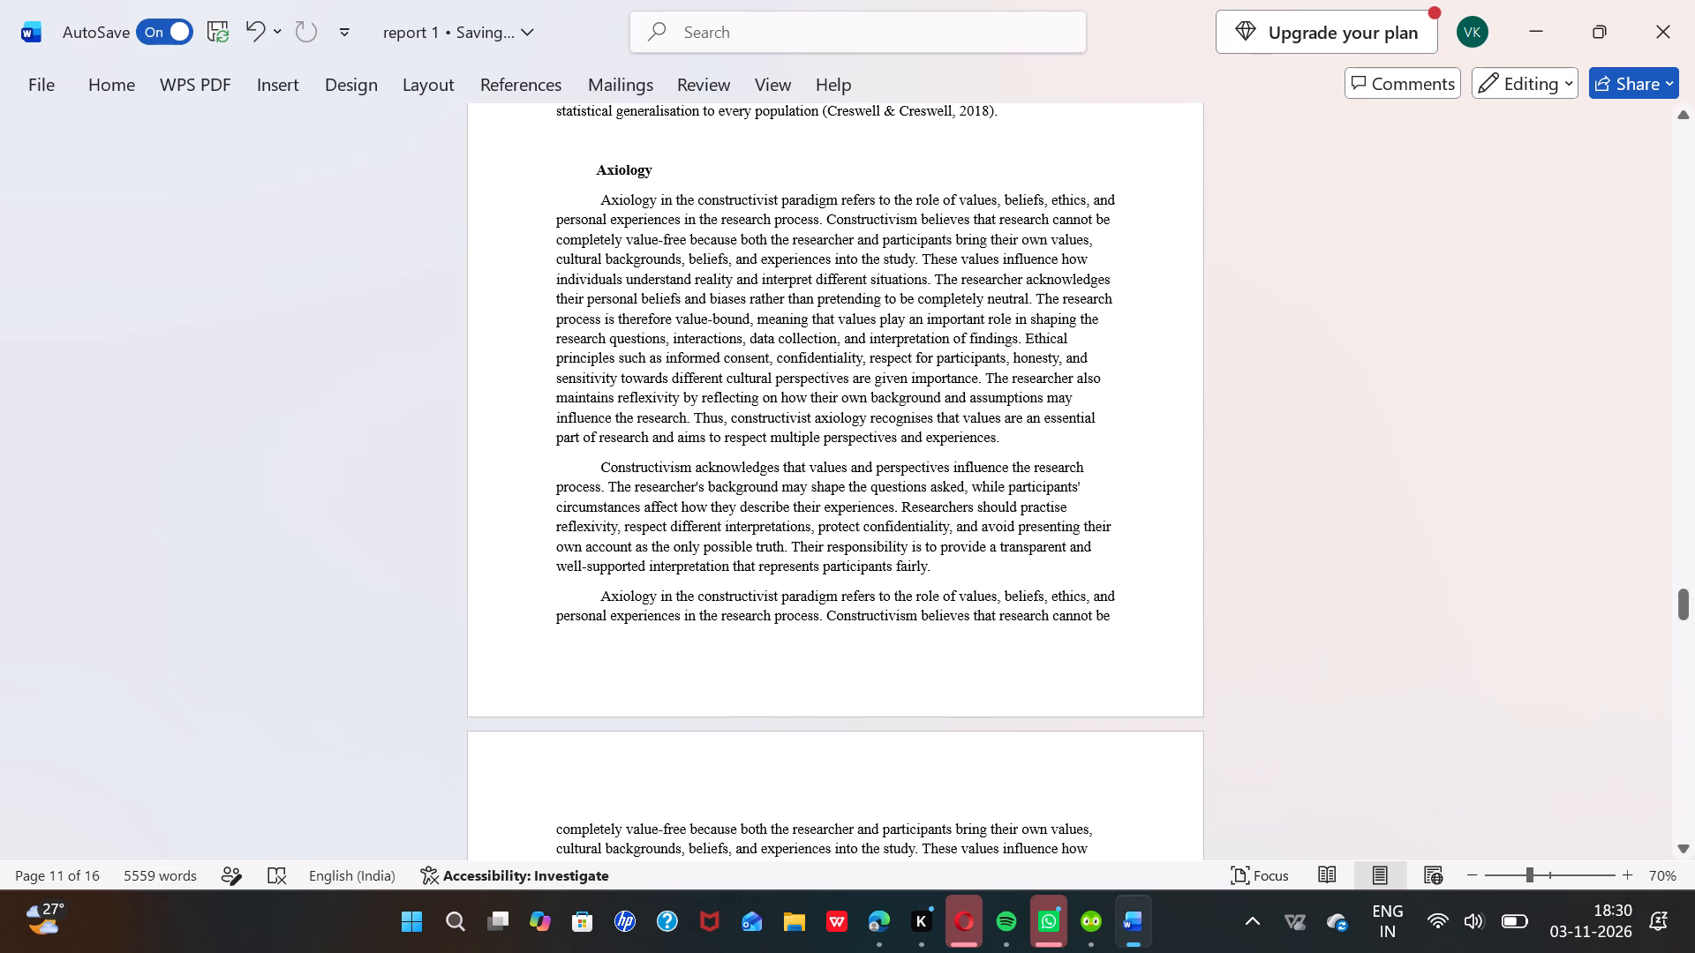
Delete the duplicate "Axiology in the constructivist paradigm" paragraph and the empty lines before the Critical Paradigm heading.
{"action": "scroll", "coordinate": [592, 584], "scroll_direction": "down", "scroll_amount": 2}
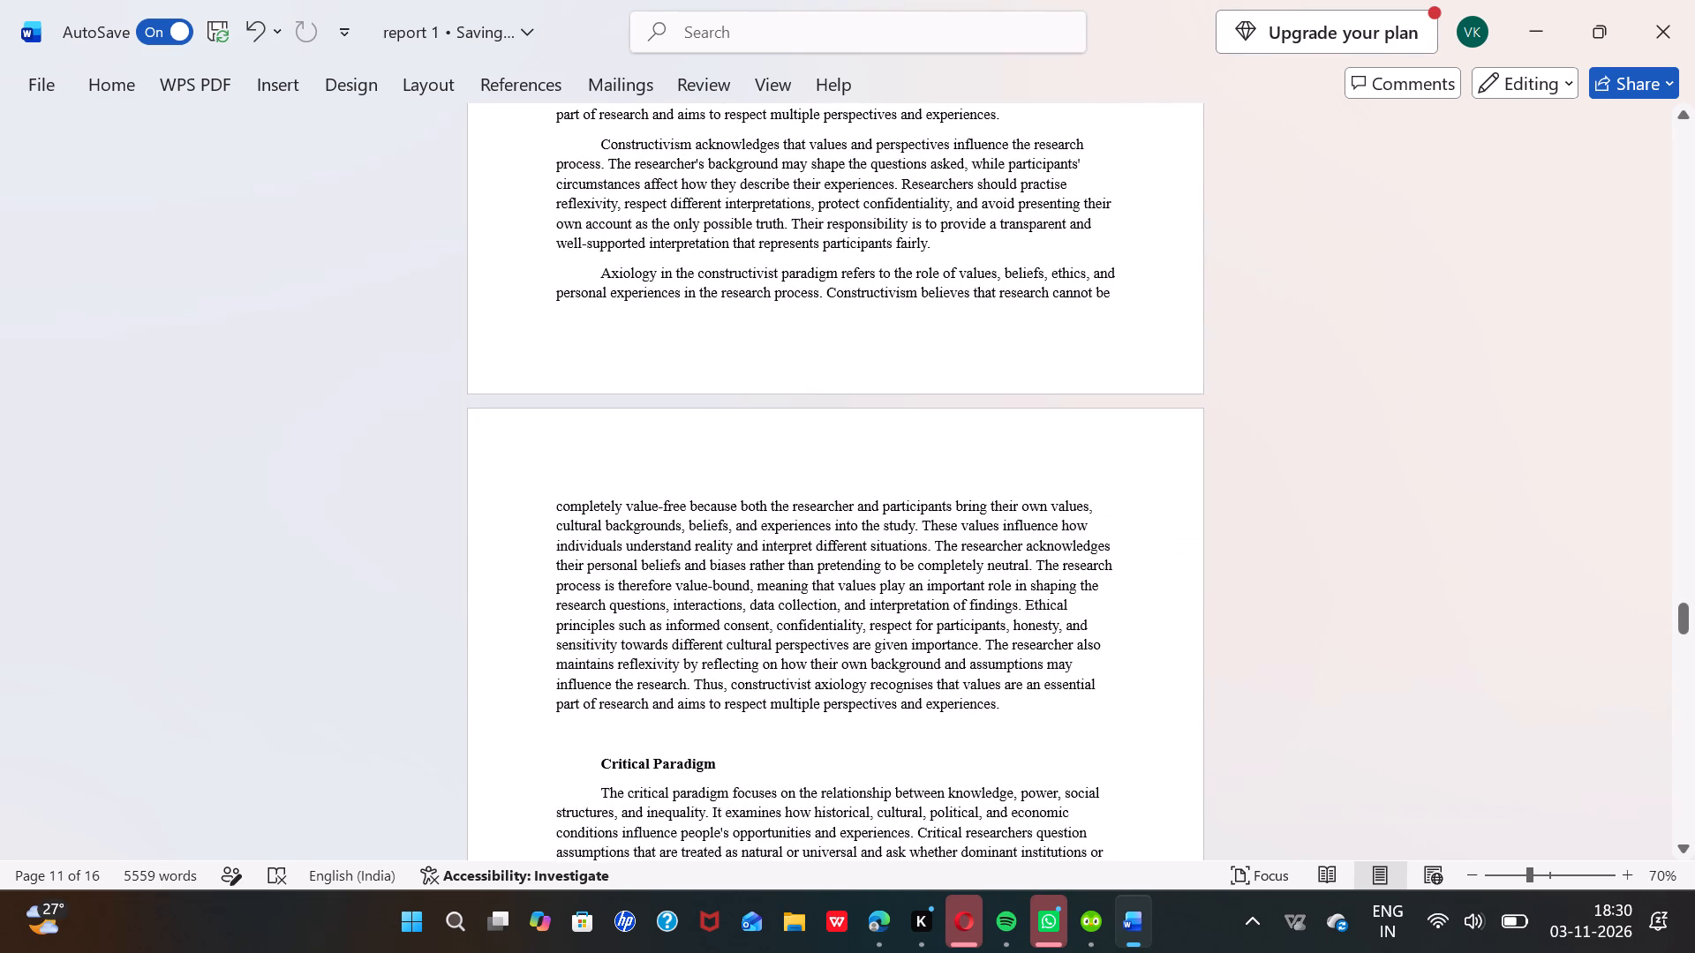
{"action": "left_click", "coordinate": [1009, 708]}
{"action": "left_click_drag", "start_coordinate": [599, 282], "coordinate": [998, 728]}
{"action": "left_click", "coordinate": [998, 728]}
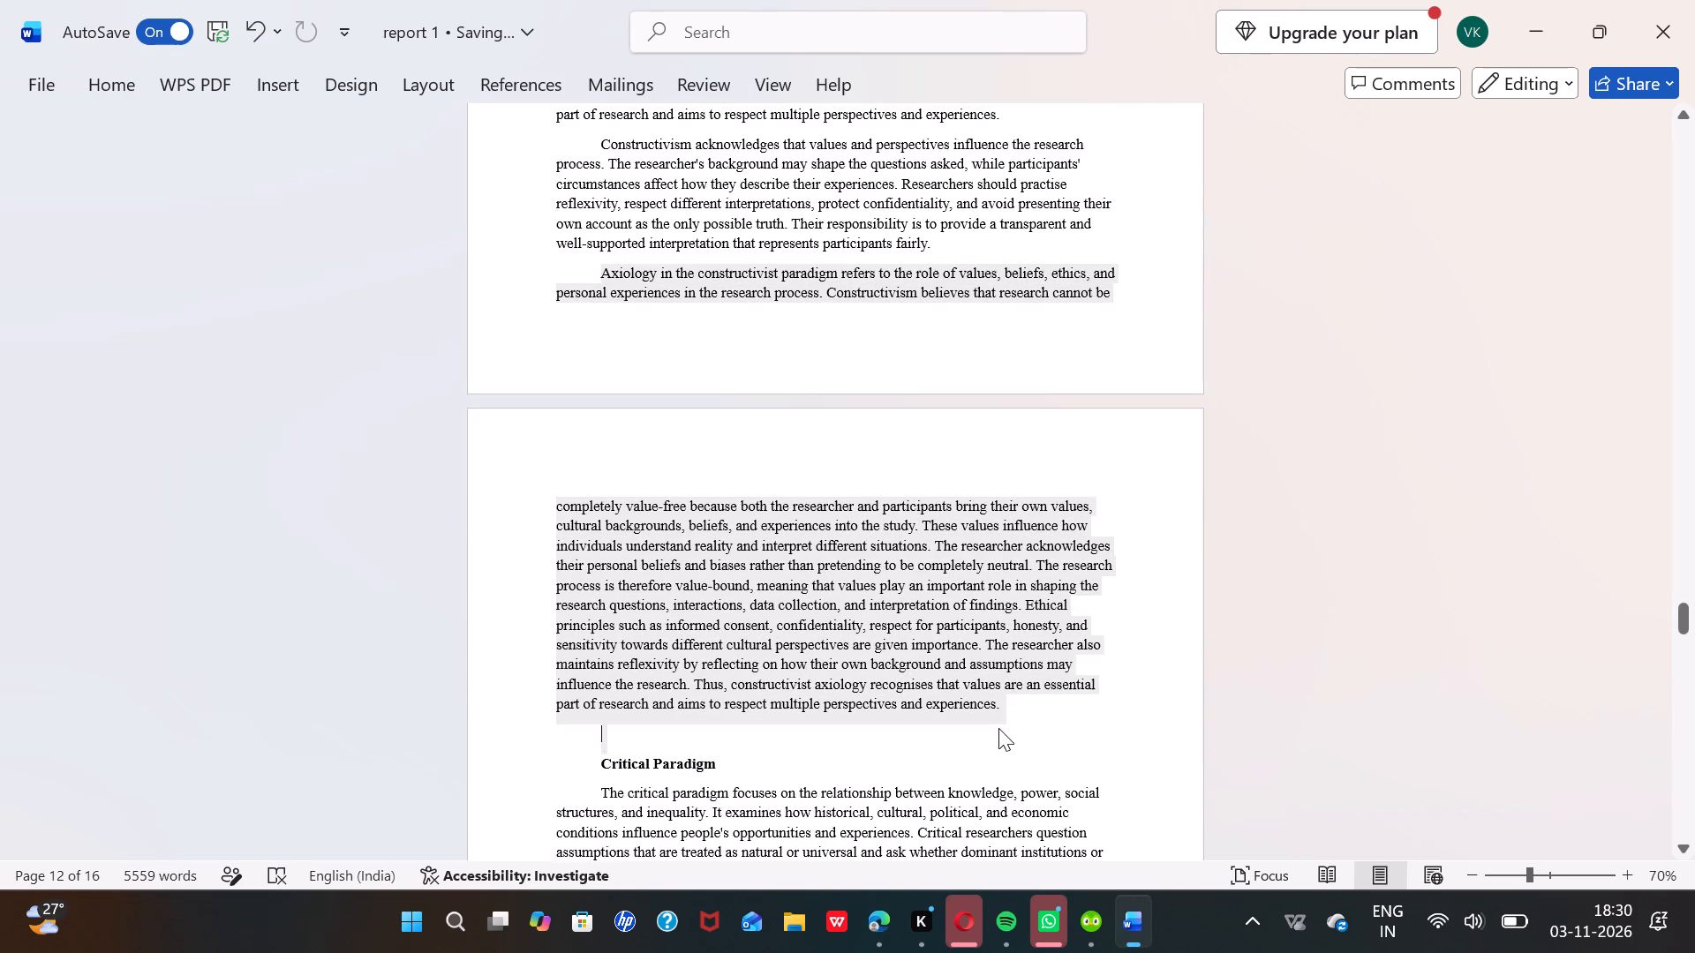
{"action": "key", "text": "BackSpace"}
{"action": "left_click_drag", "start_coordinate": [1000, 711], "coordinate": [720, 660]}
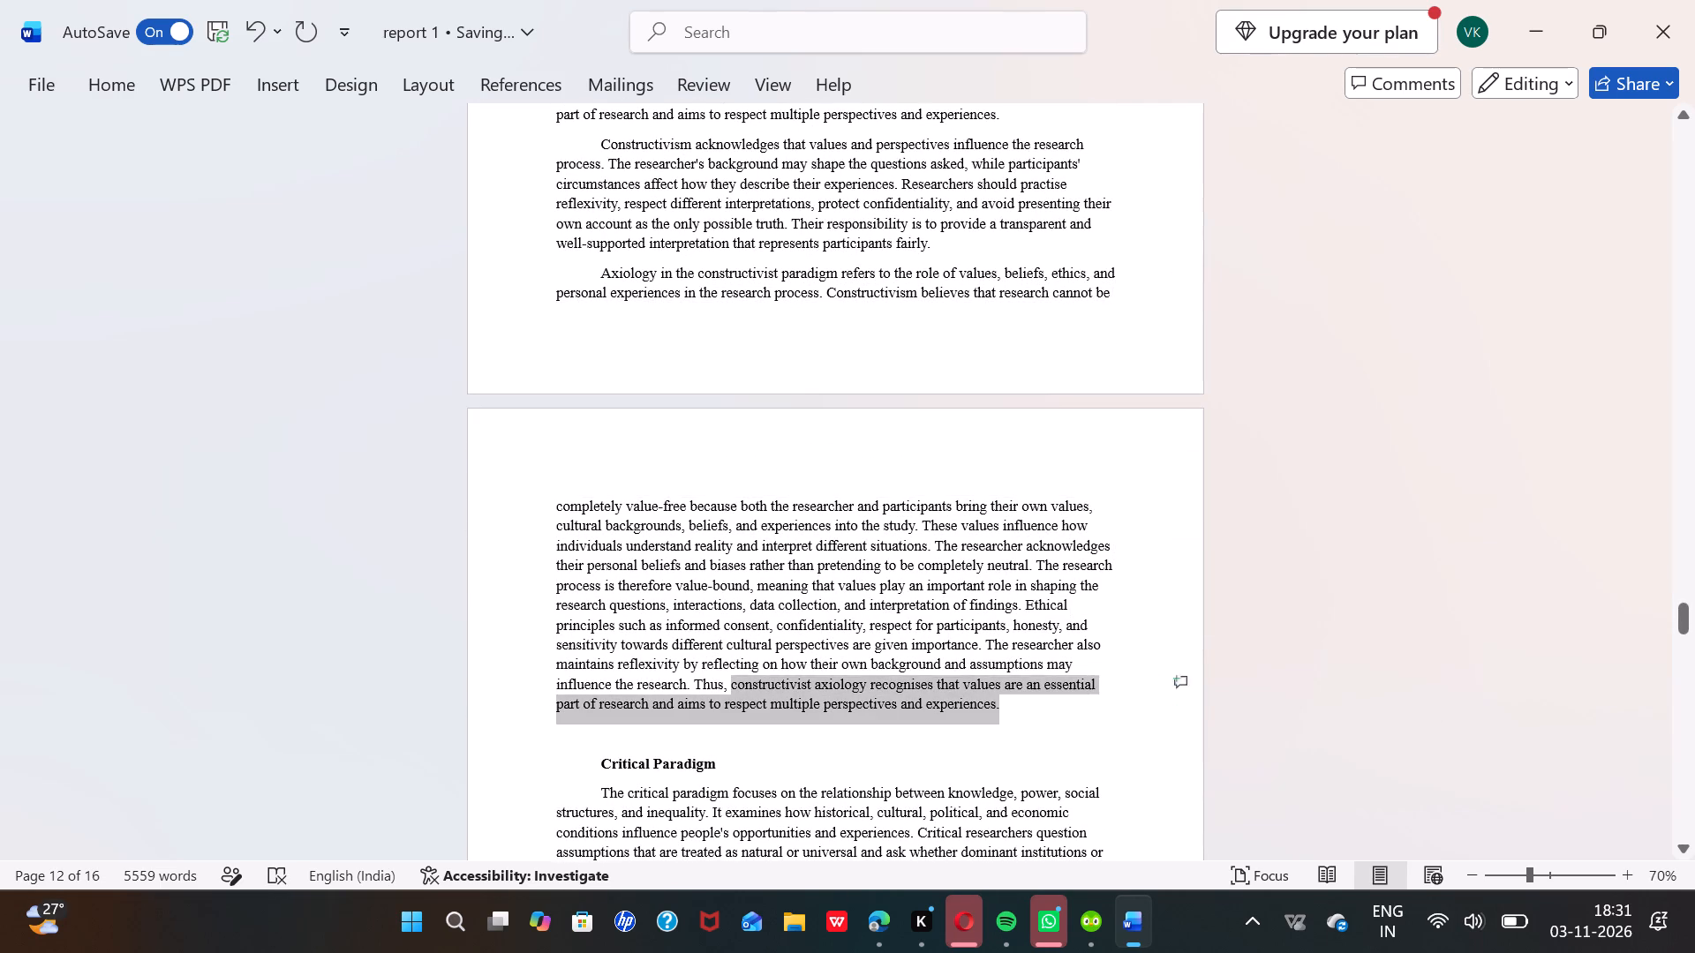
{"action": "left_click_drag", "start_coordinate": [720, 660], "coordinate": [579, 262]}
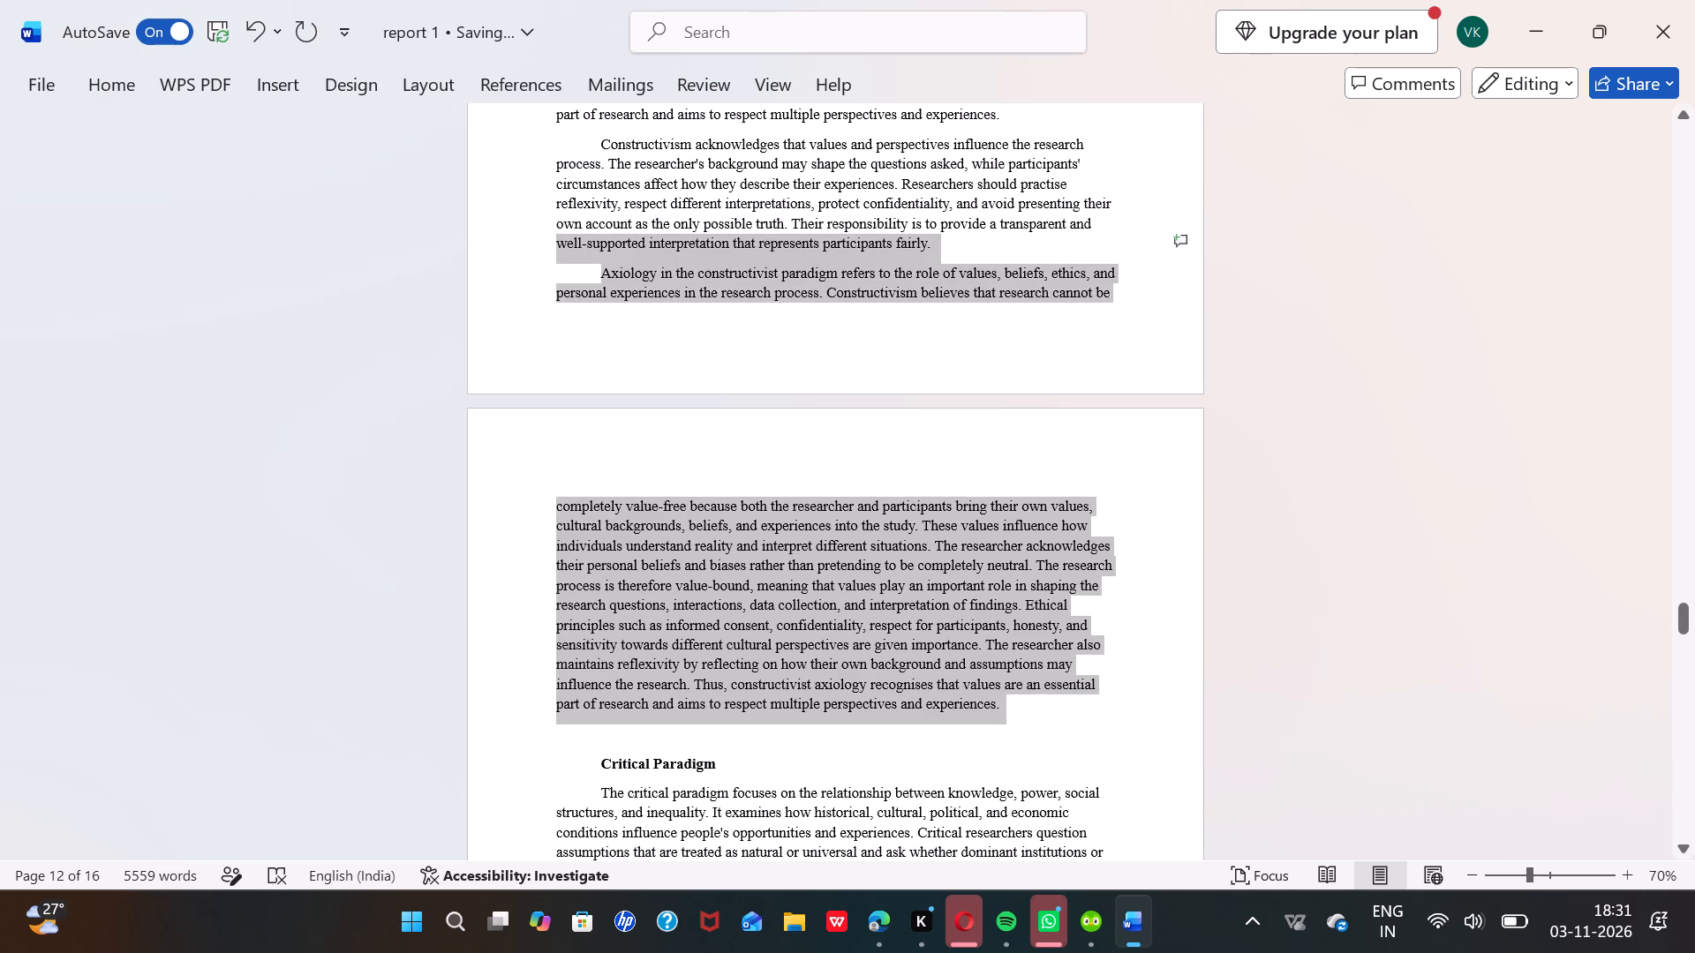
{"action": "left_click_drag", "start_coordinate": [579, 262], "coordinate": [577, 274]}
{"action": "key", "text": "BackSpace"}
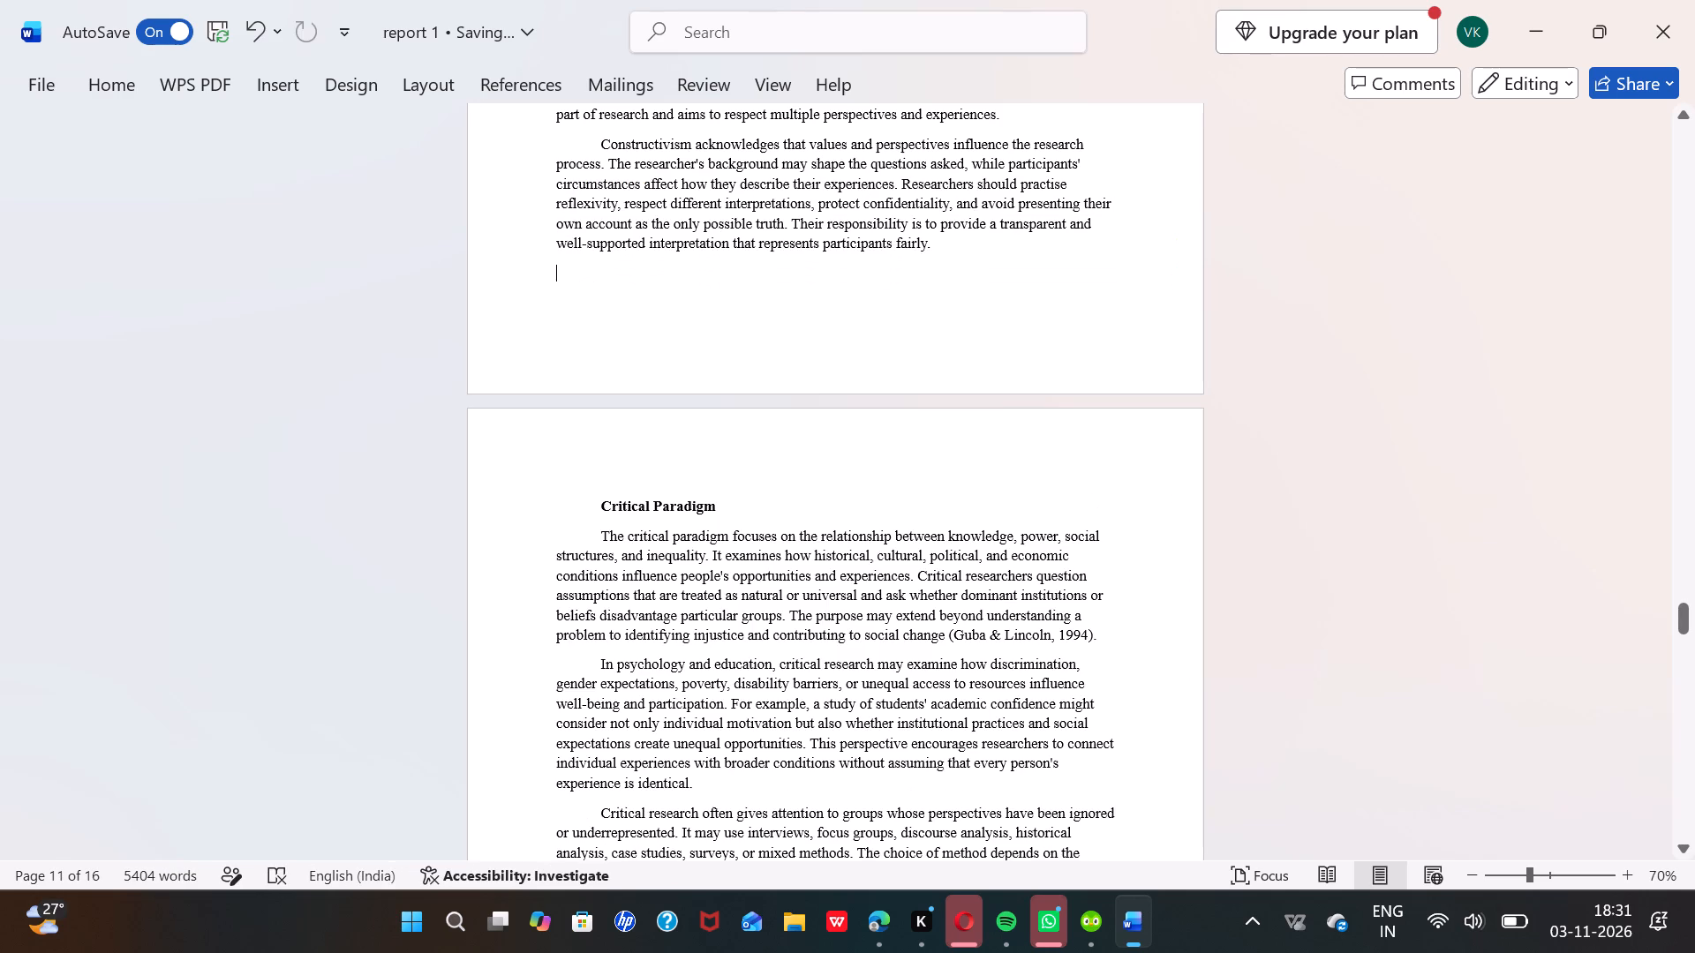
{"action": "key", "text": "BackSpace"}
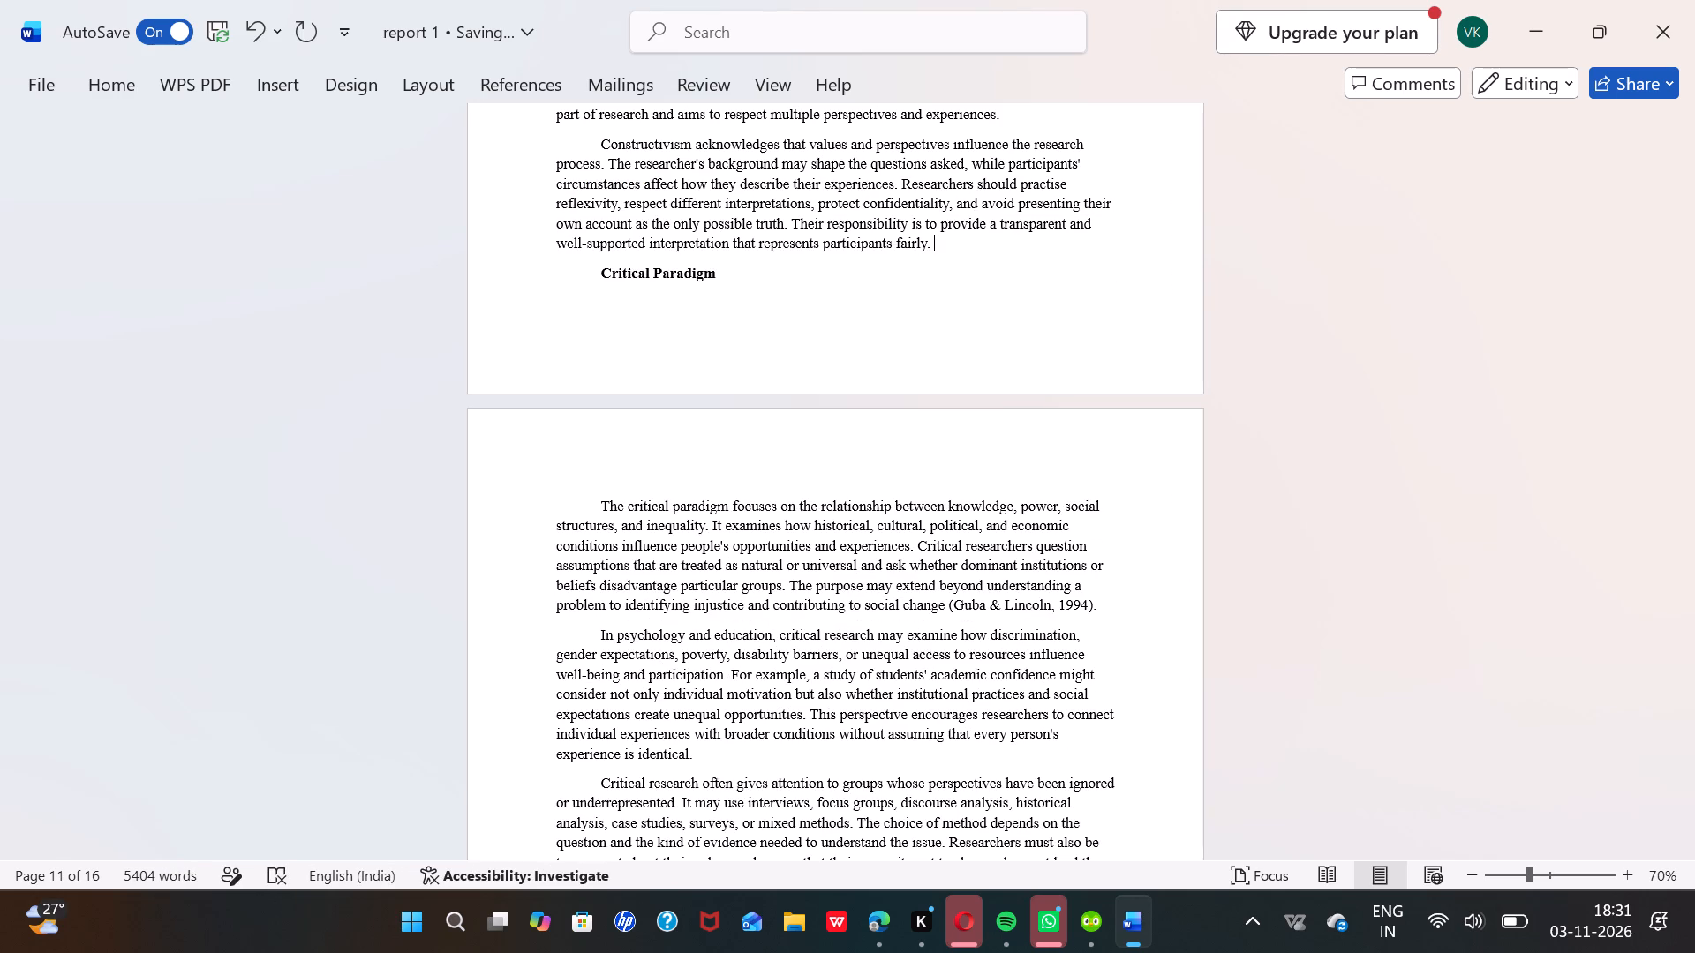
{"action": "scroll", "coordinate": [615, 341], "scroll_direction": "up", "scroll_amount": 2}
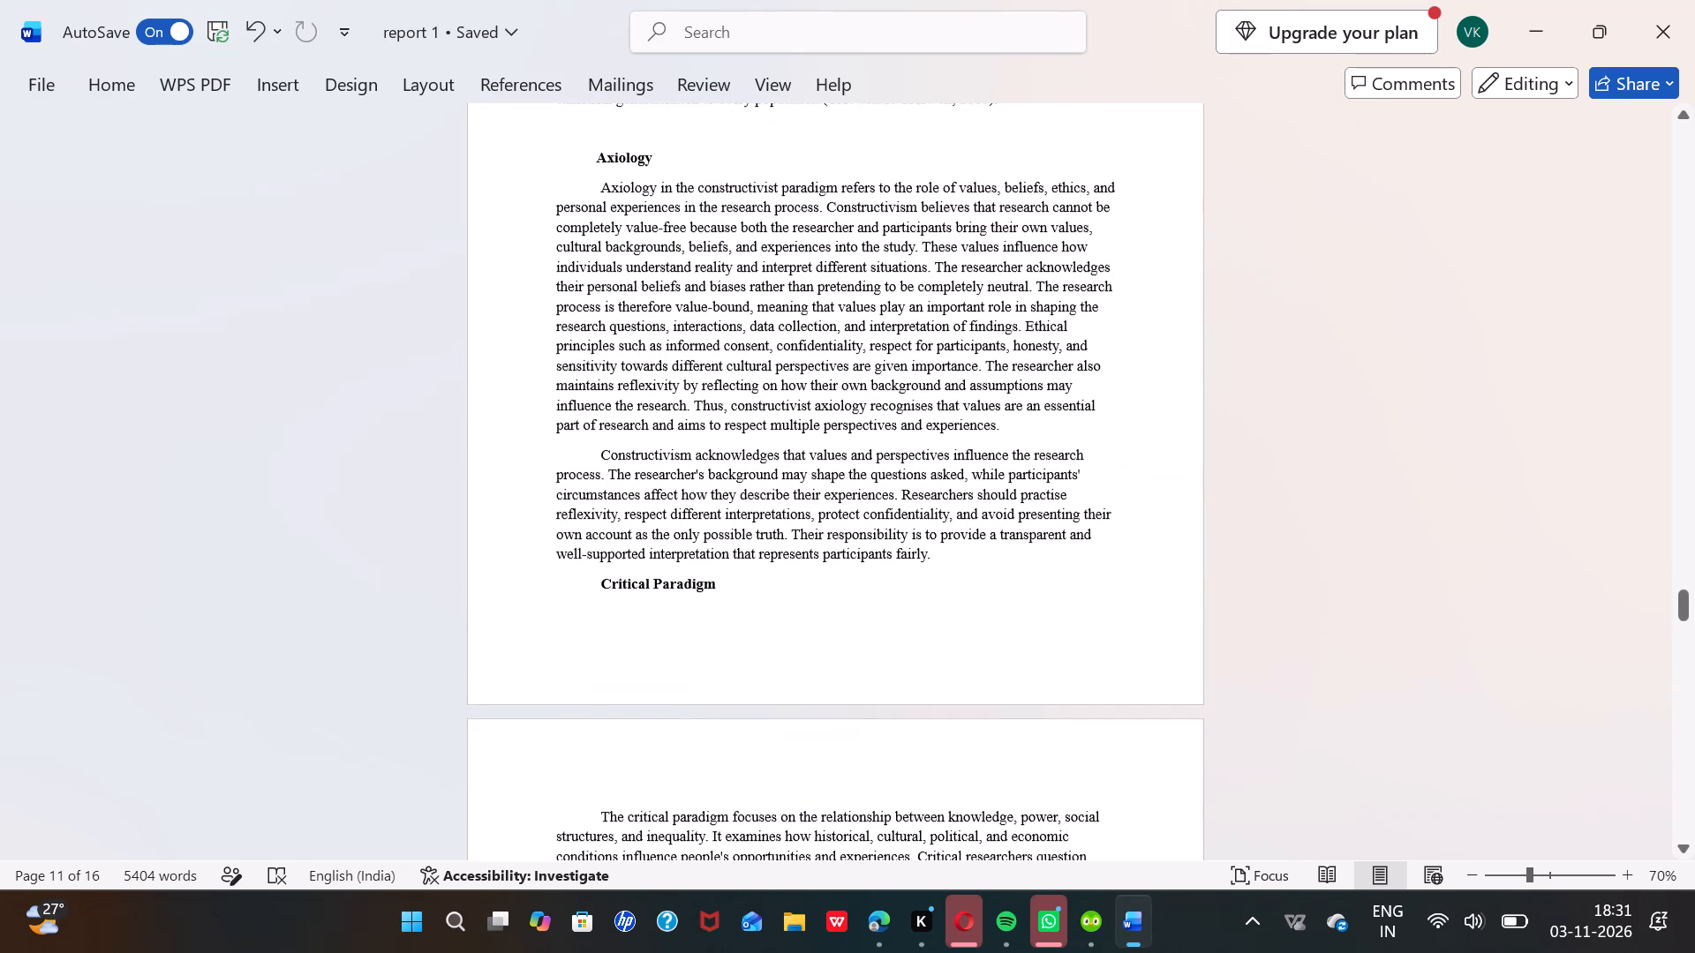
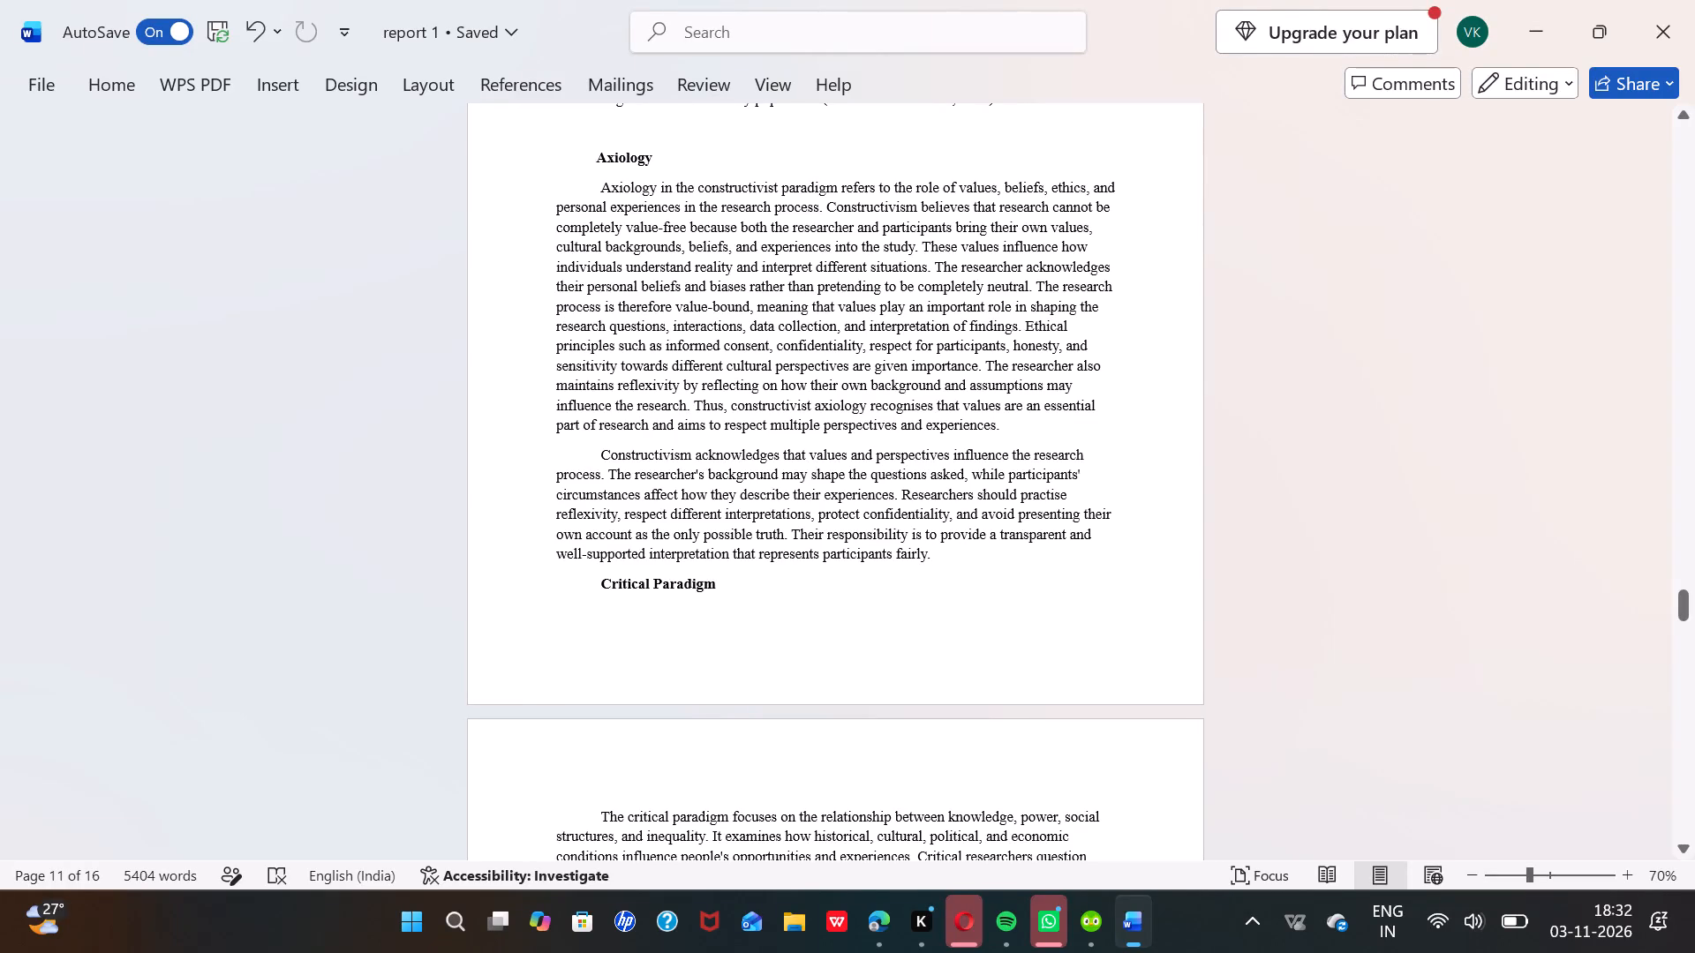
Delete the opening sentence "Constructivism acknowledges that values and perspectives influence the research process." from the second constructivist Axiology paragraph.
{"action": "left_click_drag", "start_coordinate": [604, 452], "coordinate": [779, 501]}
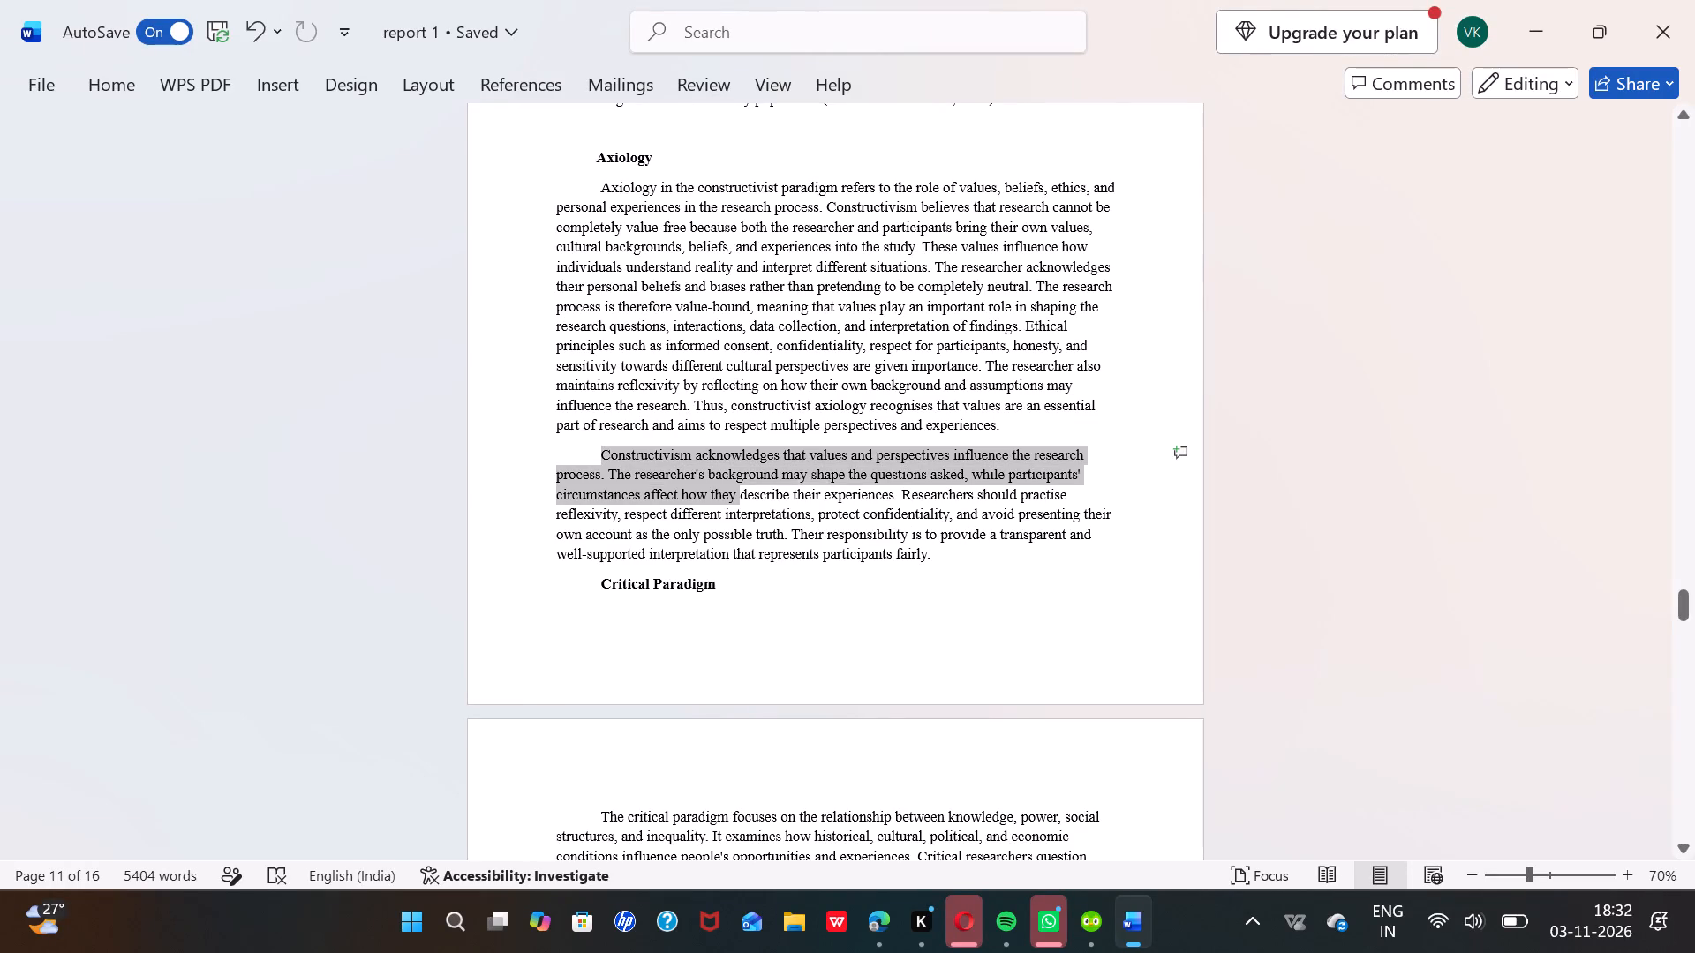
{"action": "left_click_drag", "start_coordinate": [779, 501], "coordinate": [883, 500]}
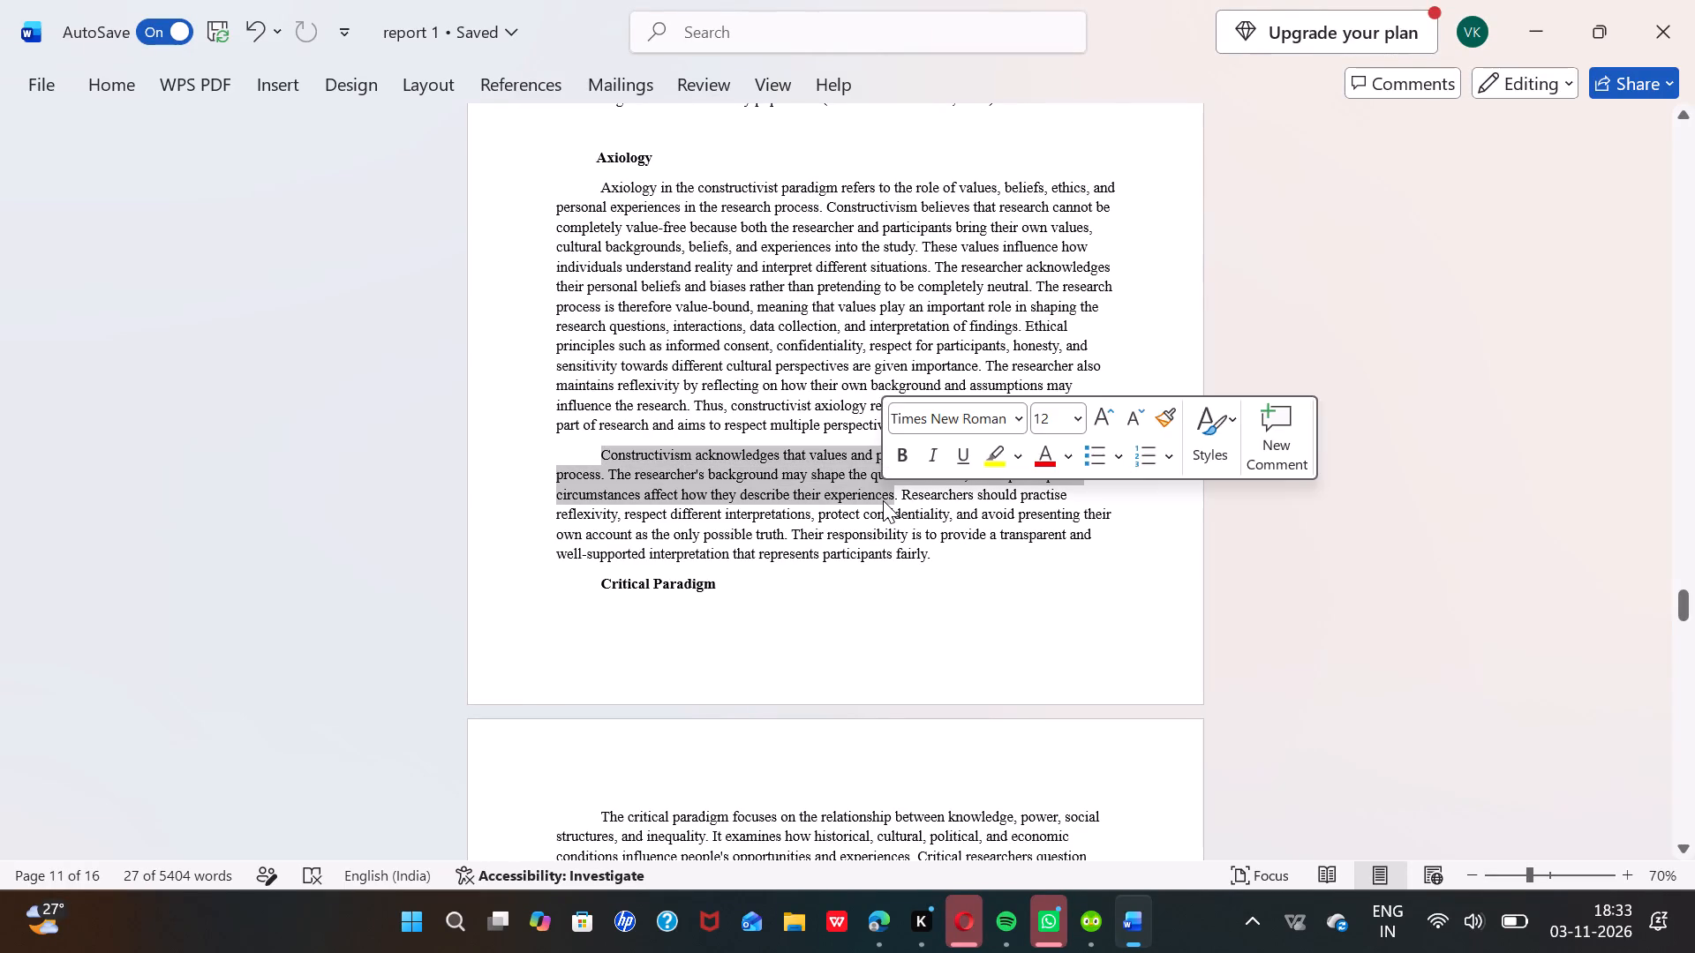
{"action": "left_click", "coordinate": [915, 561]}
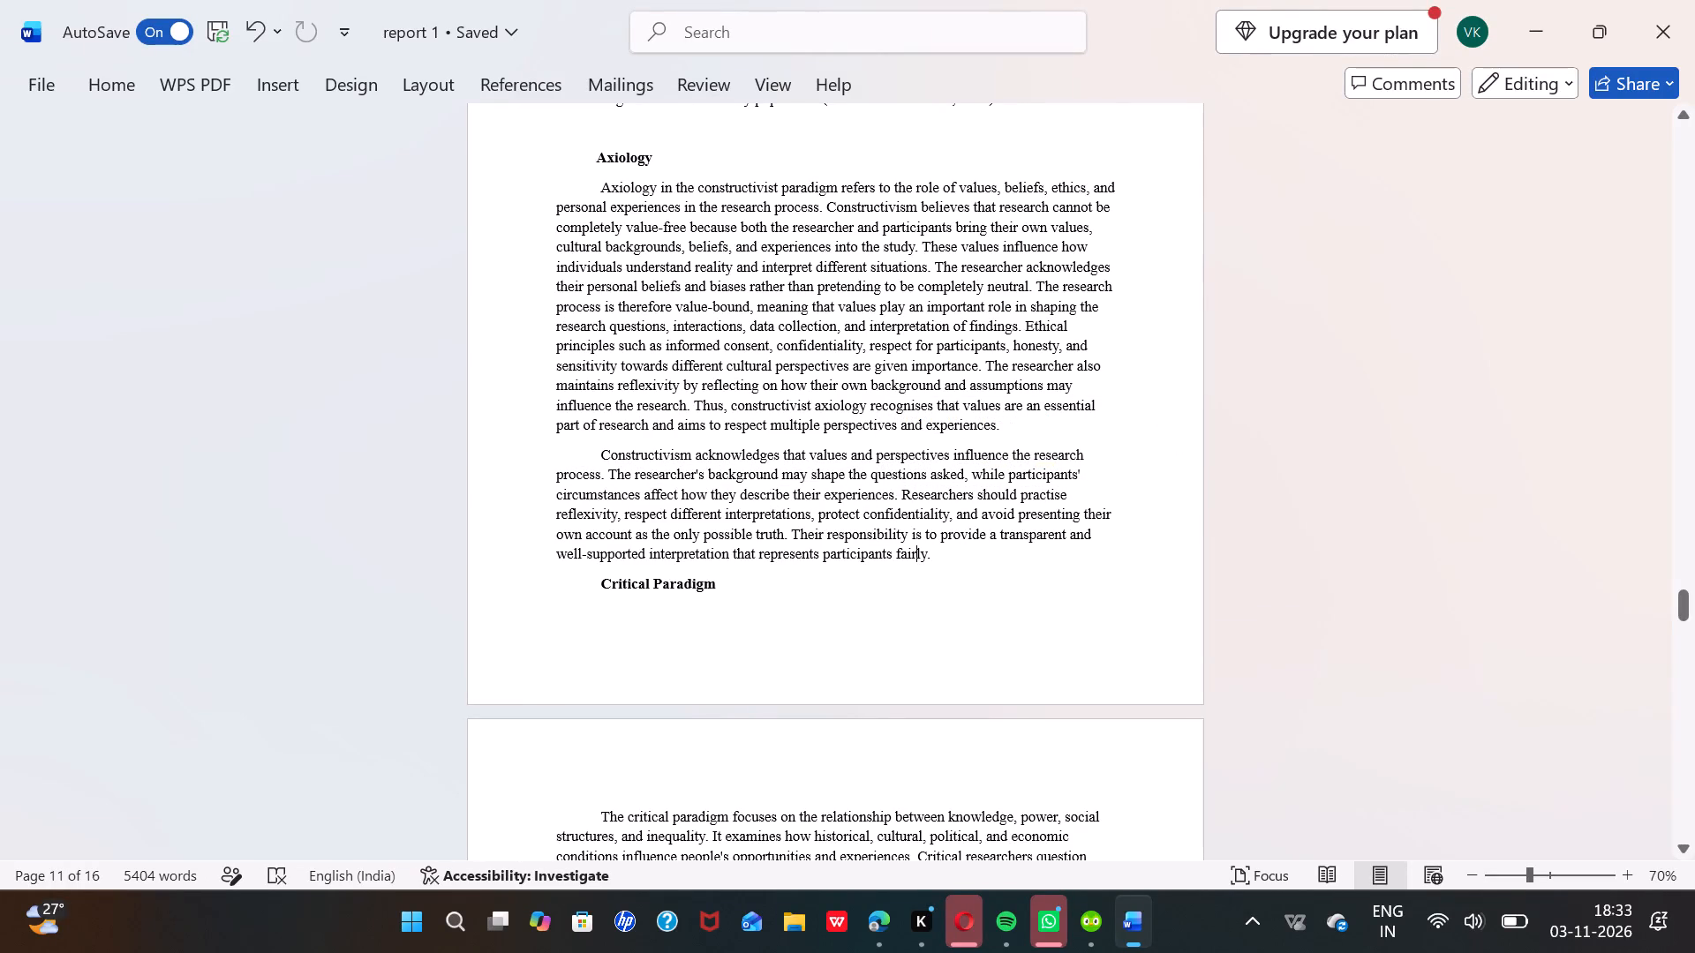
{"action": "left_click_drag", "start_coordinate": [935, 559], "coordinate": [914, 559]}
{"action": "left_click", "coordinate": [914, 559]}
{"action": "left_click_drag", "start_coordinate": [599, 460], "coordinate": [609, 481]}
{"action": "key", "text": "BackSpace"}
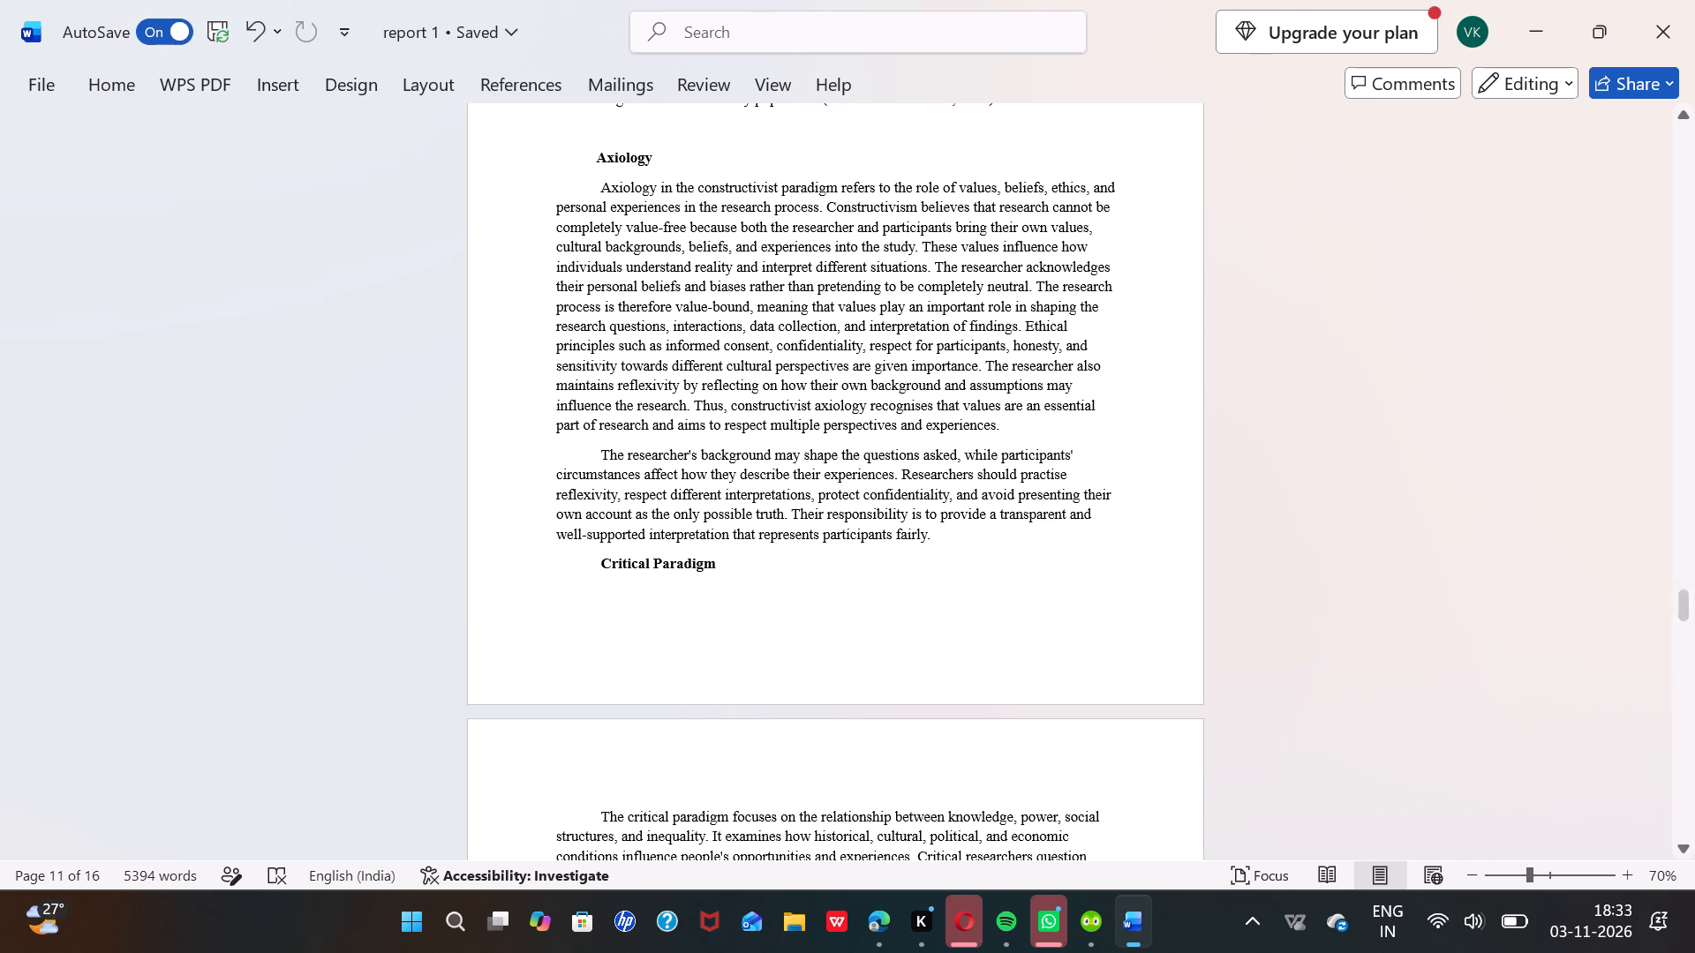
Copy the sentence beginning "Their responsibility is to provide a transparent" to the end of the first constructivist Axiology paragraph.
{"action": "left_click_drag", "start_coordinate": [789, 510], "coordinate": [921, 539]}
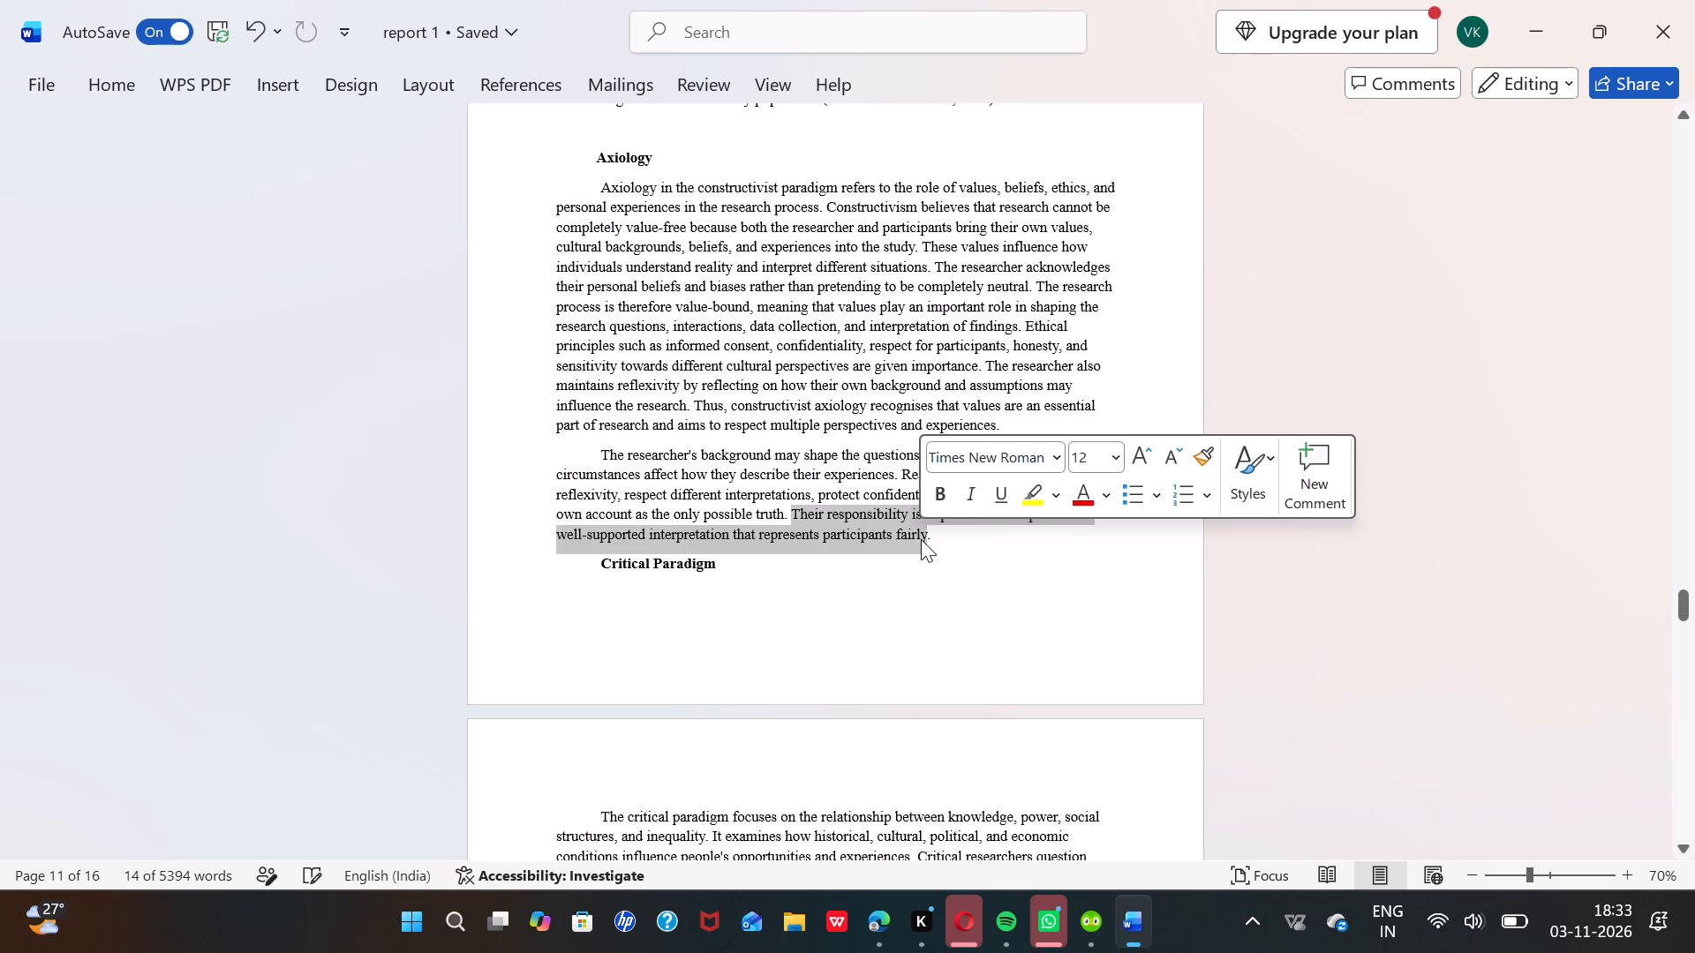
{"action": "key", "text": "ctrl+c"}
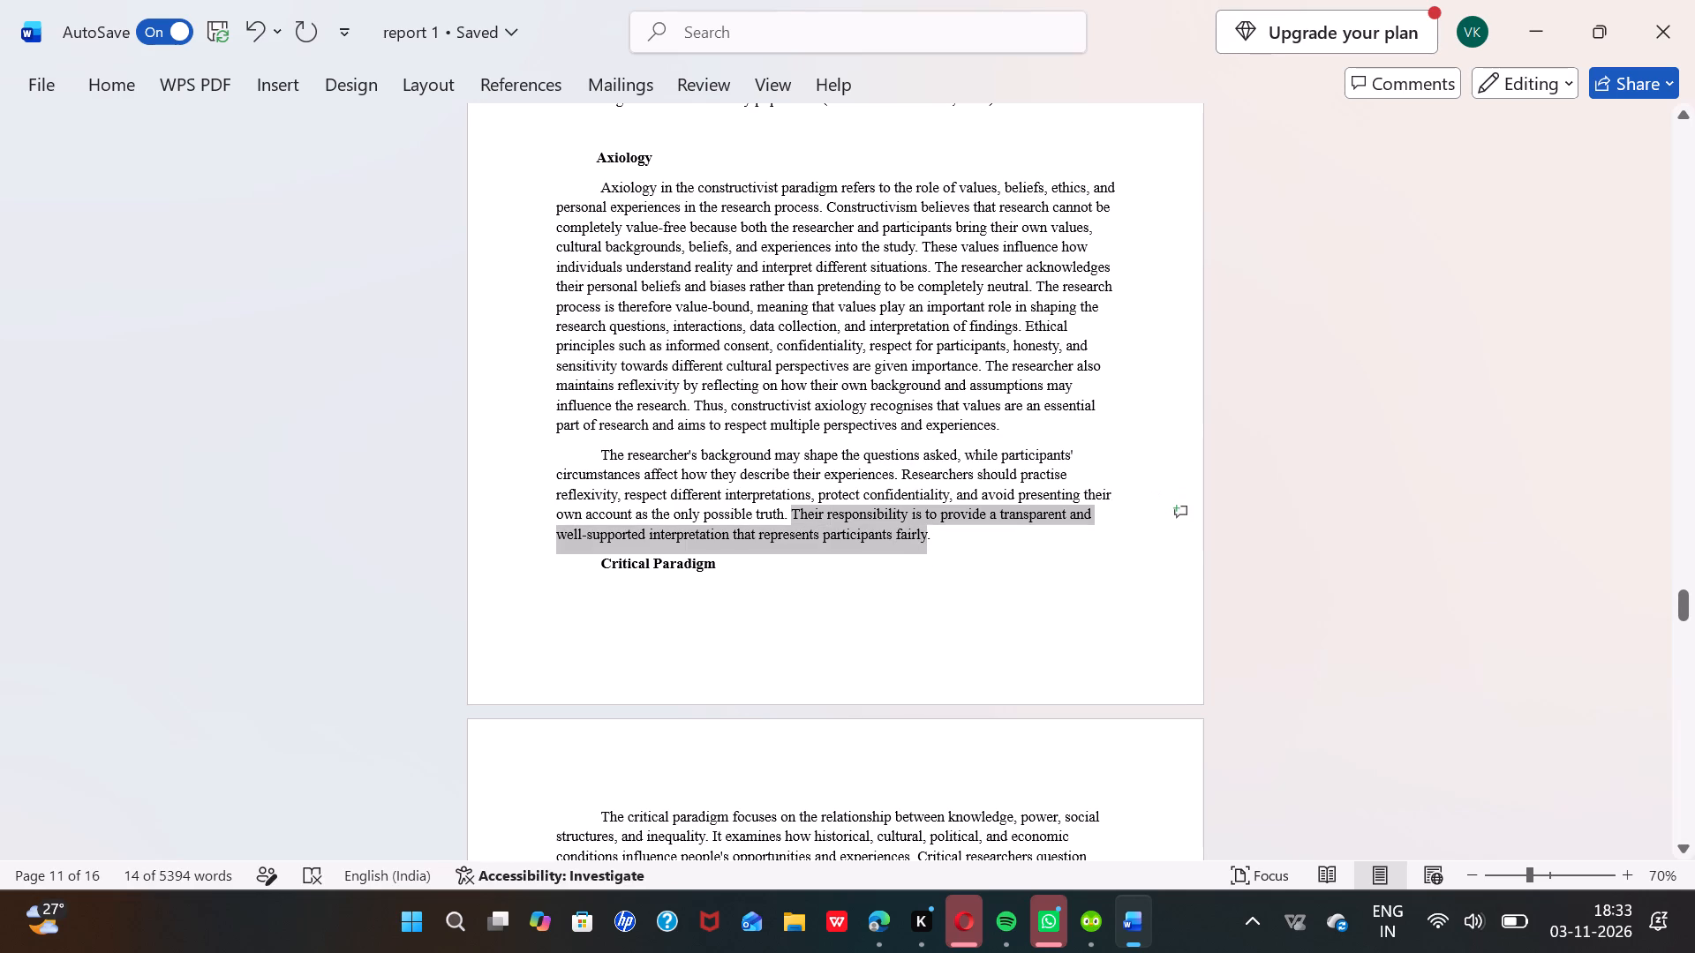
{"action": "left_click", "coordinate": [694, 409]}
{"action": "left_click", "coordinate": [1013, 431]}
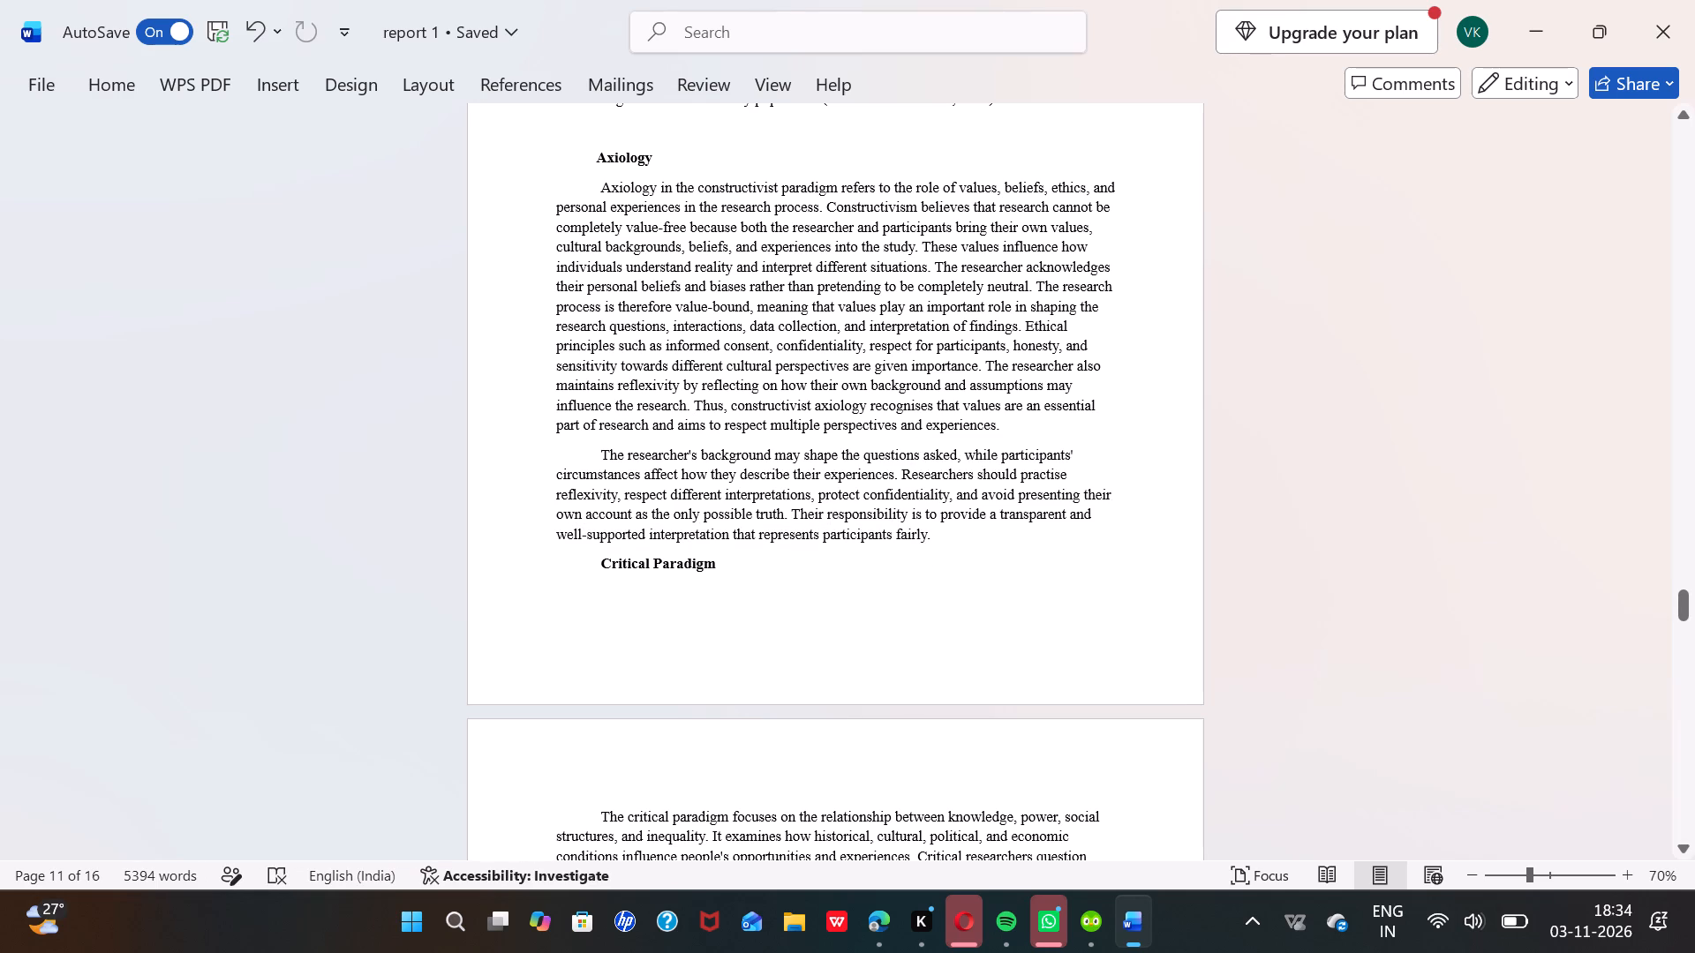
{"action": "key", "text": "ctrl+v"}
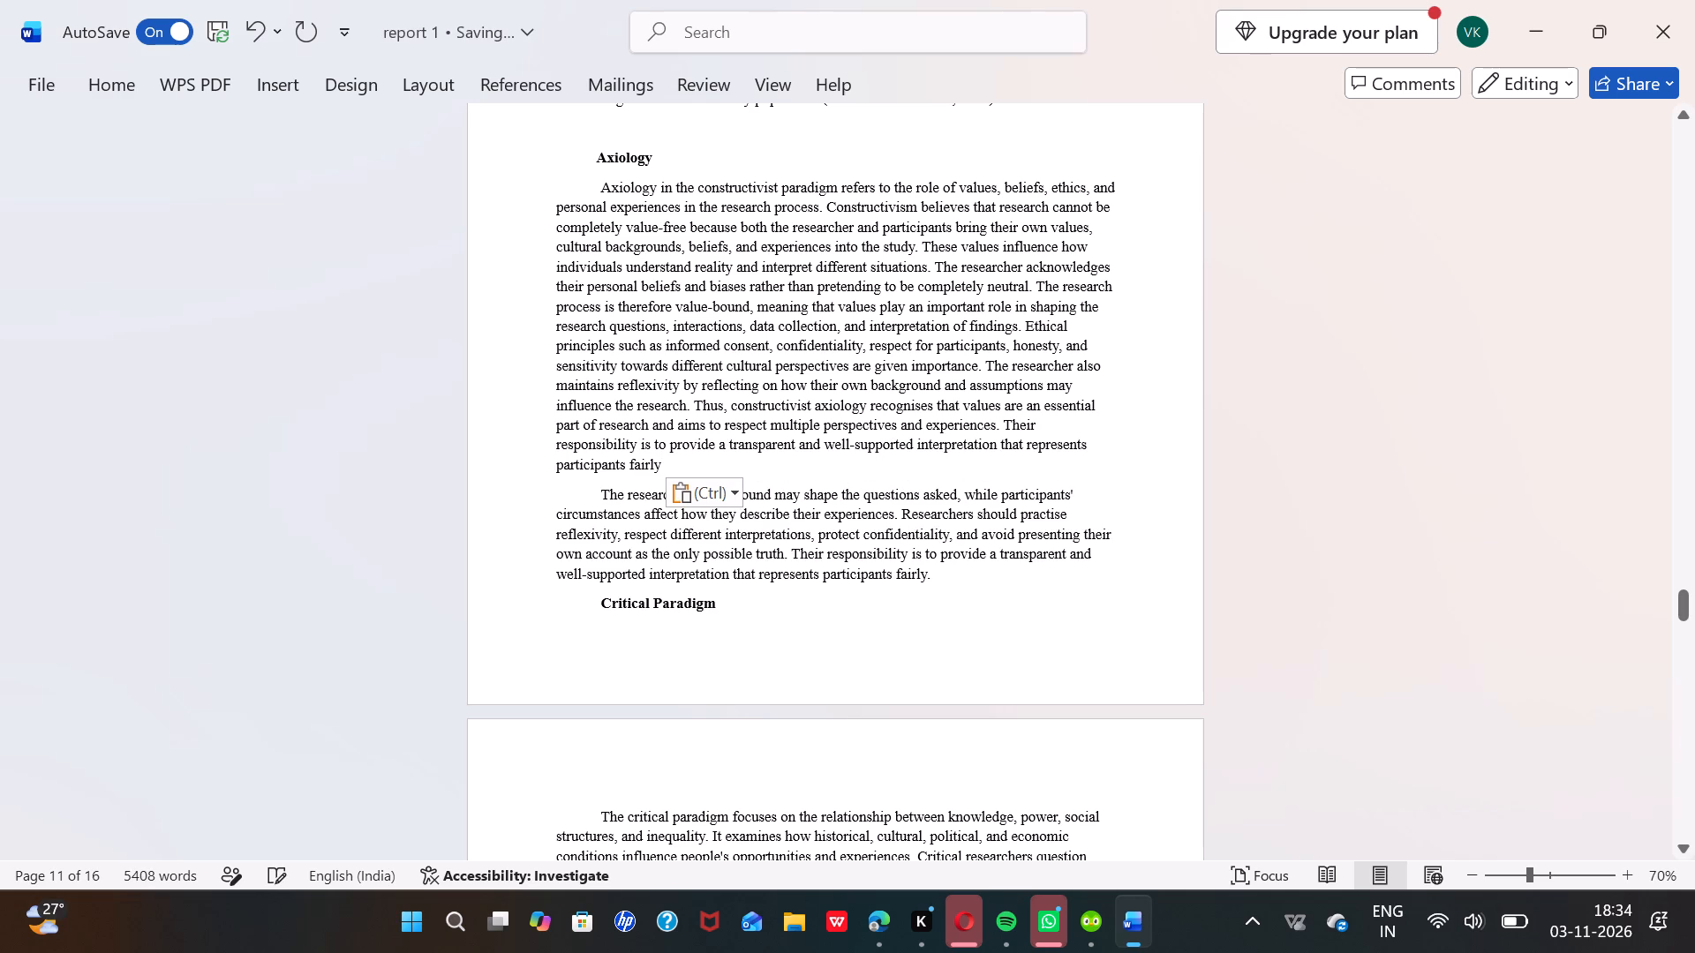
Delete the remaining second Axiology paragraph, including its leftover full stop and the empty line above the Critical Paradigm heading.
{"action": "left_click_drag", "start_coordinate": [591, 487], "coordinate": [910, 570]}
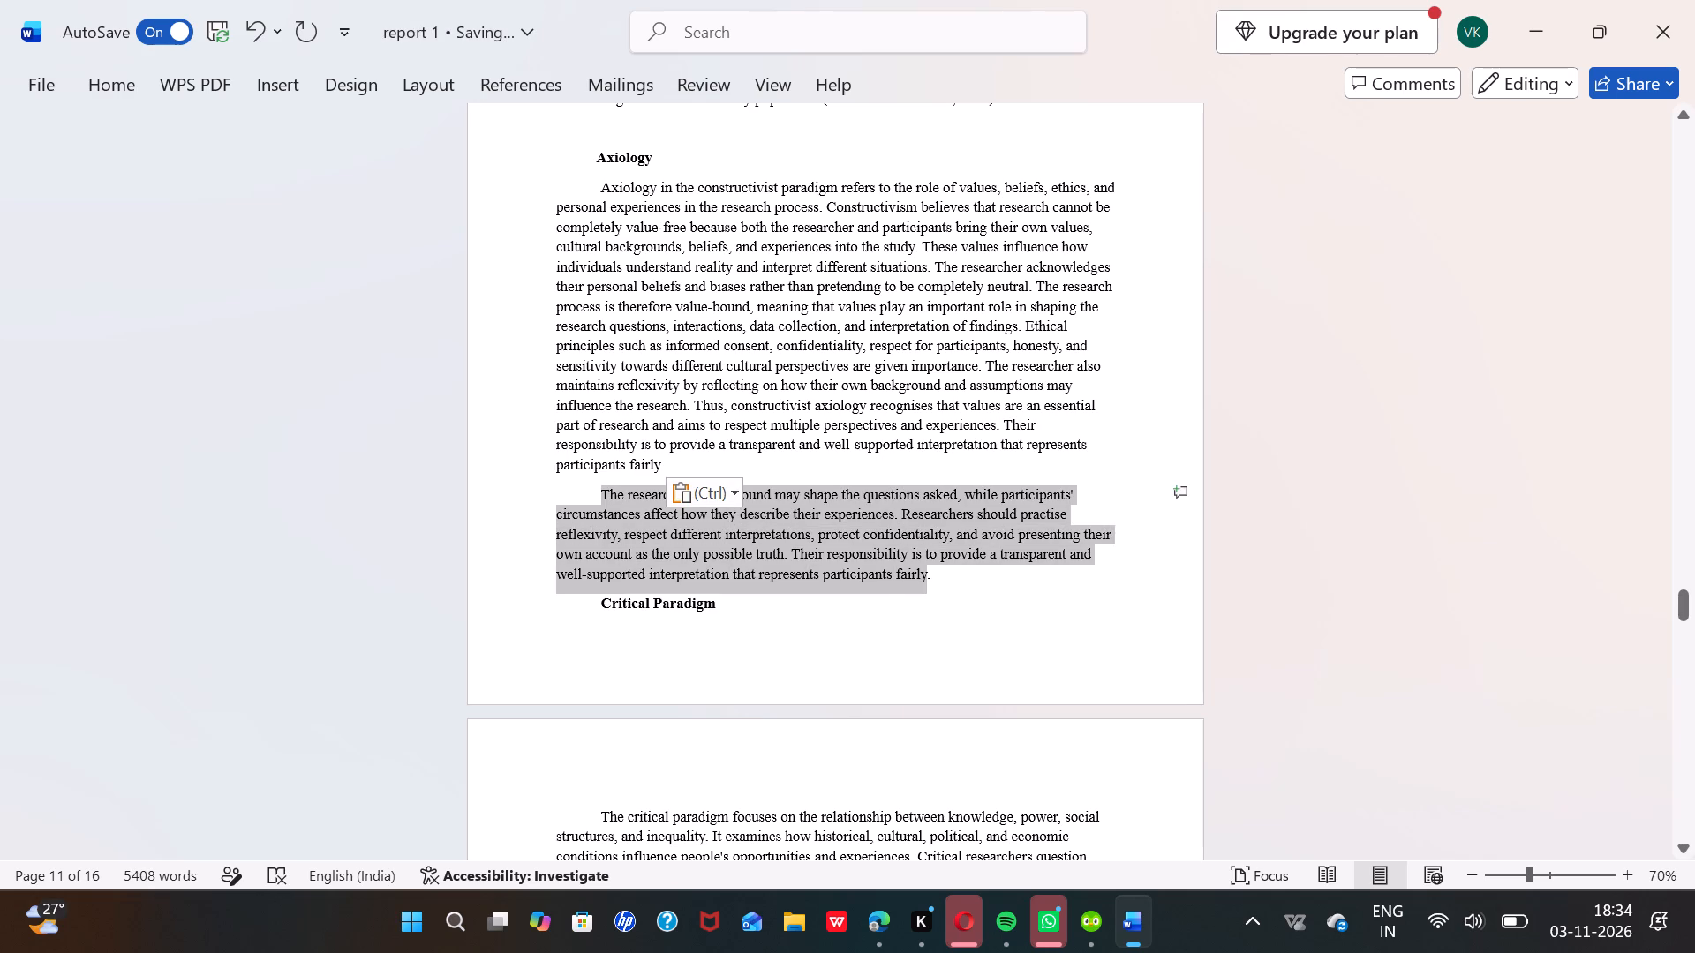
{"action": "left_click_drag", "start_coordinate": [910, 570], "coordinate": [915, 574]}
{"action": "key", "text": "BackSpace"}
{"action": "key", "text": "BackSpace"}
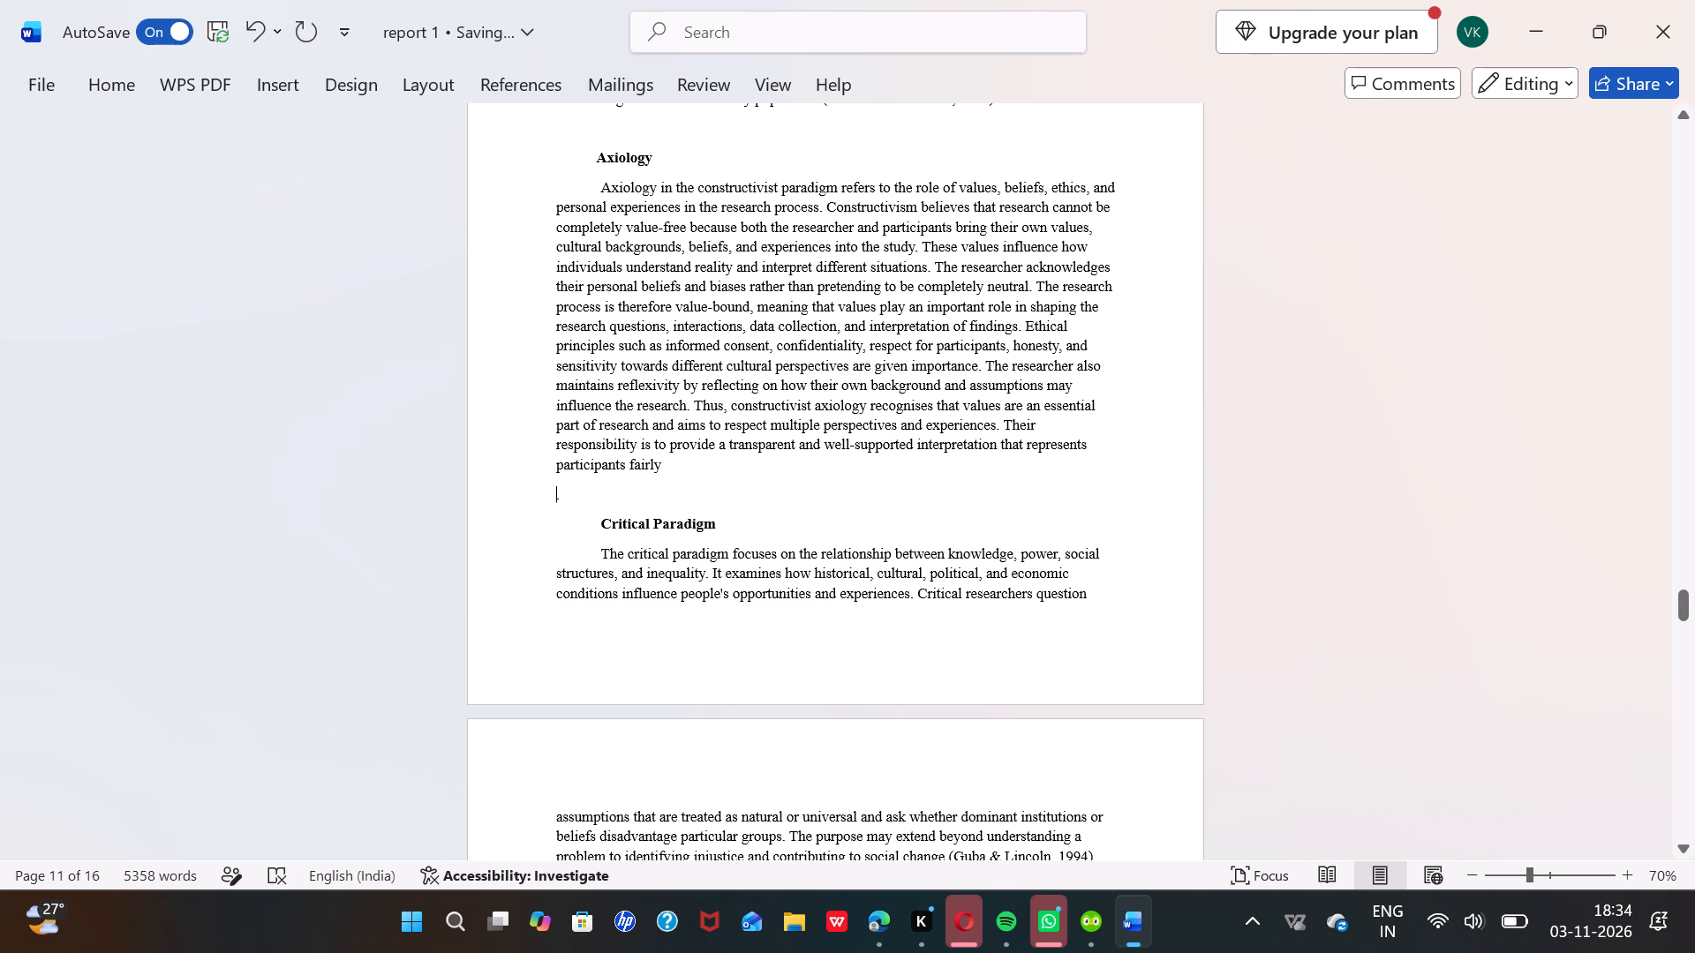
{"action": "left_click", "coordinate": [593, 495]}
{"action": "key", "text": "BackSpace"}
{"action": "key", "text": "BackSpace"}
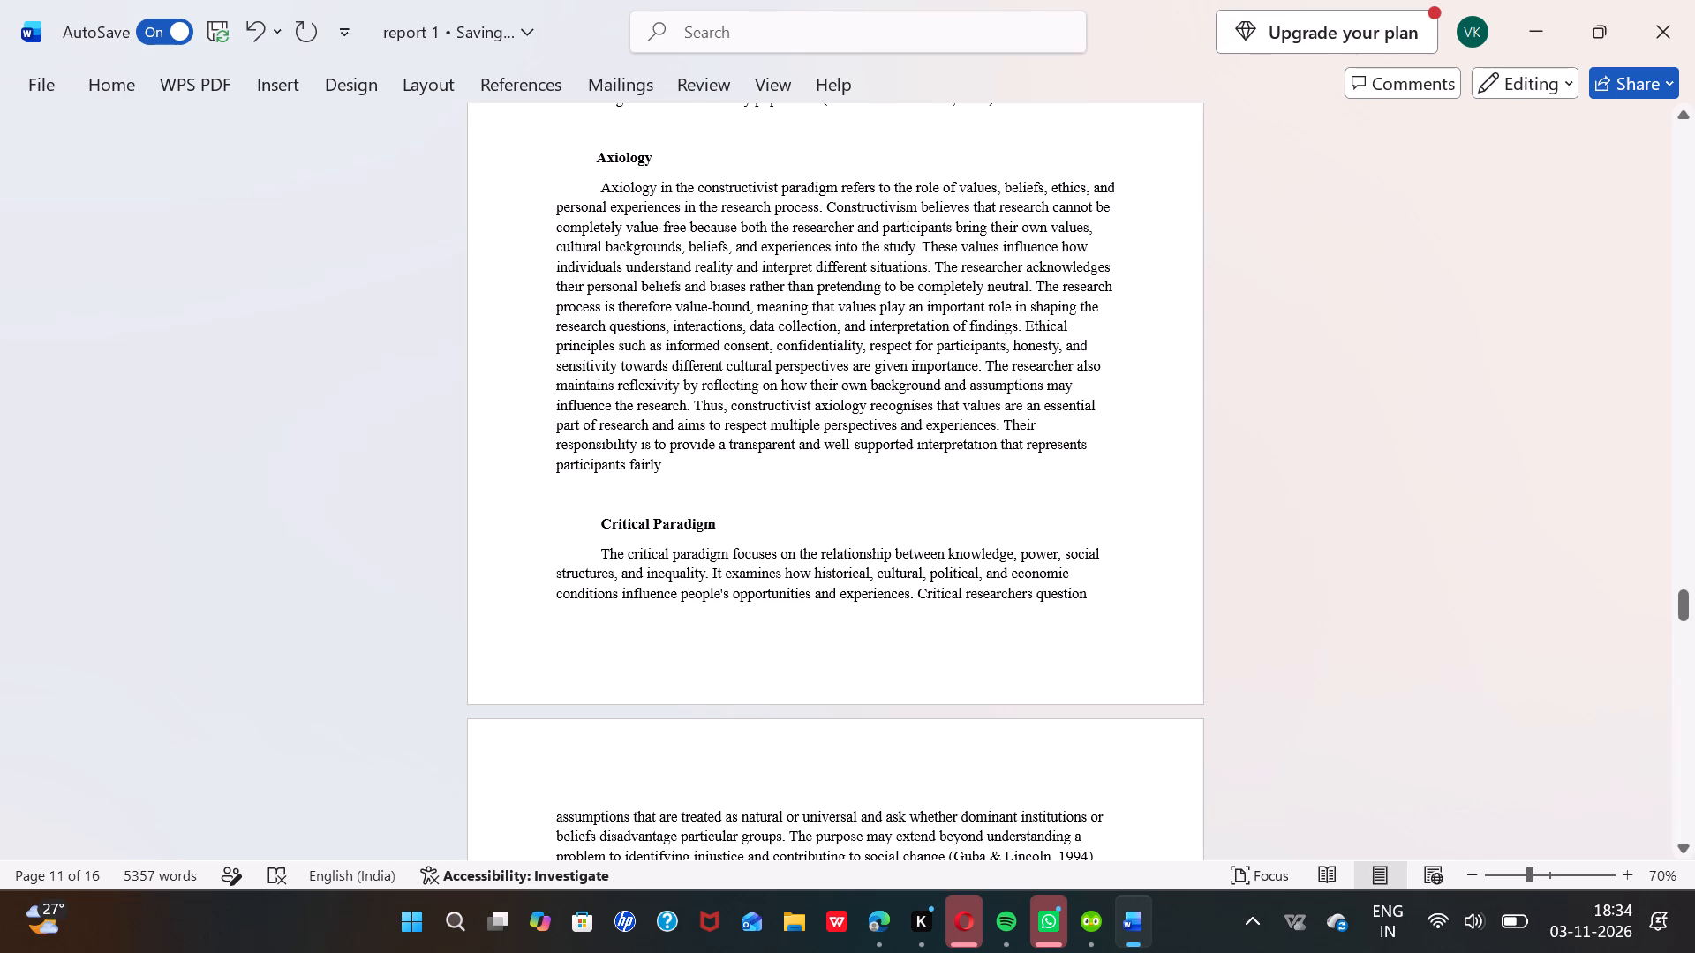
{"action": "left_click", "coordinate": [712, 487]}
{"action": "key", "text": "BackSpace"}
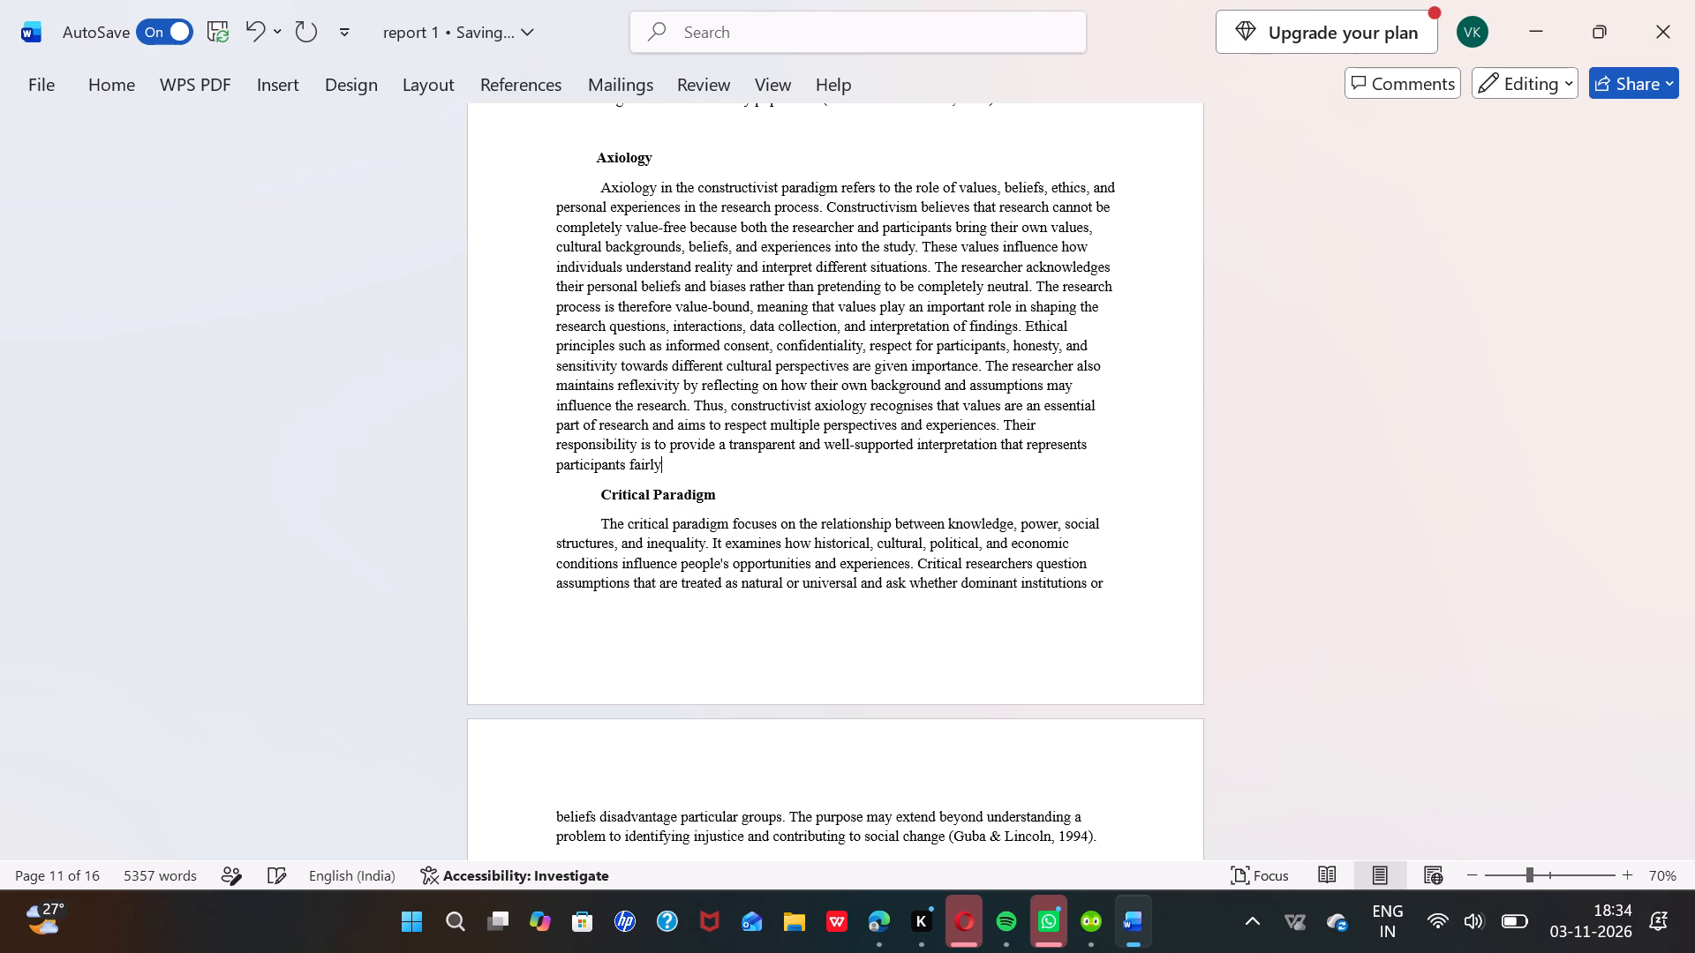
Insert "is a philosophical approach to research that" after "The critical paradigm" in the opening sentence of the Critical Paradigm section.
{"action": "scroll", "coordinate": [714, 633], "scroll_direction": "down", "scroll_amount": 2}
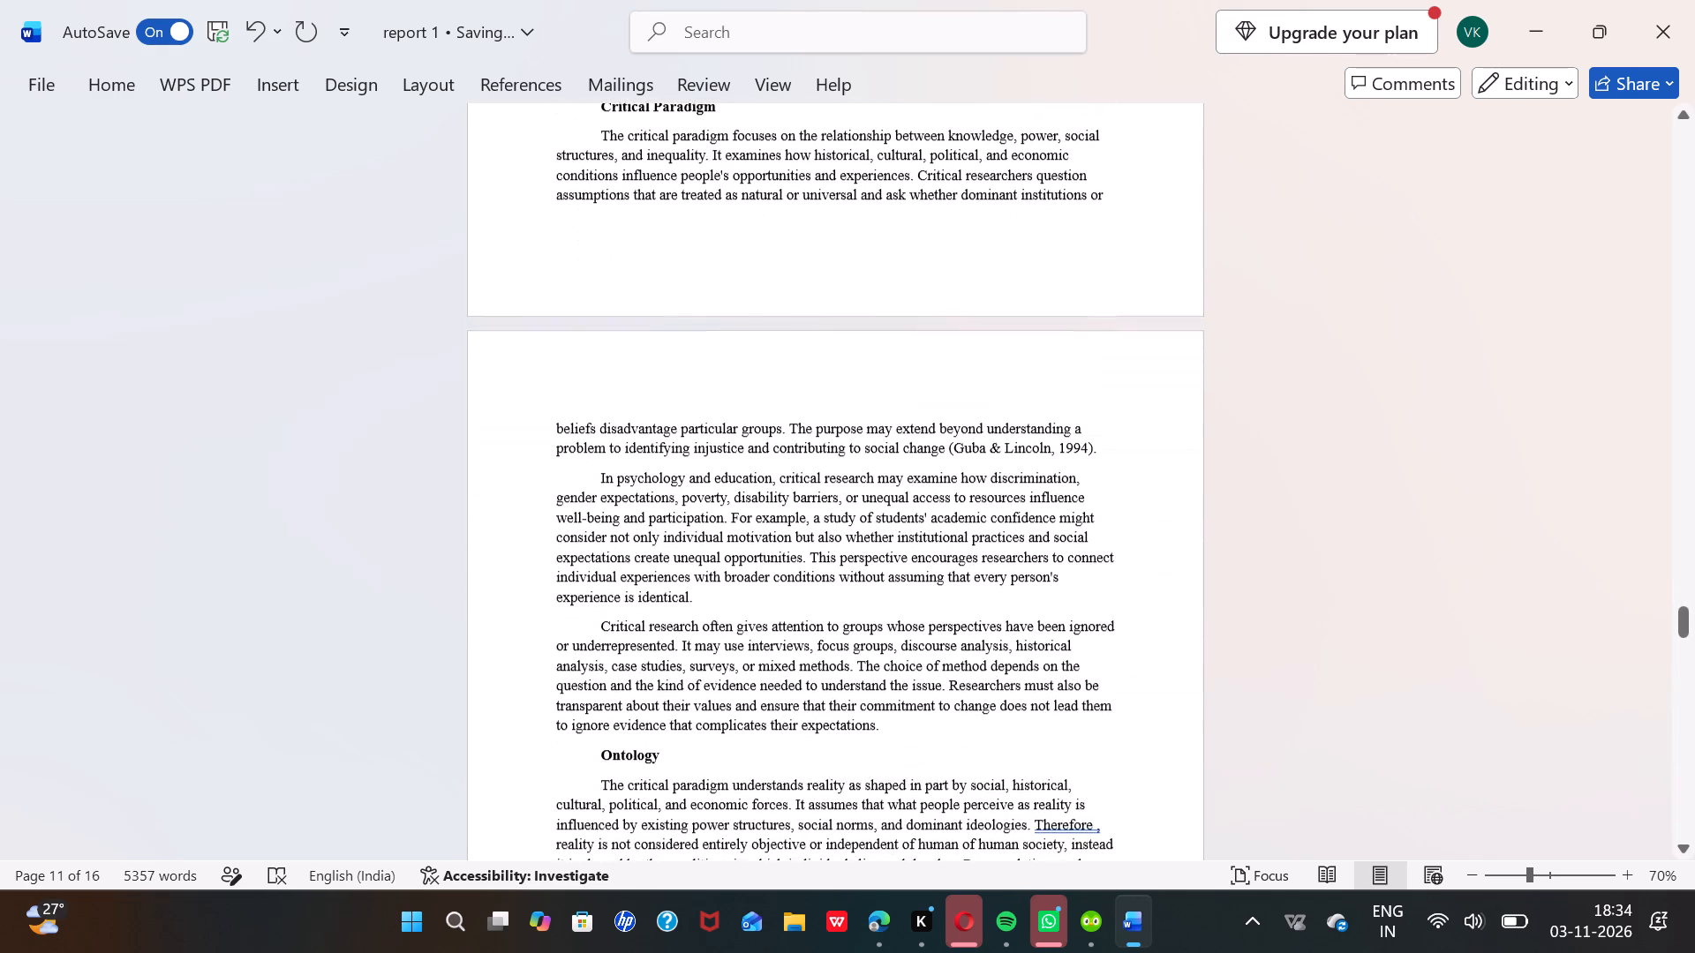
{"action": "scroll", "coordinate": [714, 633], "scroll_direction": "down", "scroll_amount": 1}
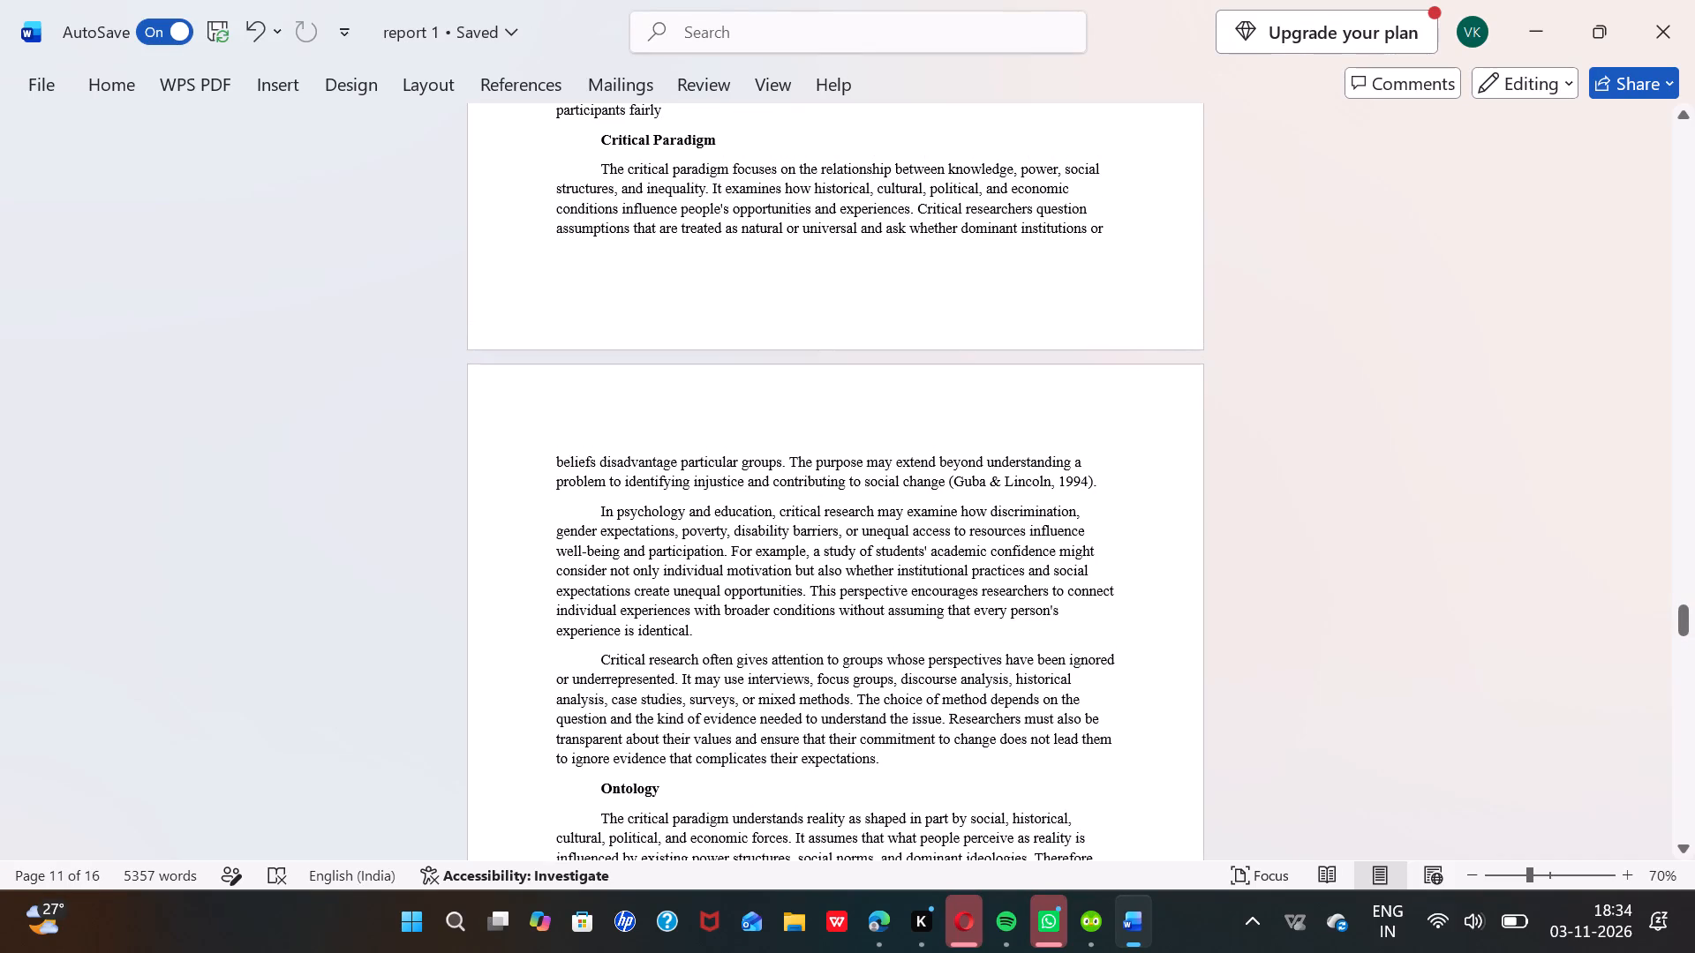
{"action": "left_click", "coordinate": [727, 164]}
{"action": "key", "text": "space"}
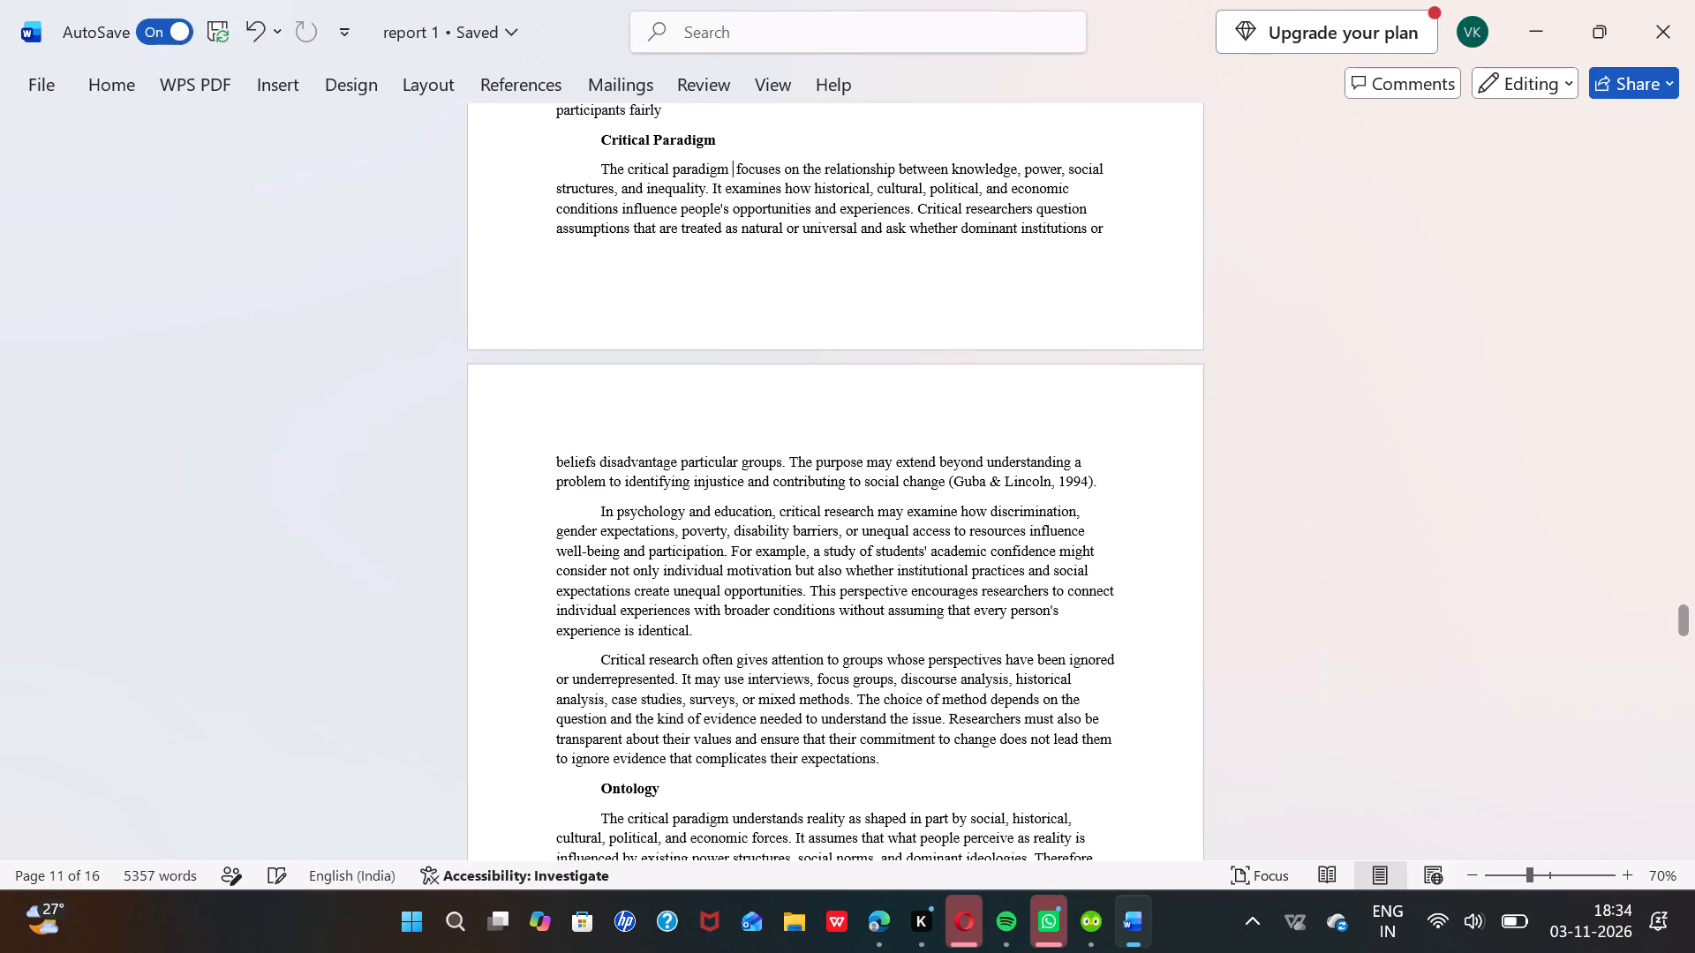
{"action": "key", "text": "BackSpace"}
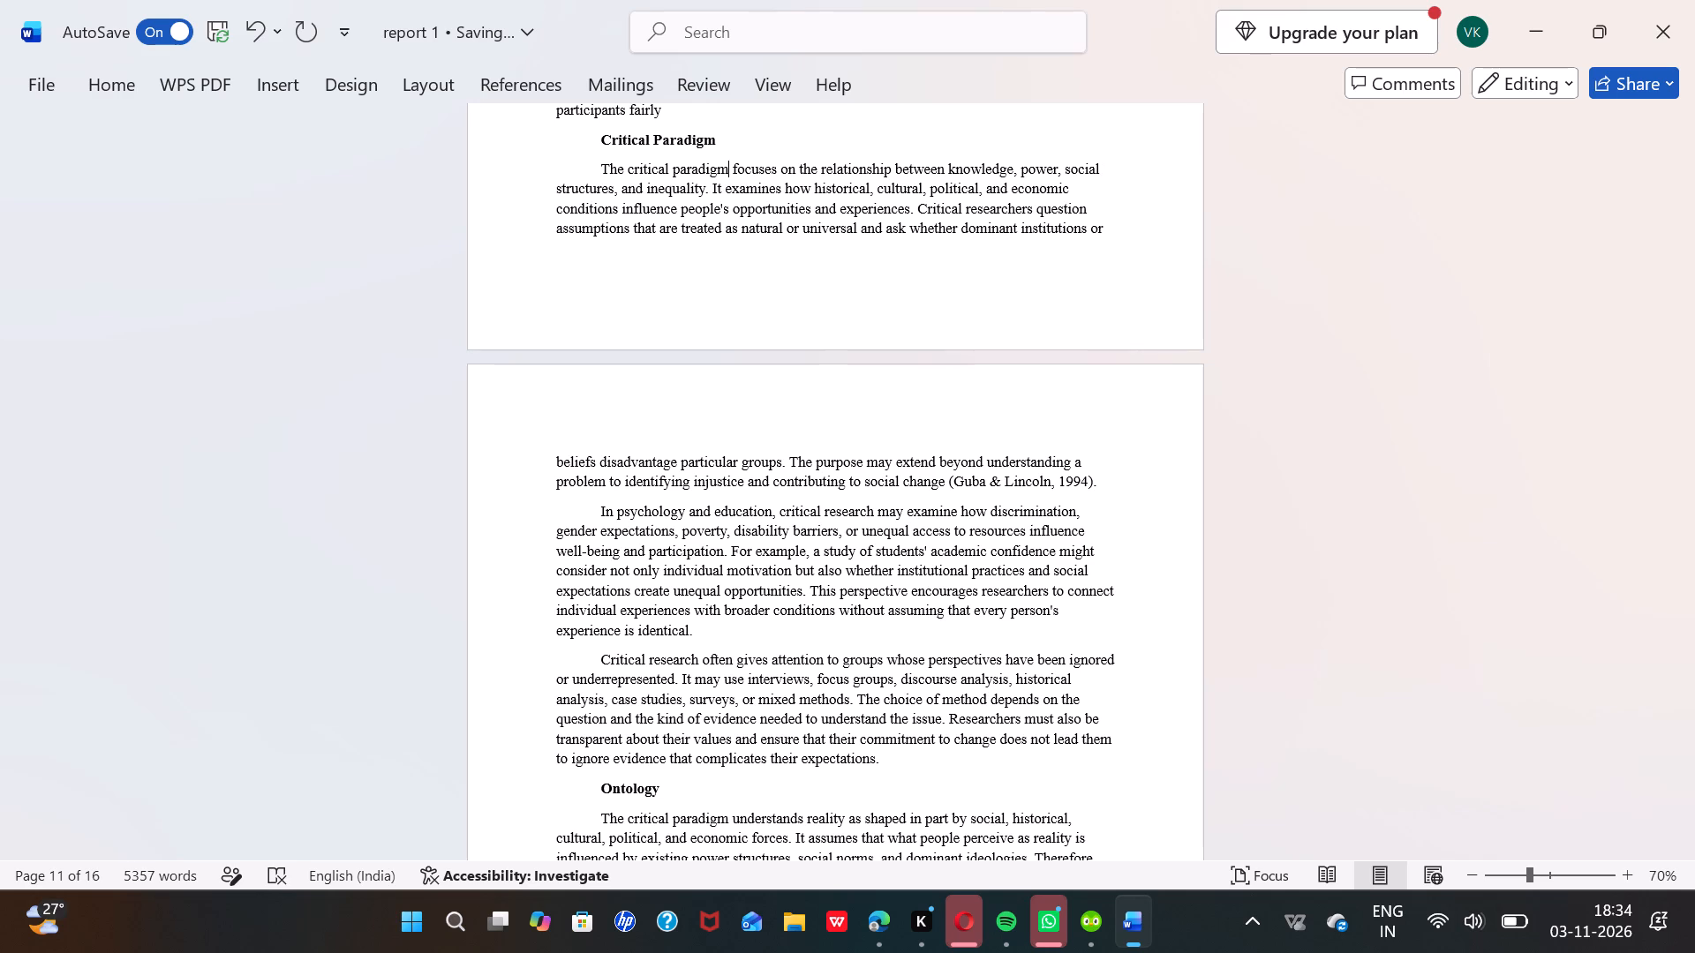
{"action": "key", "text": "space"}
{"action": "type", "text": "is a"}
{"action": "key", "text": "space"}
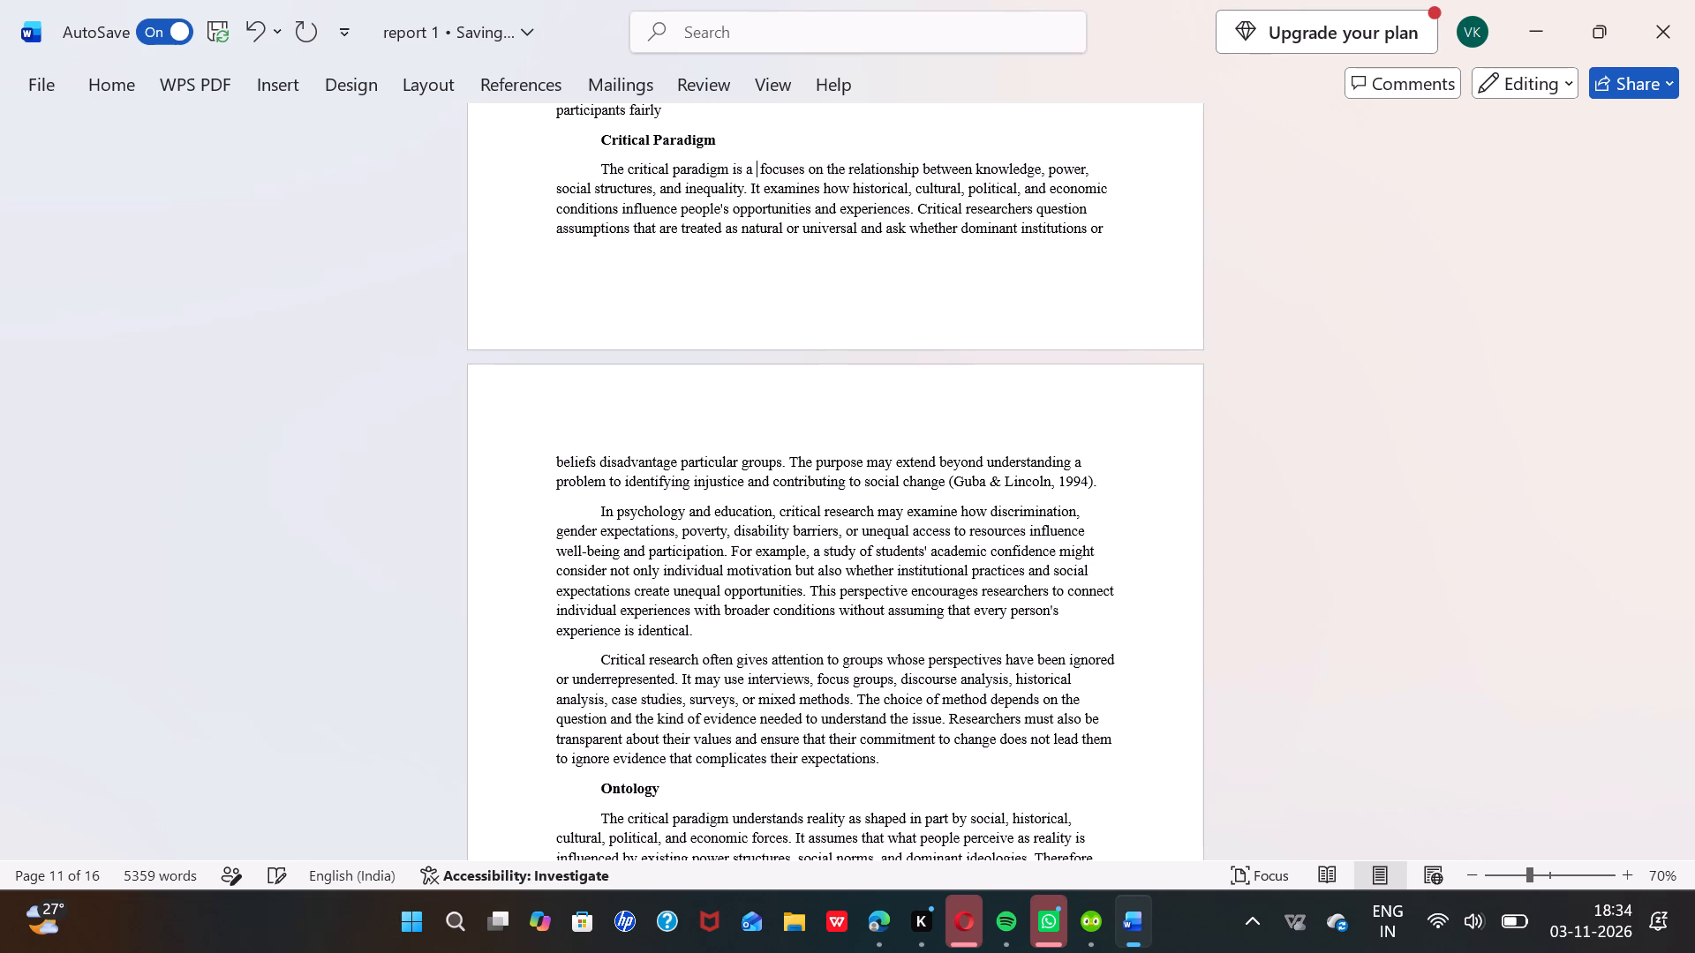
{"action": "type", "text": "phi"}
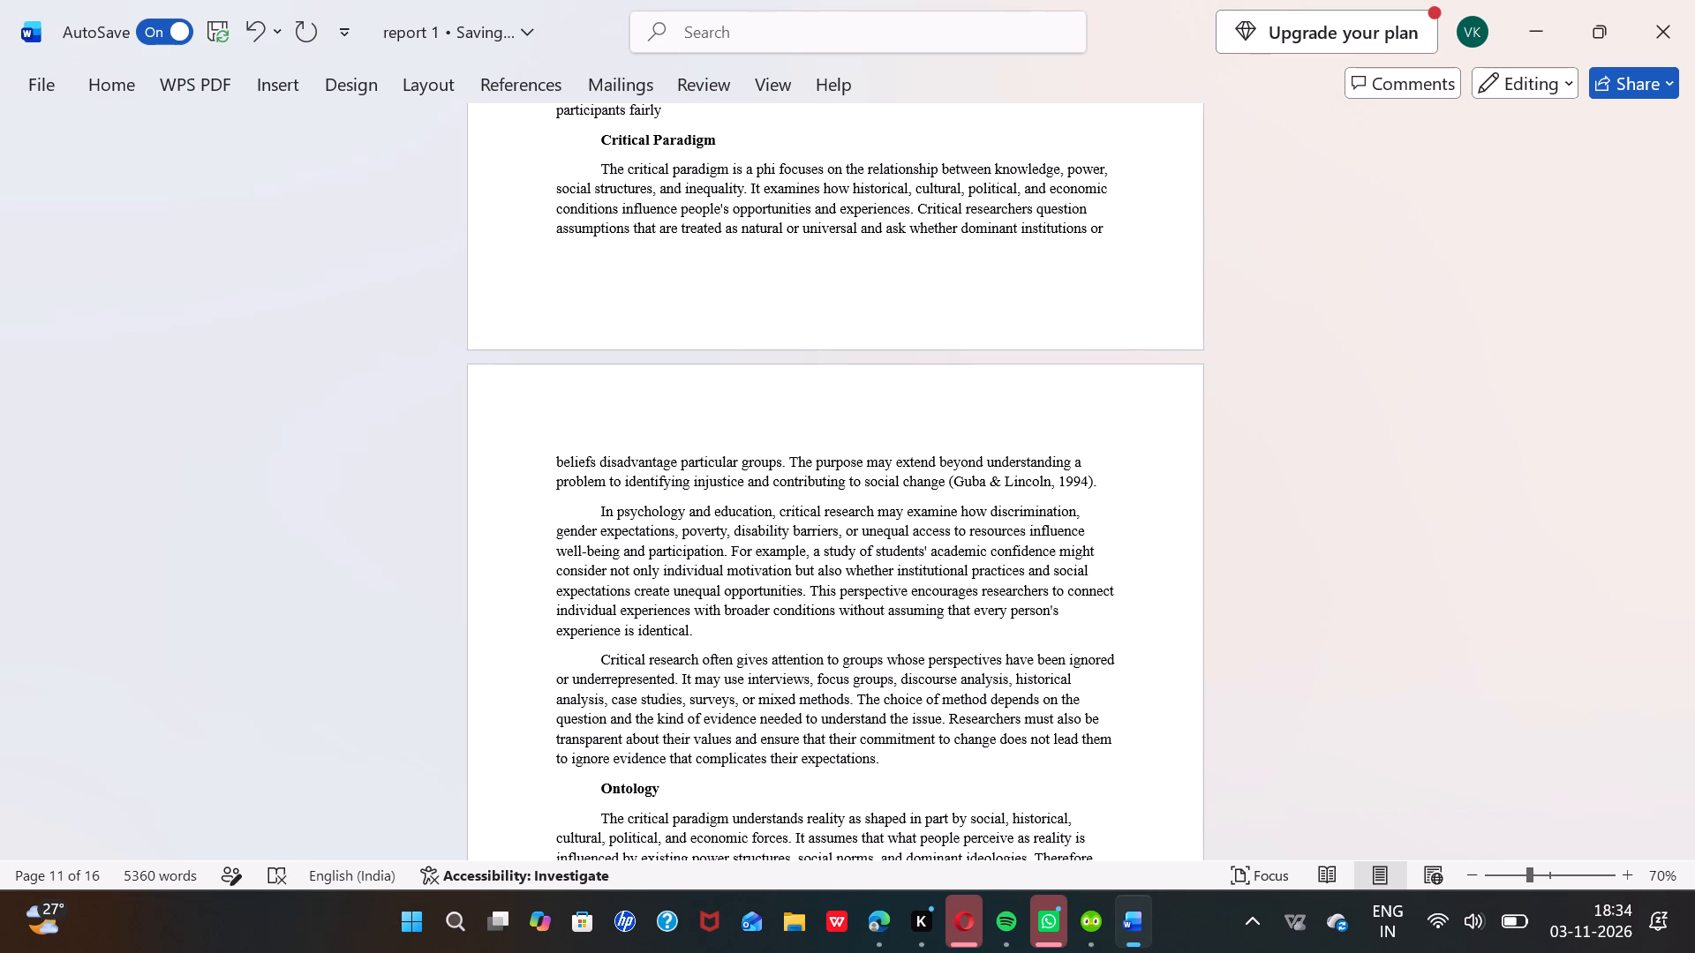
{"action": "type", "text": "losophical"}
{"action": "key", "text": "space"}
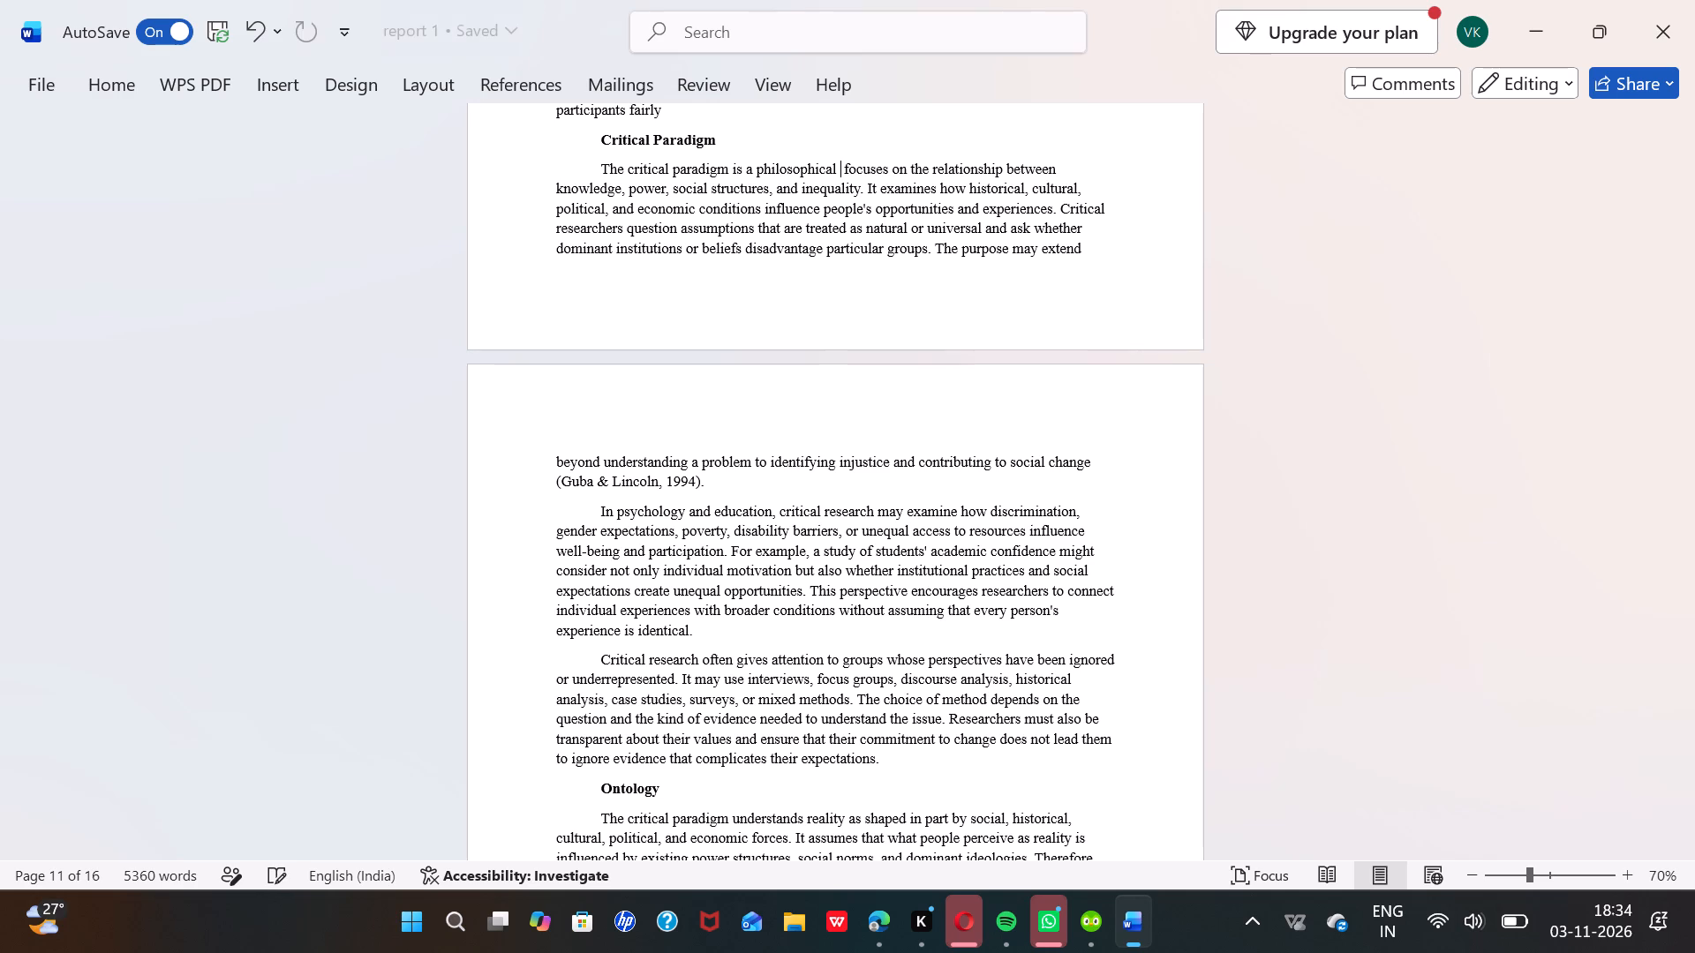
{"action": "left_click", "coordinate": [721, 164]}
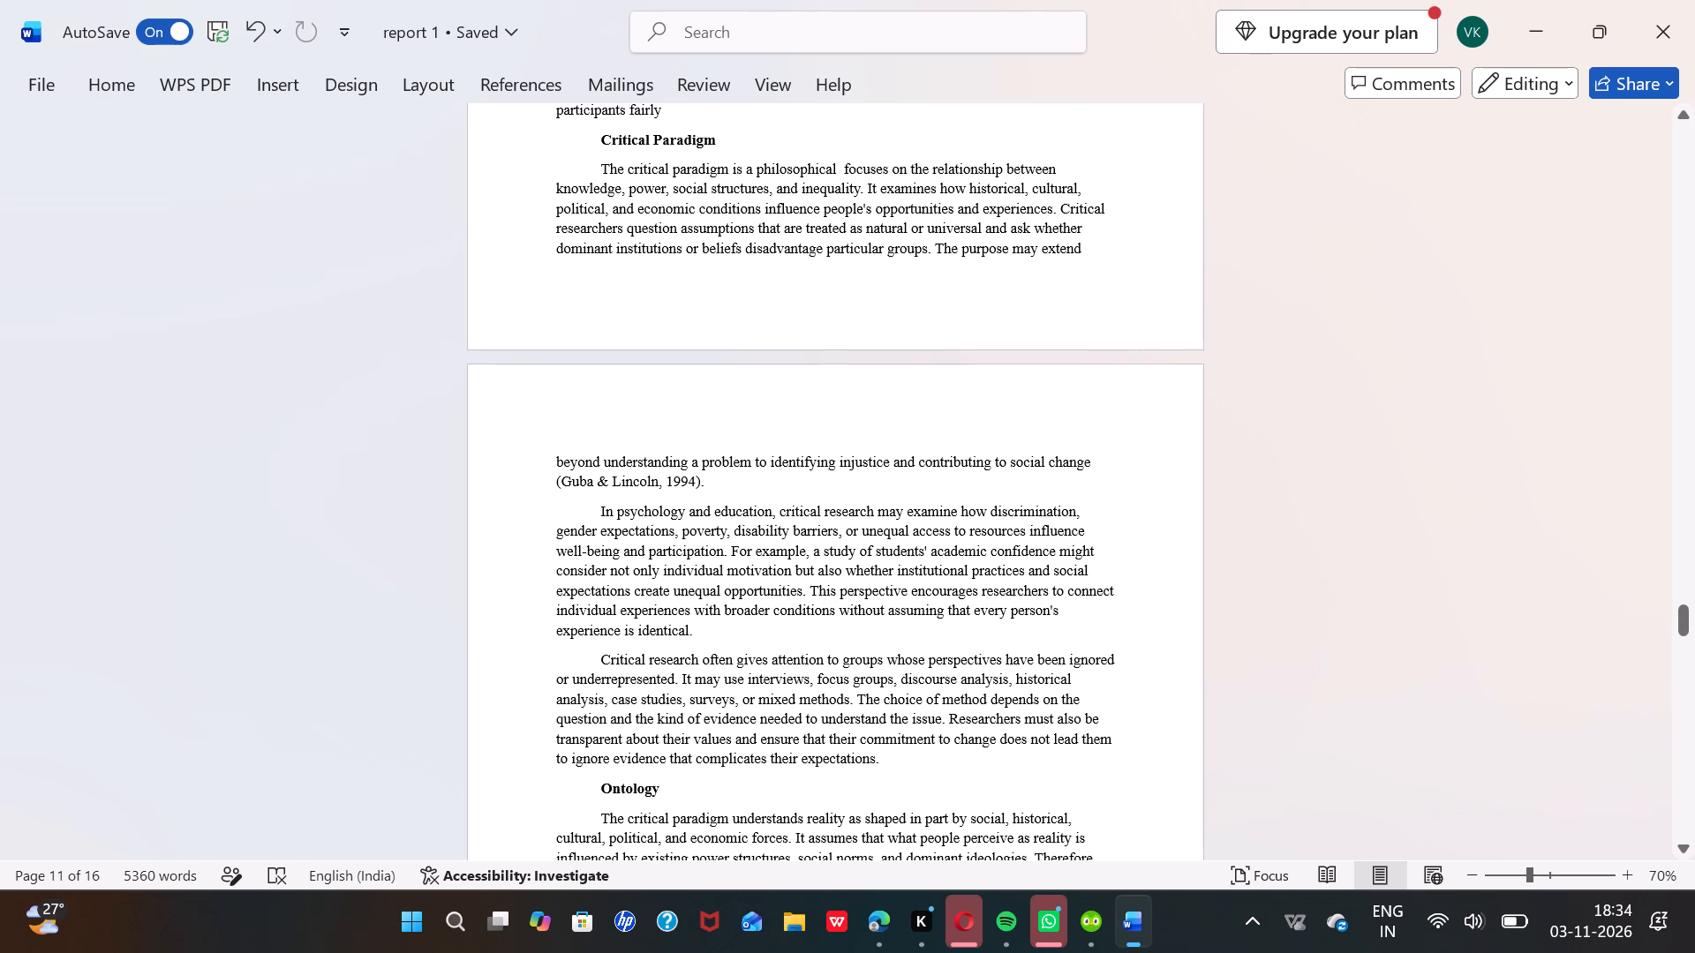
{"action": "left_click", "coordinate": [732, 164]}
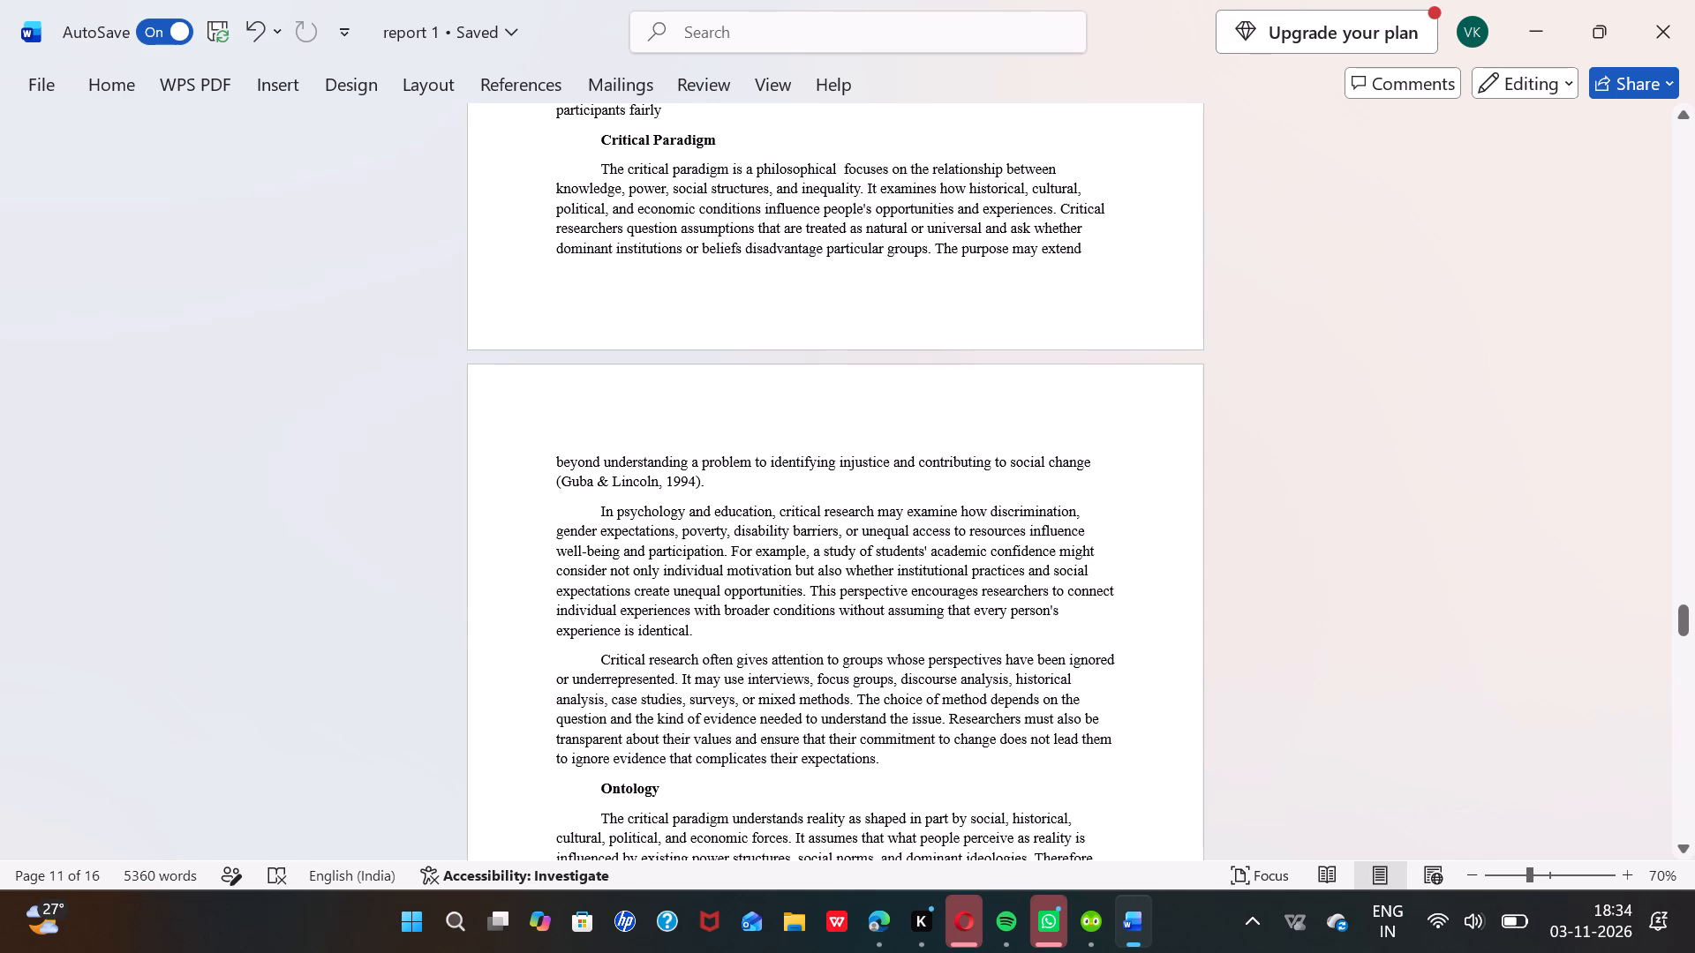
{"action": "left_click", "coordinate": [842, 171]}
{"action": "type", "text": "approach to"}
{"action": "key", "text": "space"}
{"action": "type", "text": "research tha"}
{"action": "type", "text": "t"}
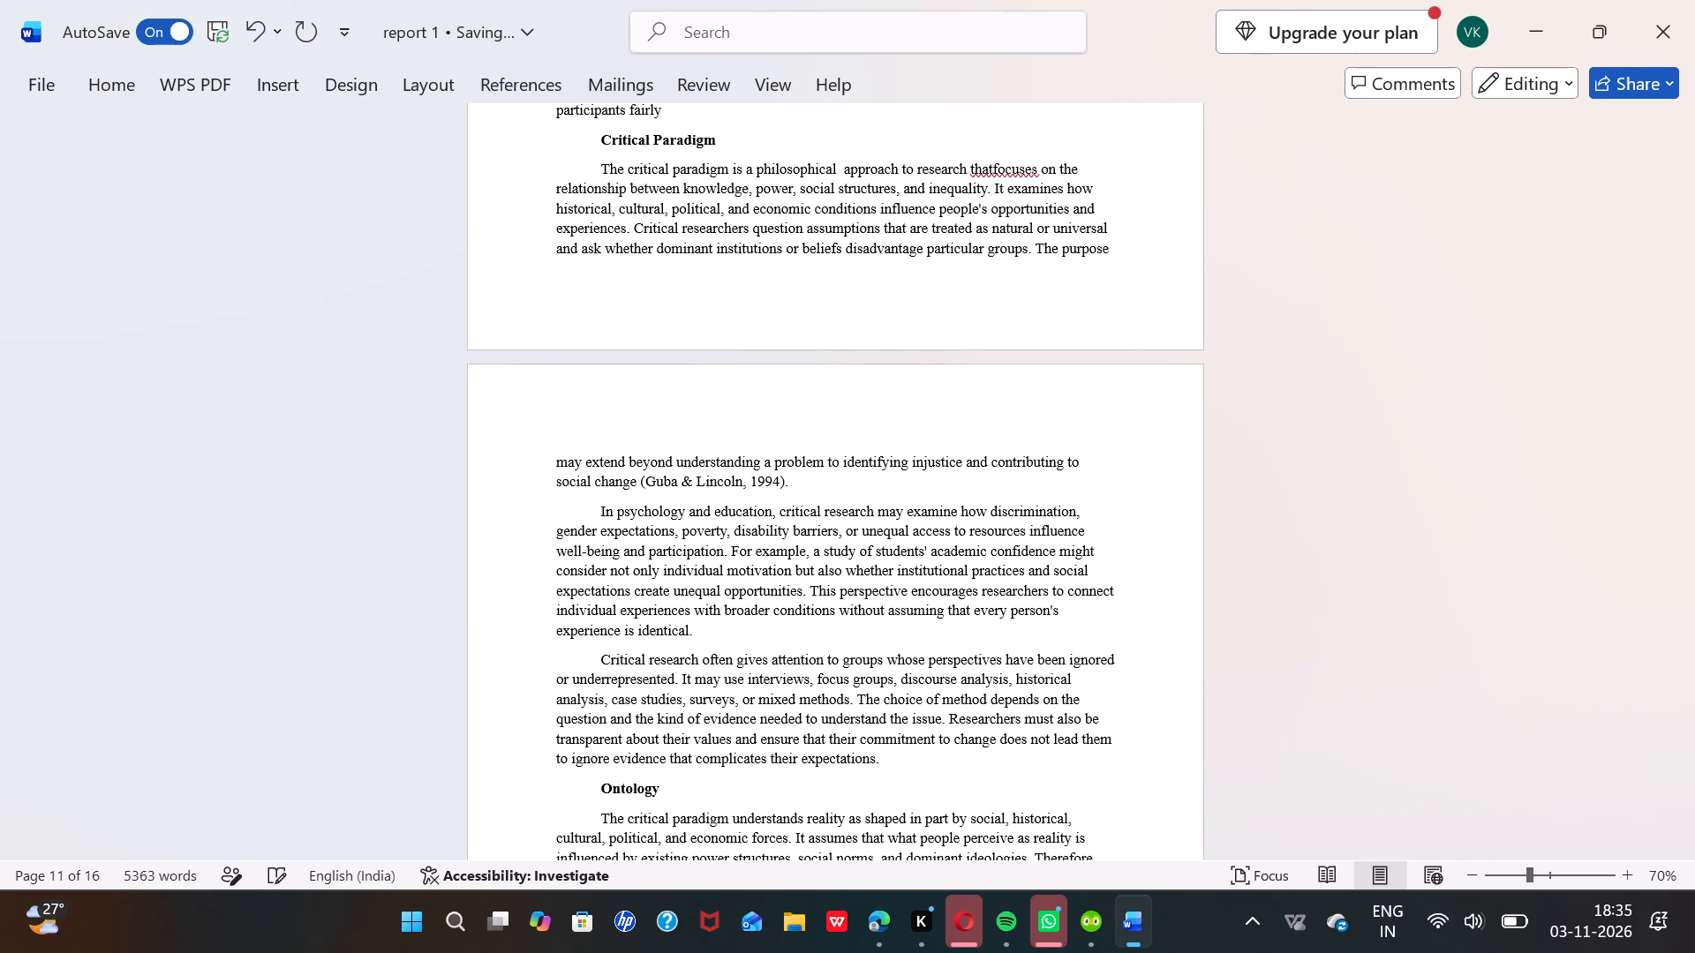
{"action": "key", "text": "space"}
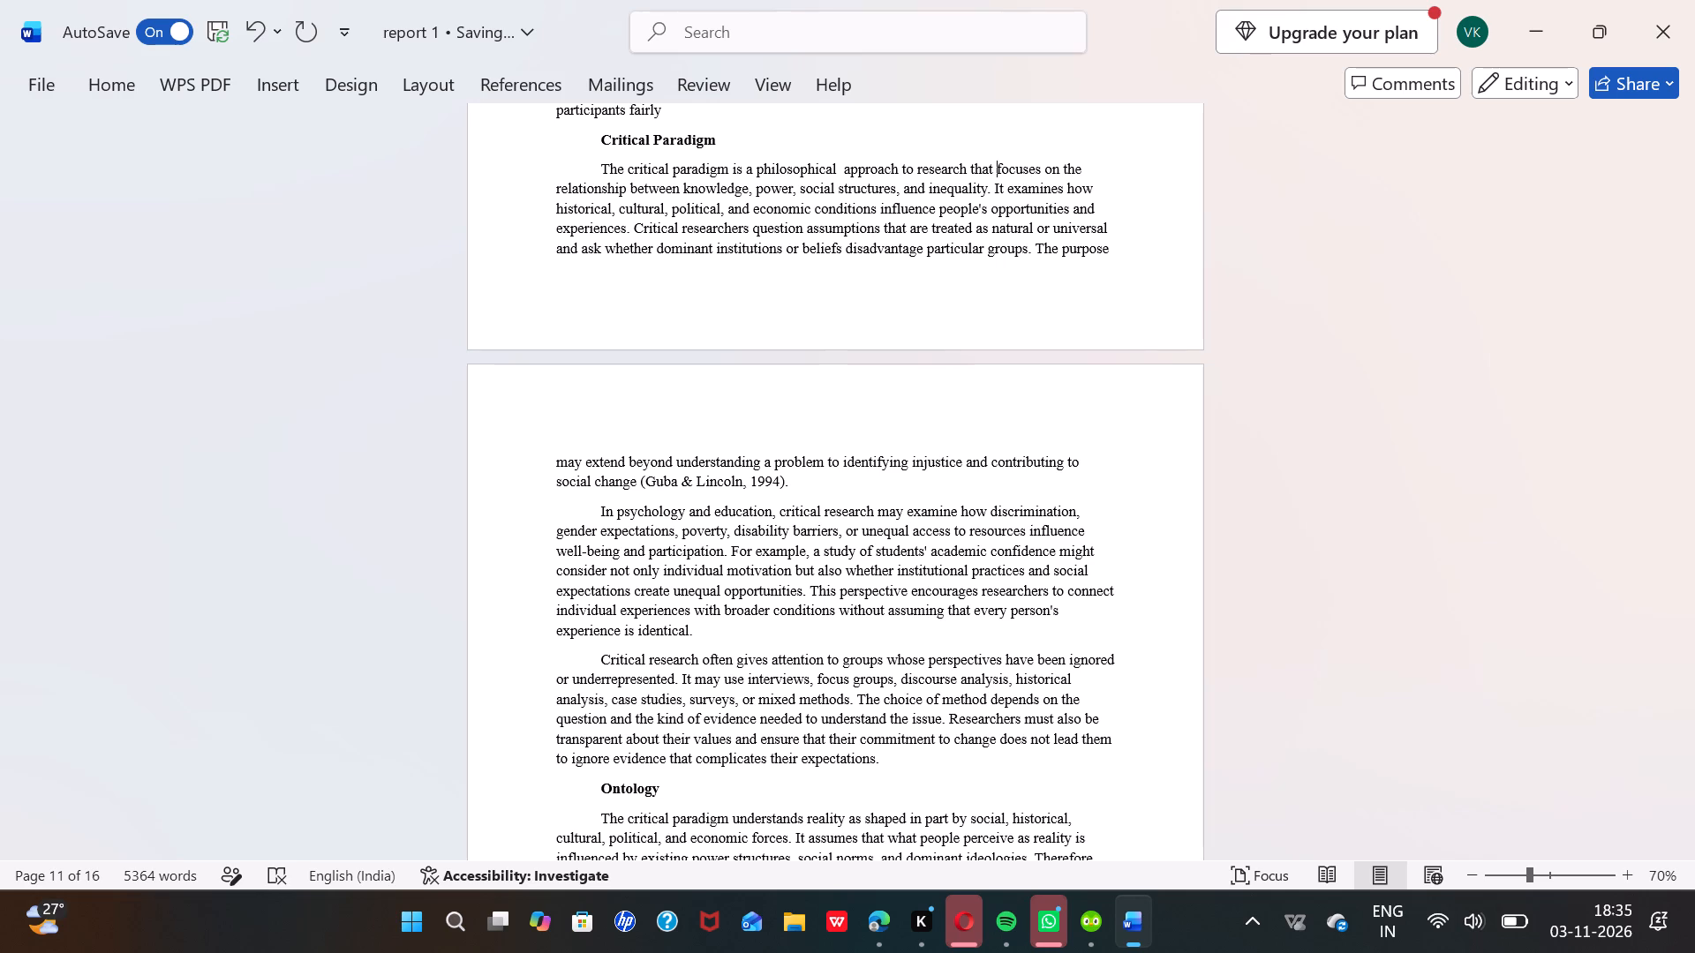
{"action": "left_click", "coordinate": [1062, 176]}
Remove the stray spaces around the commas after "Therefore" in the critical Ontology paragraph and "social" in the Epistemology paragraph.
{"action": "scroll", "coordinate": [997, 216], "scroll_direction": "down", "scroll_amount": 3}
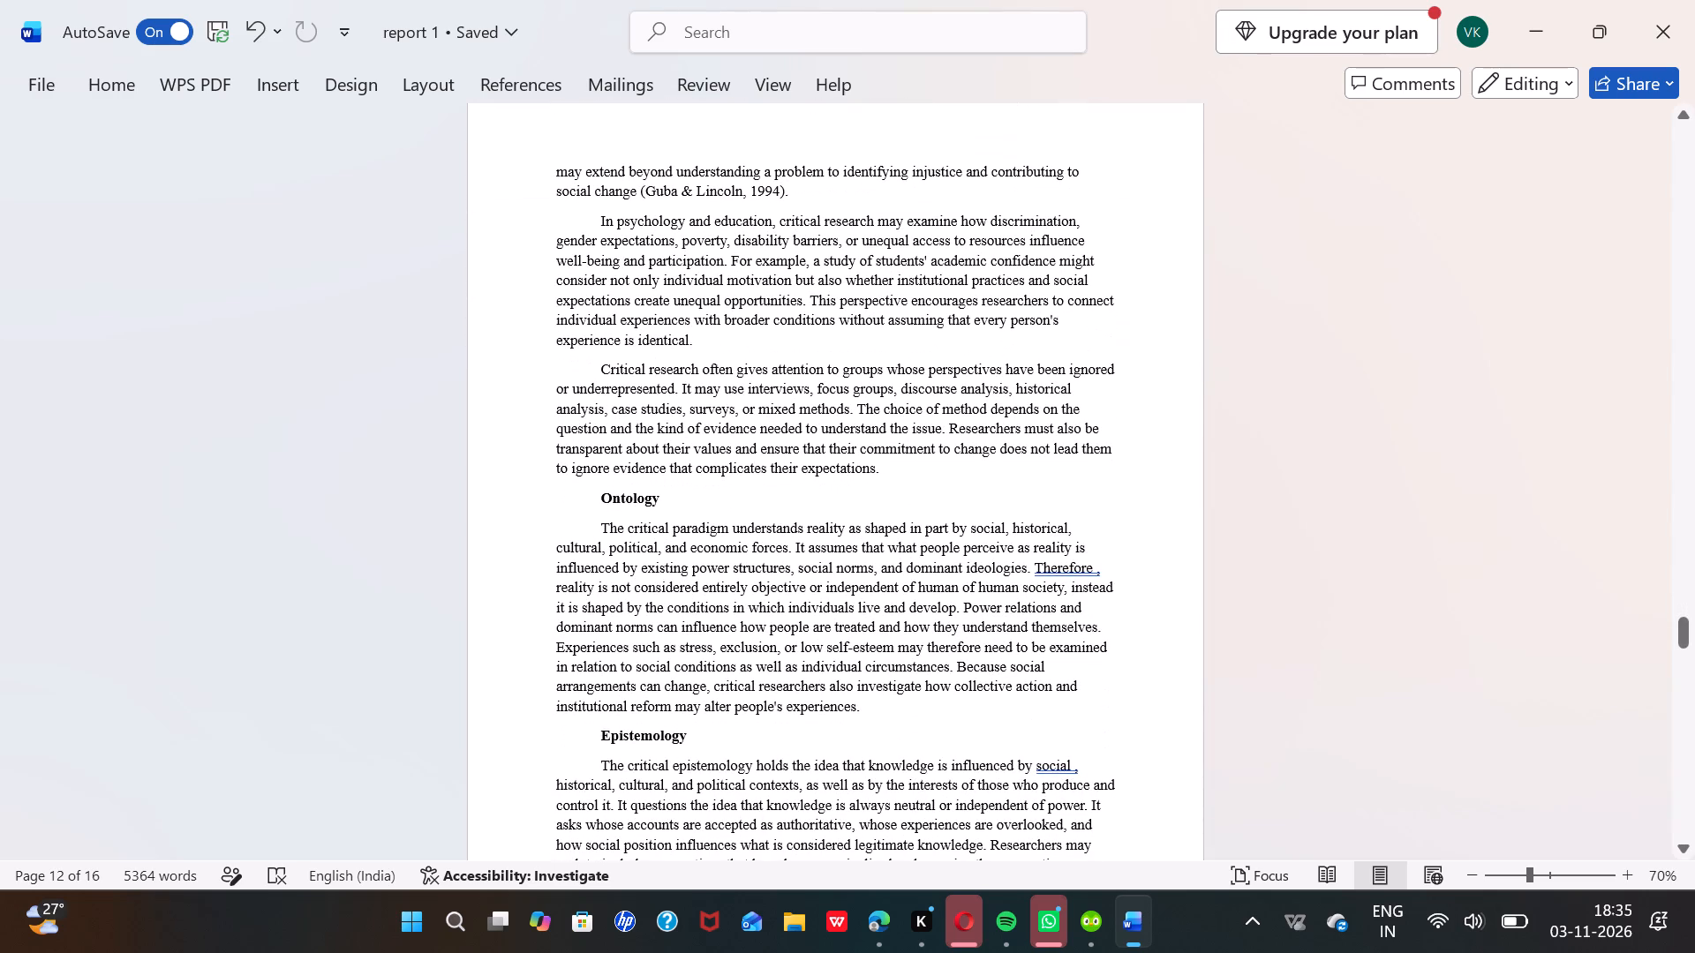
{"action": "scroll", "coordinate": [785, 459], "scroll_direction": "down", "scroll_amount": 1}
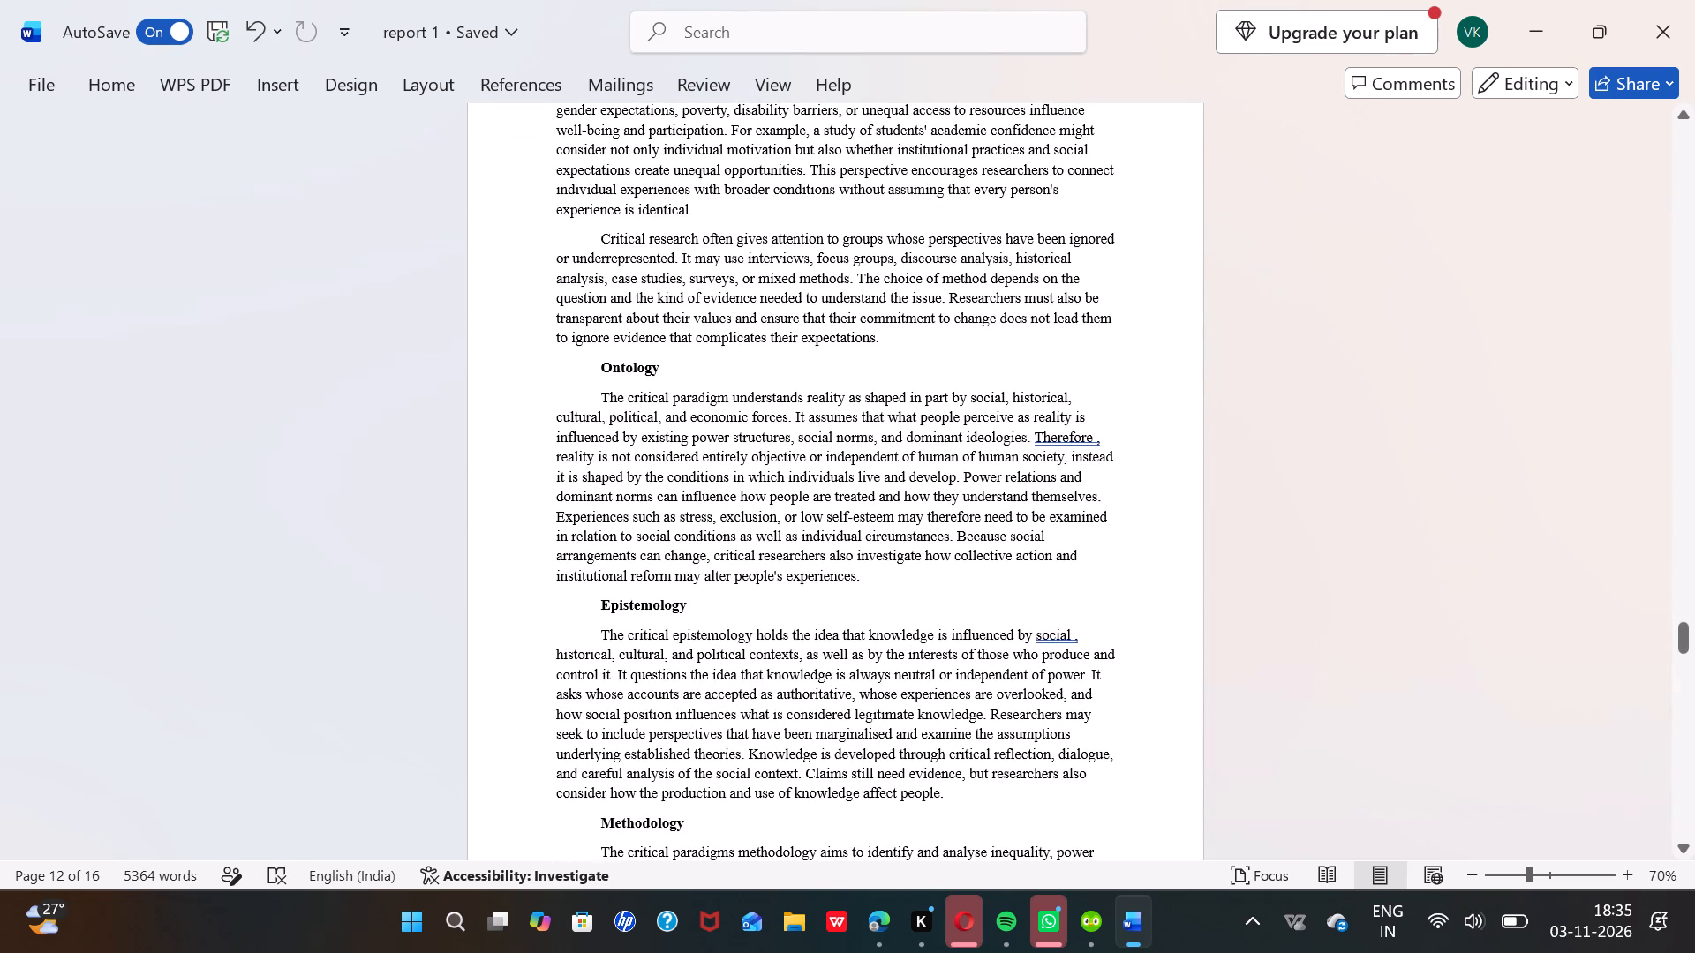
{"action": "left_click", "coordinate": [1096, 435]}
{"action": "key", "text": "BackSpace"}
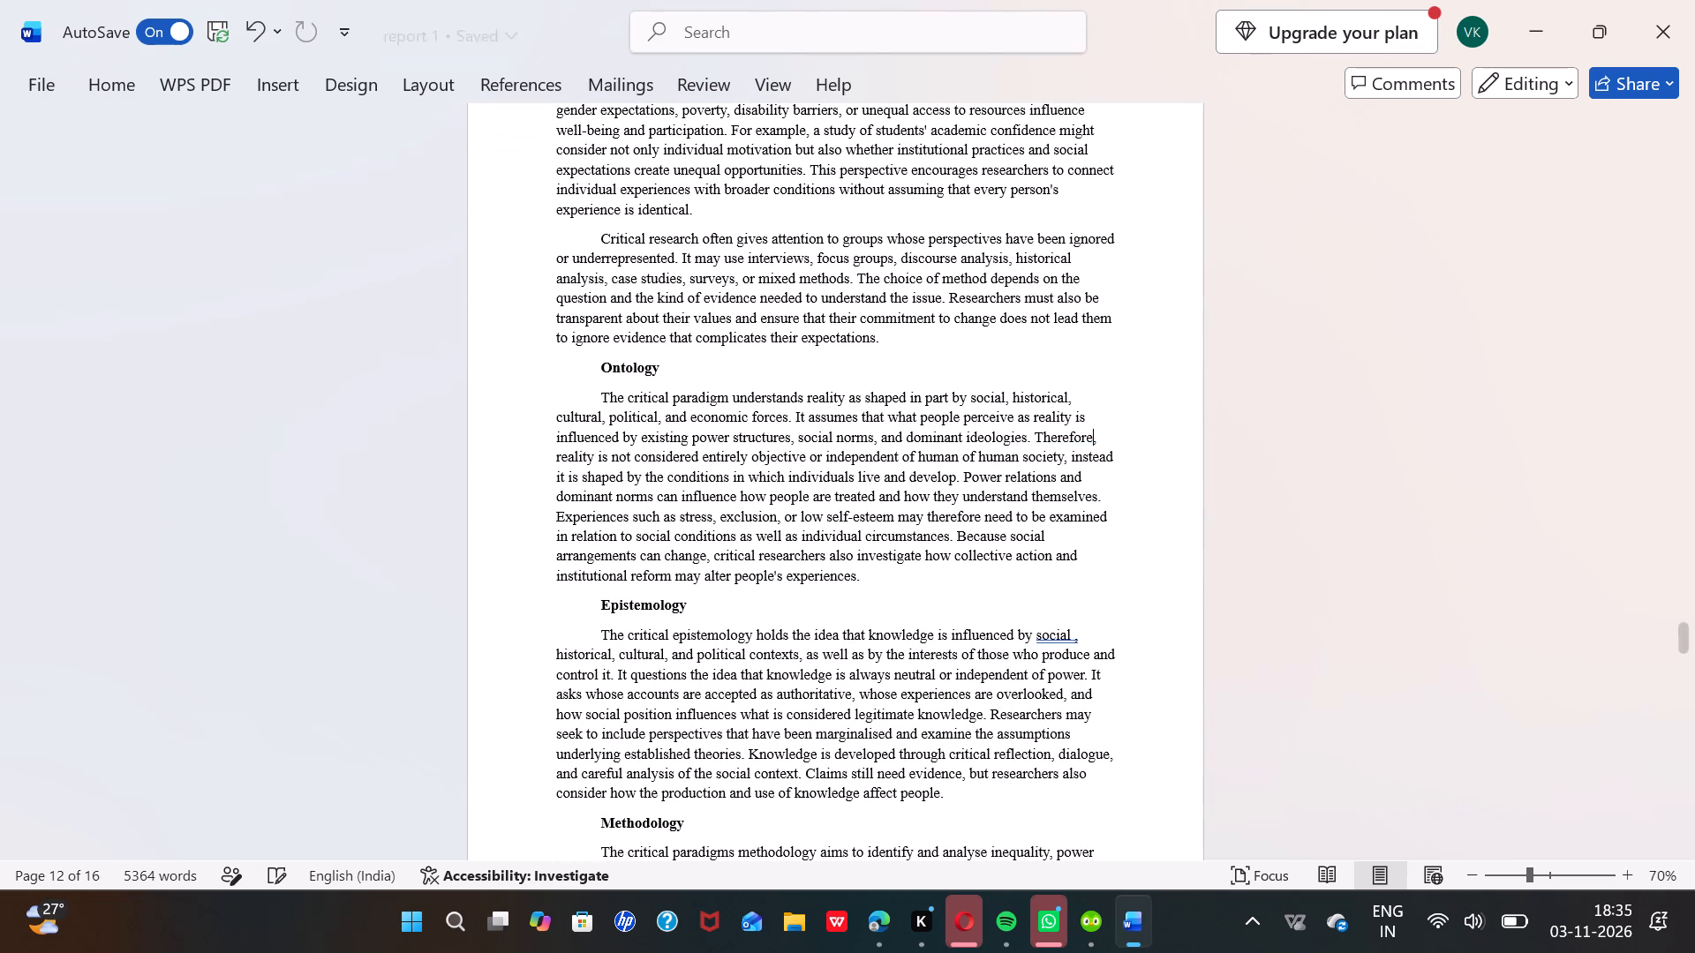
{"action": "left_click", "coordinate": [1075, 639]}
{"action": "key", "text": "BackSpace"}
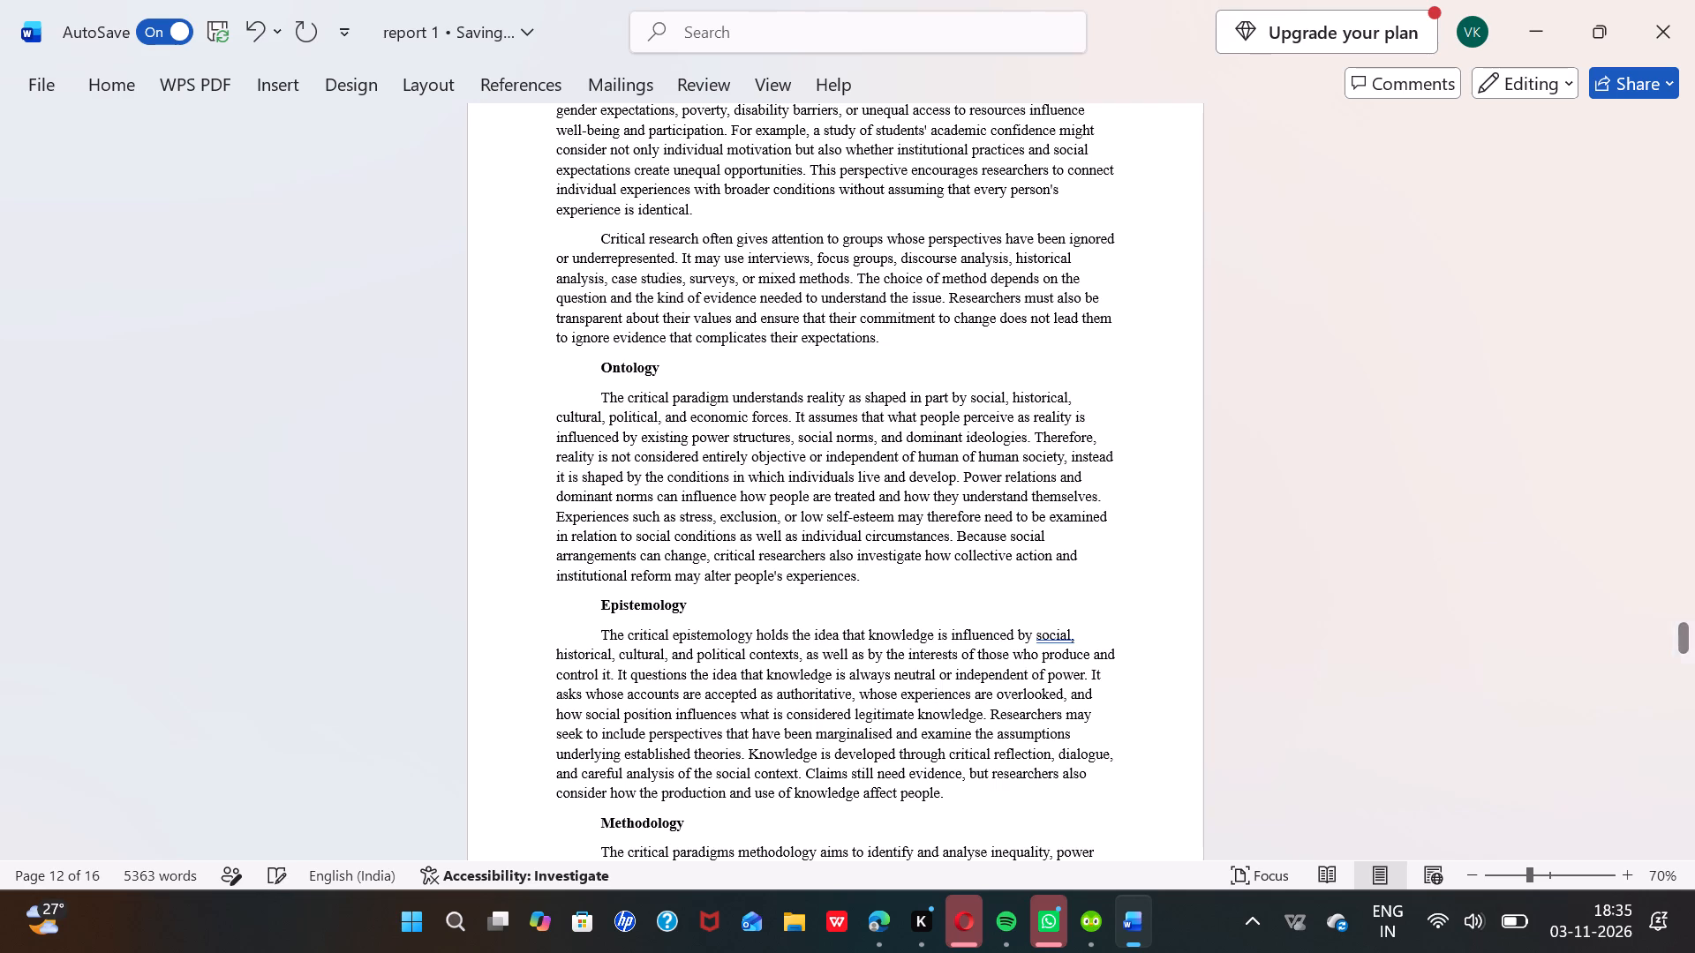
Look over the Critical Paradigm subsections from Ontology through Axiology and the start of the Participatory Paradigm.
{"action": "scroll", "coordinate": [1075, 639], "scroll_direction": "down", "scroll_amount": 6}
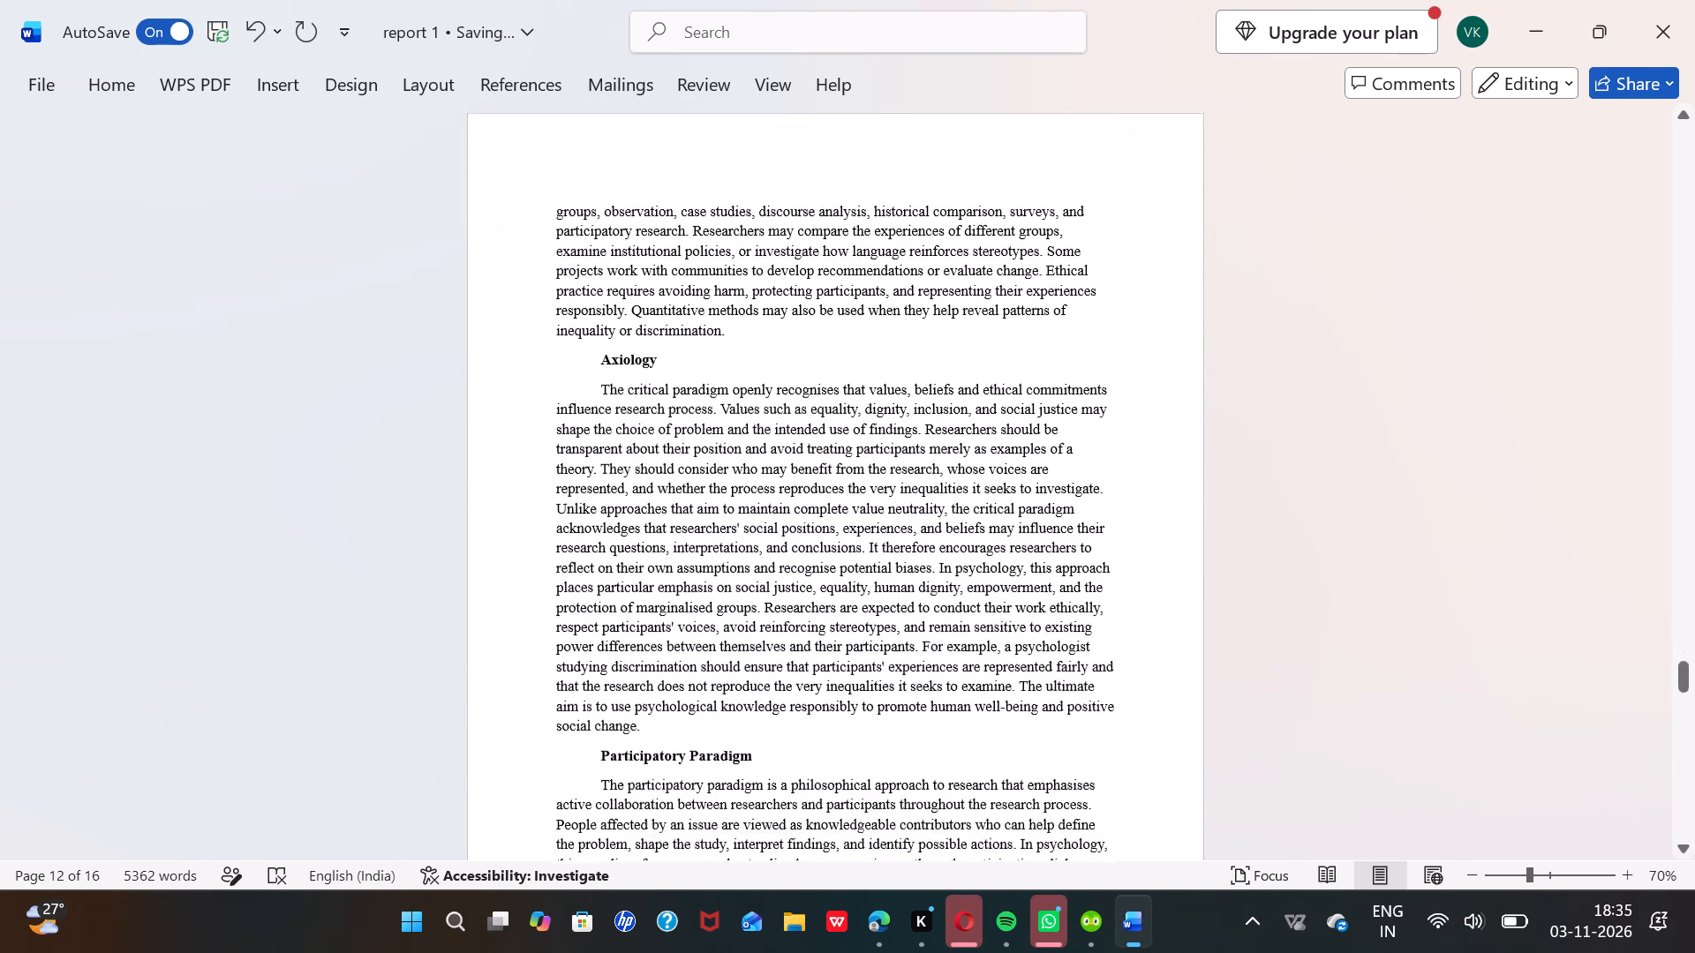
{"action": "scroll", "coordinate": [1075, 639], "scroll_direction": "down", "scroll_amount": 1}
{"action": "scroll", "coordinate": [1075, 639], "scroll_direction": "up", "scroll_amount": 7}
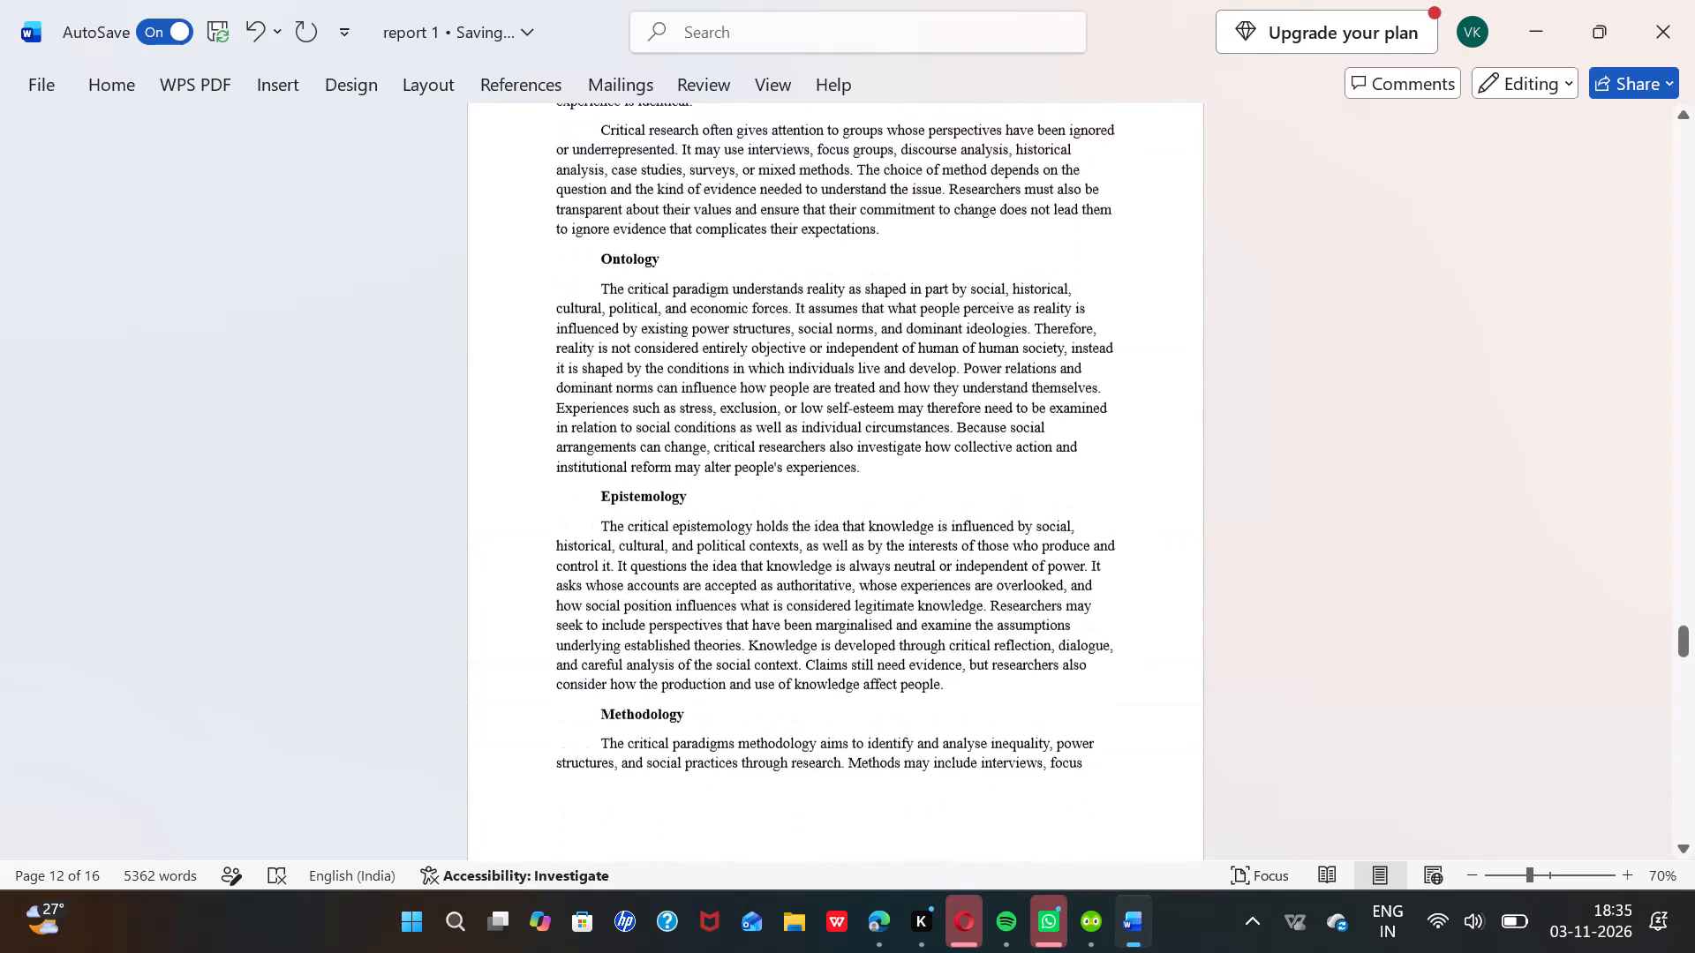
{"action": "scroll", "coordinate": [1075, 639], "scroll_direction": "up", "scroll_amount": 3}
{"action": "scroll", "coordinate": [1075, 639], "scroll_direction": "down", "scroll_amount": 2}
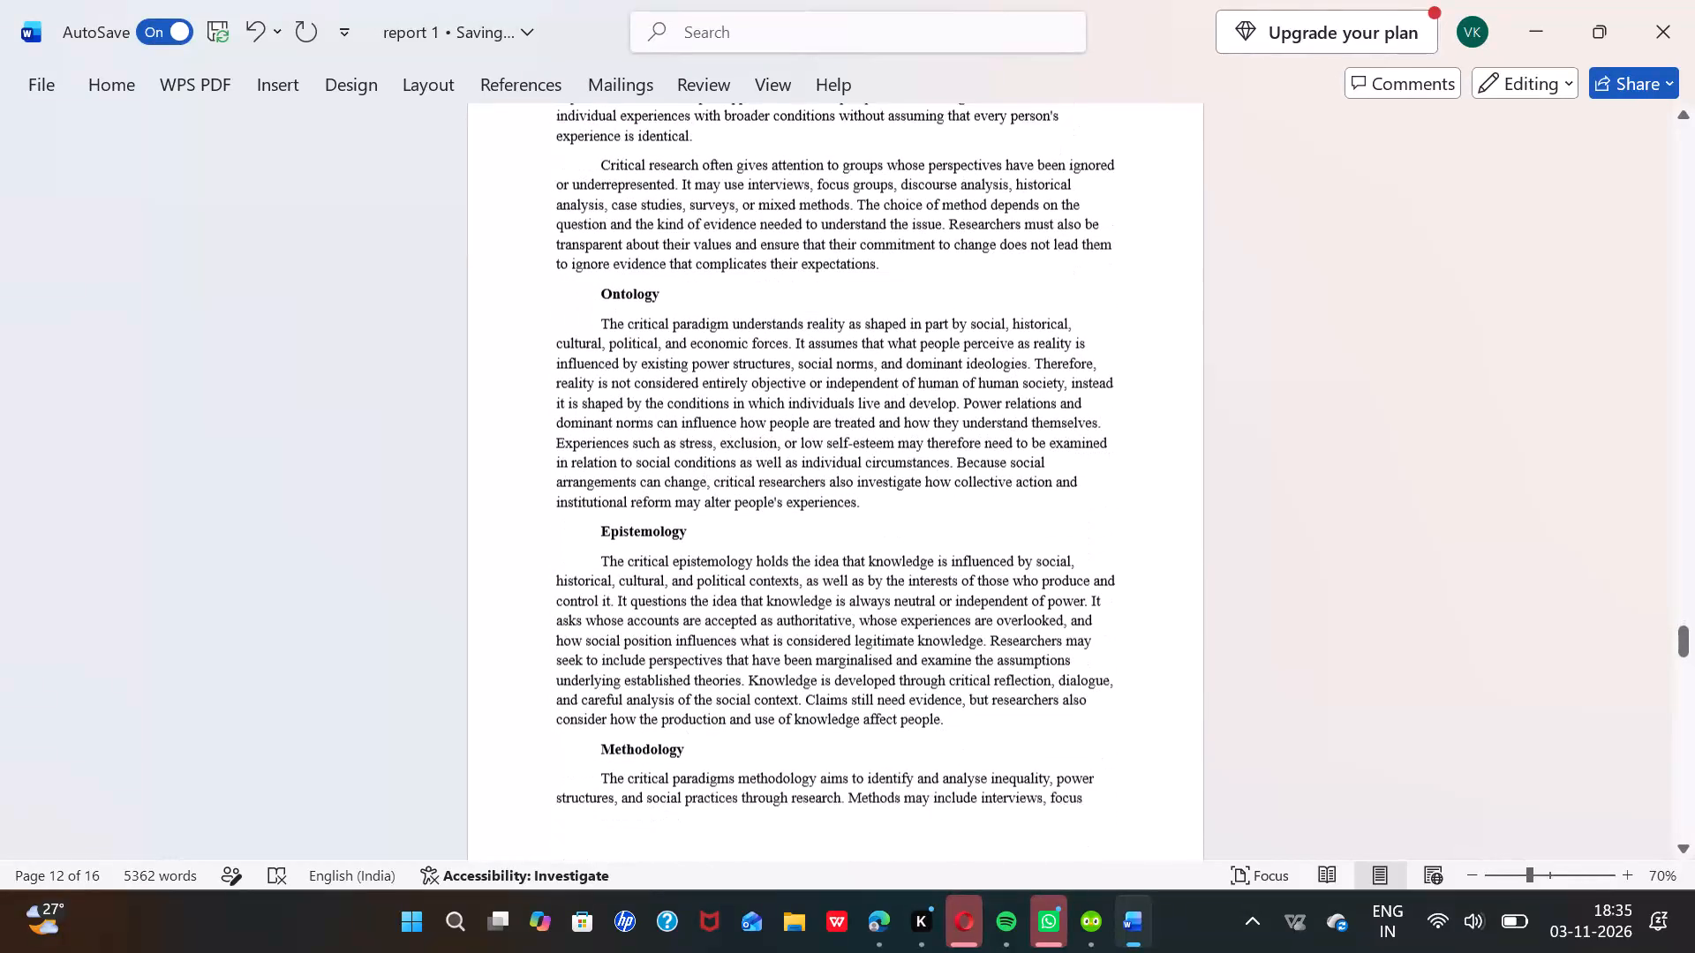
{"action": "scroll", "coordinate": [1075, 639], "scroll_direction": "down", "scroll_amount": 1}
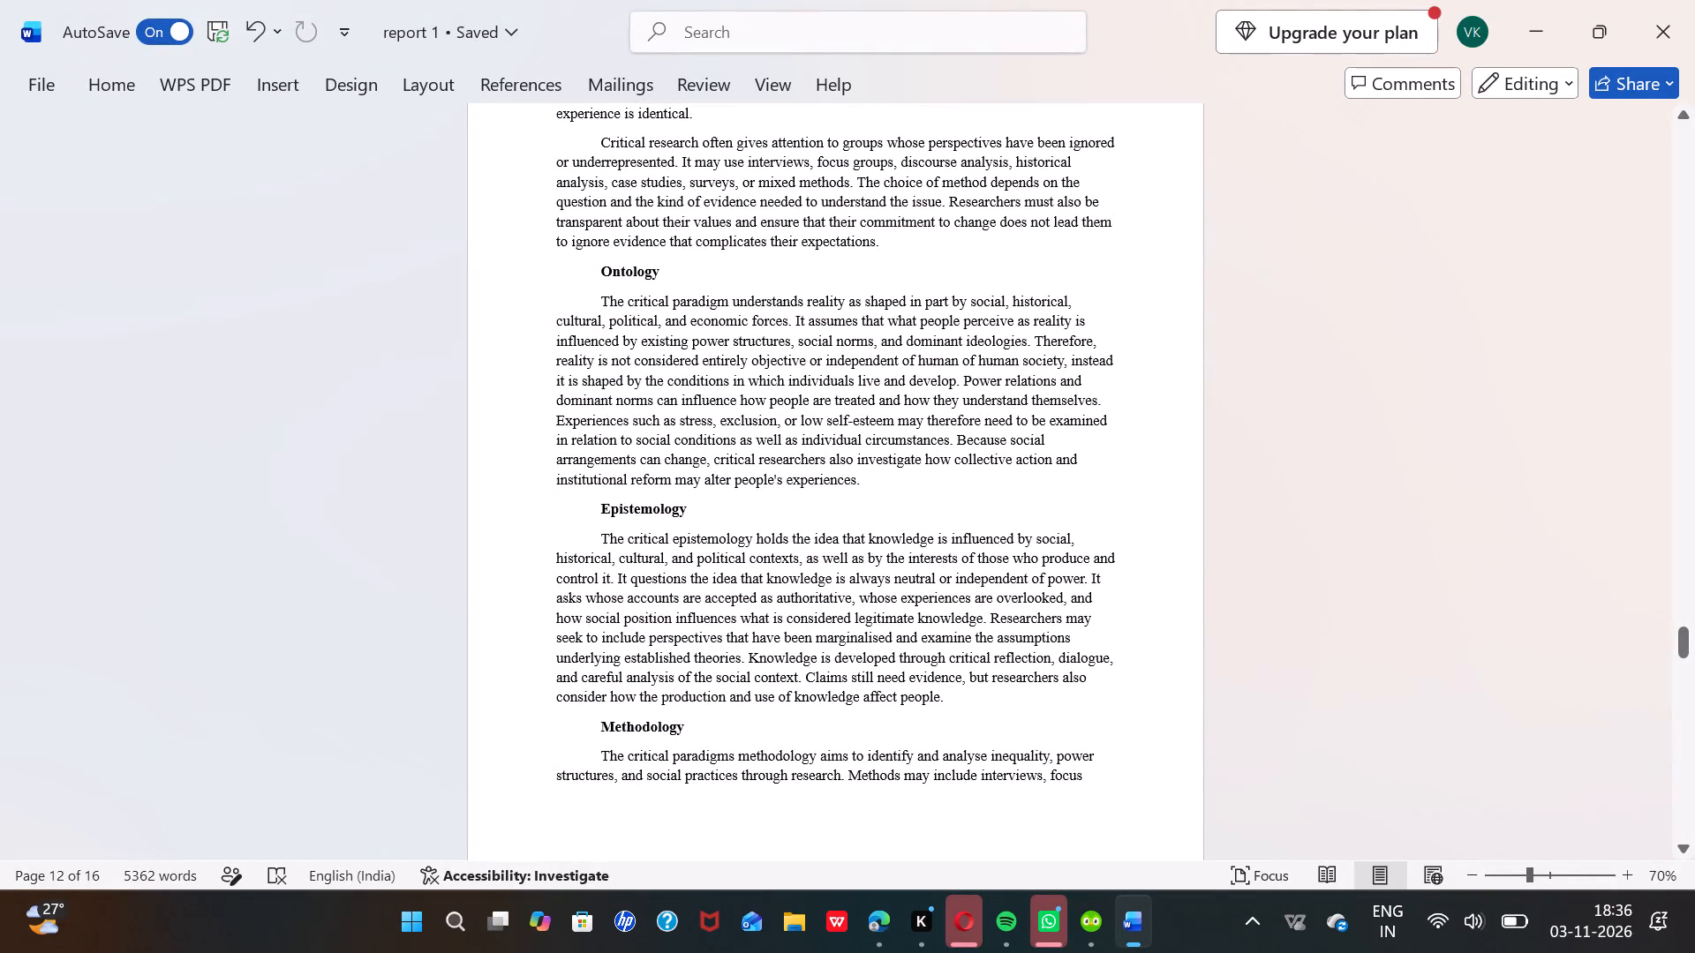
Start a new sentence after "how they understand themselves." in the critical Ontology paragraph, reading "In psychology, this means that".
{"action": "scroll", "coordinate": [1055, 639], "scroll_direction": "up", "scroll_amount": 1}
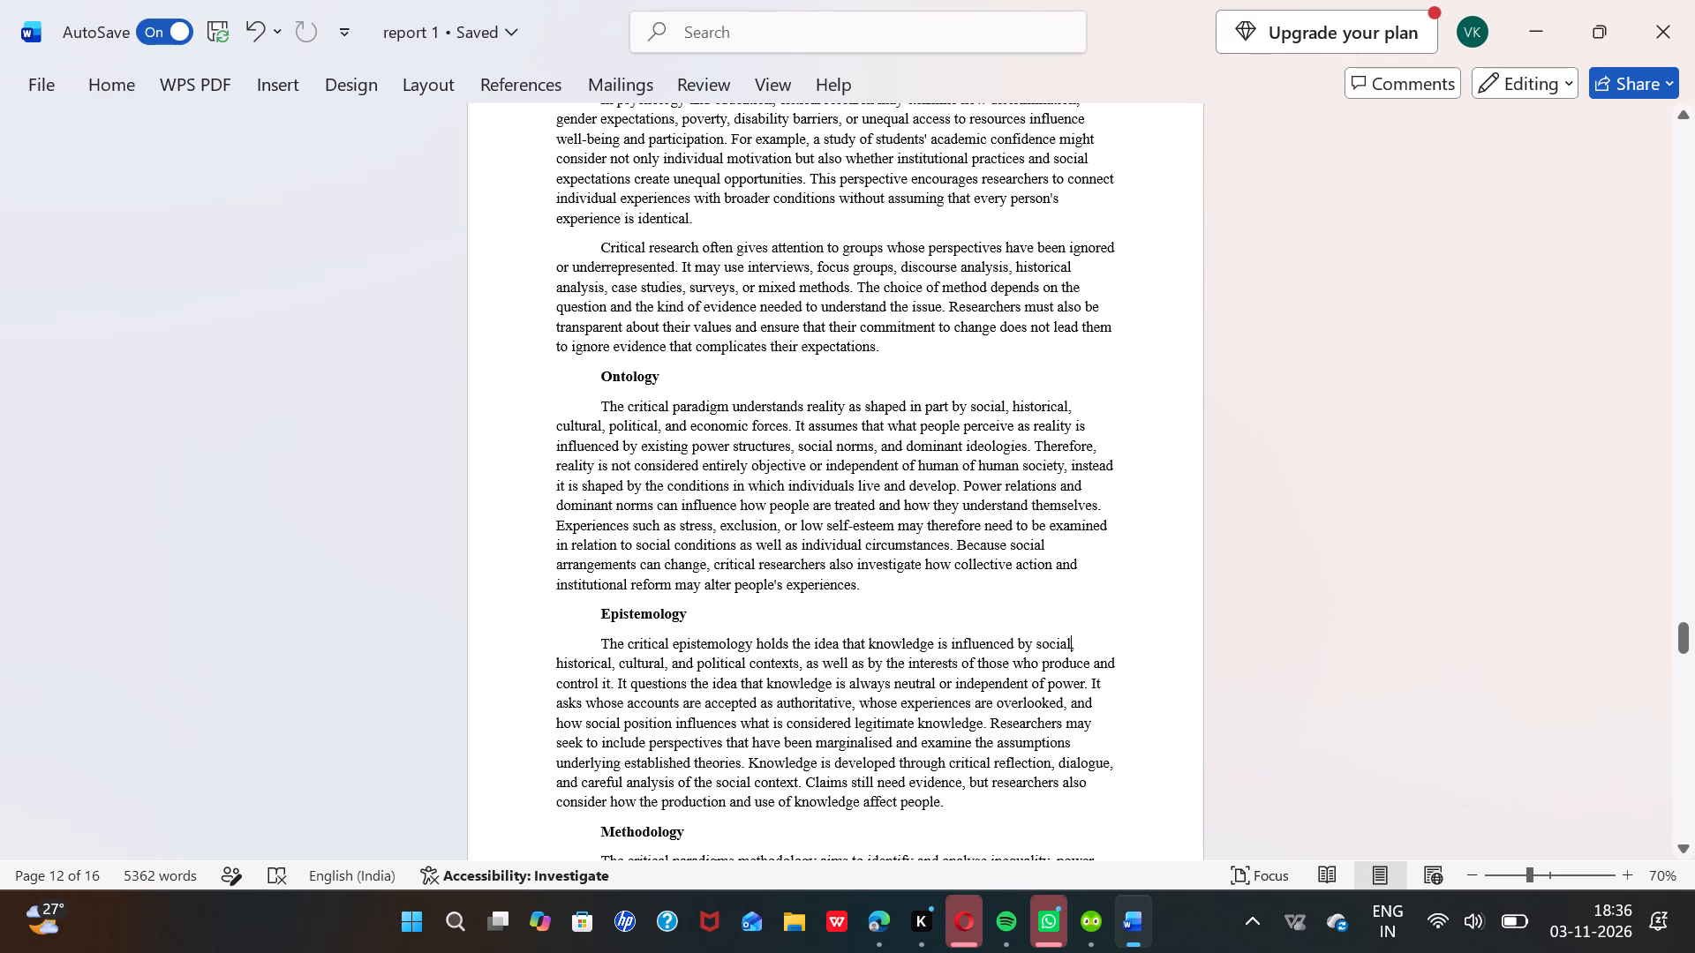
{"action": "left_click", "coordinate": [1036, 443]}
{"action": "left_click", "coordinate": [964, 485]}
{"action": "left_click", "coordinate": [956, 543]}
{"action": "left_click", "coordinate": [1104, 504]}
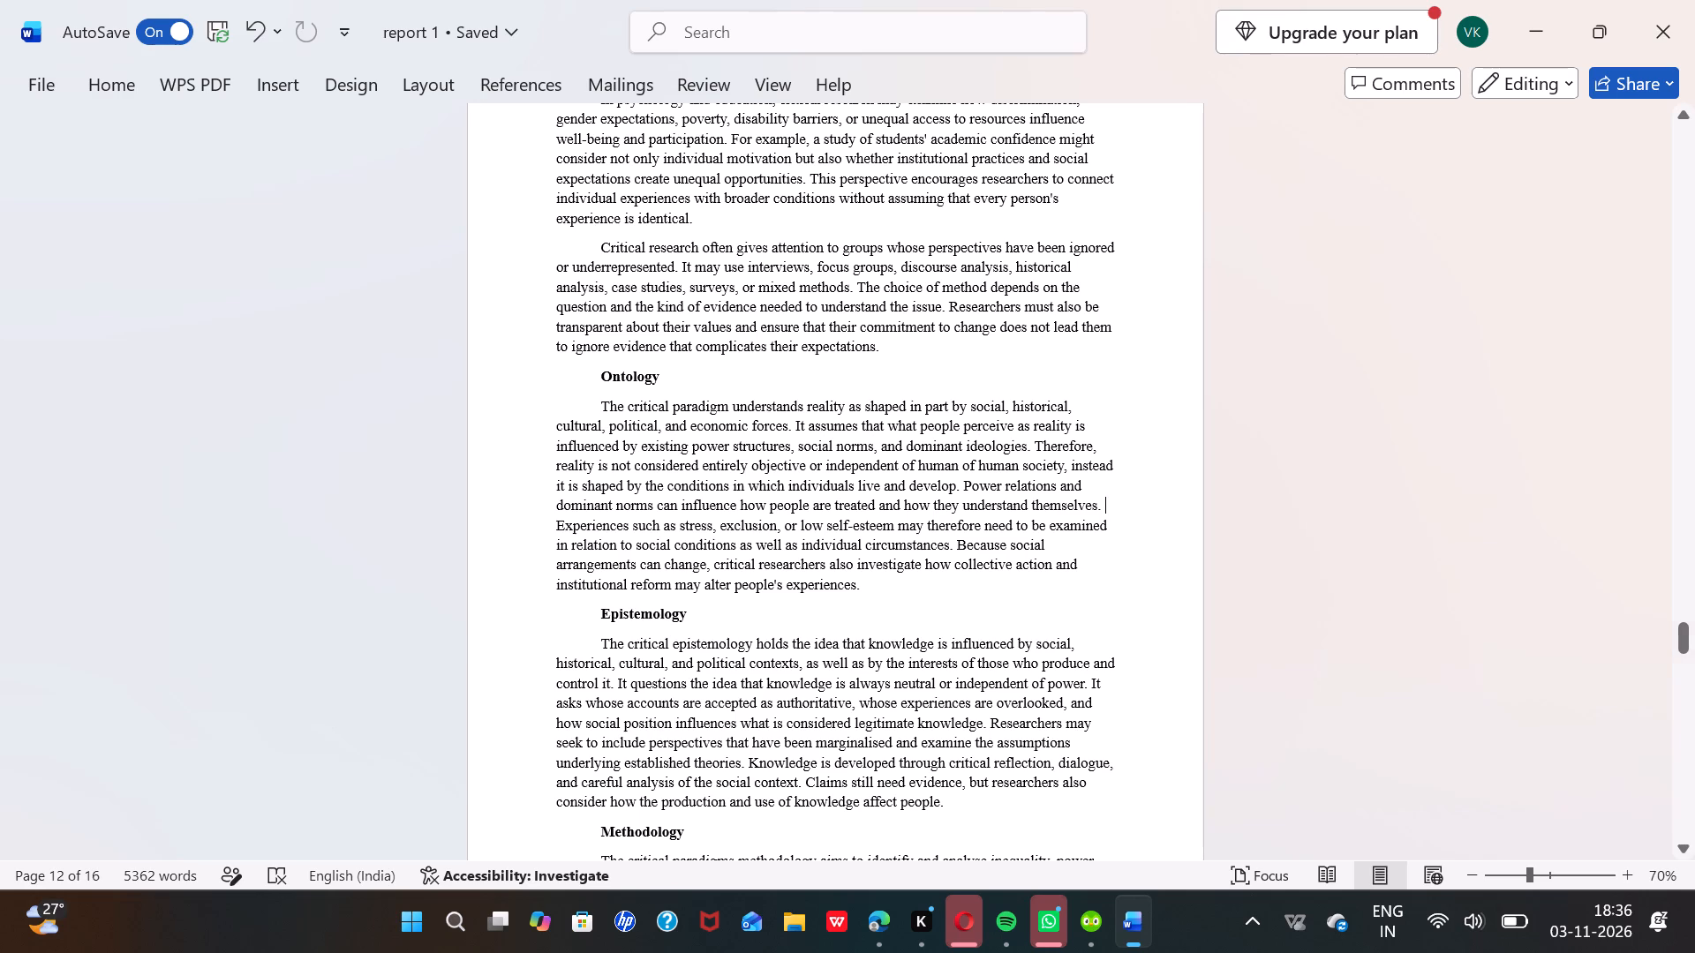
{"action": "type", "text": "IN"}
{"action": "key", "text": "BackSpace"}
{"action": "type", "text": "n"}
{"action": "key", "text": "space"}
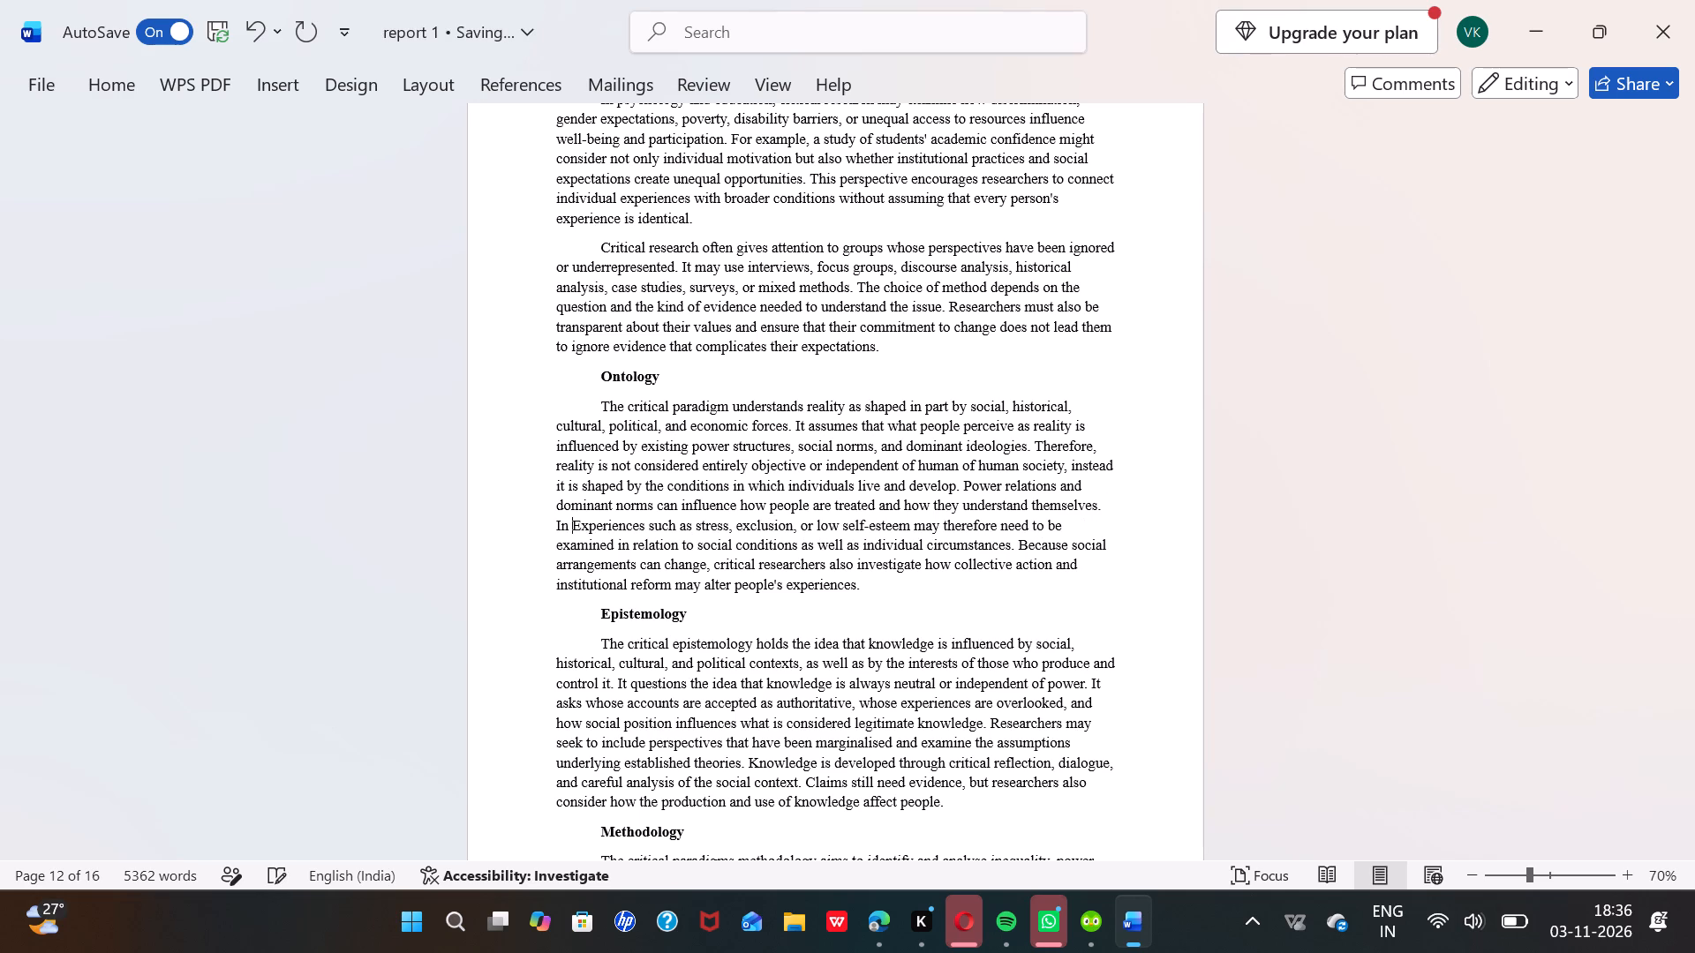
{"action": "type", "text": "psychology"}
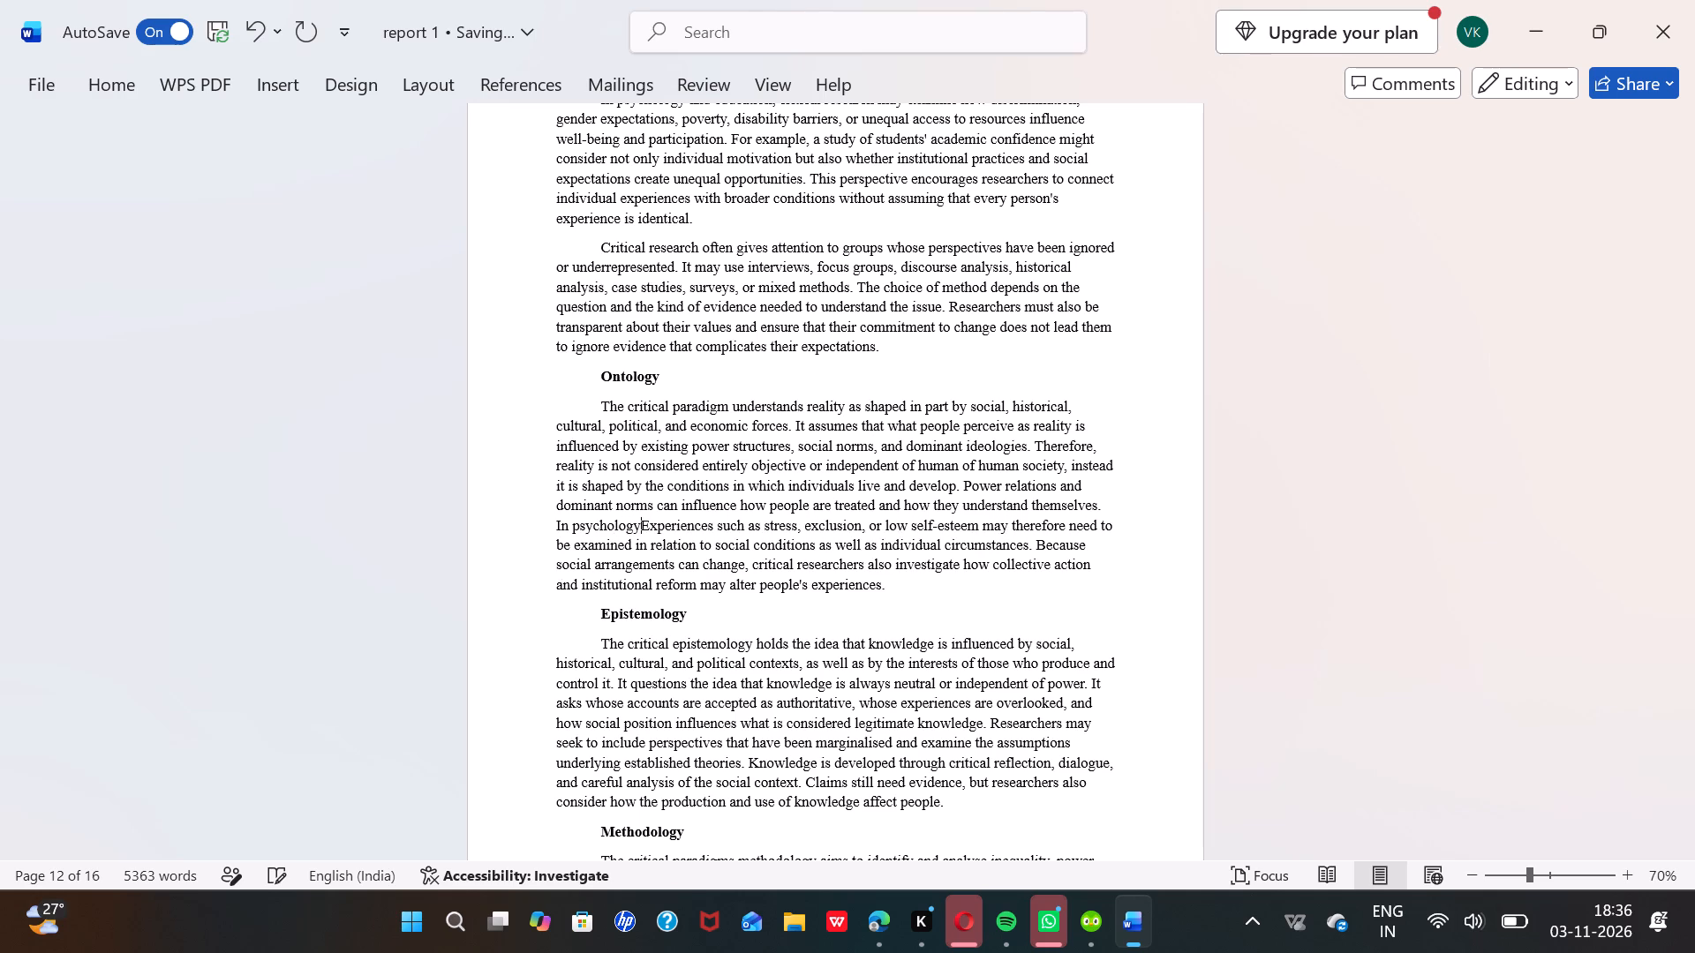
{"action": "key", "text": "space"}
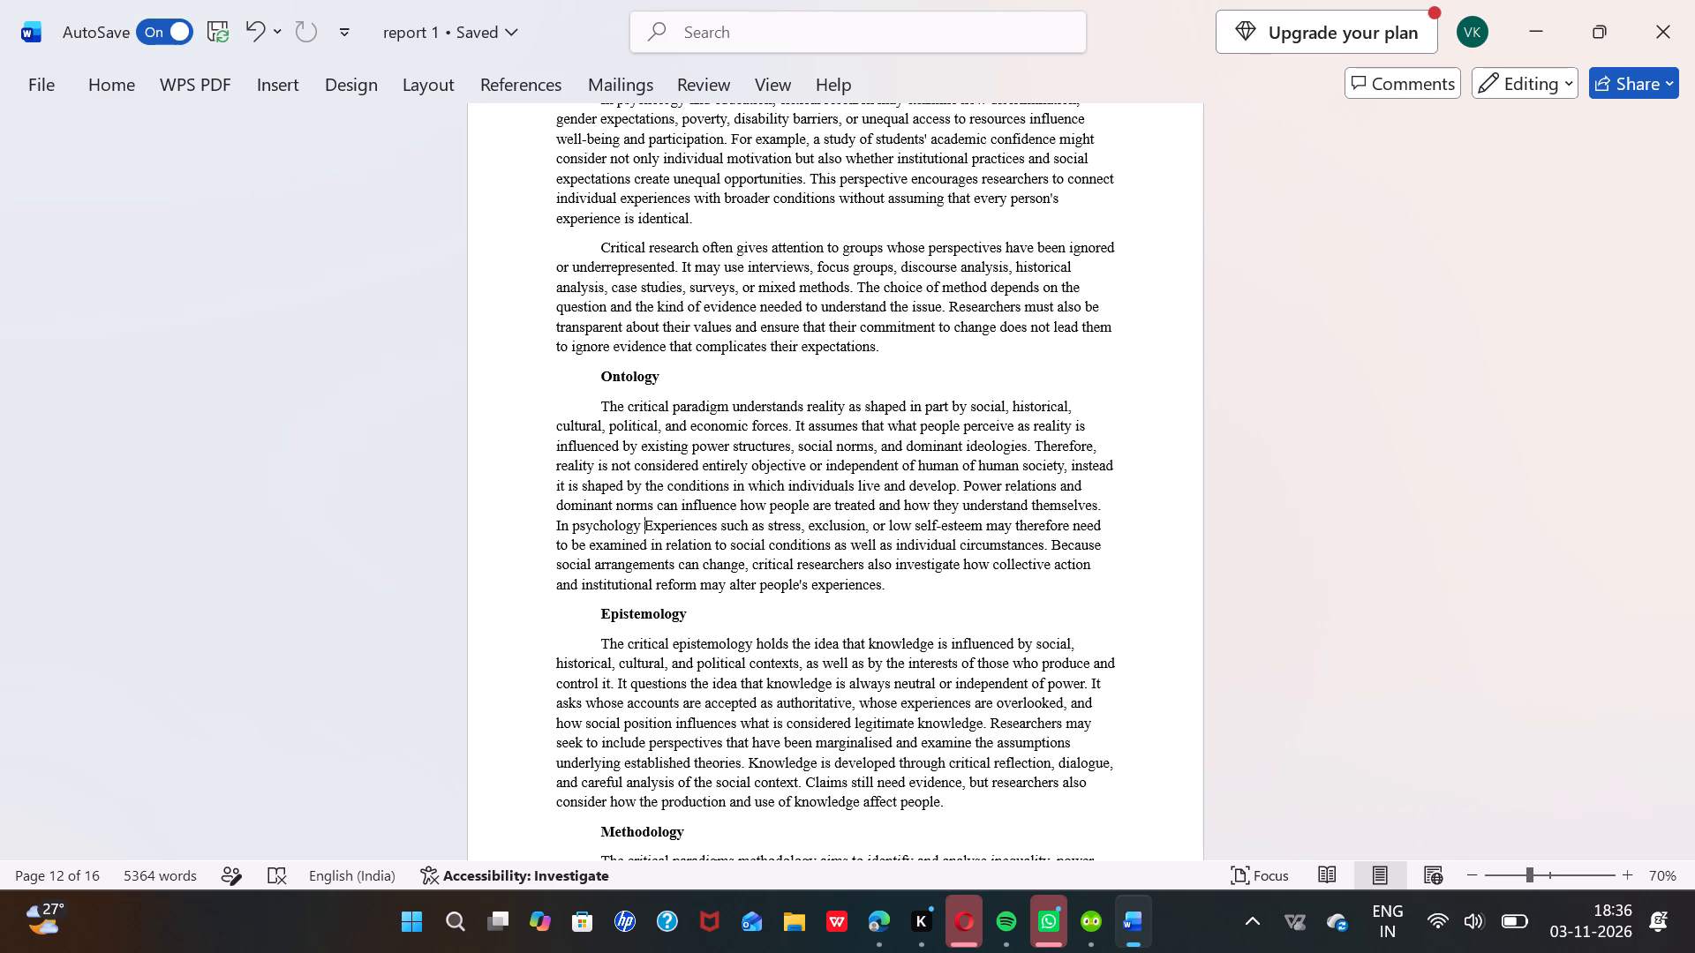
{"action": "type", "text": ", this meand"}
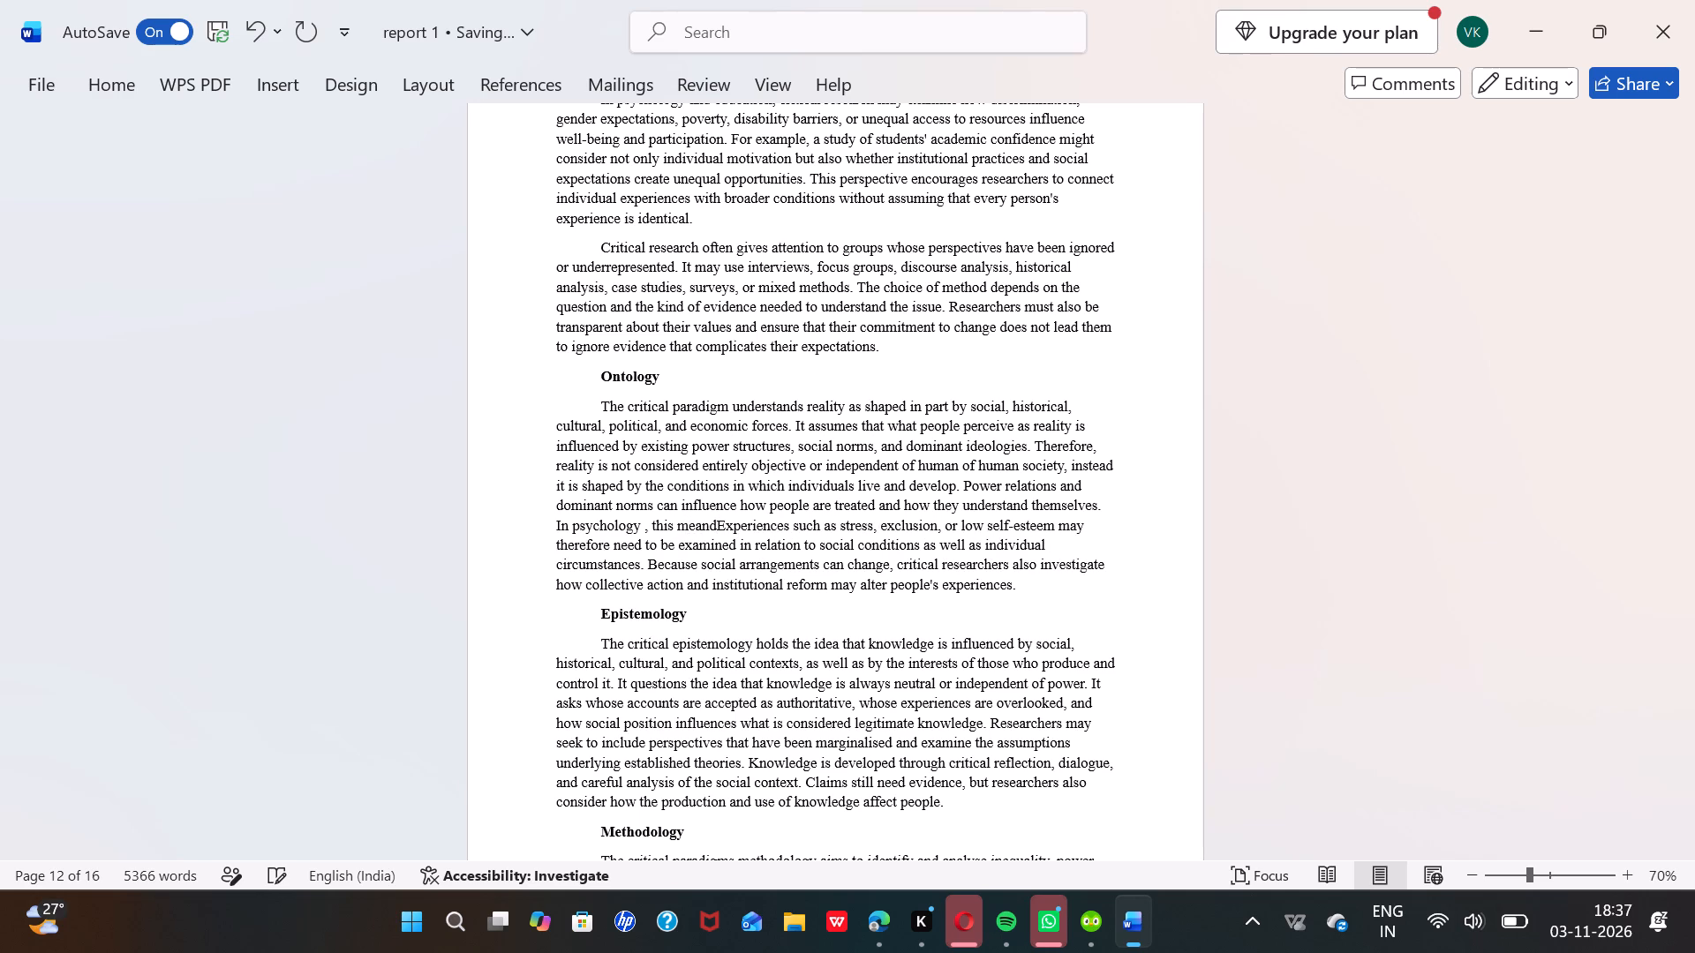
{"action": "key", "text": "BackSpace"}
{"action": "type", "text": "s that"}
{"action": "key", "text": "space"}
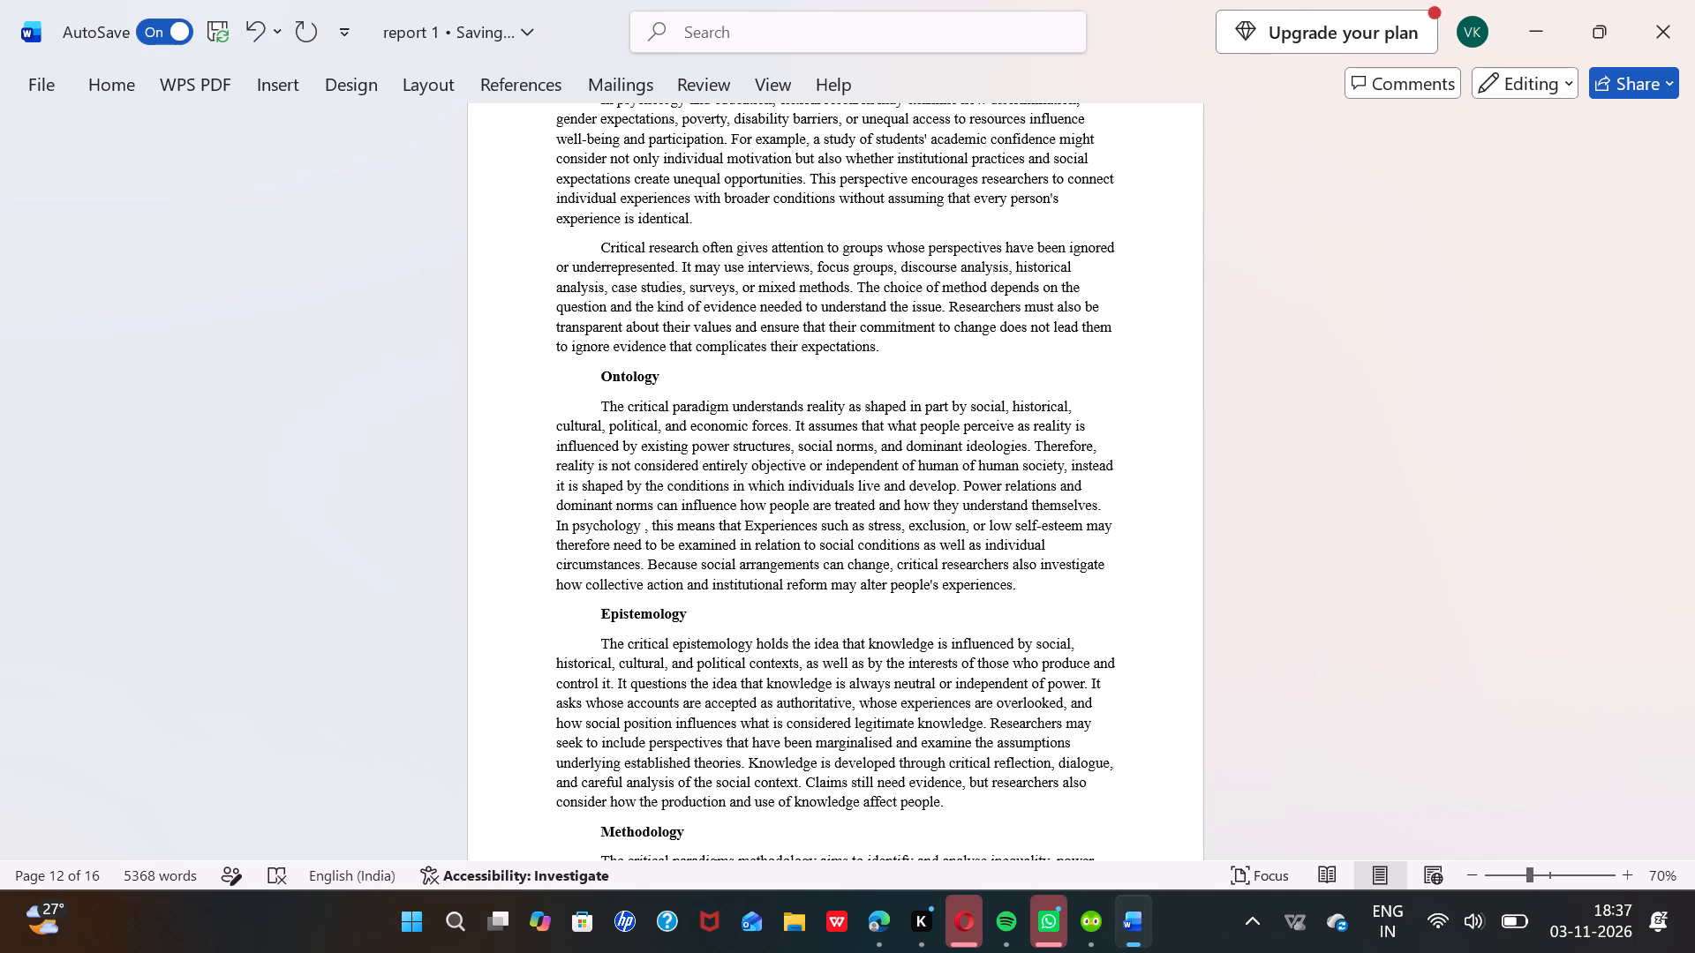
Continue the new Ontology sentence with the examples "experiences such as stress, low self-esteem, prejudice".
{"action": "type", "text": "experiences such as stress"}
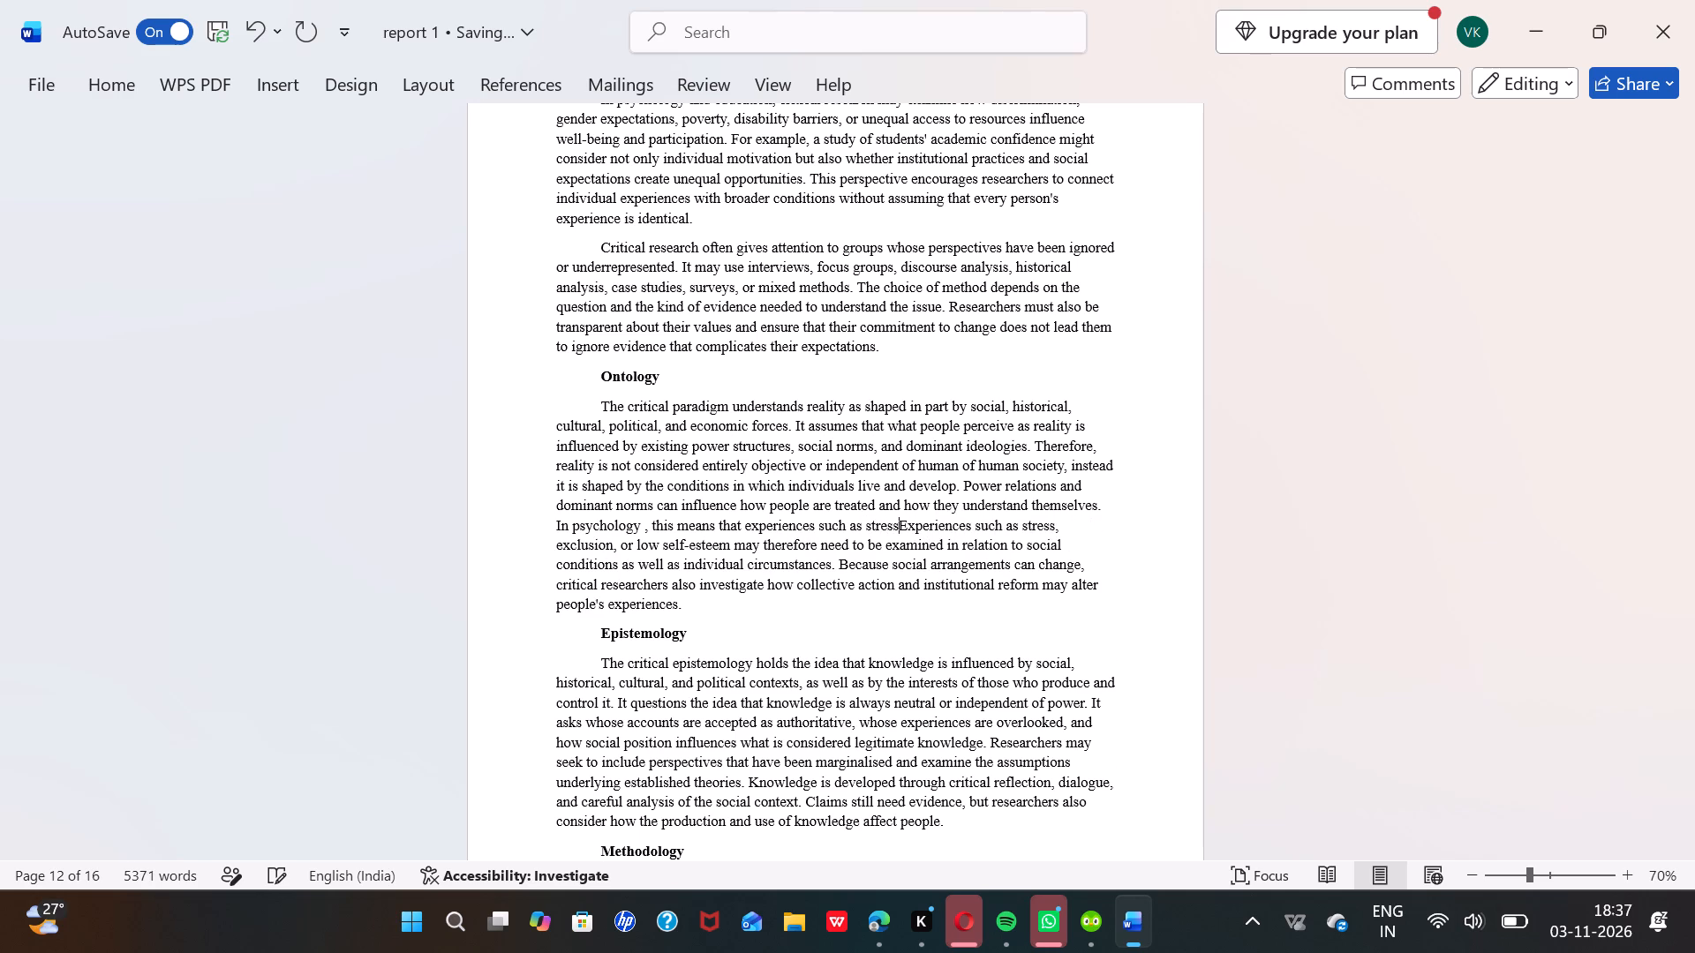
{"action": "type", "text": ", low se"}
{"action": "type", "text": "lf"}
{"action": "key", "text": "space"}
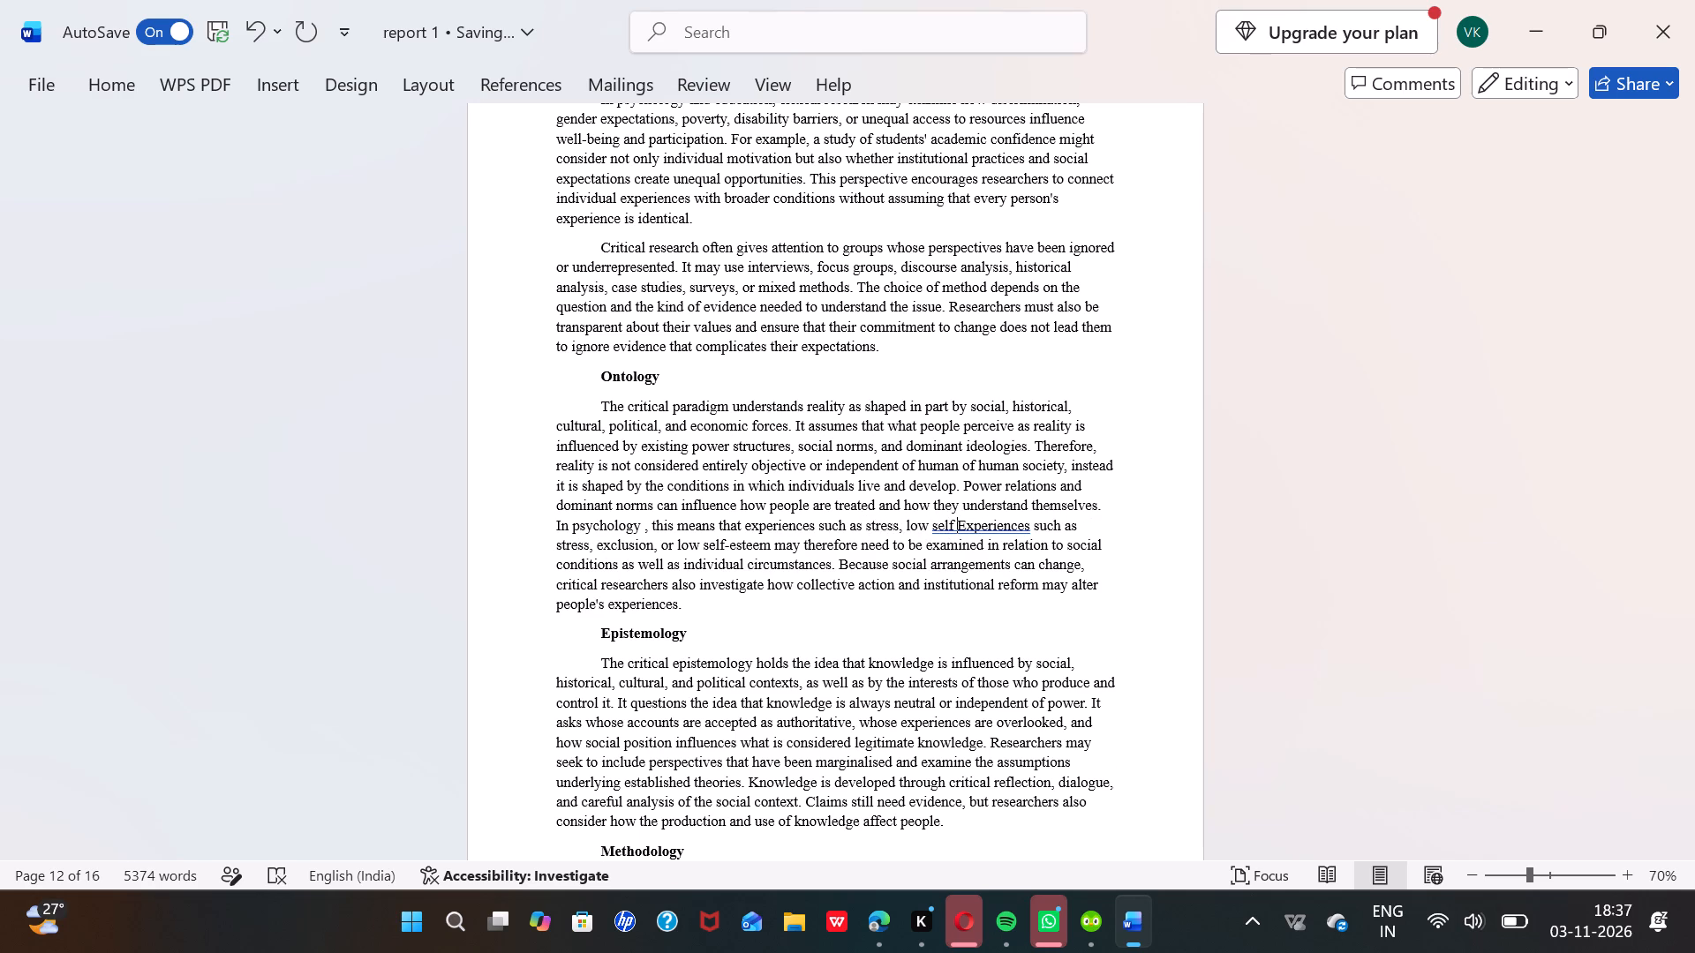
{"action": "key", "text": "BackSpace"}
{"action": "type", "text": "-"}
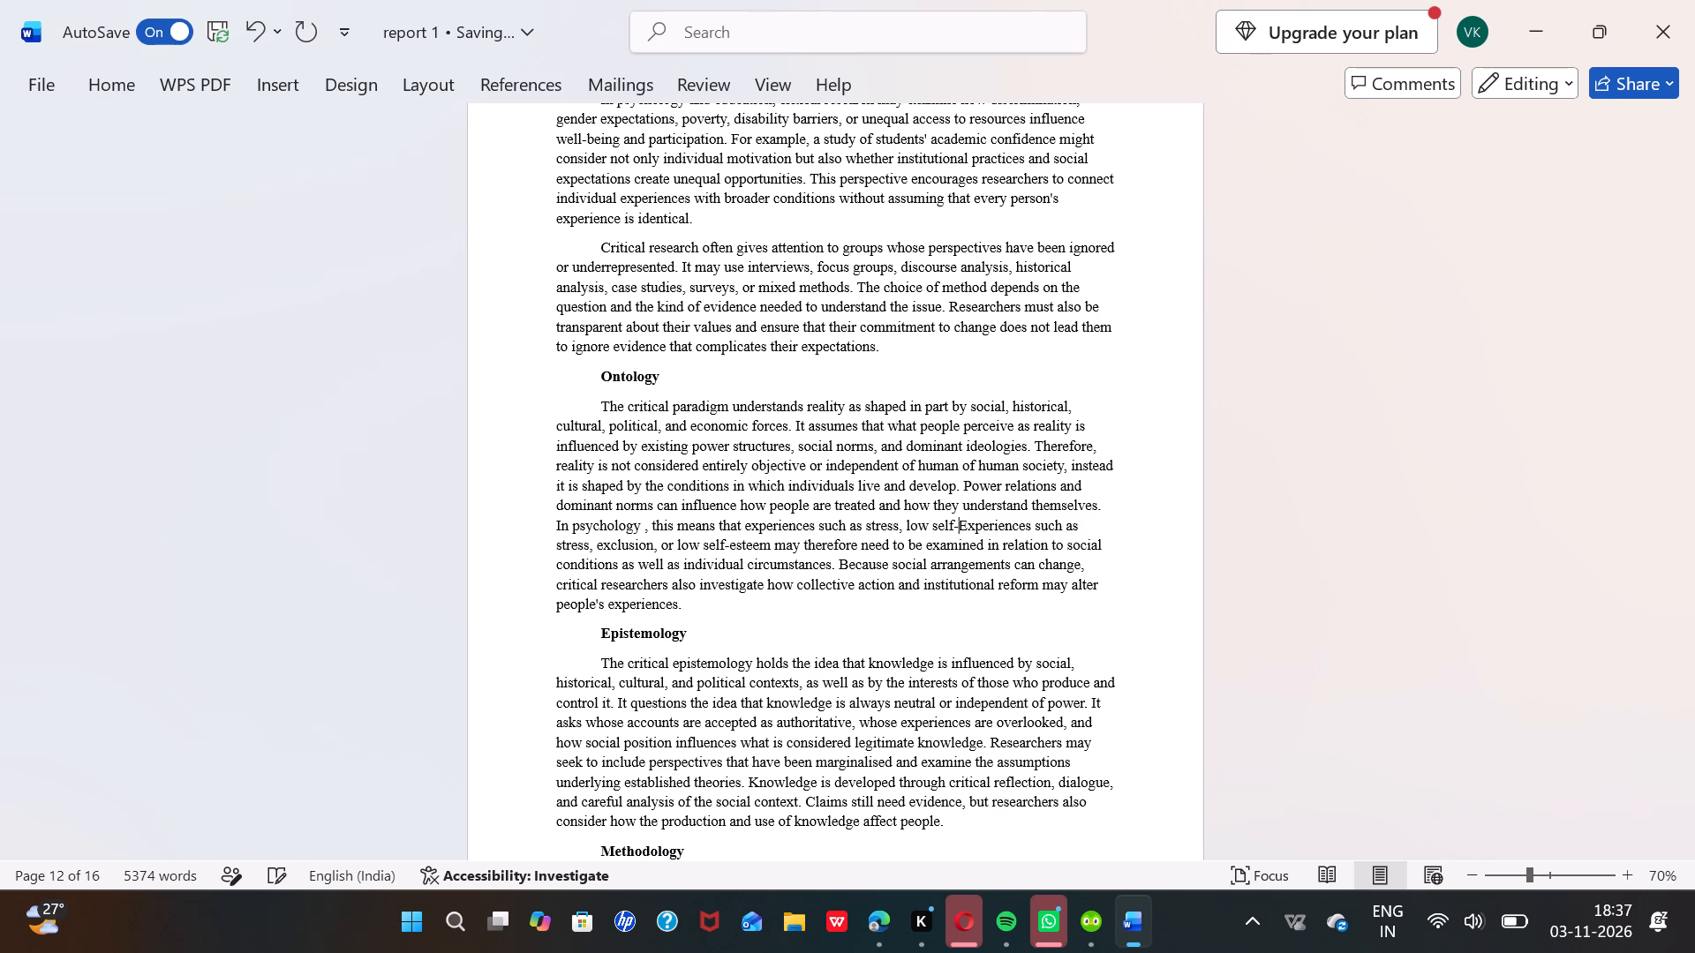
{"action": "key", "text": "space"}
{"action": "type", "text": "esteem"}
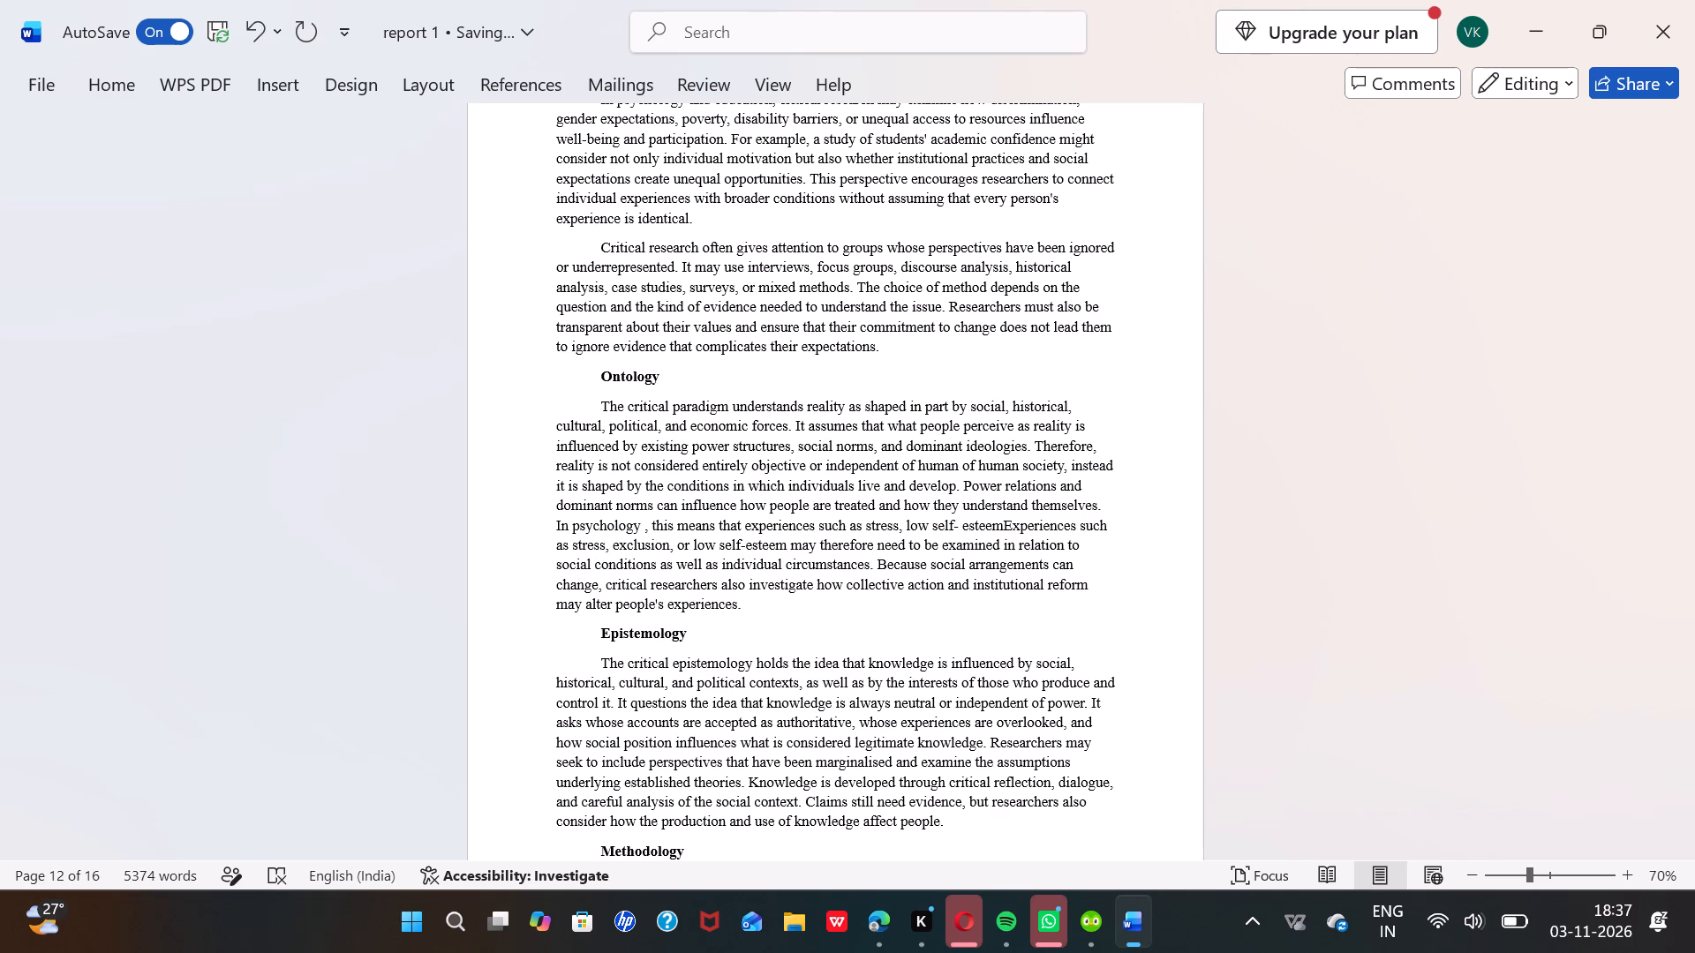
{"action": "key", "text": "space"}
{"action": "type", "text": ", p"}
{"action": "type", "text": "rejudice"}
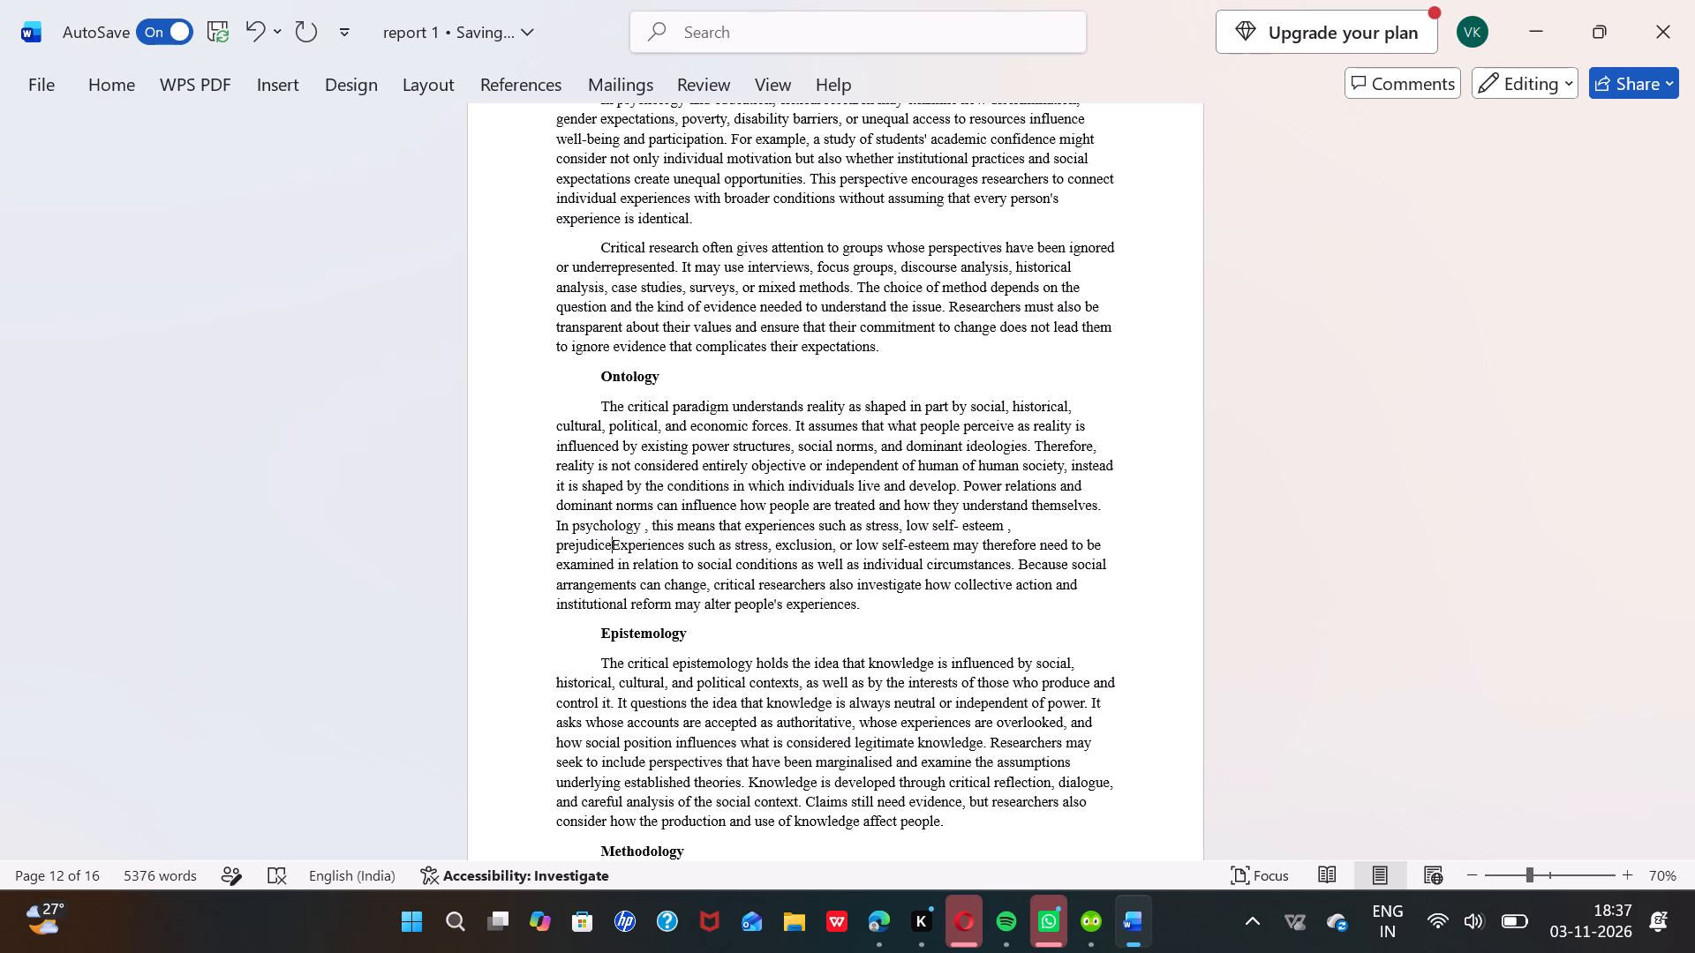
Extend the new Ontology sentence after "prejudice" with ", and psychological distress are understood".
{"action": "type", "text": ", am"}
{"action": "key", "text": "BackSpace"}
{"action": "type", "text": "nd"}
{"action": "key", "text": "space"}
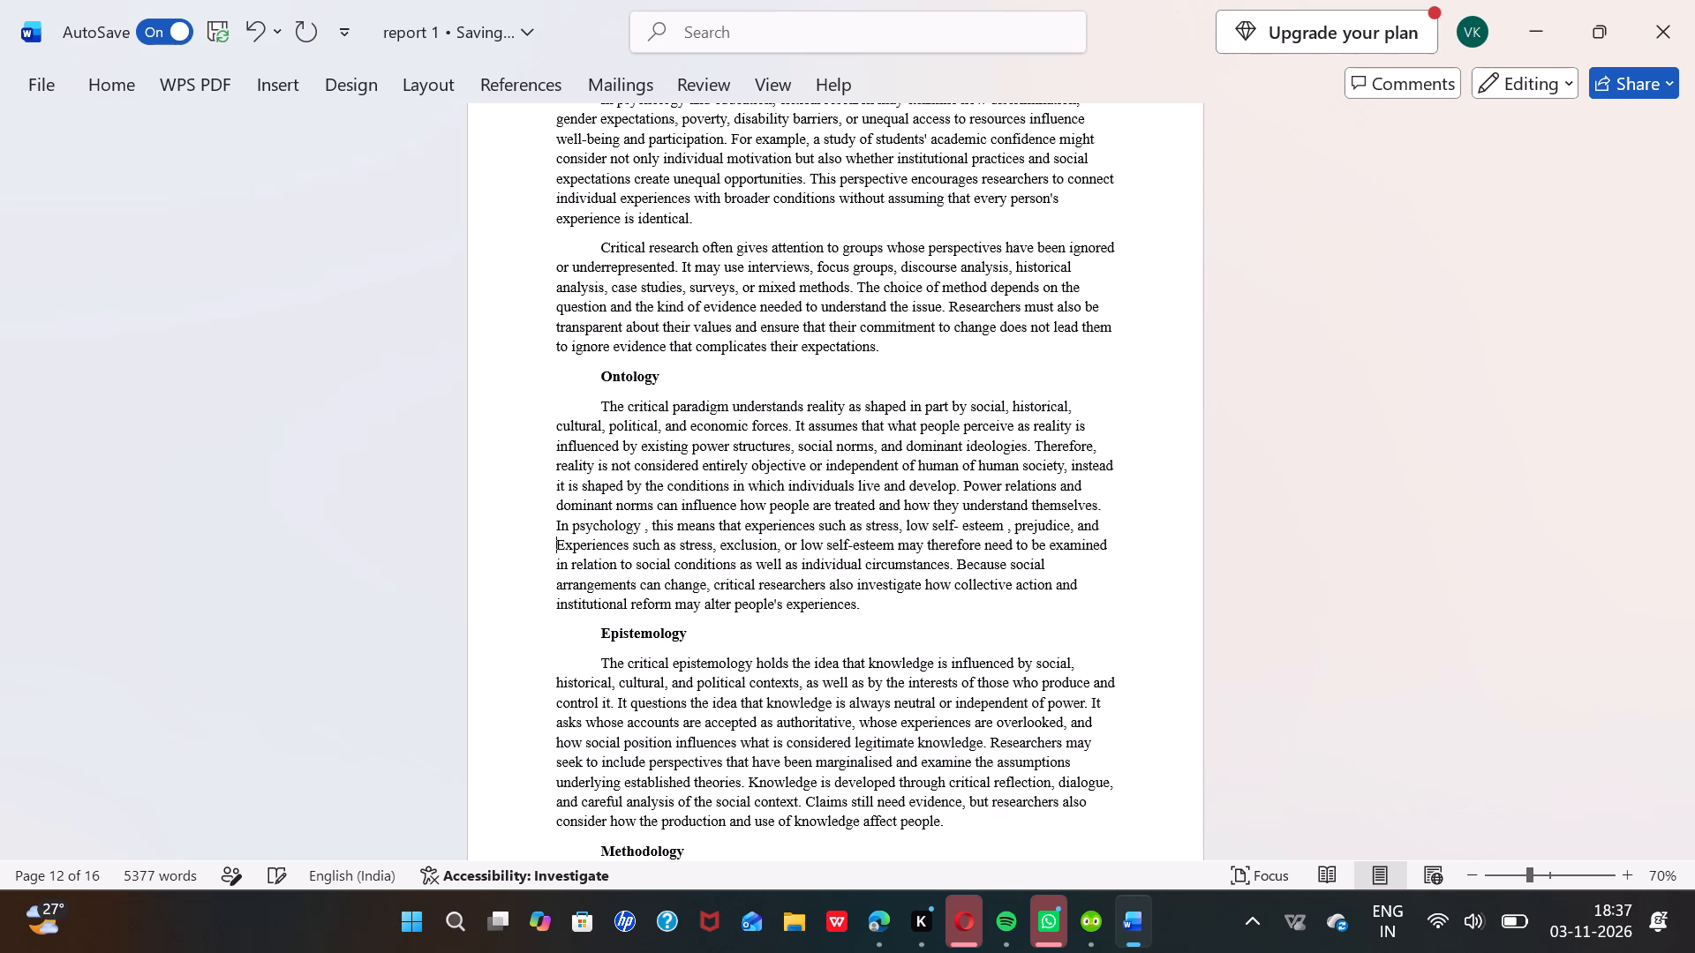
{"action": "type", "text": "psych"}
{"action": "type", "text": "ological"}
{"action": "key", "text": "space"}
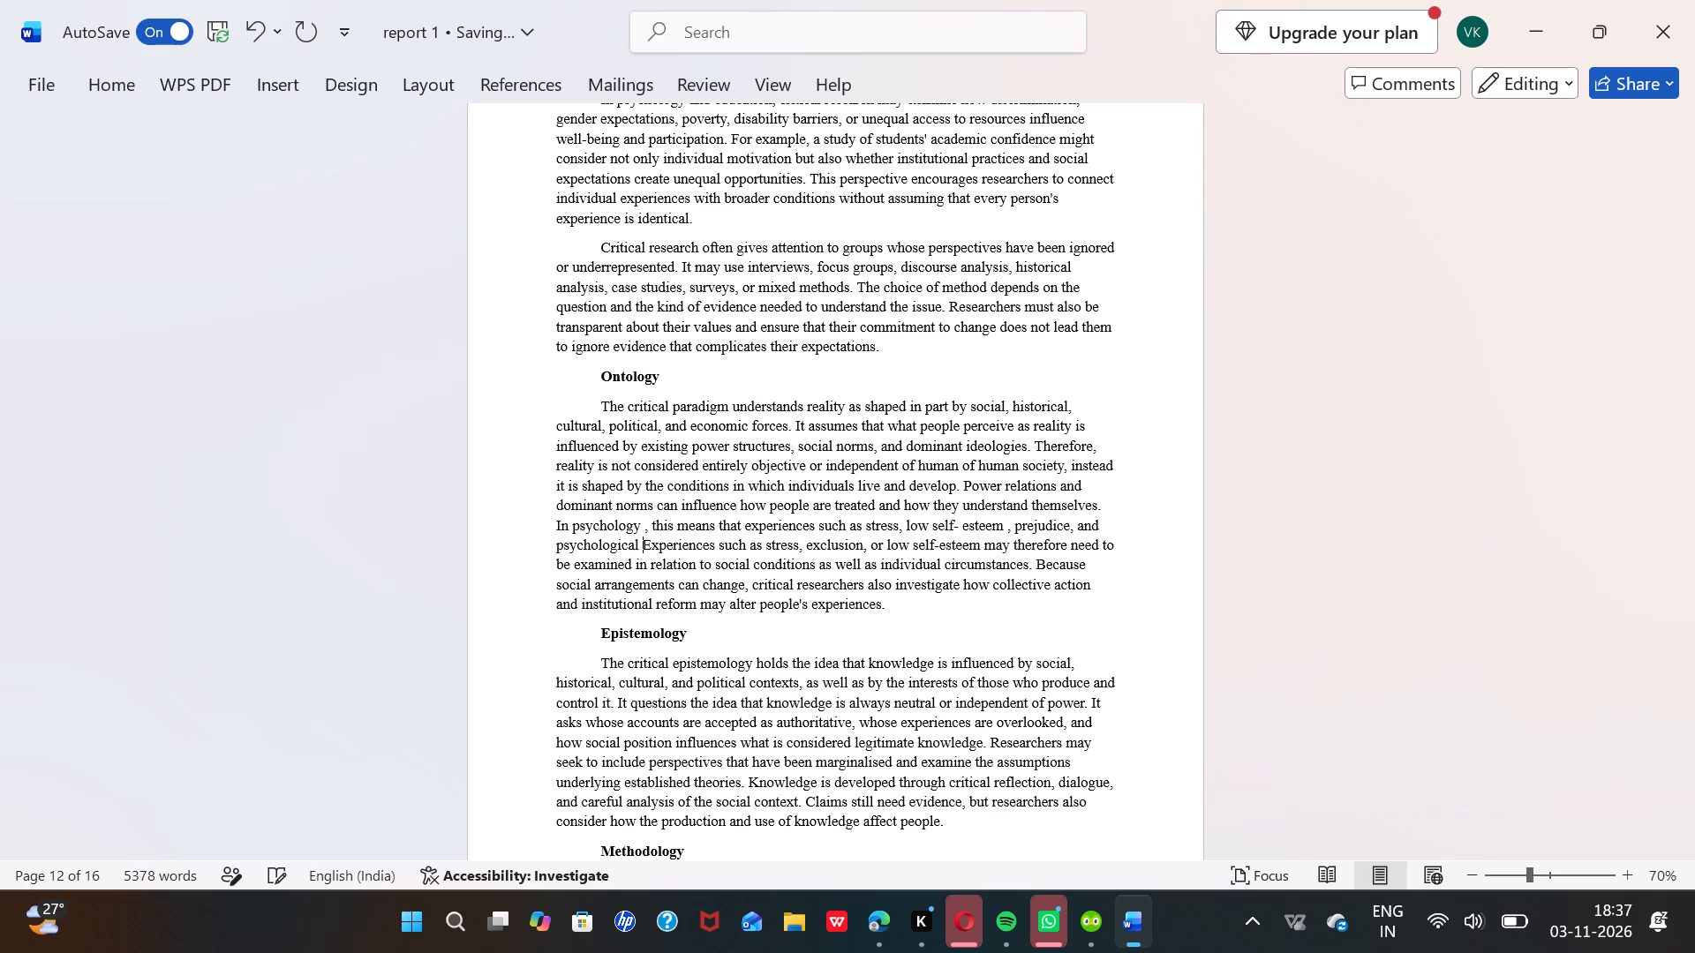
{"action": "type", "text": "distress are"}
{"action": "key", "text": "space"}
{"action": "type", "text": "undersy"}
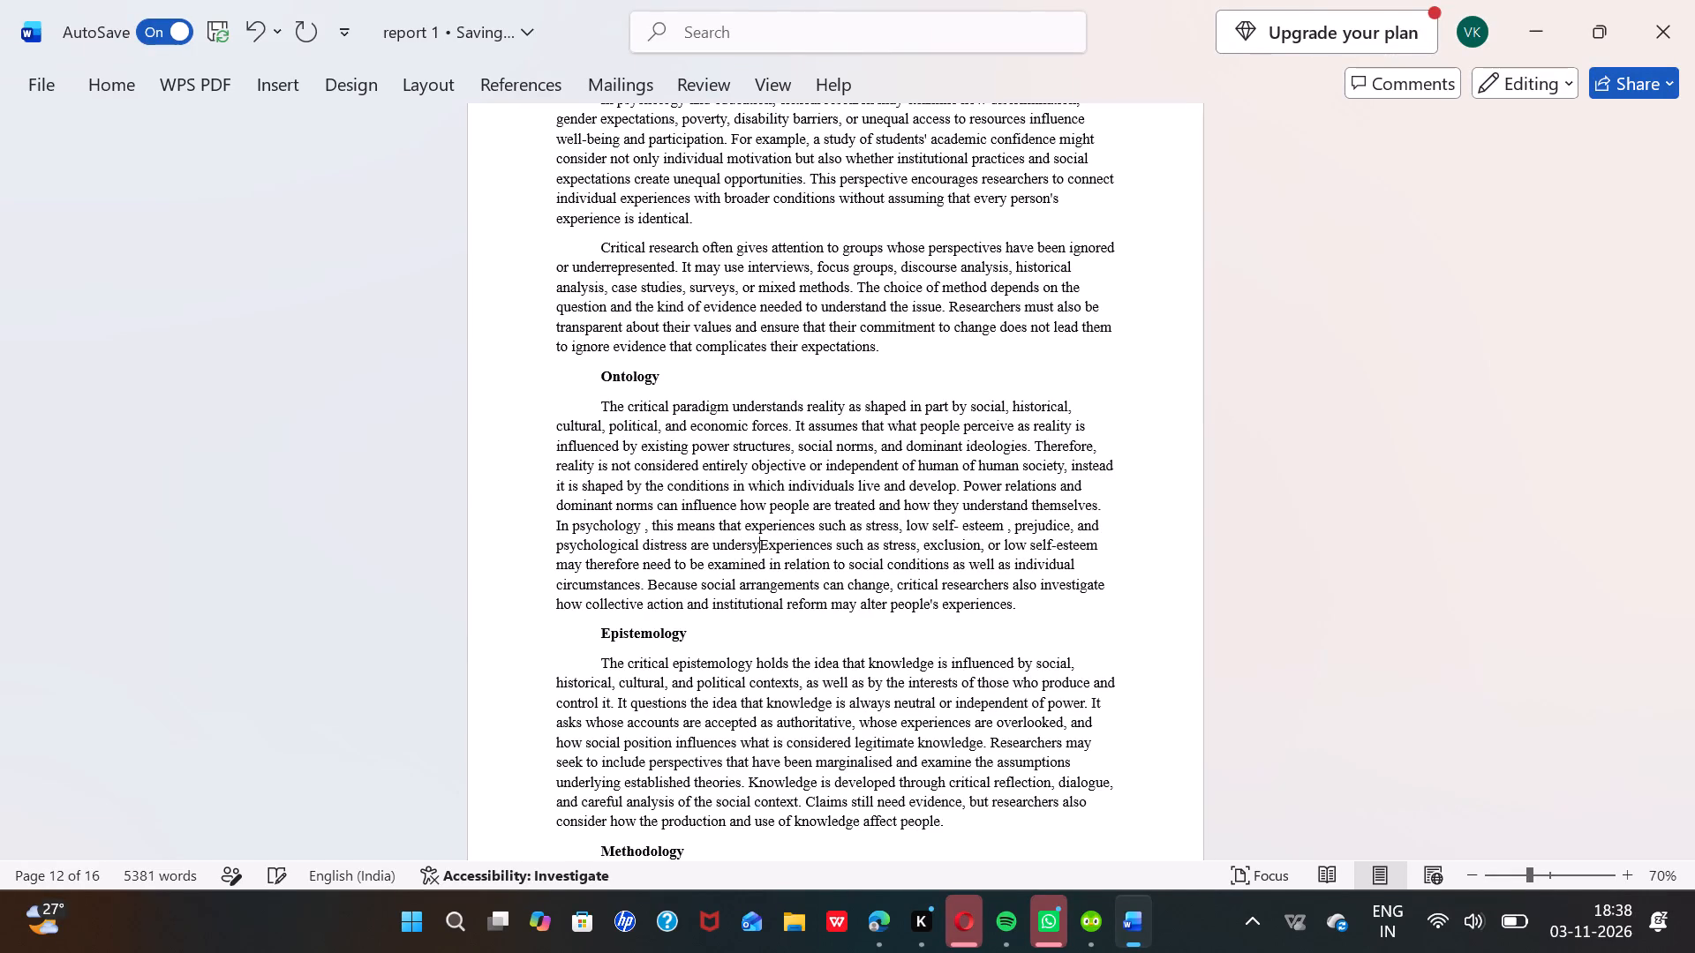
{"action": "key", "text": "BackSpace"}
{"action": "type", "text": "tood"}
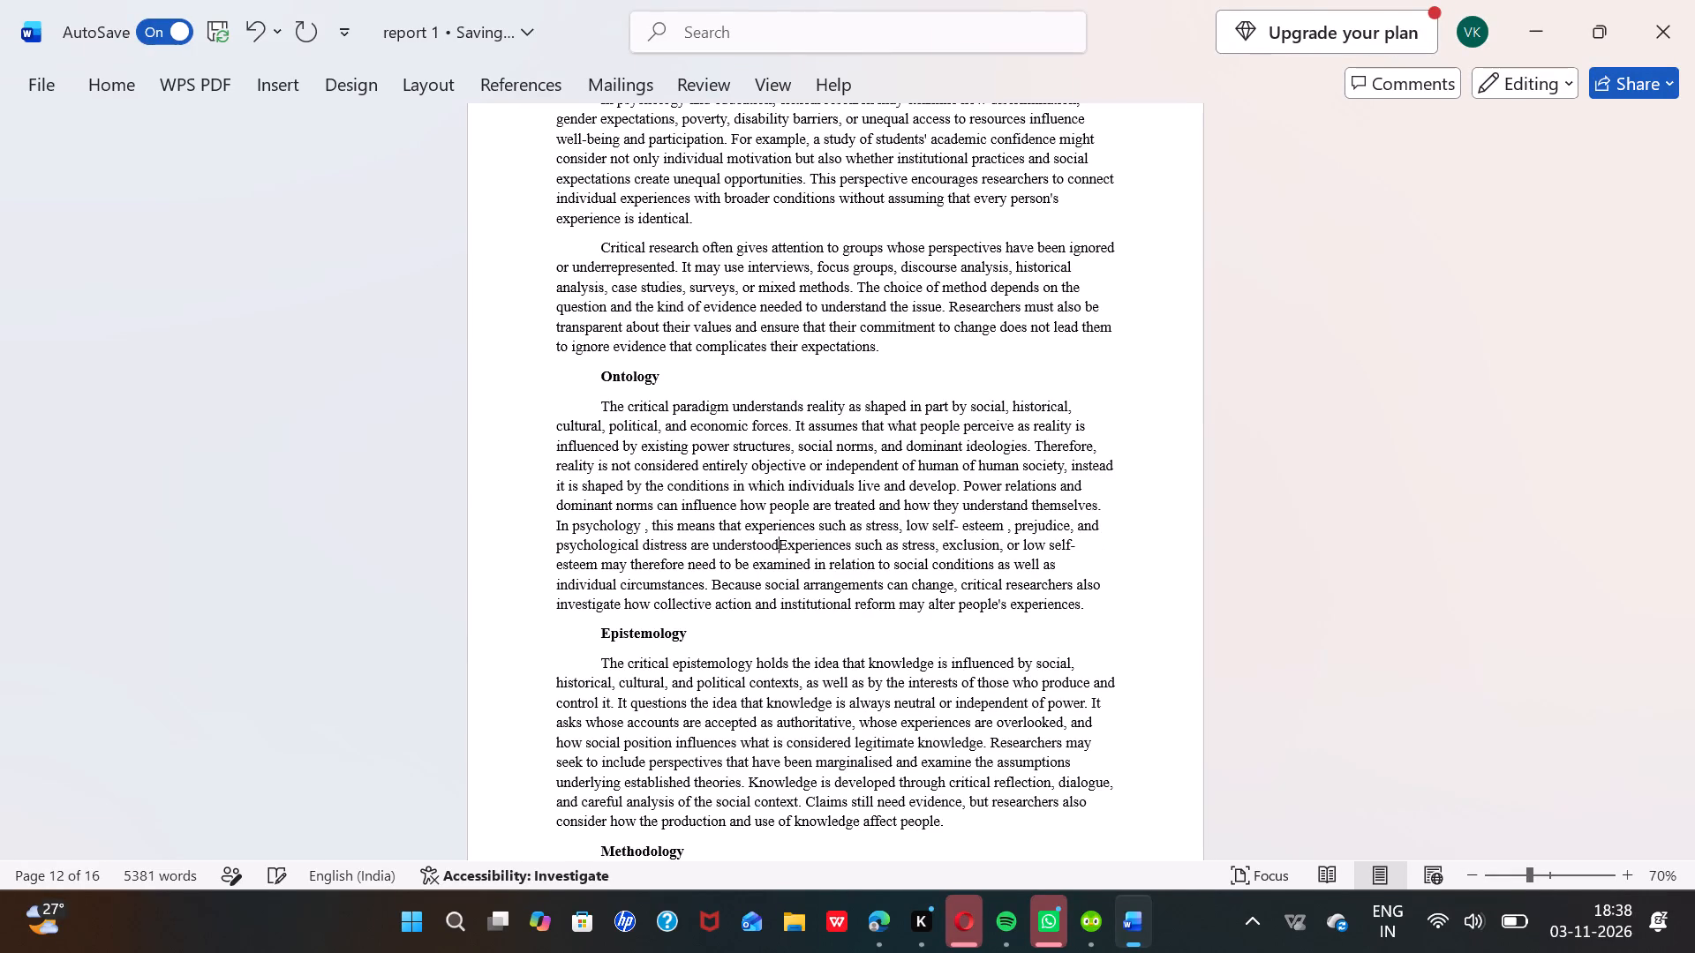
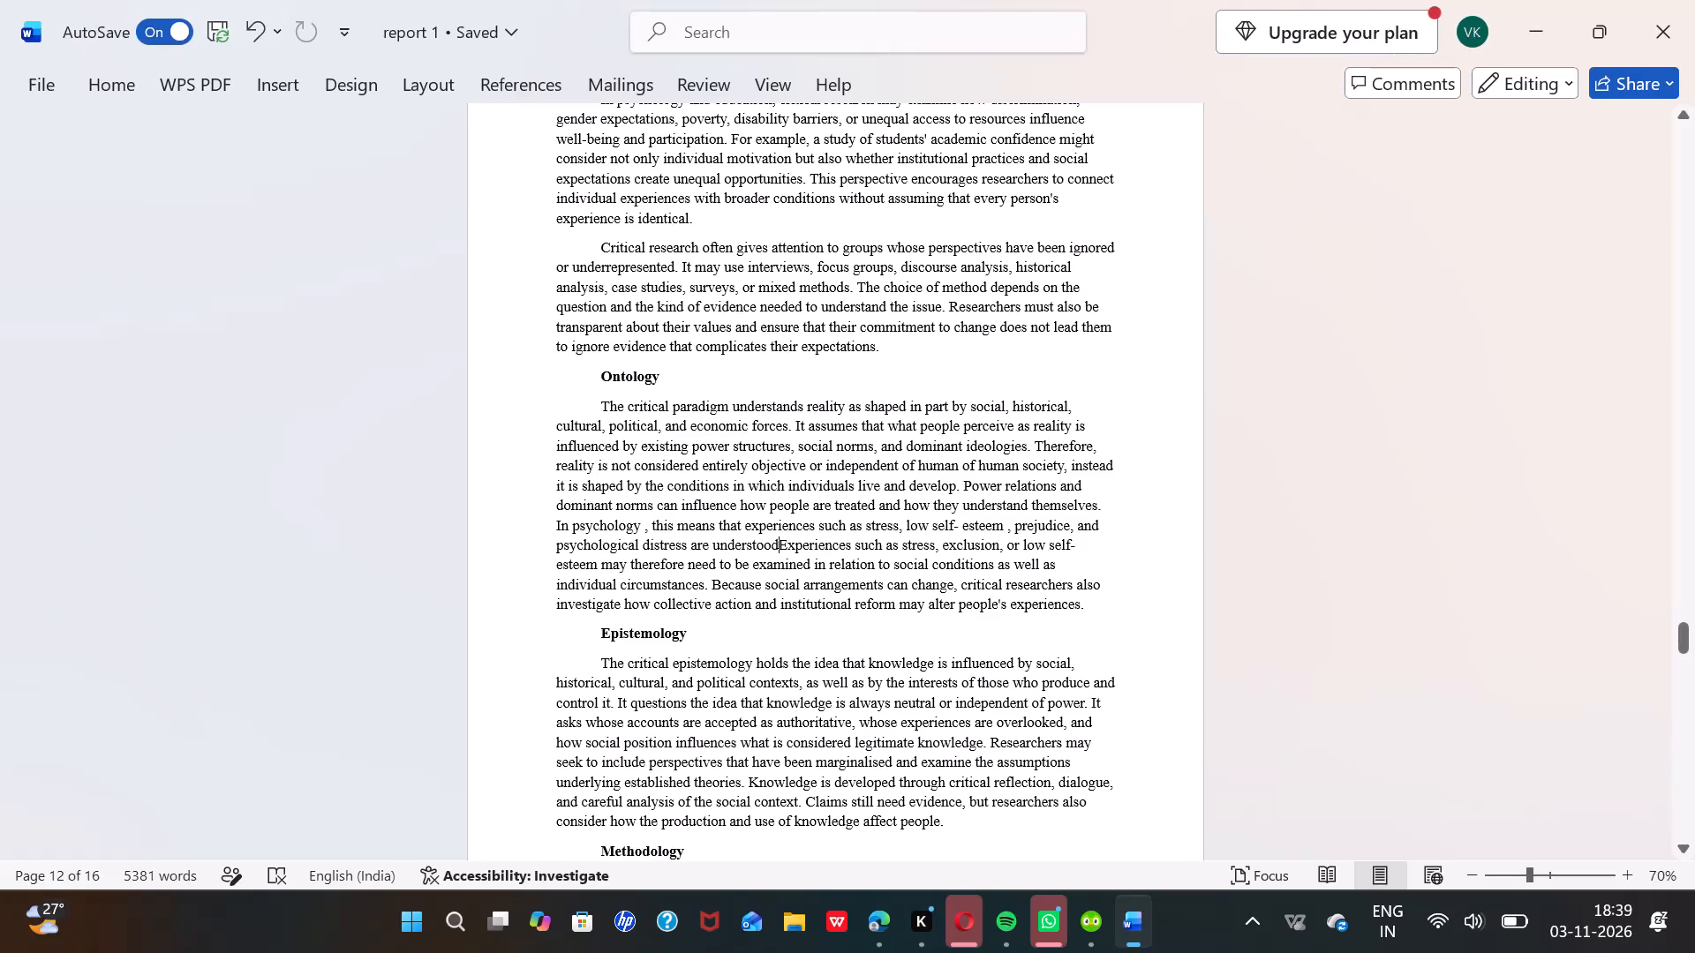
Add a space between "understood" and "Experiences", and remove the stray space before the comma after "In psychology" in the critical Ontology paragraph.
{"action": "key", "text": "space"}
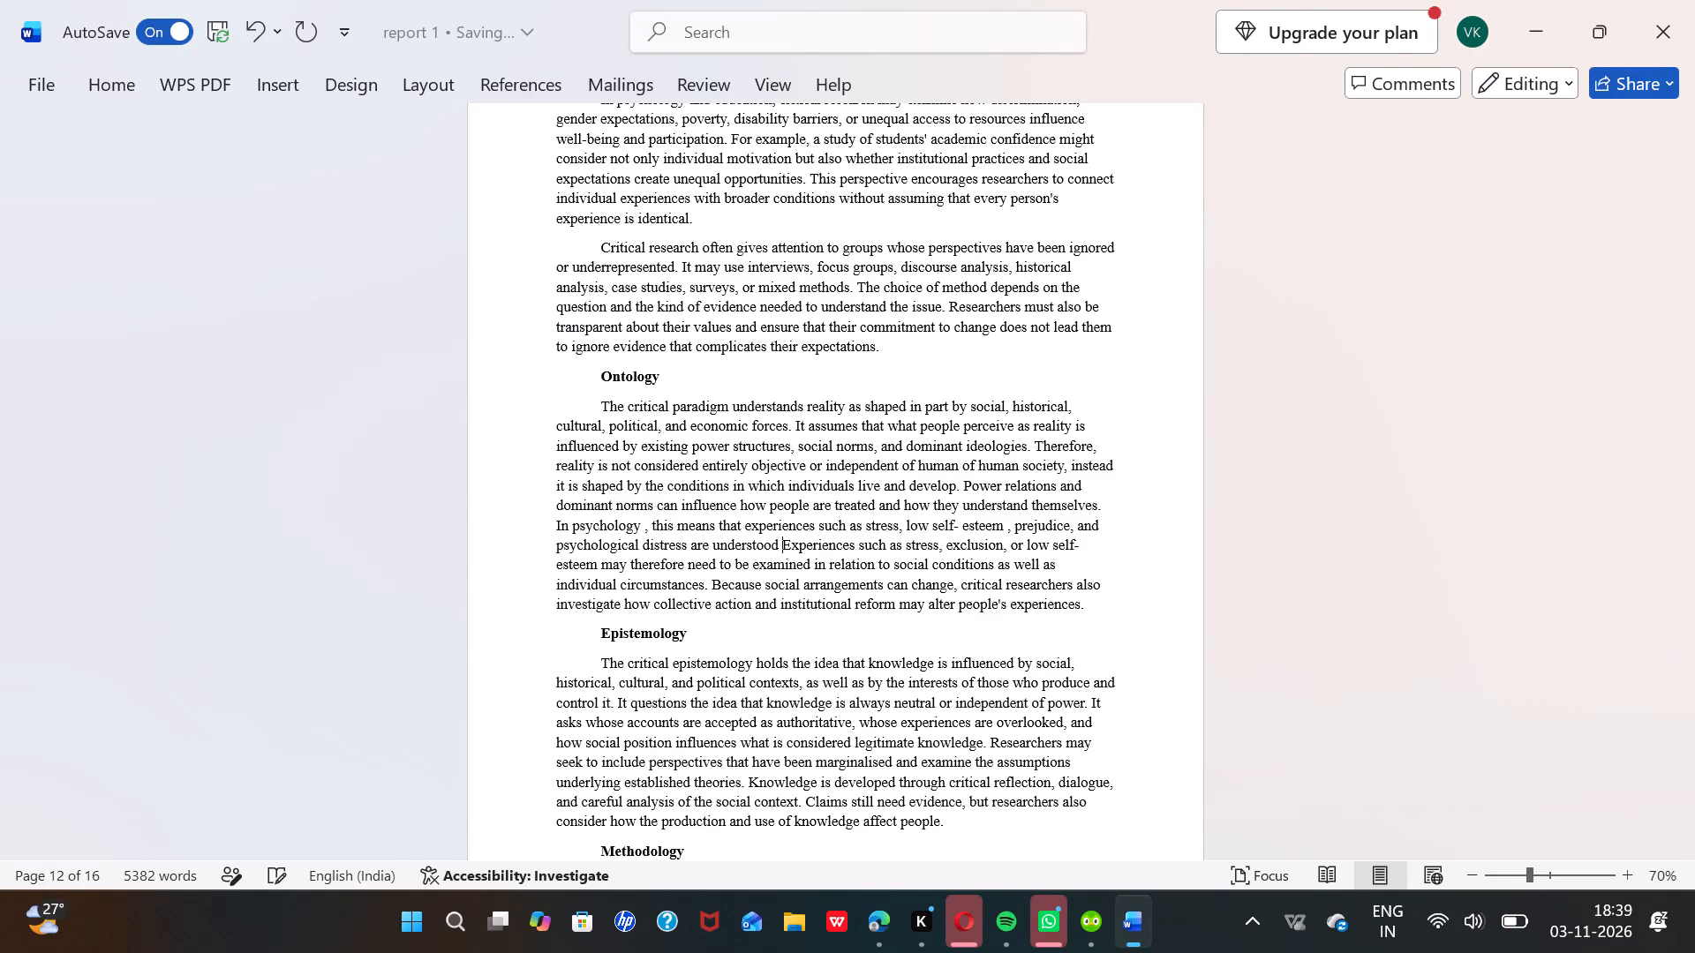
{"action": "left_click", "coordinate": [644, 524]}
{"action": "key", "text": "BackSpace"}
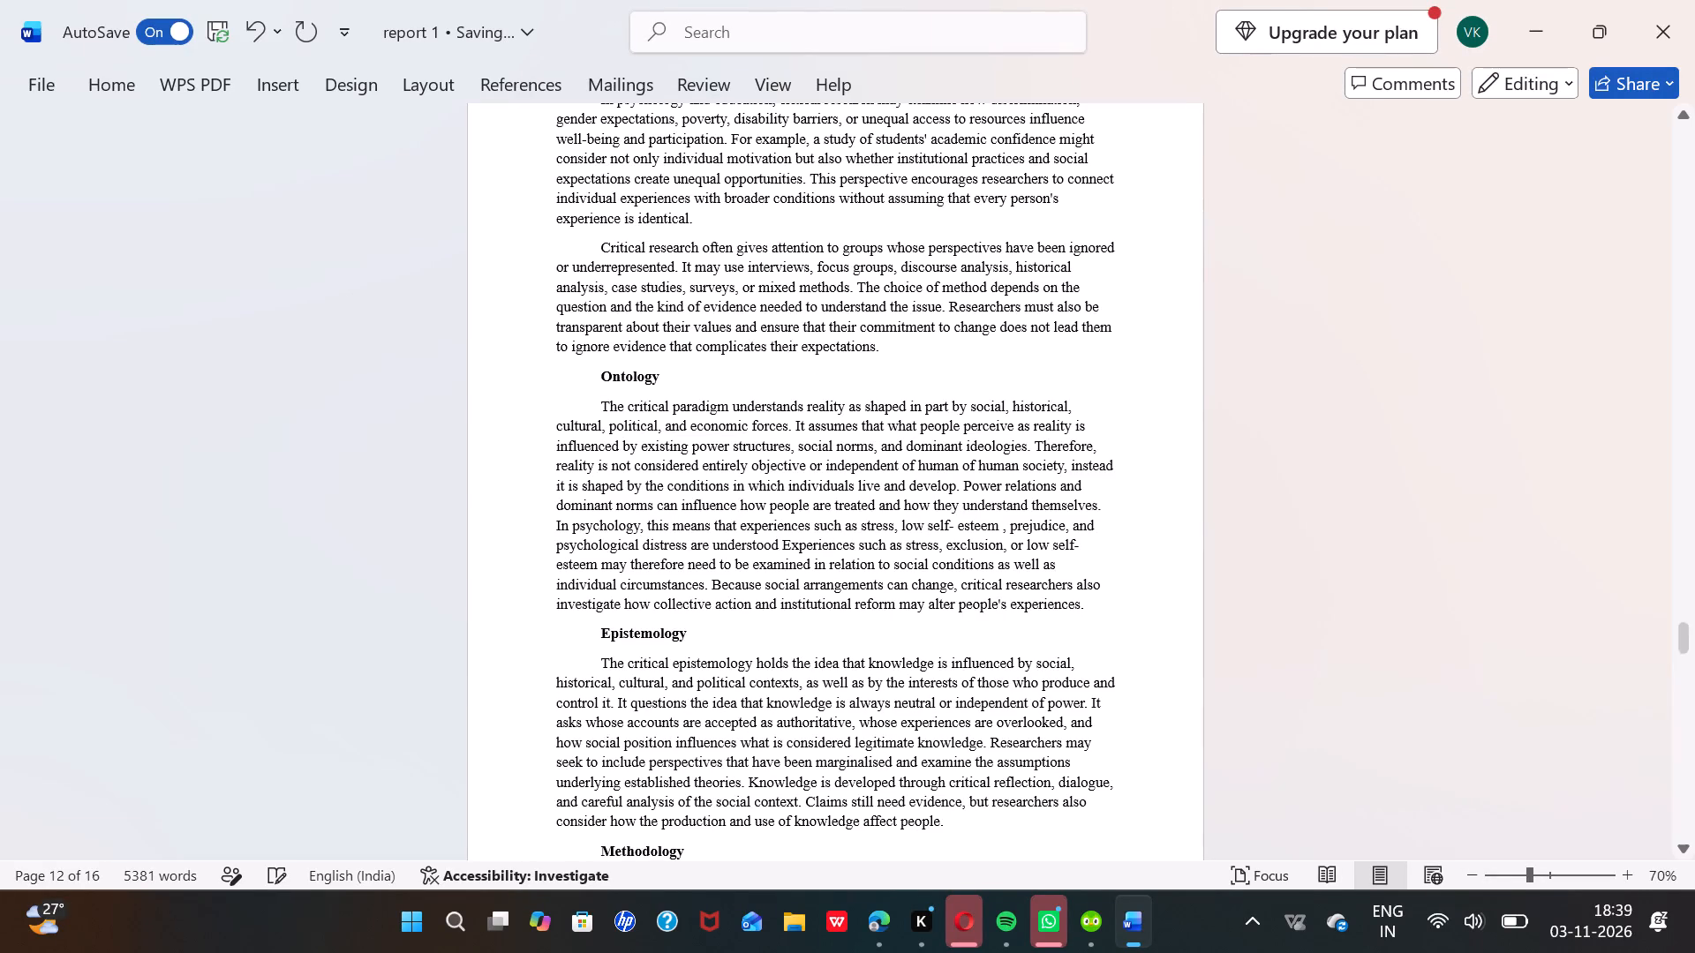
Resume the new Ontology sentence right after "psychological distress are understood", adding a space for its continuation.
{"action": "left_click", "coordinate": [779, 552]}
{"action": "key", "text": "space"}
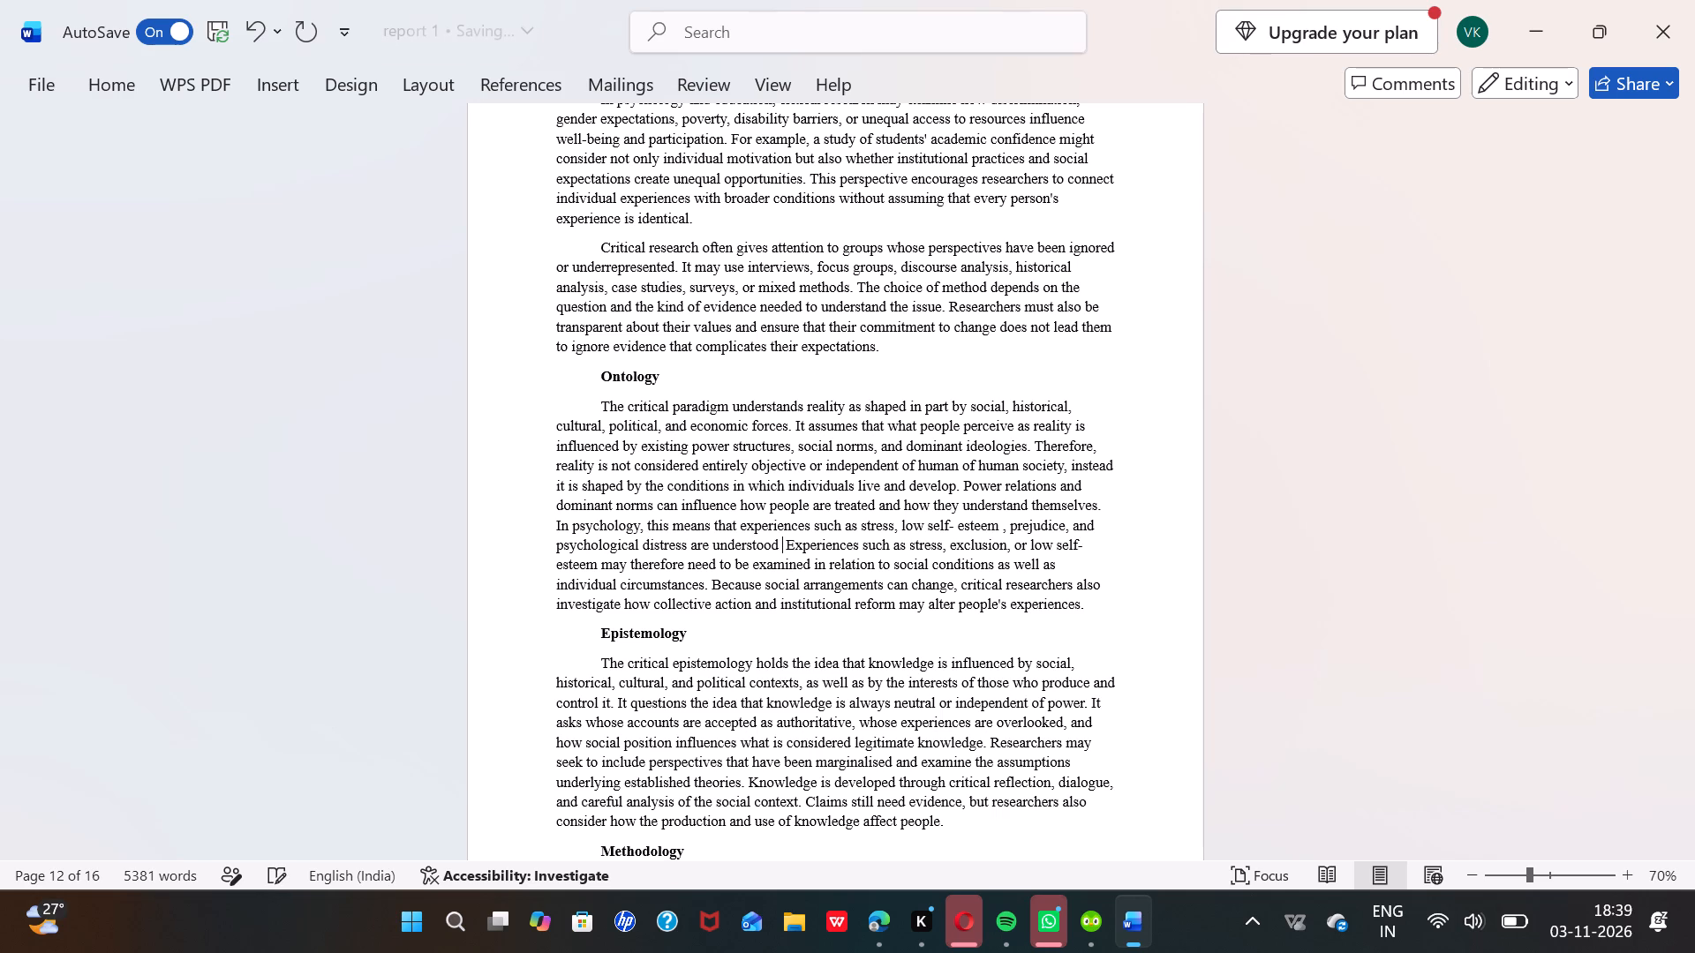
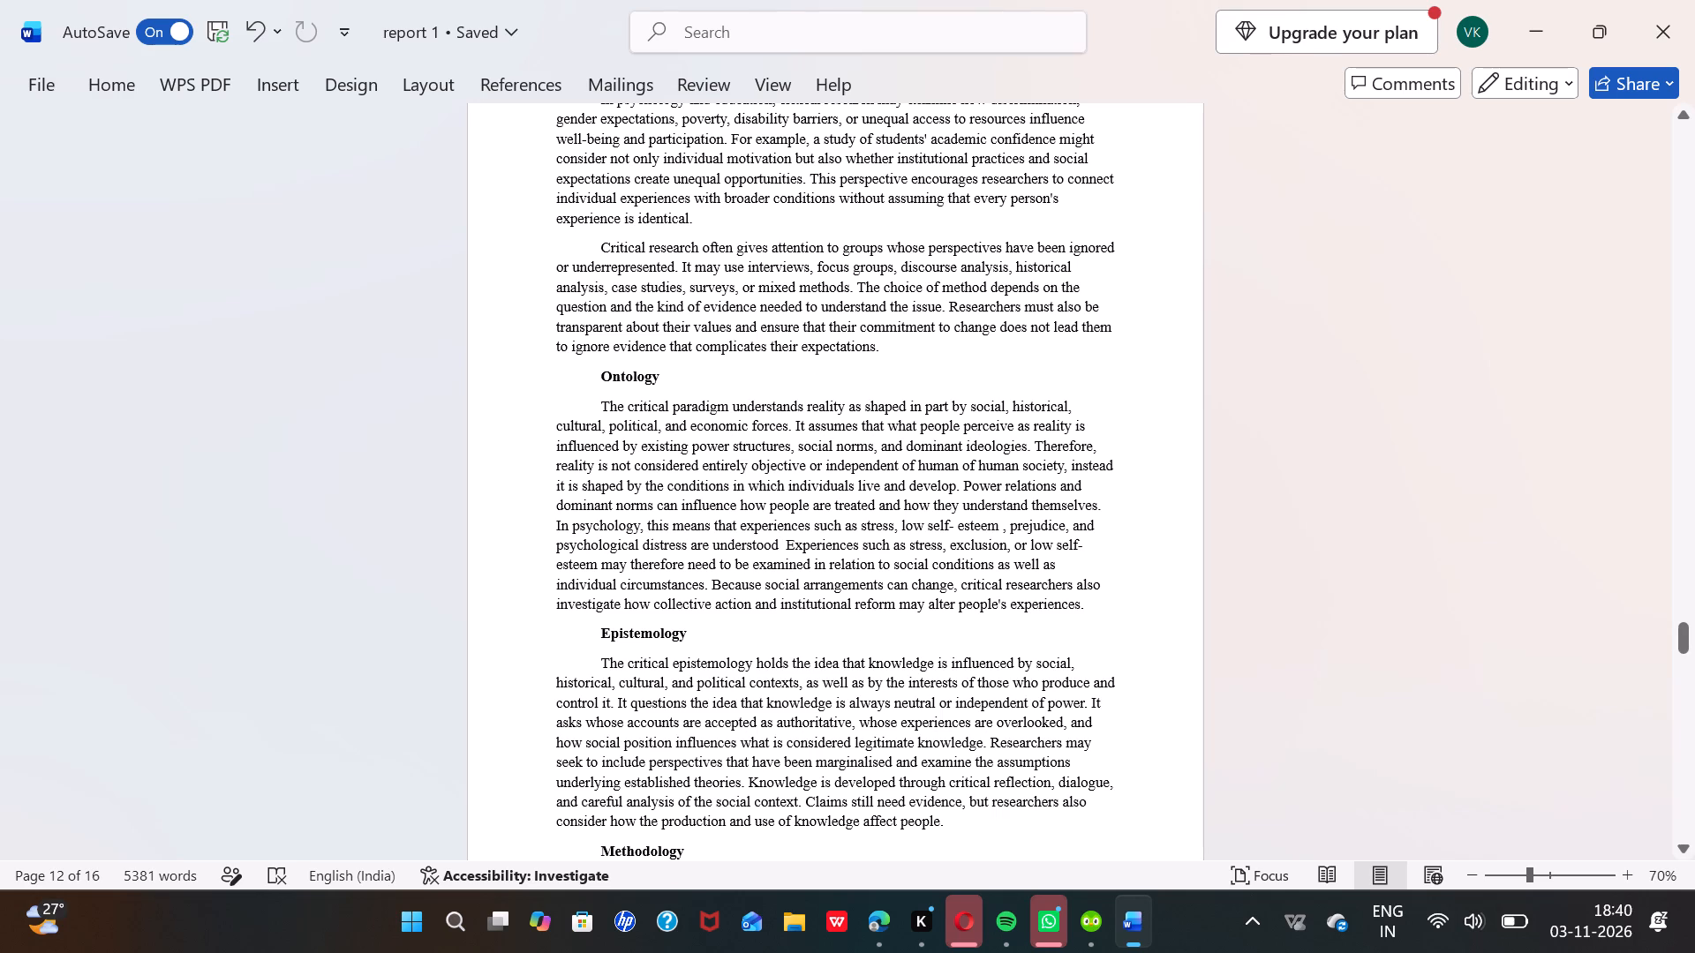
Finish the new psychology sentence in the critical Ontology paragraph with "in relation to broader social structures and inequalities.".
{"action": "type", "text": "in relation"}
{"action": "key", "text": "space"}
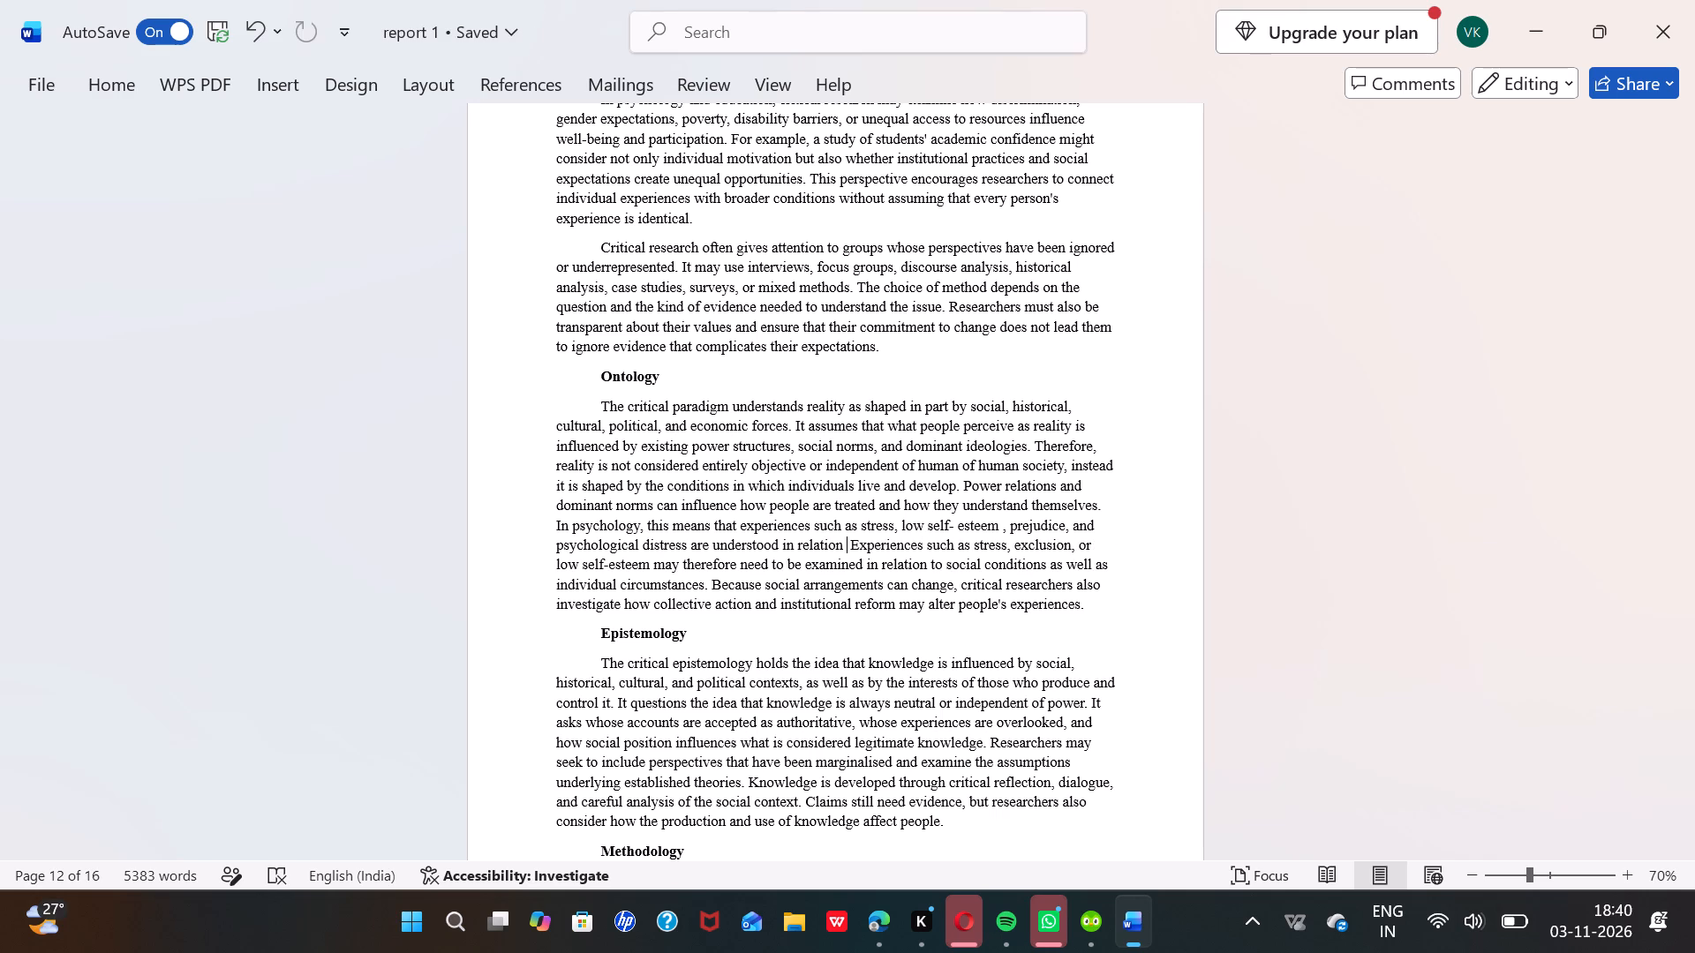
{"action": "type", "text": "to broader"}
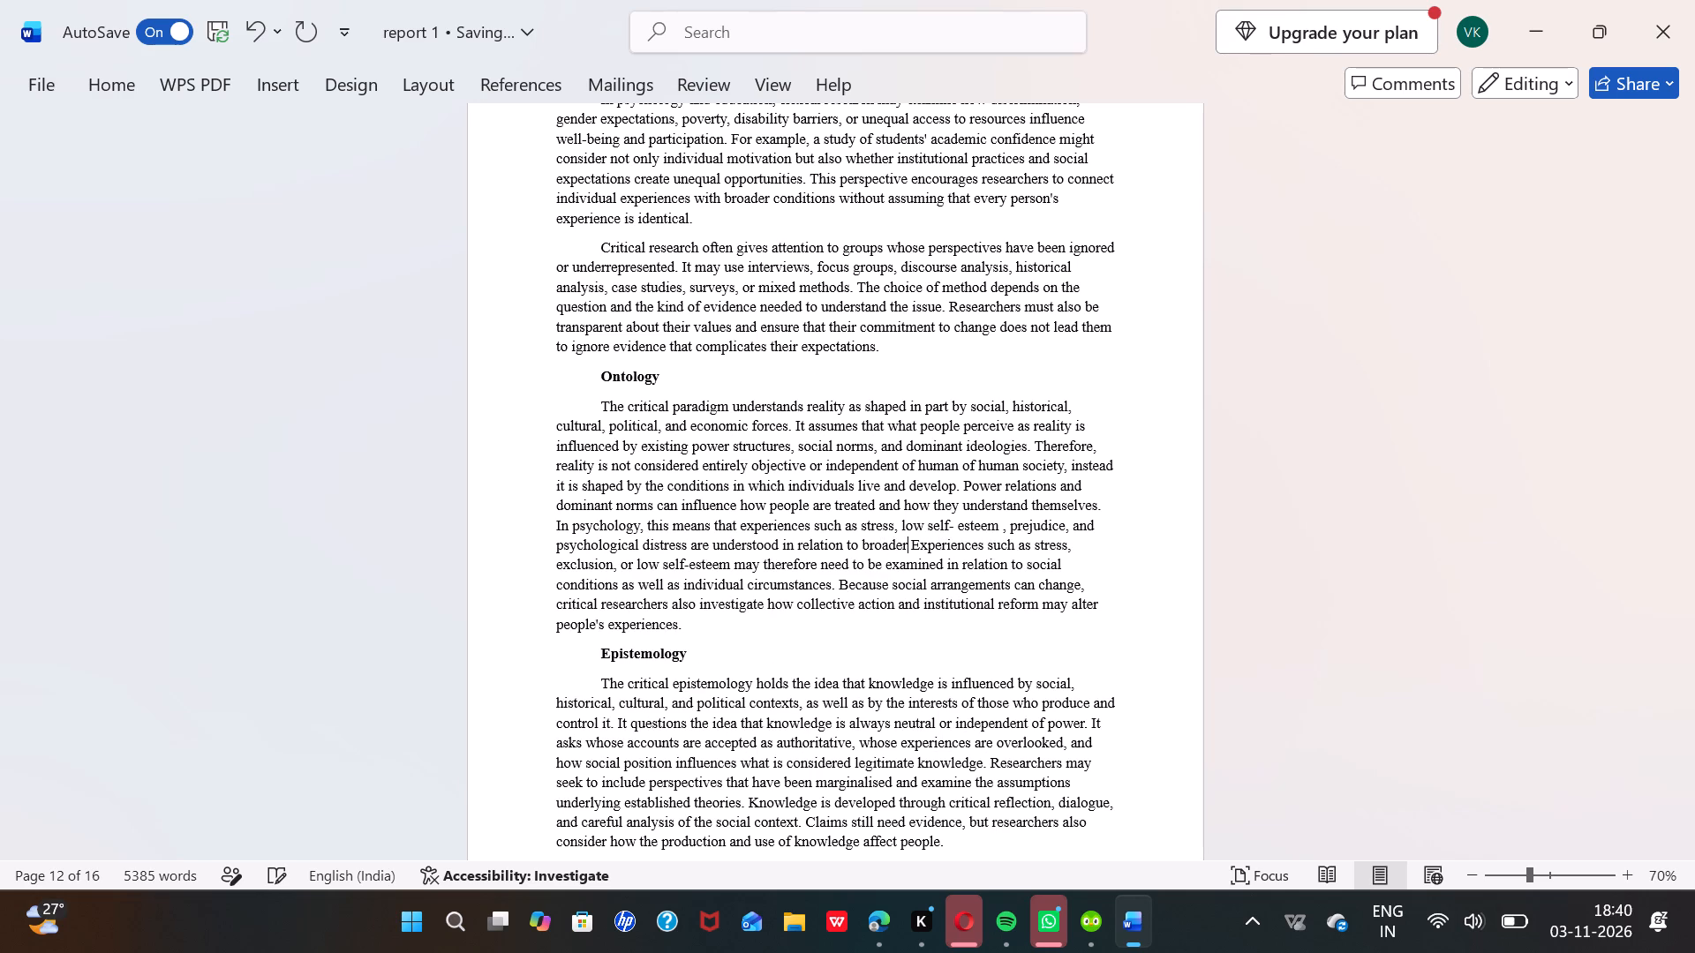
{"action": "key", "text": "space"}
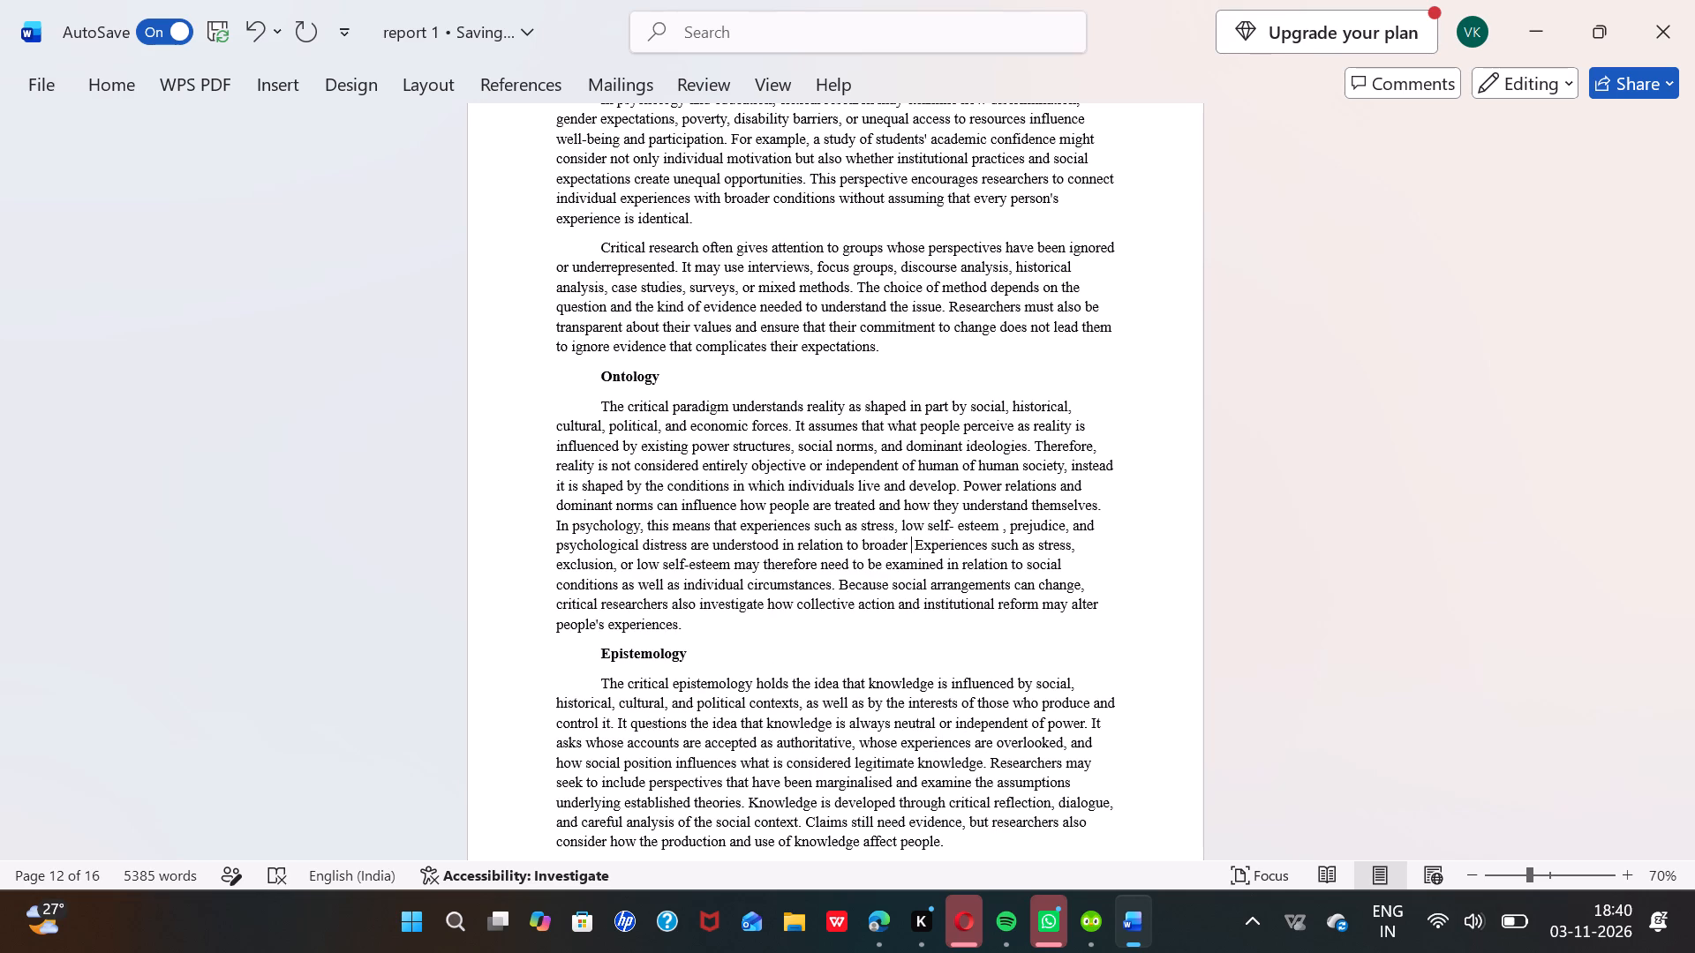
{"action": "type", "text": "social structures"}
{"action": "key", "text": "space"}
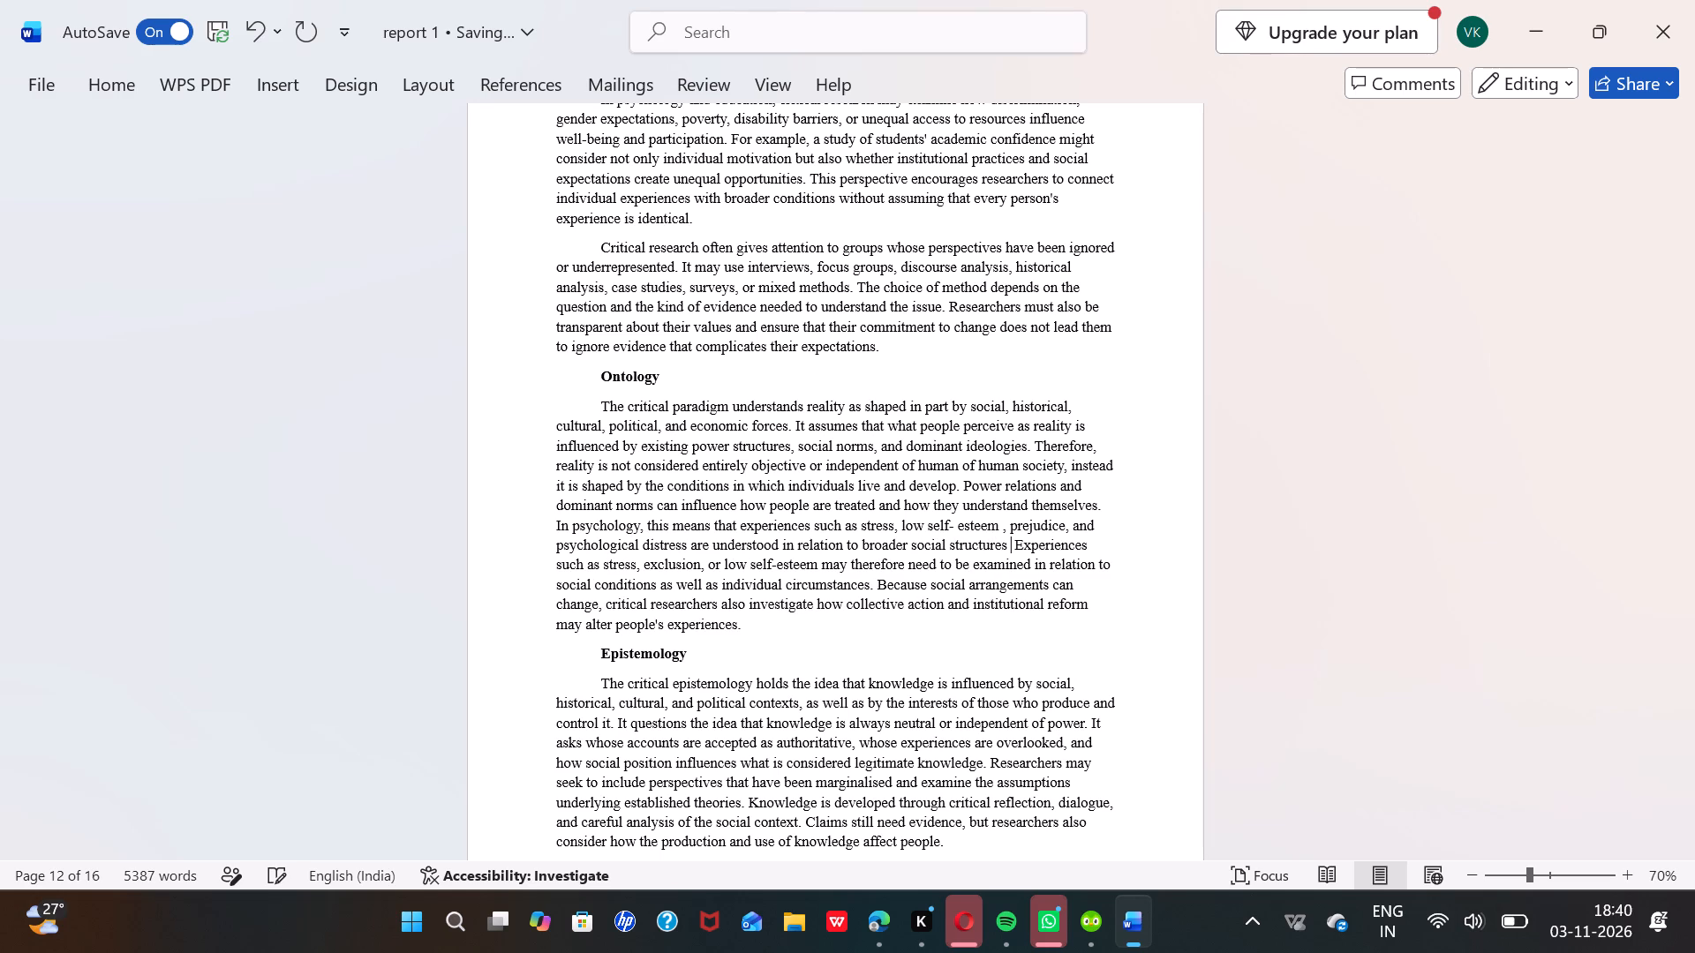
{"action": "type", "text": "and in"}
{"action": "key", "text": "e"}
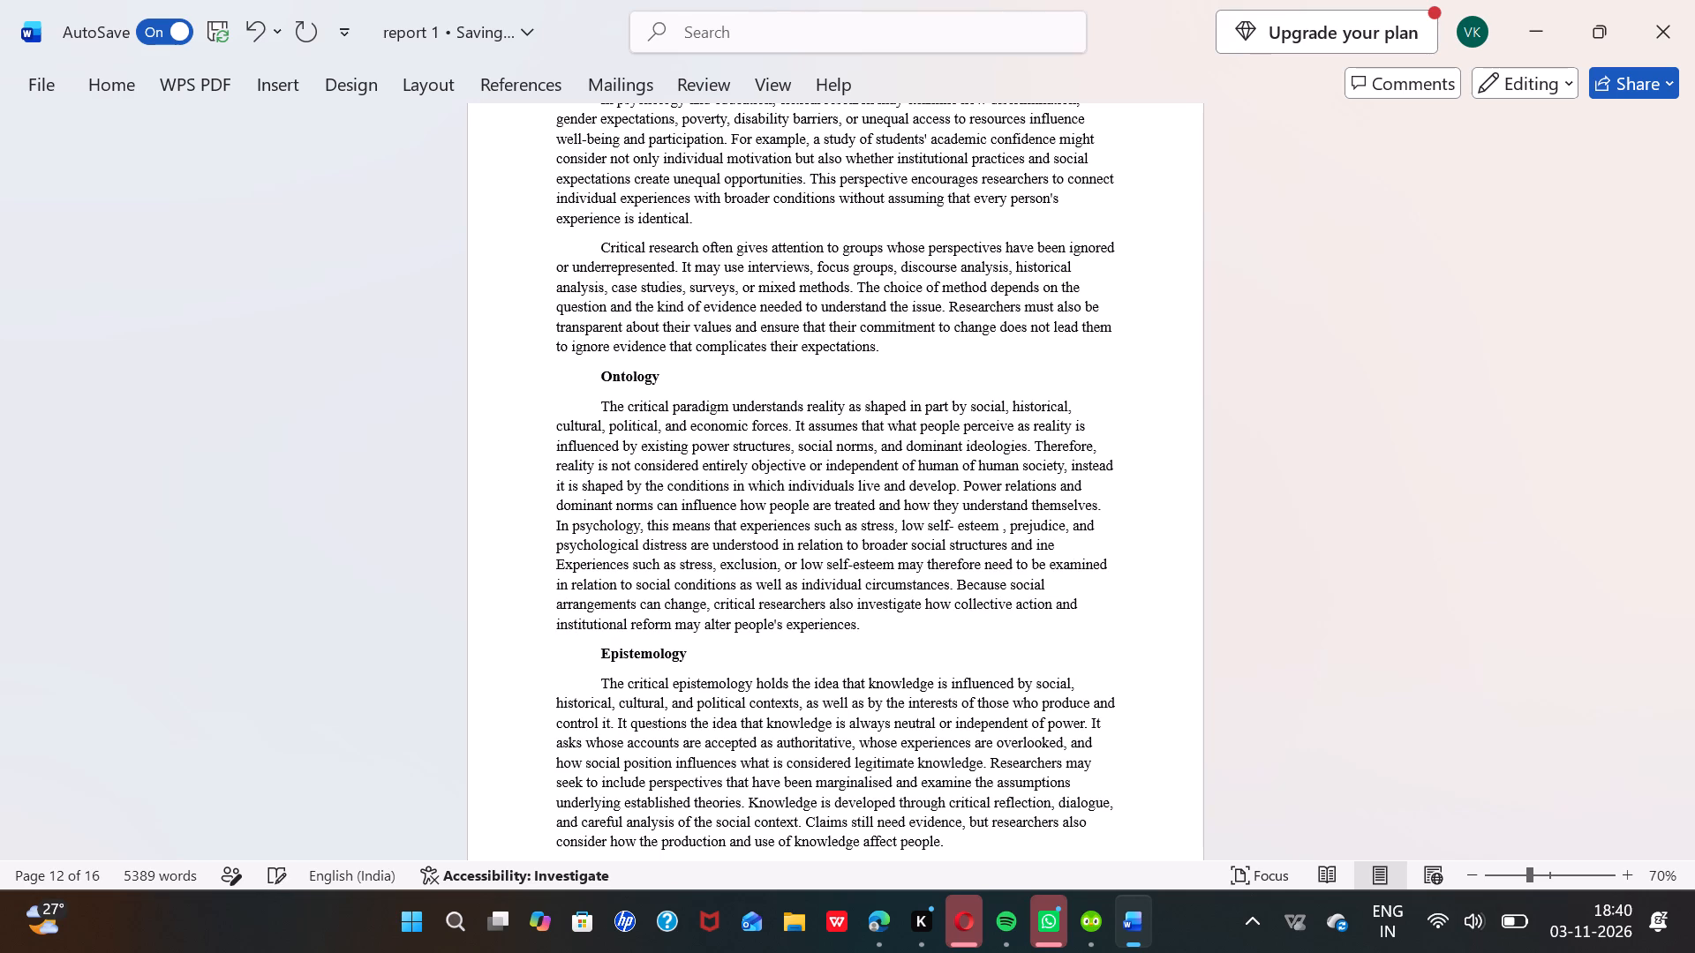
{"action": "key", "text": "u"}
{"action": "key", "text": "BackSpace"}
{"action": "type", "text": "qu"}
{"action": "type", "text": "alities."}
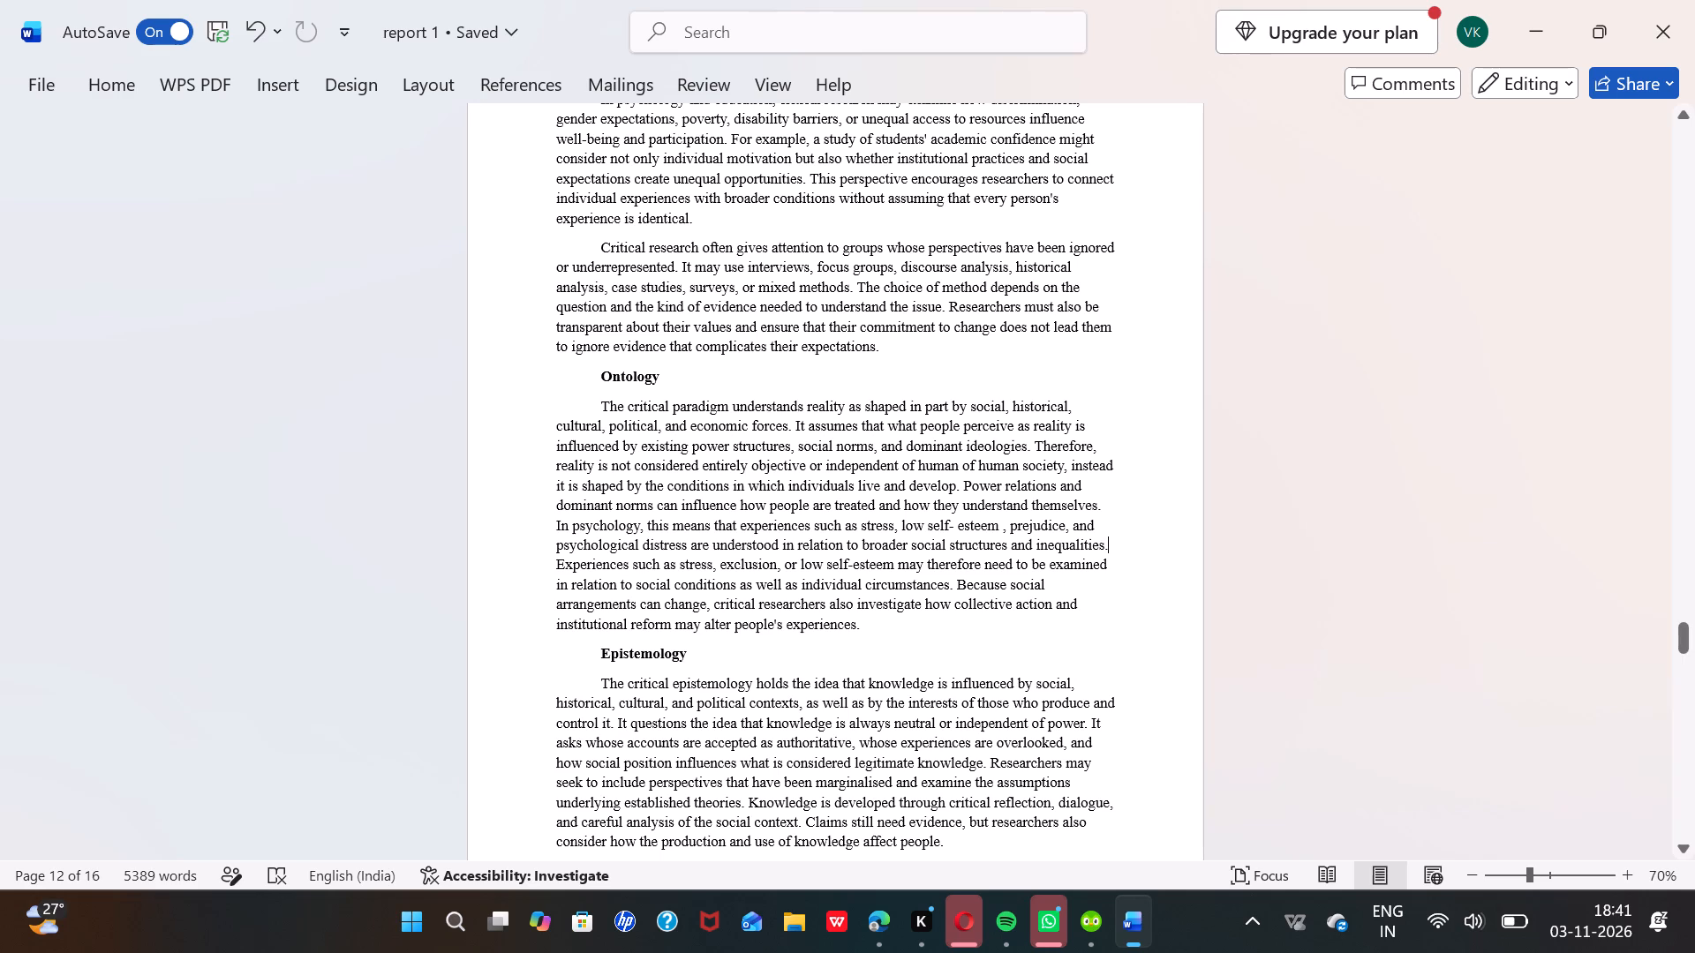
Copy "prejudice, and psychological distress" from the new psychology sentence into the following sentence, right after "stress, exclusion,".
{"action": "scroll", "coordinate": [644, 547], "scroll_direction": "down", "scroll_amount": 1}
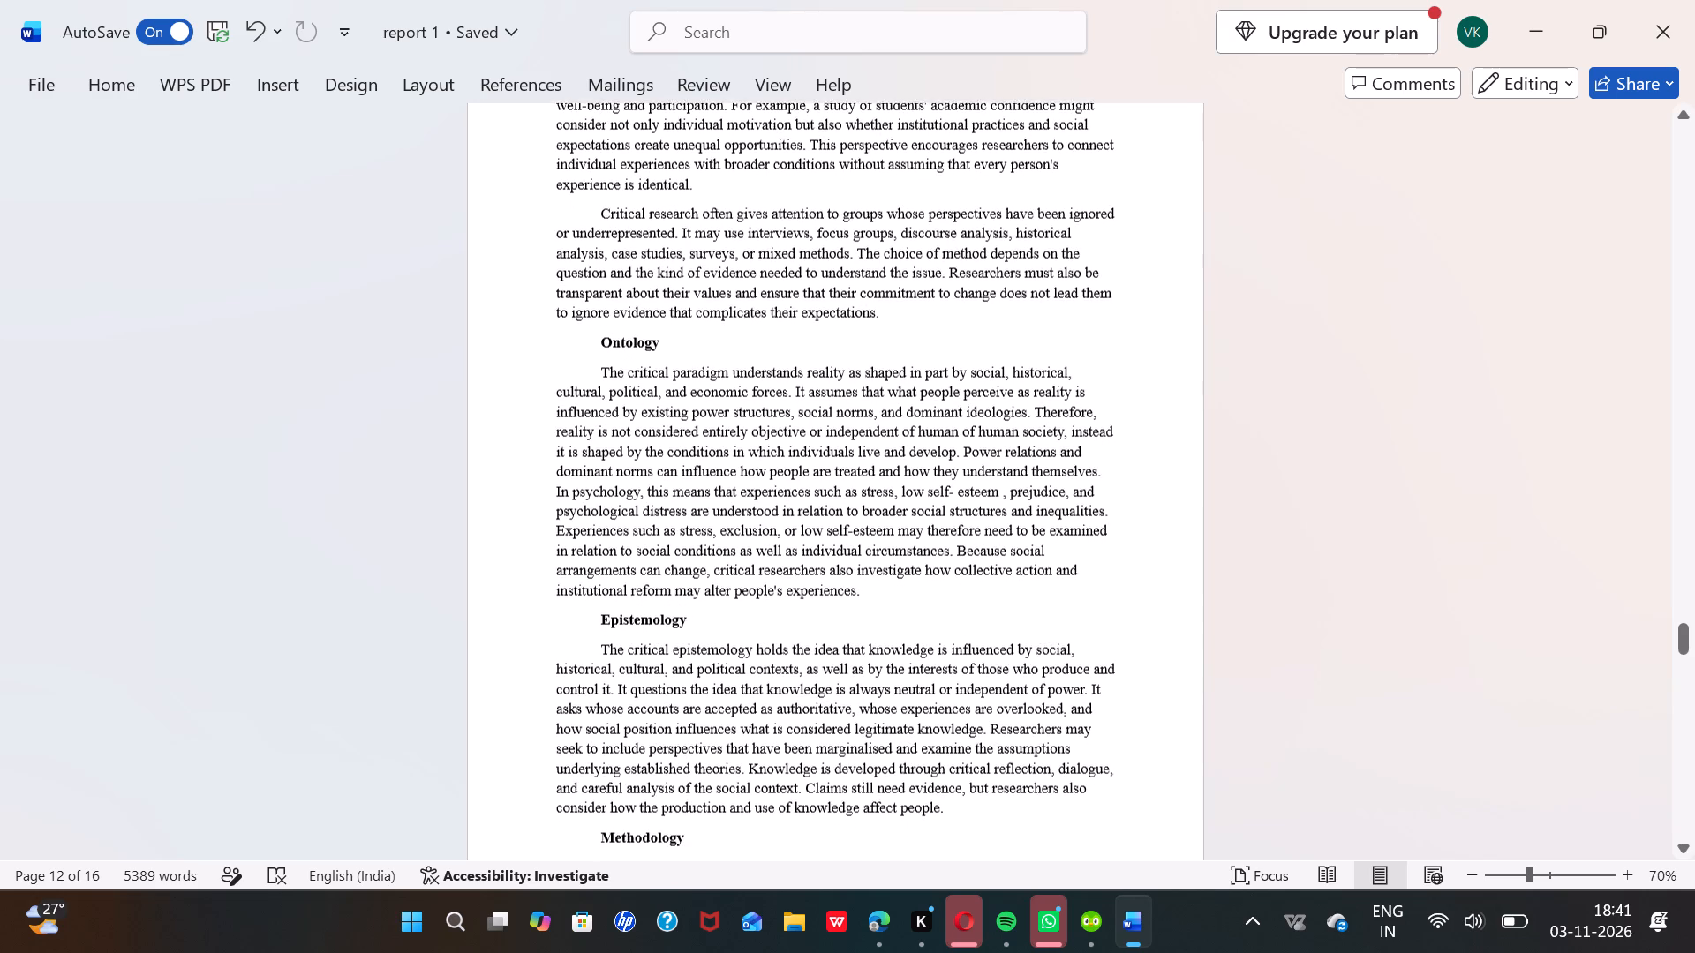
{"action": "scroll", "coordinate": [644, 547], "scroll_direction": "down", "scroll_amount": 1}
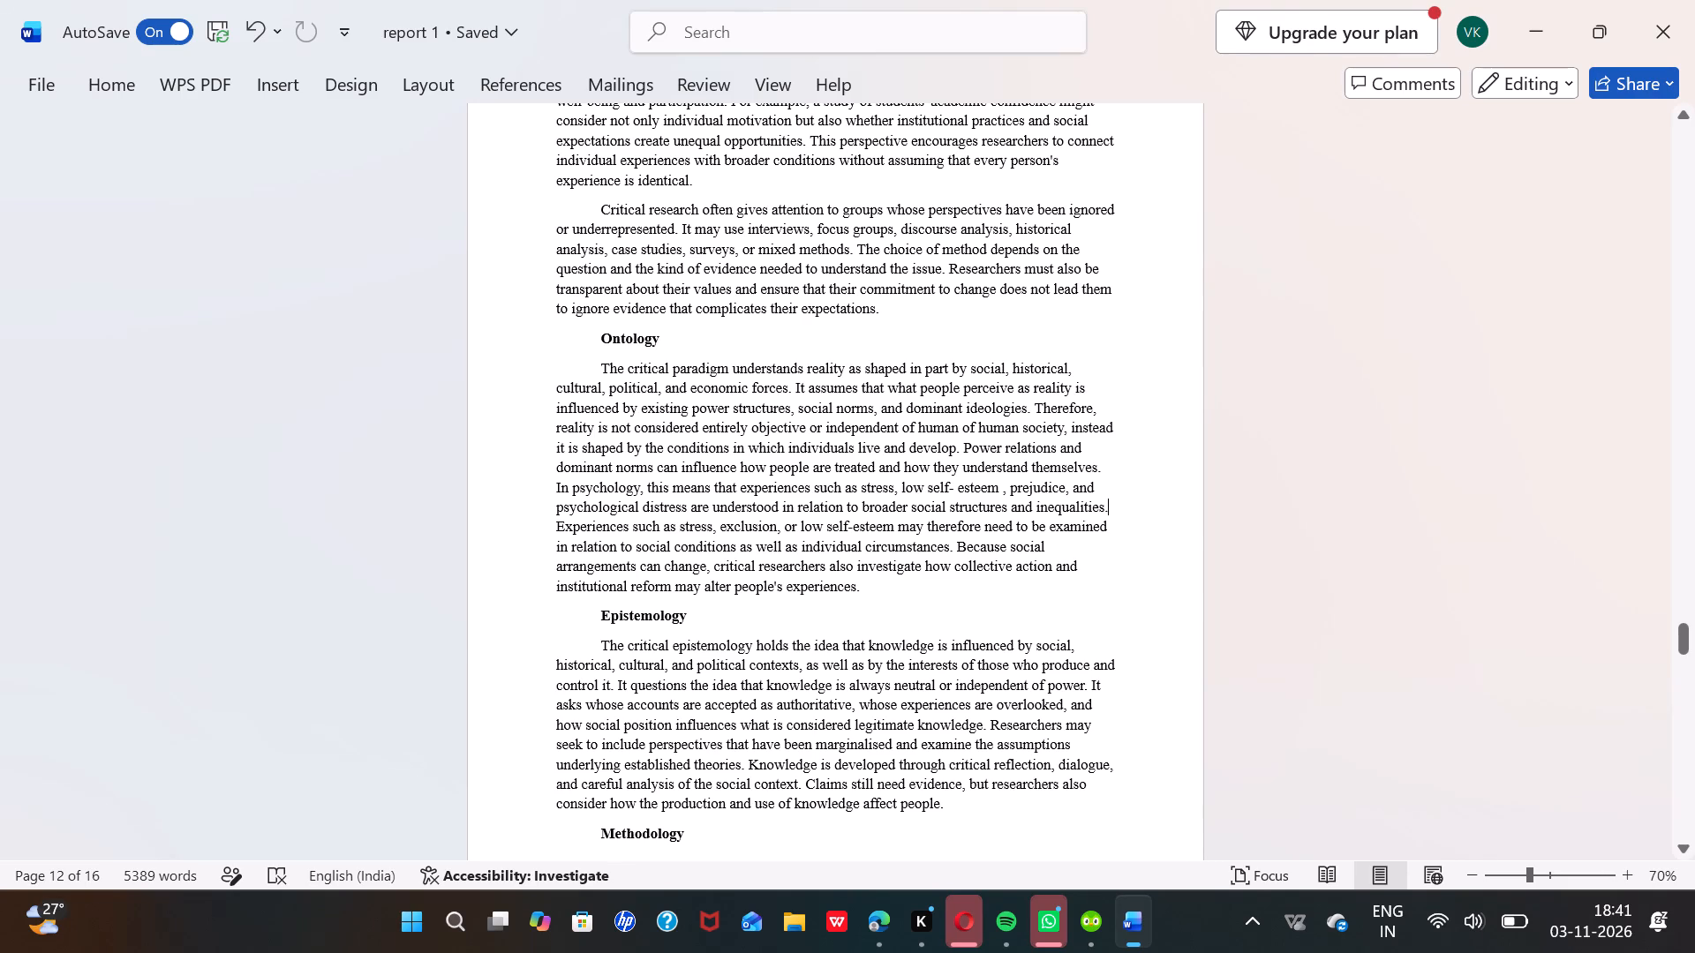
{"action": "left_click_drag", "start_coordinate": [554, 485], "coordinate": [1017, 507]}
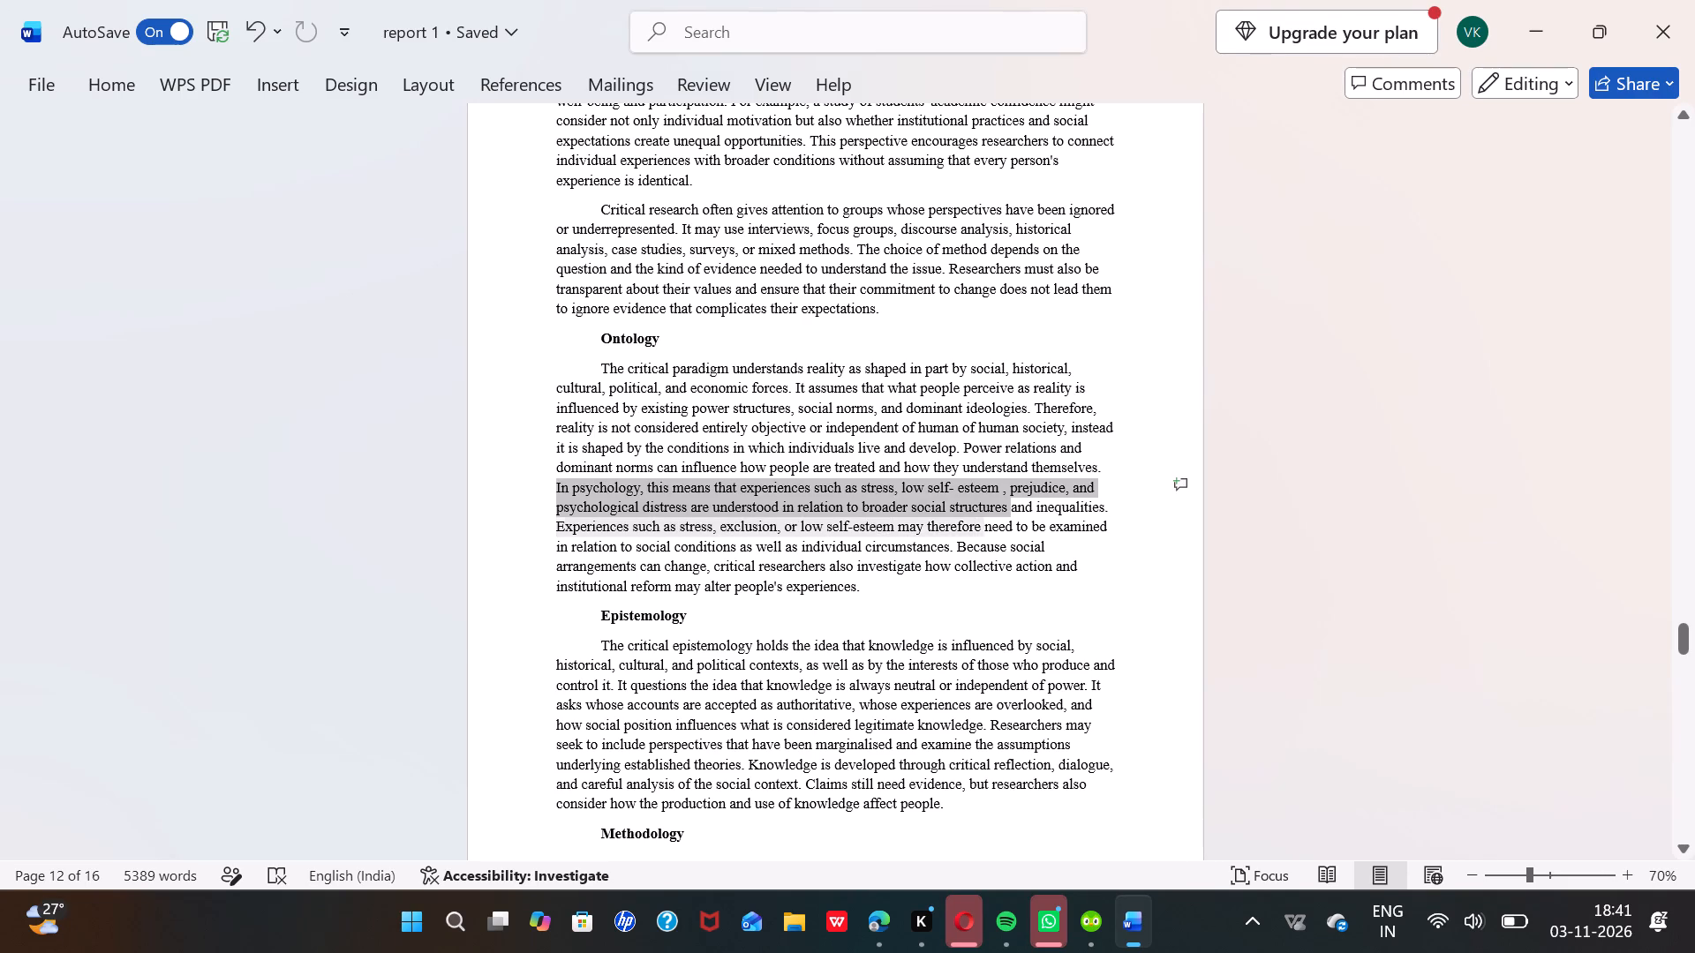
{"action": "left_click_drag", "start_coordinate": [1017, 507], "coordinate": [1119, 501]}
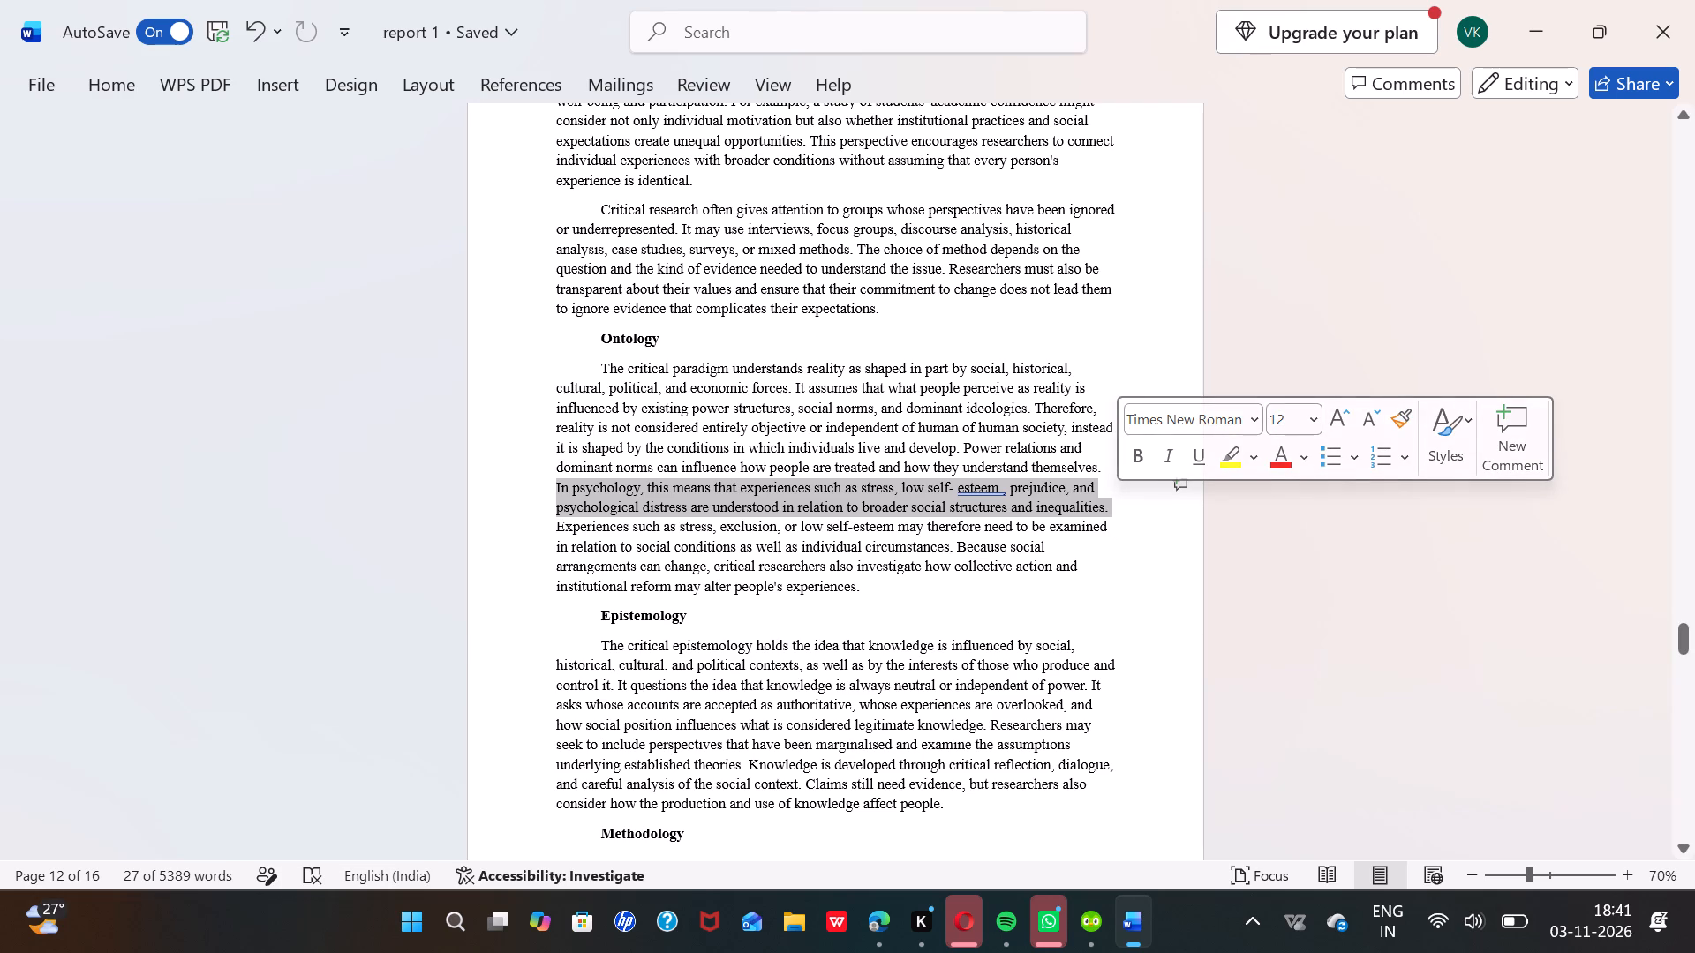
{"action": "left_click", "coordinate": [1119, 519]}
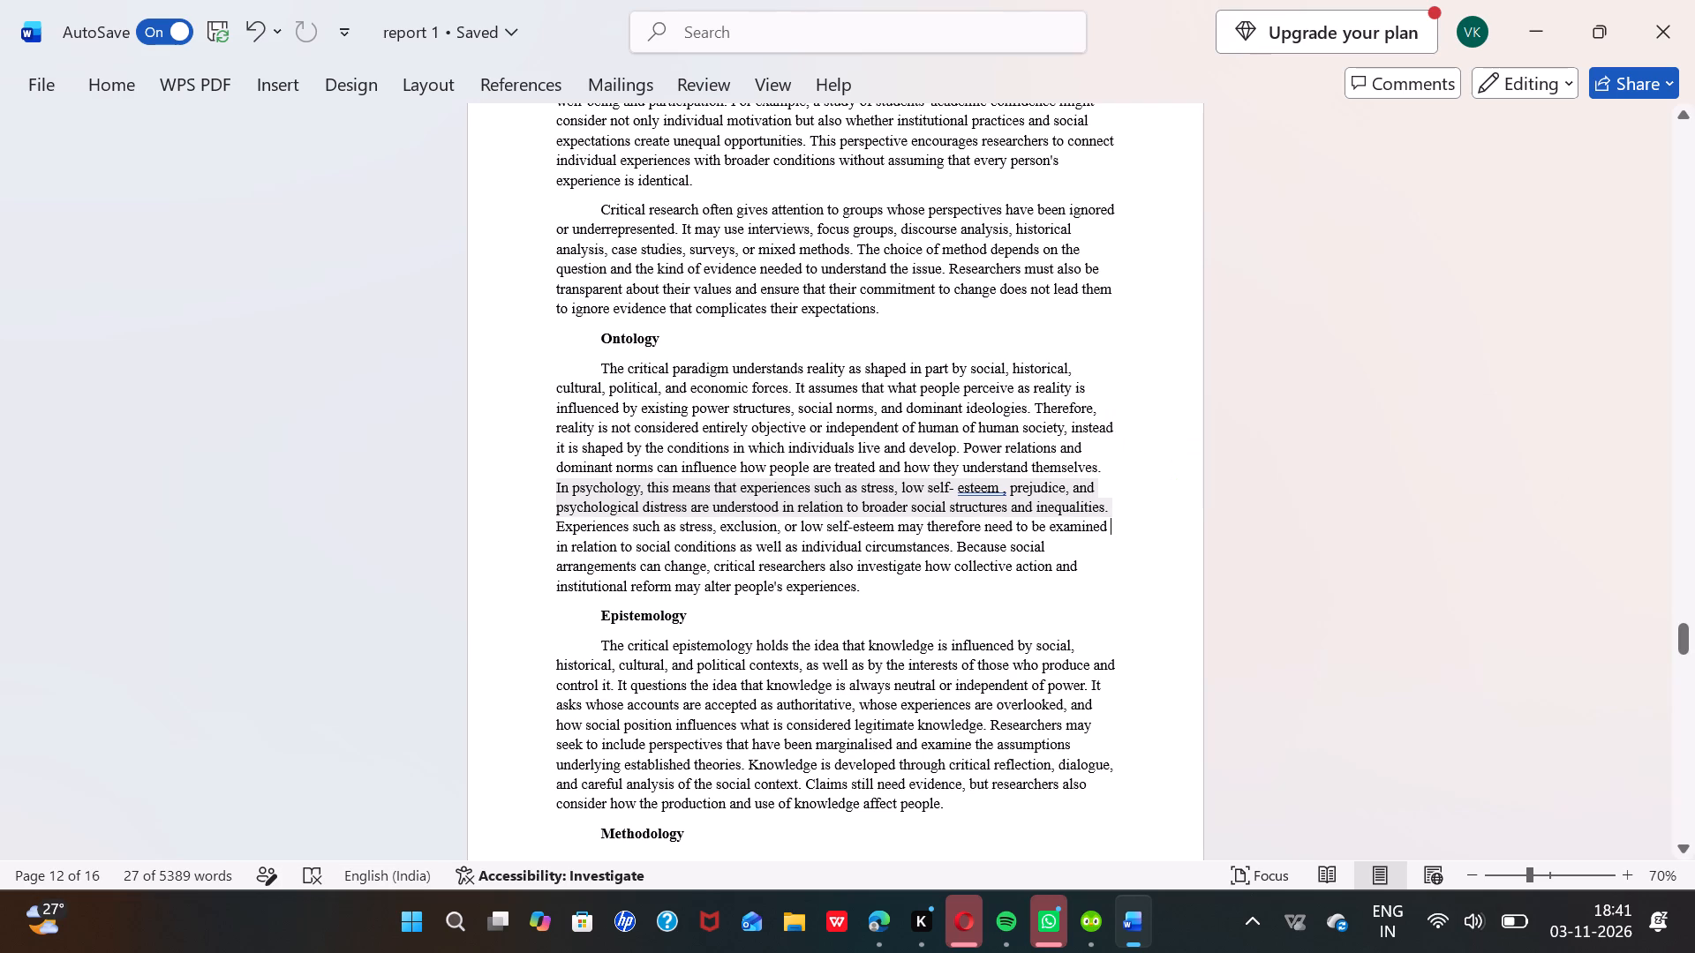
{"action": "left_click_drag", "start_coordinate": [1009, 487], "coordinate": [1026, 487]}
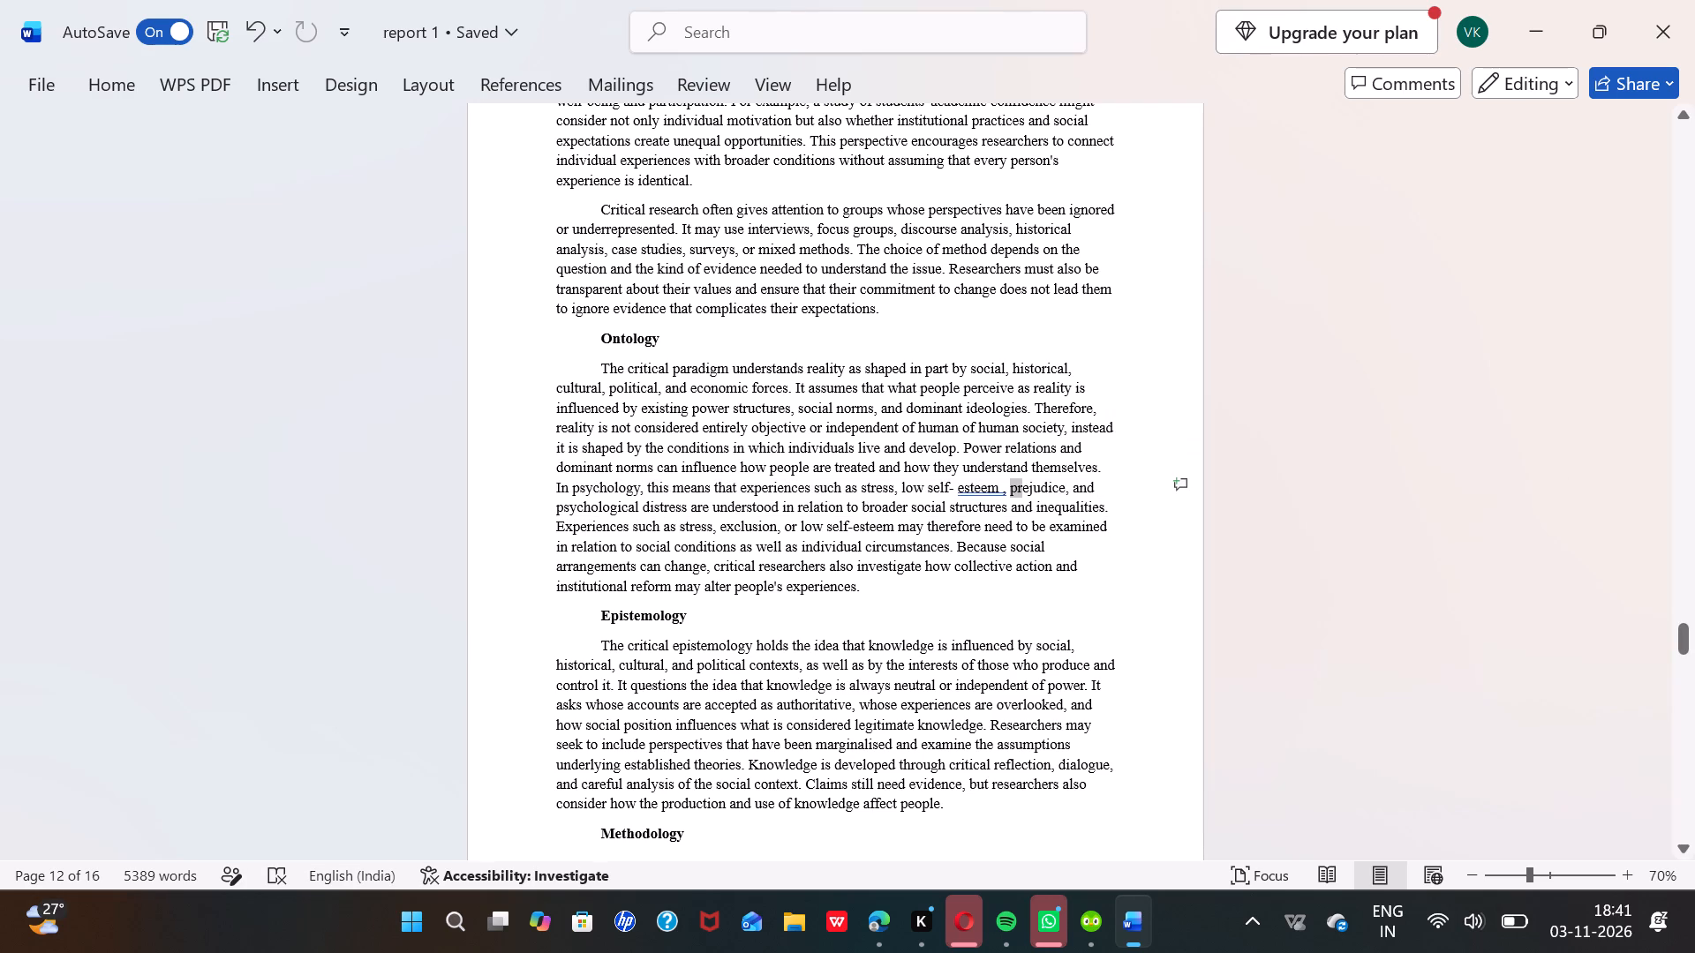
{"action": "left_click_drag", "start_coordinate": [1026, 487], "coordinate": [1052, 487]}
{"action": "left_click_drag", "start_coordinate": [1052, 487], "coordinate": [922, 497]}
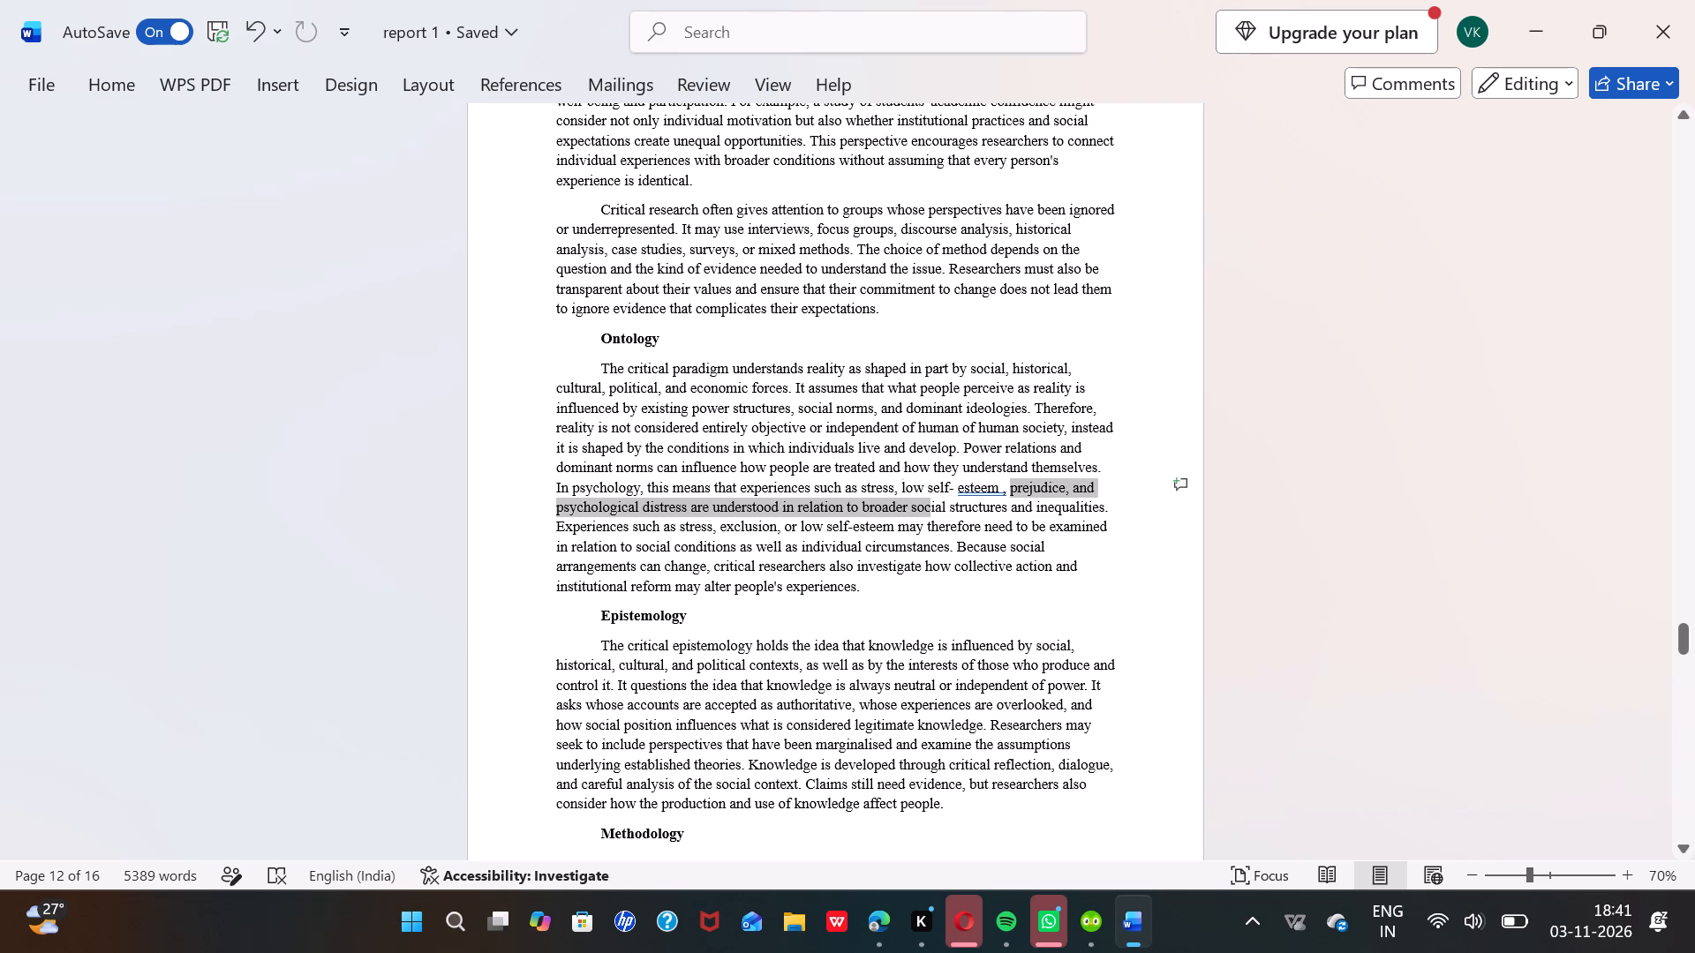
{"action": "left_click_drag", "start_coordinate": [922, 497], "coordinate": [687, 511]}
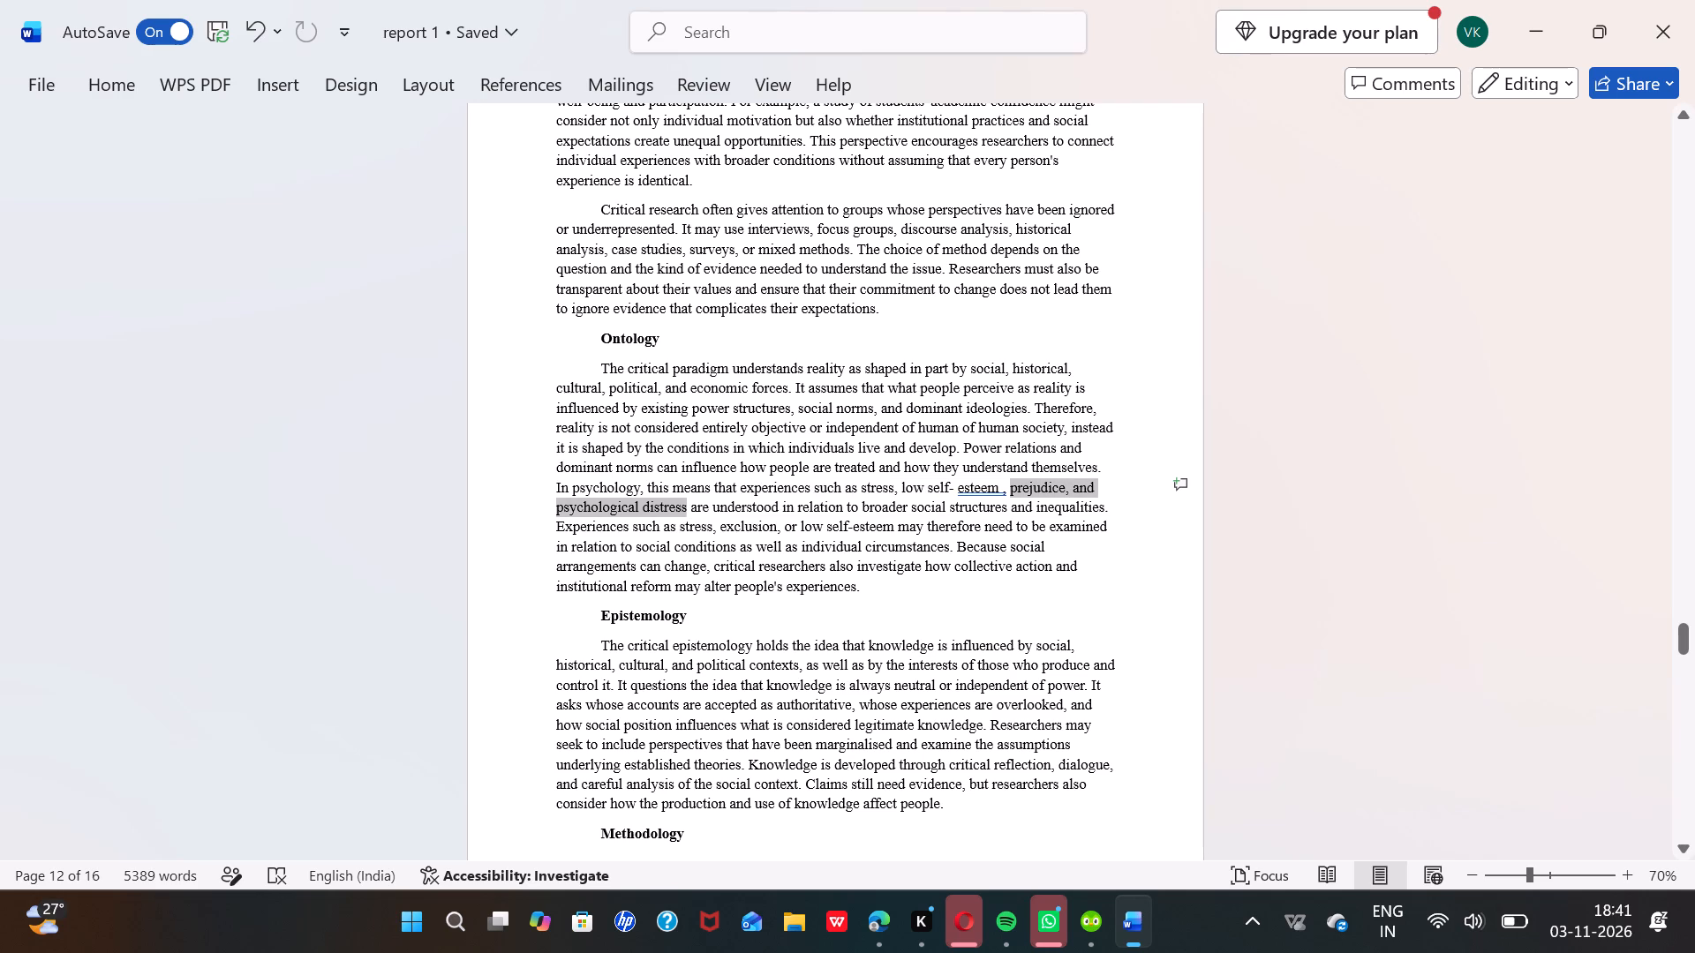
{"action": "left_click_drag", "start_coordinate": [687, 511], "coordinate": [688, 511]}
{"action": "key", "text": "ctrl+c"}
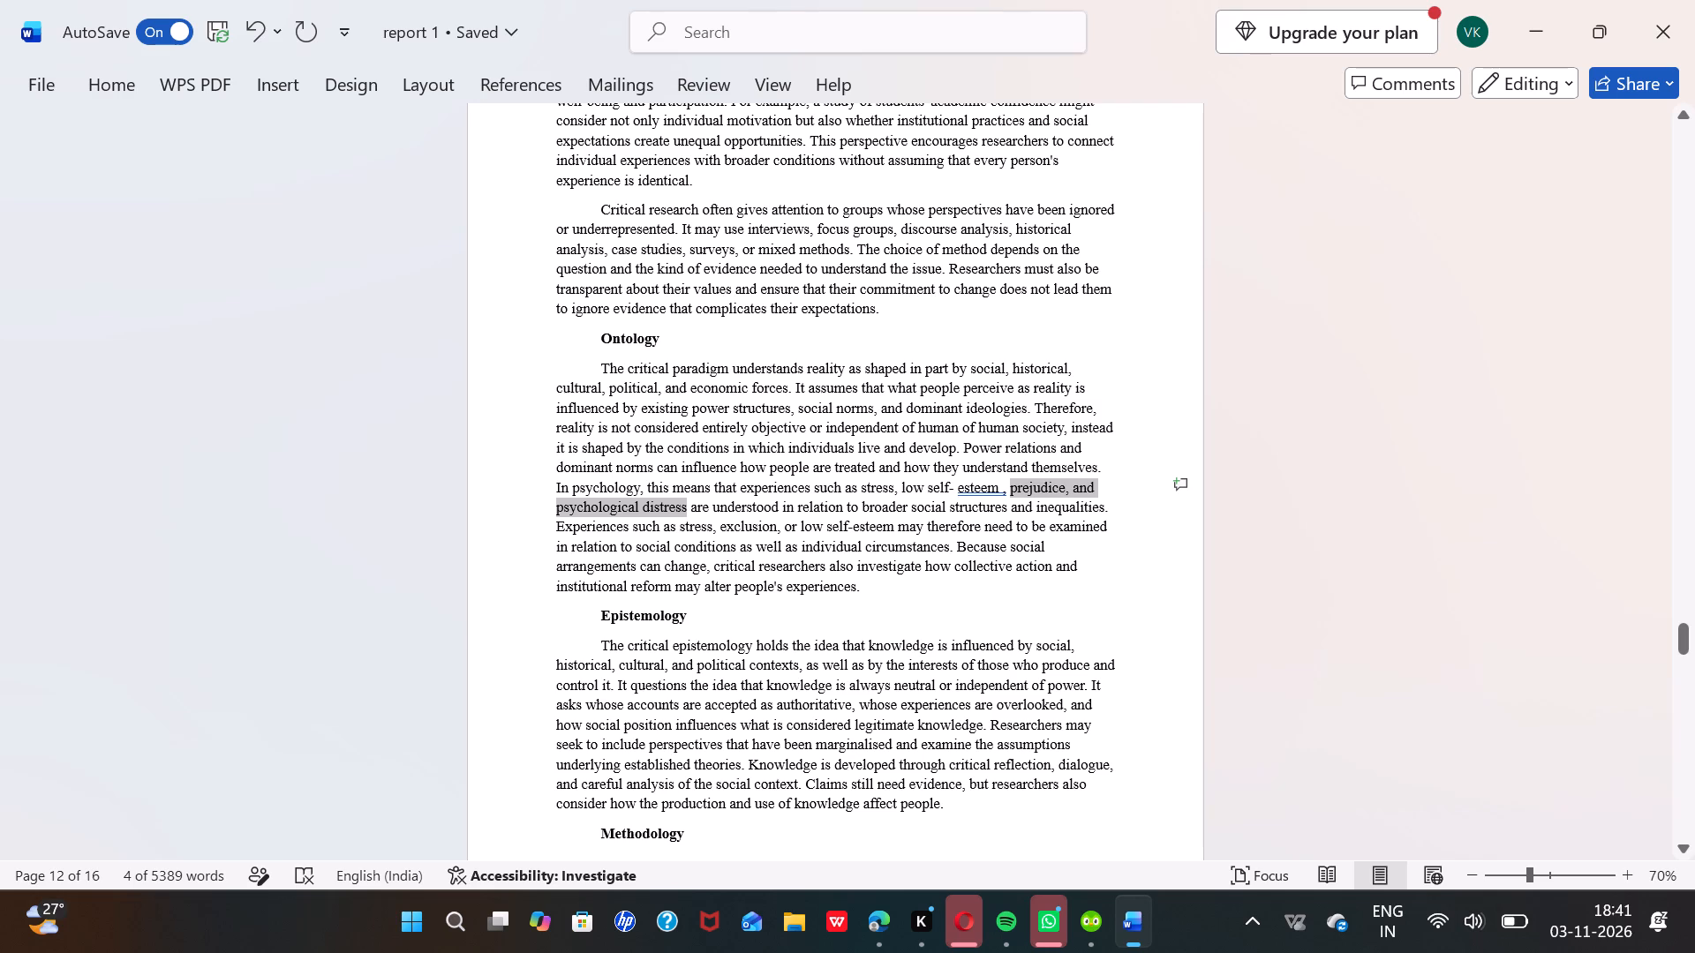
{"action": "left_click", "coordinate": [783, 526]}
{"action": "key", "text": "ctrl+v"}
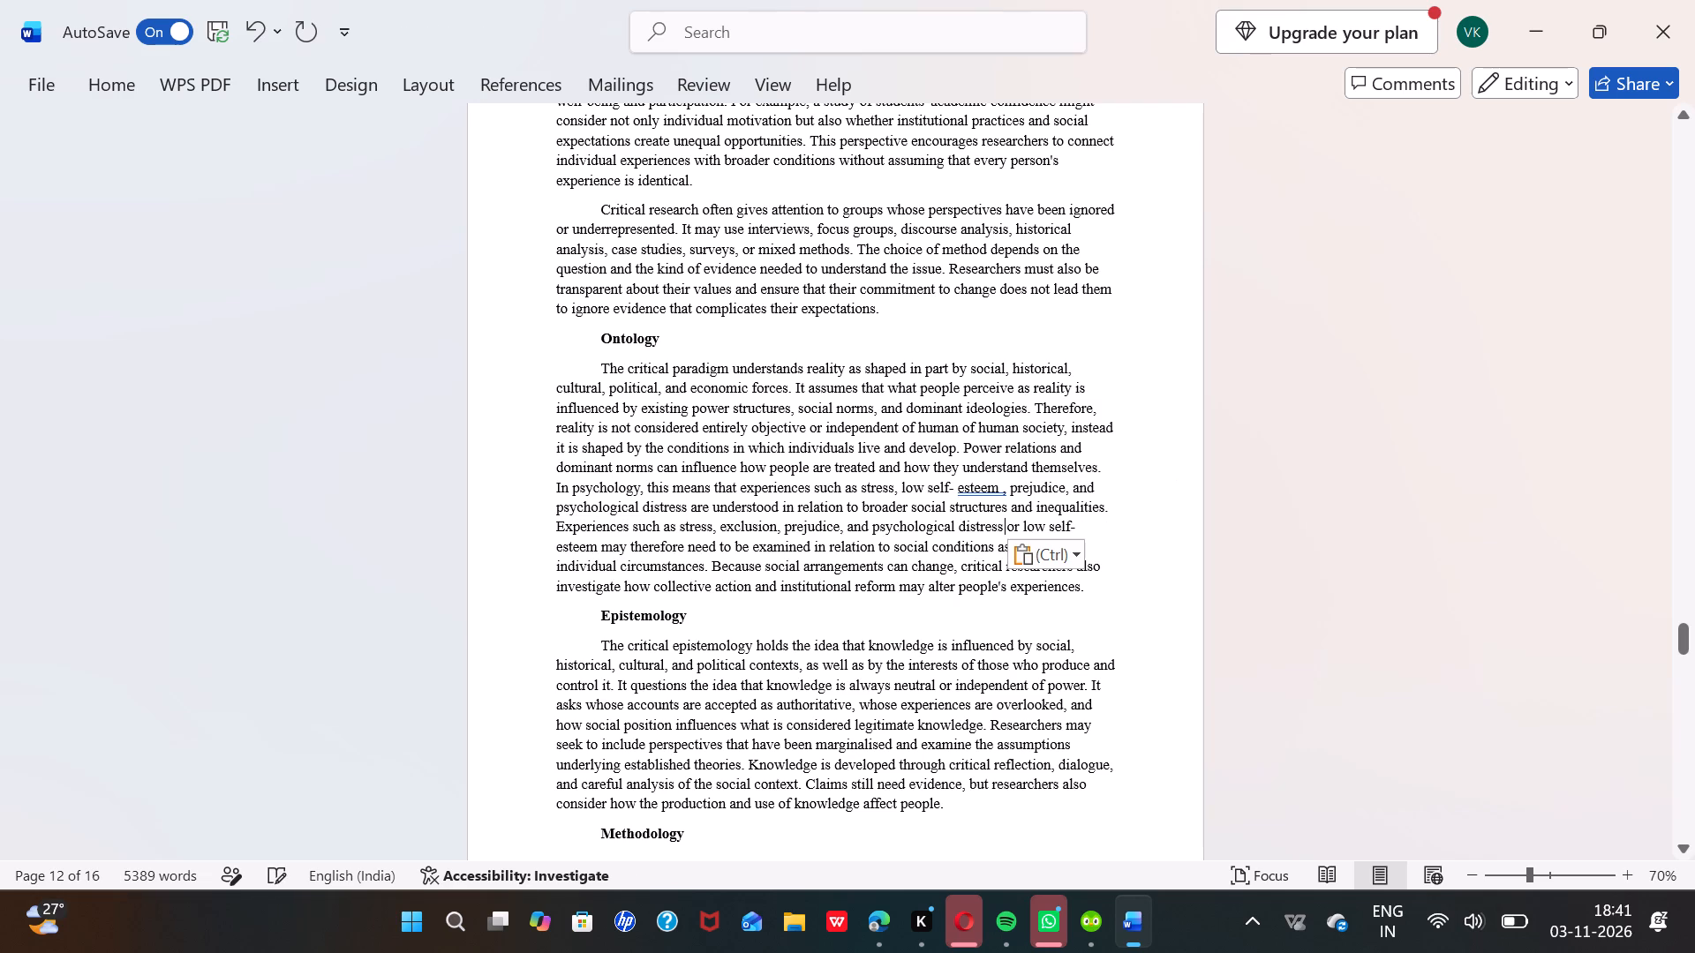
Delete the whole sentence starting "In psychology, this means that experiences" from the critical Ontology paragraph.
{"action": "left_click_drag", "start_coordinate": [553, 477], "coordinate": [869, 499]}
{"action": "left_click", "coordinate": [869, 499]}
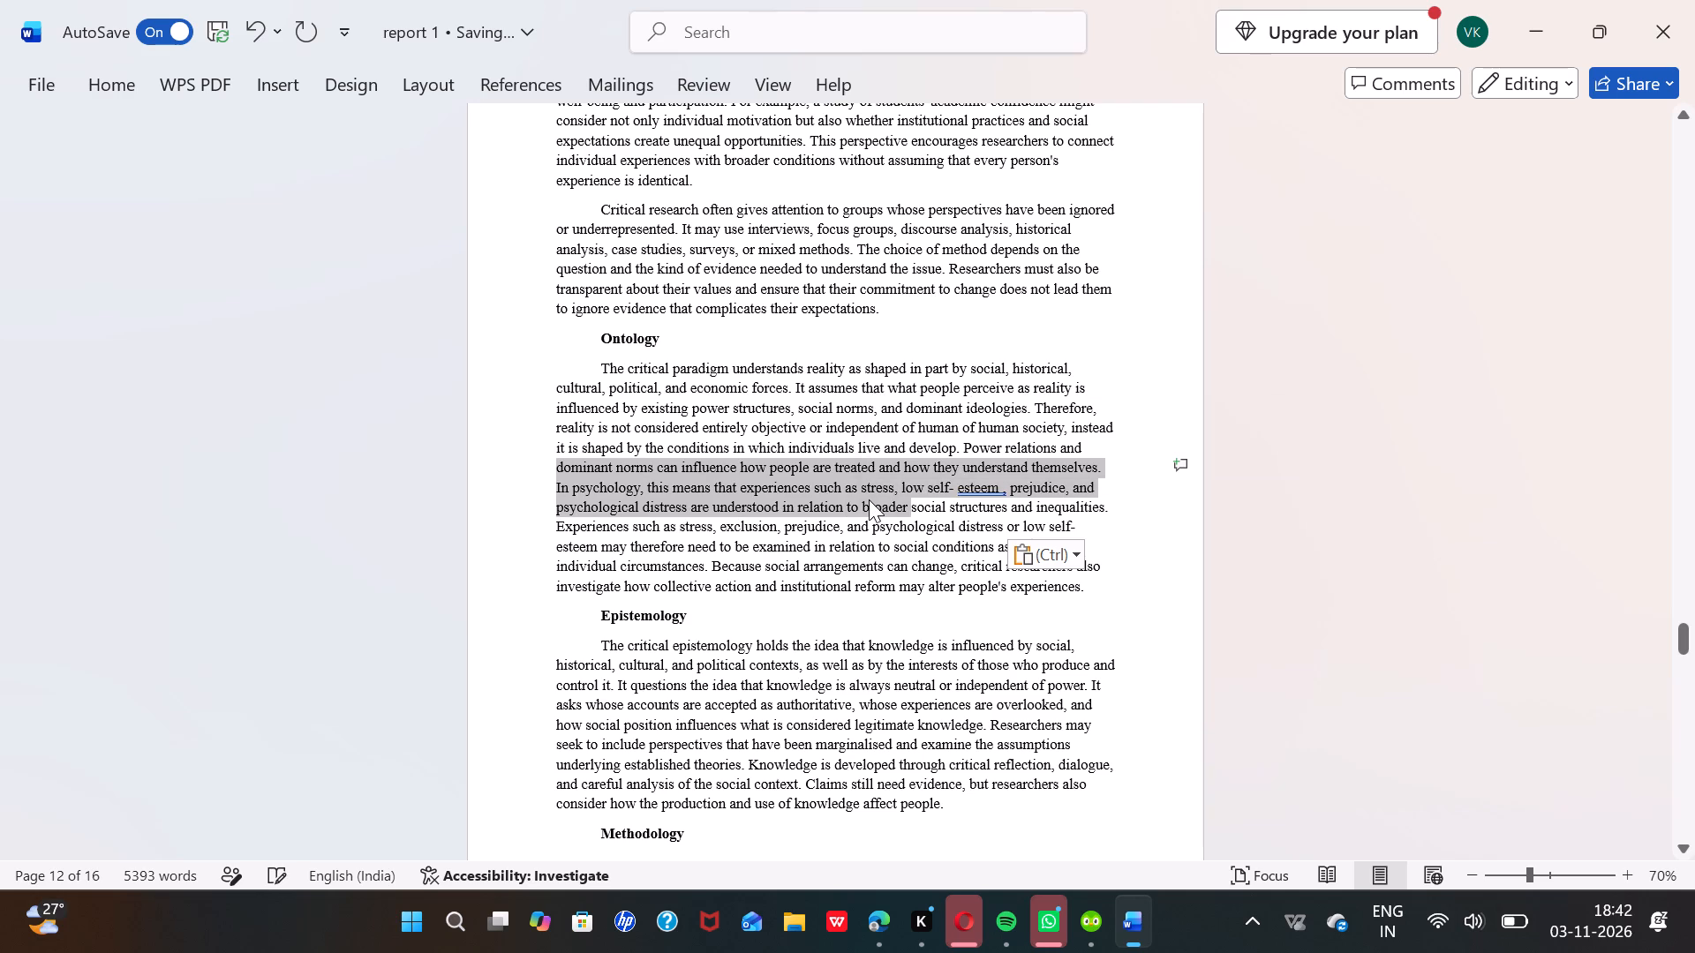
{"action": "left_click", "coordinate": [1084, 526]}
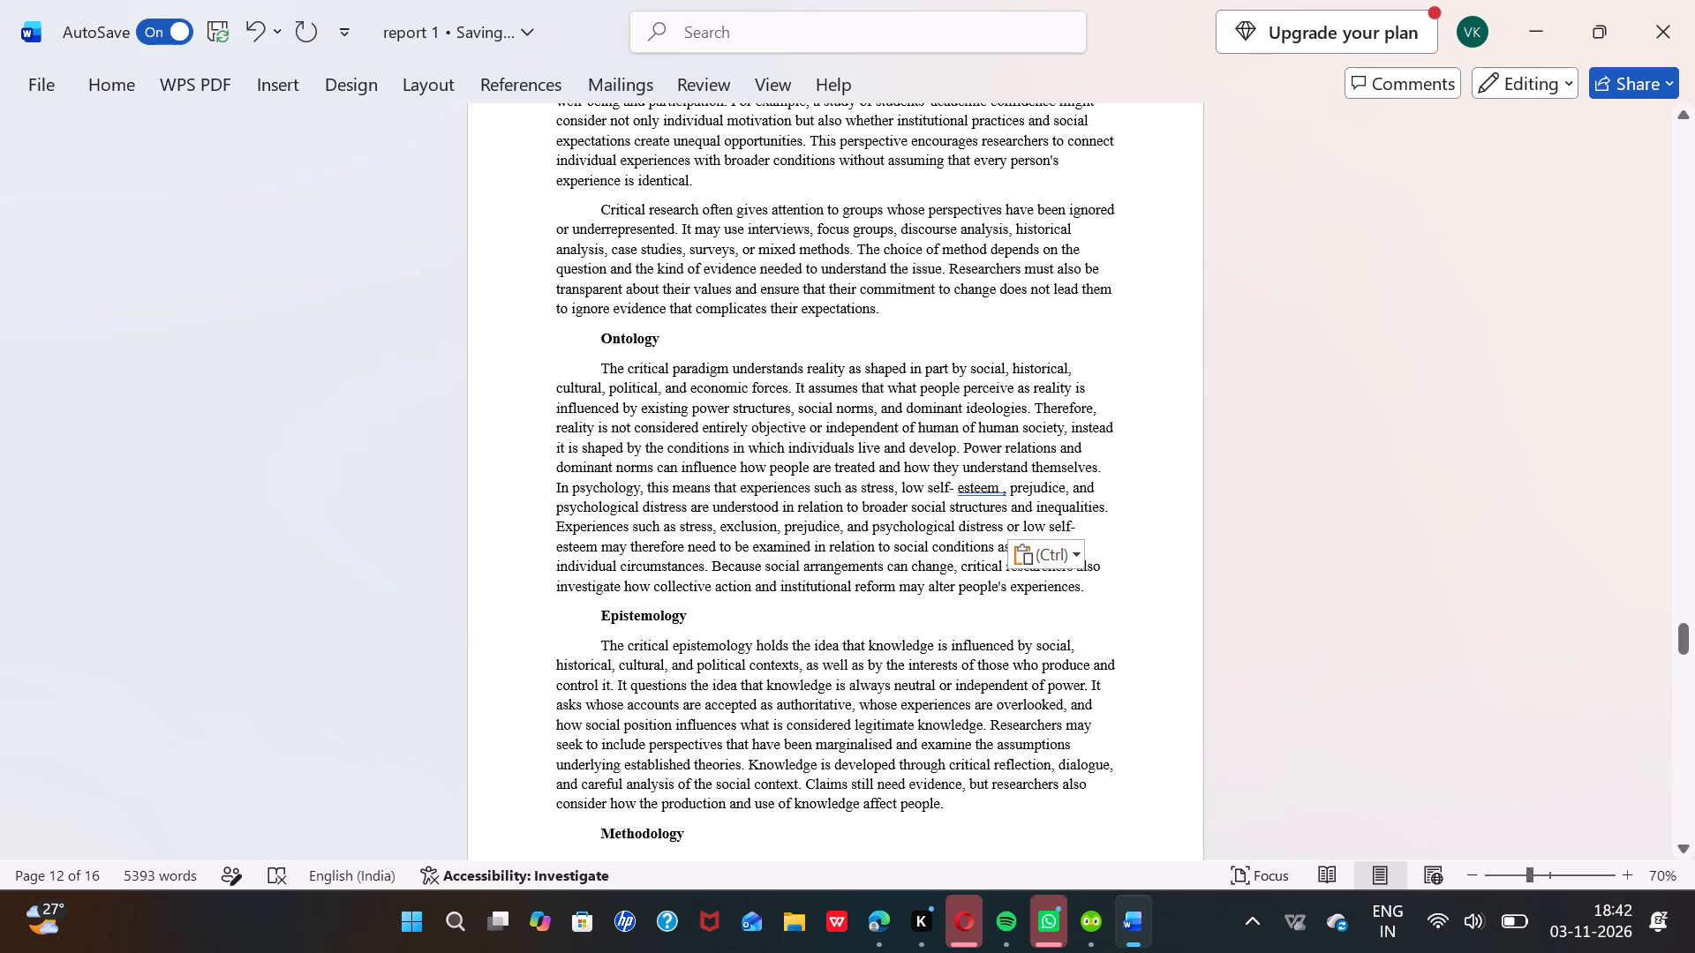
{"action": "left_click_drag", "start_coordinate": [556, 488], "coordinate": [740, 512]}
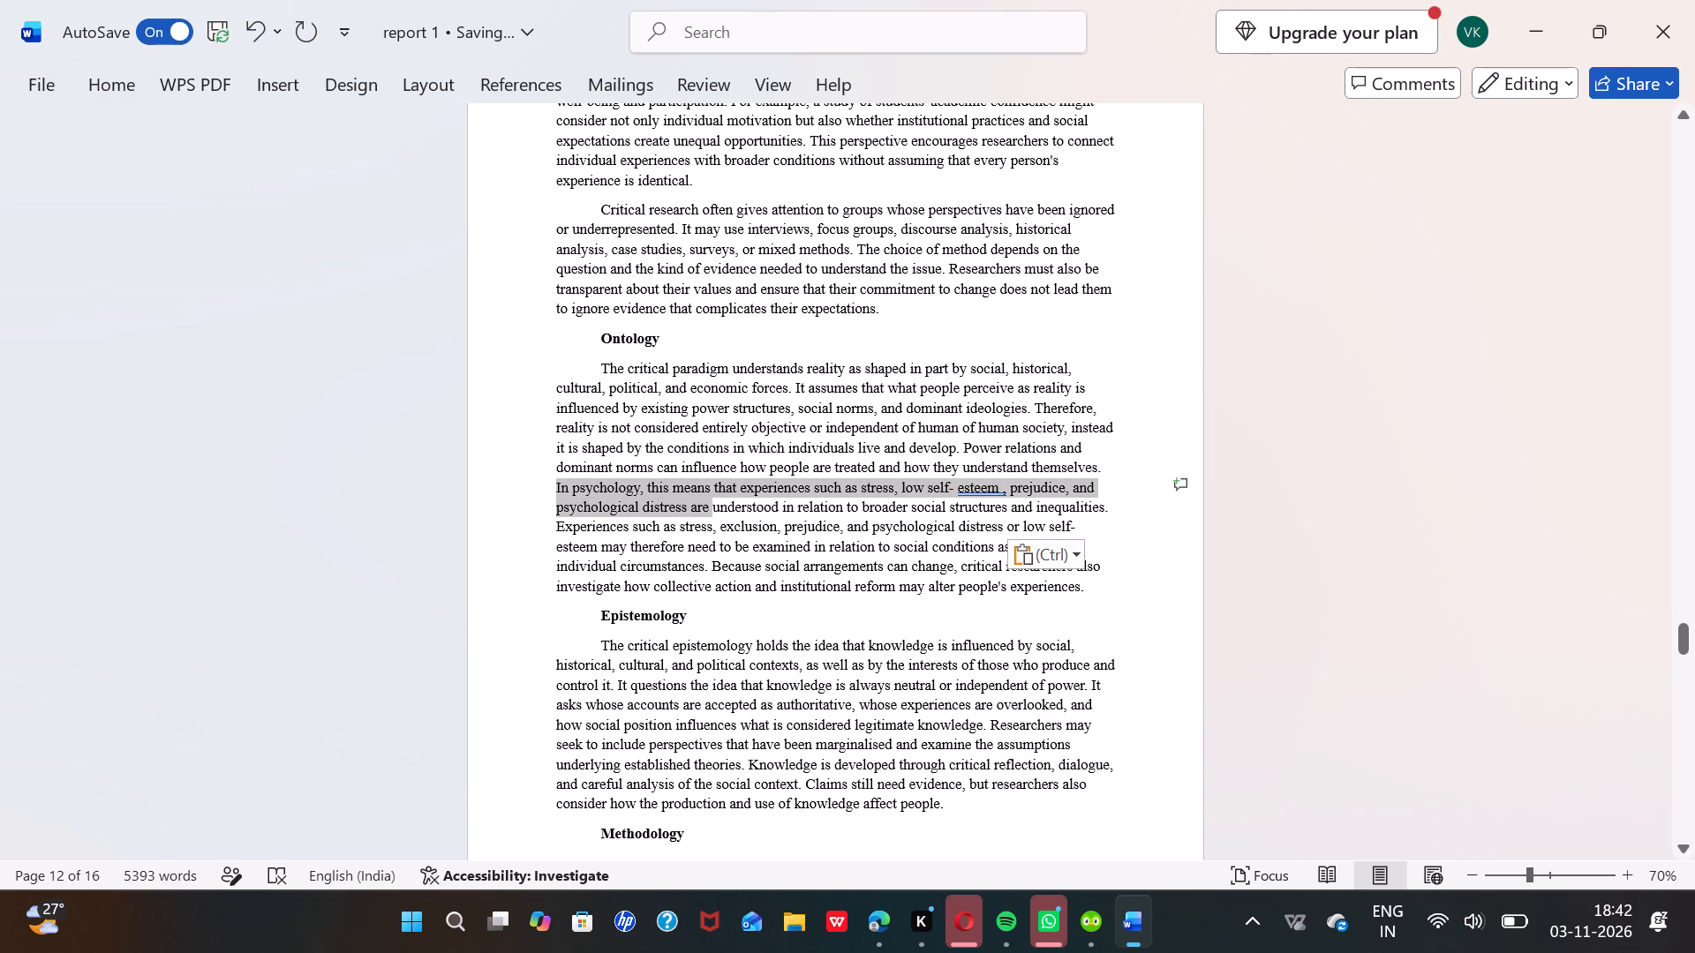
{"action": "left_click_drag", "start_coordinate": [740, 512], "coordinate": [1106, 501]}
{"action": "key", "text": "BackSpace"}
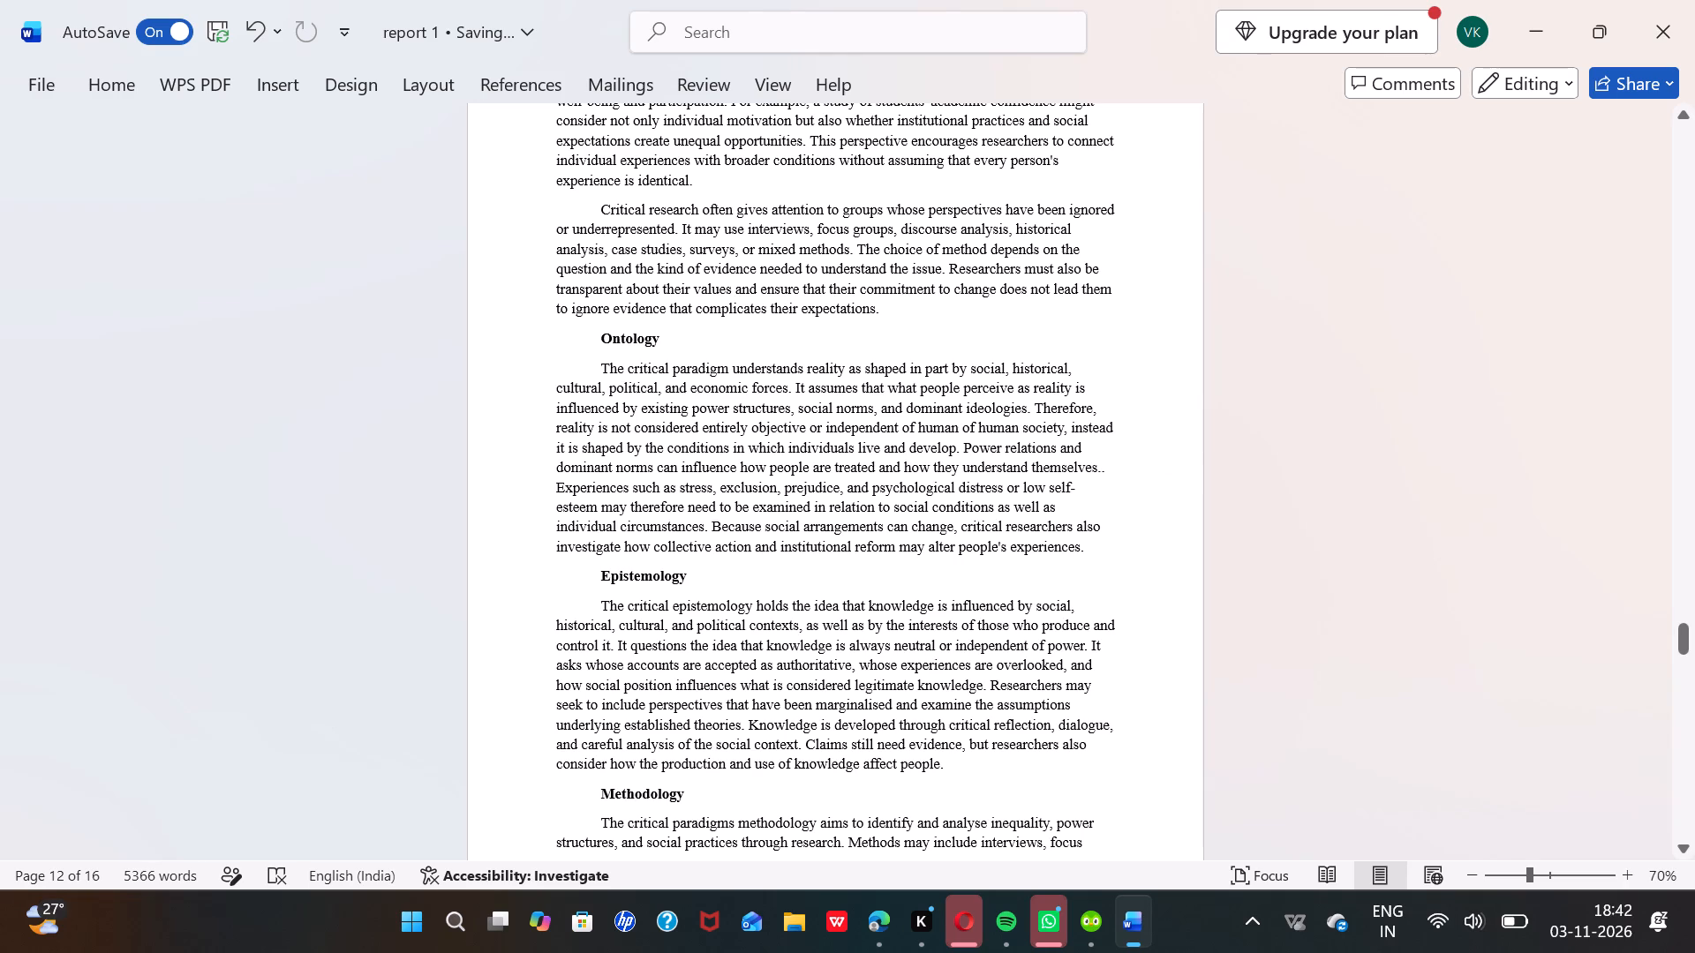
In the critical Epistemology paragraph, replace "independent of power" after "always neutral or" with "completely free from bias.".
{"action": "scroll", "coordinate": [810, 514], "scroll_direction": "down", "scroll_amount": 1}
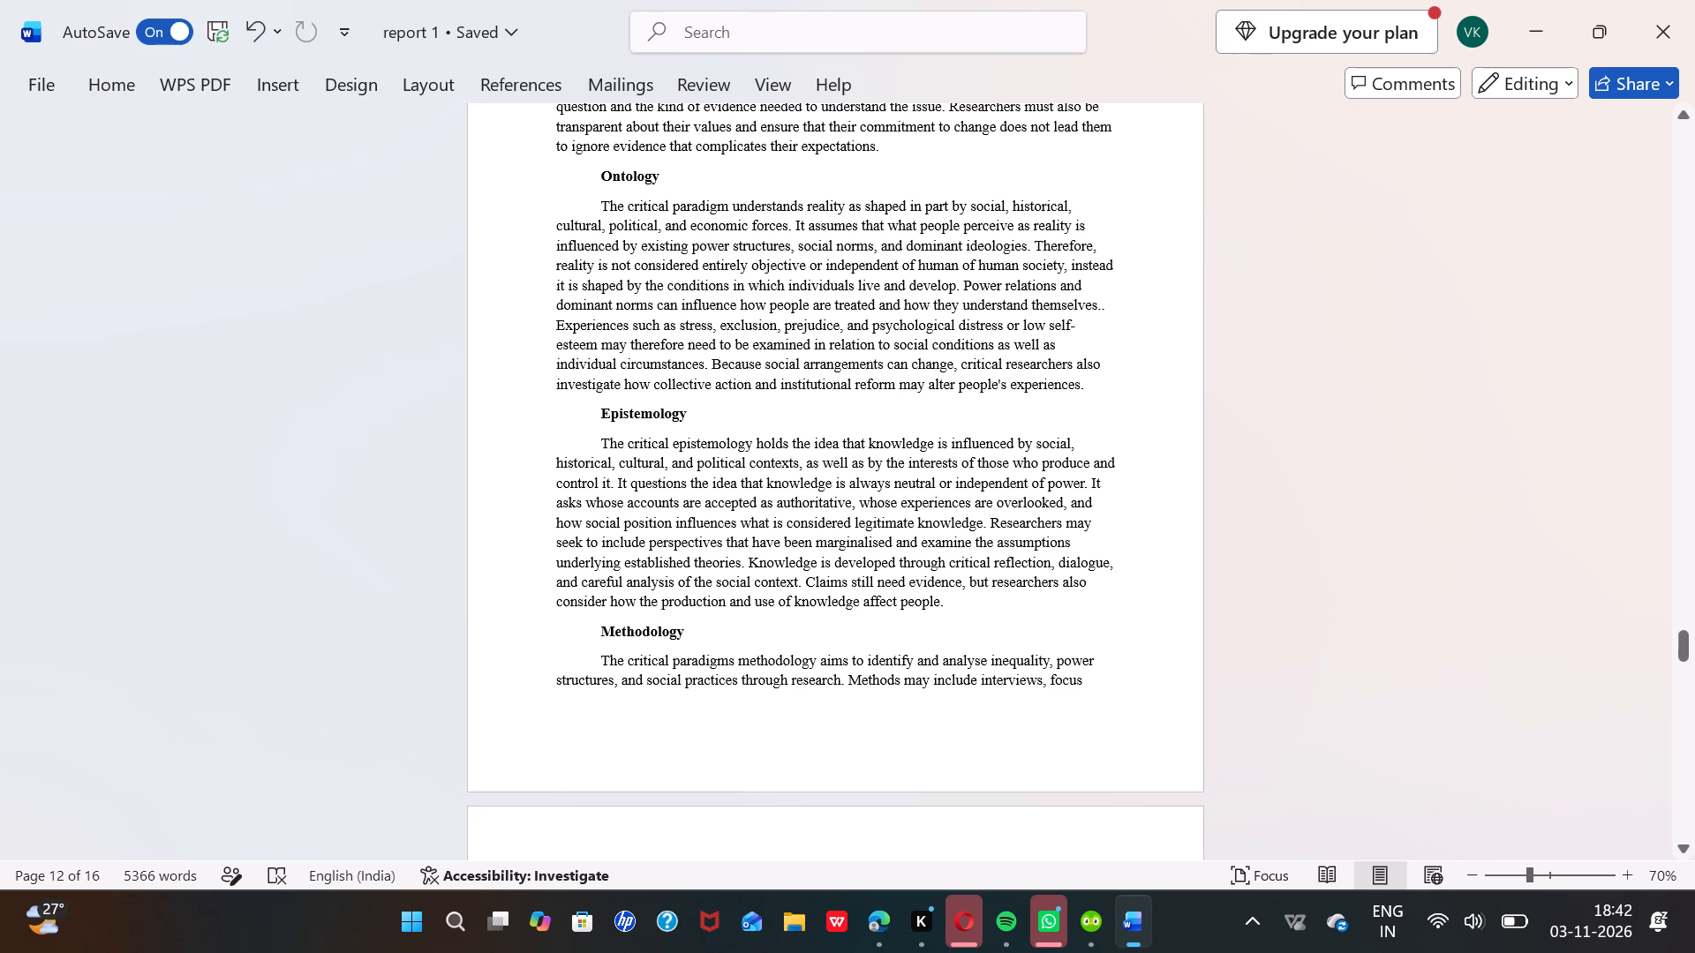
{"action": "left_click_drag", "start_coordinate": [1085, 485], "coordinate": [986, 476]}
{"action": "key", "text": "BackSpace"}
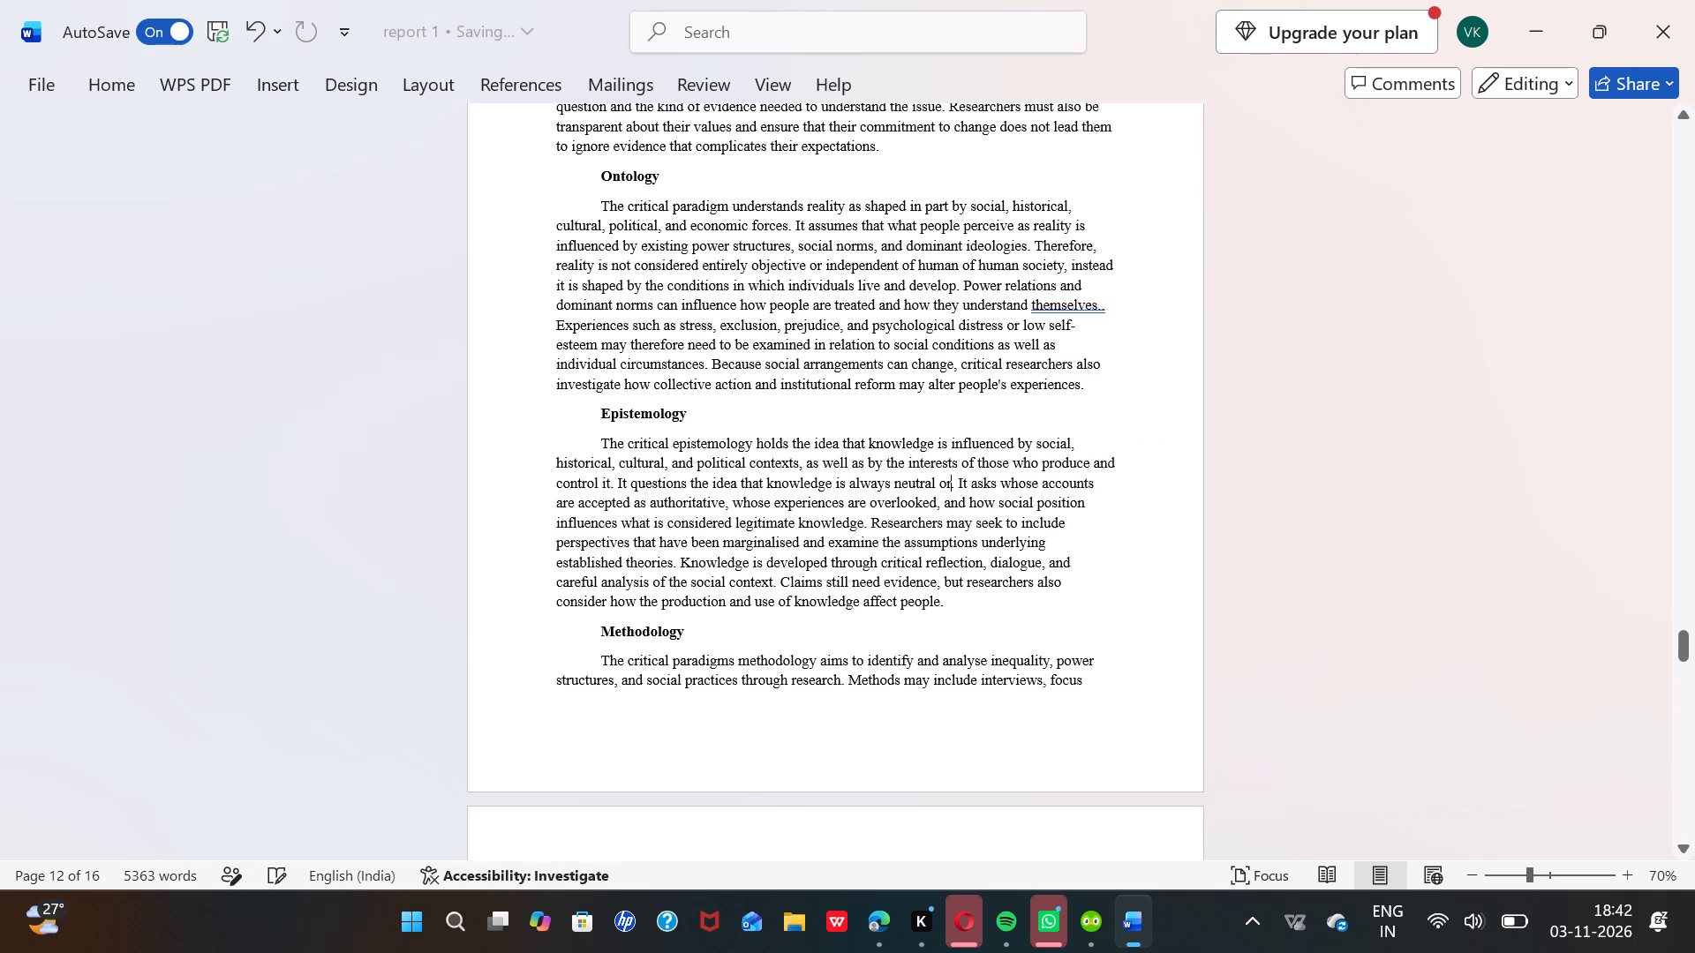
{"action": "type", "text": "compl"}
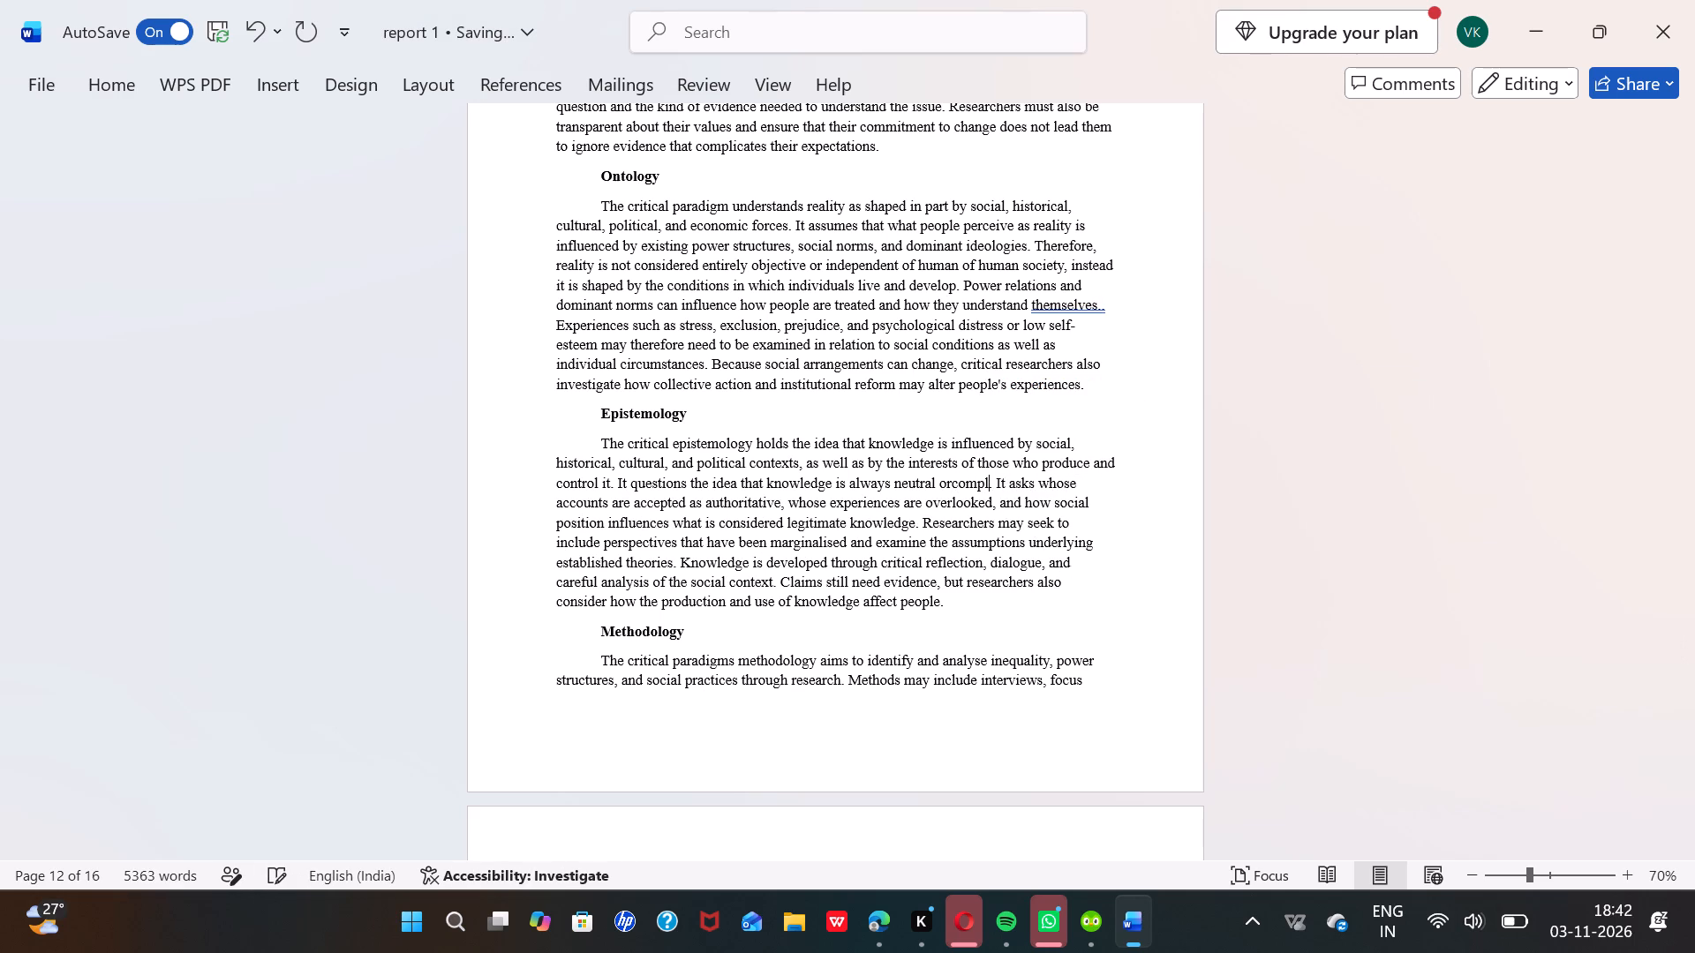
{"action": "type", "text": "etely"}
{"action": "key", "text": "space"}
{"action": "key", "text": "BackSpace"}
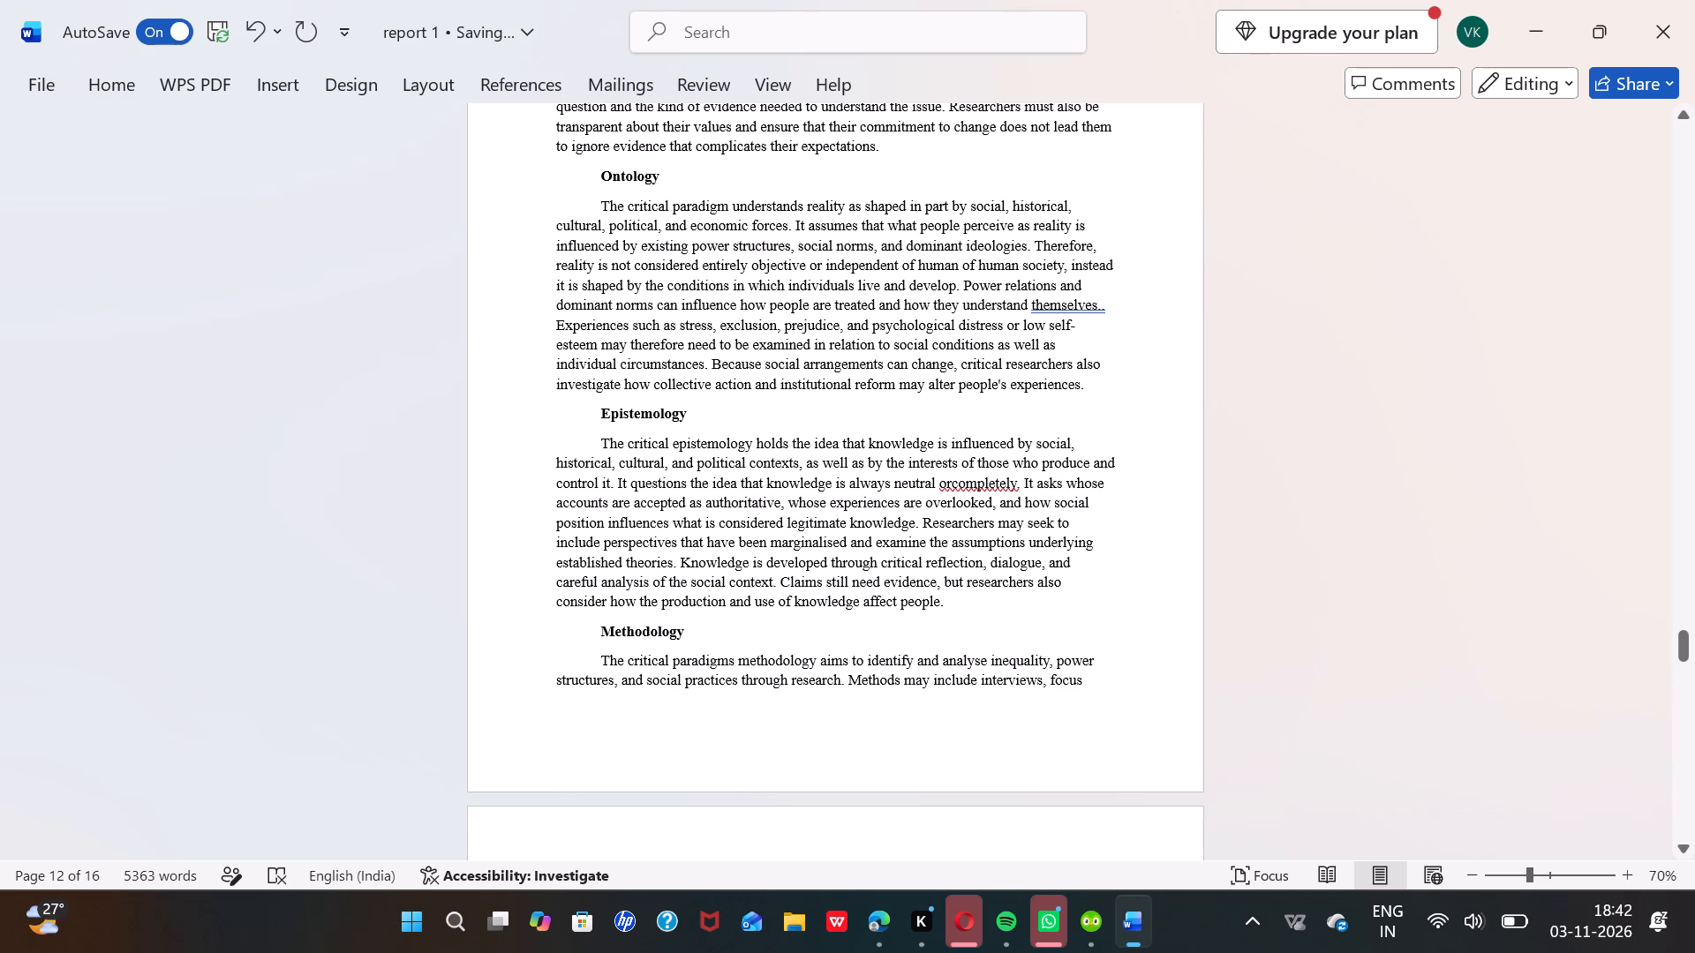
{"action": "left_click", "coordinate": [949, 483]}
{"action": "key", "text": "space"}
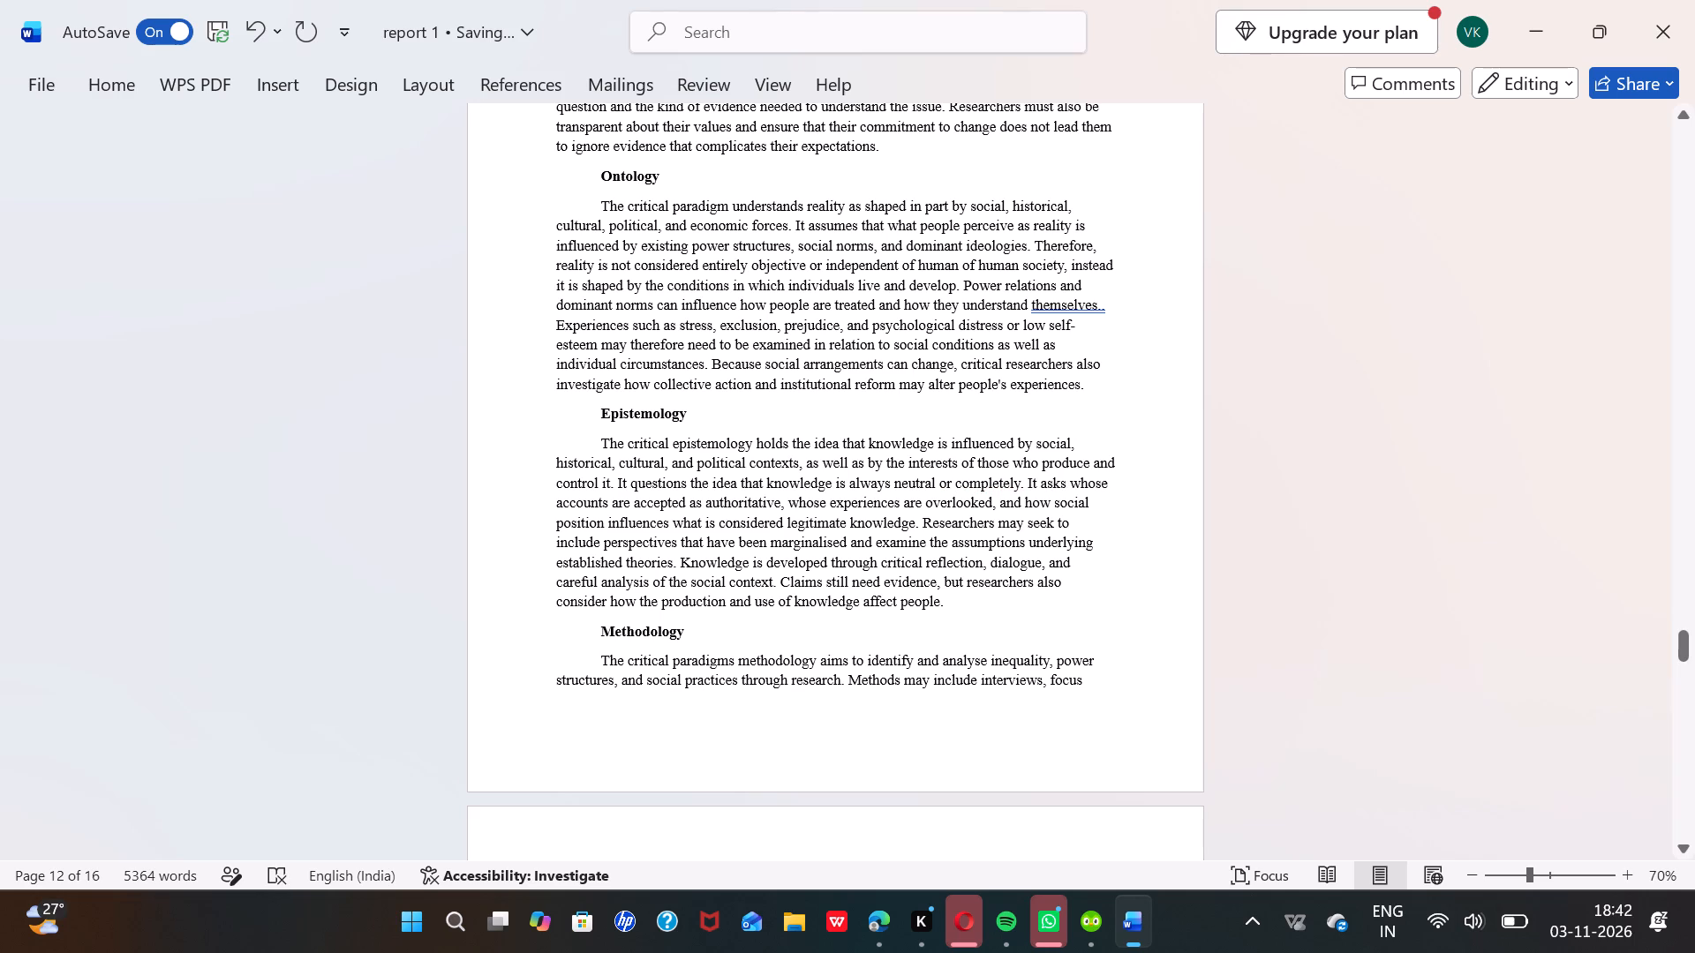
{"action": "left_click", "coordinate": [1022, 484]}
{"action": "key", "text": "BackSpace"}
{"action": "key", "text": "space"}
{"action": "type", "text": "free from bias."}
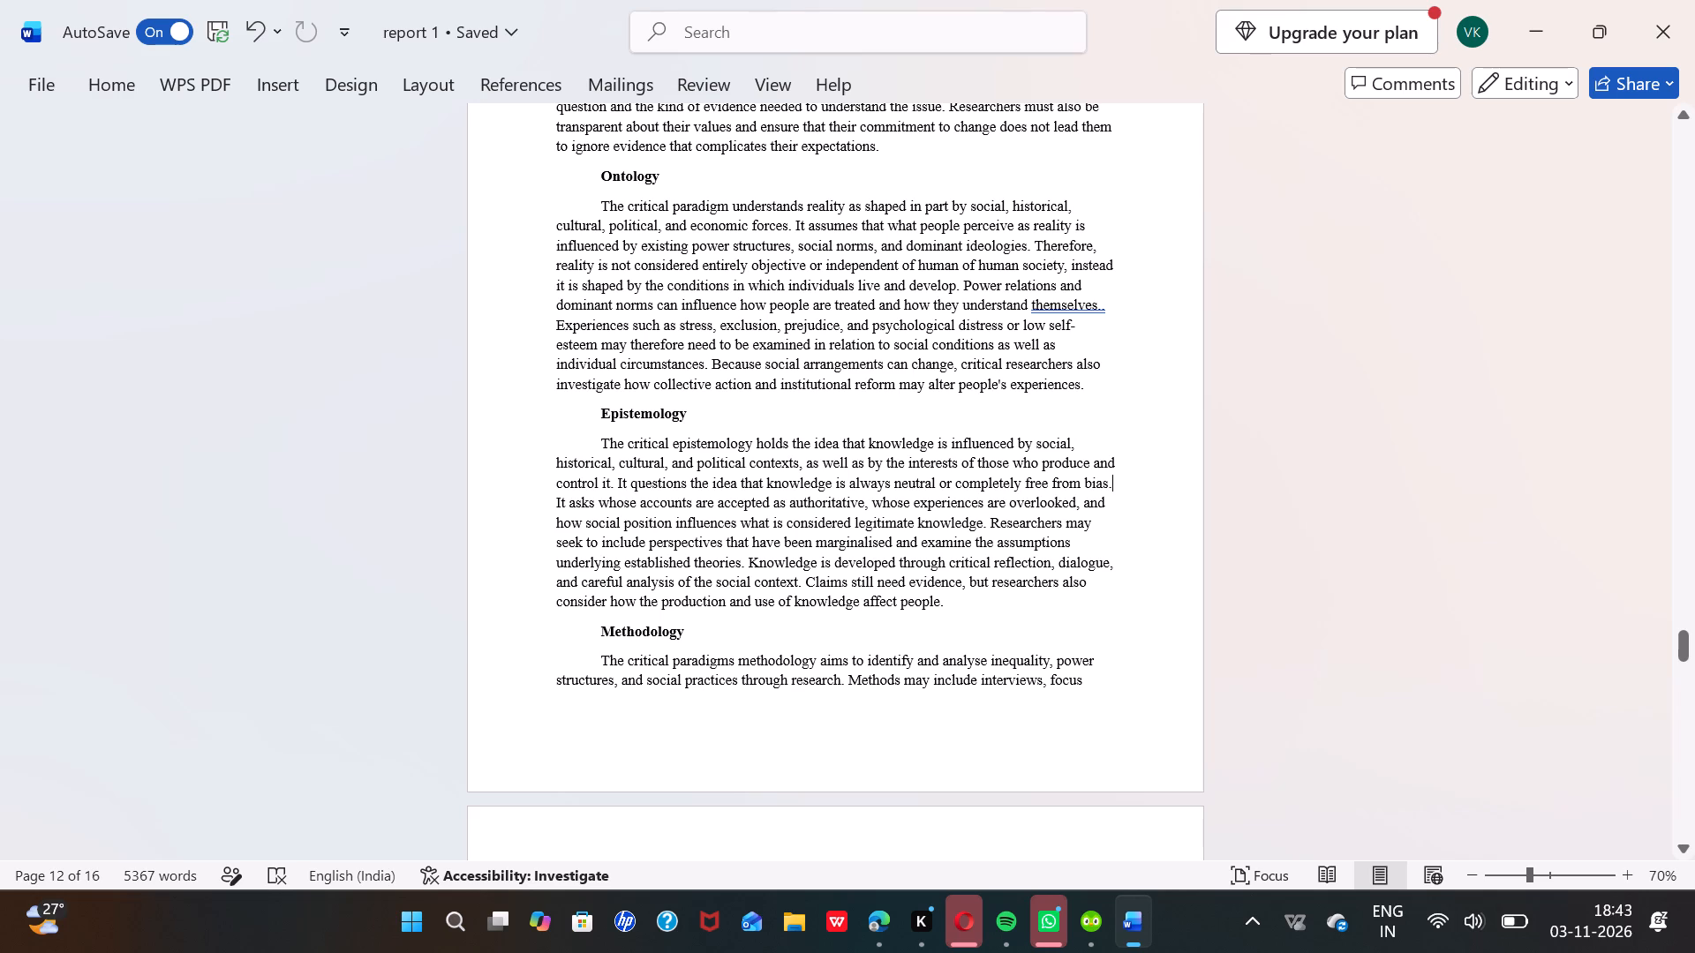
Review the critical paradigm's Ontology, Epistemology and Methodology paragraphs, focusing on the opening wording of the Methodology paragraph.
{"action": "scroll", "coordinate": [901, 480], "scroll_direction": "right", "scroll_amount": 1}
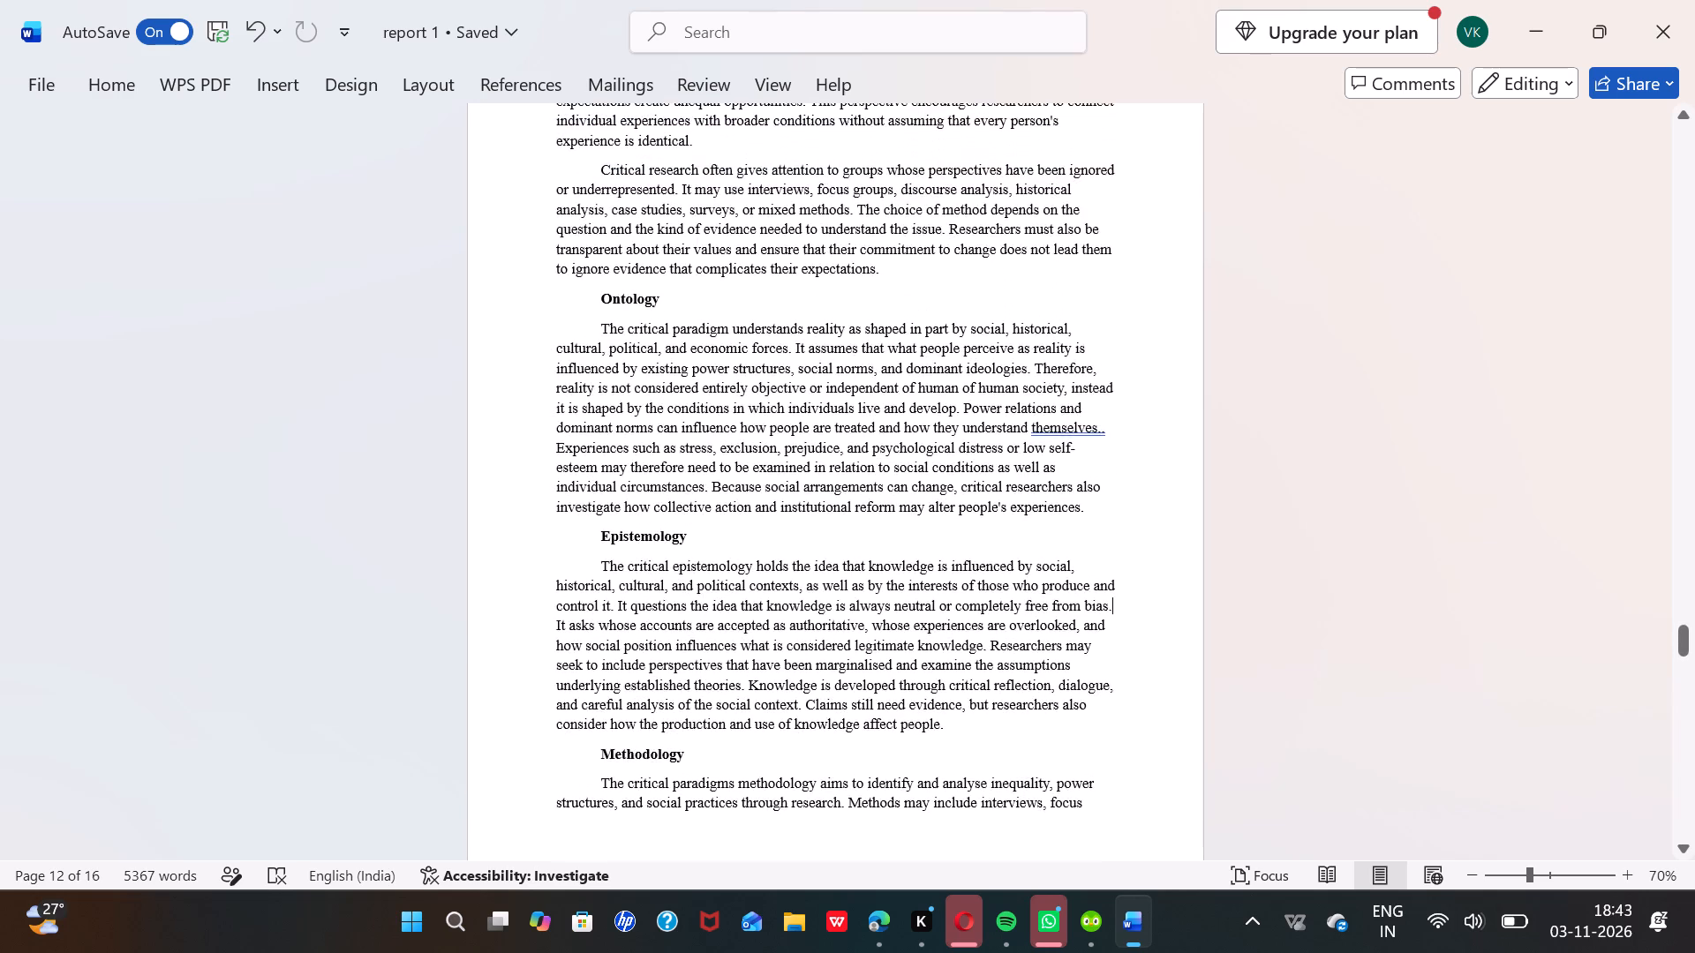
{"action": "scroll", "coordinate": [901, 480], "scroll_direction": "right", "scroll_amount": 1}
{"action": "scroll", "coordinate": [901, 480], "scroll_direction": "down", "scroll_amount": 1}
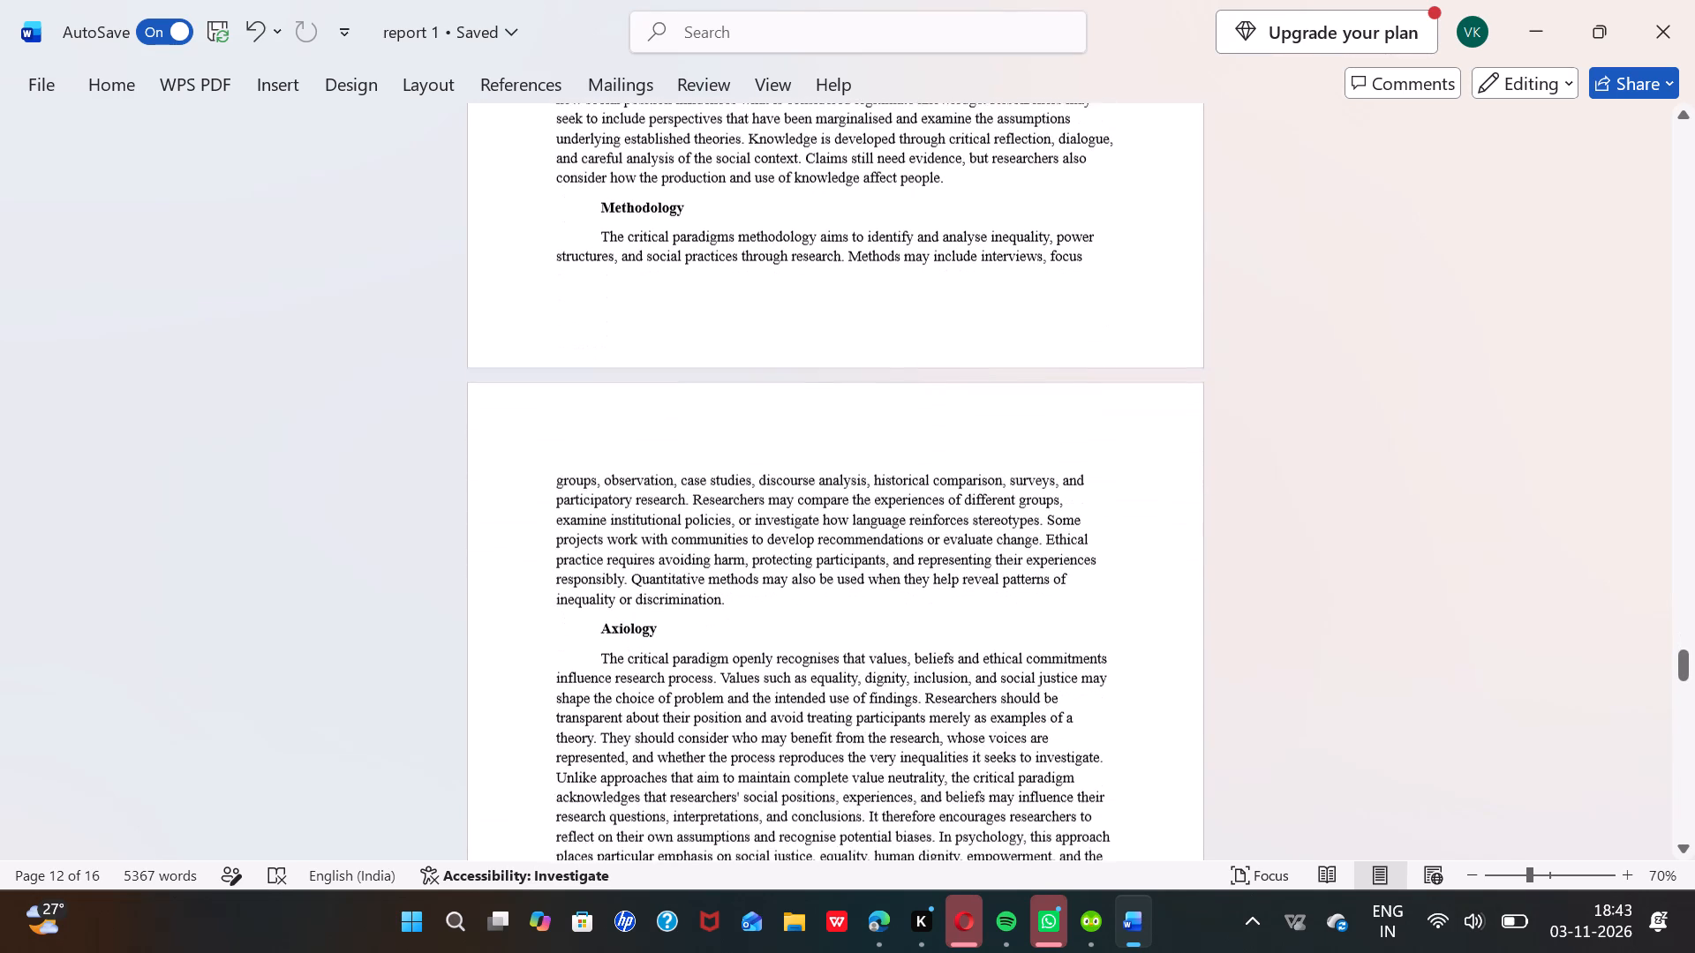
{"action": "scroll", "coordinate": [901, 480], "scroll_direction": "down", "scroll_amount": 1}
{"action": "scroll", "coordinate": [901, 480], "scroll_direction": "up", "scroll_amount": 1}
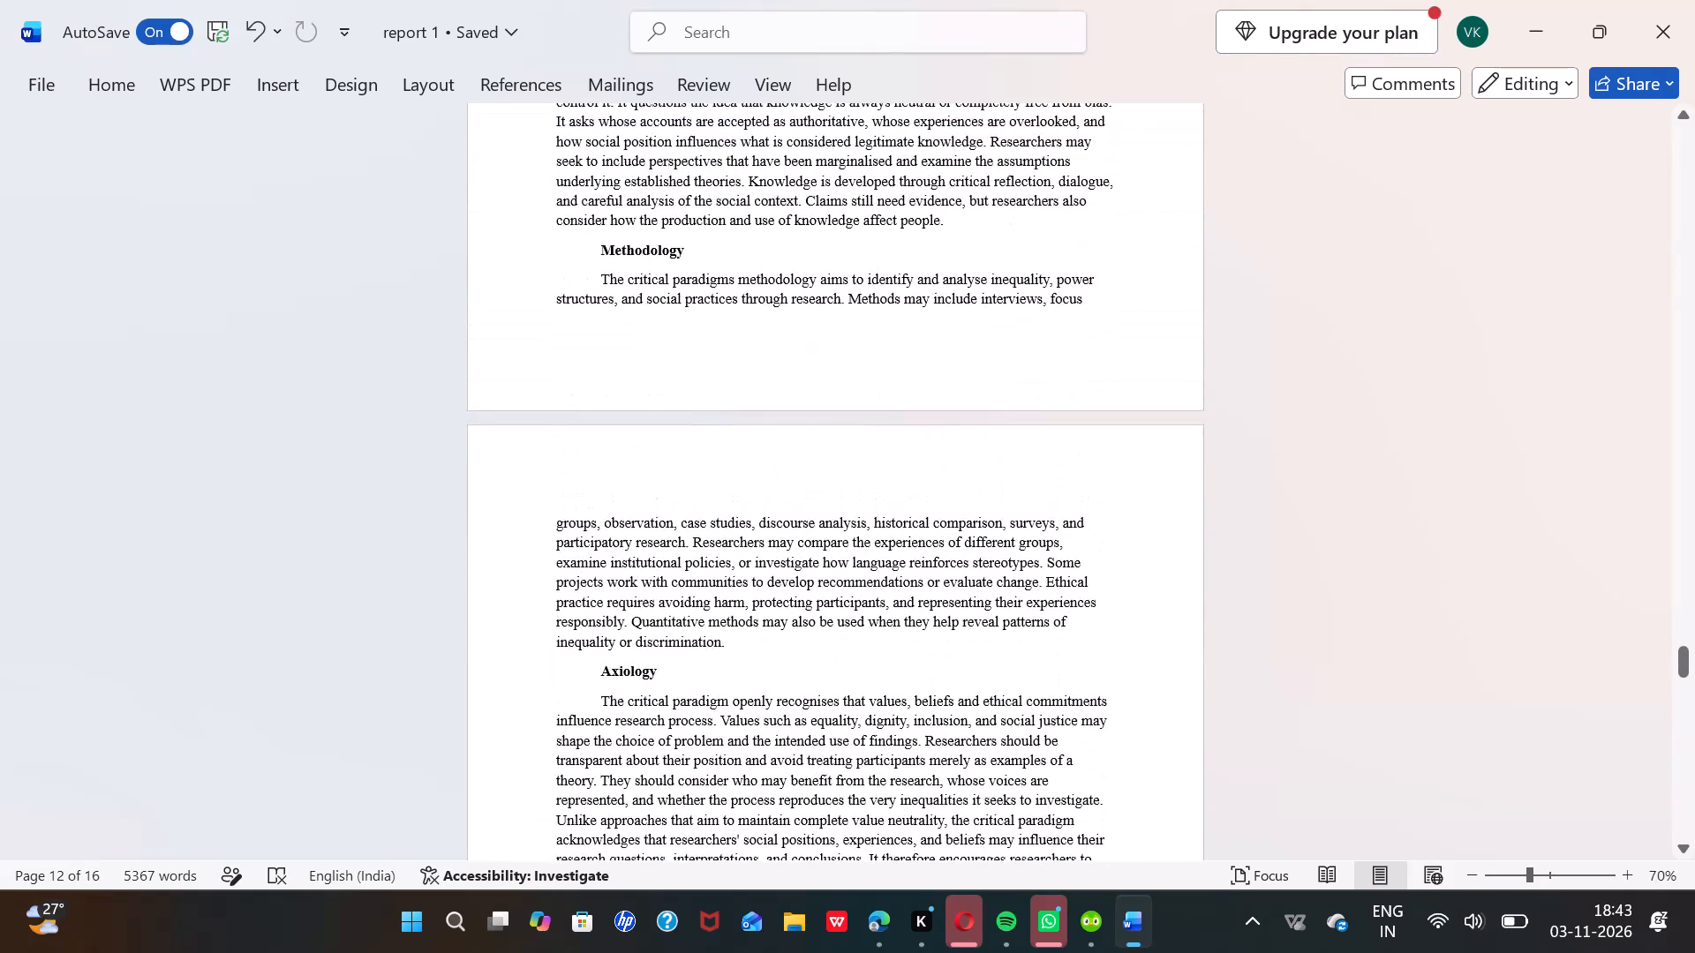
{"action": "scroll", "coordinate": [901, 480], "scroll_direction": "up", "scroll_amount": 1}
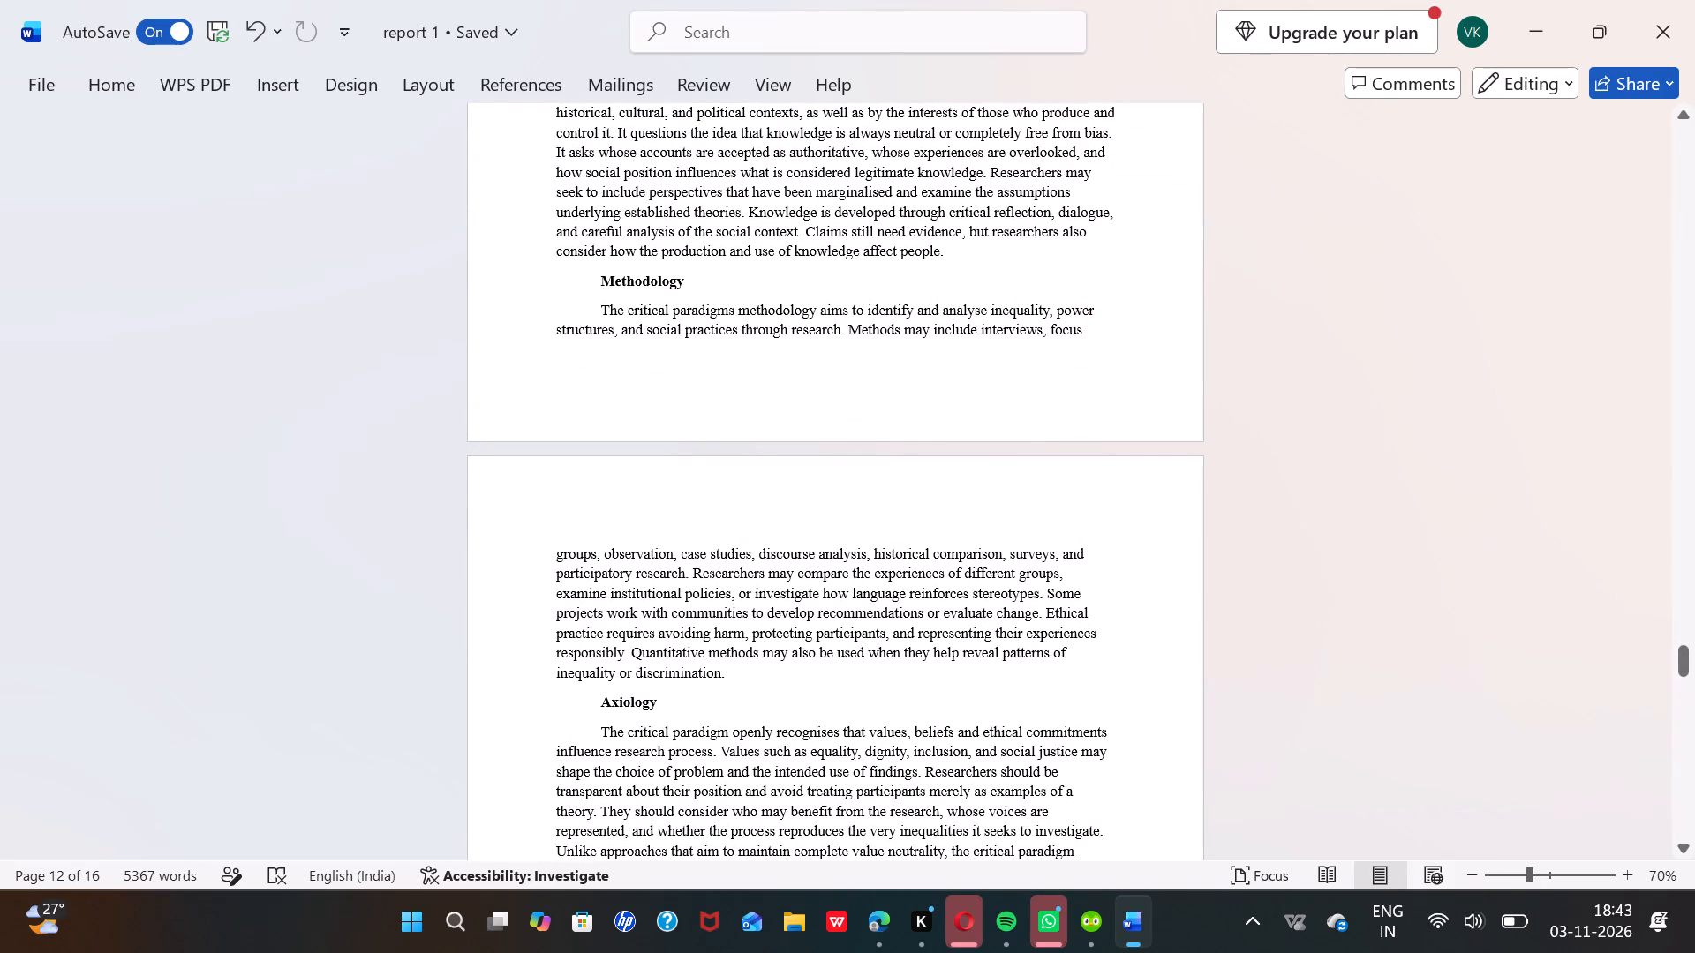
{"action": "left_click_drag", "start_coordinate": [632, 310], "coordinate": [718, 304]}
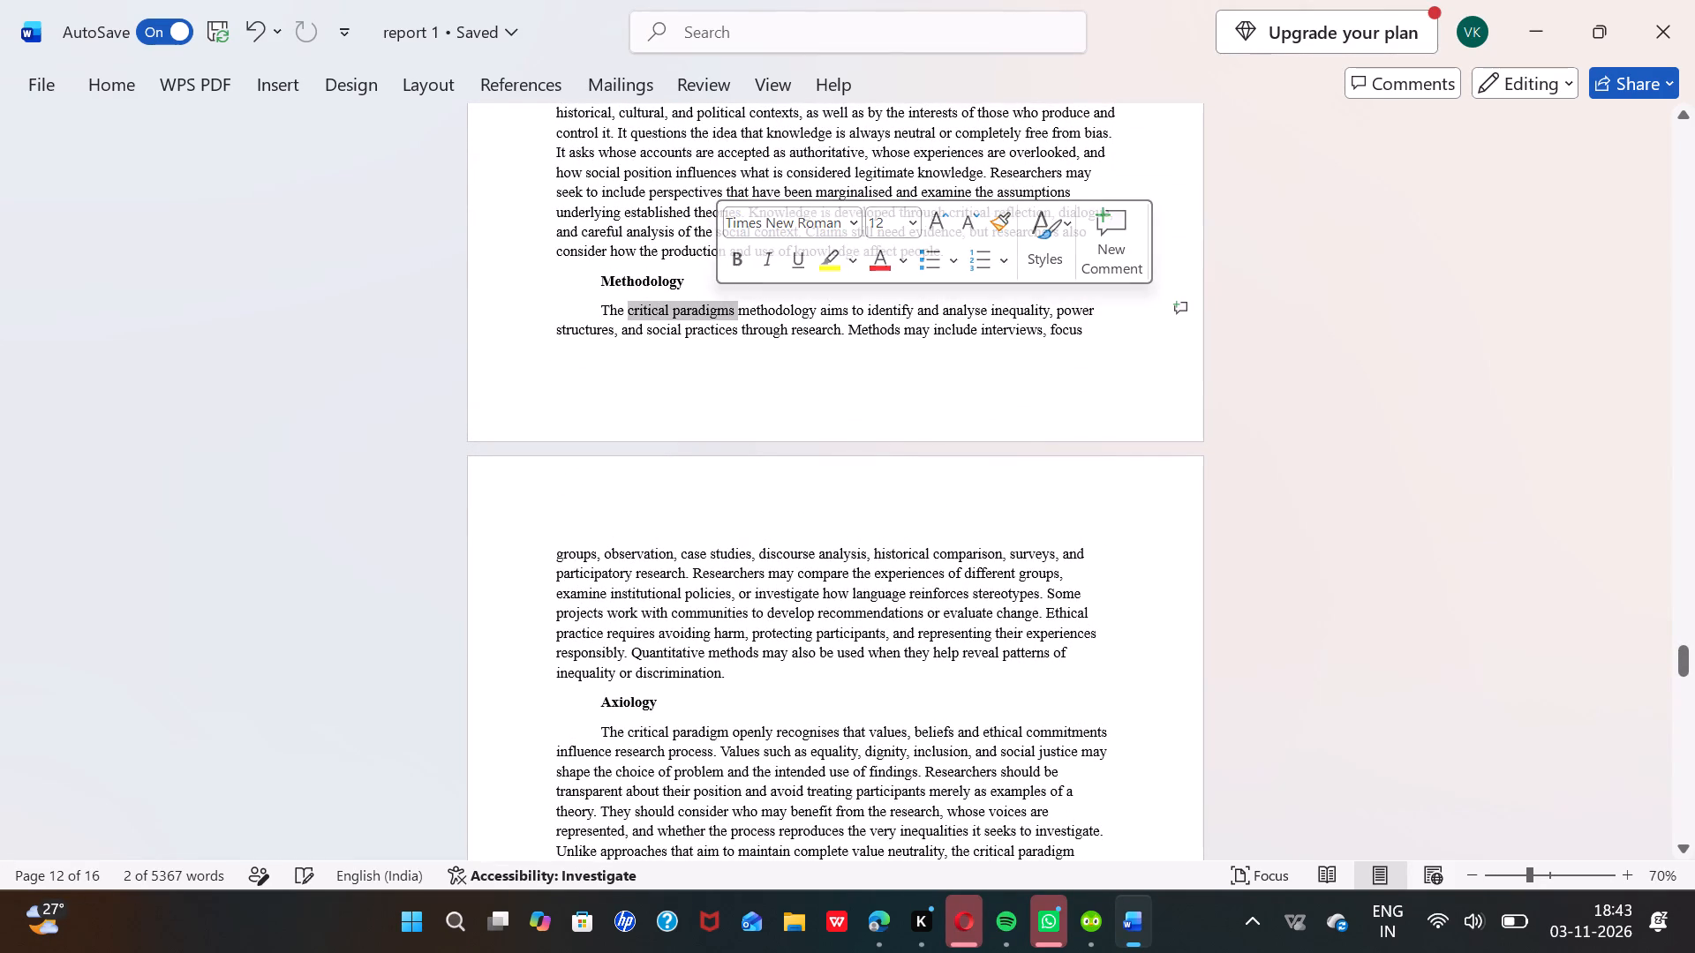
{"action": "left_click", "coordinate": [778, 323]}
{"action": "left_click_drag", "start_coordinate": [817, 312], "coordinate": [685, 317]}
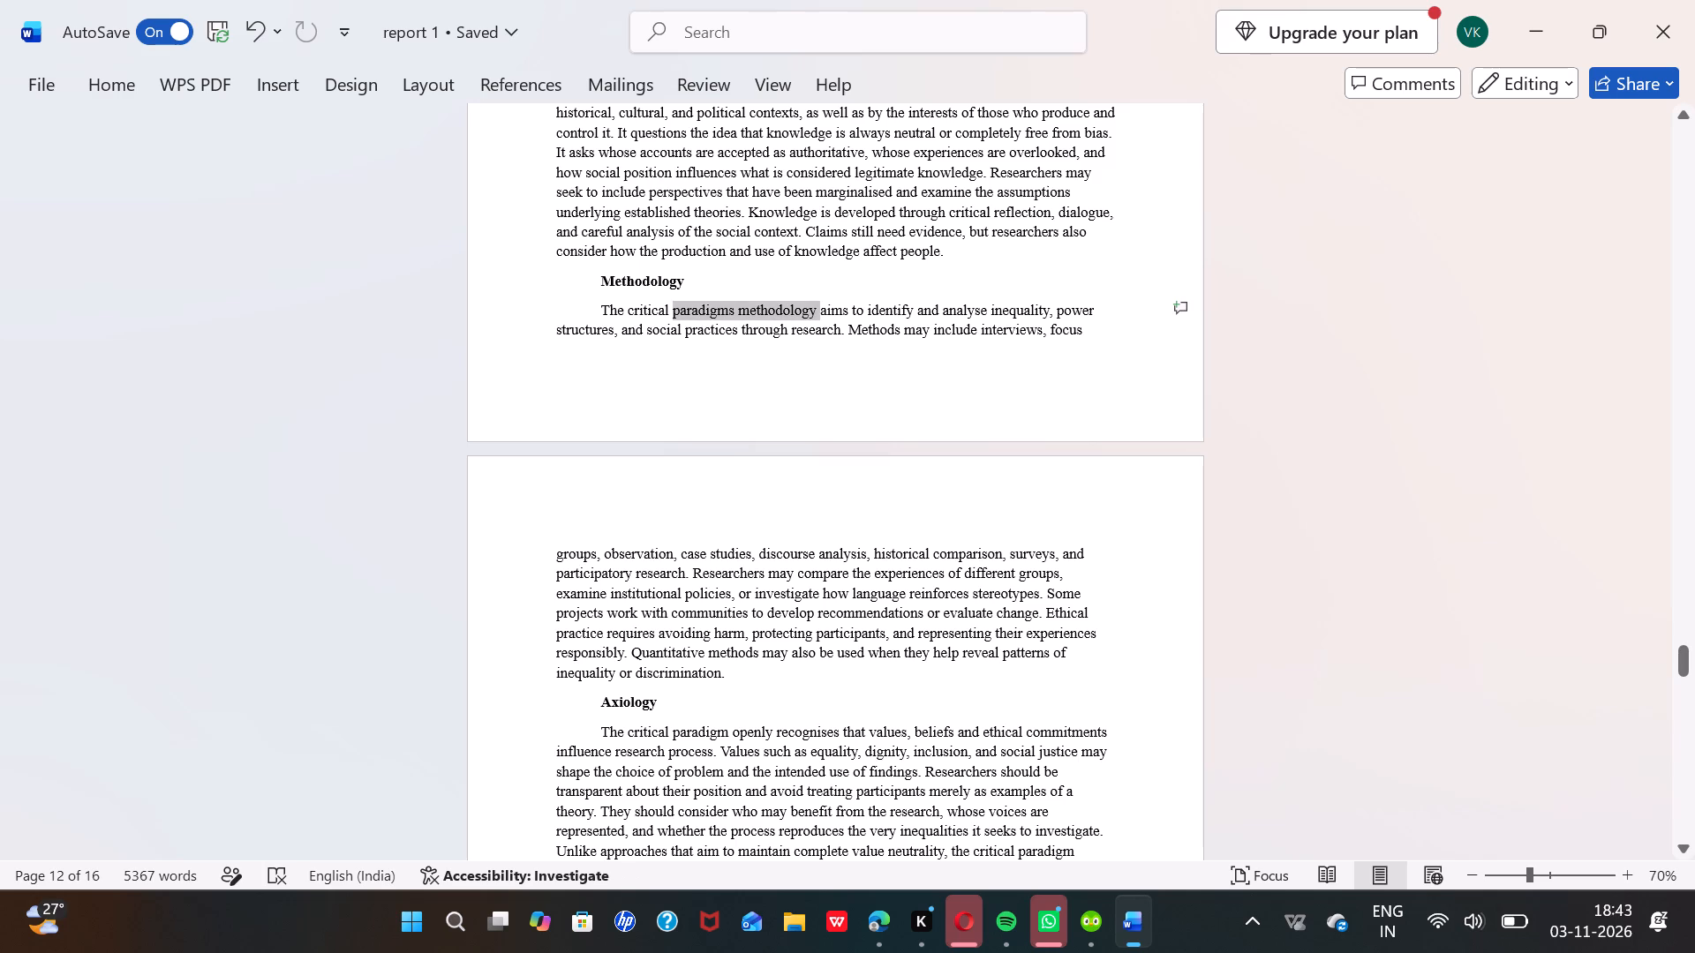
{"action": "left_click_drag", "start_coordinate": [685, 317], "coordinate": [640, 312]}
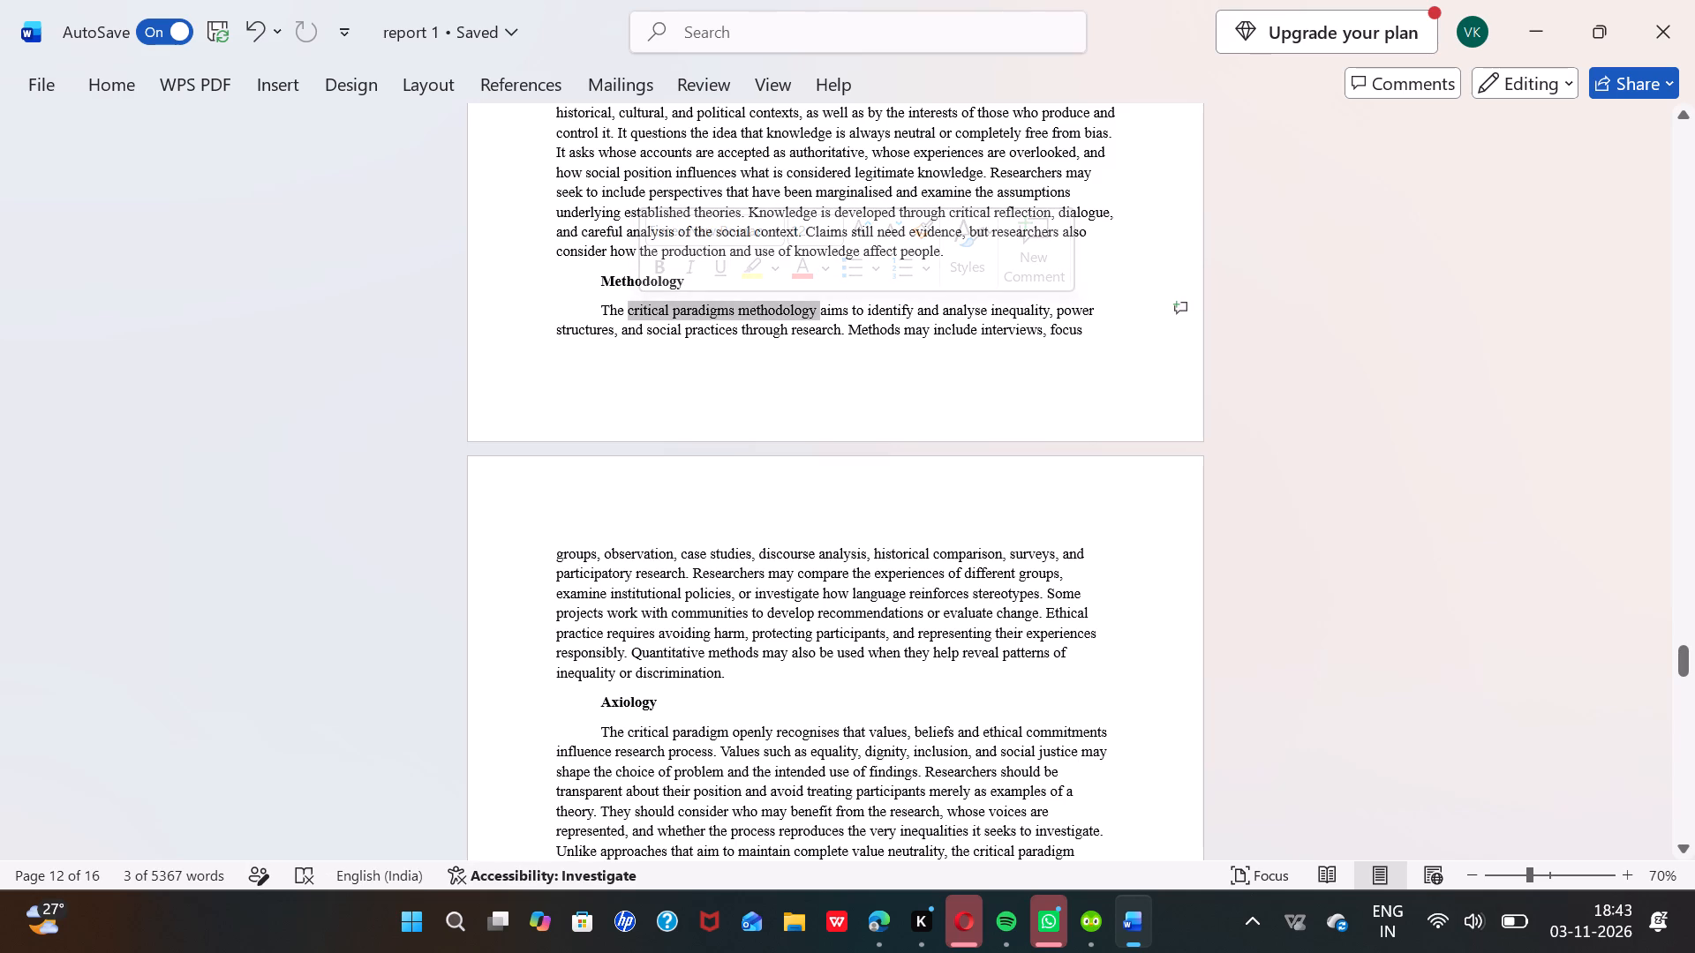
{"action": "left_click", "coordinate": [689, 381]}
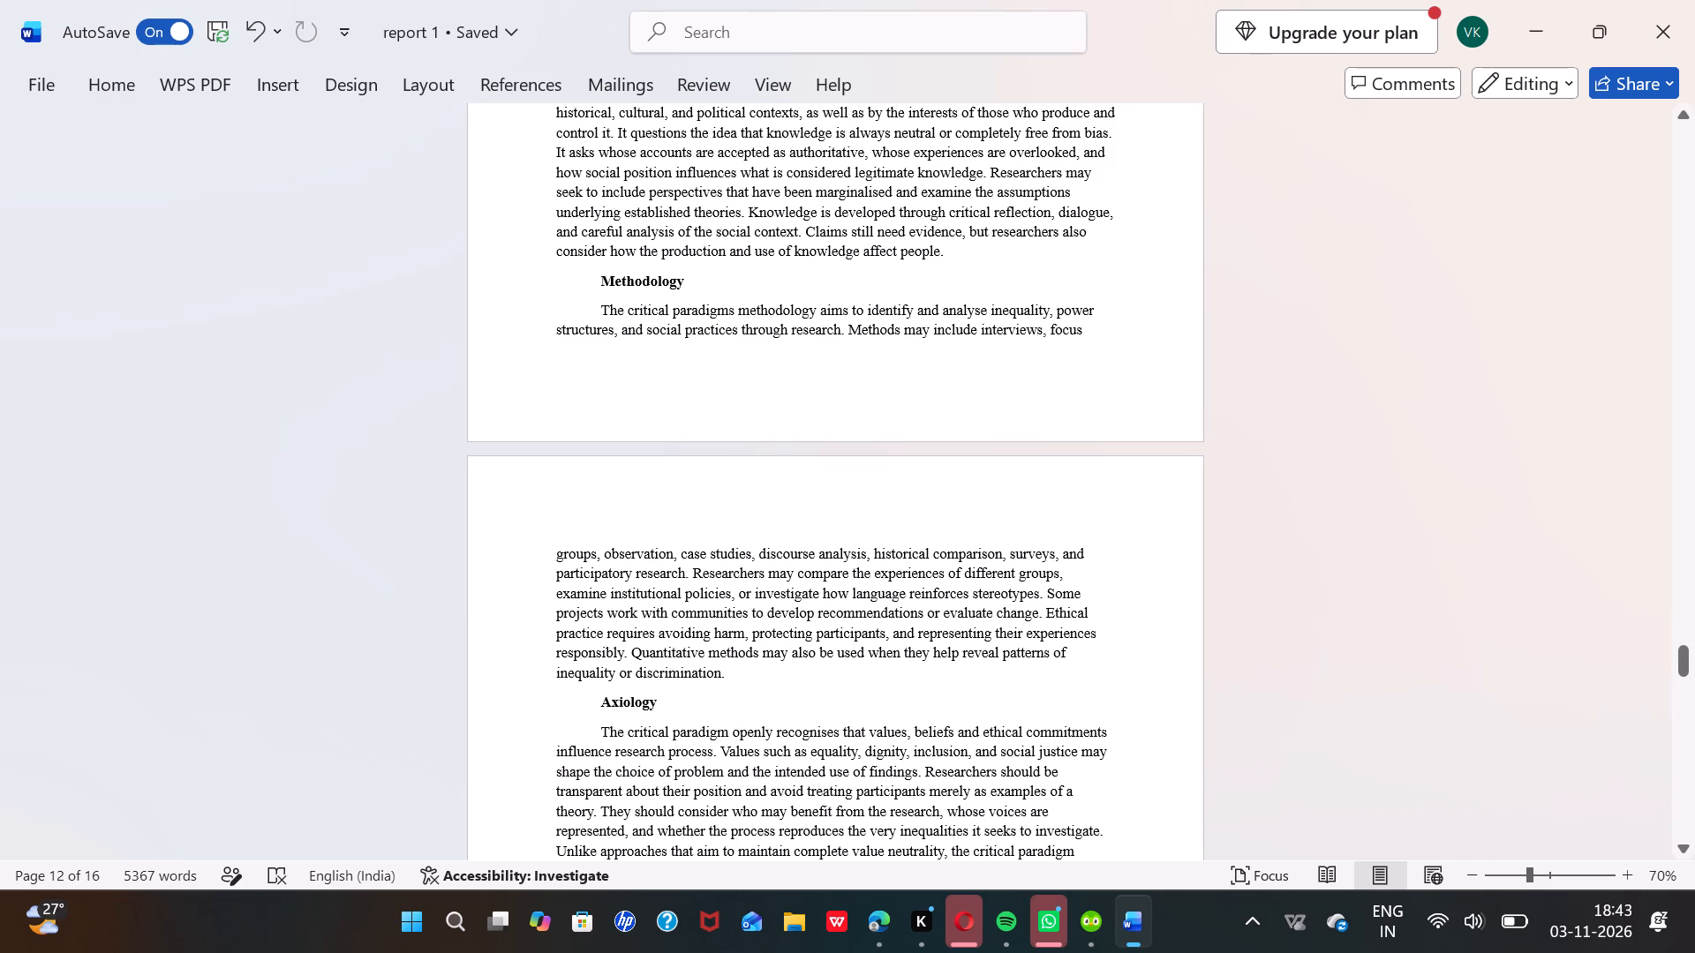
At the end of the critical Methodology paragraph, start a new sentence: "In psychology researchers may investigate how gender stereotypes".
{"action": "left_click", "coordinate": [742, 681]}
{"action": "key", "text": "space"}
{"action": "type", "text": "I"}
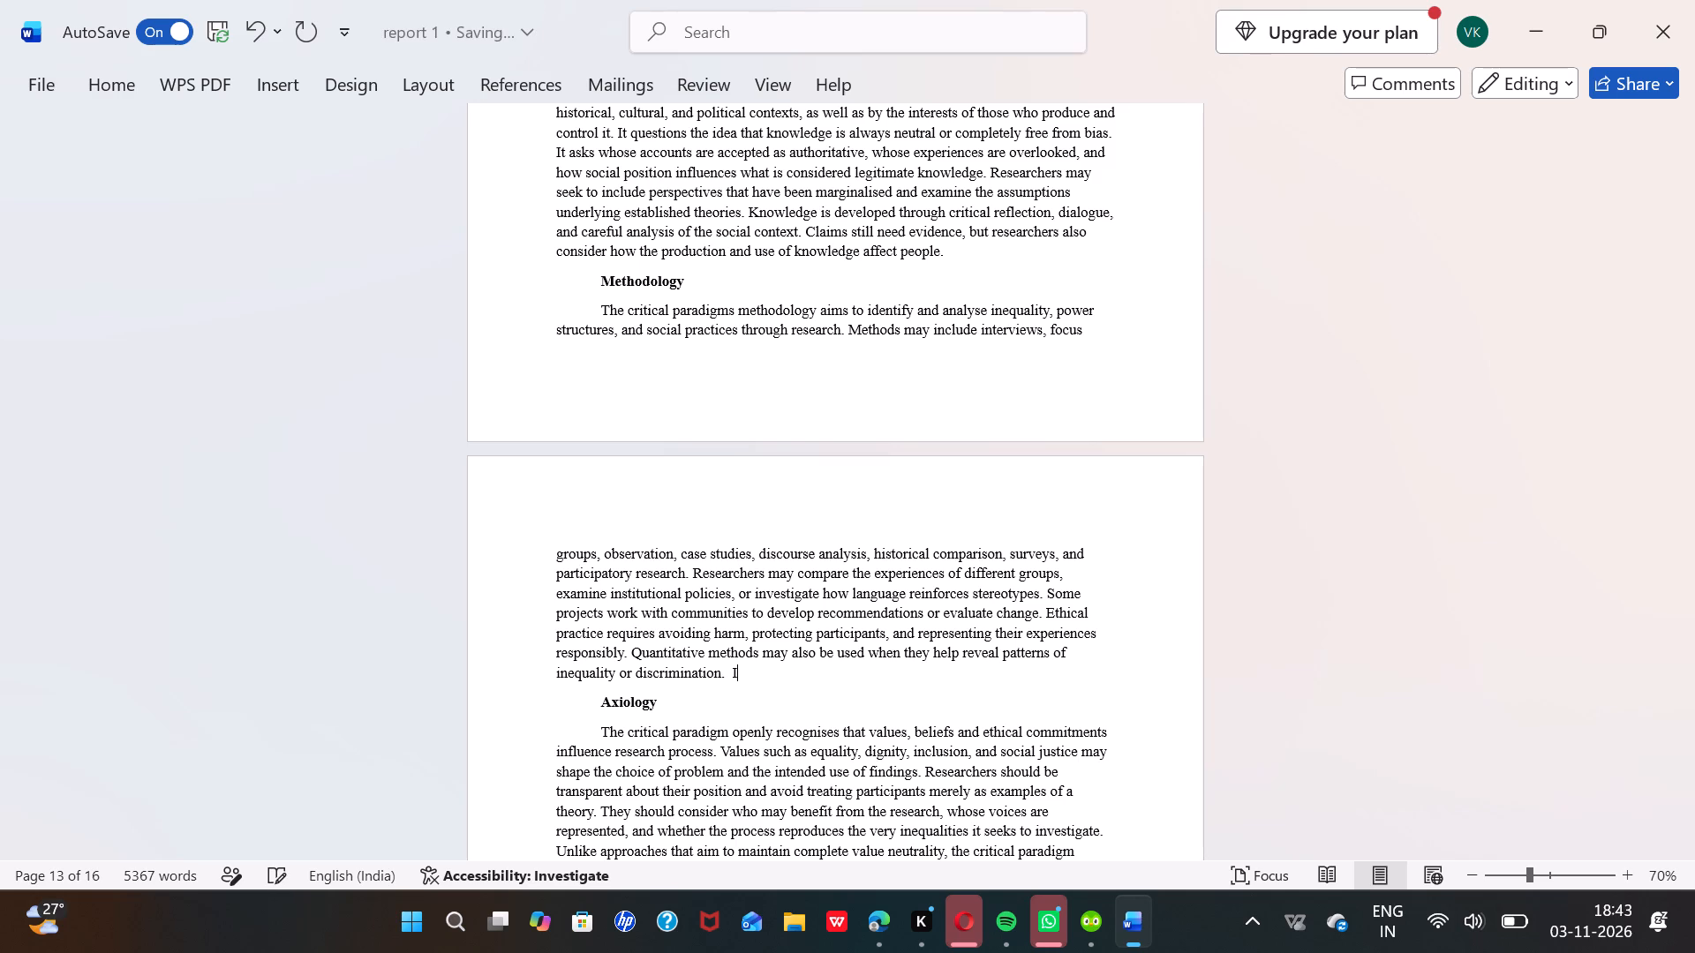
{"action": "type", "text": "n psychology"}
{"action": "key", "text": "space"}
{"action": "type", "text": "researchers may investigate"}
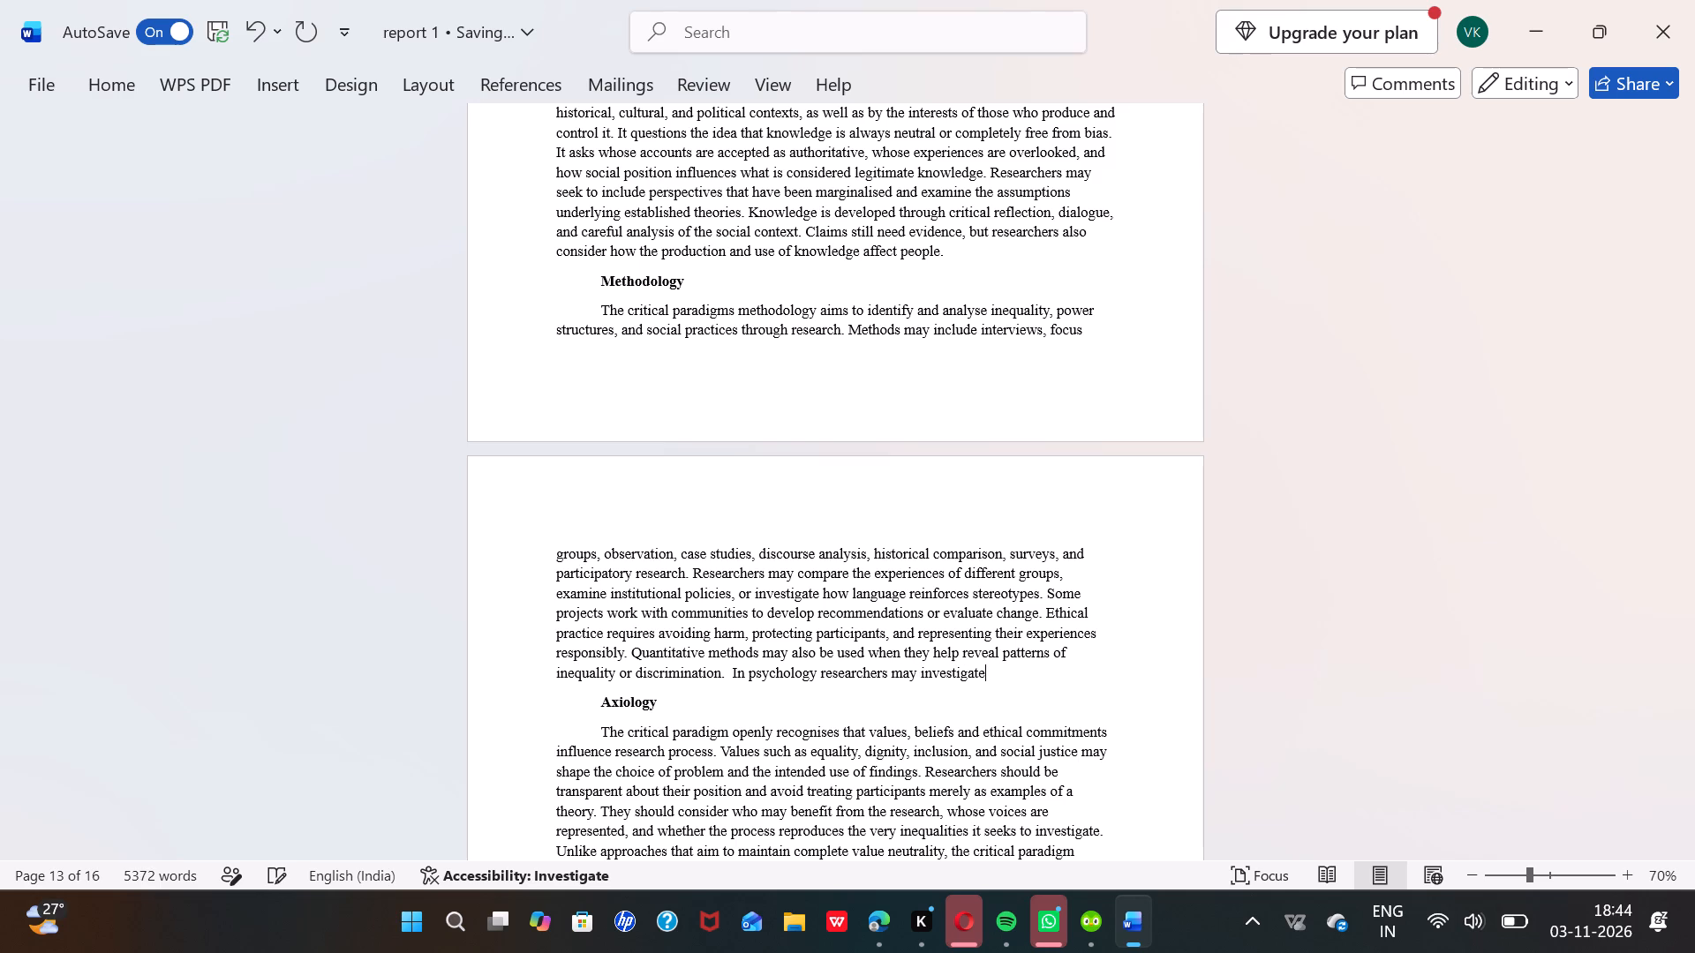
{"action": "key", "text": "space"}
{"action": "type", "text": "hoe"}
{"action": "key", "text": "BackSpace"}
{"action": "type", "text": "w"}
{"action": "key", "text": "space"}
{"action": "type", "text": "gender"}
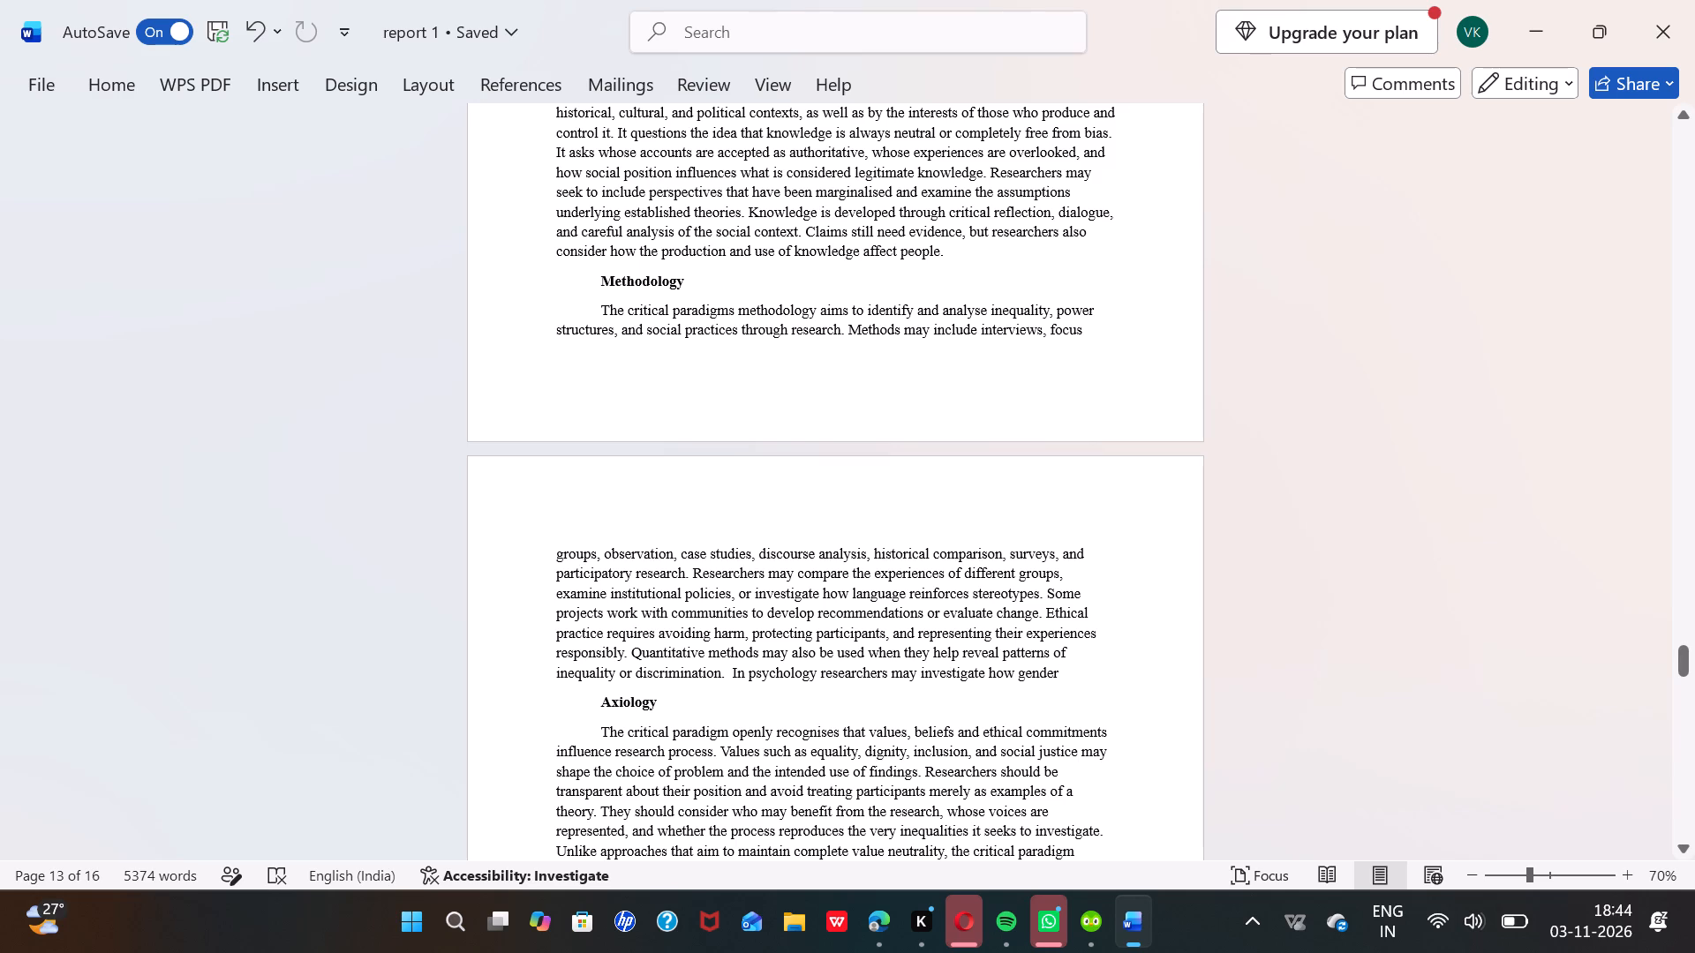
{"action": "key", "text": "space"}
{"action": "type", "text": "st"}
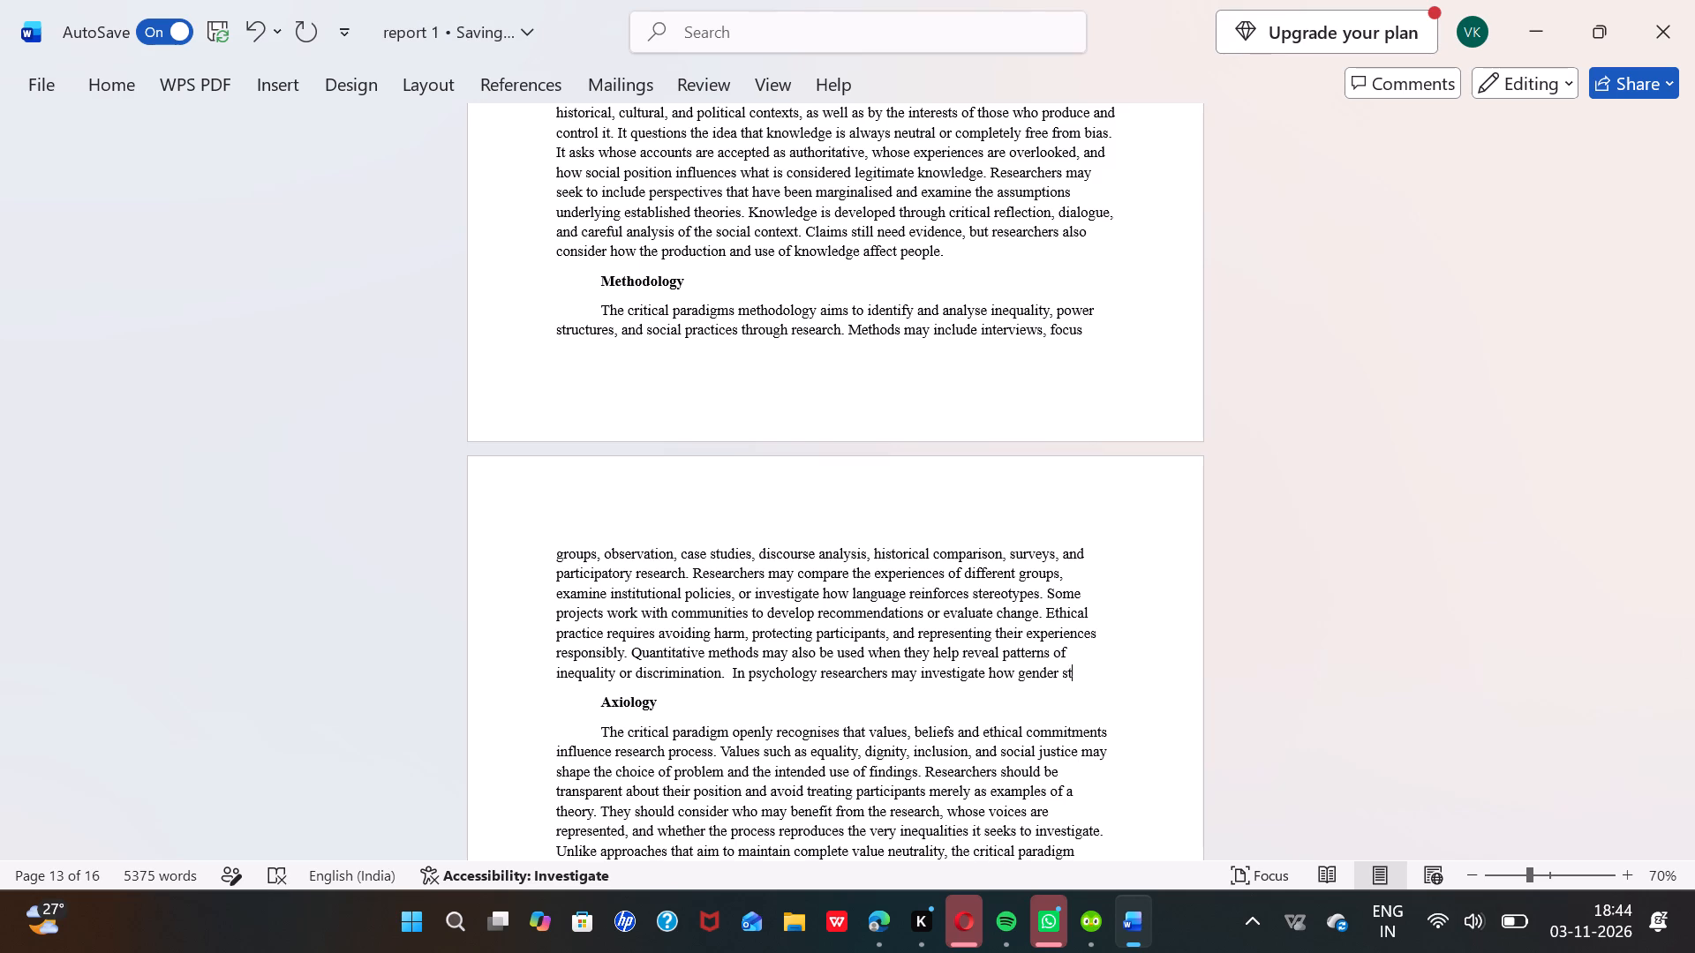
{"action": "type", "text": "ereotypes"}
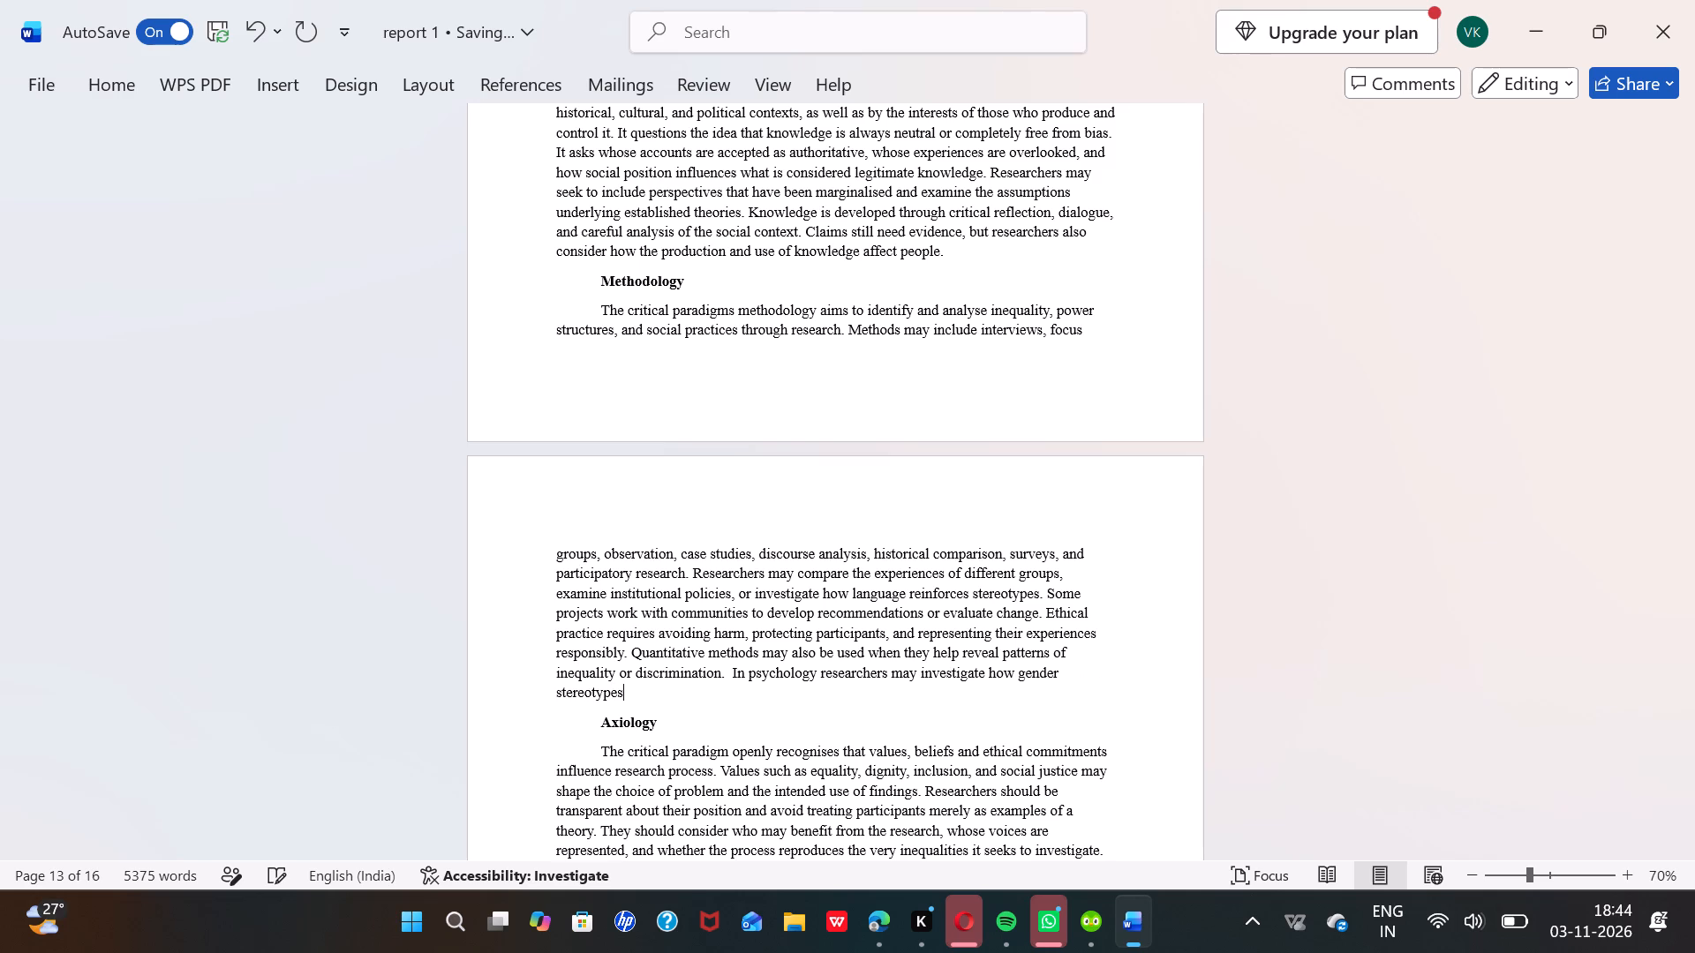
Continue the new Methodology sentence after "gender stereotypes" with ", caste -based discrimination".
{"action": "type", "text": ", ca"}
{"action": "type", "text": "ste b"}
{"action": "key", "text": "BackSpace"}
{"action": "key", "text": "minus"}
{"action": "type", "text": "basred"}
{"action": "key", "text": "BackSpace"}
{"action": "key", "text": "BackSpace"}
{"action": "key", "text": "BackSpace"}
{"action": "type", "text": "ed discrimination"}
{"action": "key", "text": "space"}
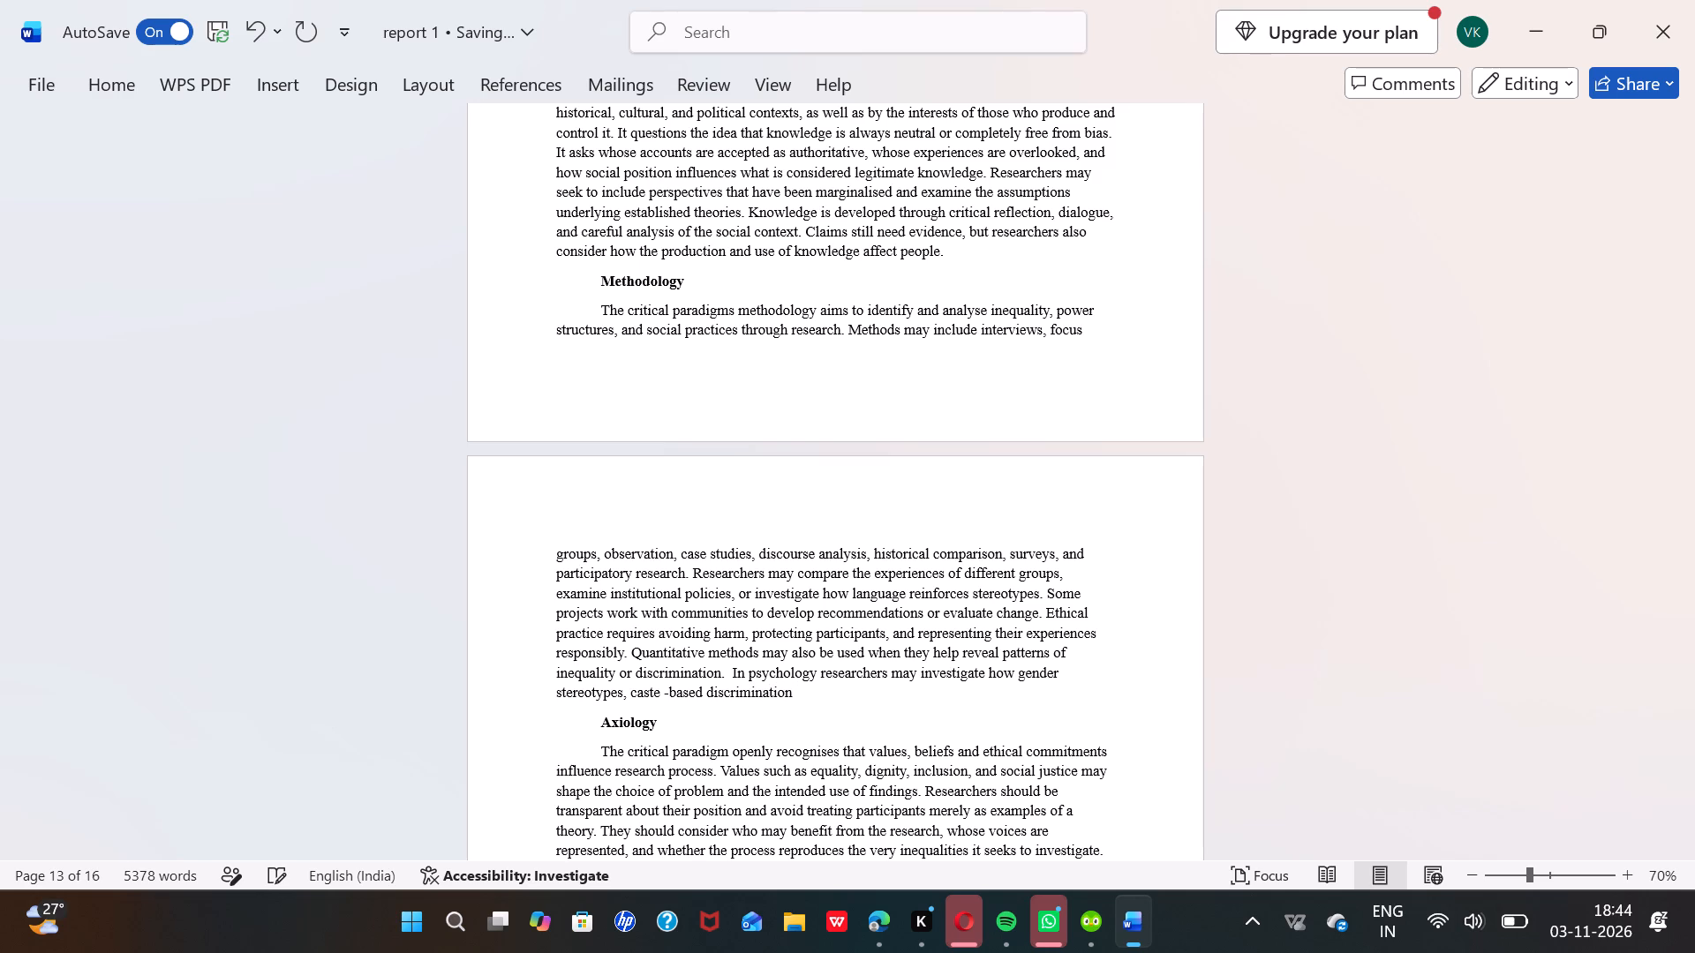
Extend the new Methodology sentence with ", socioeconomic disadvantage , or institutional practices affect".
{"action": "type", "text": ","}
{"action": "key", "text": "space"}
{"action": "type", "text": "socio"}
{"action": "type", "text": "economic"}
{"action": "key", "text": "space"}
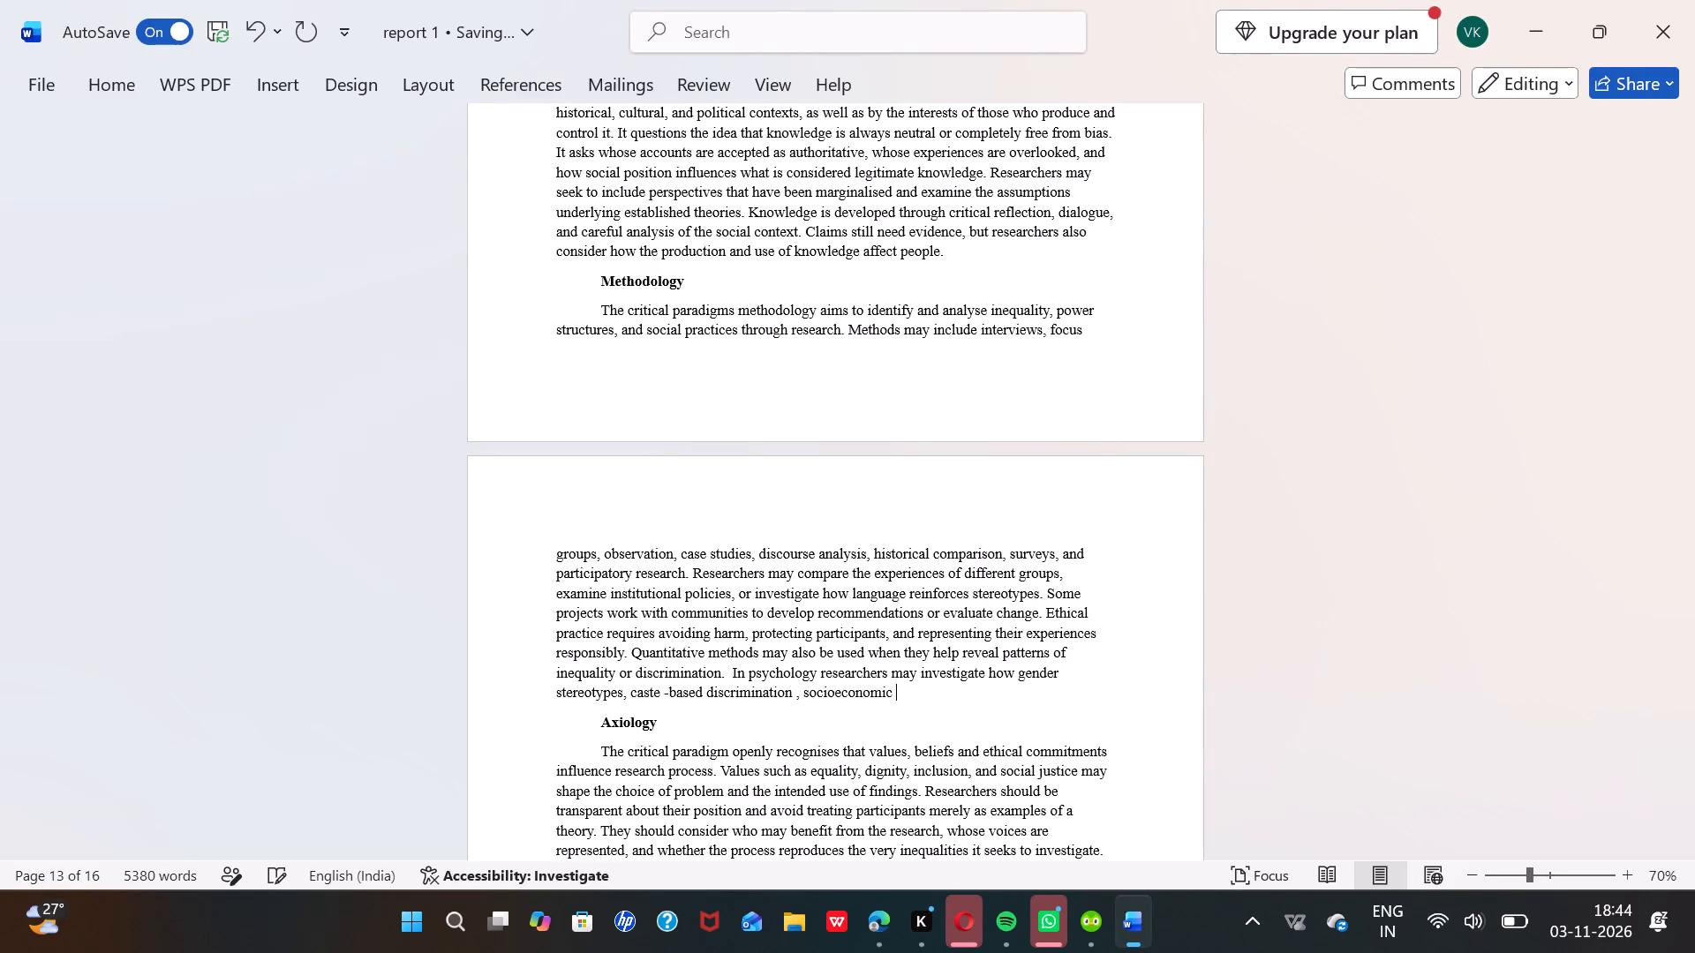
{"action": "type", "text": "disadvantage"}
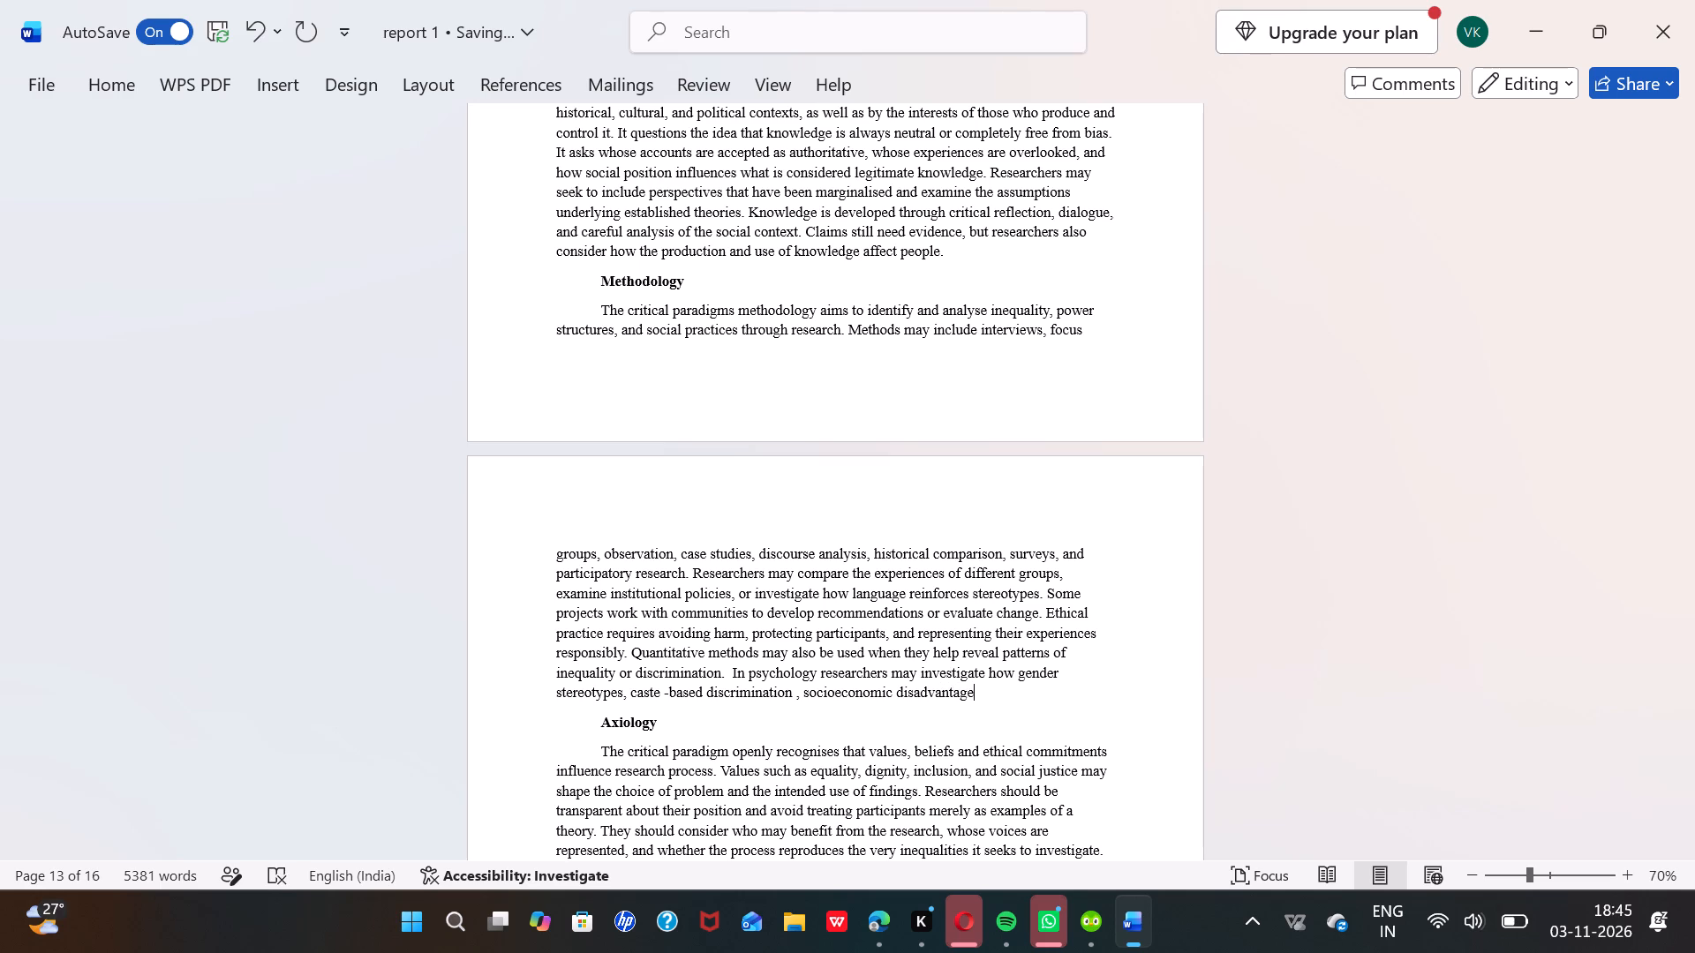
{"action": "key", "text": "space"}
{"action": "type", "text": ", or"}
{"action": "key", "text": "space"}
{"action": "type", "text": "institutional"}
{"action": "key", "text": "space"}
{"action": "type", "text": "practices affect"}
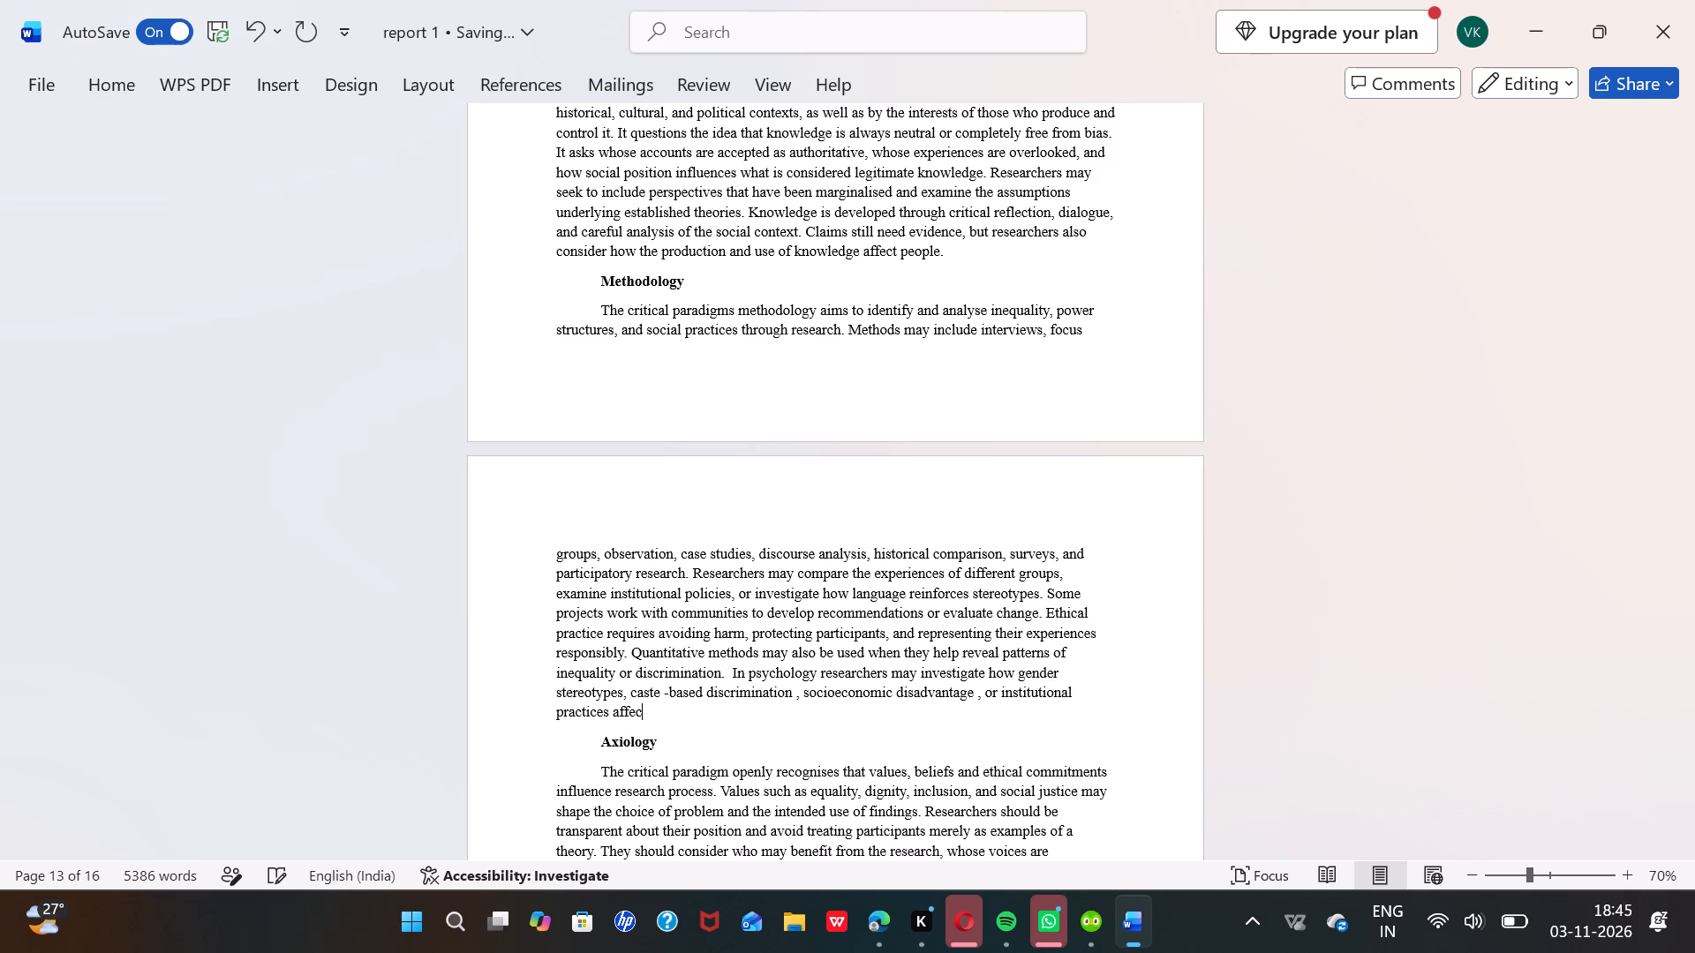
Continue the new sentence in the critical Methodology paragraph with "mental health and", separating the words with single spaces.
{"action": "key", "text": "space"}
{"action": "type", "text": "mental"}
{"action": "key", "text": "space"}
{"action": "key", "text": "g"}
{"action": "key", "text": "BackSpace"}
{"action": "key", "text": "h"}
{"action": "type", "text": "ealth"}
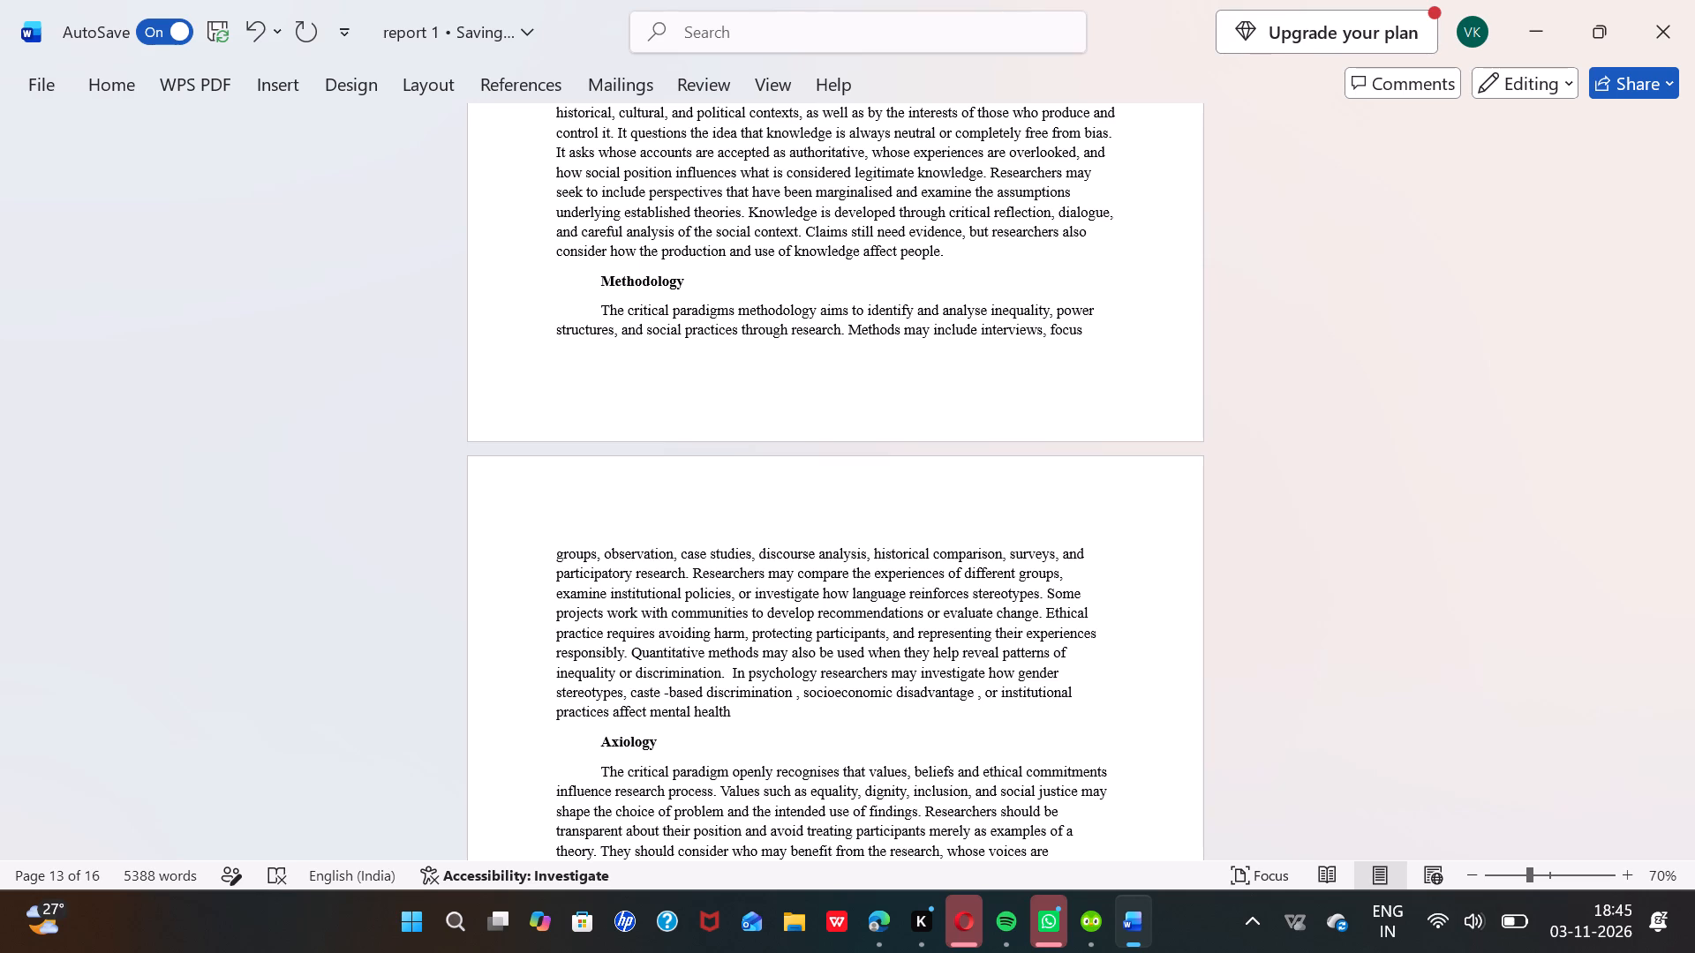
{"action": "type", "text": "and"}
{"action": "key", "text": "space"}
{"action": "left_click", "coordinate": [734, 713]}
{"action": "key", "text": "space"}
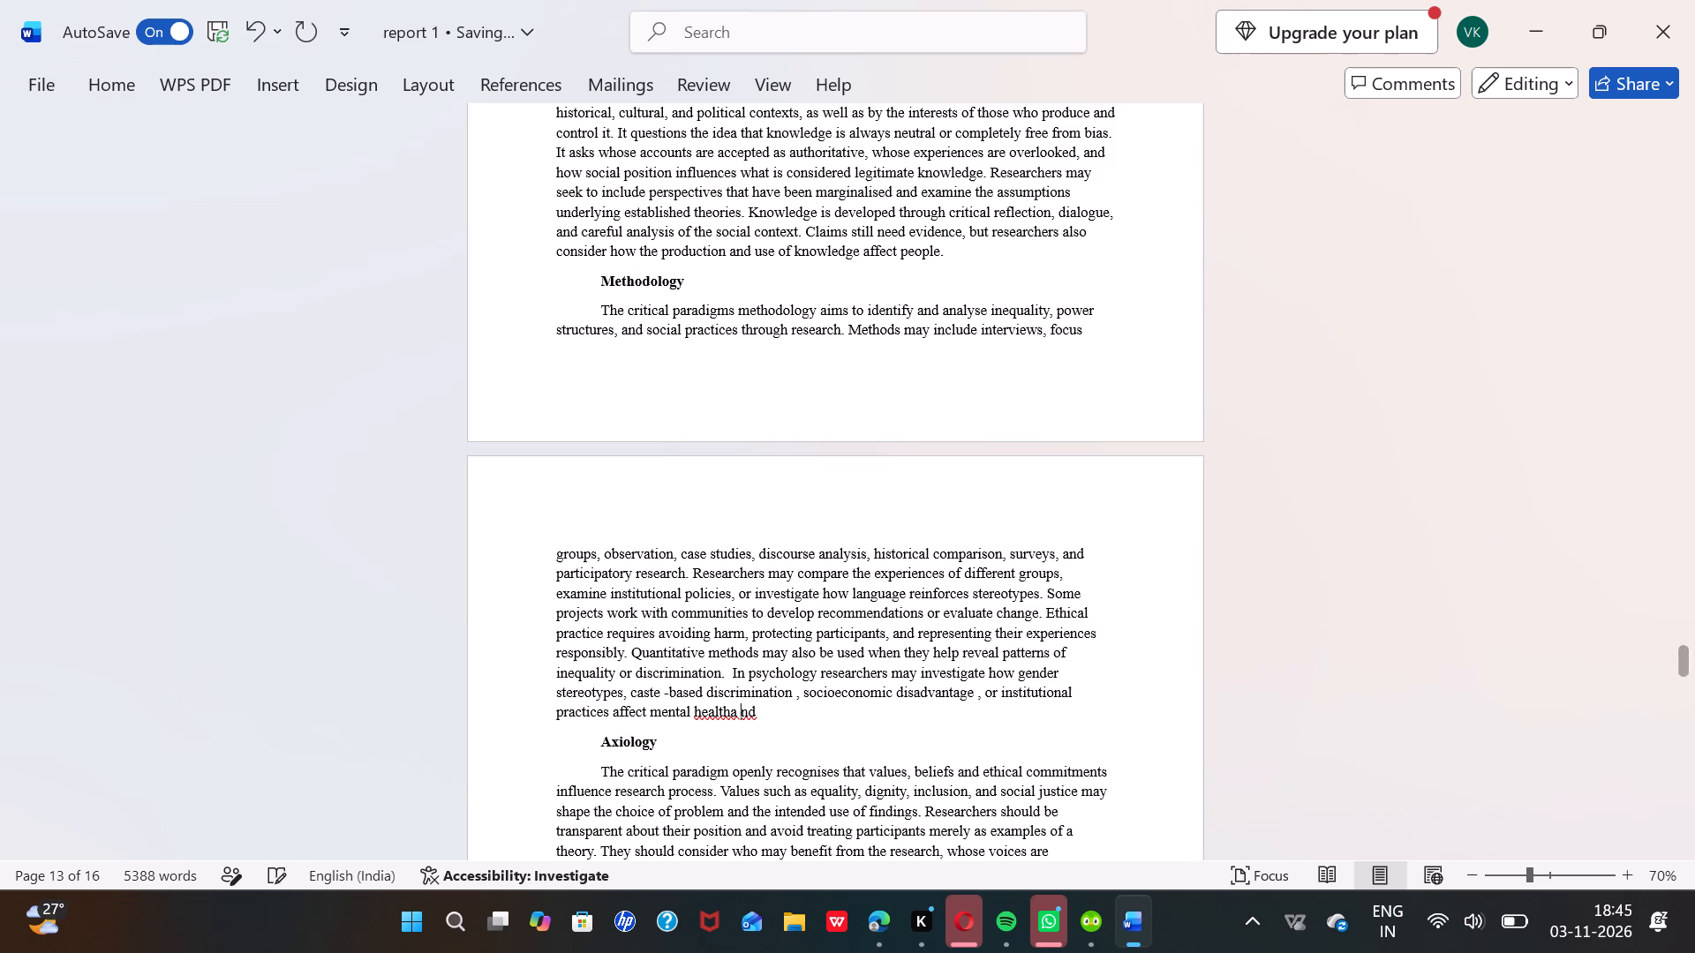
{"action": "key", "text": "BackSpace"}
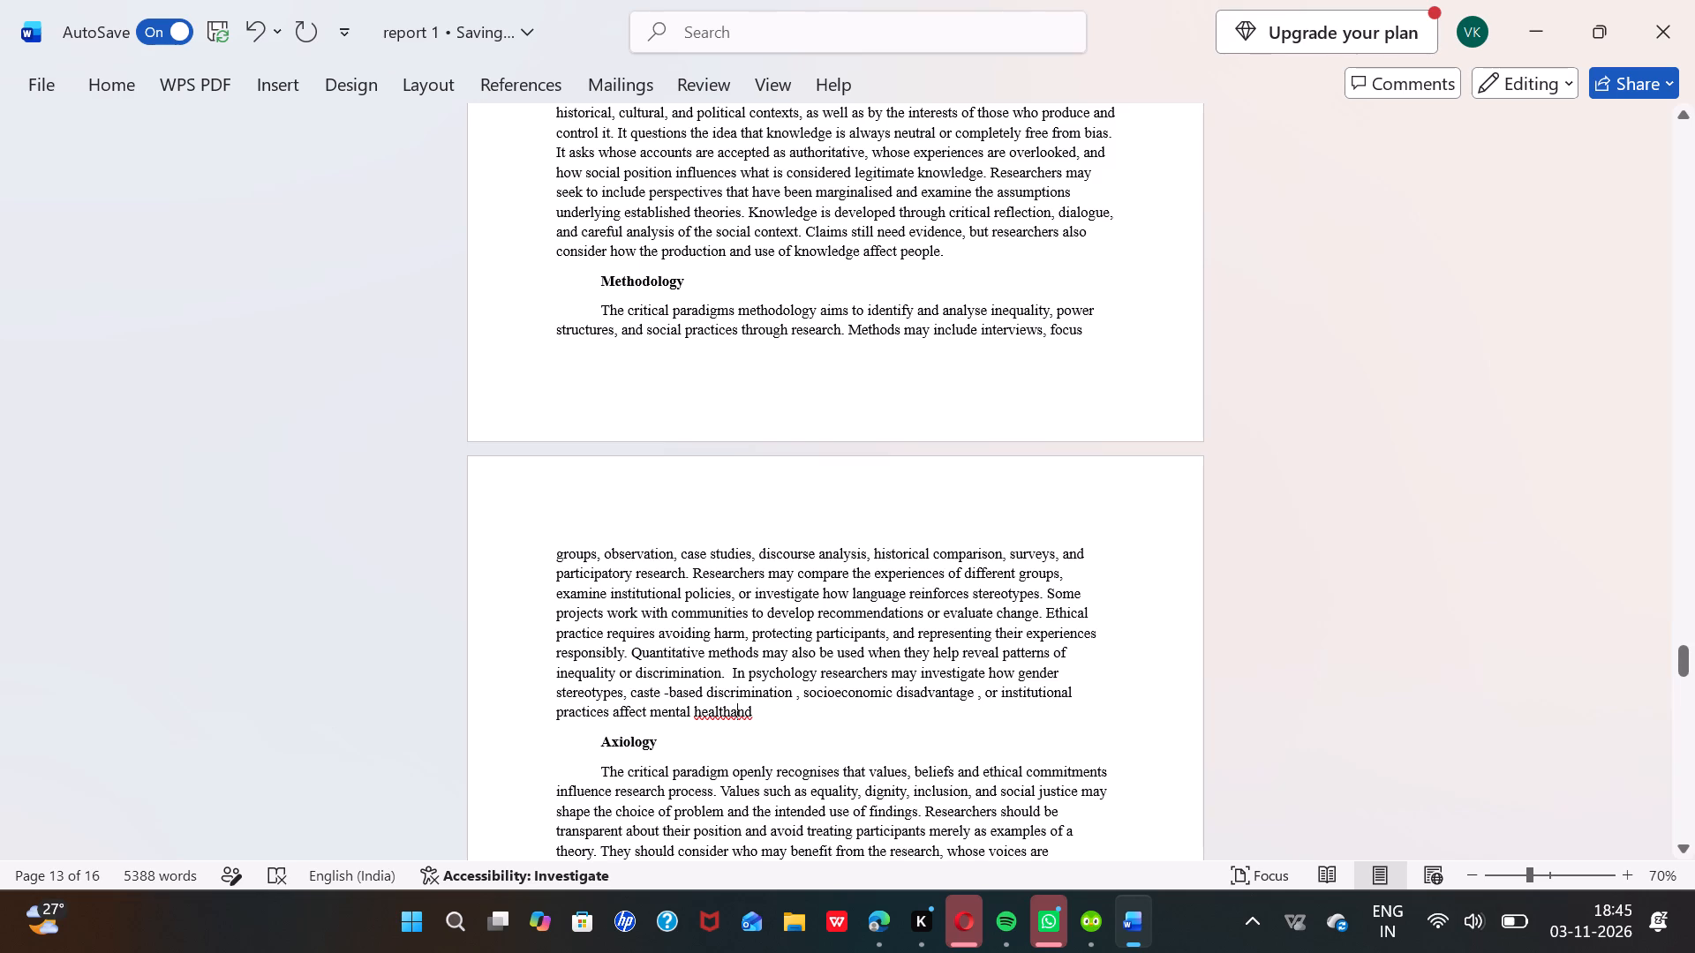
{"action": "left_click", "coordinate": [730, 713]}
{"action": "key", "text": "space"}
{"action": "left_click", "coordinate": [772, 704]}
Finish the critical Methodology paragraph's new sentence with "well- being.".
{"action": "type", "text": "well"}
{"action": "key", "text": "space"}
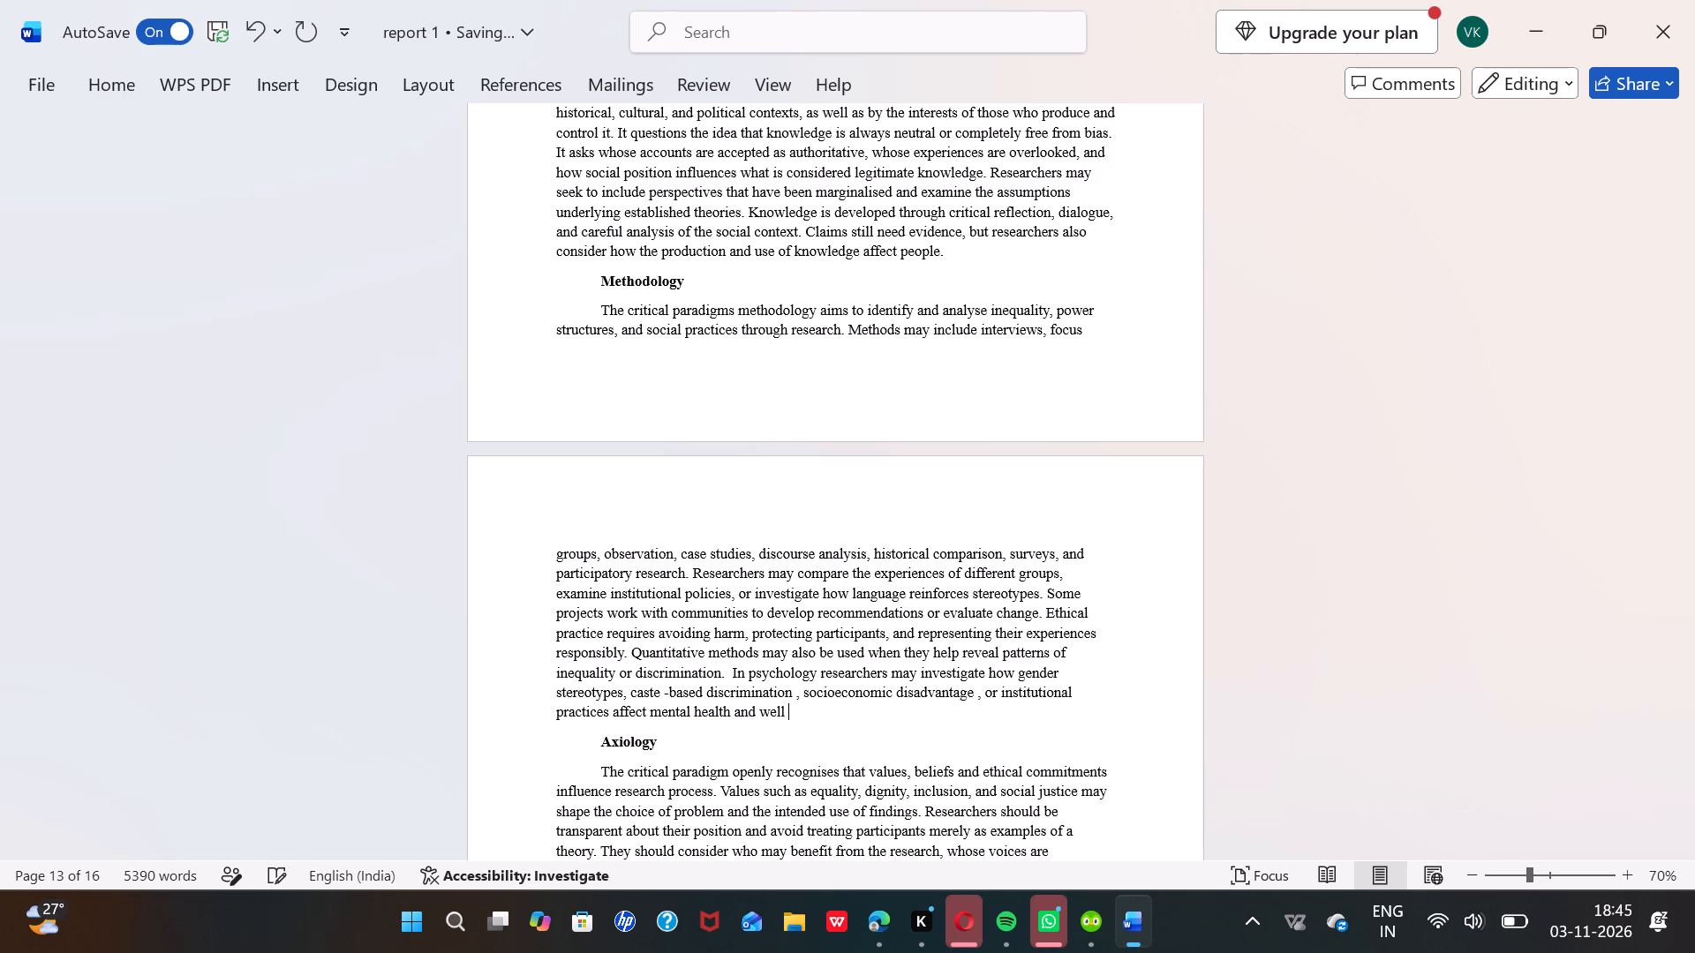
{"action": "key", "text": "BackSpace"}
{"action": "key", "text": "0"}
{"action": "key", "text": "BackSpace"}
{"action": "type", "text": "- being"}
{"action": "key", "text": "period"}
Hyphenate "well being" as "well-being" in the Participatory Paradigm's Ontology paragraph.
{"action": "scroll", "coordinate": [772, 704], "scroll_direction": "down", "scroll_amount": 1}
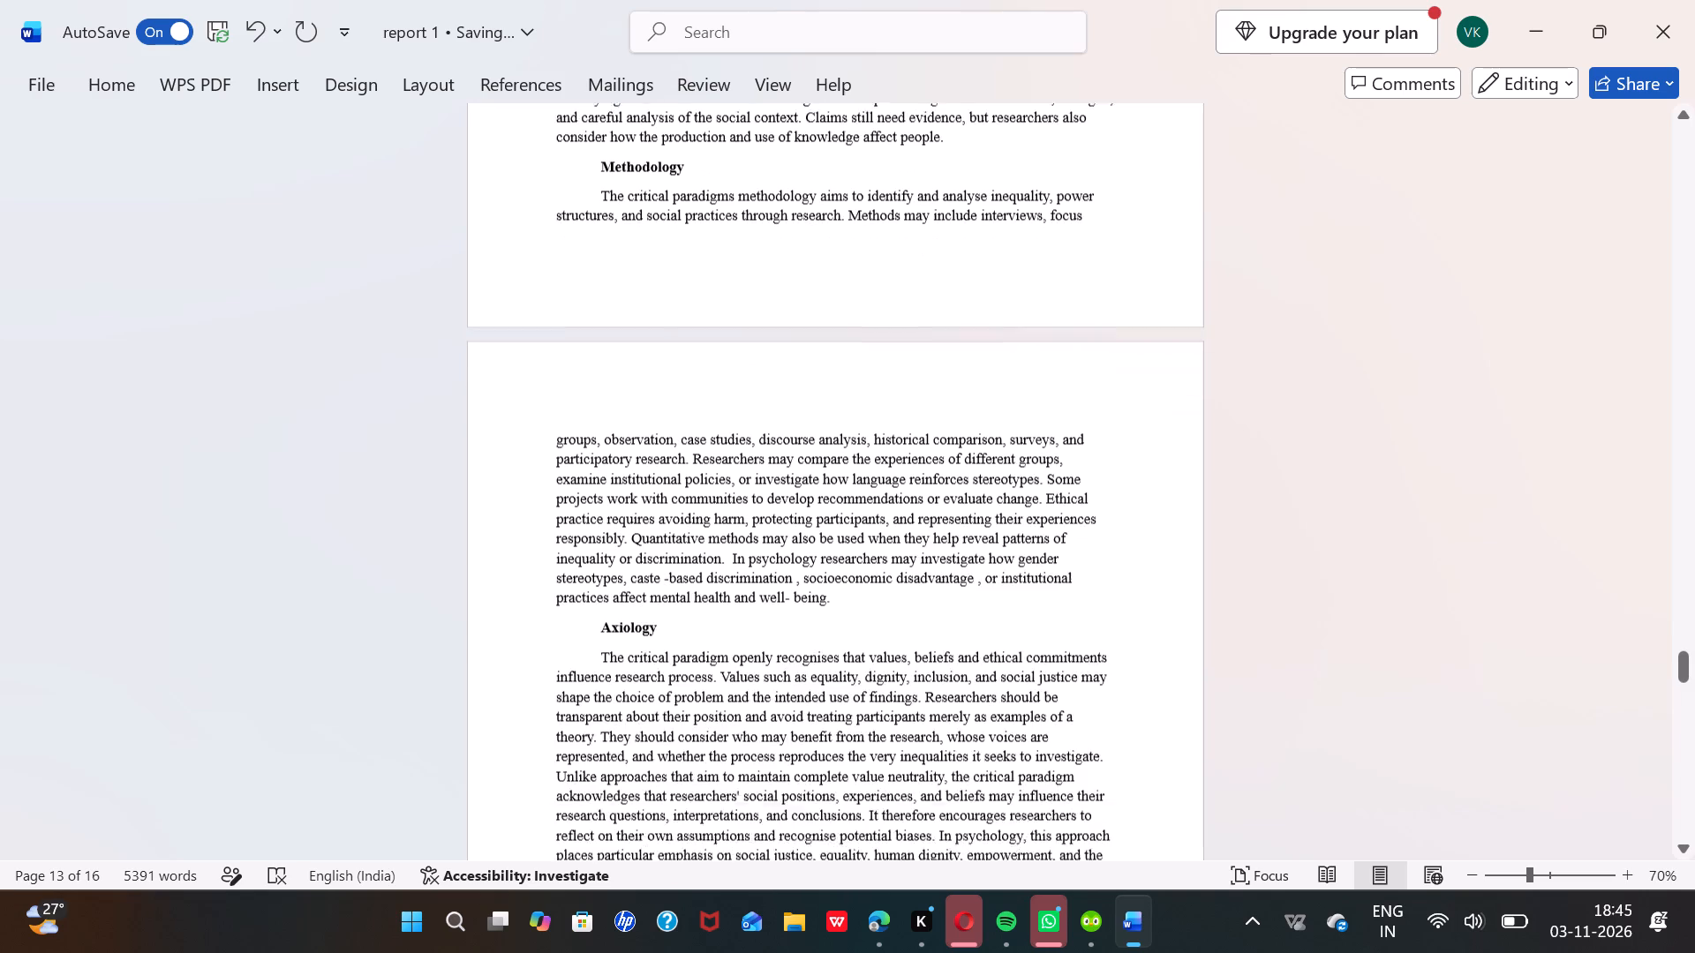
{"action": "scroll", "coordinate": [772, 704], "scroll_direction": "down", "scroll_amount": 5}
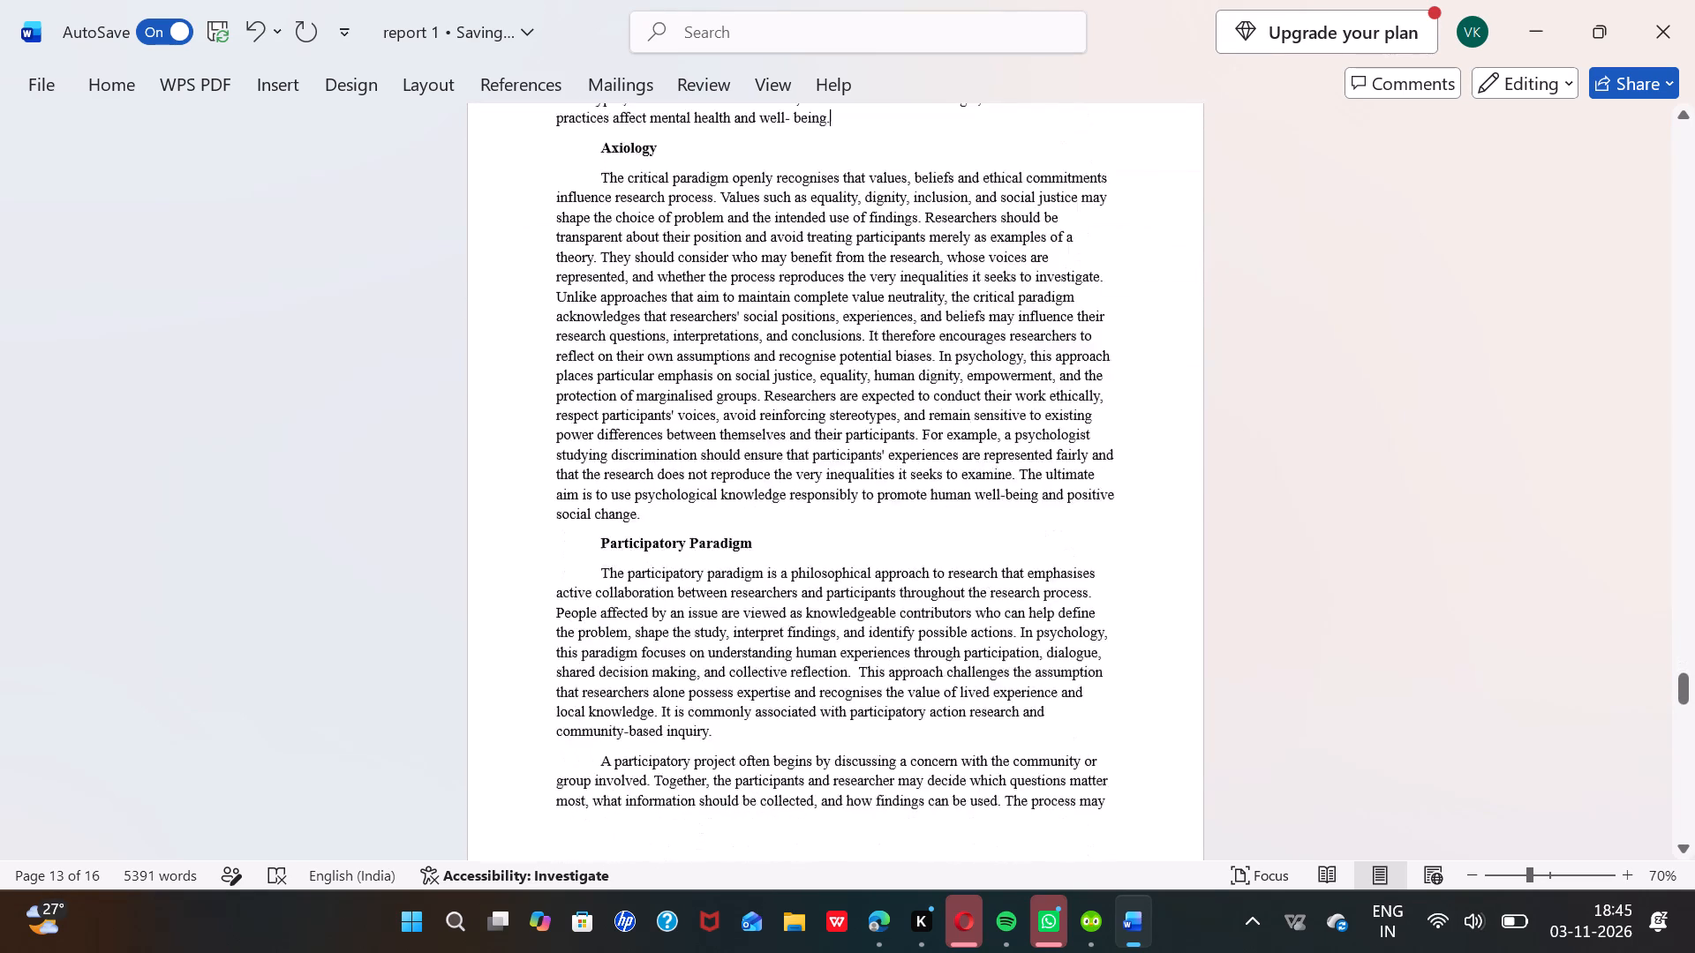
{"action": "scroll", "coordinate": [772, 704], "scroll_direction": "down", "scroll_amount": 7}
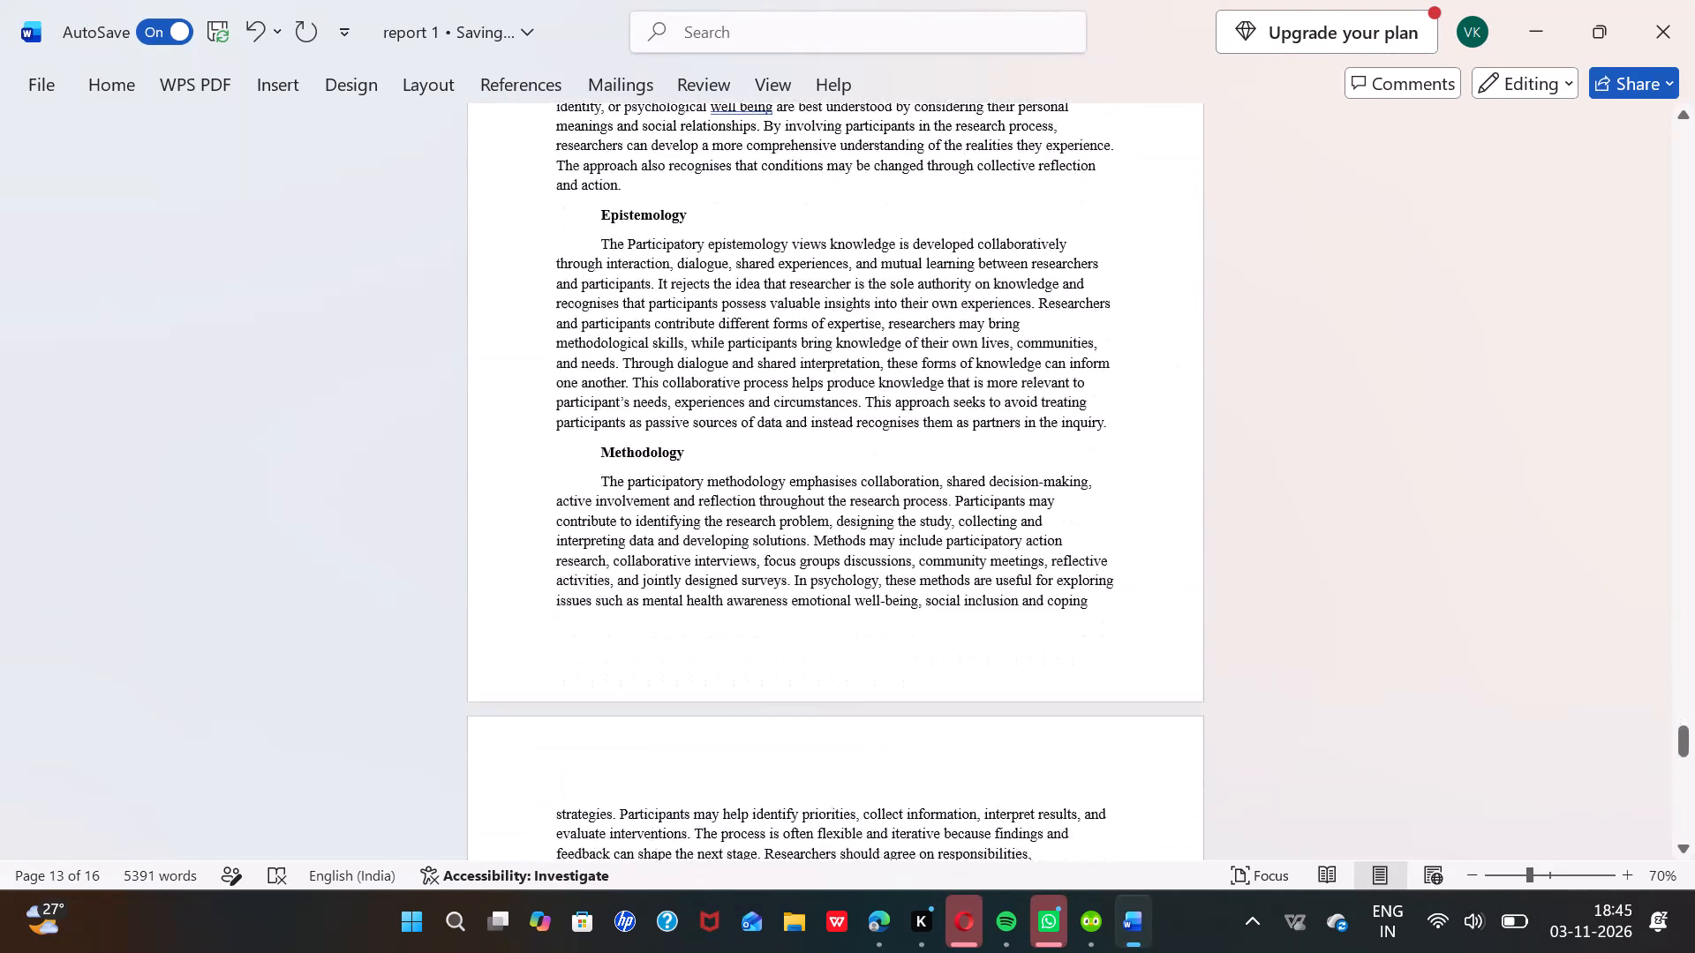
{"action": "scroll", "coordinate": [772, 704], "scroll_direction": "down", "scroll_amount": 1}
{"action": "scroll", "coordinate": [772, 704], "scroll_direction": "up", "scroll_amount": 1}
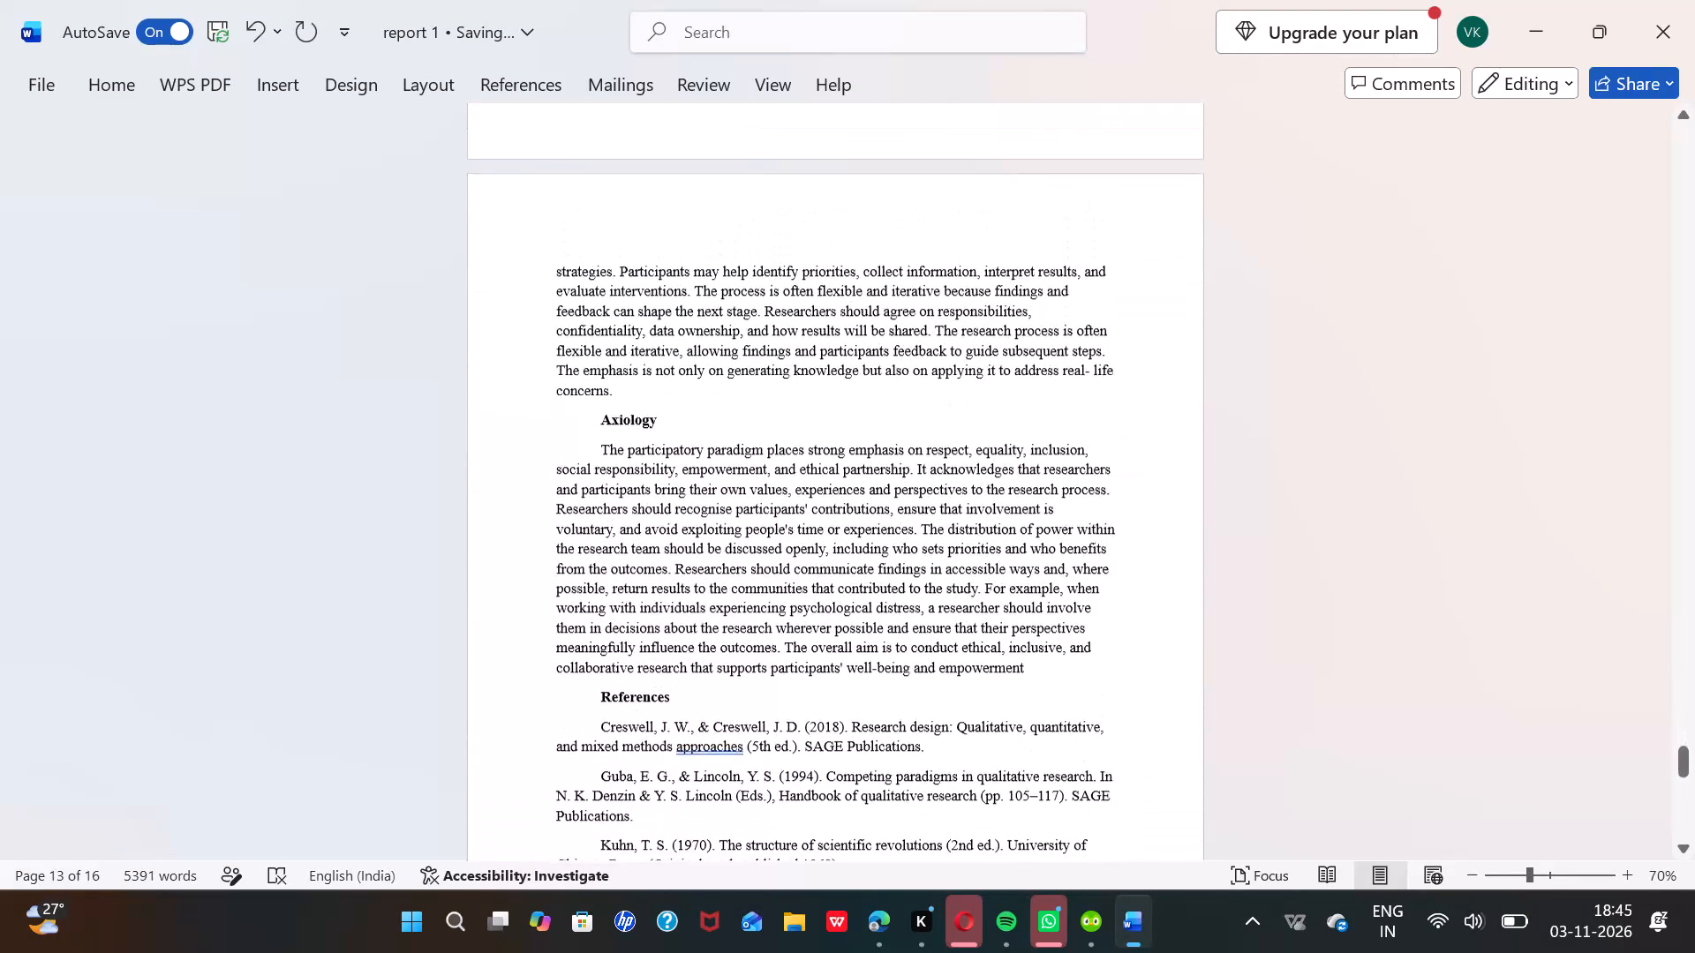
{"action": "scroll", "coordinate": [772, 704], "scroll_direction": "up", "scroll_amount": 4}
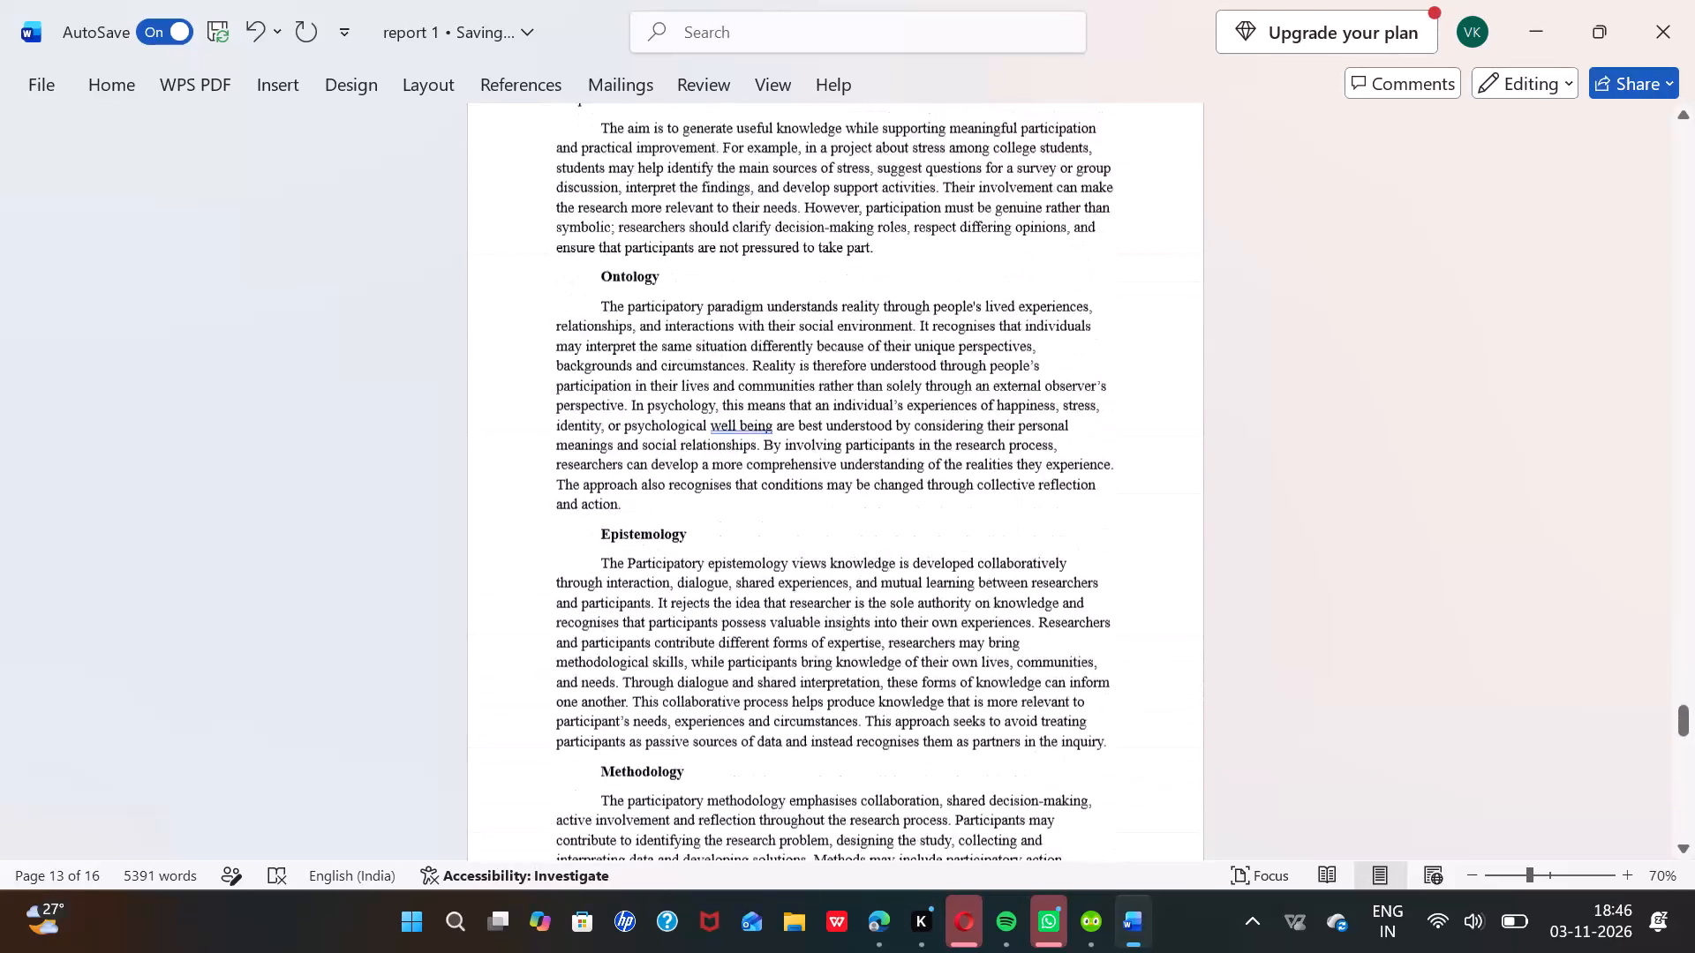
{"action": "scroll", "coordinate": [772, 704], "scroll_direction": "up", "scroll_amount": 6}
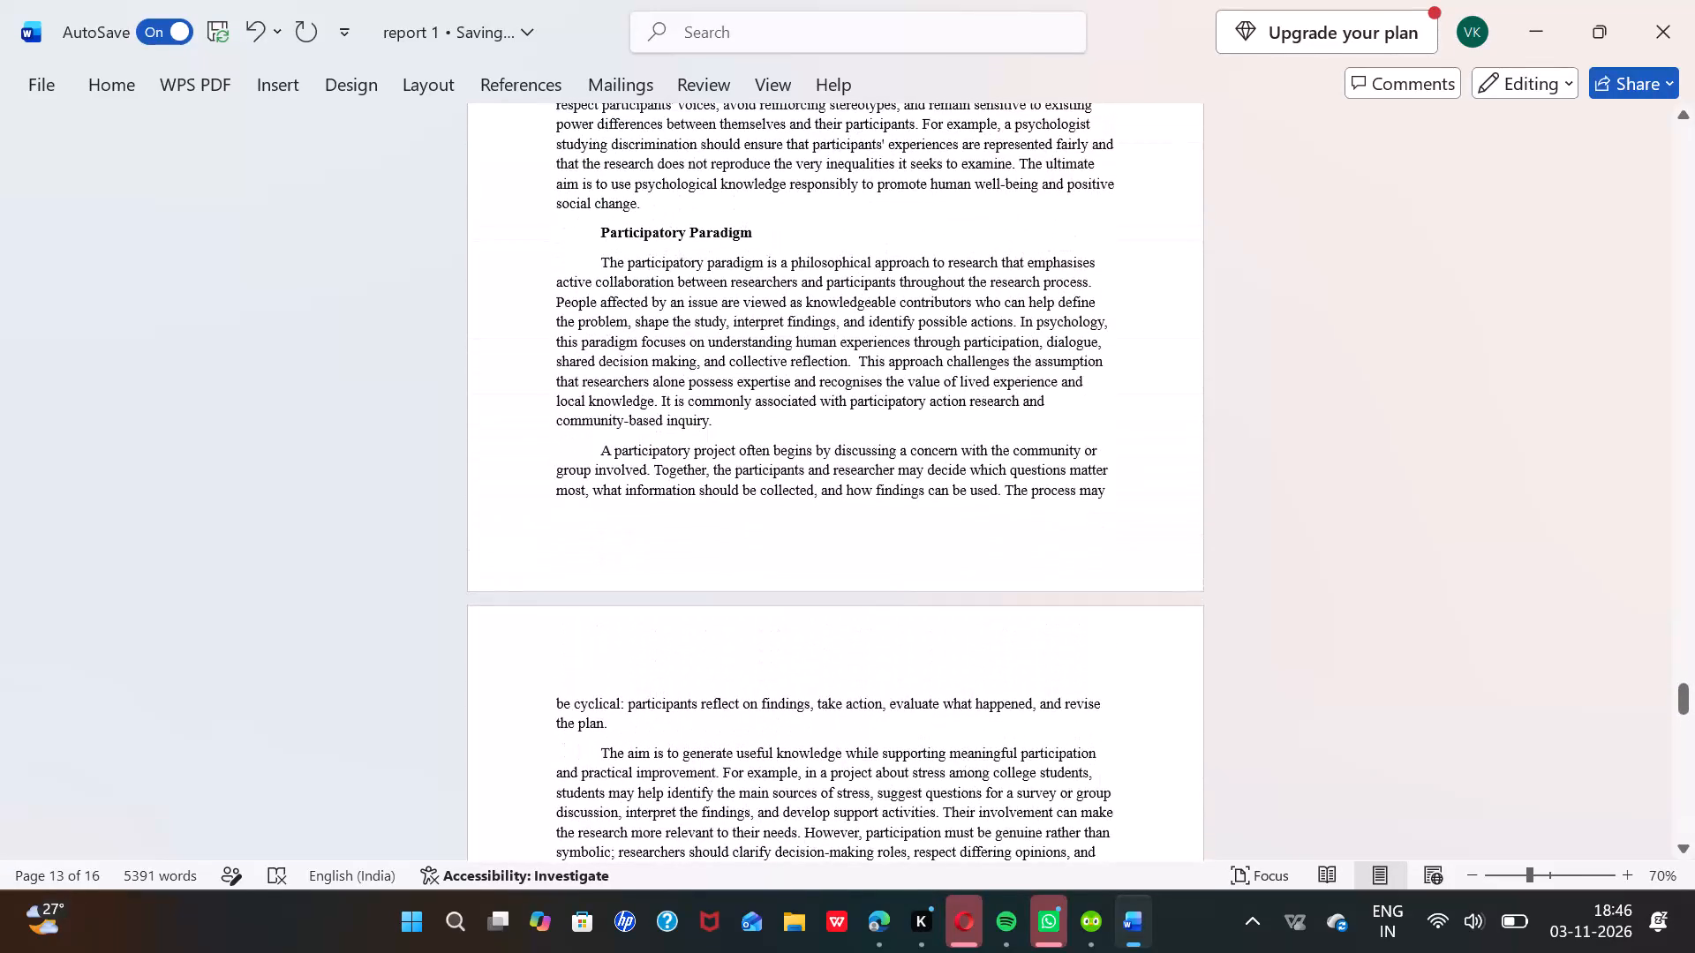
{"action": "scroll", "coordinate": [772, 704], "scroll_direction": "down", "scroll_amount": 5}
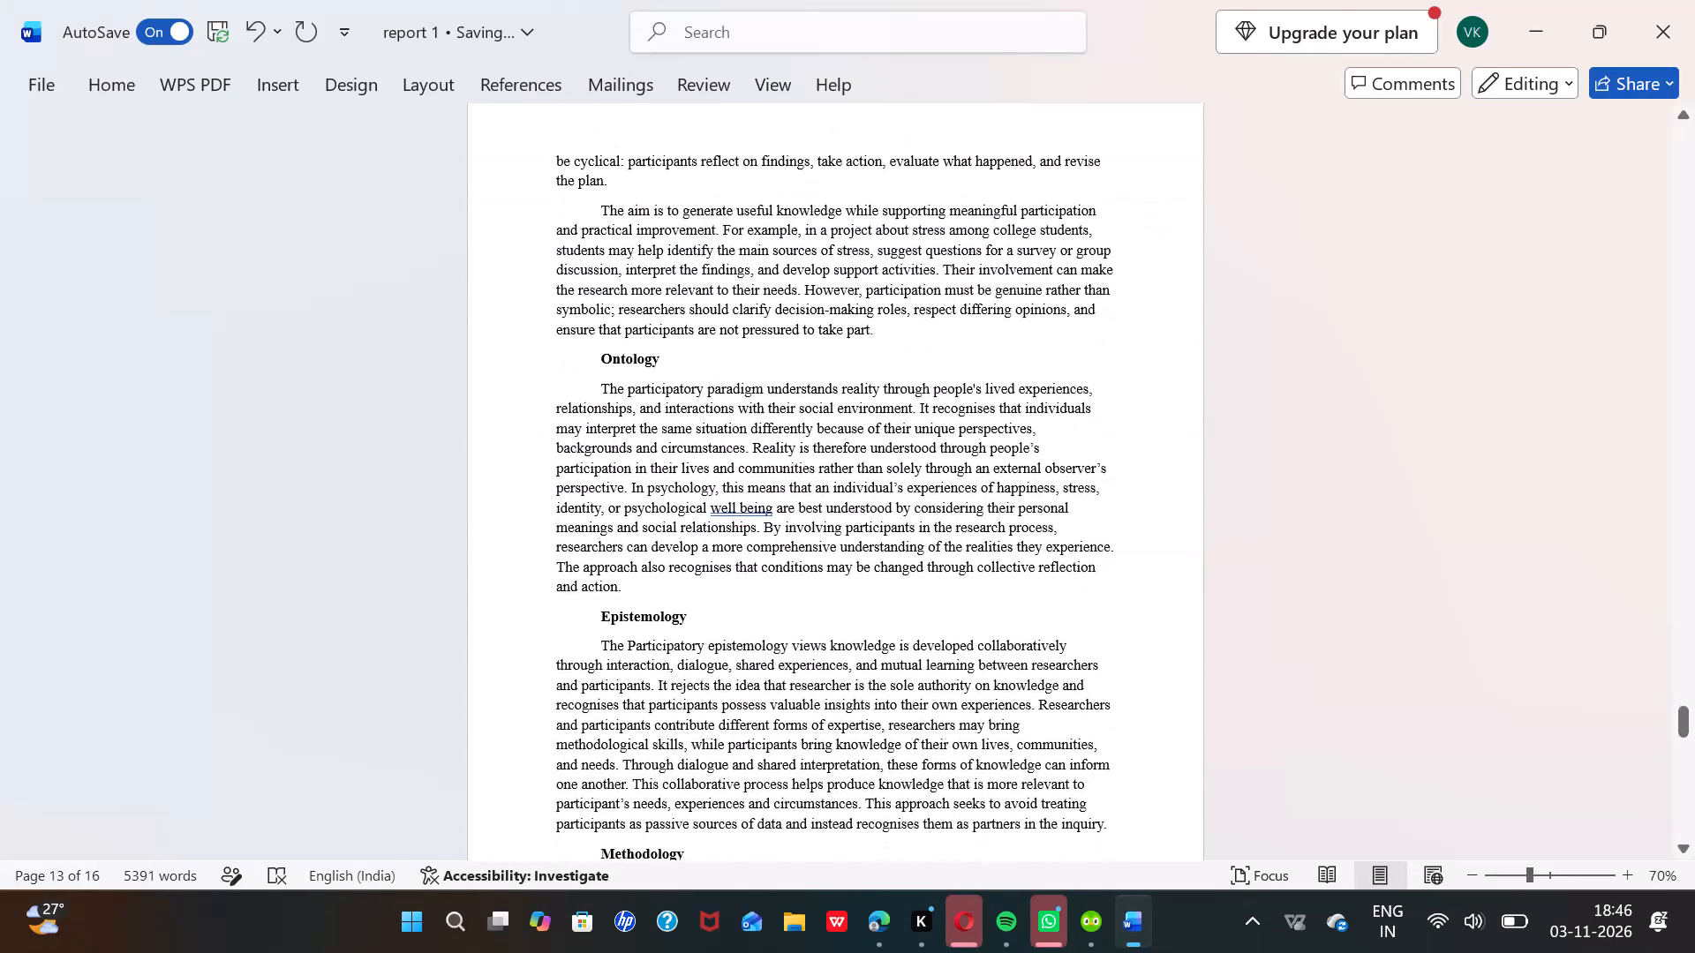
{"action": "left_click", "coordinate": [742, 508]}
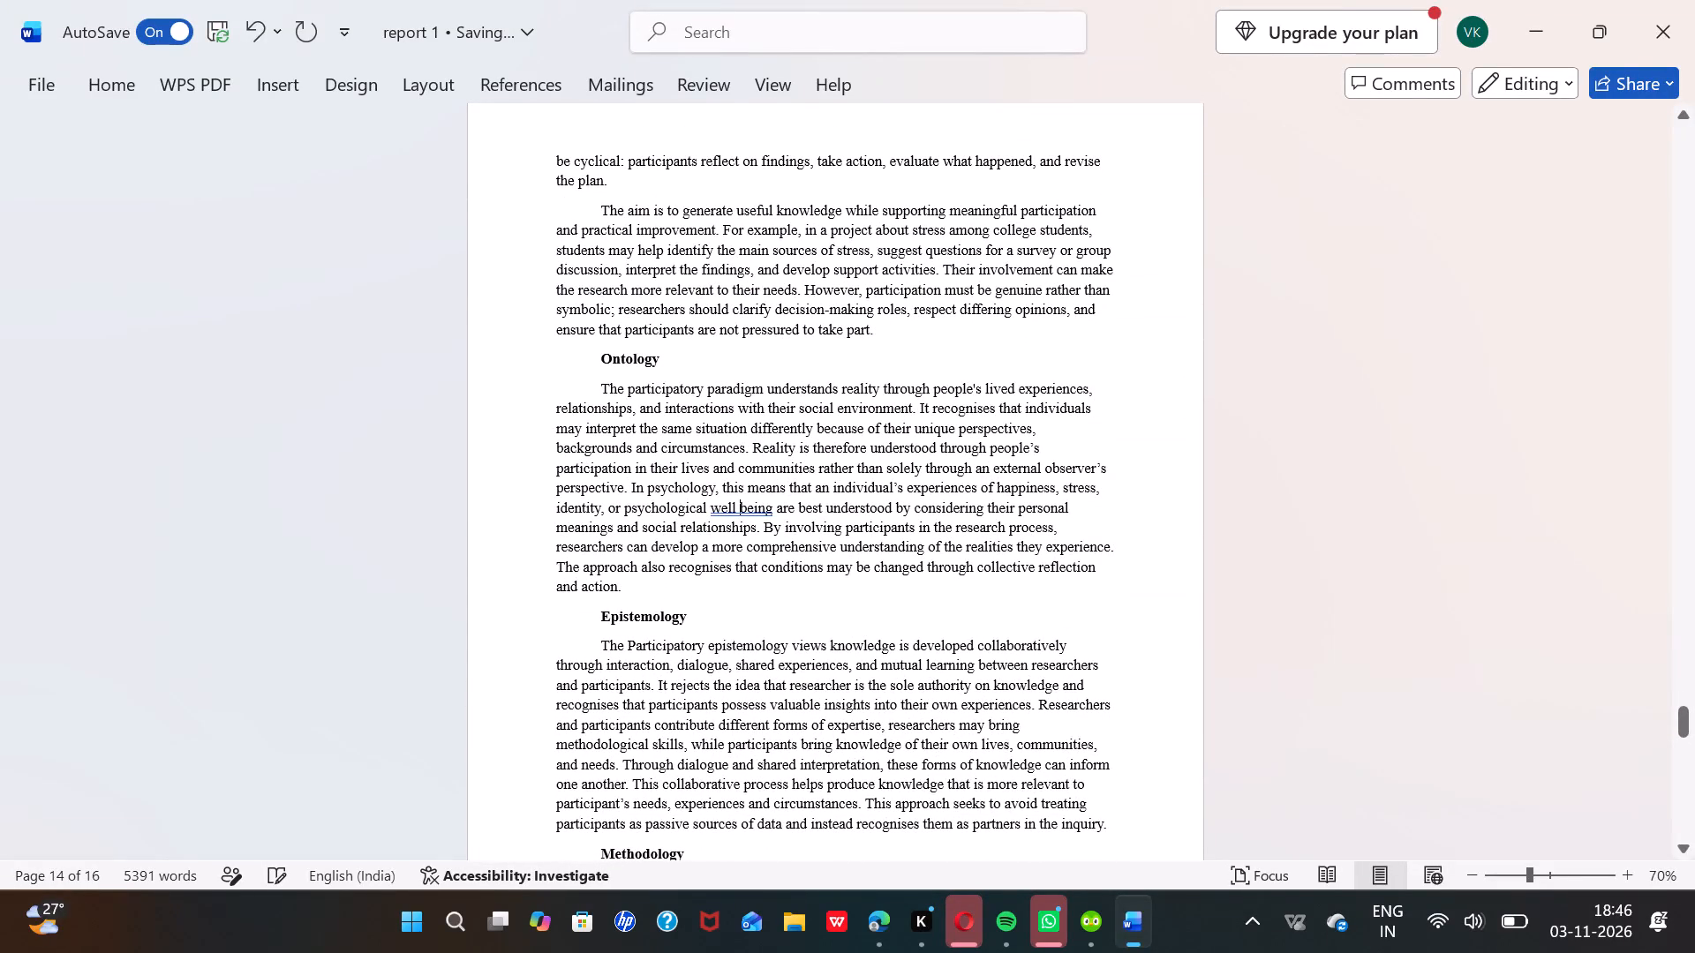
{"action": "key", "text": "BackSpace"}
{"action": "key", "text": "minus"}
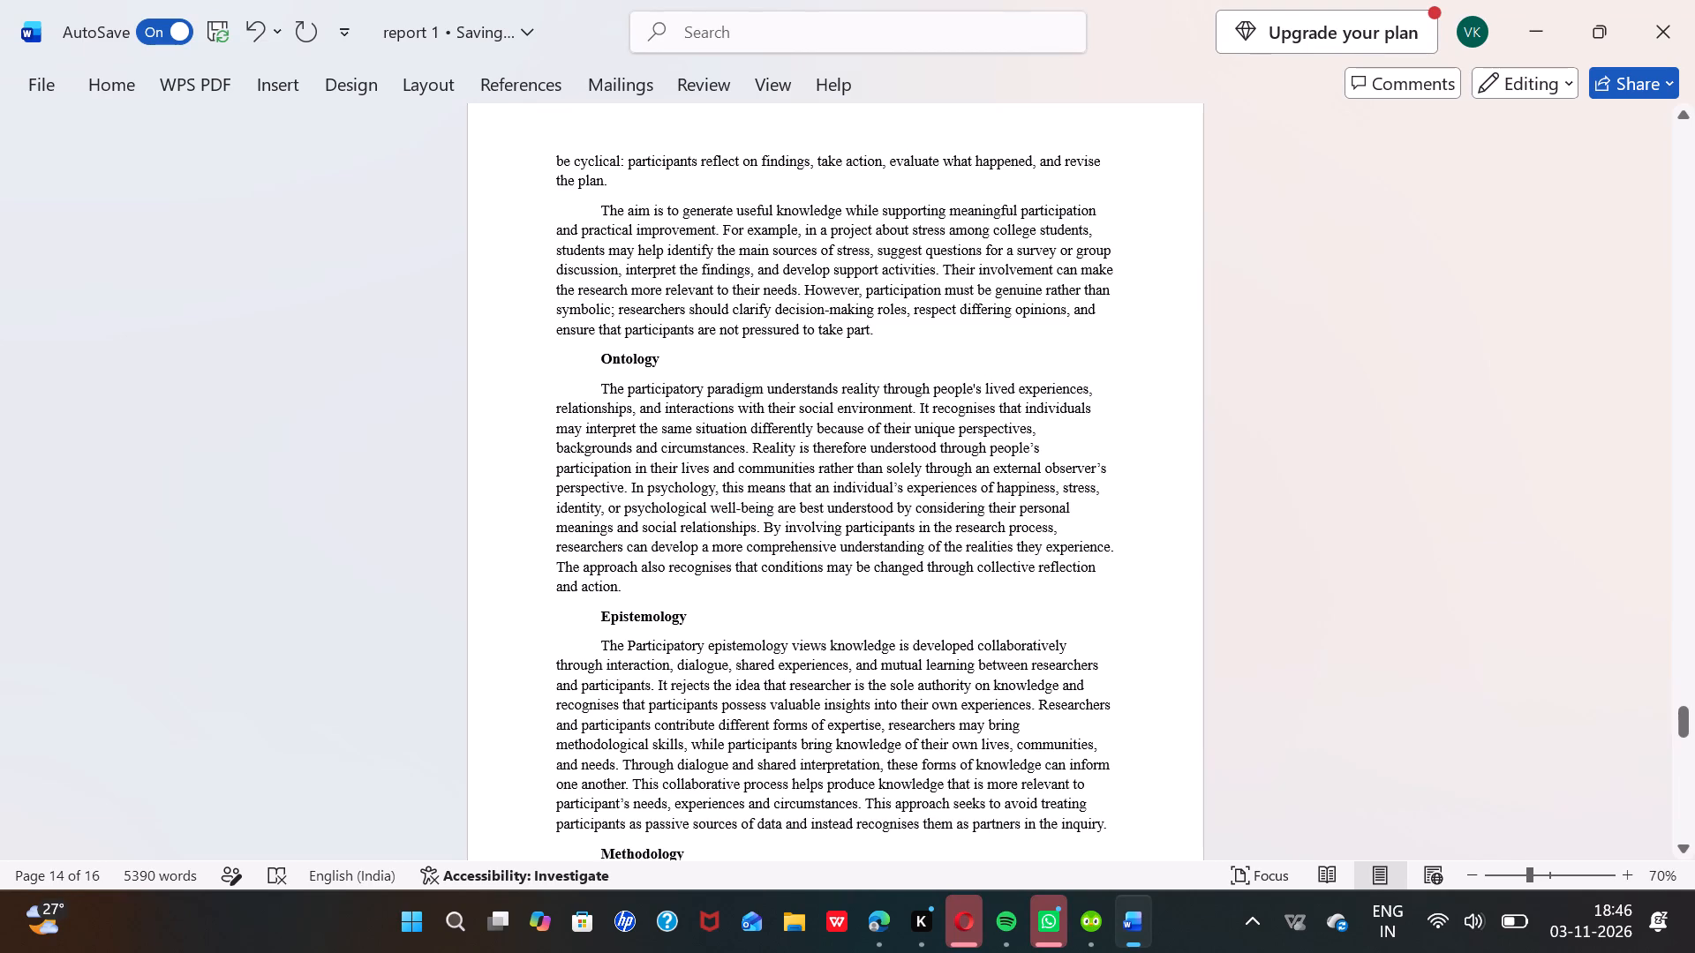
In the critical Methodology paragraph's last sentence, correct the comma spacing after "discrimination" so the text reads "discrimination, socioeconomic".
{"action": "scroll", "coordinate": [794, 598], "scroll_direction": "up", "scroll_amount": 6}
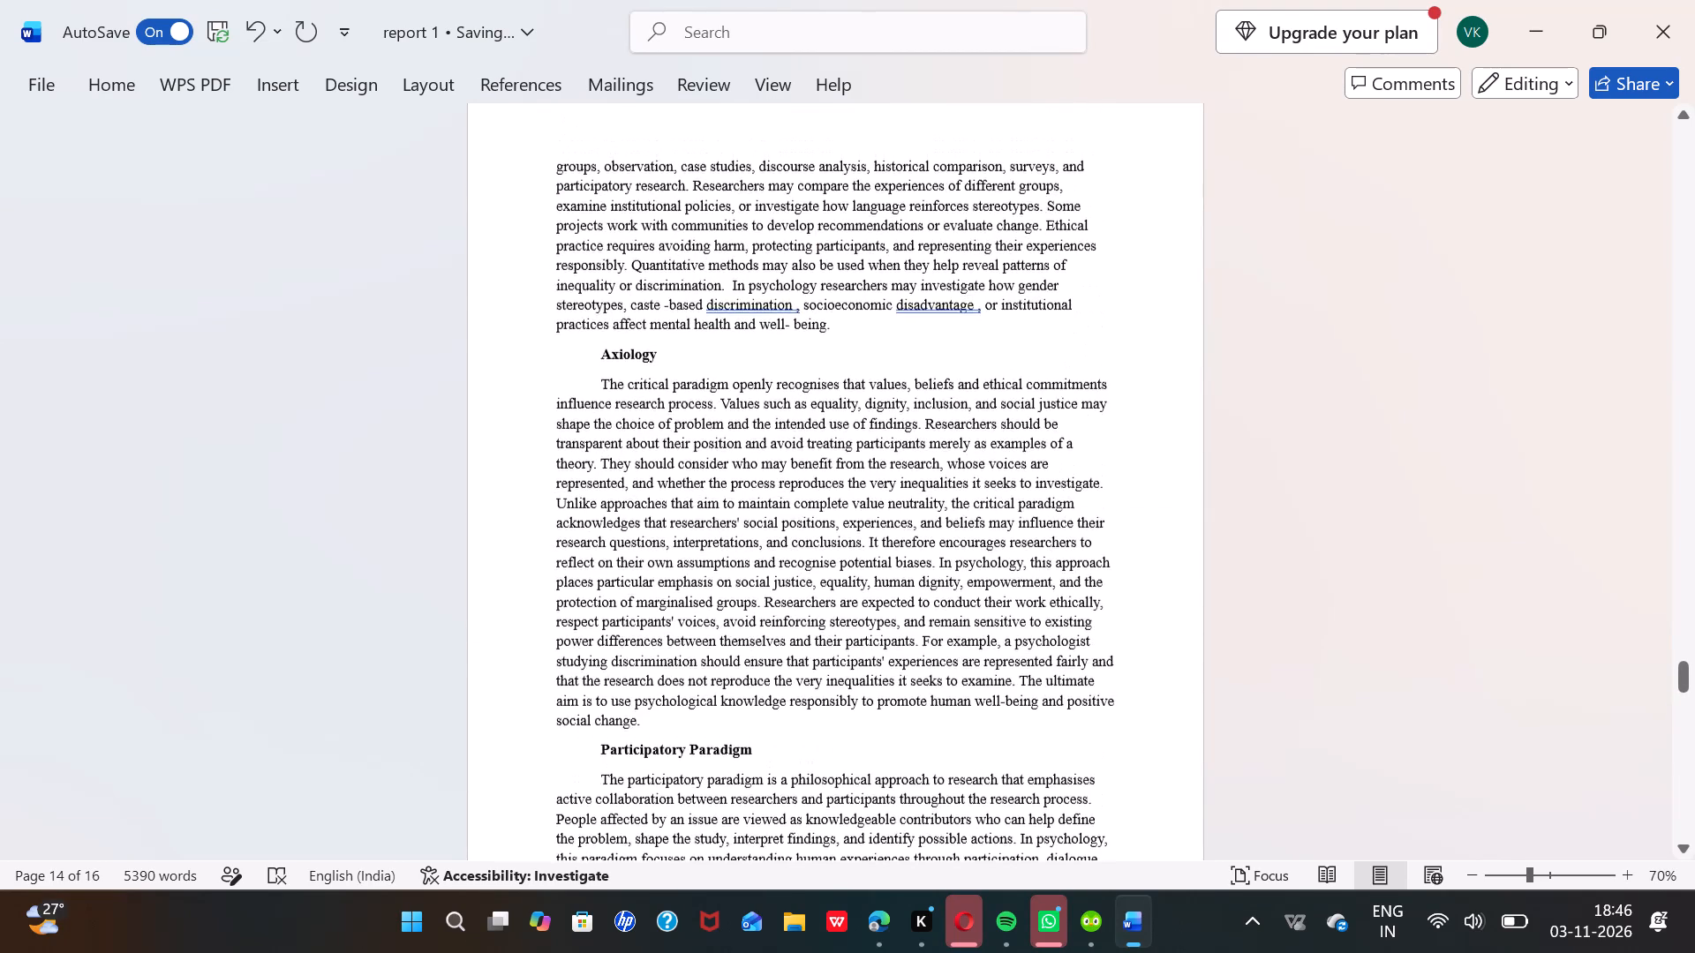
{"action": "scroll", "coordinate": [794, 598], "scroll_direction": "up", "scroll_amount": 1}
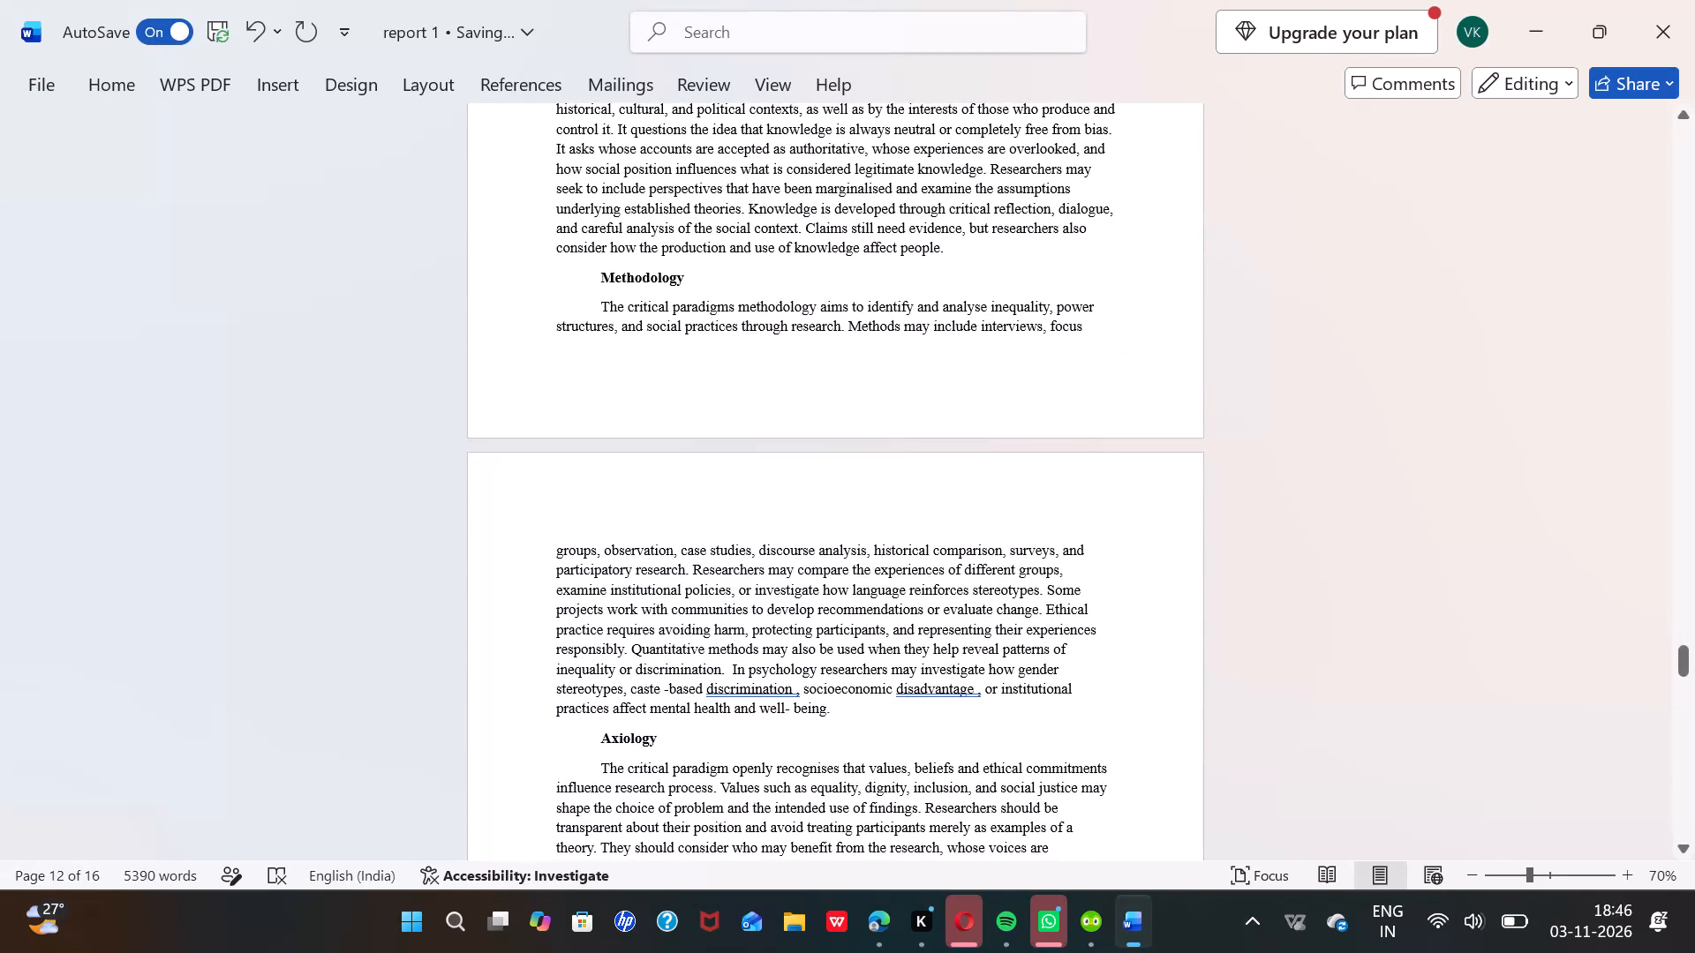
{"action": "left_click", "coordinate": [804, 687]}
{"action": "key", "text": "BackSpace"}
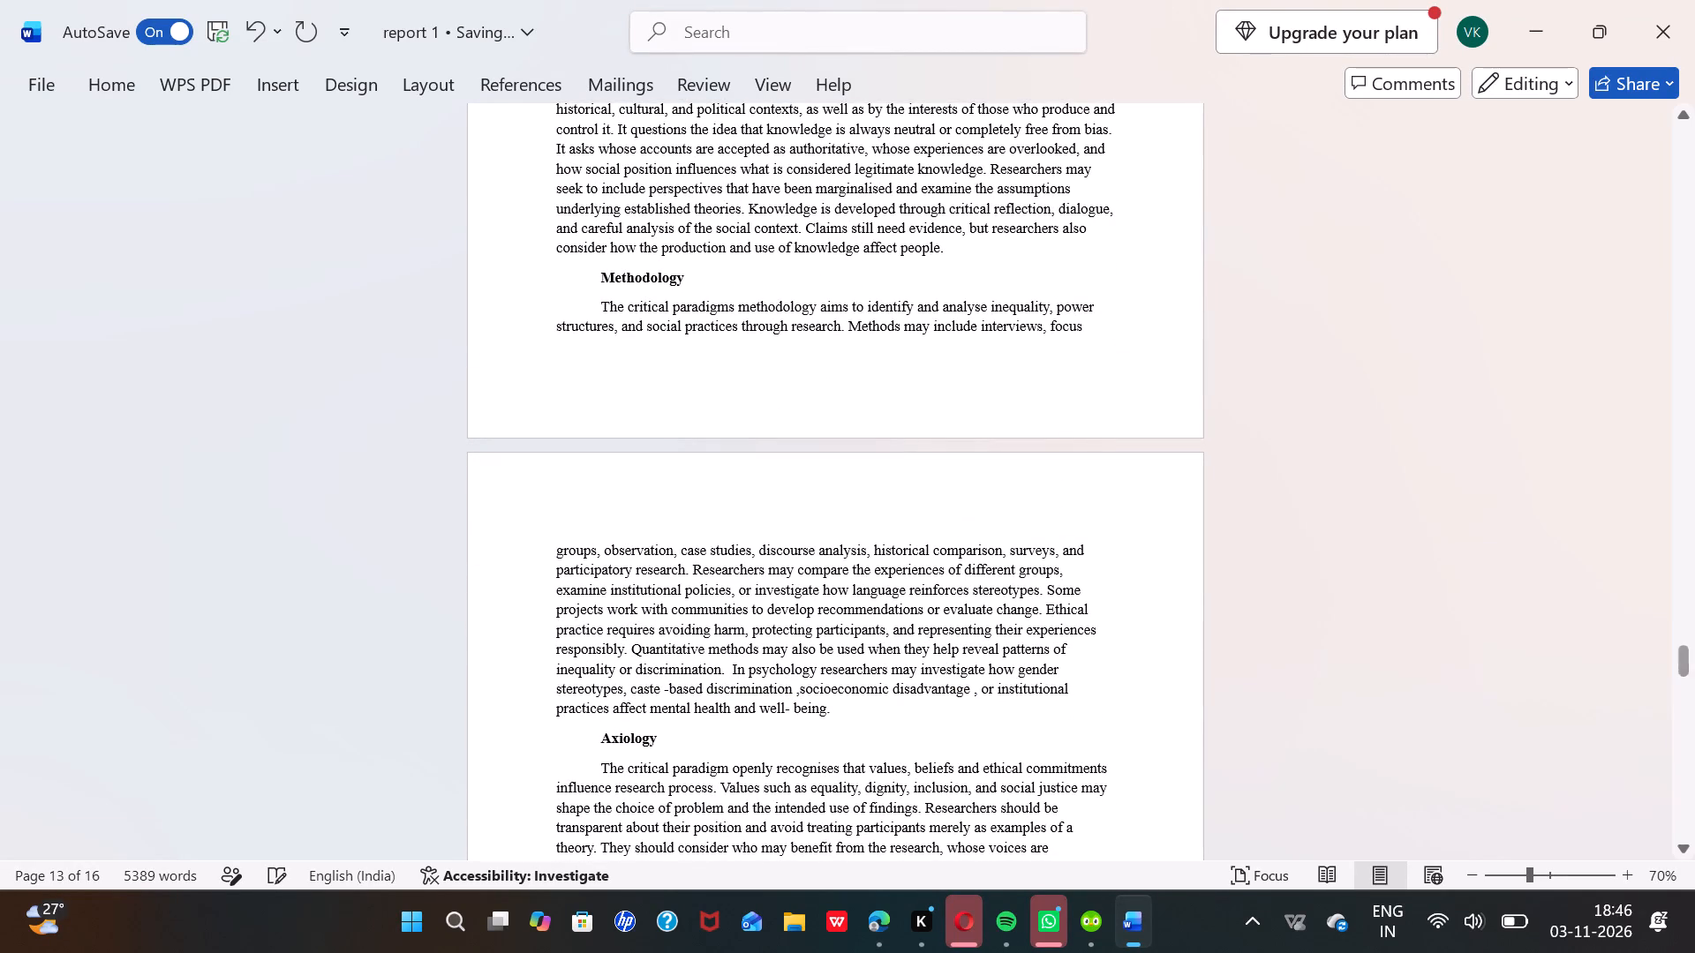
{"action": "left_click", "coordinate": [797, 692]}
{"action": "key", "text": "BackSpace"}
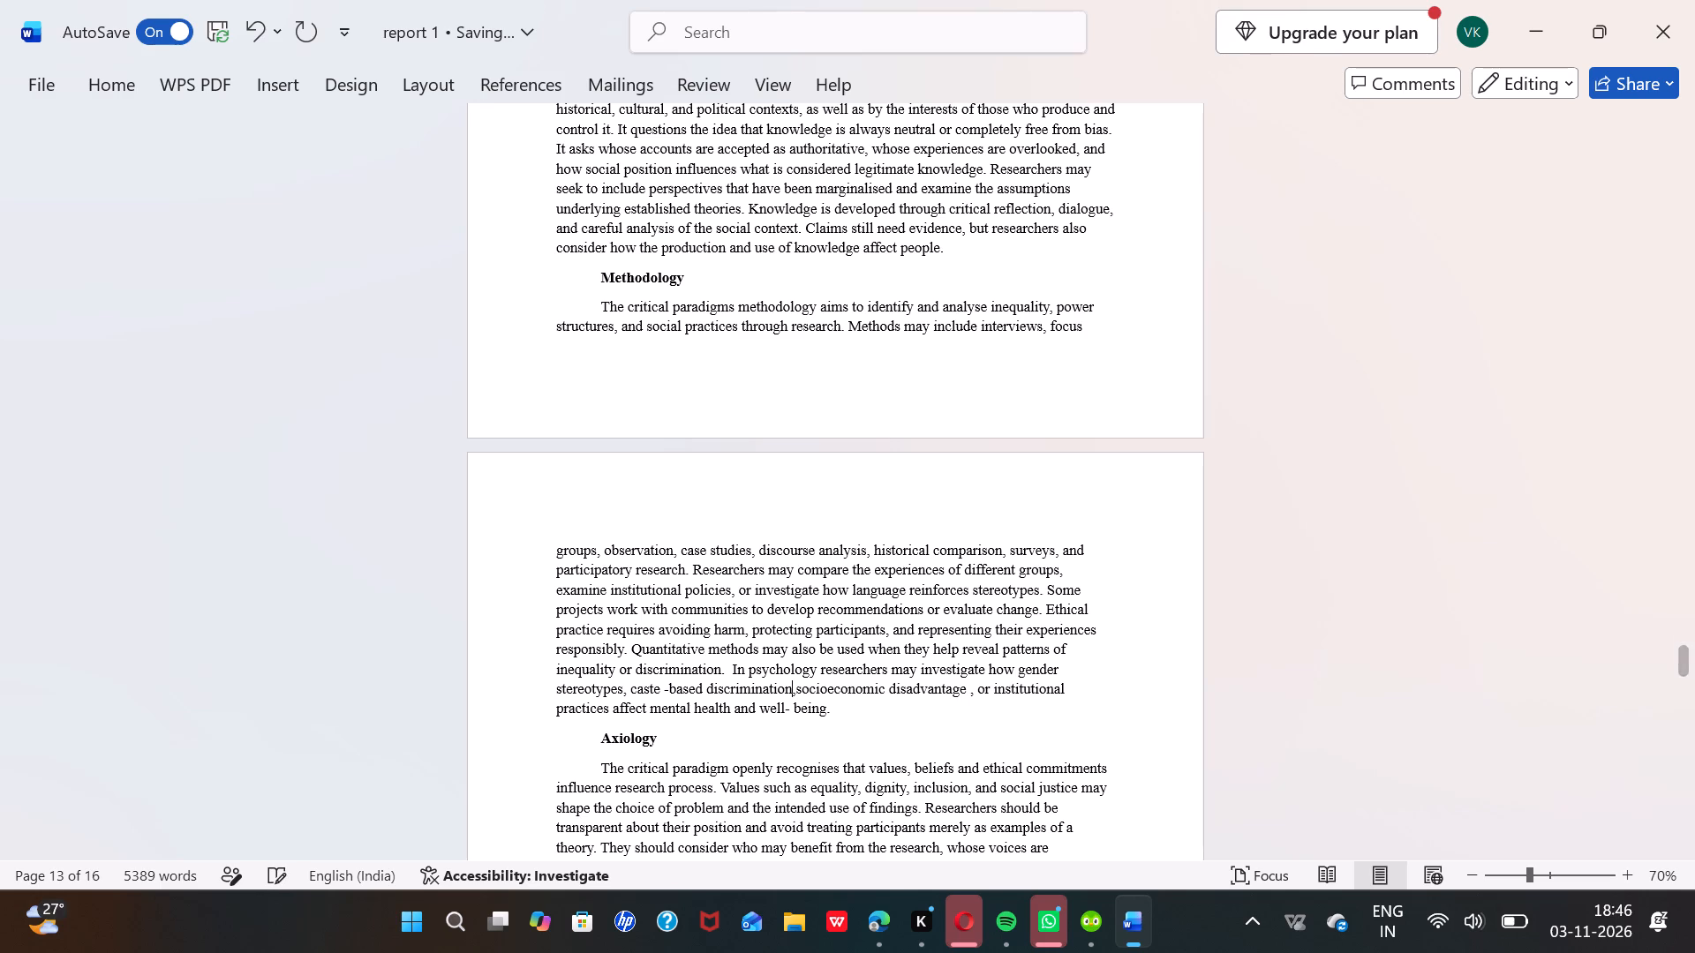
{"action": "left_click", "coordinate": [799, 692]}
{"action": "key", "text": "space"}
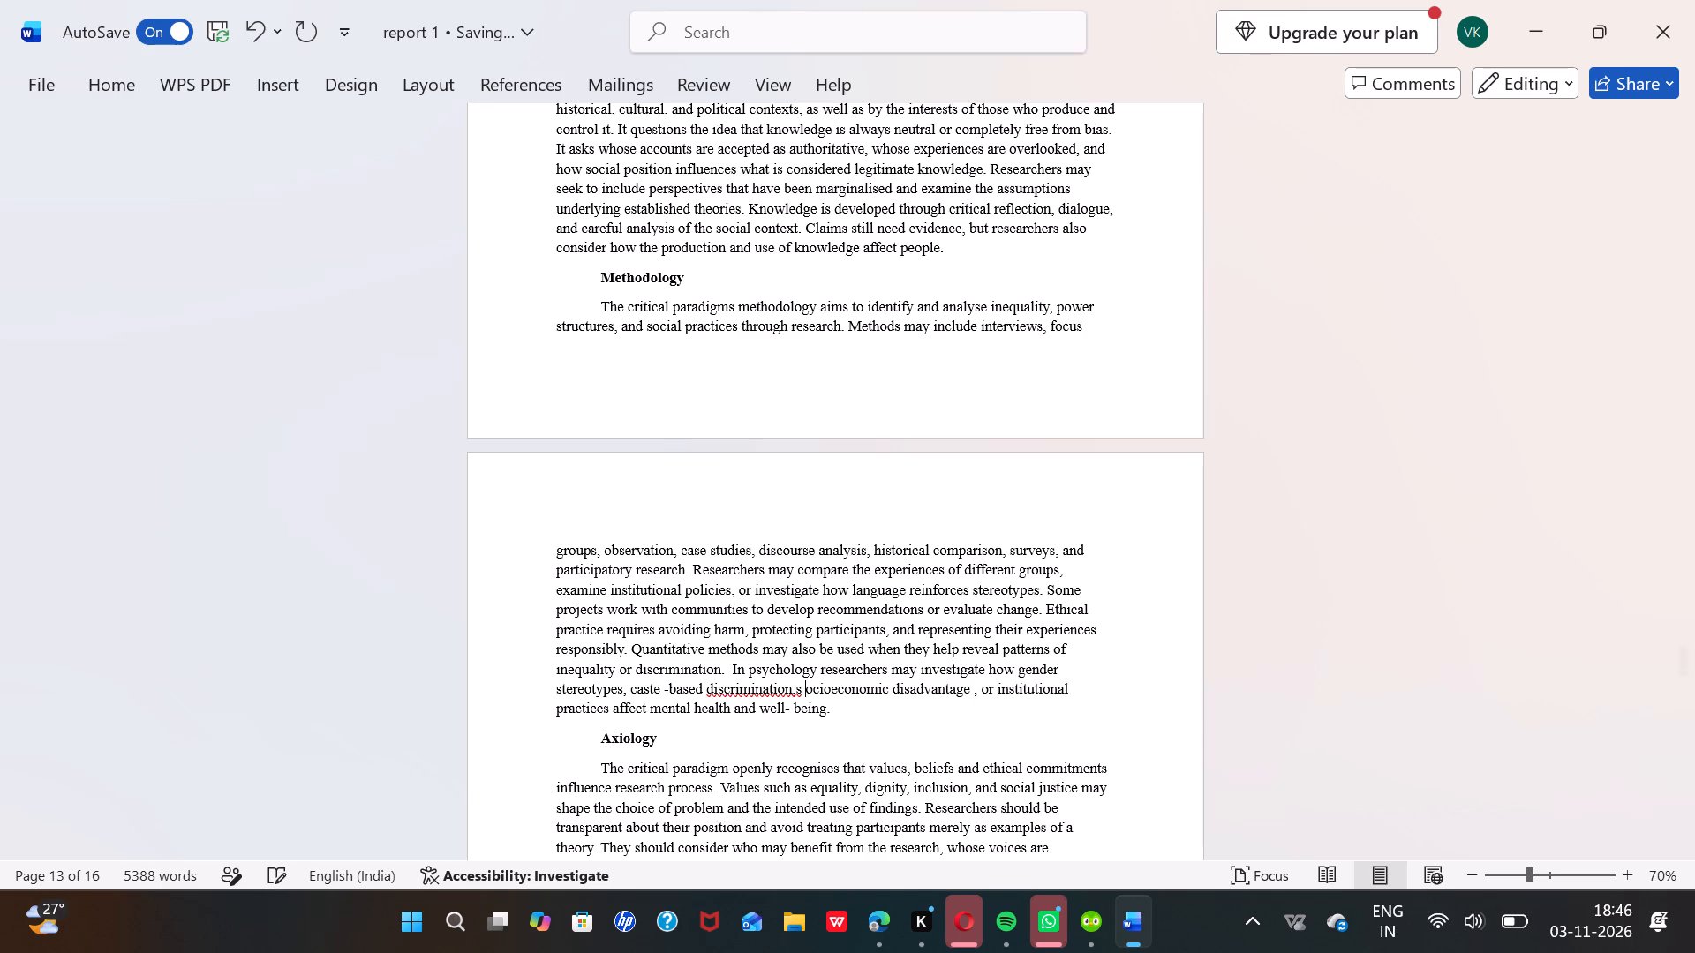
{"action": "left_click", "coordinate": [797, 690]}
{"action": "key", "text": "BackSpace"}
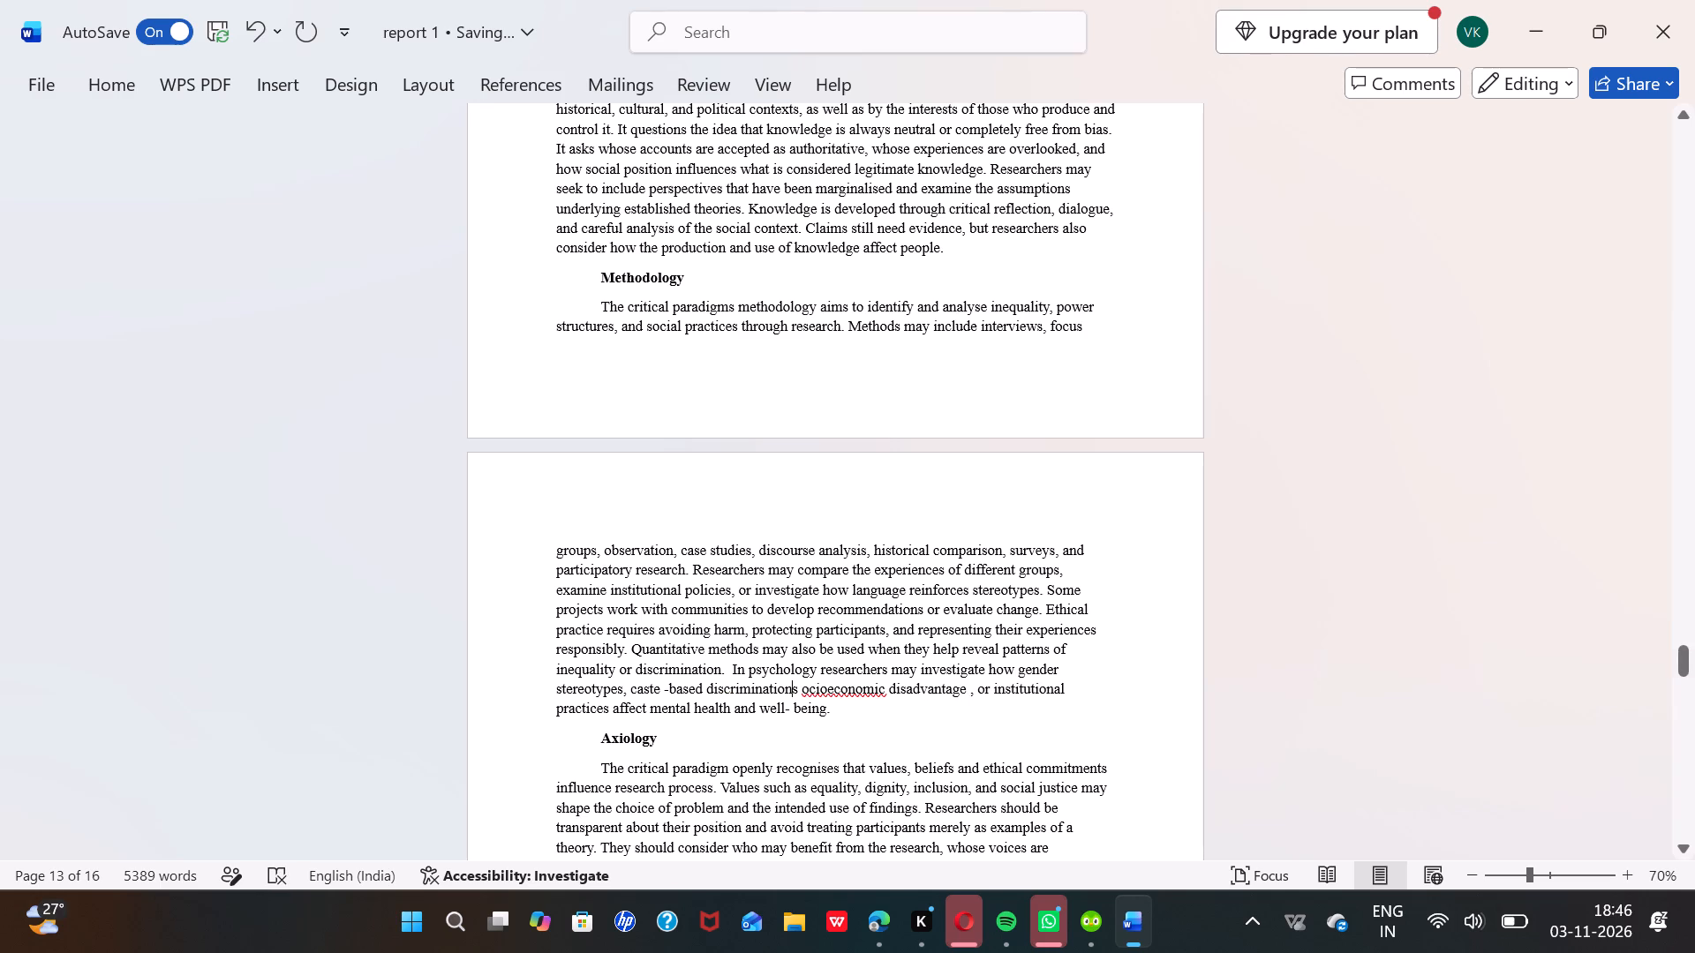
{"action": "type", "text": ","}
{"action": "key", "text": "space"}
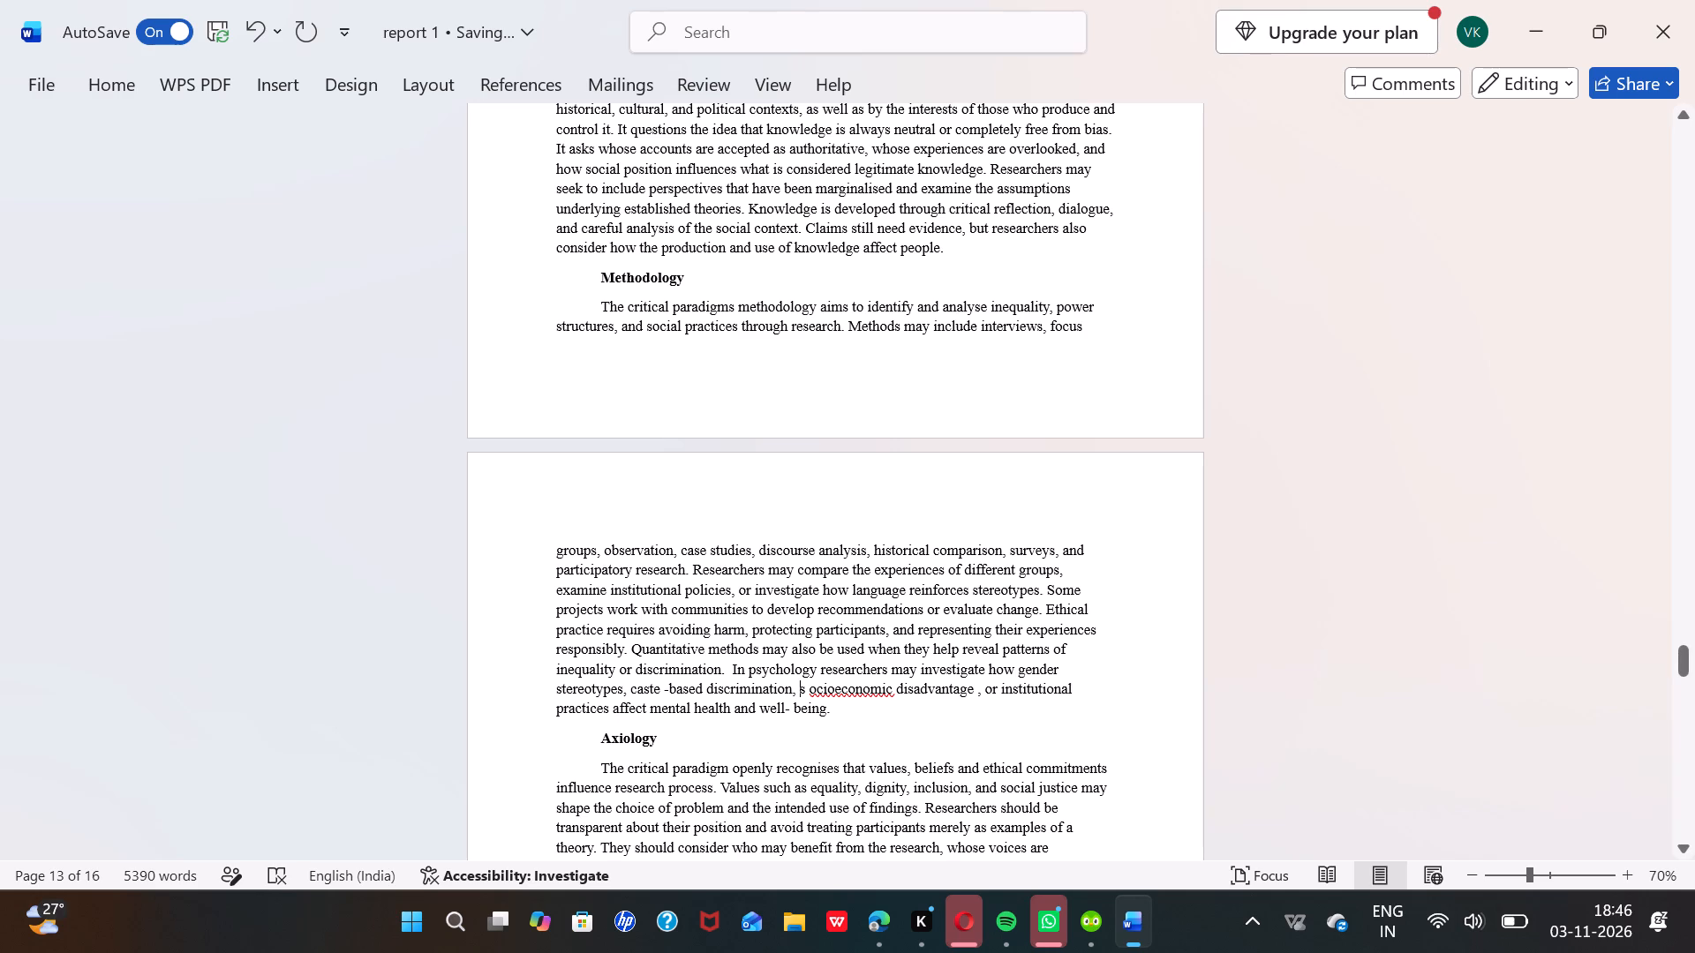
{"action": "left_click", "coordinate": [807, 688]}
{"action": "key", "text": "BackSpace"}
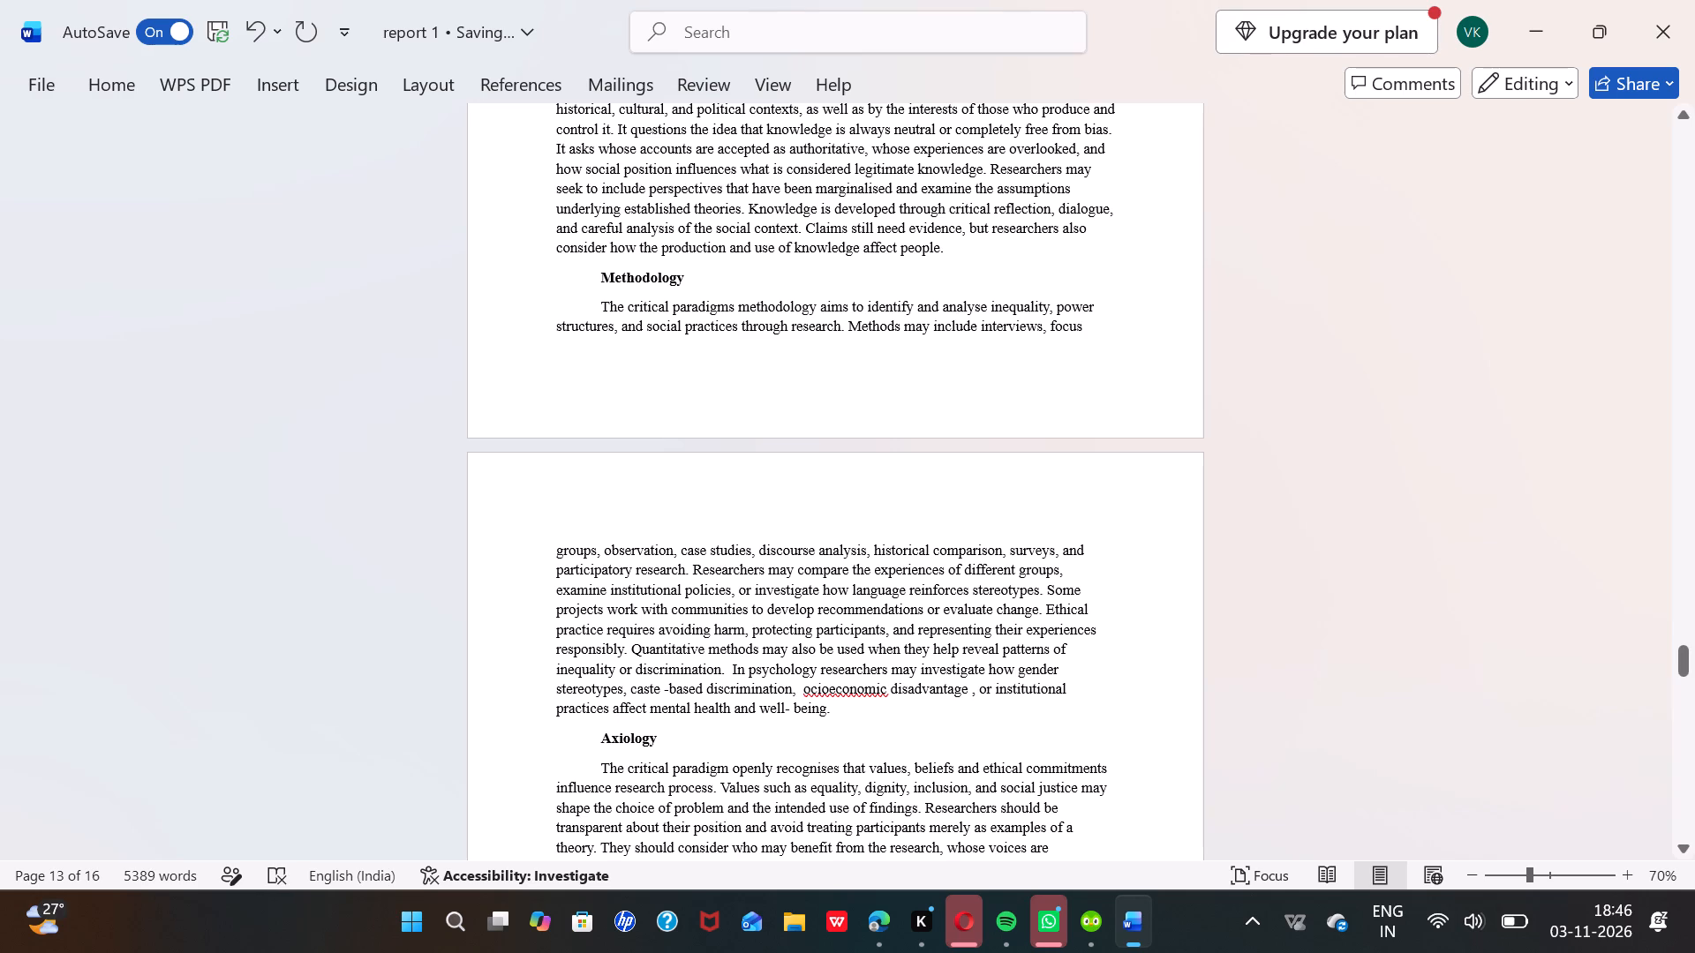
{"action": "left_click", "coordinate": [806, 688]}
{"action": "key", "text": "s"}
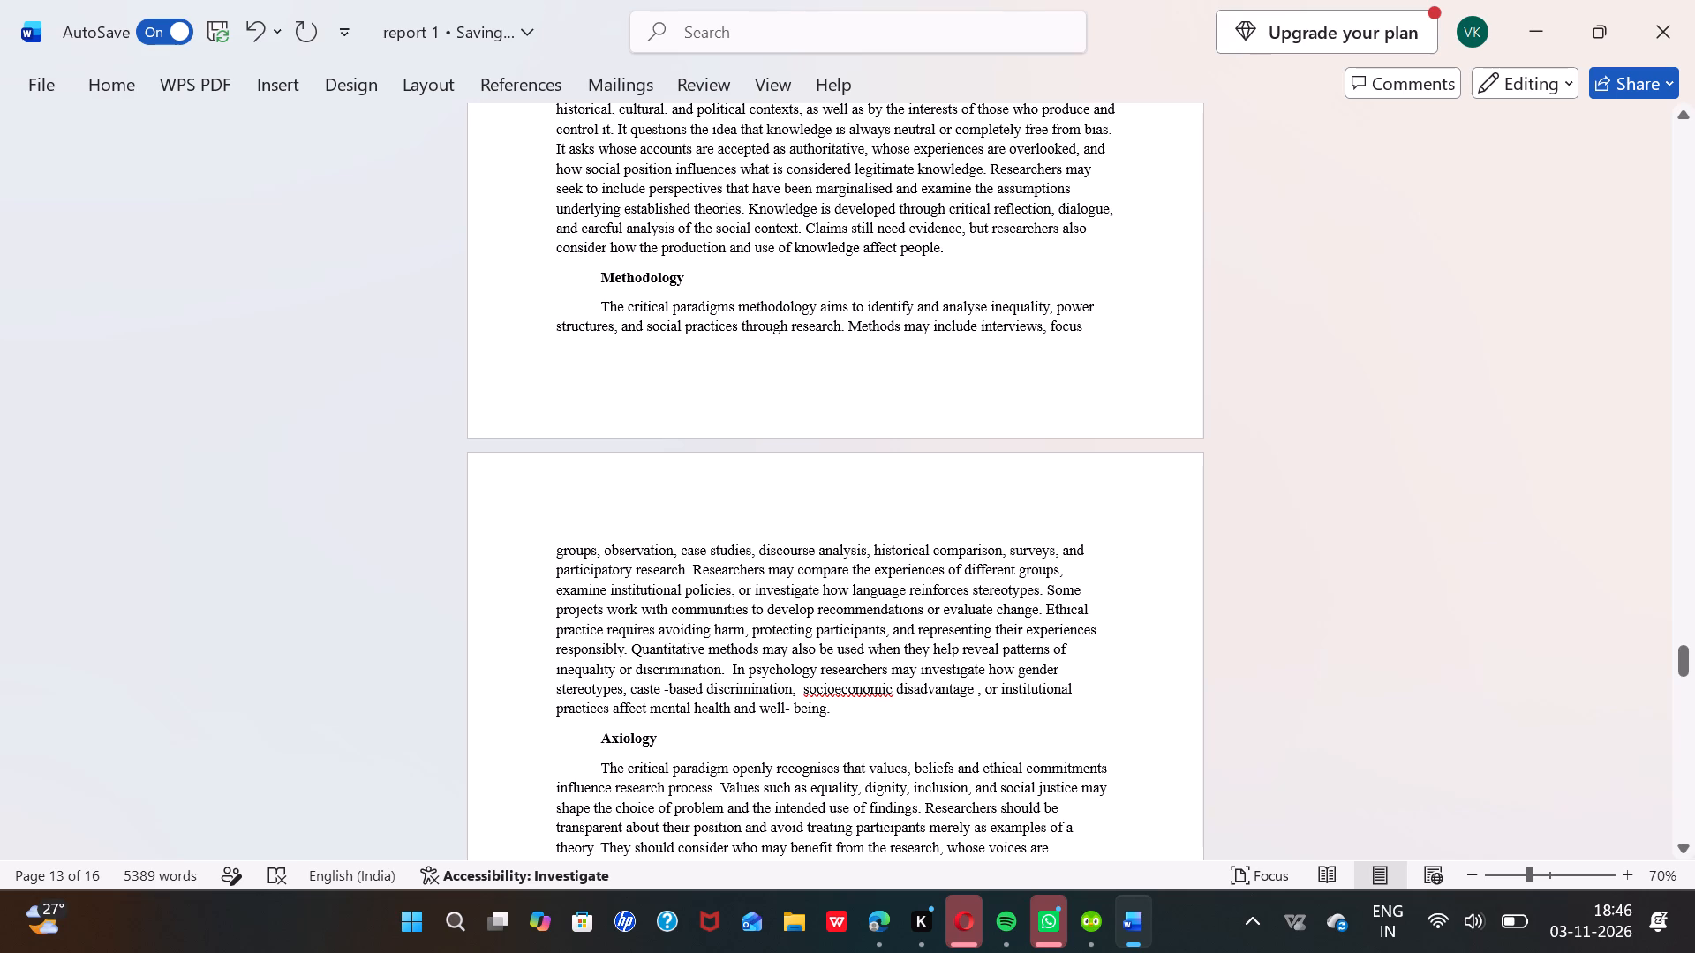
{"action": "left_click", "coordinate": [802, 689]}
{"action": "key", "text": "BackSpace"}
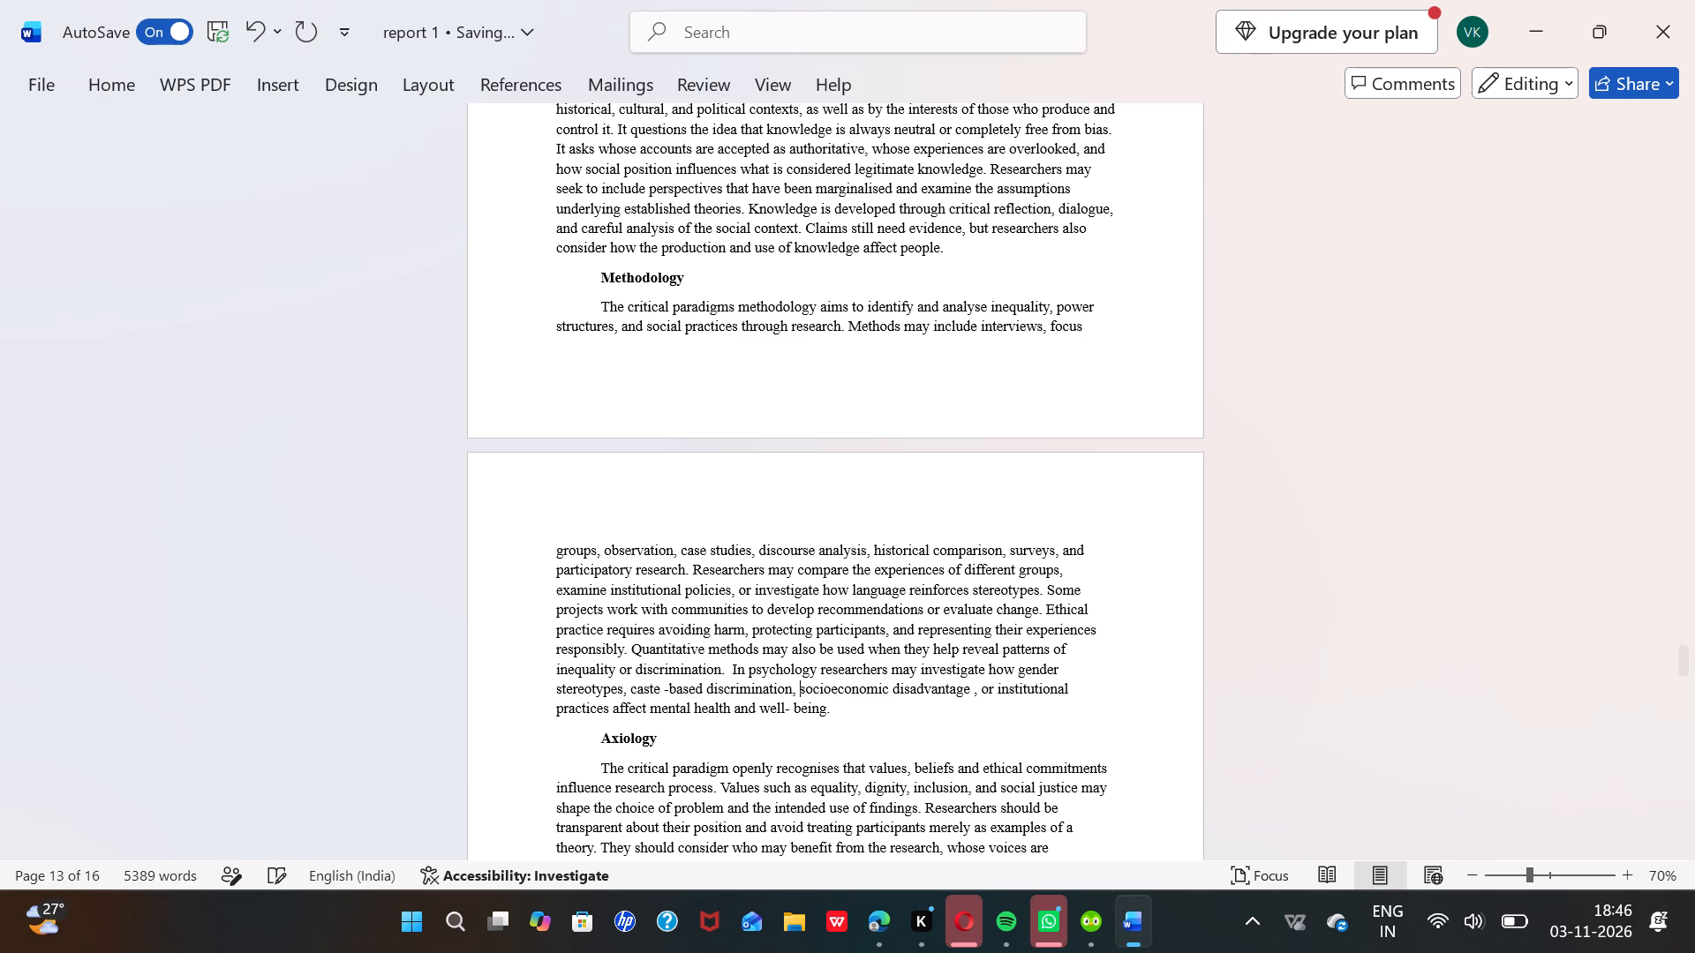
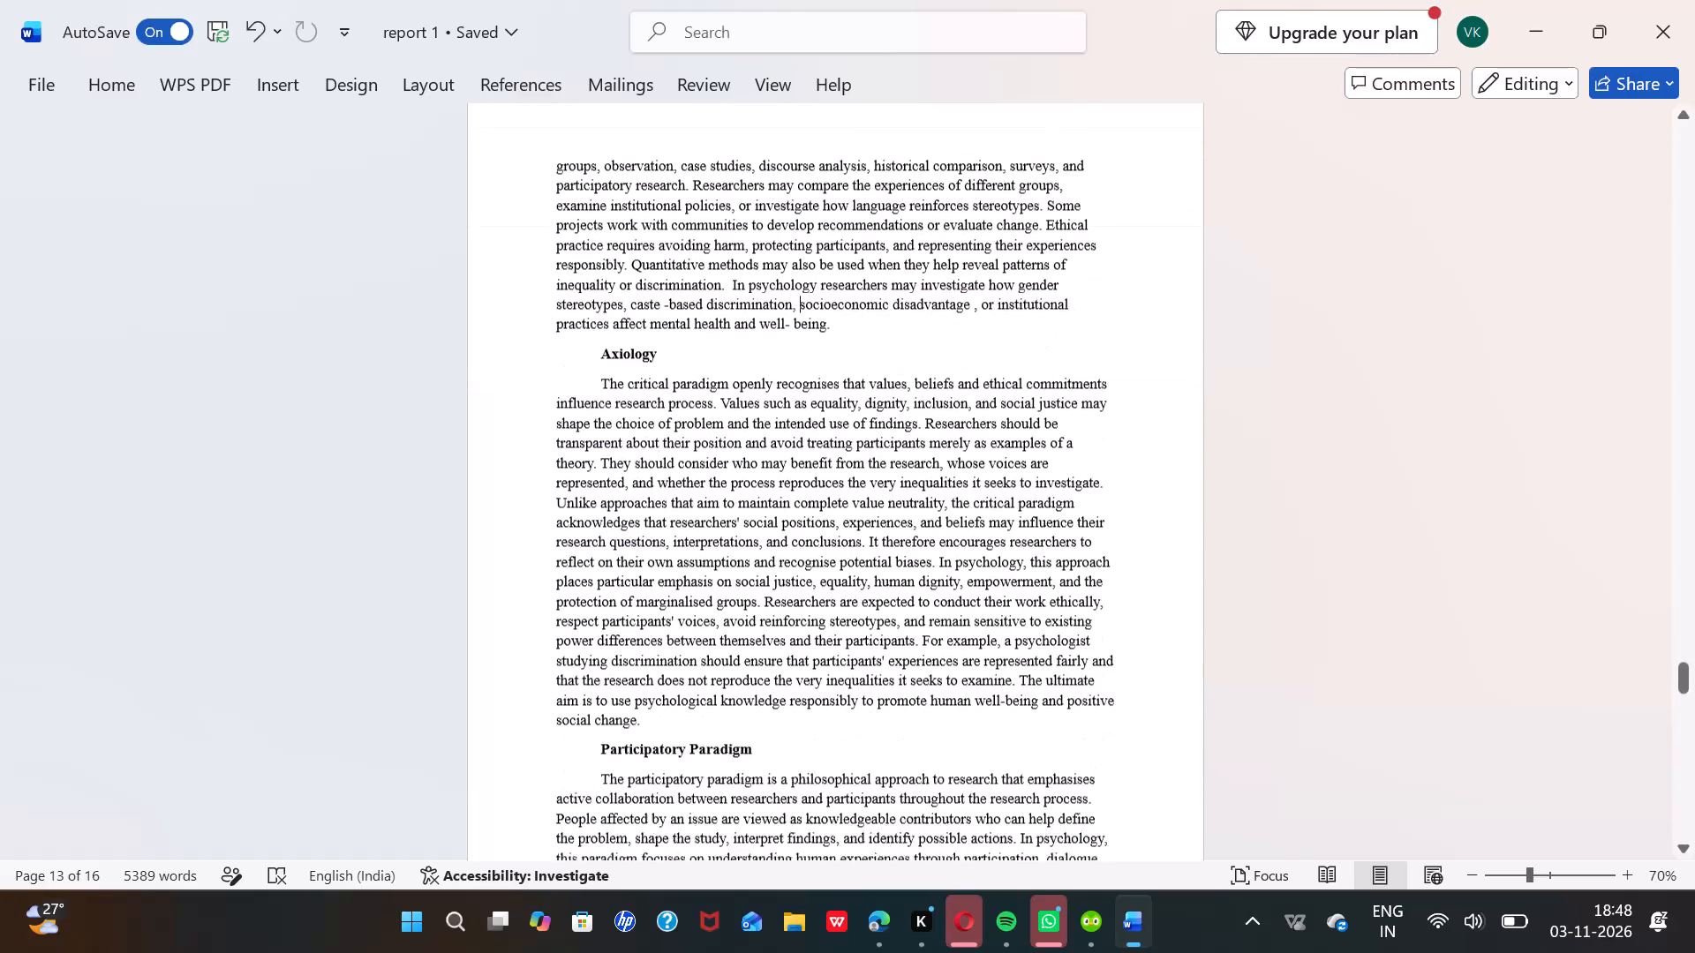
Review the Critical and Participatory Paradigm sections of the report, checking their Ontology, Epistemology, Methodology and Axiology paragraphs.
{"action": "scroll", "coordinate": [802, 689], "scroll_direction": "down", "scroll_amount": 3}
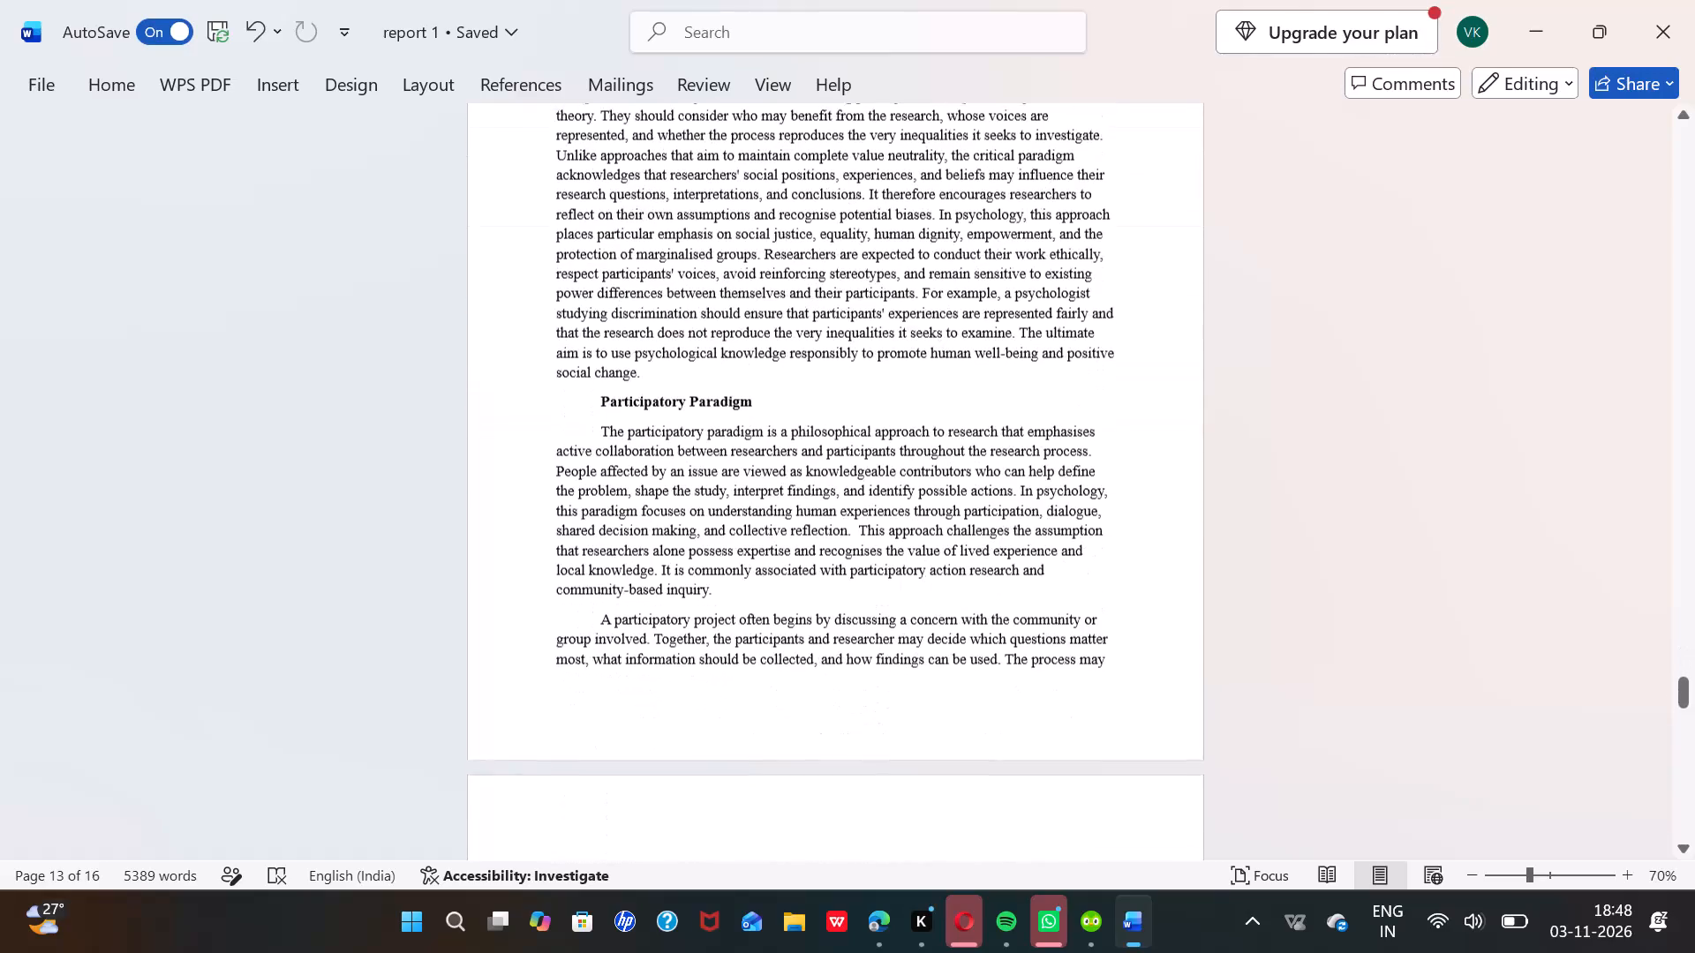
{"action": "scroll", "coordinate": [802, 689], "scroll_direction": "down", "scroll_amount": 6}
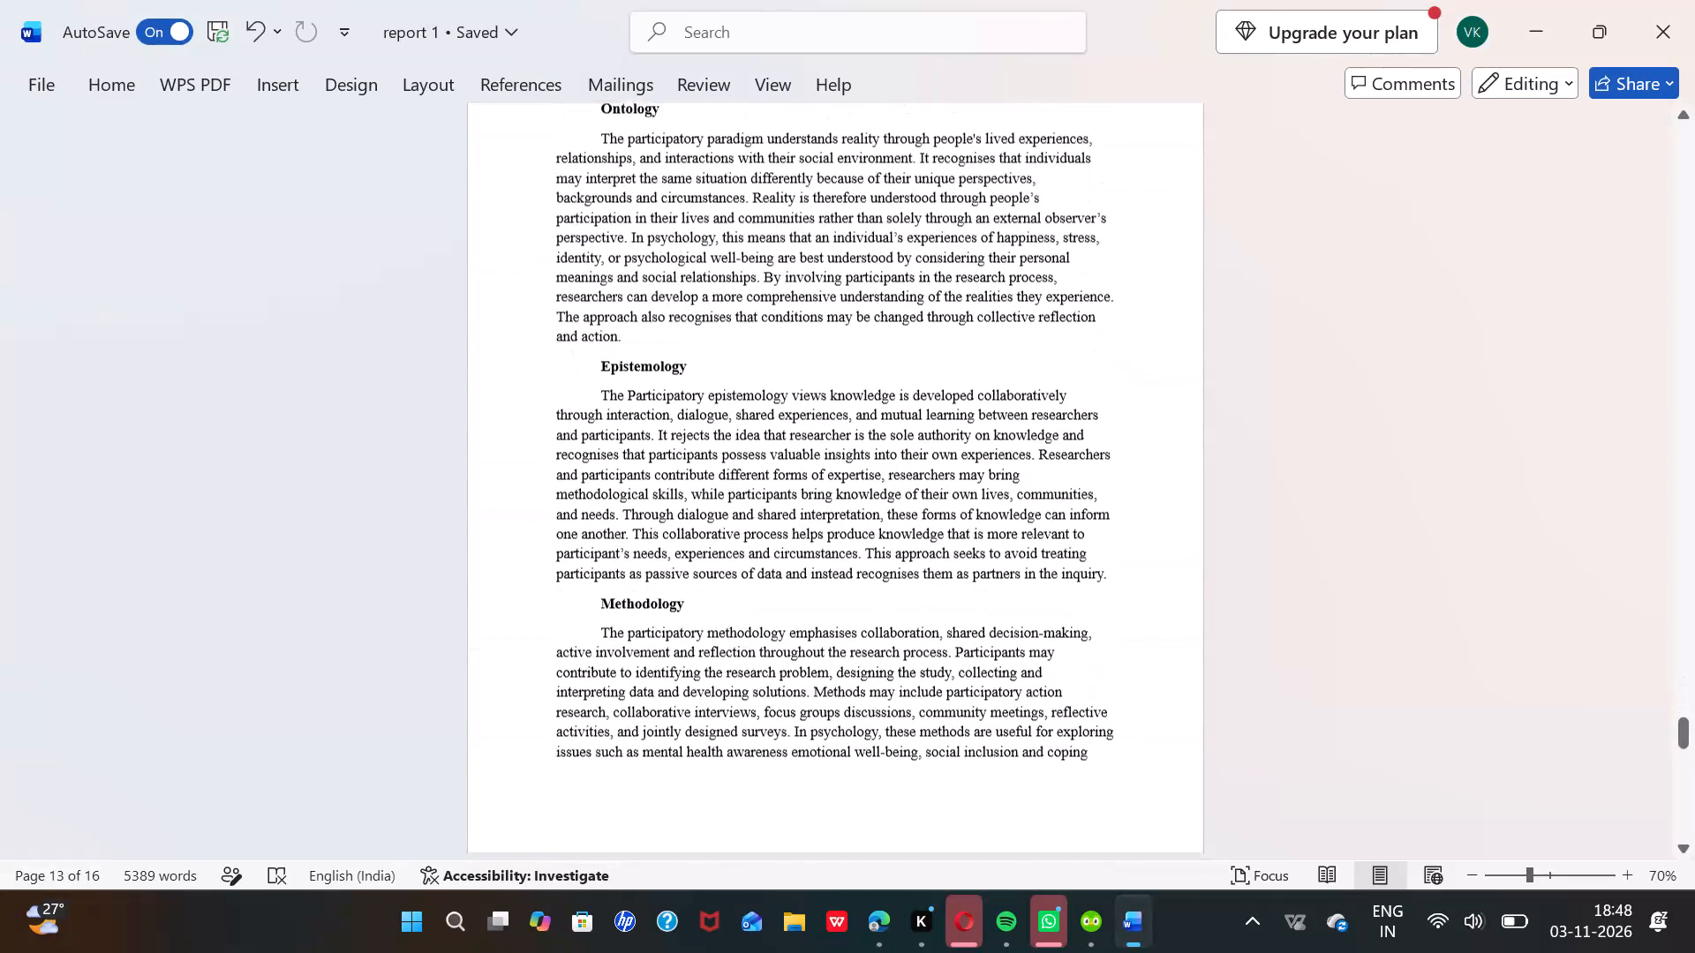
{"action": "scroll", "coordinate": [802, 689], "scroll_direction": "down", "scroll_amount": 3}
{"action": "scroll", "coordinate": [802, 689], "scroll_direction": "up", "scroll_amount": 1}
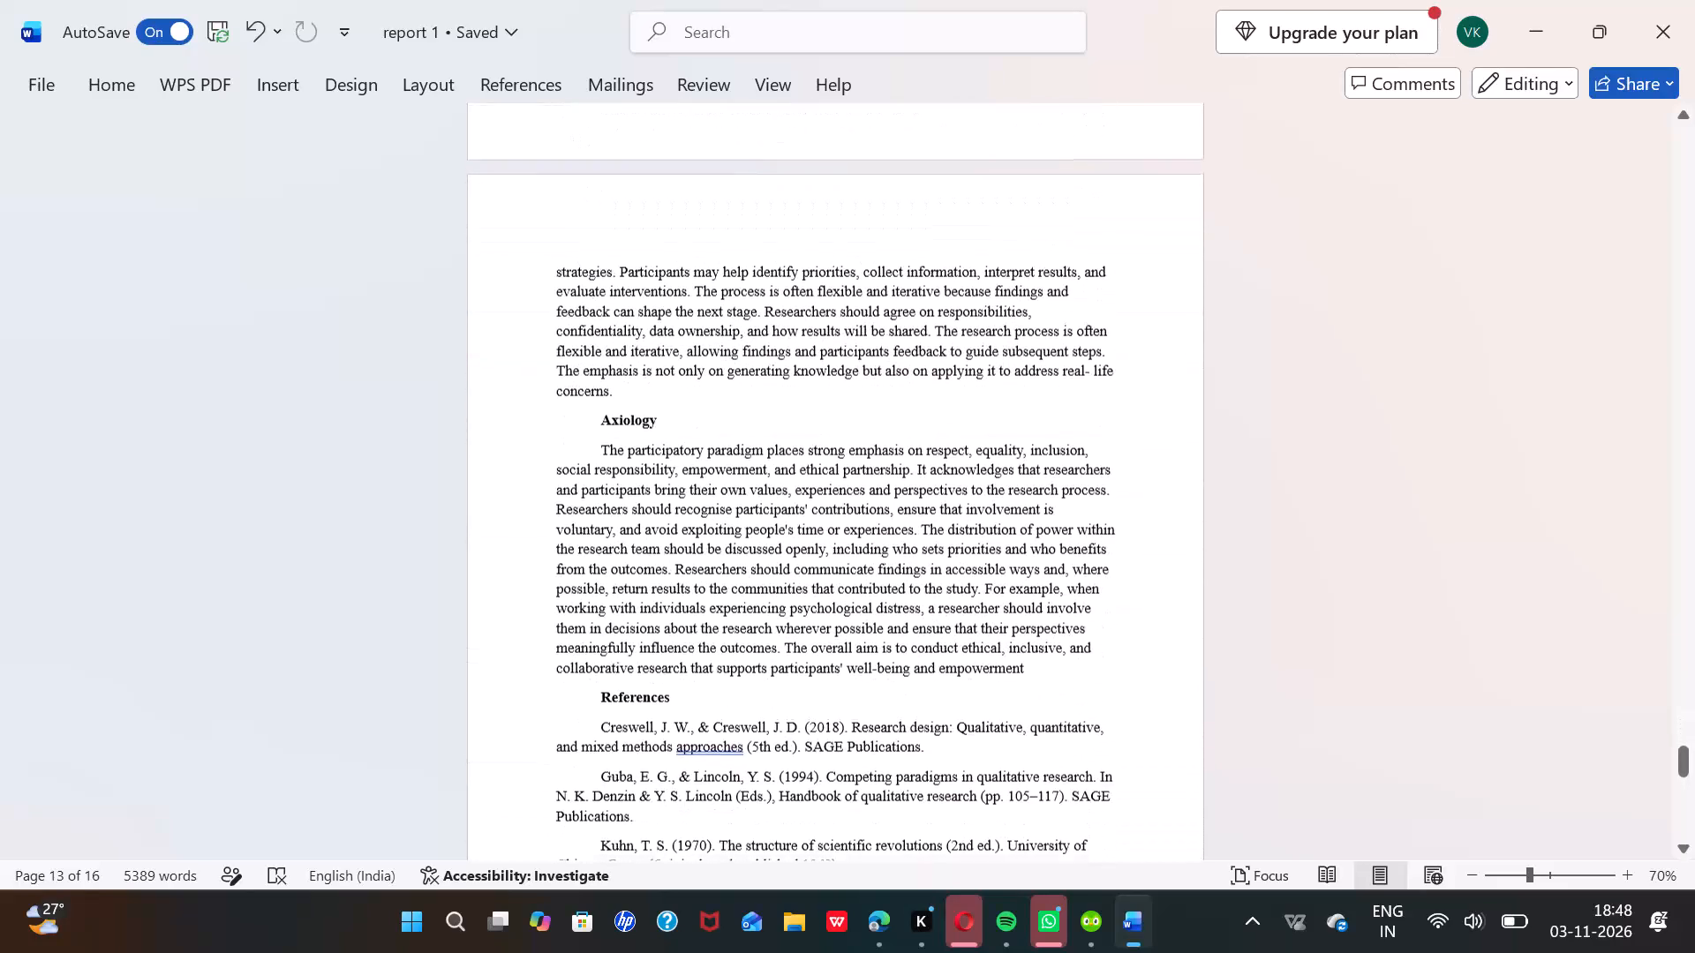
{"action": "scroll", "coordinate": [802, 689], "scroll_direction": "up", "scroll_amount": 4}
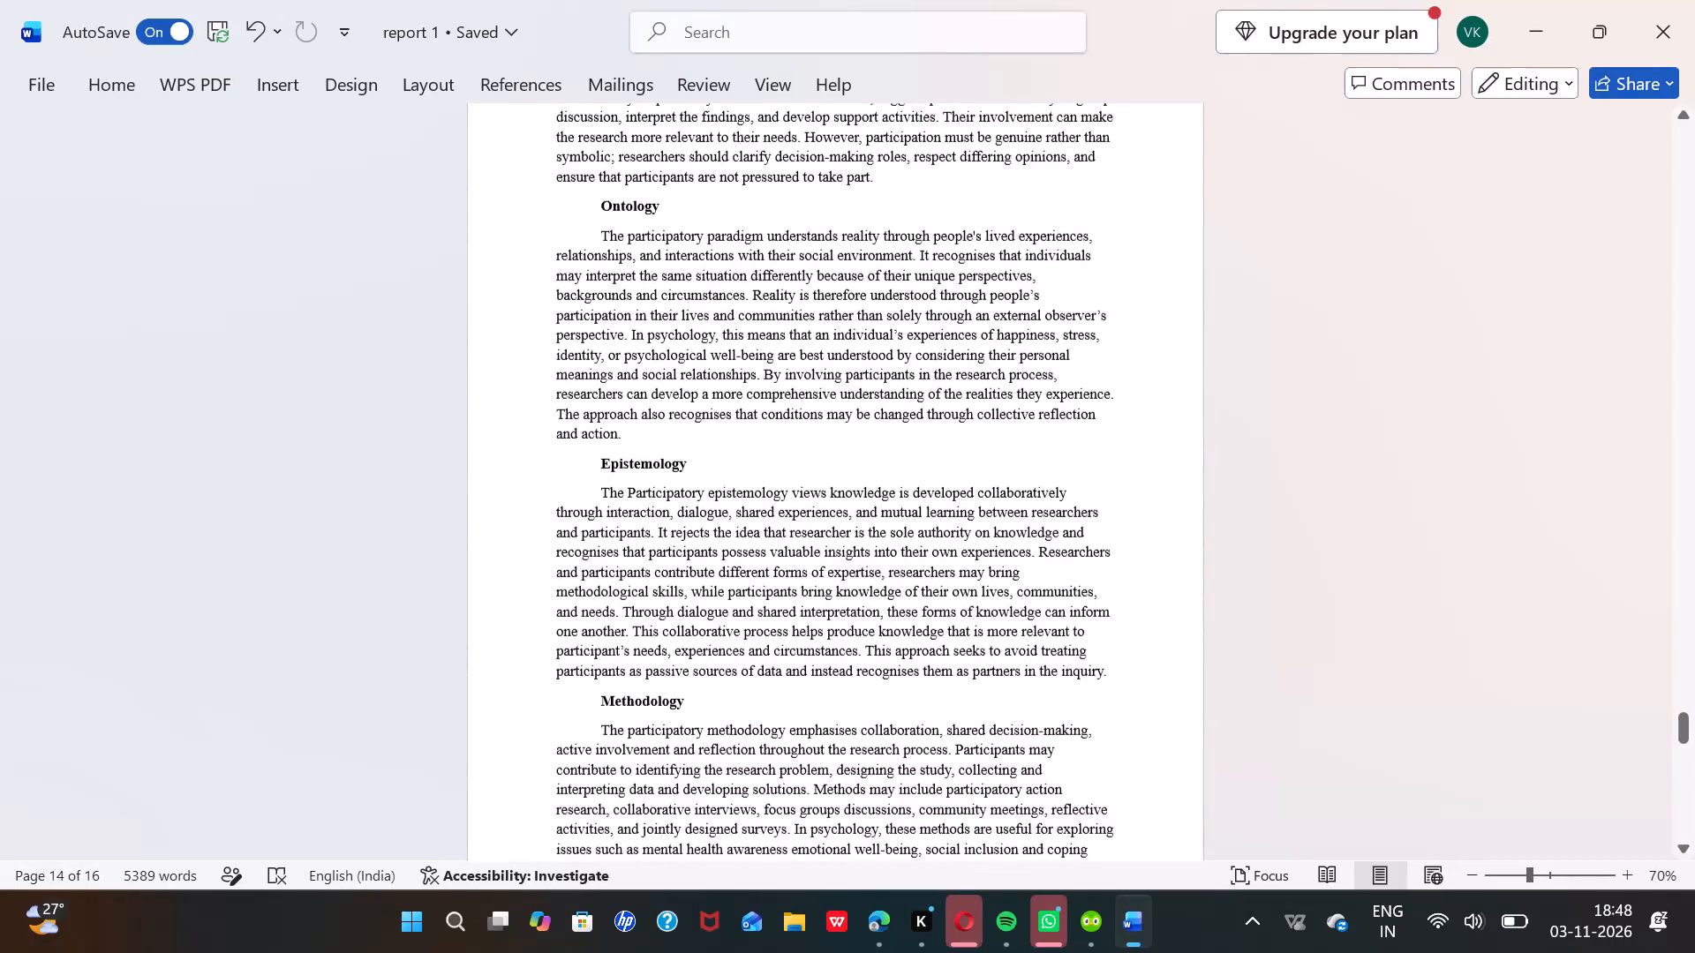
{"action": "scroll", "coordinate": [802, 689], "scroll_direction": "up", "scroll_amount": 2}
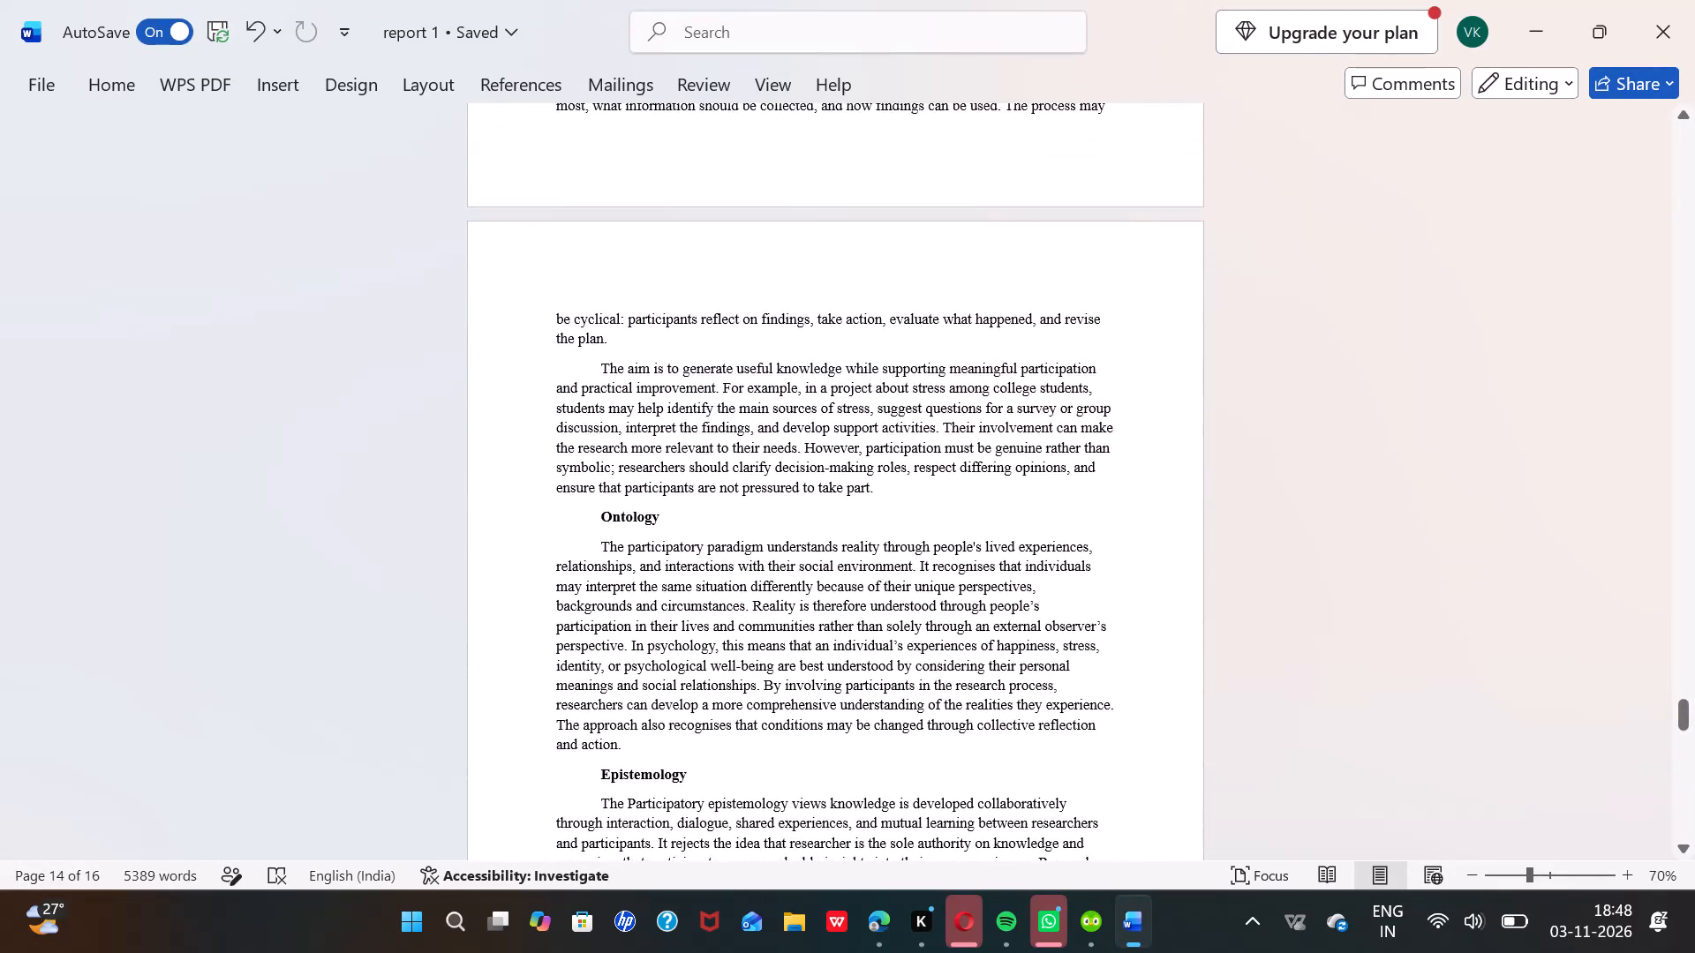
{"action": "scroll", "coordinate": [802, 689], "scroll_direction": "up", "scroll_amount": 3}
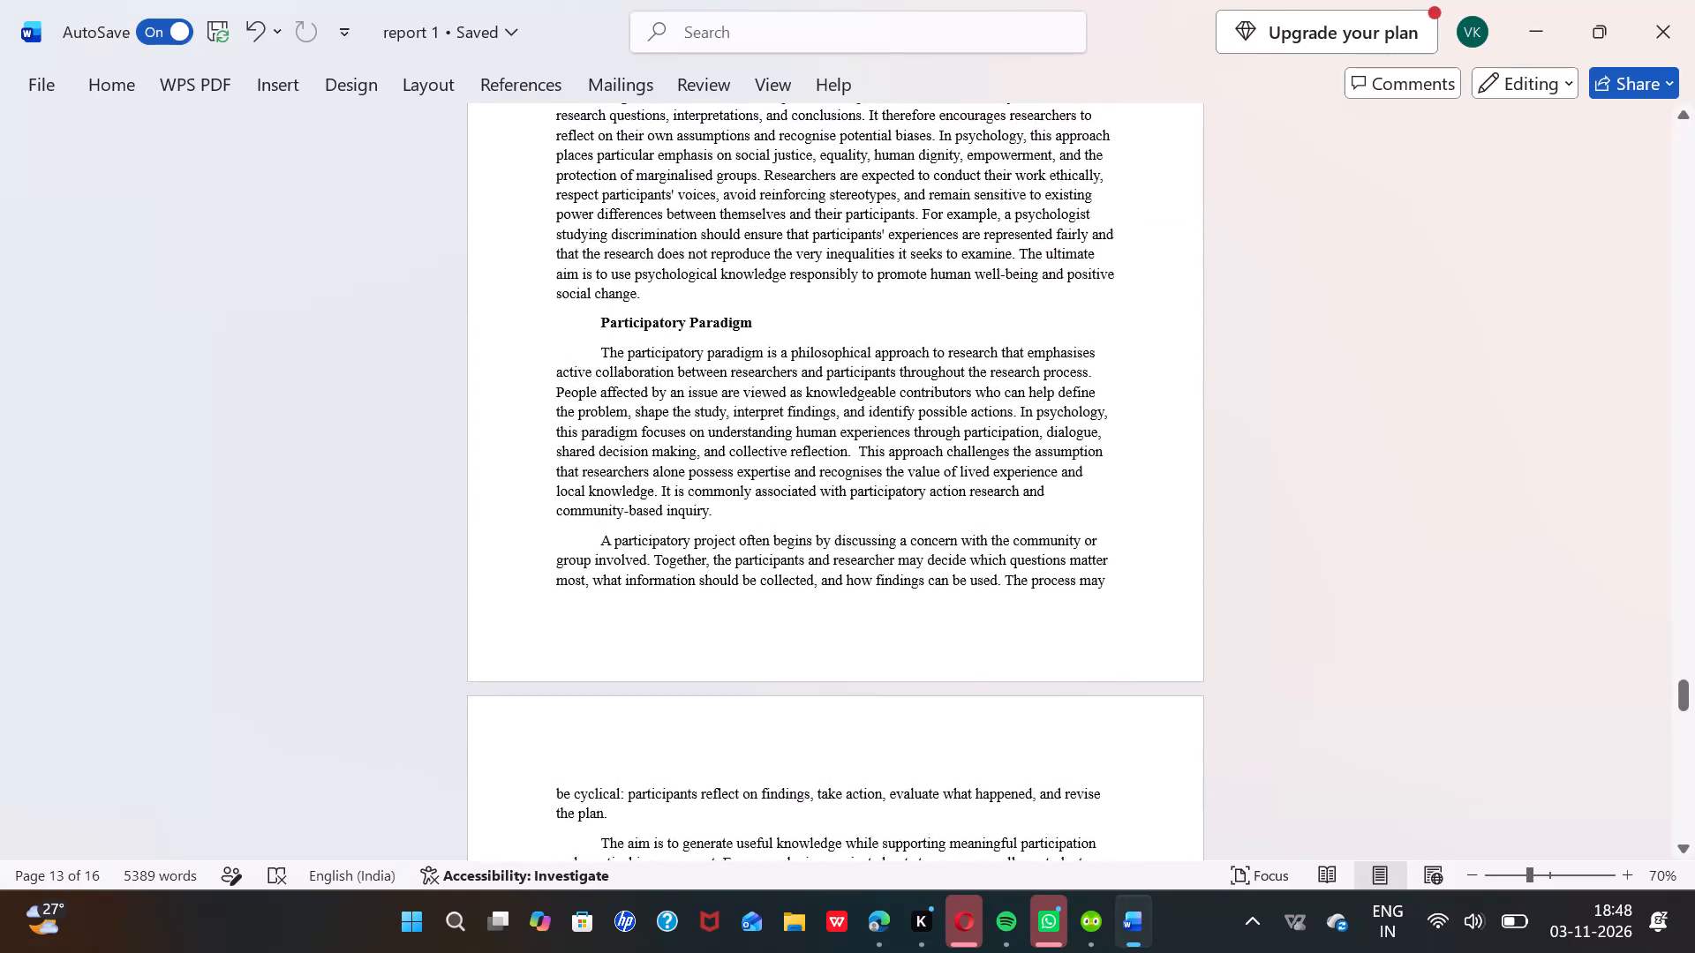
{"action": "scroll", "coordinate": [802, 689], "scroll_direction": "up", "scroll_amount": 4}
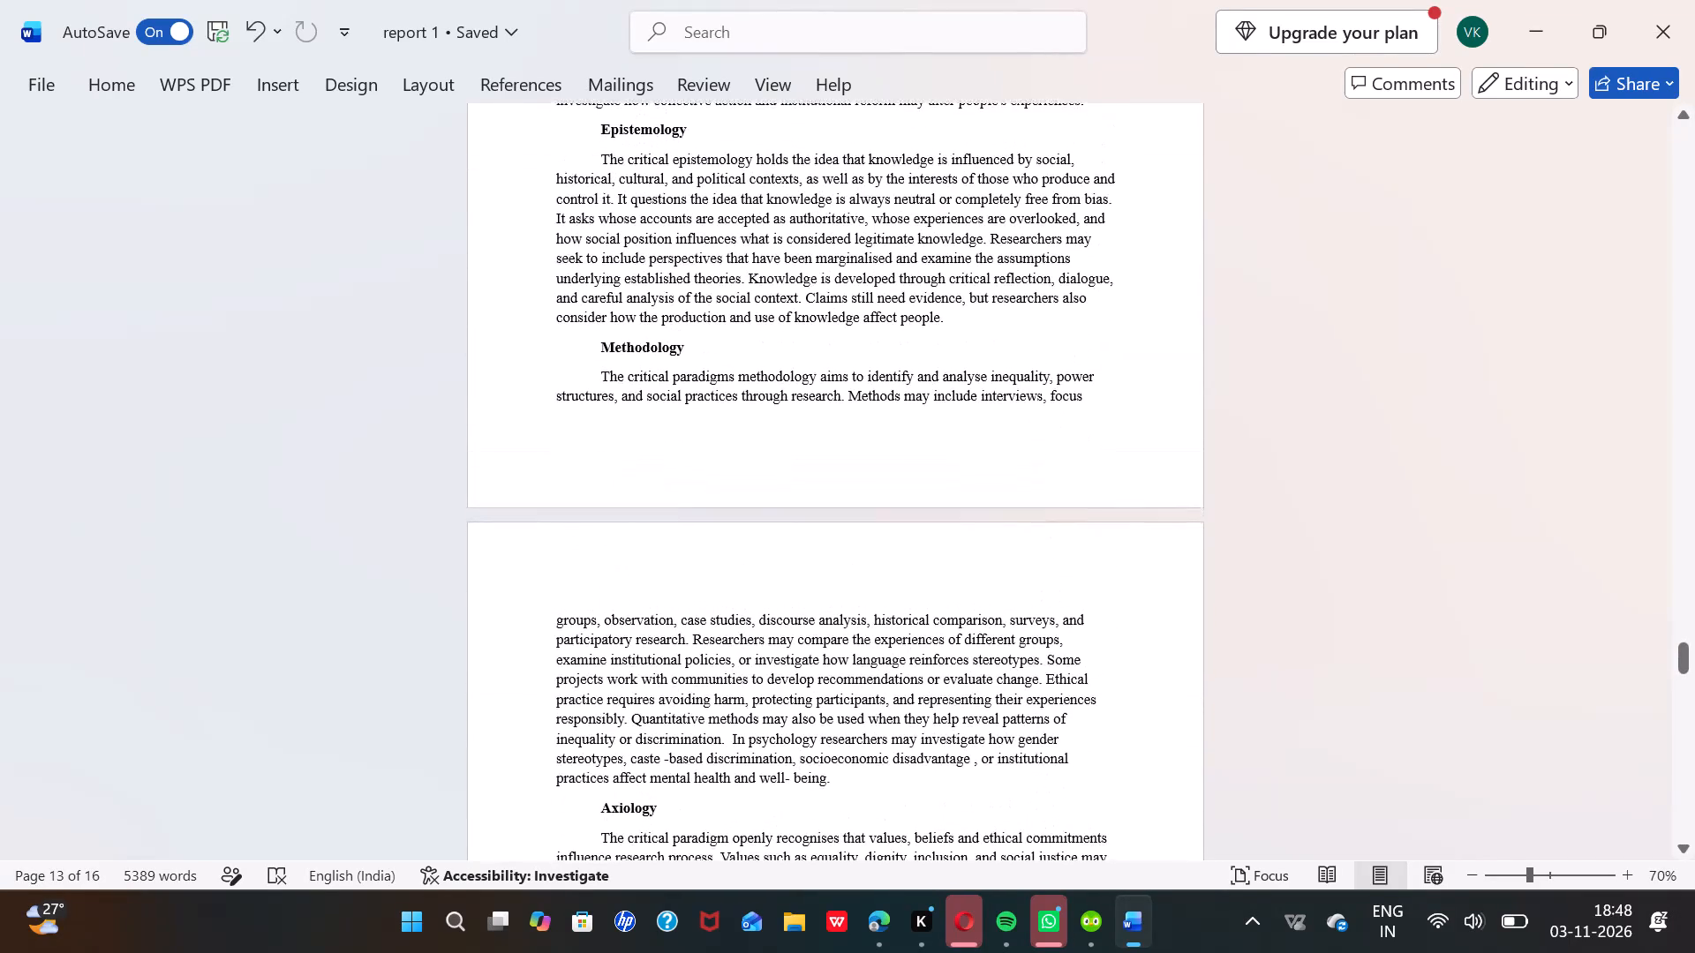
{"action": "scroll", "coordinate": [802, 689], "scroll_direction": "up", "scroll_amount": 1}
{"action": "scroll", "coordinate": [872, 647], "scroll_direction": "up", "scroll_amount": 1}
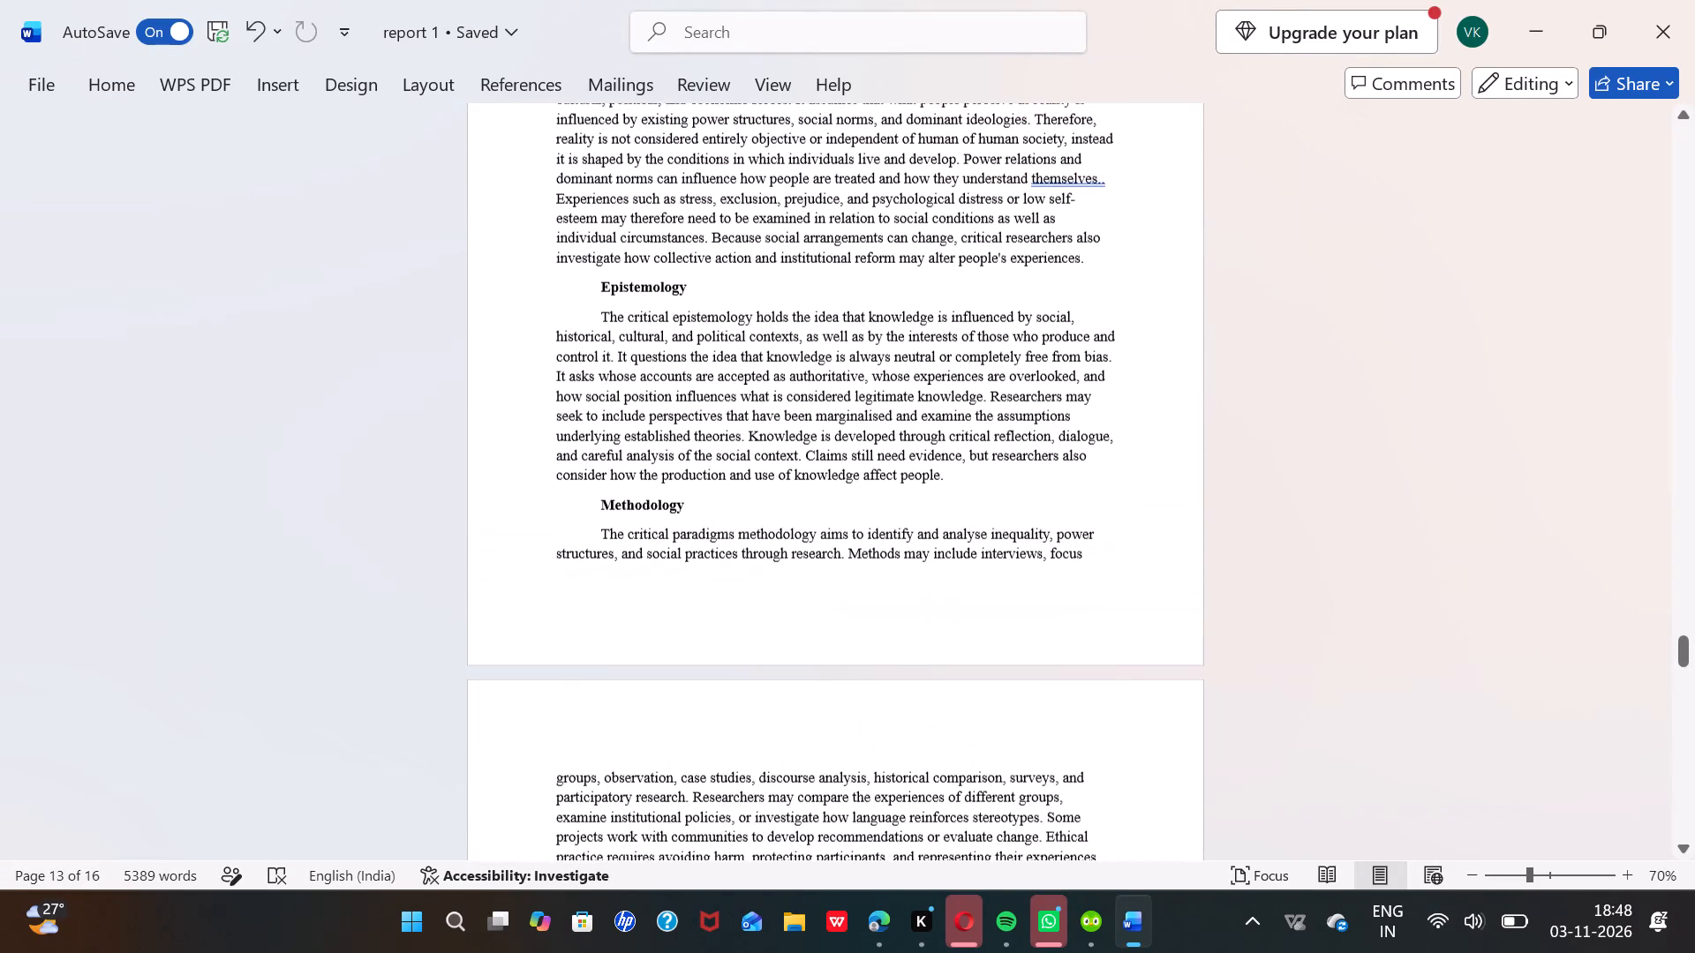
{"action": "scroll", "coordinate": [872, 647], "scroll_direction": "up", "scroll_amount": 1}
{"action": "scroll", "coordinate": [872, 647], "scroll_direction": "down", "scroll_amount": 2}
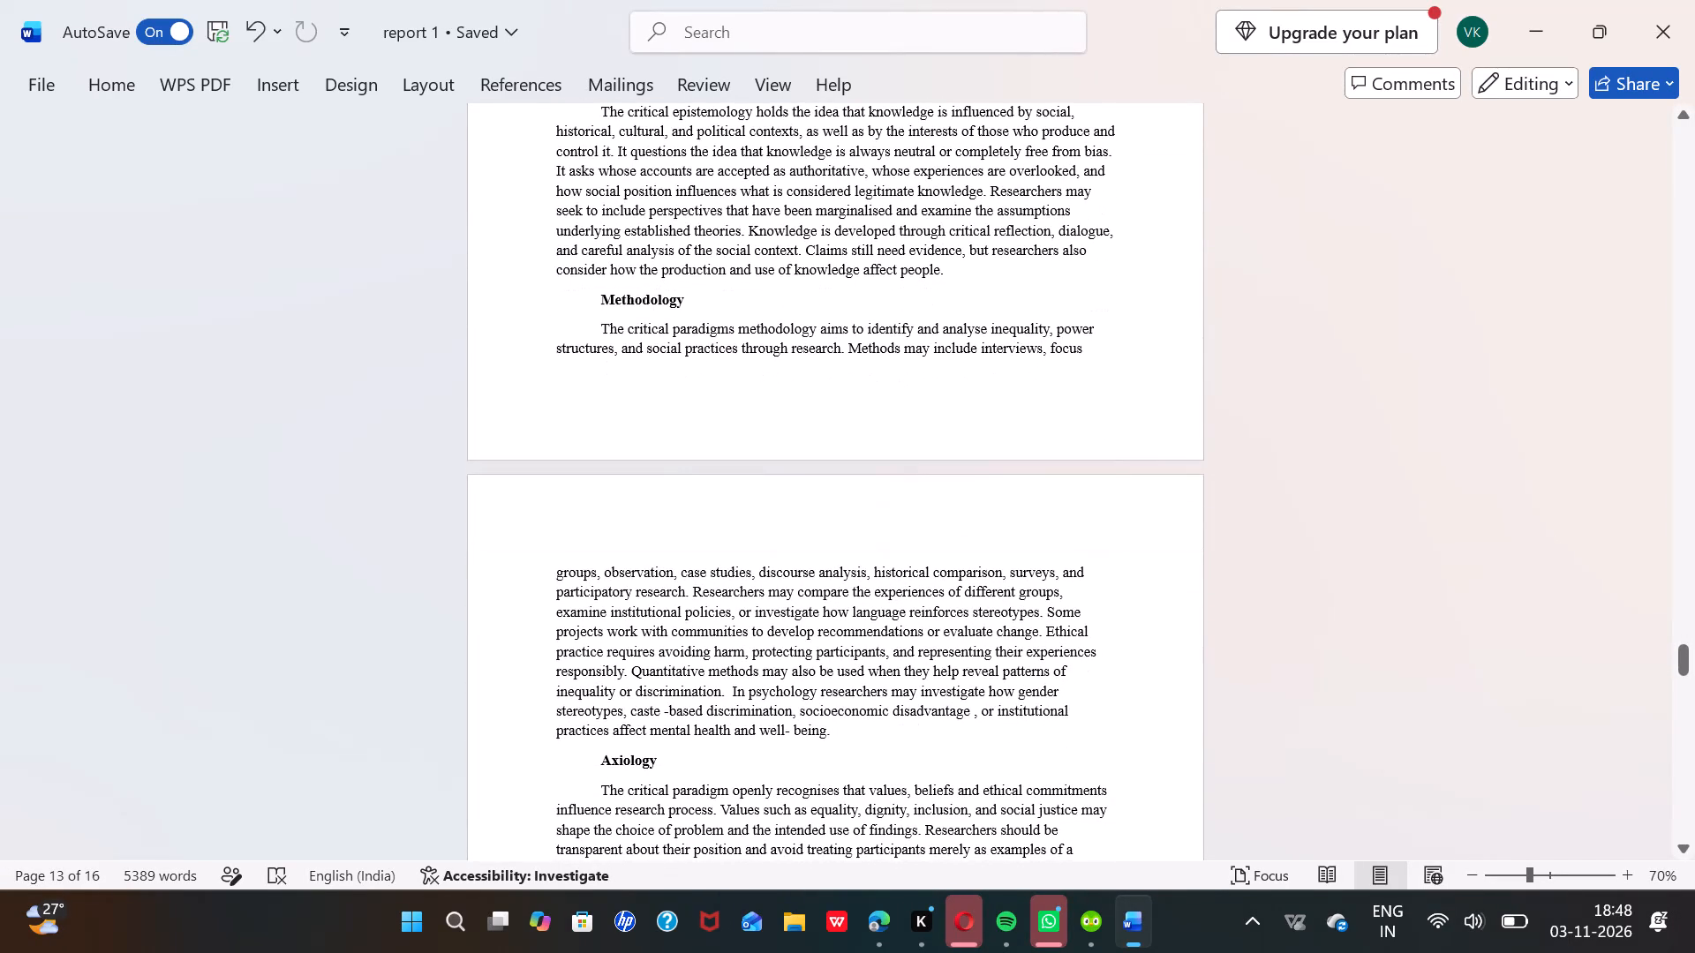
{"action": "scroll", "coordinate": [660, 396], "scroll_direction": "up", "scroll_amount": 2}
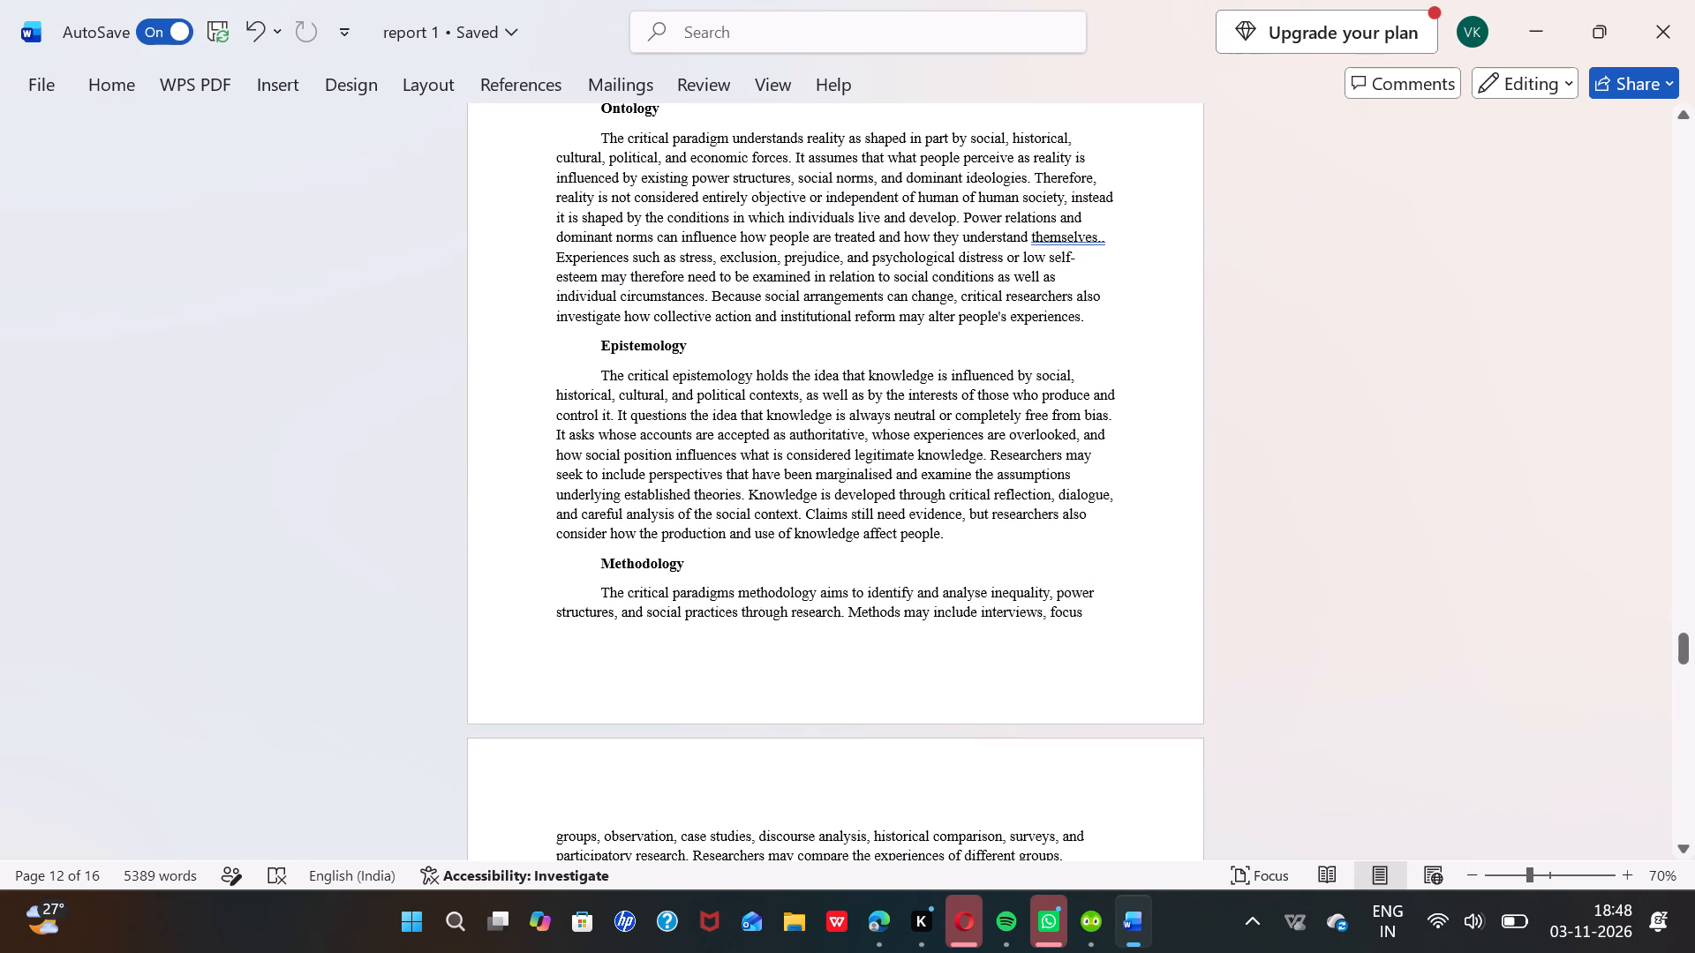
{"action": "left_click_drag", "start_coordinate": [629, 377], "coordinate": [742, 372]}
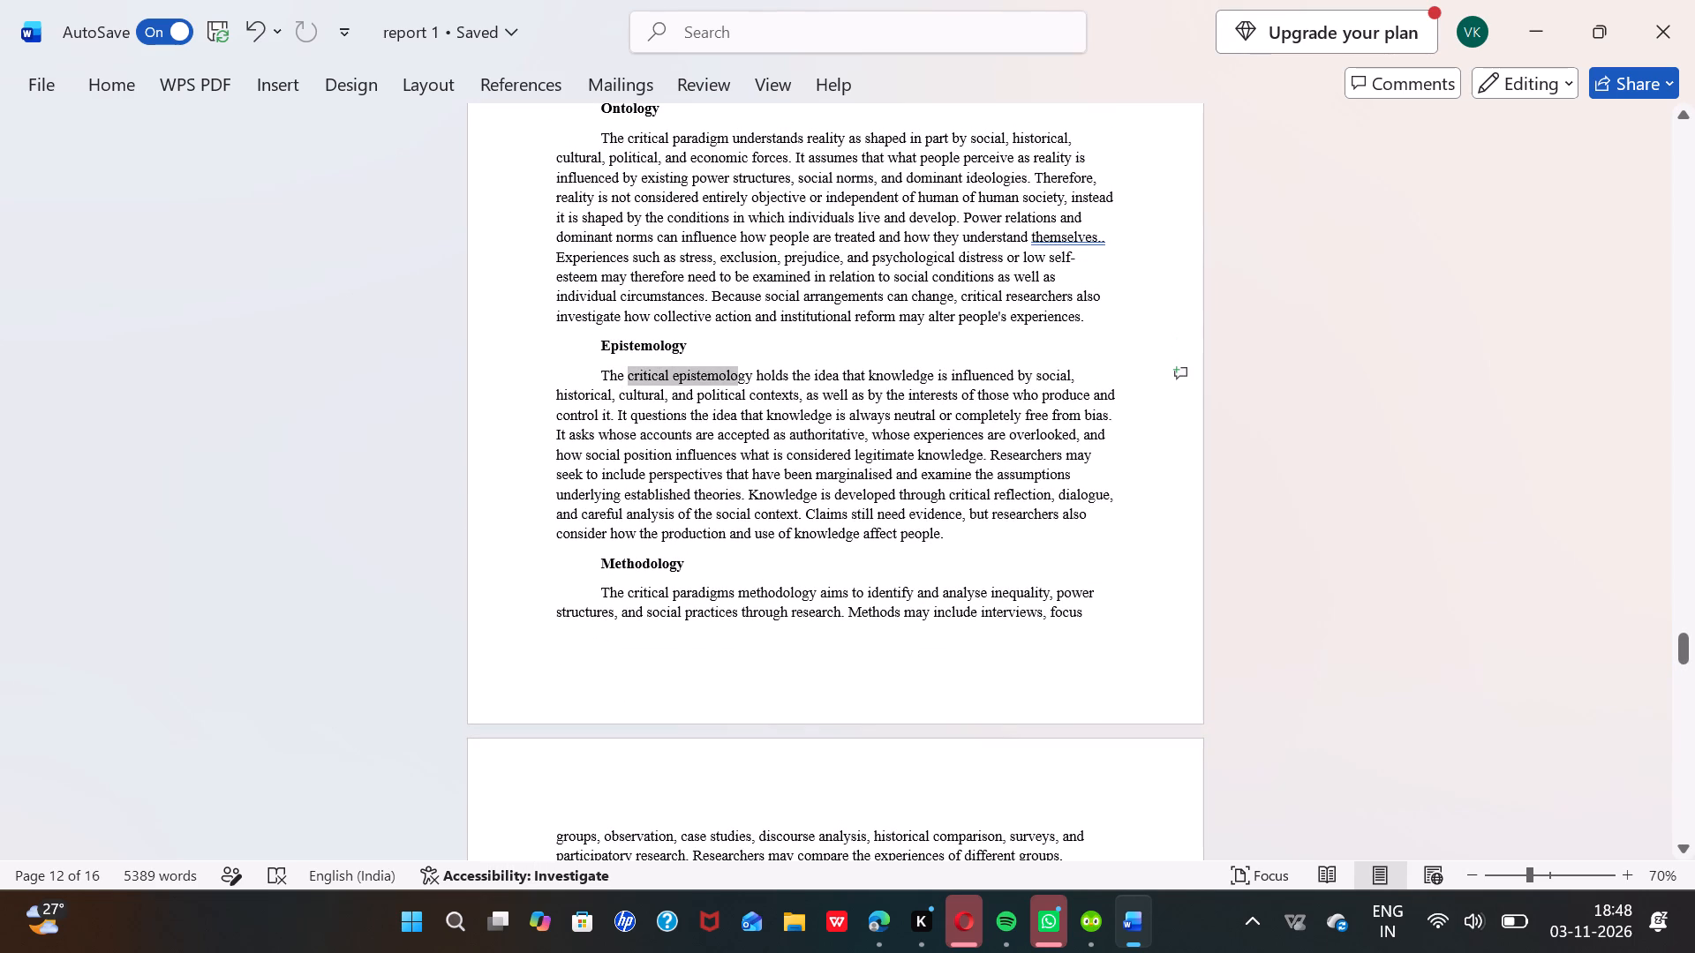
{"action": "left_click_drag", "start_coordinate": [742, 372], "coordinate": [749, 381]}
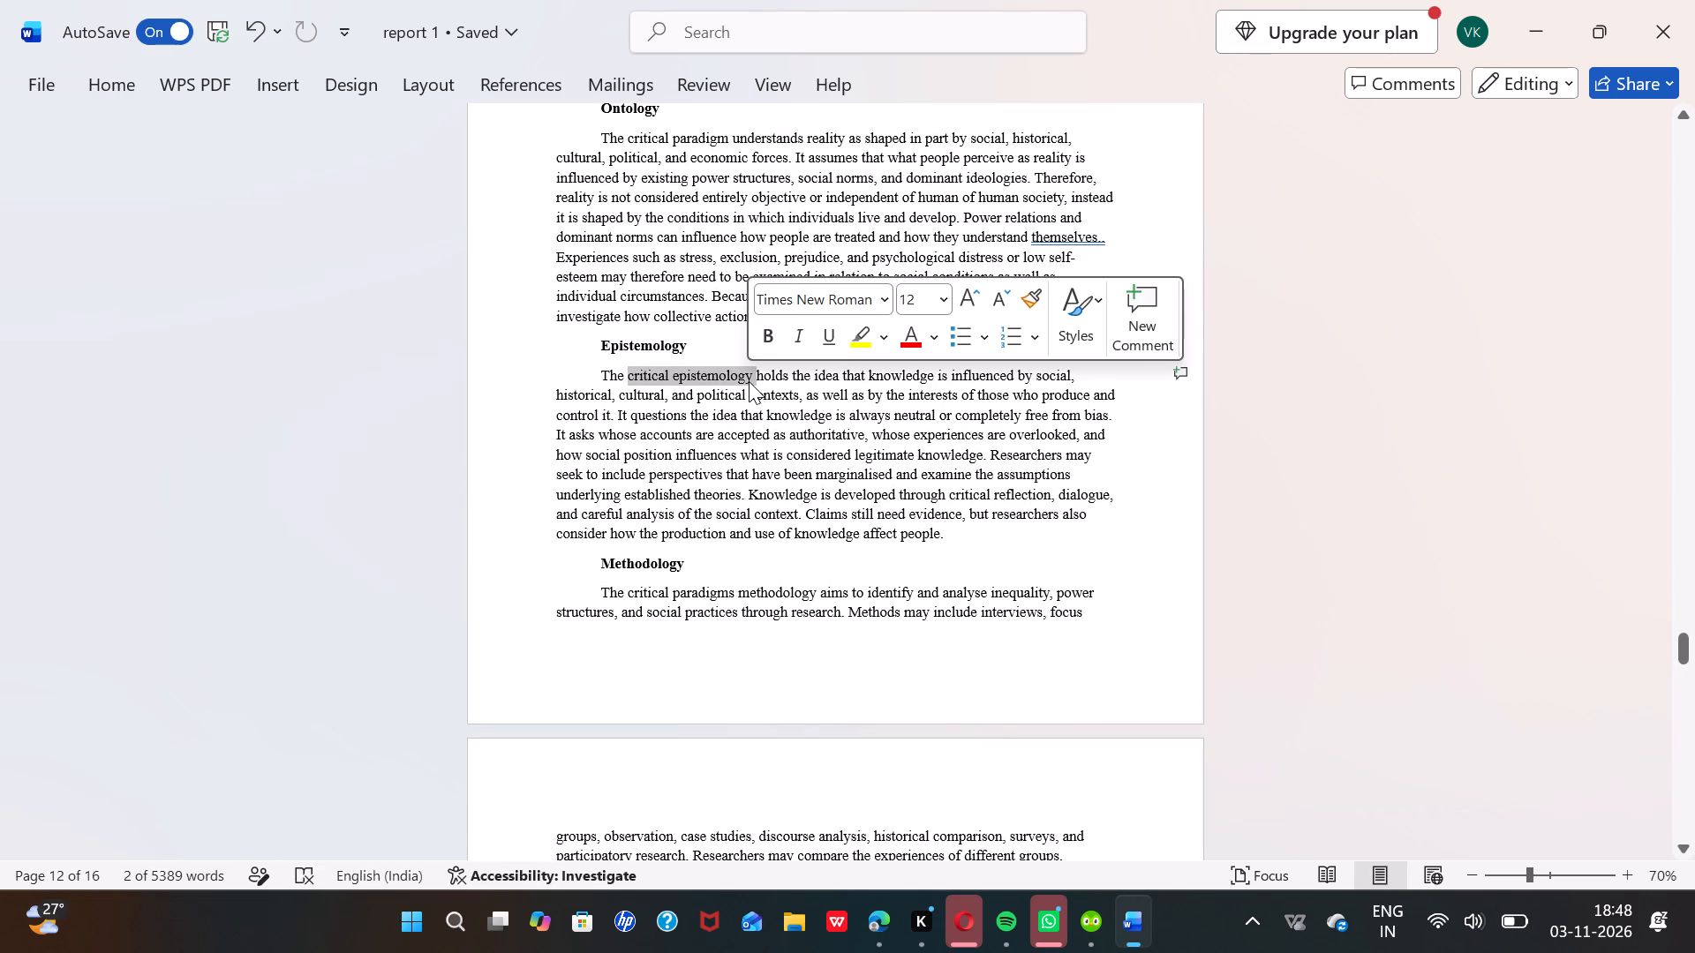
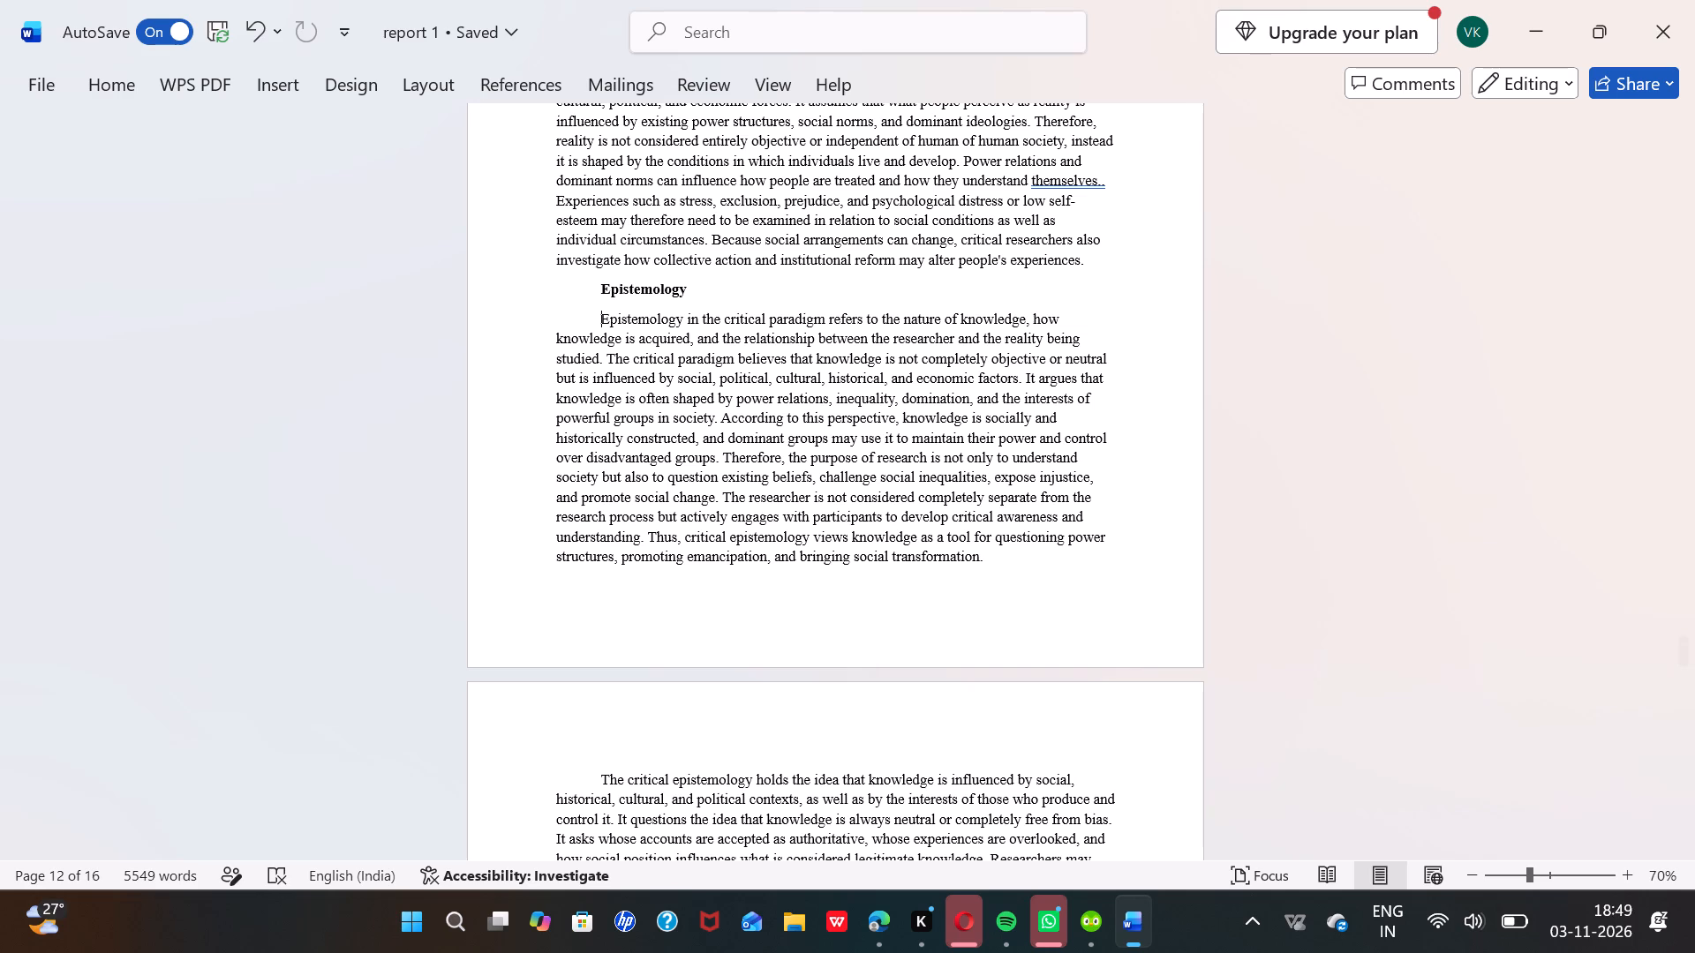
Delete the old Epistemology paragraph beginning "The critical epistemology holds the idea" from the Critical Paradigm section.
{"action": "scroll", "coordinate": [739, 458], "scroll_direction": "down", "scroll_amount": 2}
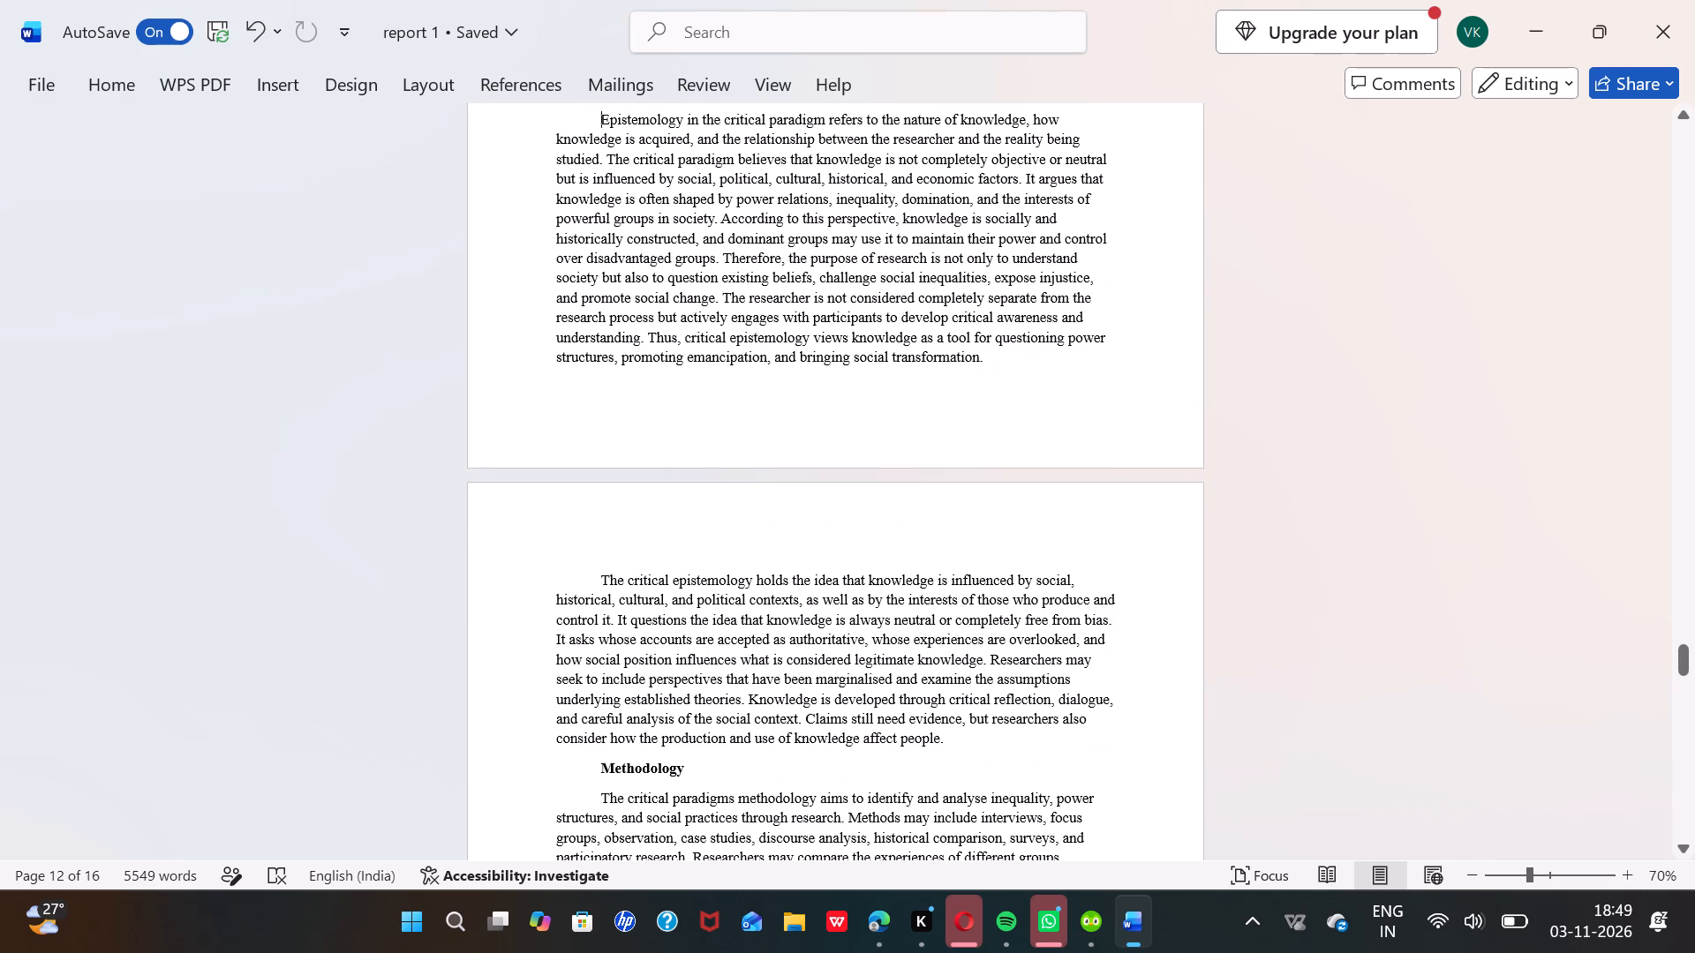
{"action": "left_click_drag", "start_coordinate": [957, 752], "coordinate": [576, 588]}
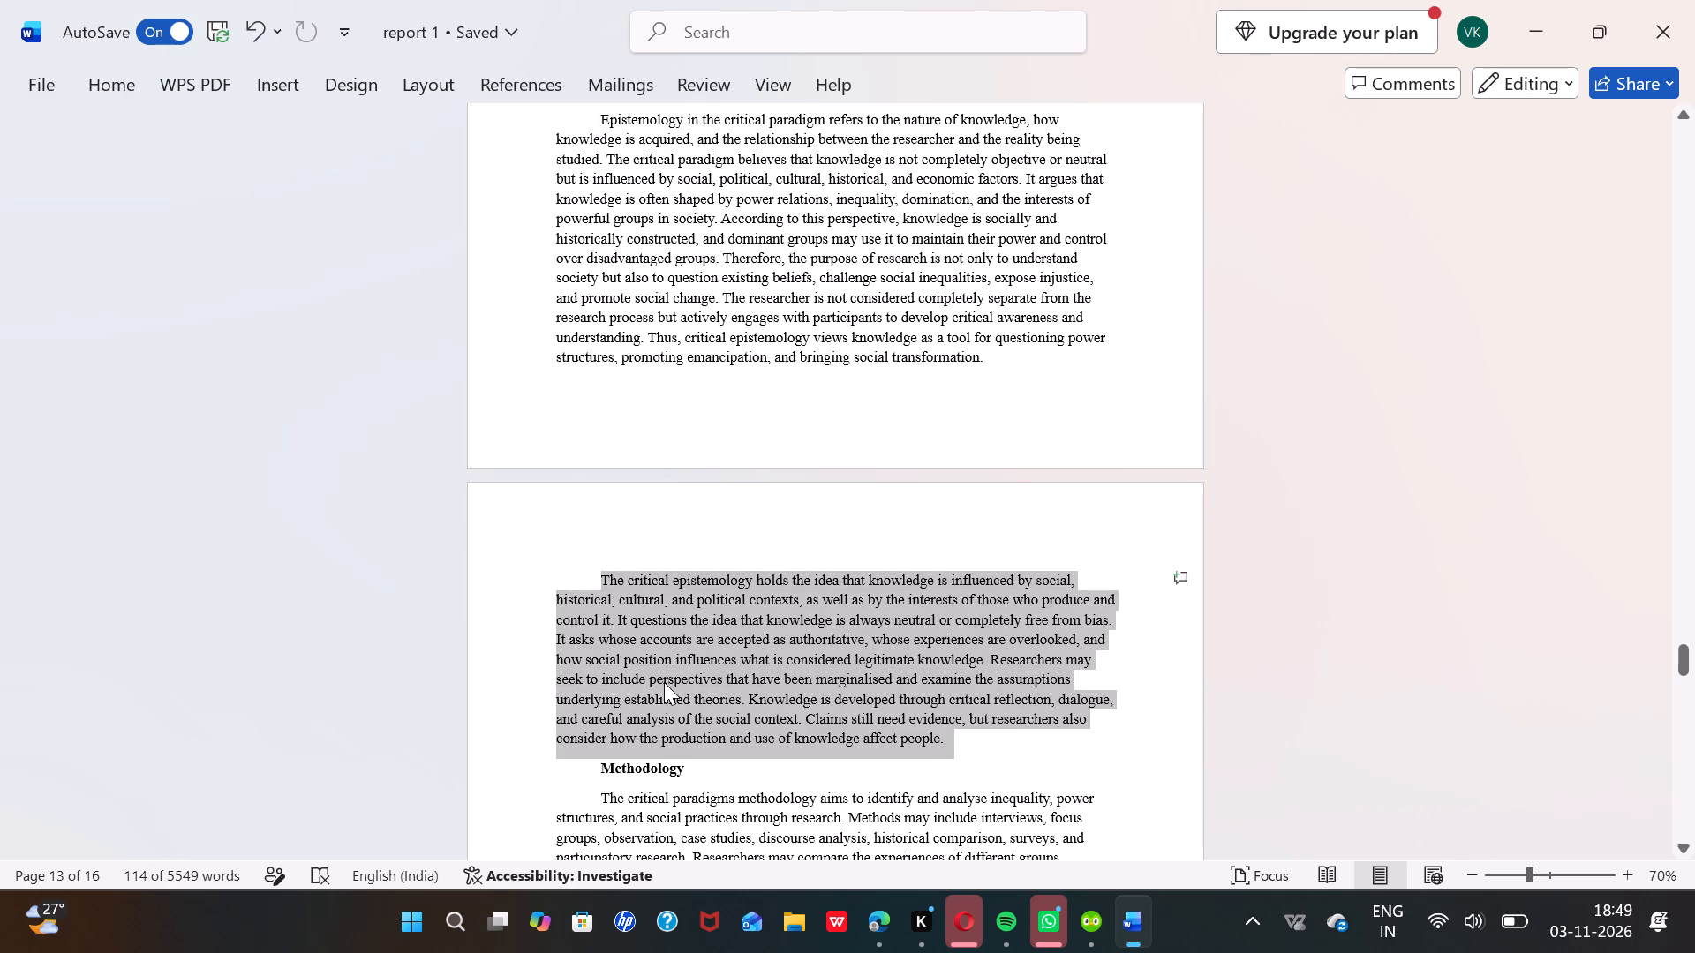
{"action": "key", "text": "BackSpace"}
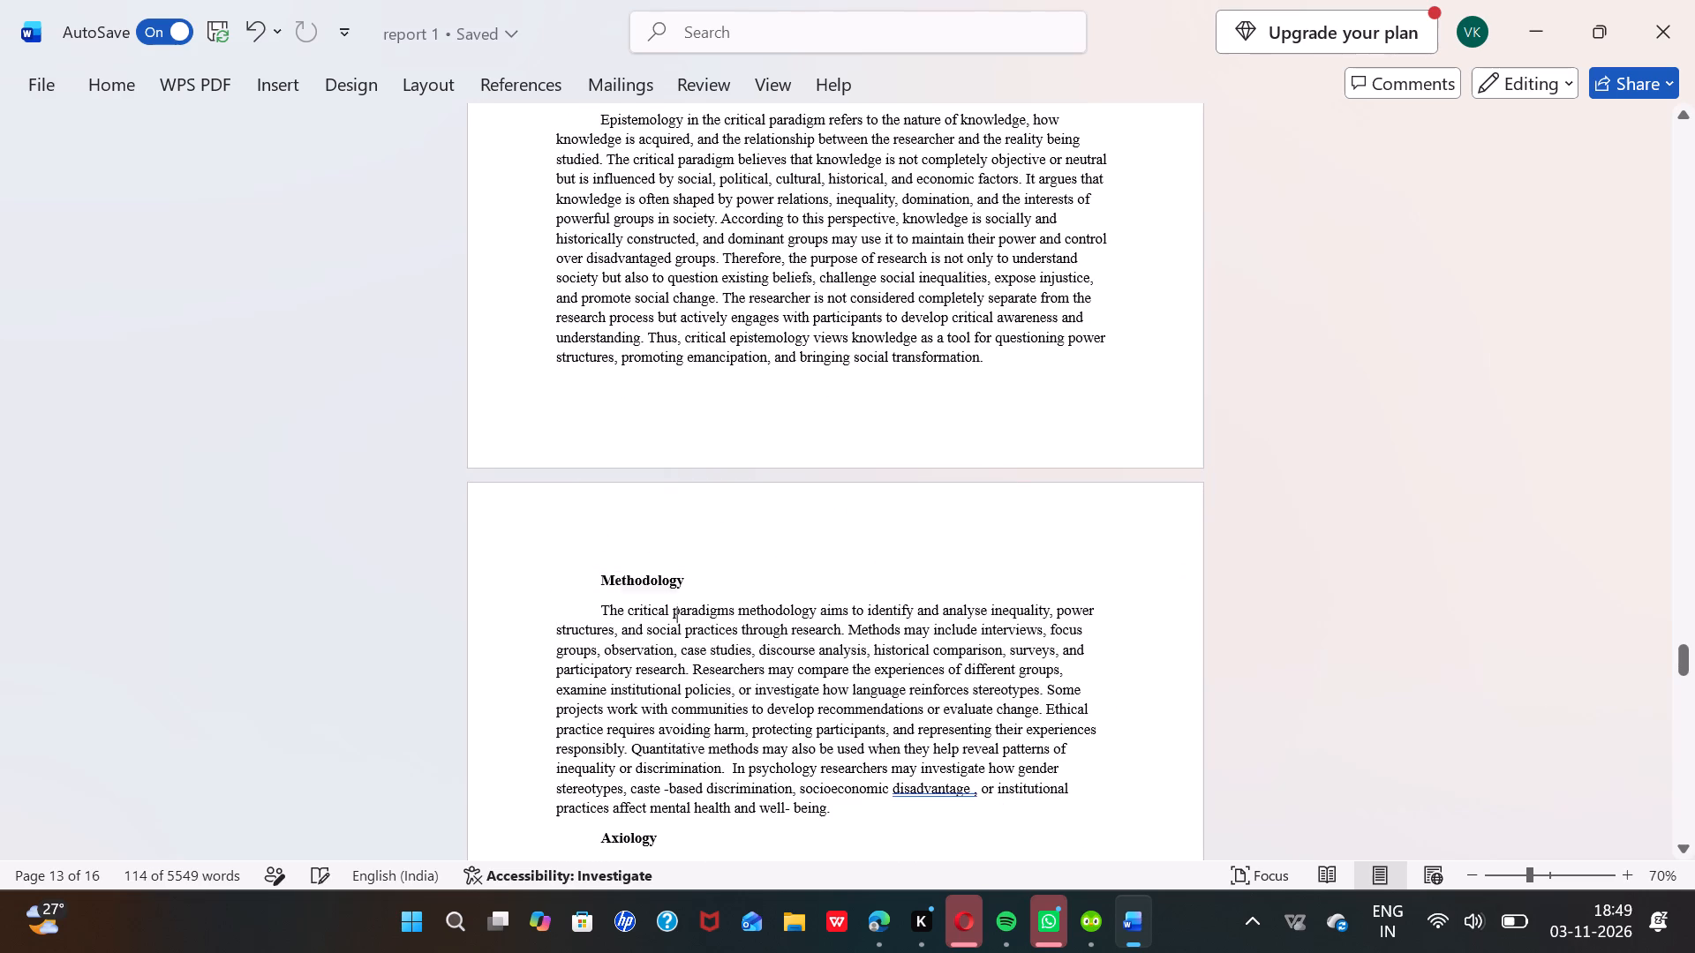
{"action": "scroll", "coordinate": [664, 682], "scroll_direction": "up", "scroll_amount": 1}
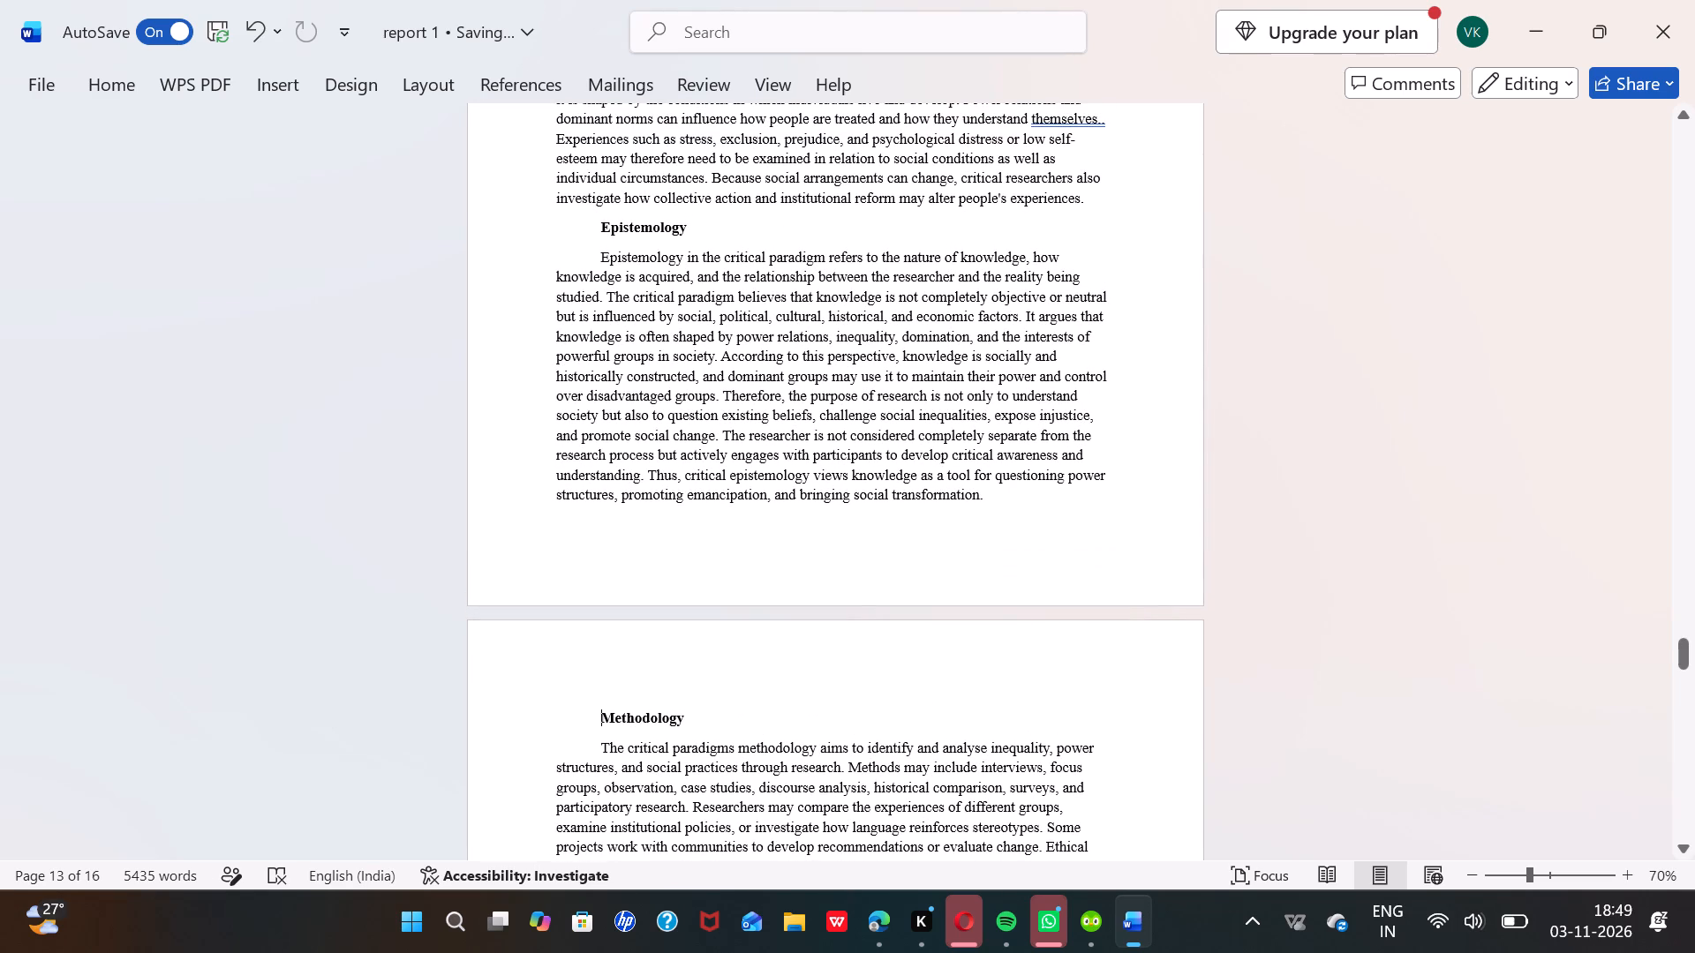
Remove the extra space before the comma following "disadvantage" in the Critical Paradigm's Methodology paragraph.
{"action": "scroll", "coordinate": [818, 444], "scroll_direction": "down", "scroll_amount": 2}
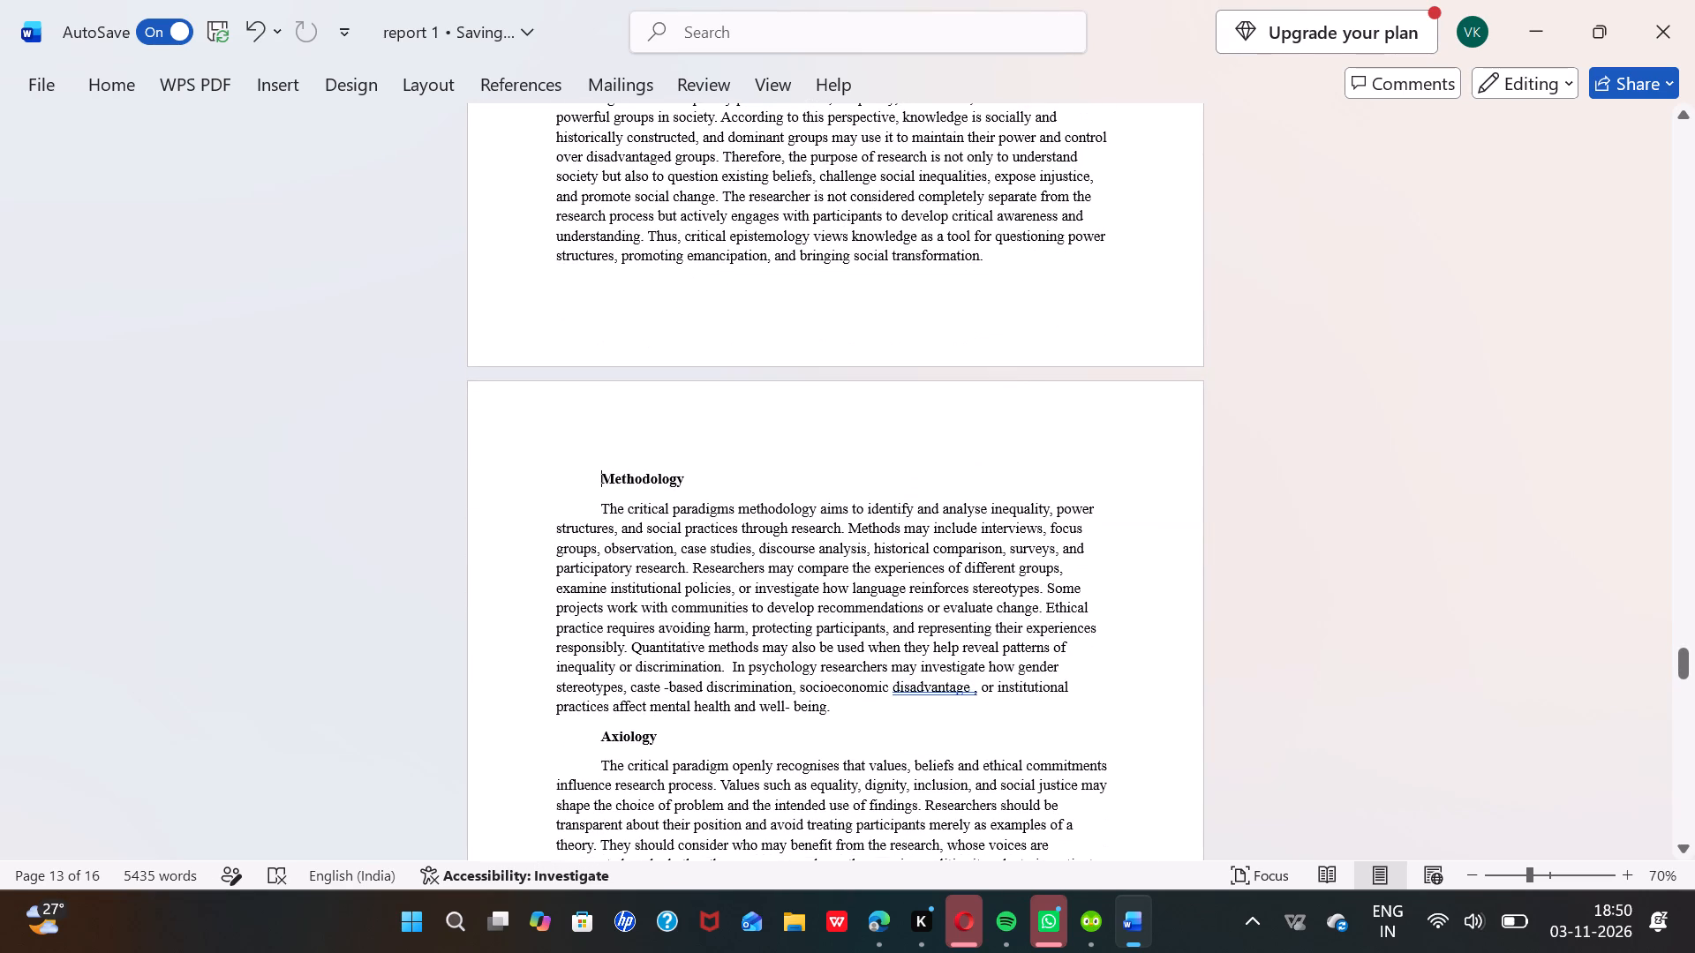
{"action": "left_click", "coordinate": [975, 687]}
{"action": "key", "text": "BackSpace"}
Add a full stop after "empowerment" at the end of the Participatory Paradigm's Axiology paragraph.
{"action": "scroll", "coordinate": [895, 747], "scroll_direction": "down", "scroll_amount": 2}
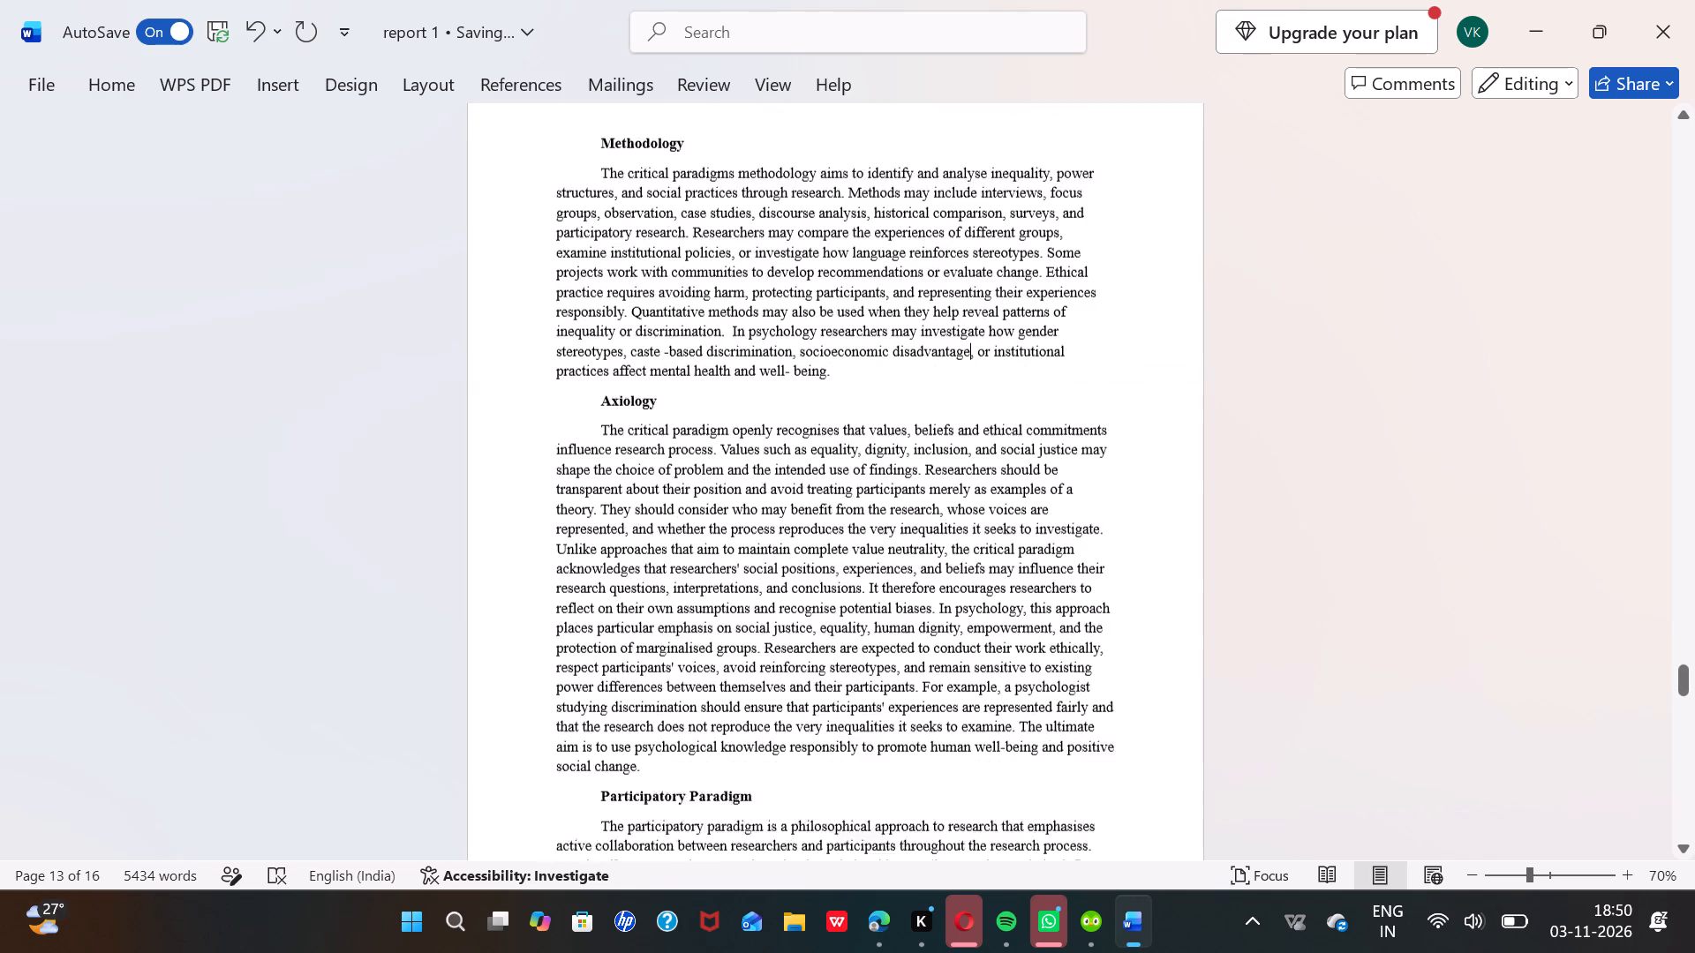
{"action": "scroll", "coordinate": [895, 747], "scroll_direction": "down", "scroll_amount": 1}
{"action": "scroll", "coordinate": [895, 747], "scroll_direction": "up", "scroll_amount": 2}
{"action": "scroll", "coordinate": [895, 747], "scroll_direction": "right", "scroll_amount": 1}
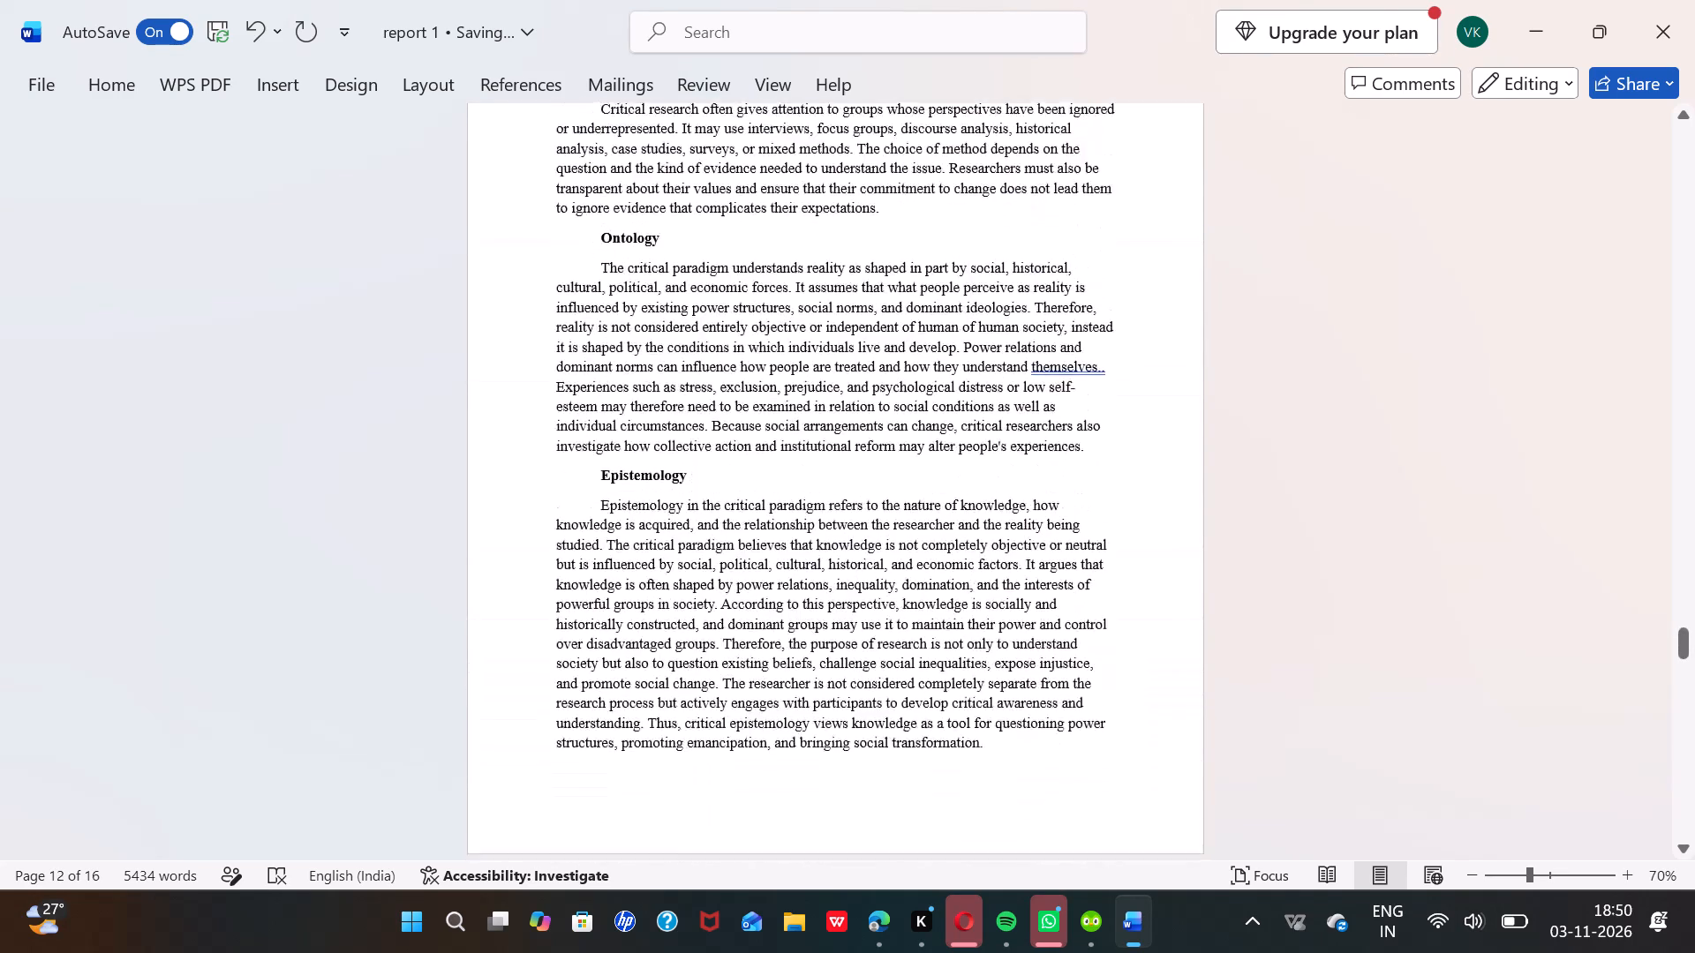
{"action": "scroll", "coordinate": [895, 747], "scroll_direction": "right", "scroll_amount": 1}
{"action": "scroll", "coordinate": [895, 747], "scroll_direction": "down", "scroll_amount": 4}
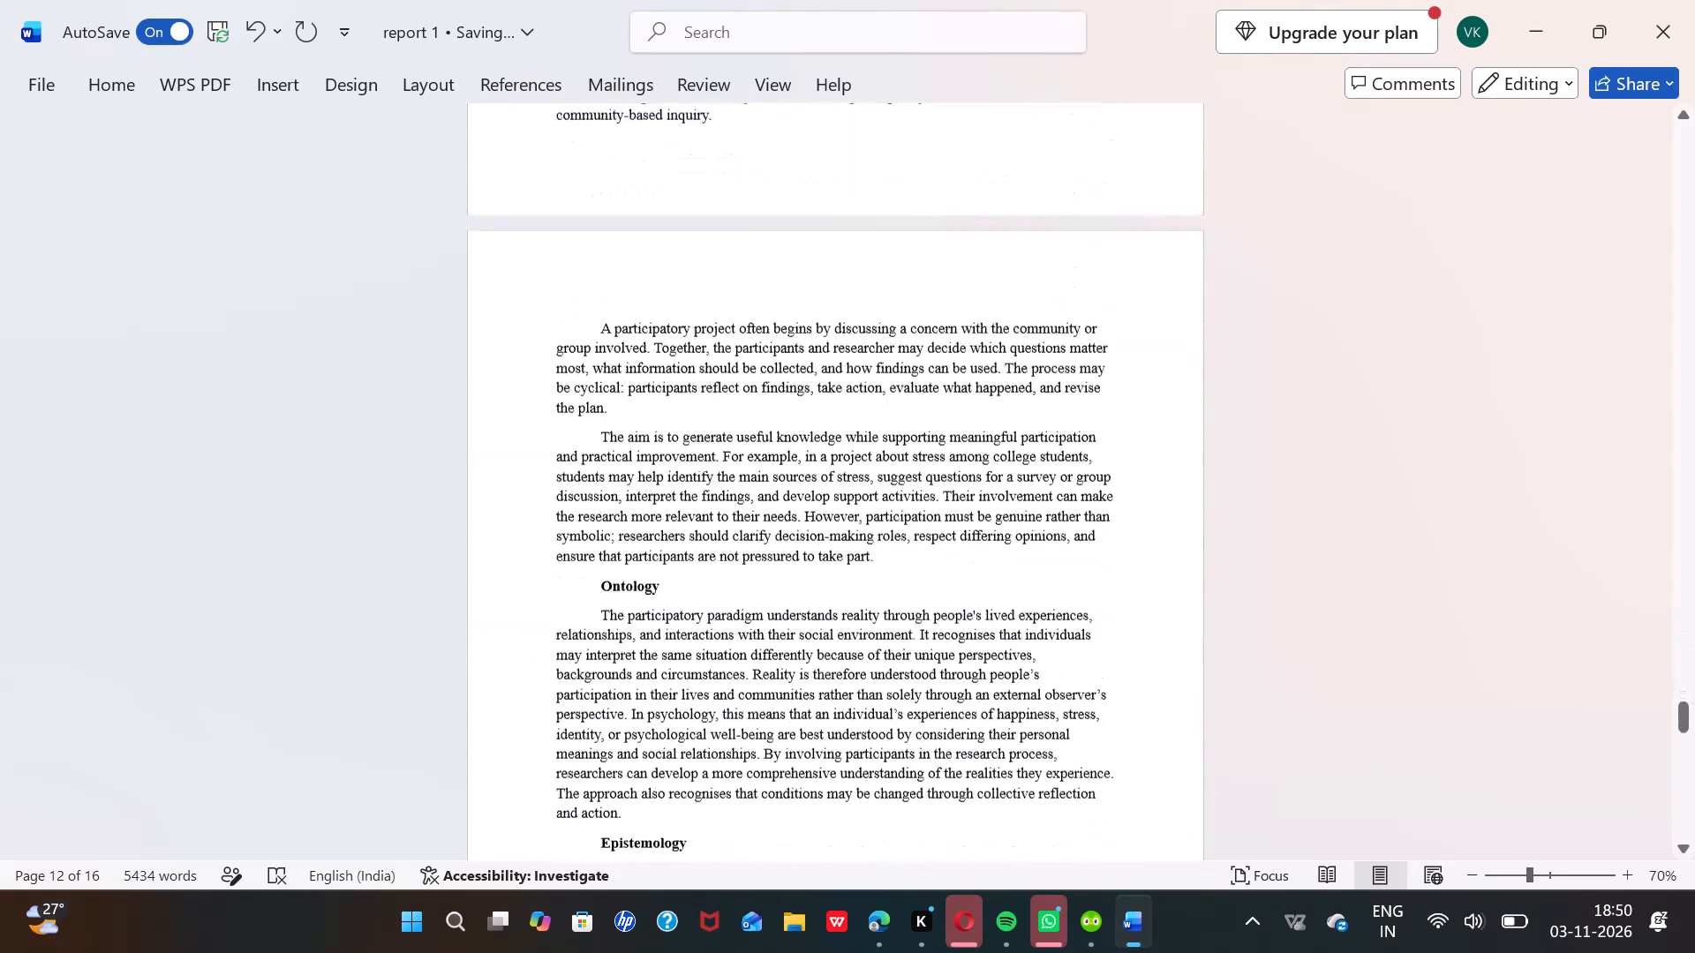
{"action": "scroll", "coordinate": [895, 747], "scroll_direction": "down", "scroll_amount": 6}
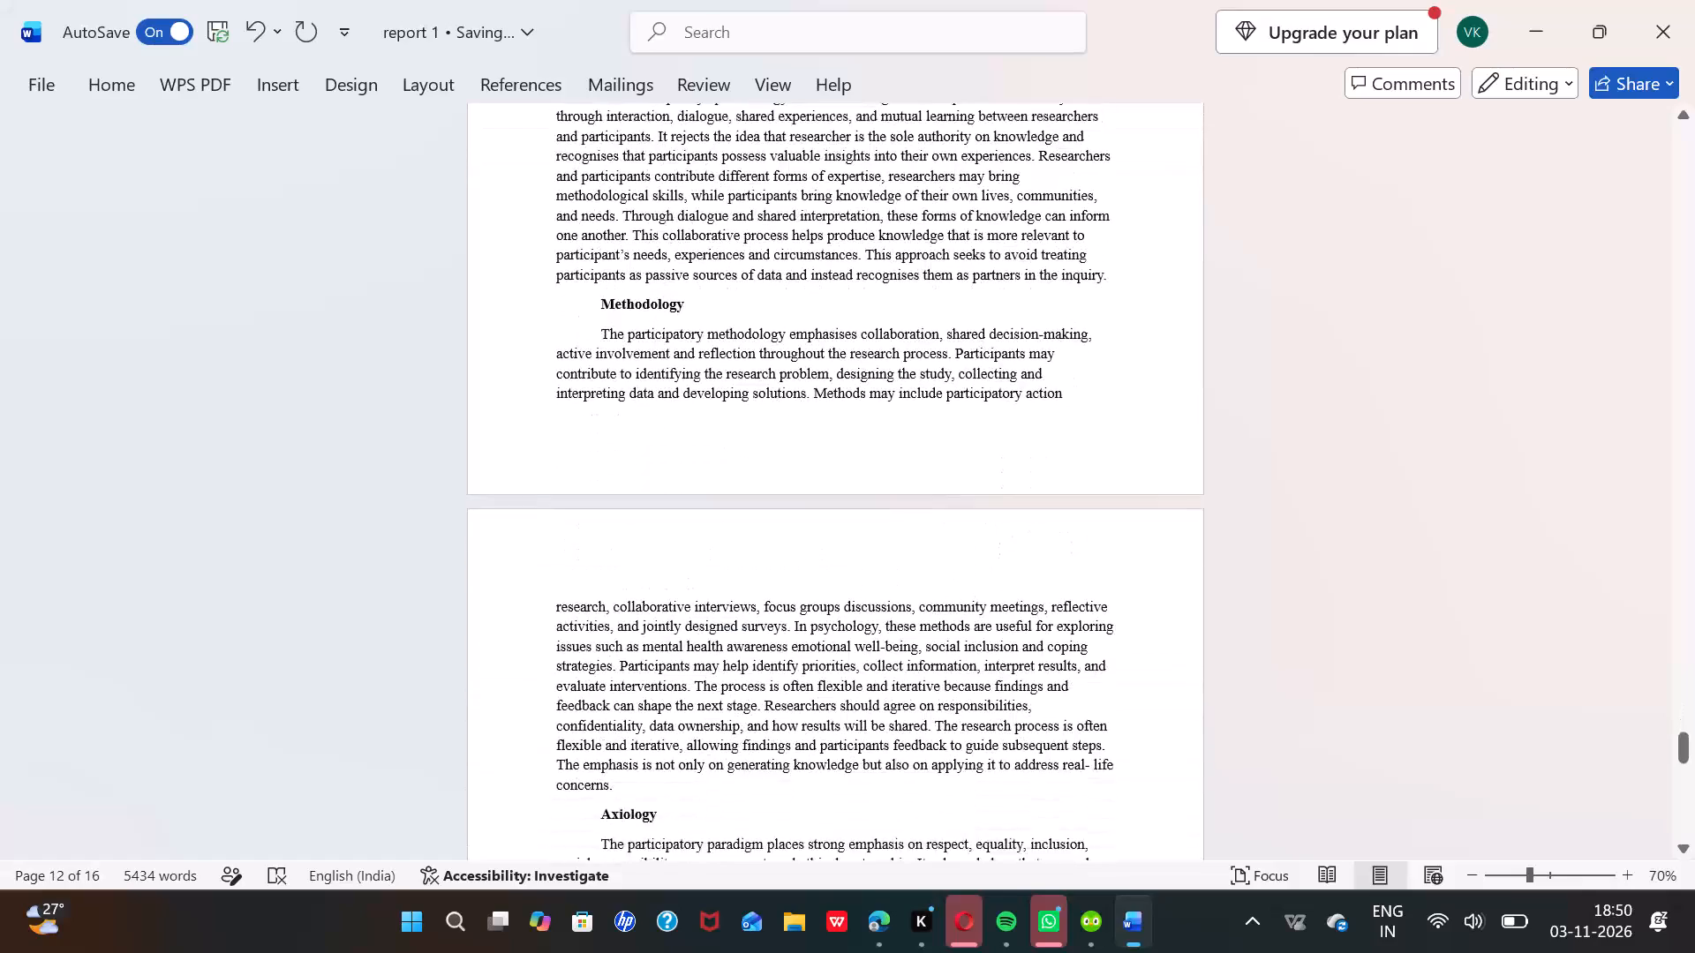
{"action": "scroll", "coordinate": [895, 747], "scroll_direction": "down", "scroll_amount": 5}
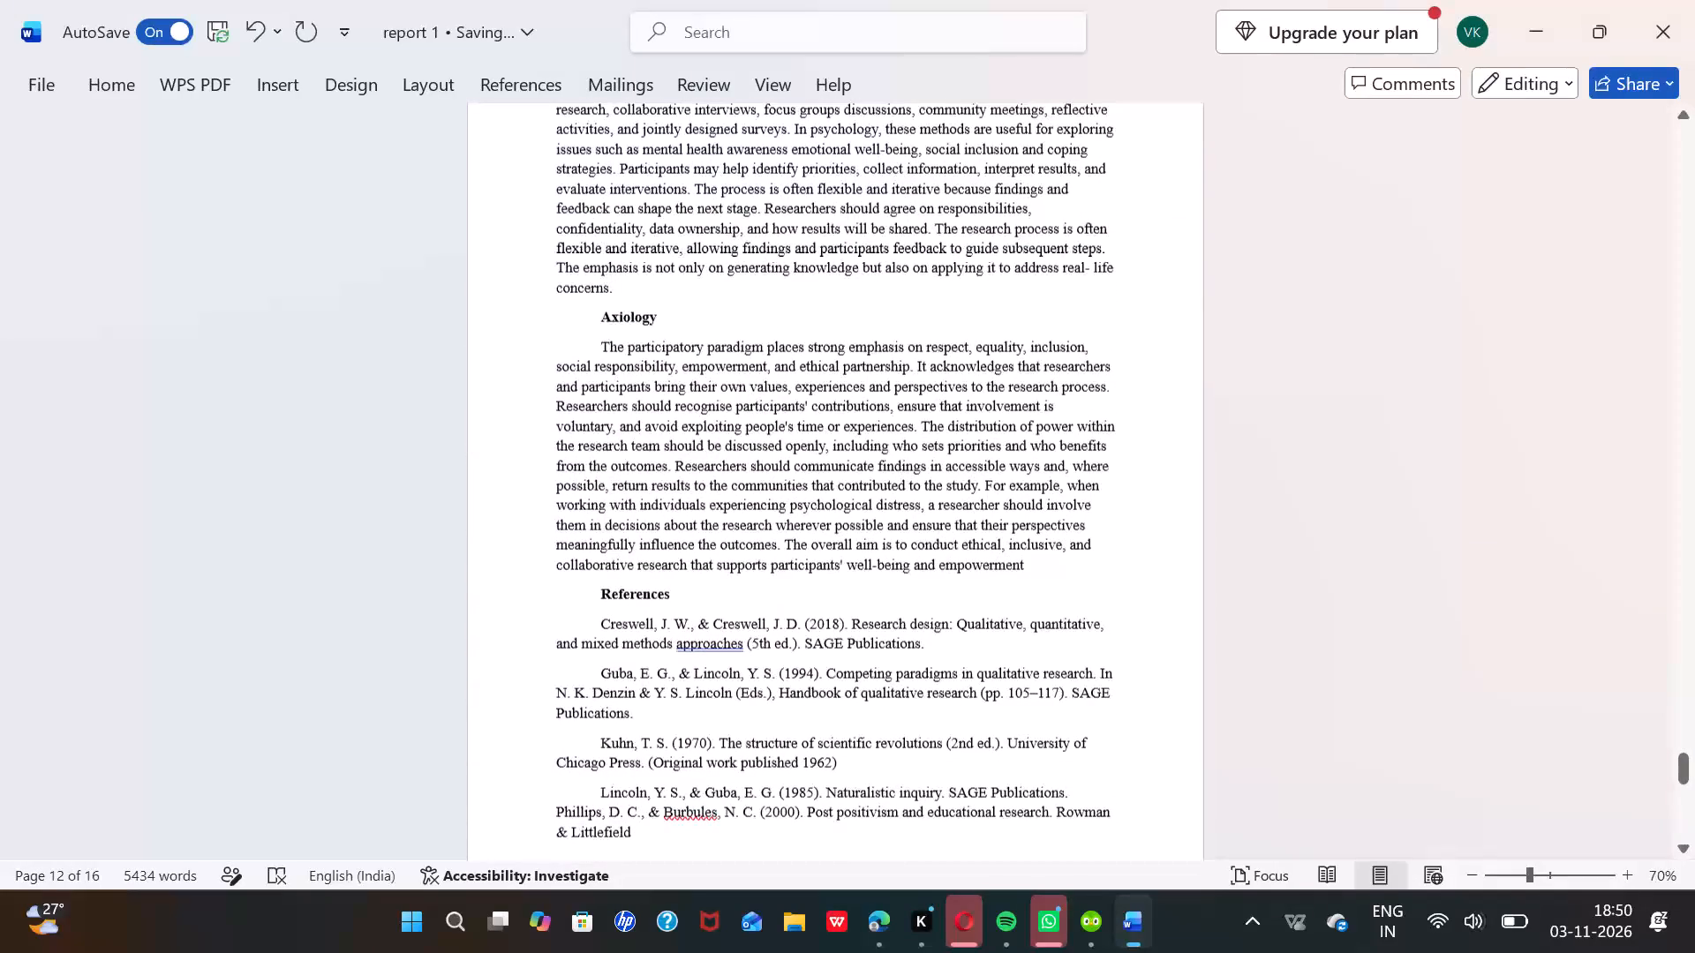
{"action": "scroll", "coordinate": [895, 747], "scroll_direction": "down", "scroll_amount": 1}
{"action": "left_click", "coordinate": [1029, 567]}
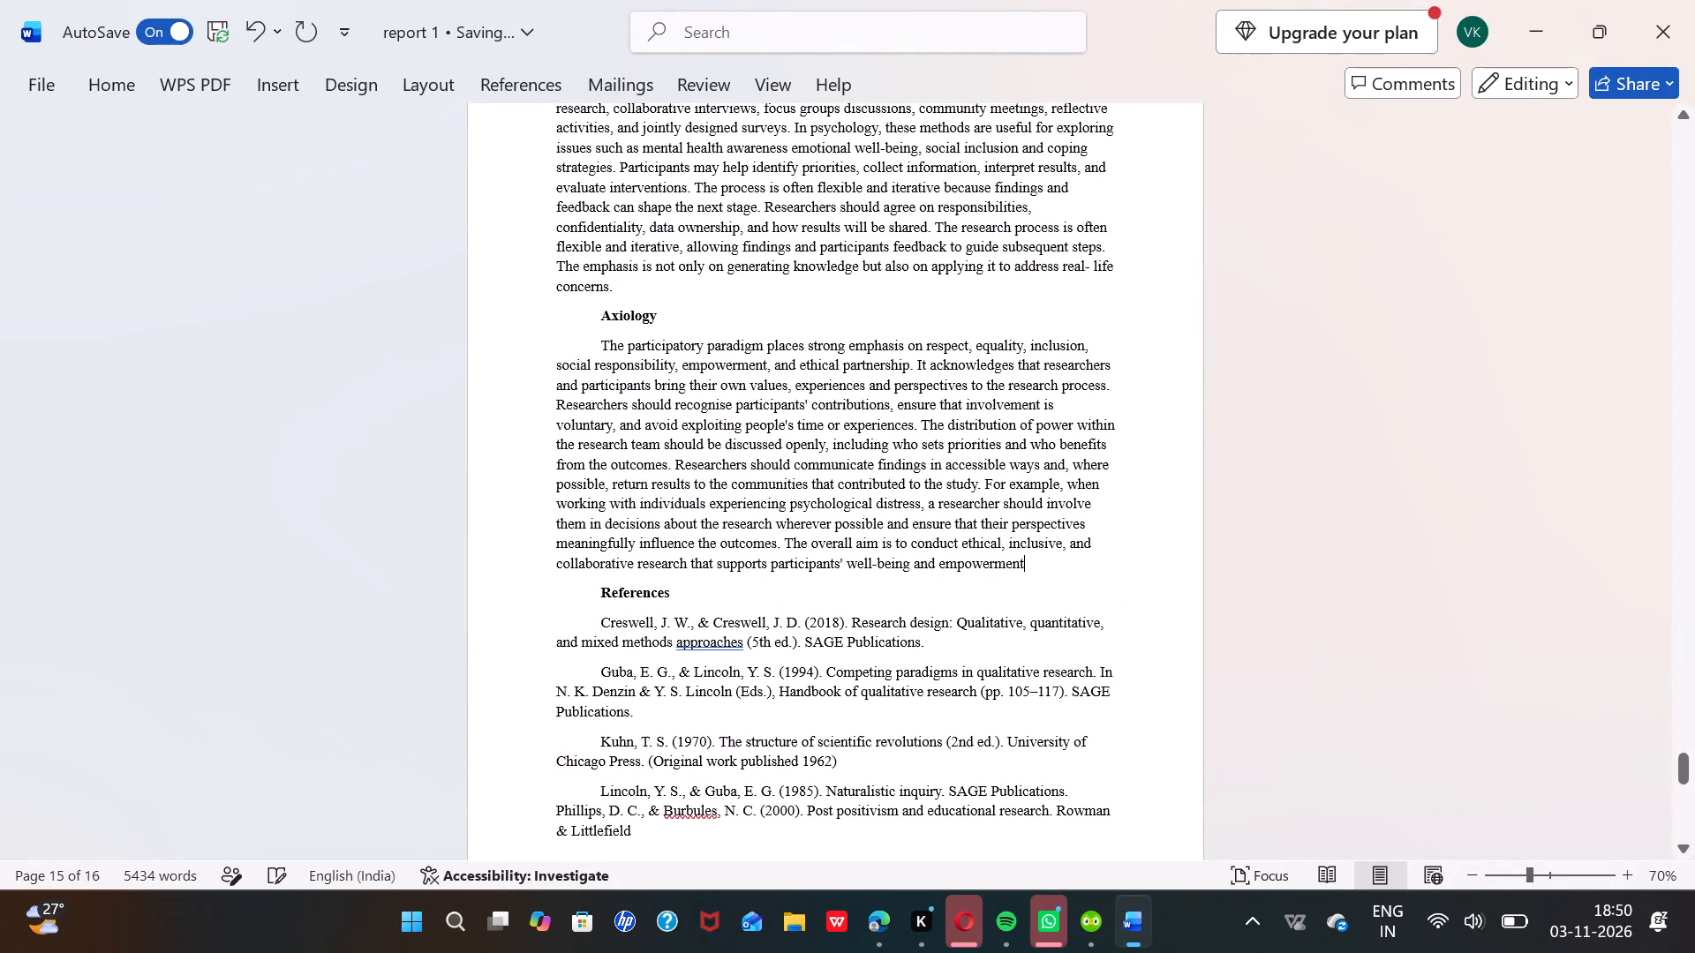
{"action": "key", "text": "period"}
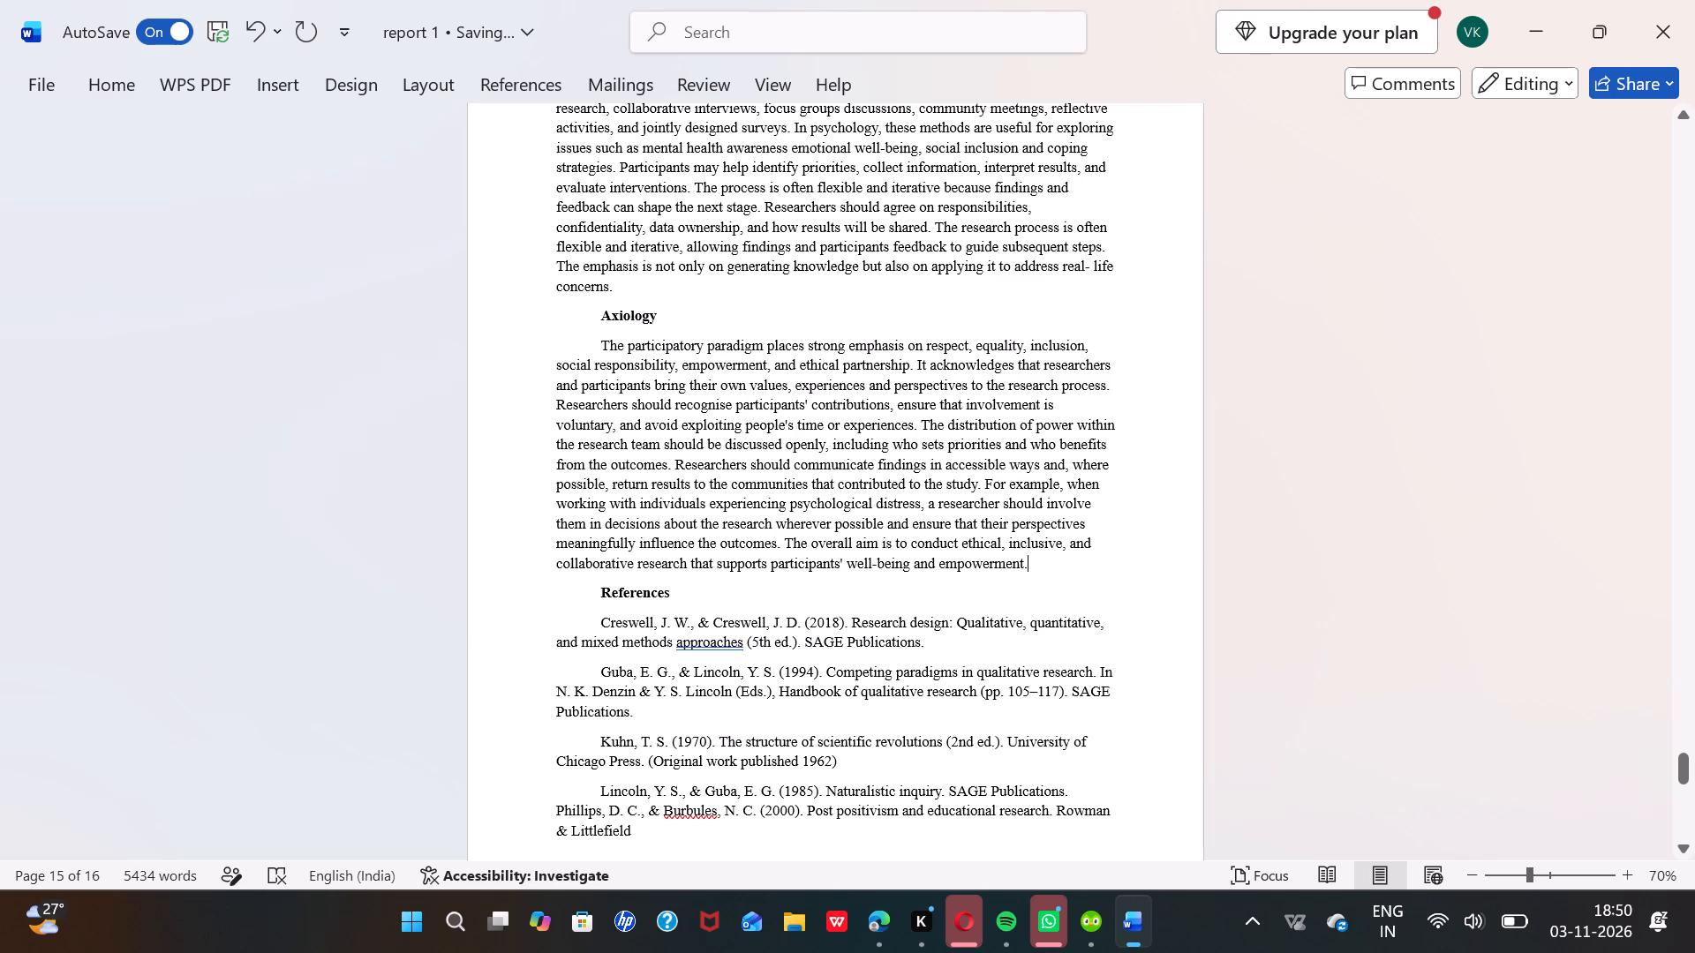
Remove the space between "approaches" and "(5th ed.)" in the Creswell and Creswell reference.
{"action": "left_click", "coordinate": [747, 646]}
{"action": "key", "text": "BackSpace"}
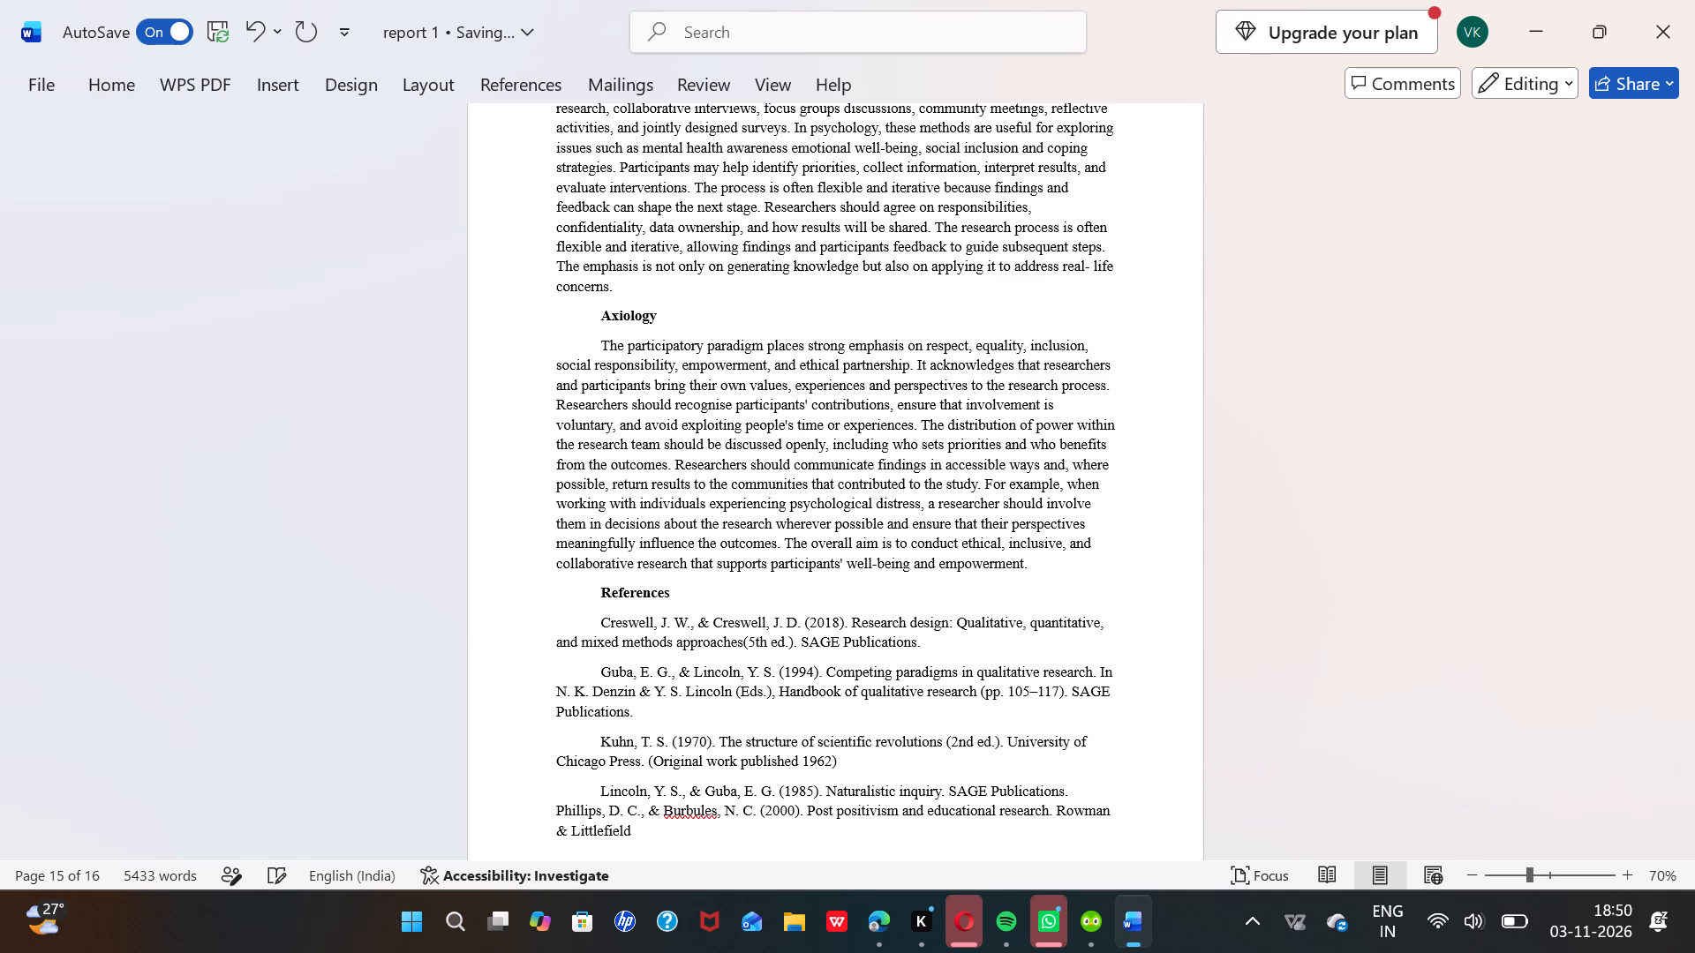
Delete the blank page following the References list at the end of the report.
{"action": "scroll", "coordinate": [783, 720], "scroll_direction": "down", "scroll_amount": 3}
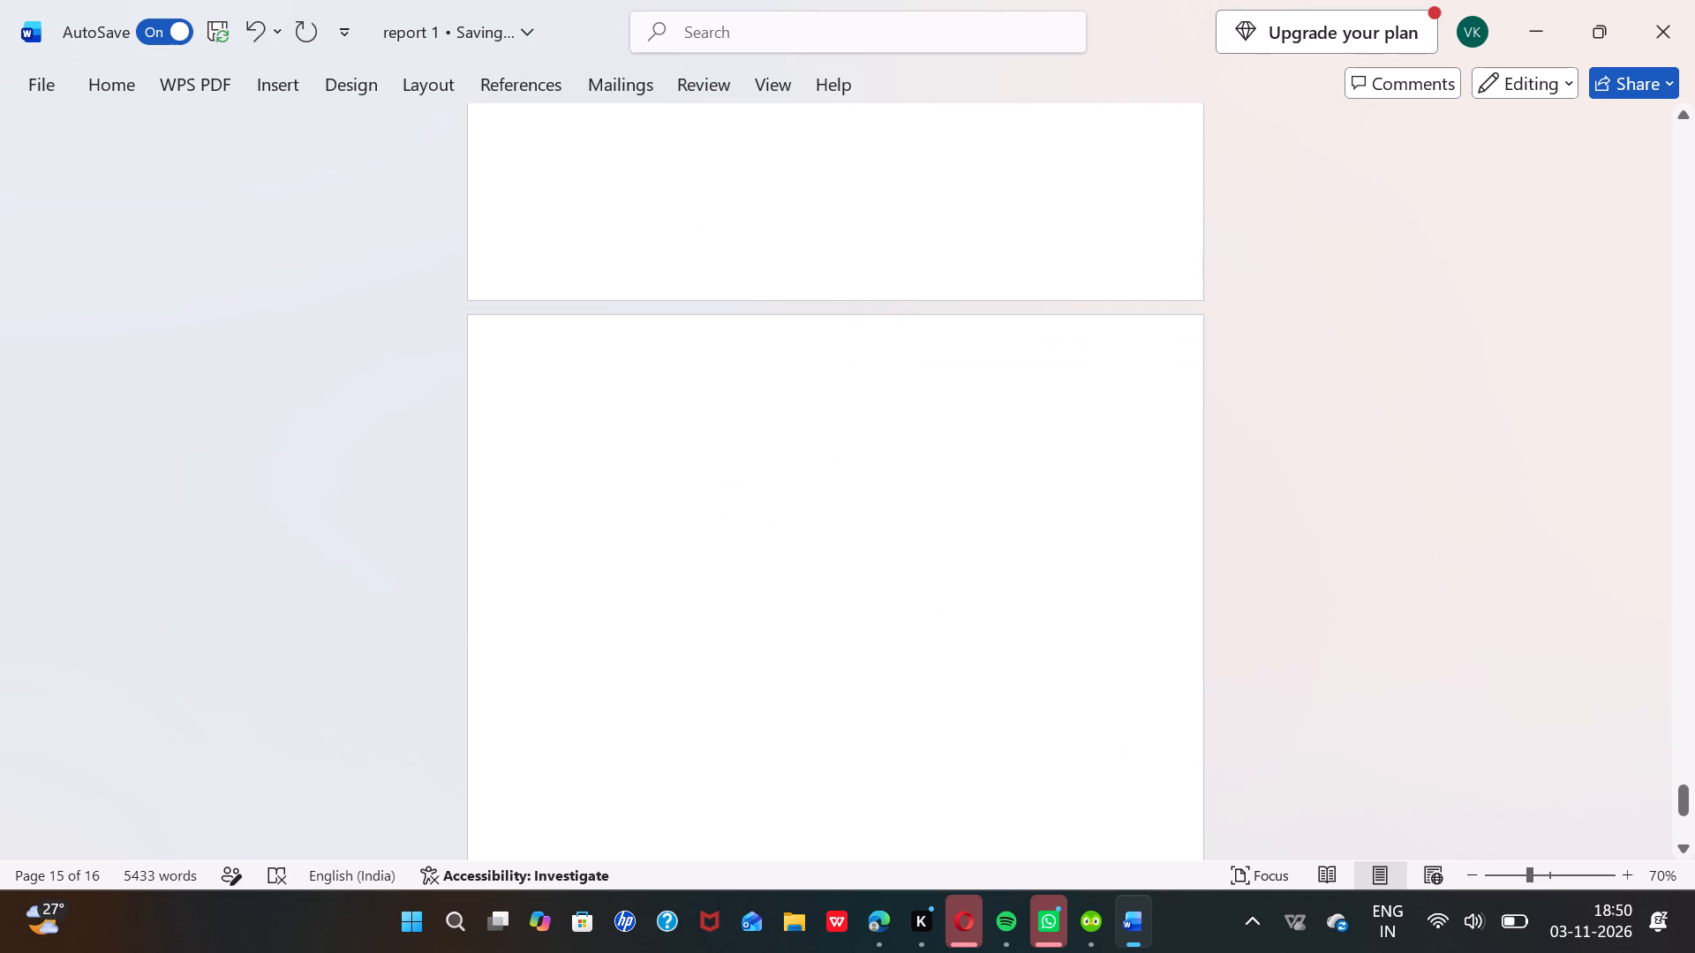
{"action": "scroll", "coordinate": [785, 520], "scroll_direction": "down", "scroll_amount": 7}
{"action": "left_click", "coordinate": [785, 520]}
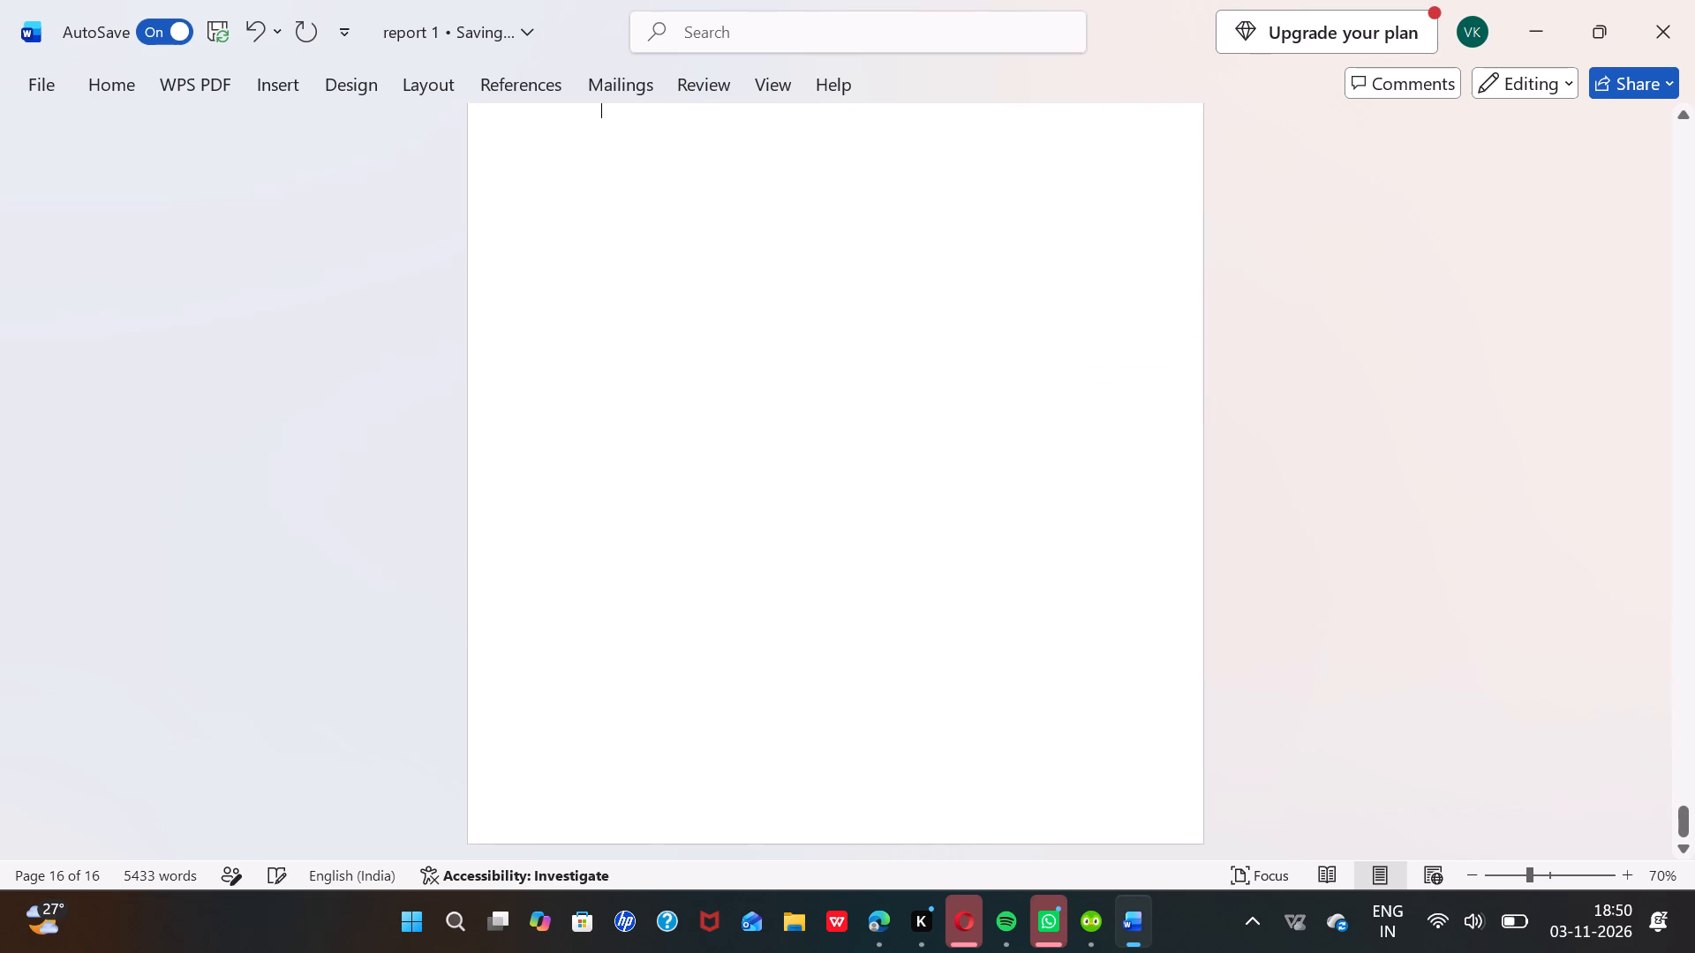
{"action": "key", "text": "BackSpace"}
{"action": "scroll", "coordinate": [785, 520], "scroll_direction": "up", "scroll_amount": 2}
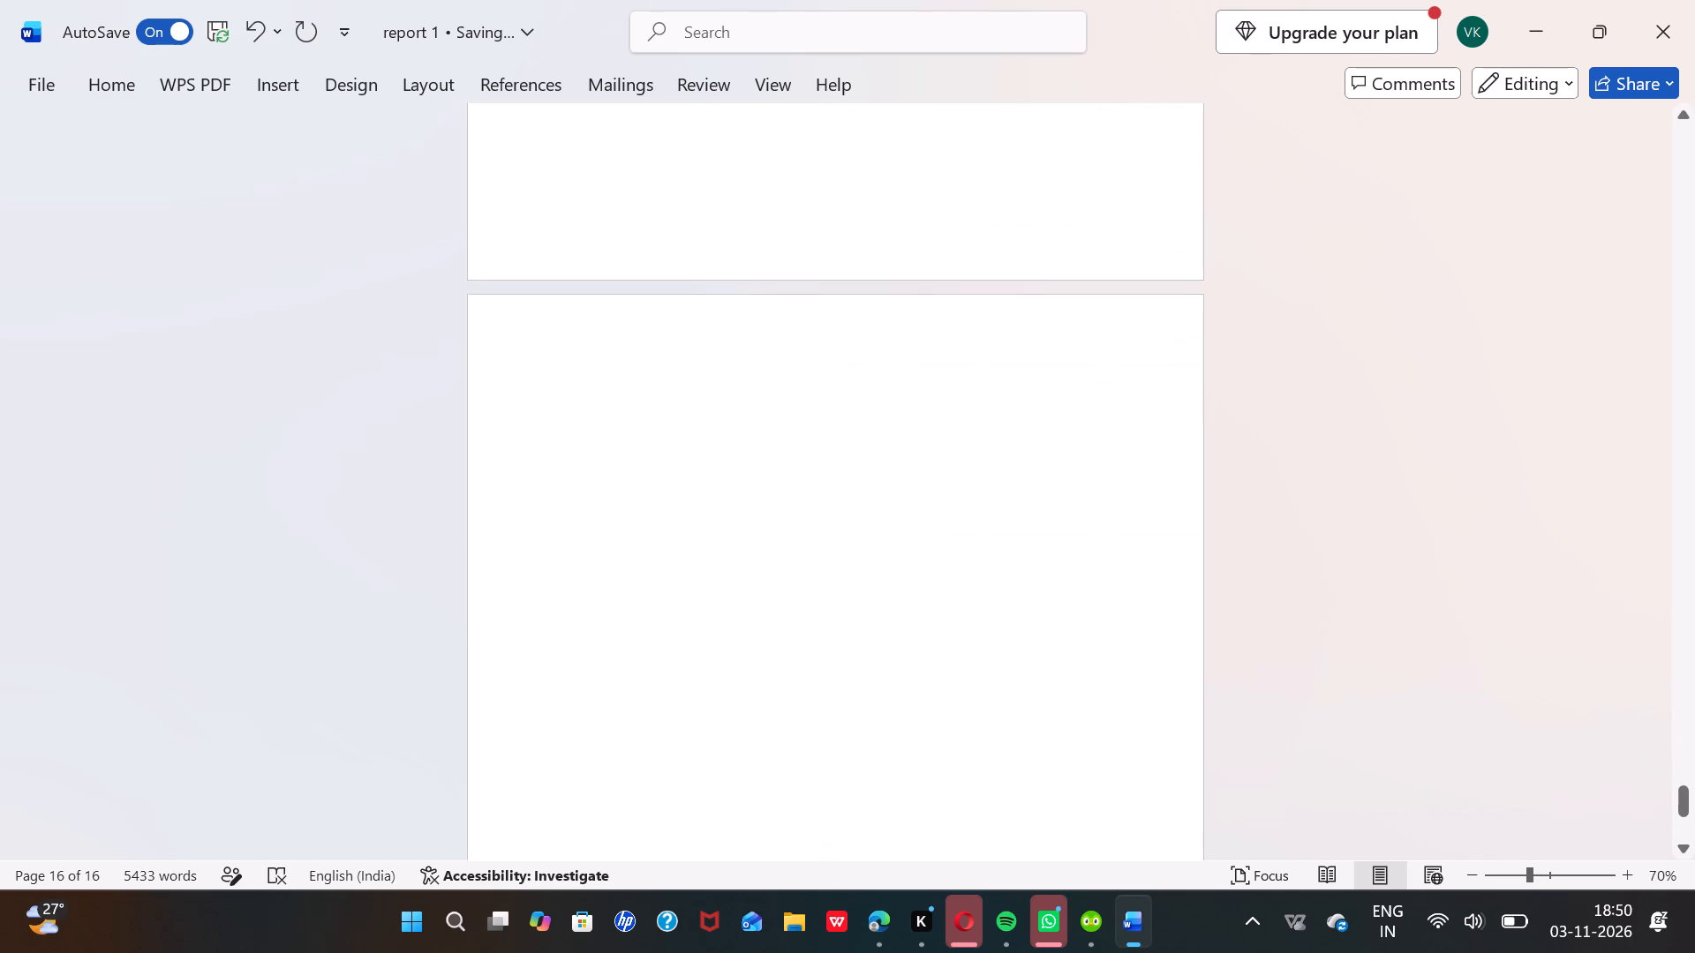
{"action": "scroll", "coordinate": [1038, 647], "scroll_direction": "down", "scroll_amount": 2}
{"action": "scroll", "coordinate": [1038, 647], "scroll_direction": "up", "scroll_amount": 2}
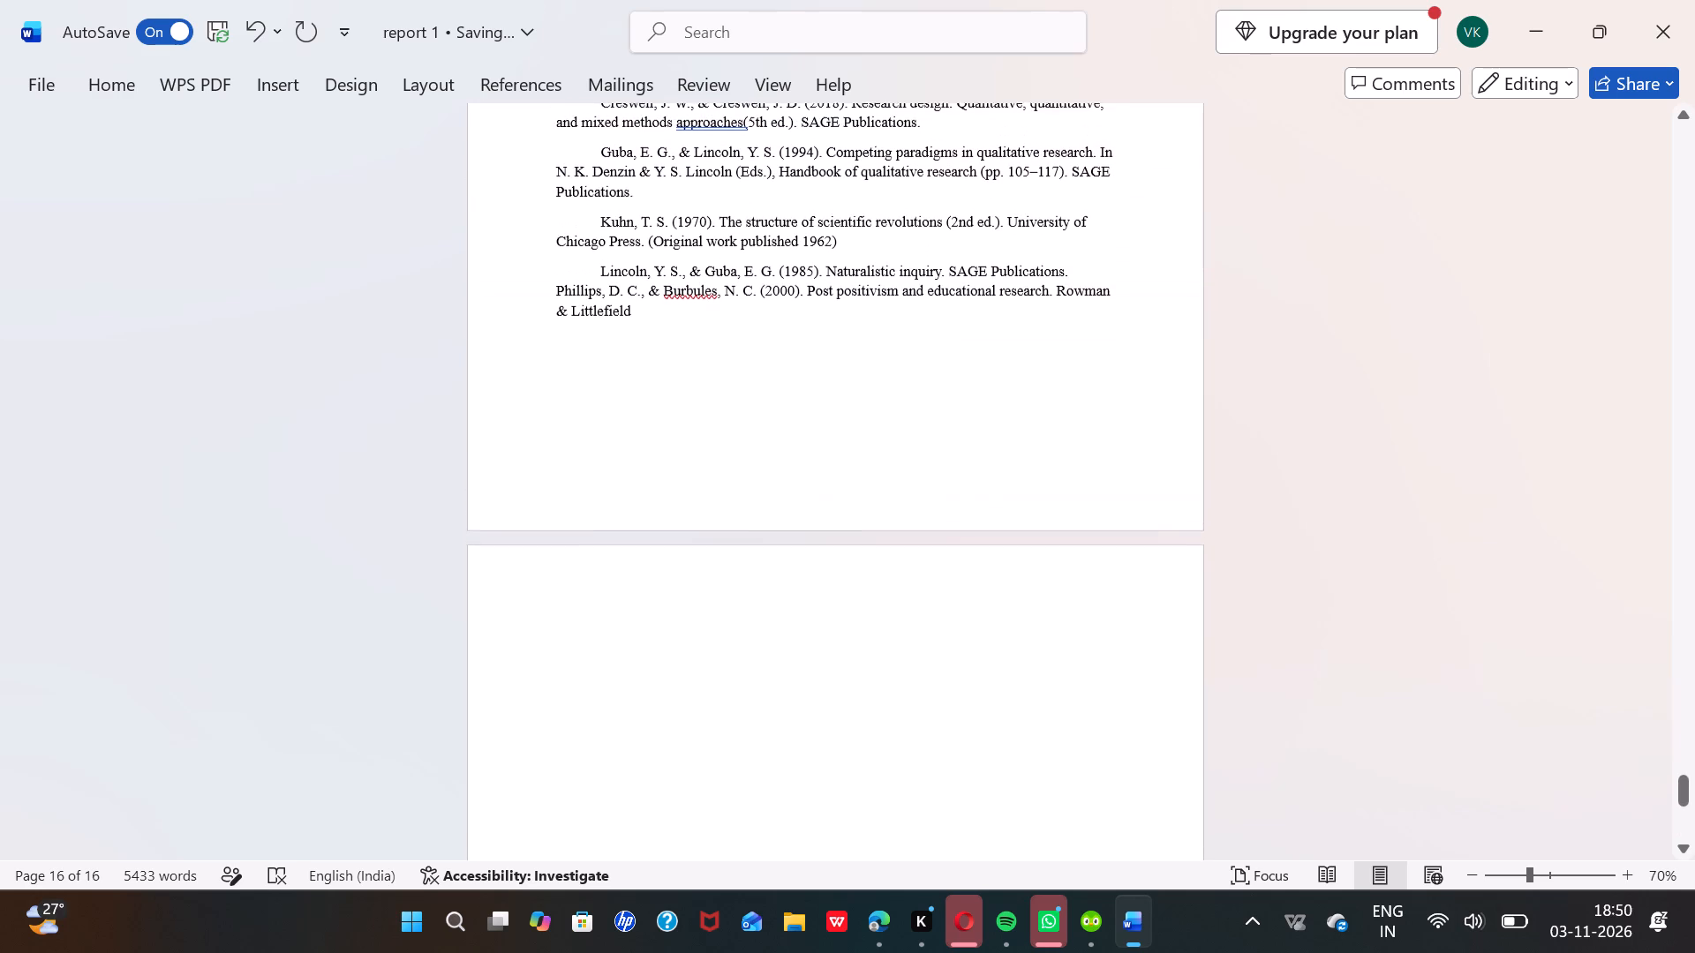
{"action": "scroll", "coordinate": [1038, 647], "scroll_direction": "up", "scroll_amount": 1}
{"action": "left_click", "coordinate": [670, 619]}
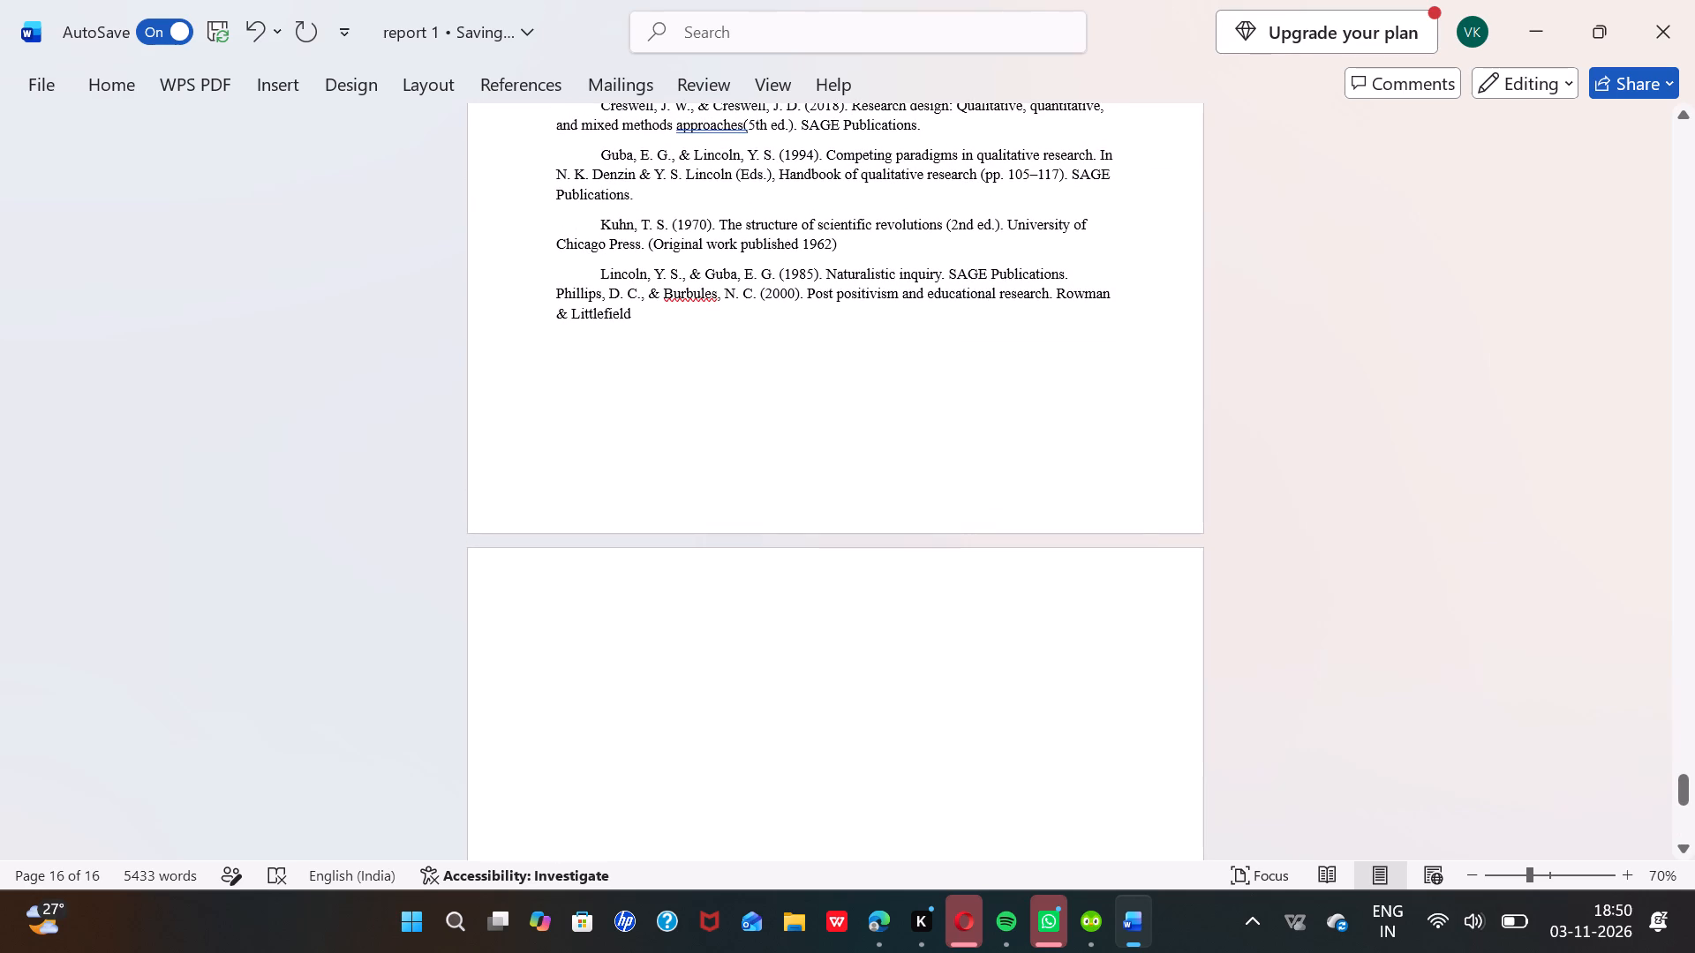
{"action": "left_click", "coordinate": [497, 577]}
{"action": "key", "text": "BackSpace"}
{"action": "key", "text": "BackSpace"}
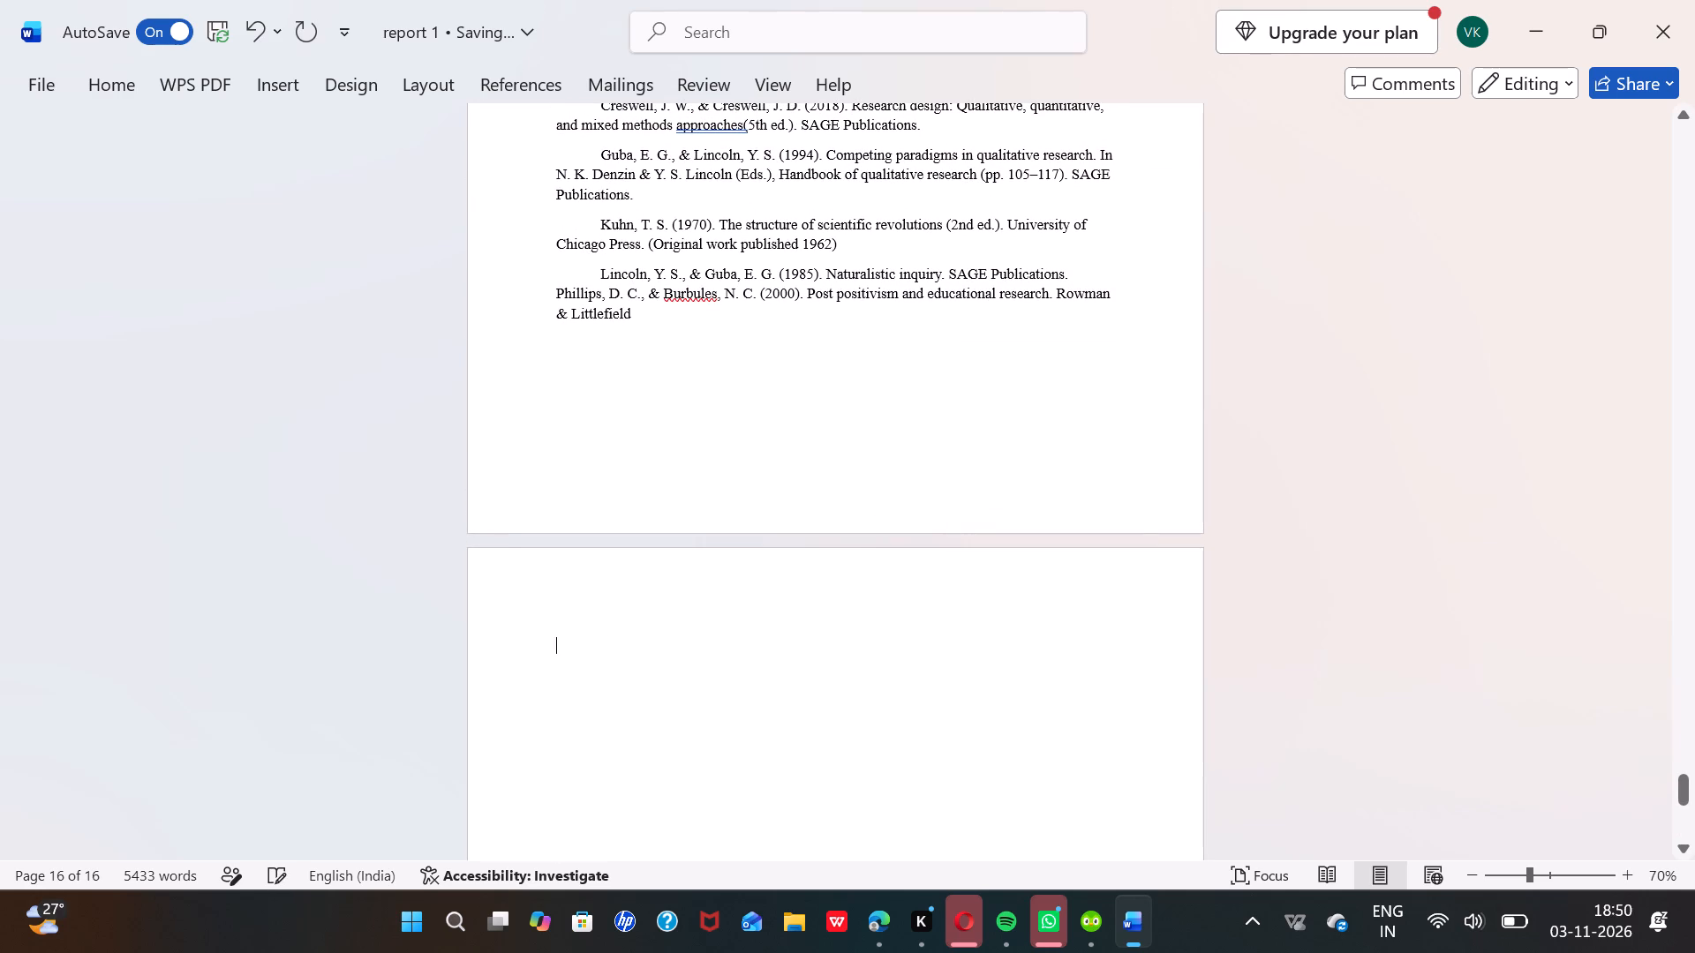
{"action": "left_click", "coordinate": [497, 577]}
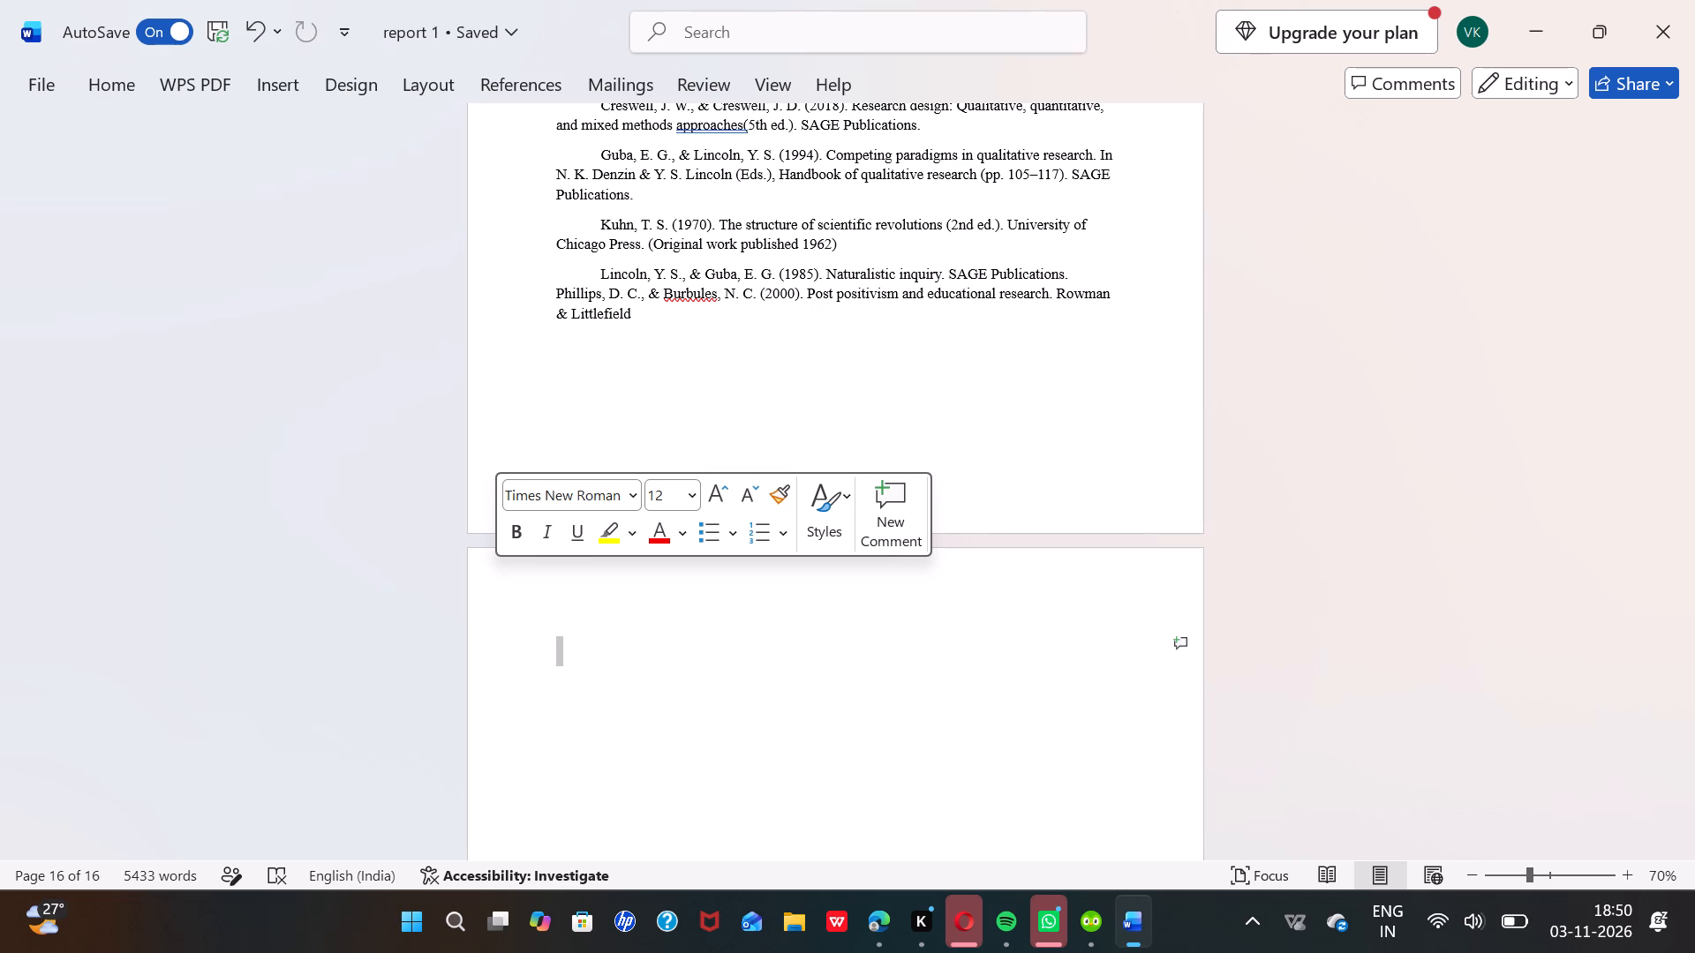
{"action": "key", "text": "Delete"}
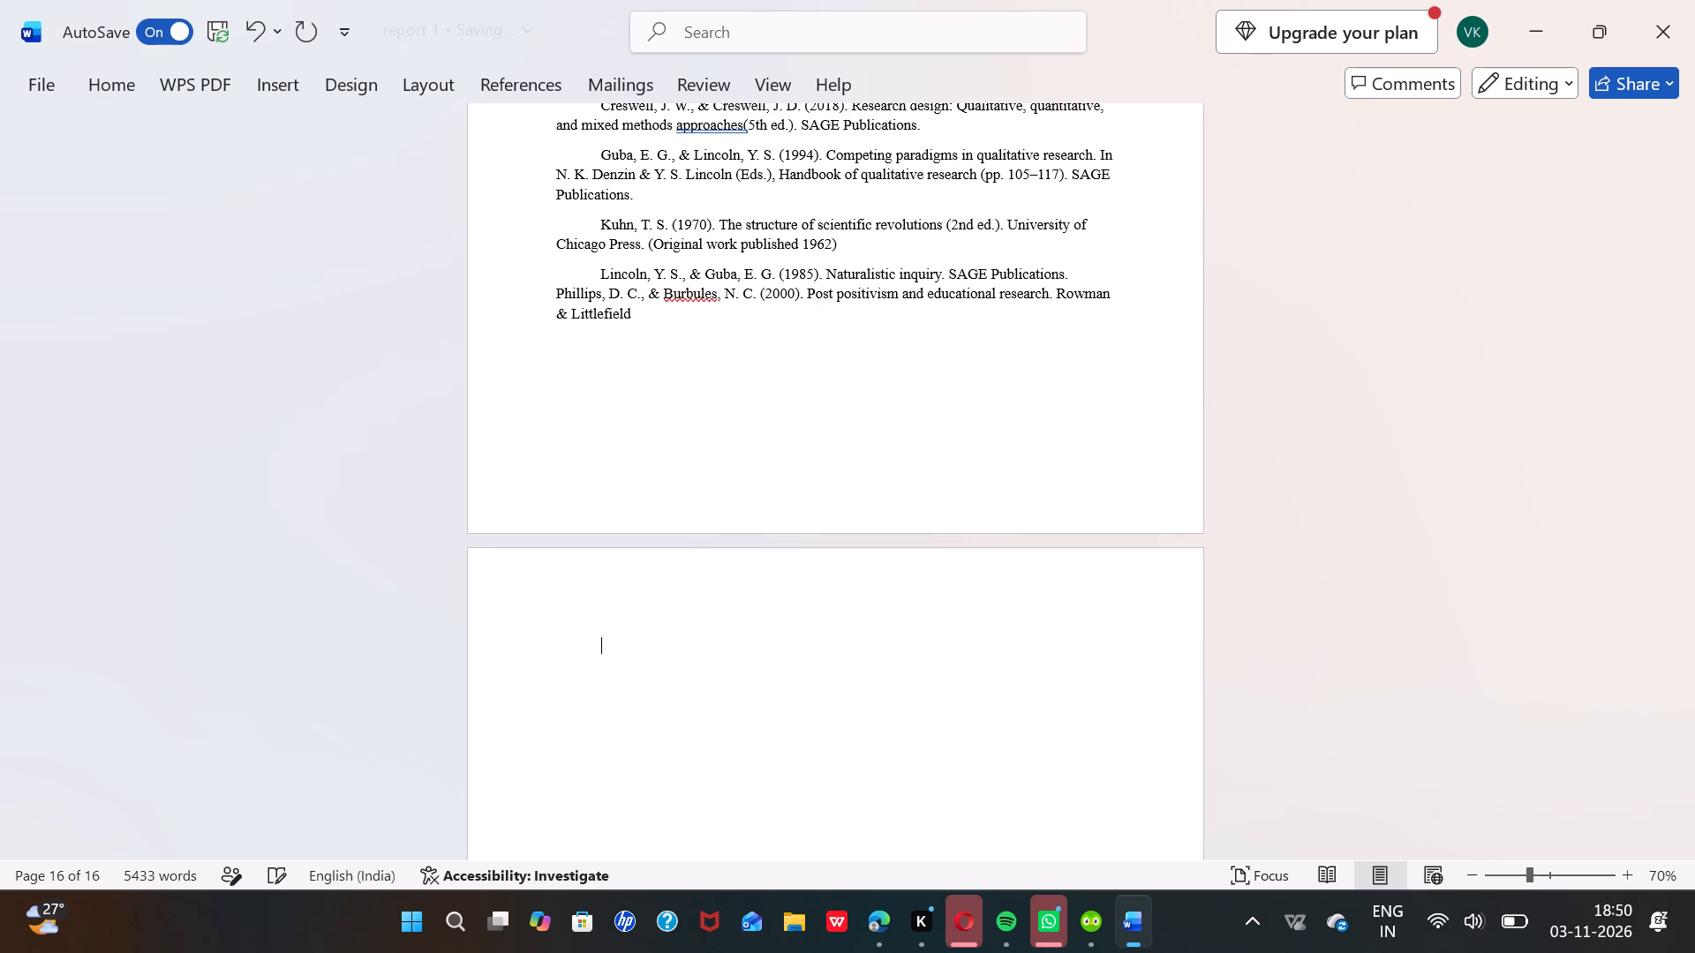
{"action": "key", "text": "Delete"}
{"action": "key", "text": "Delete"}
{"action": "key", "text": "Delete"}
{"action": "key", "text": "Delete"}
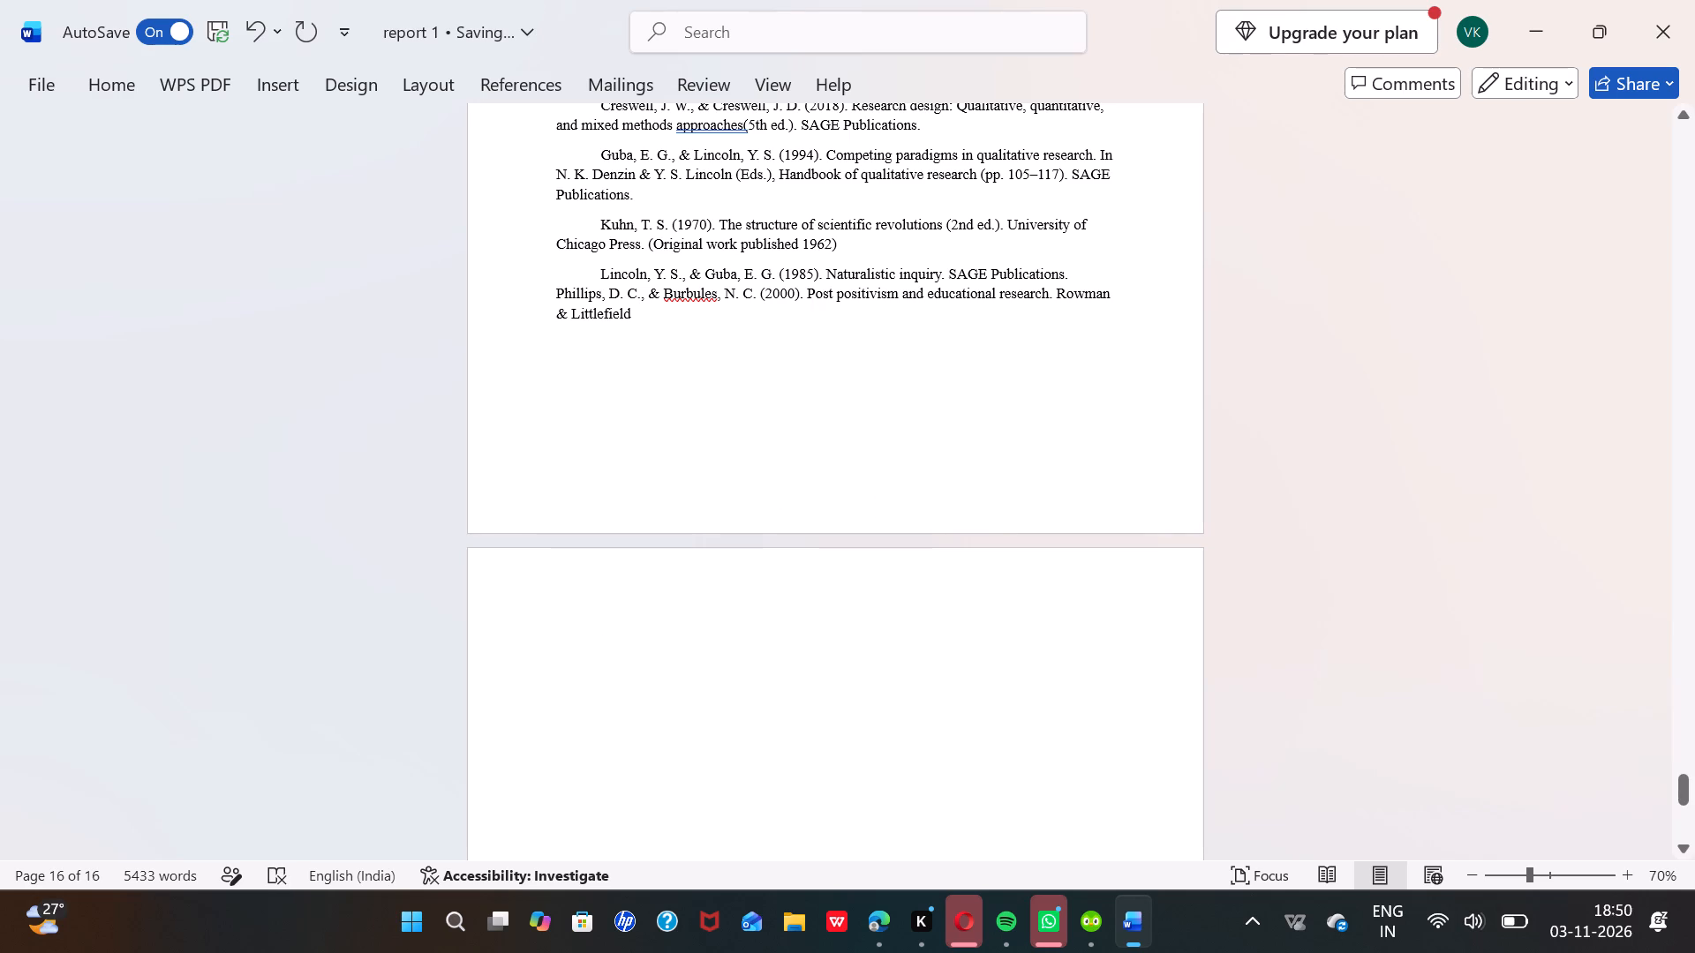
{"action": "left_click_drag", "start_coordinate": [516, 577], "coordinate": [1099, 793]}
{"action": "key", "text": "BackSpace"}
{"action": "key", "text": "BackSpace"}
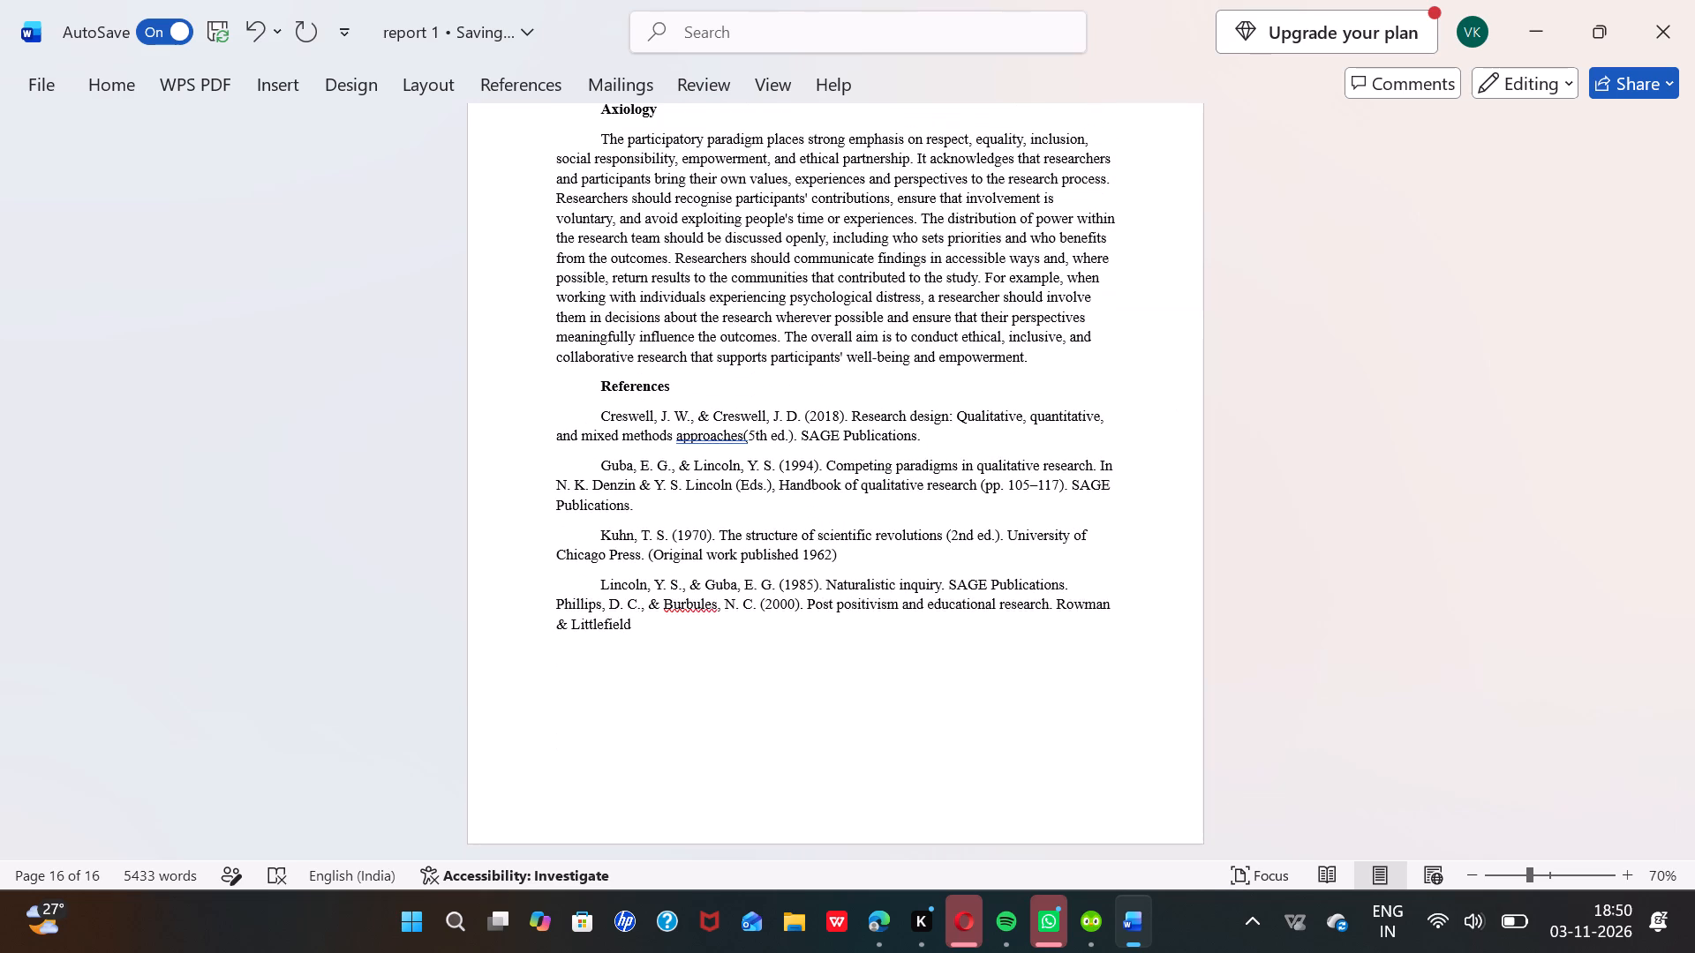
Insert two blank lines before the "Philosophical Assumptions Of Research" heading to move it onto the same page as its paragraph.
{"action": "scroll", "coordinate": [1099, 793], "scroll_direction": "down", "scroll_amount": 1}
{"action": "scroll", "coordinate": [1099, 793], "scroll_direction": "up", "scroll_amount": 14}
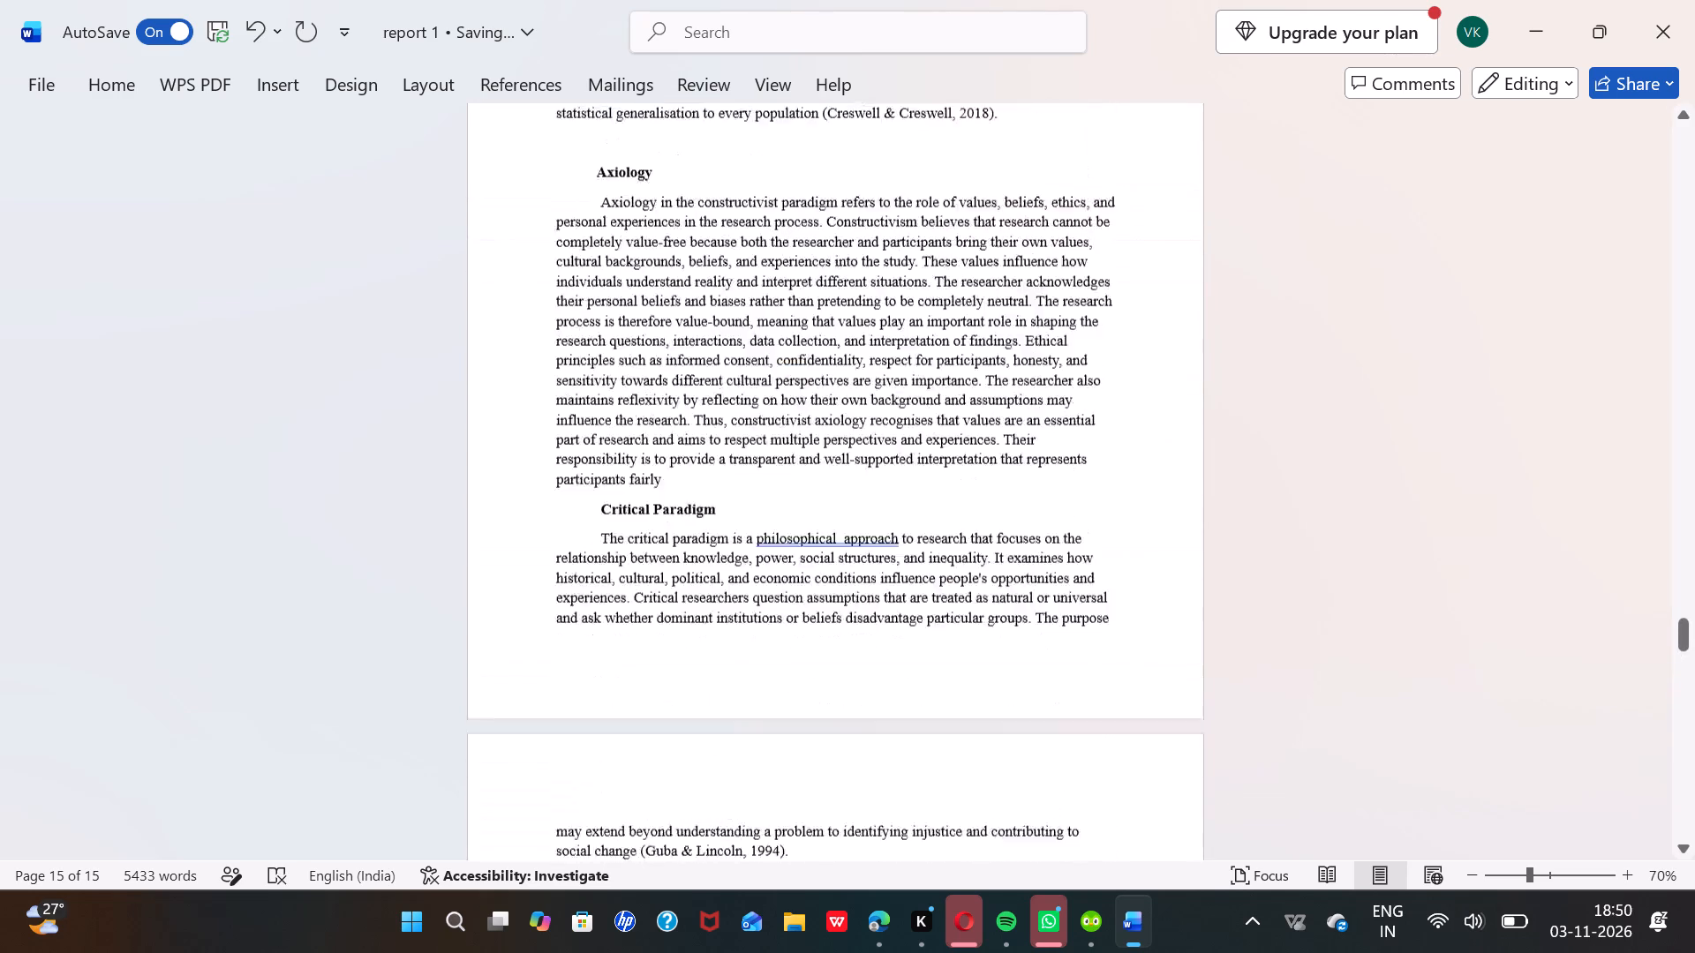
{"action": "scroll", "coordinate": [1099, 793], "scroll_direction": "up", "scroll_amount": 20}
{"action": "scroll", "coordinate": [1099, 793], "scroll_direction": "up", "scroll_amount": 10}
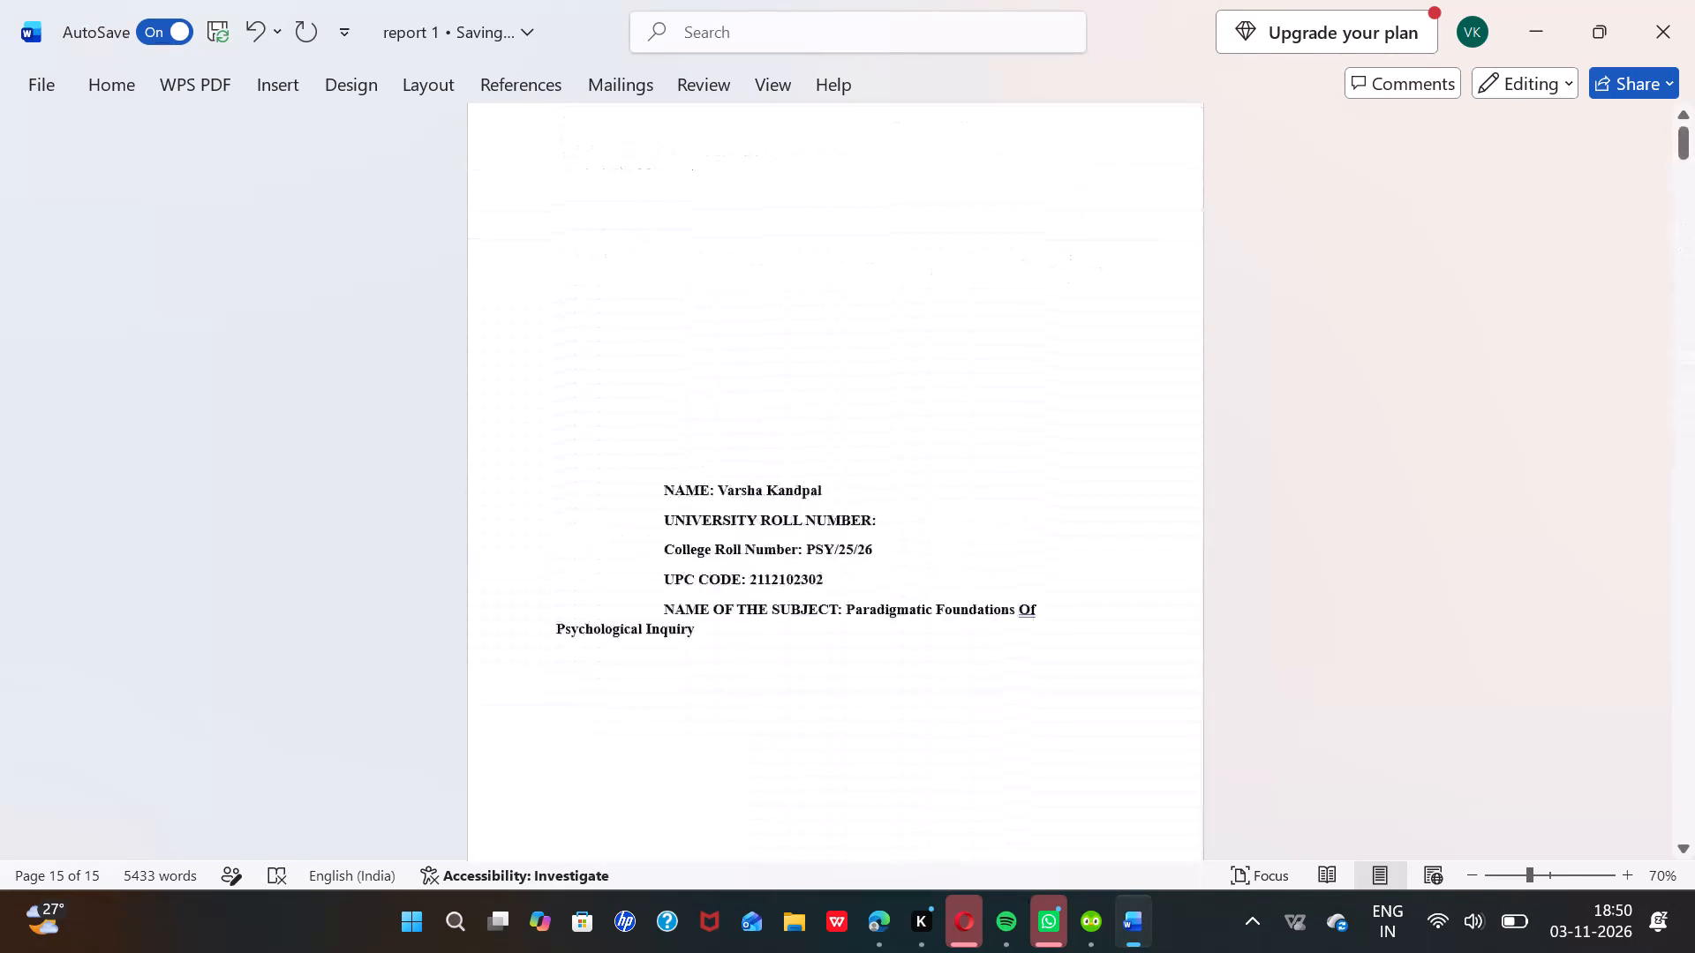
{"action": "scroll", "coordinate": [1099, 793], "scroll_direction": "down", "scroll_amount": 6}
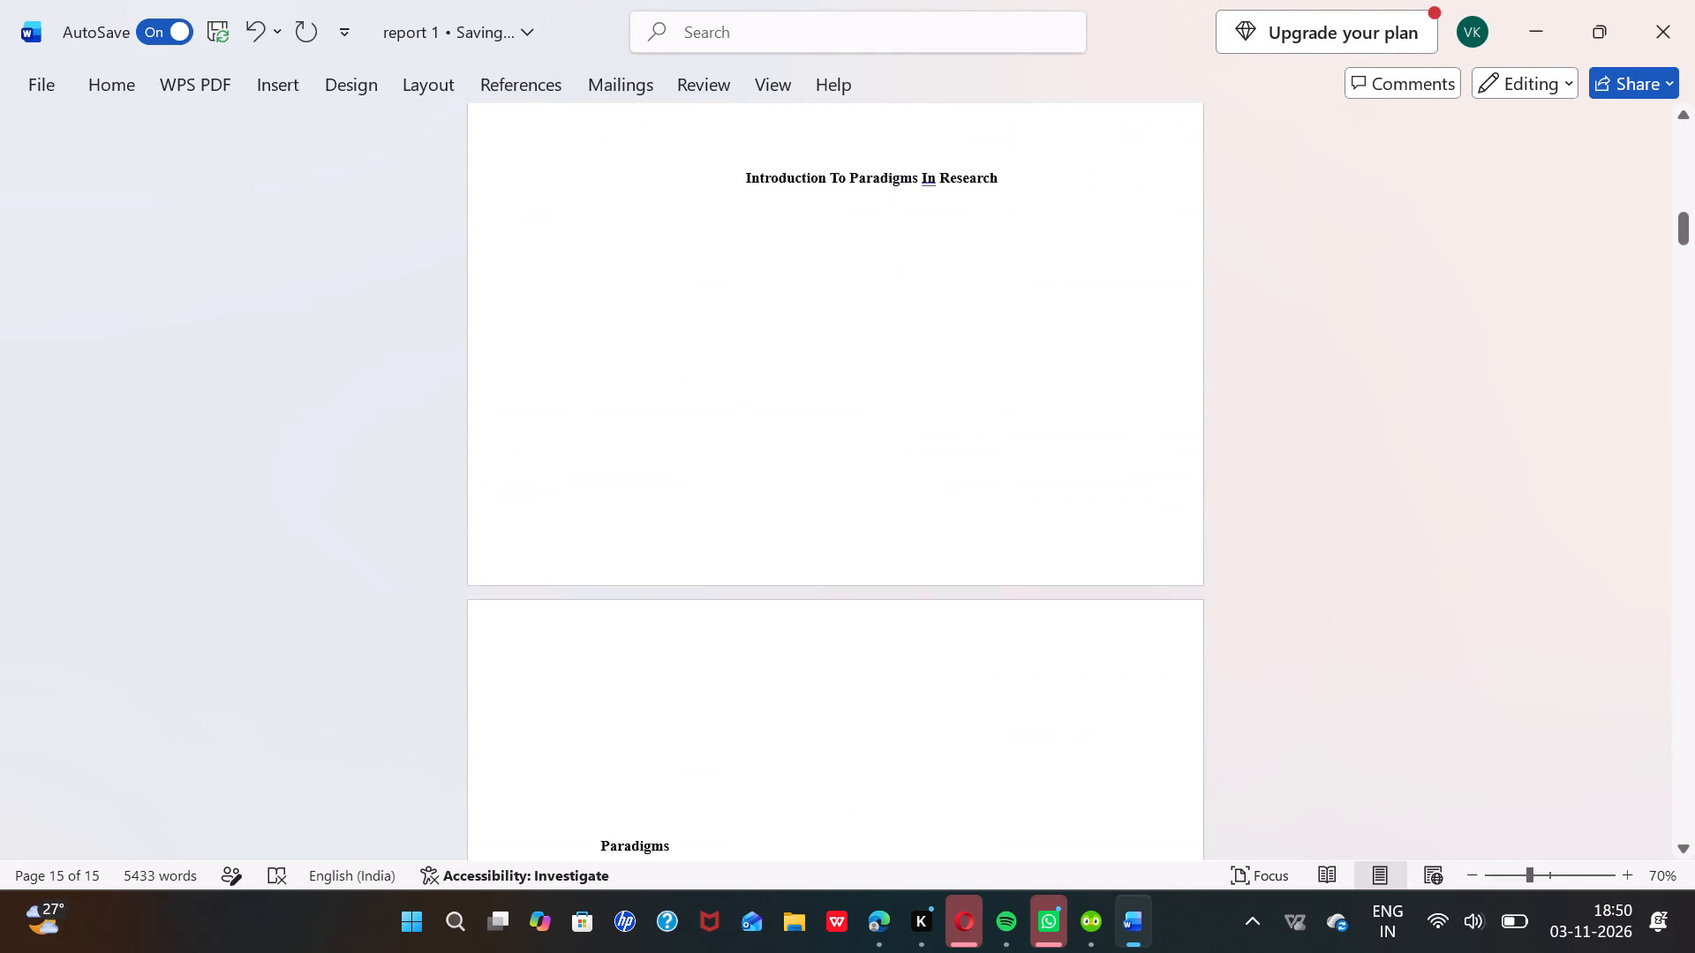
{"action": "scroll", "coordinate": [1099, 793], "scroll_direction": "down", "scroll_amount": 6}
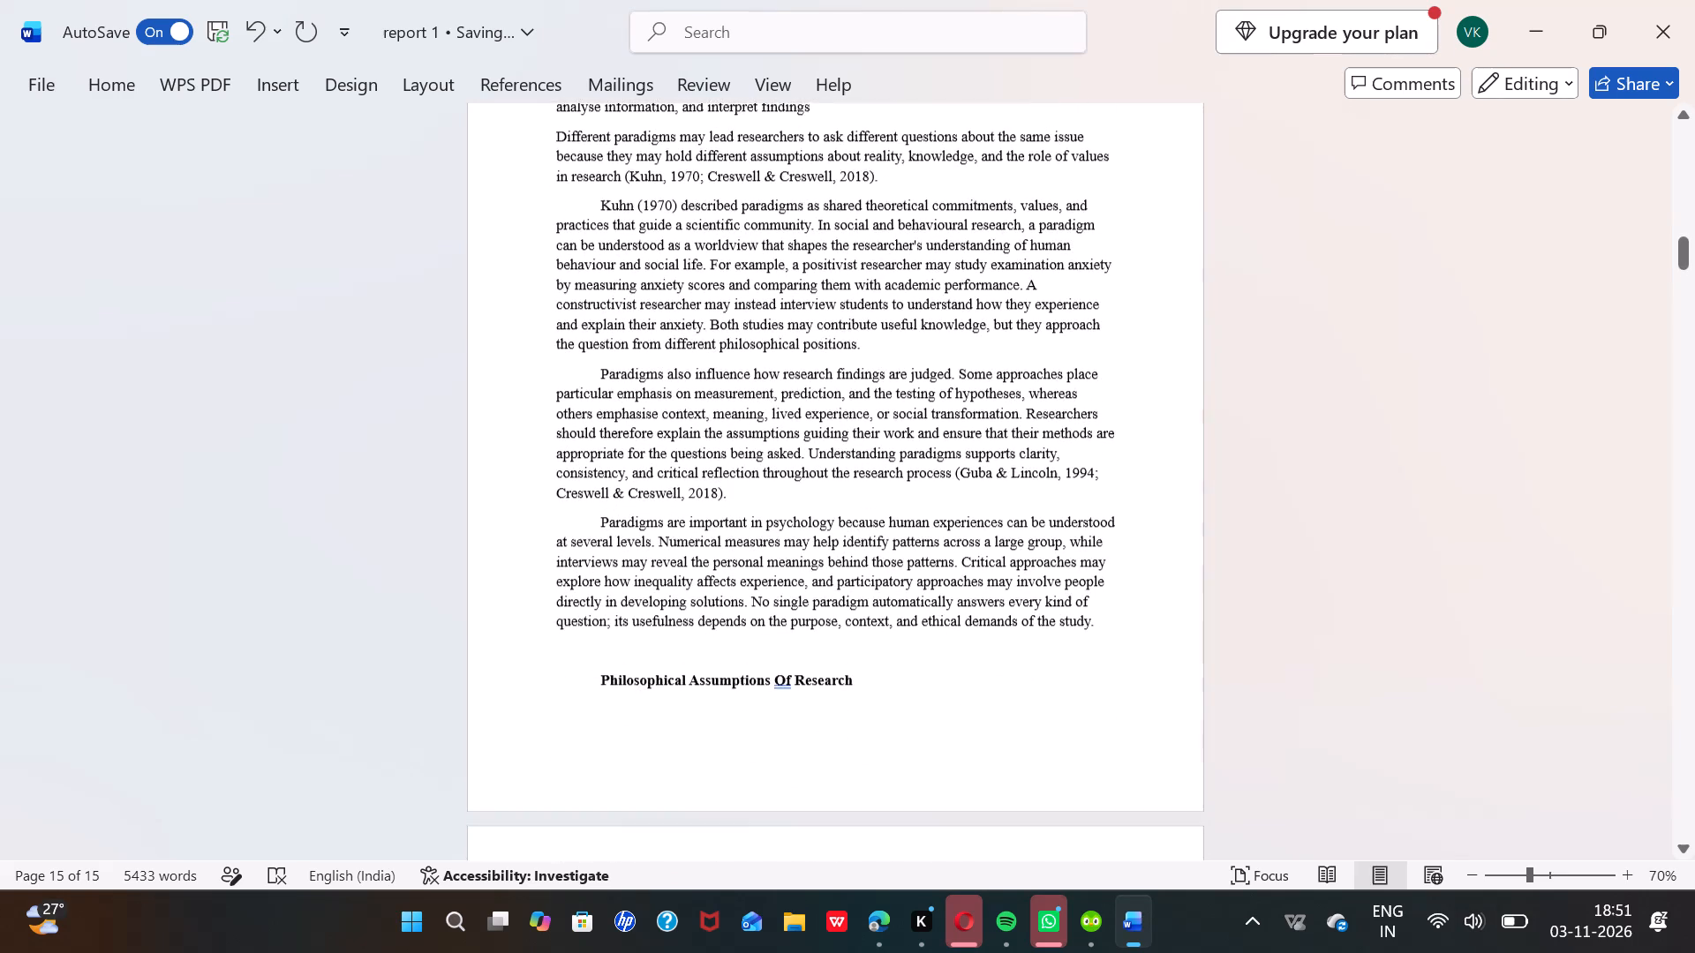
{"action": "scroll", "coordinate": [1099, 793], "scroll_direction": "down", "scroll_amount": 3}
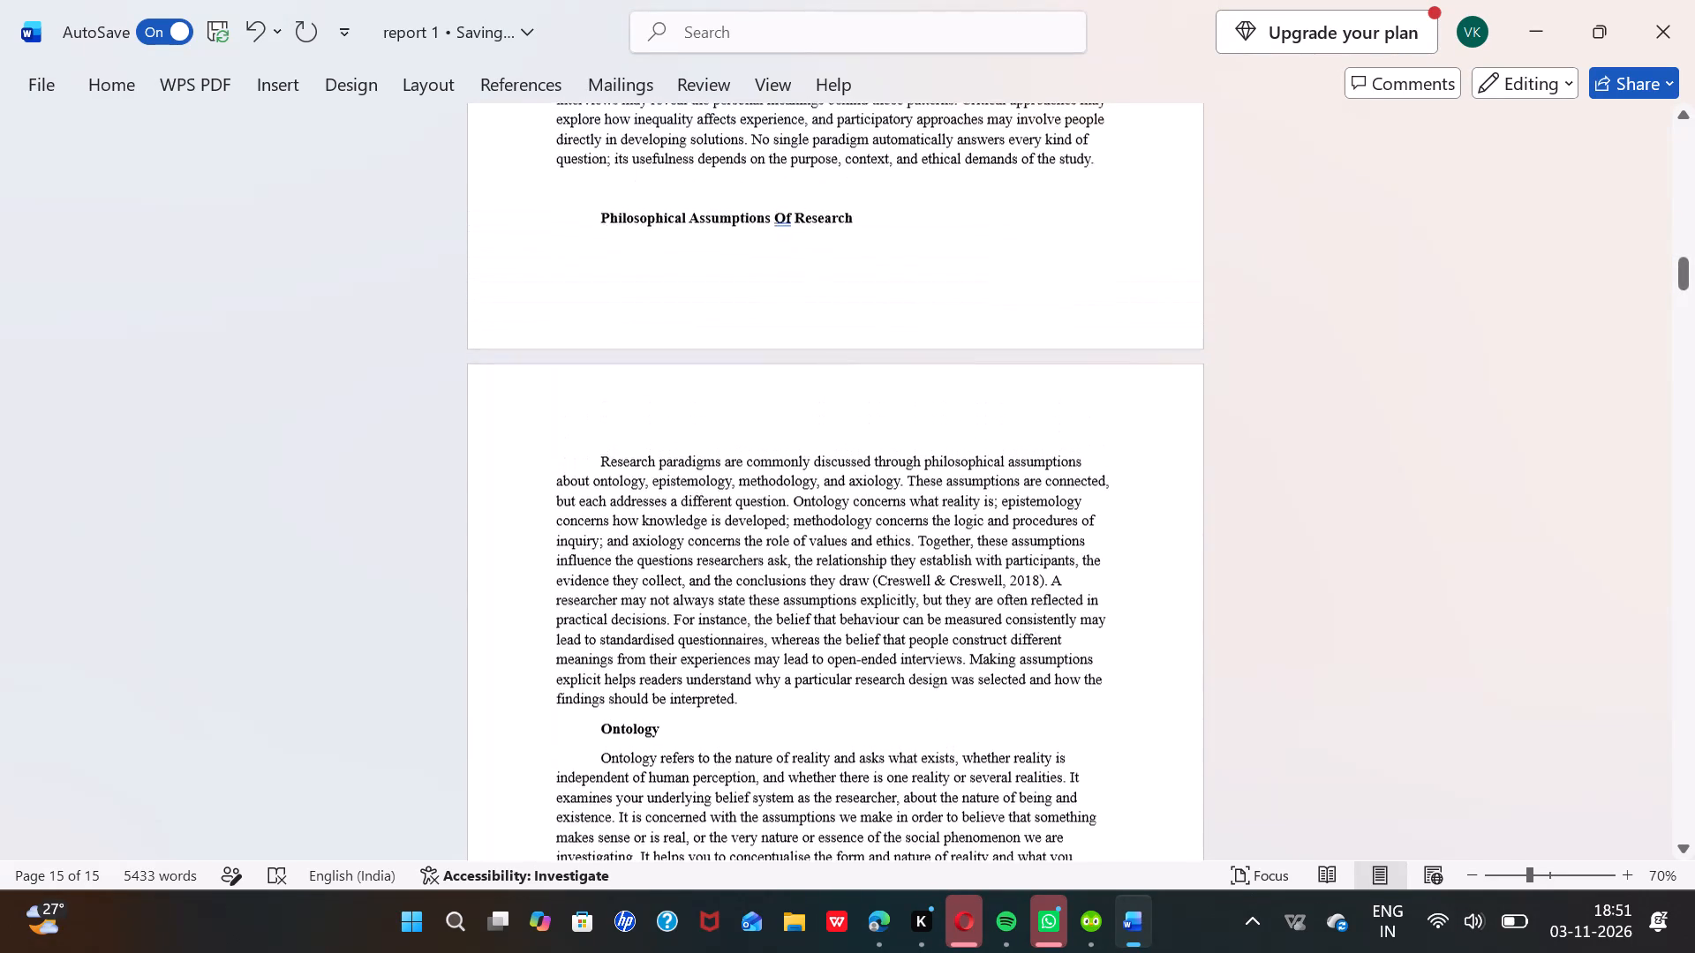
{"action": "scroll", "coordinate": [1099, 793], "scroll_direction": "up", "scroll_amount": 1}
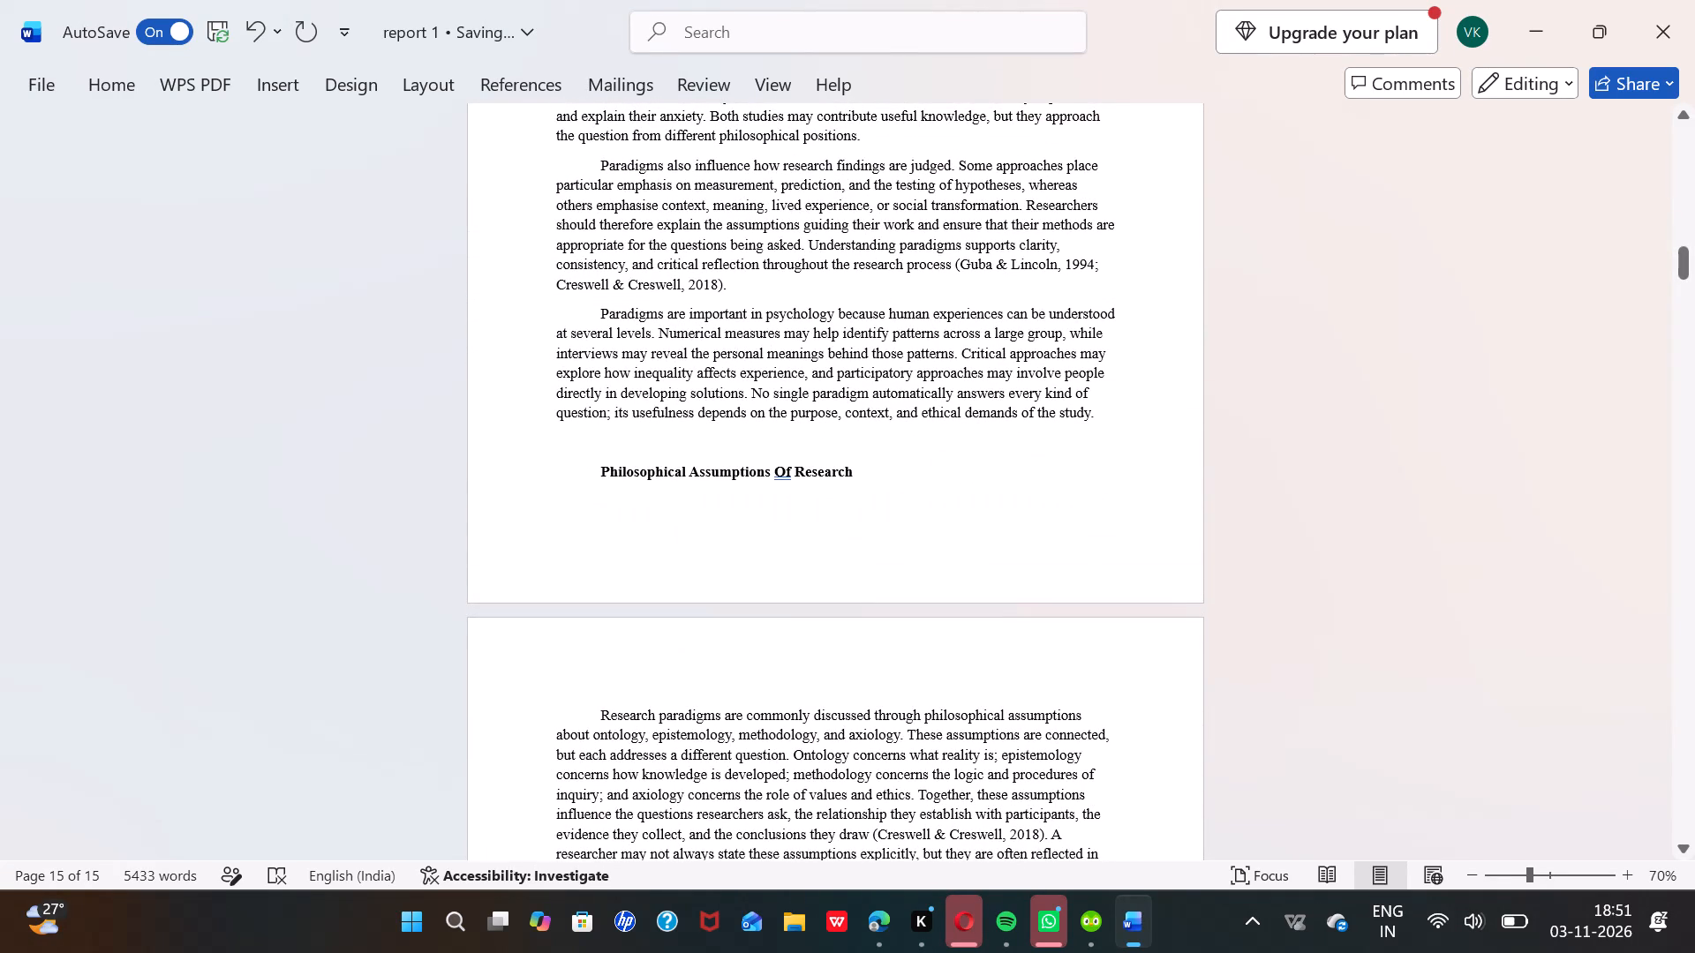
{"action": "left_click", "coordinate": [593, 469]}
{"action": "key", "text": "Return"}
{"action": "key", "text": "Return"}
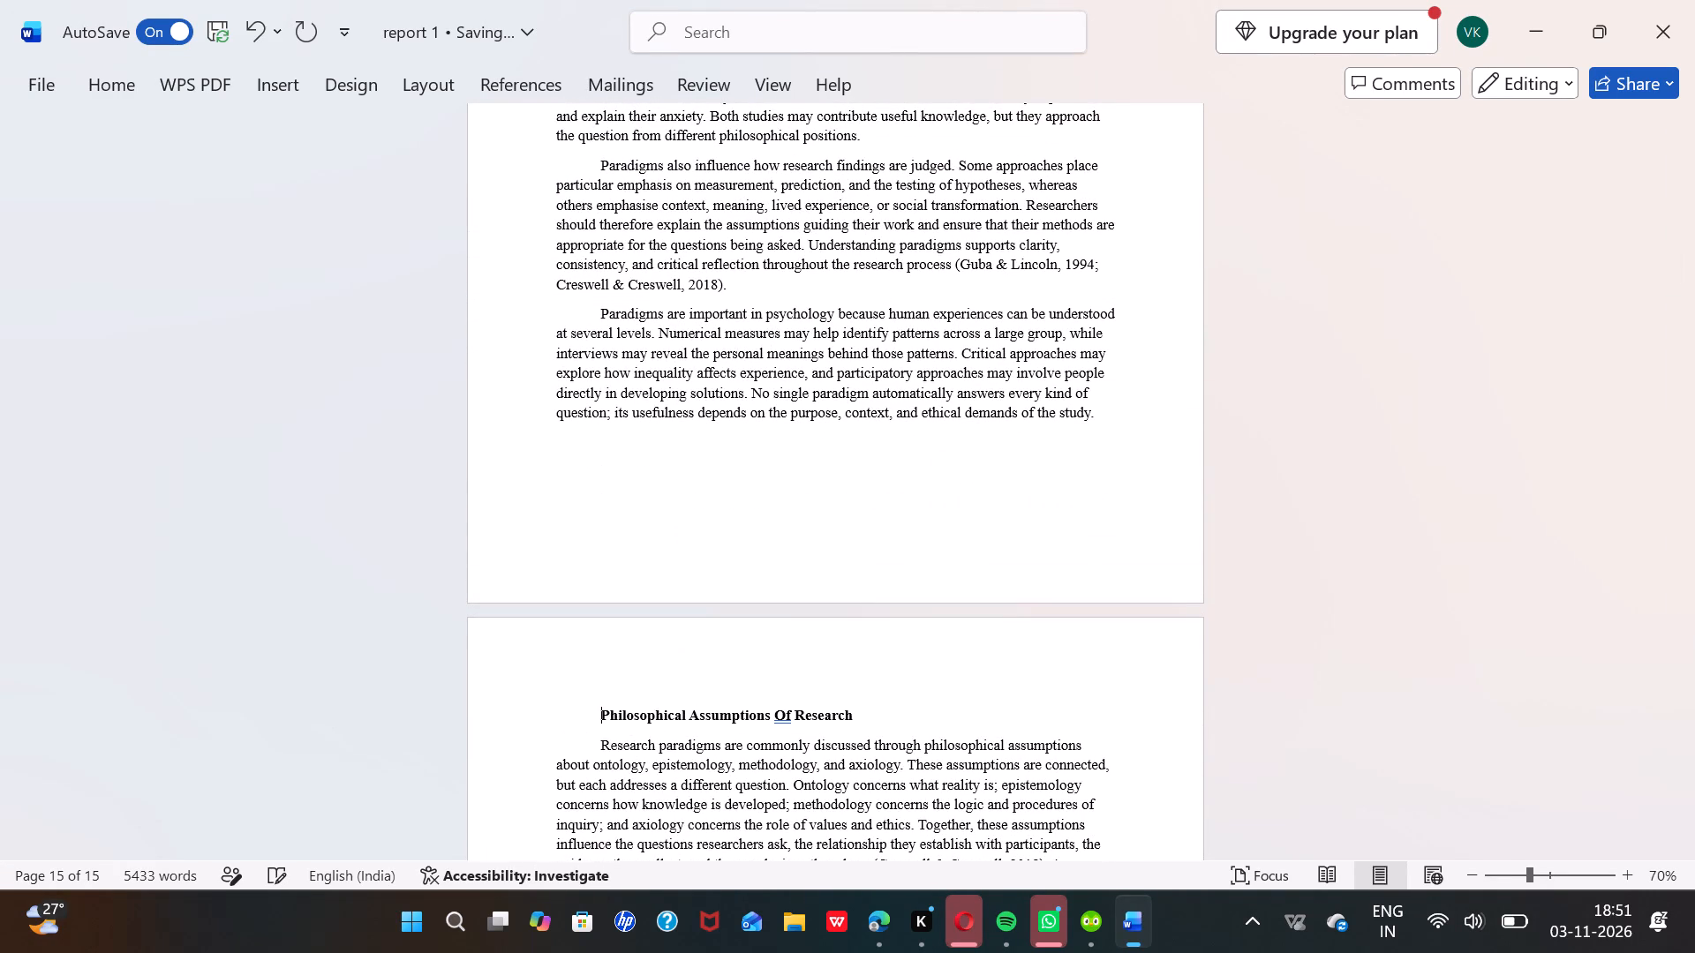
Review the layout of the opening pages, from the cover page through the Paradigms and Philosophical Assumptions Of Research sections.
{"action": "scroll", "coordinate": [593, 469], "scroll_direction": "down", "scroll_amount": 12}
{"action": "scroll", "coordinate": [593, 469], "scroll_direction": "down", "scroll_amount": 19}
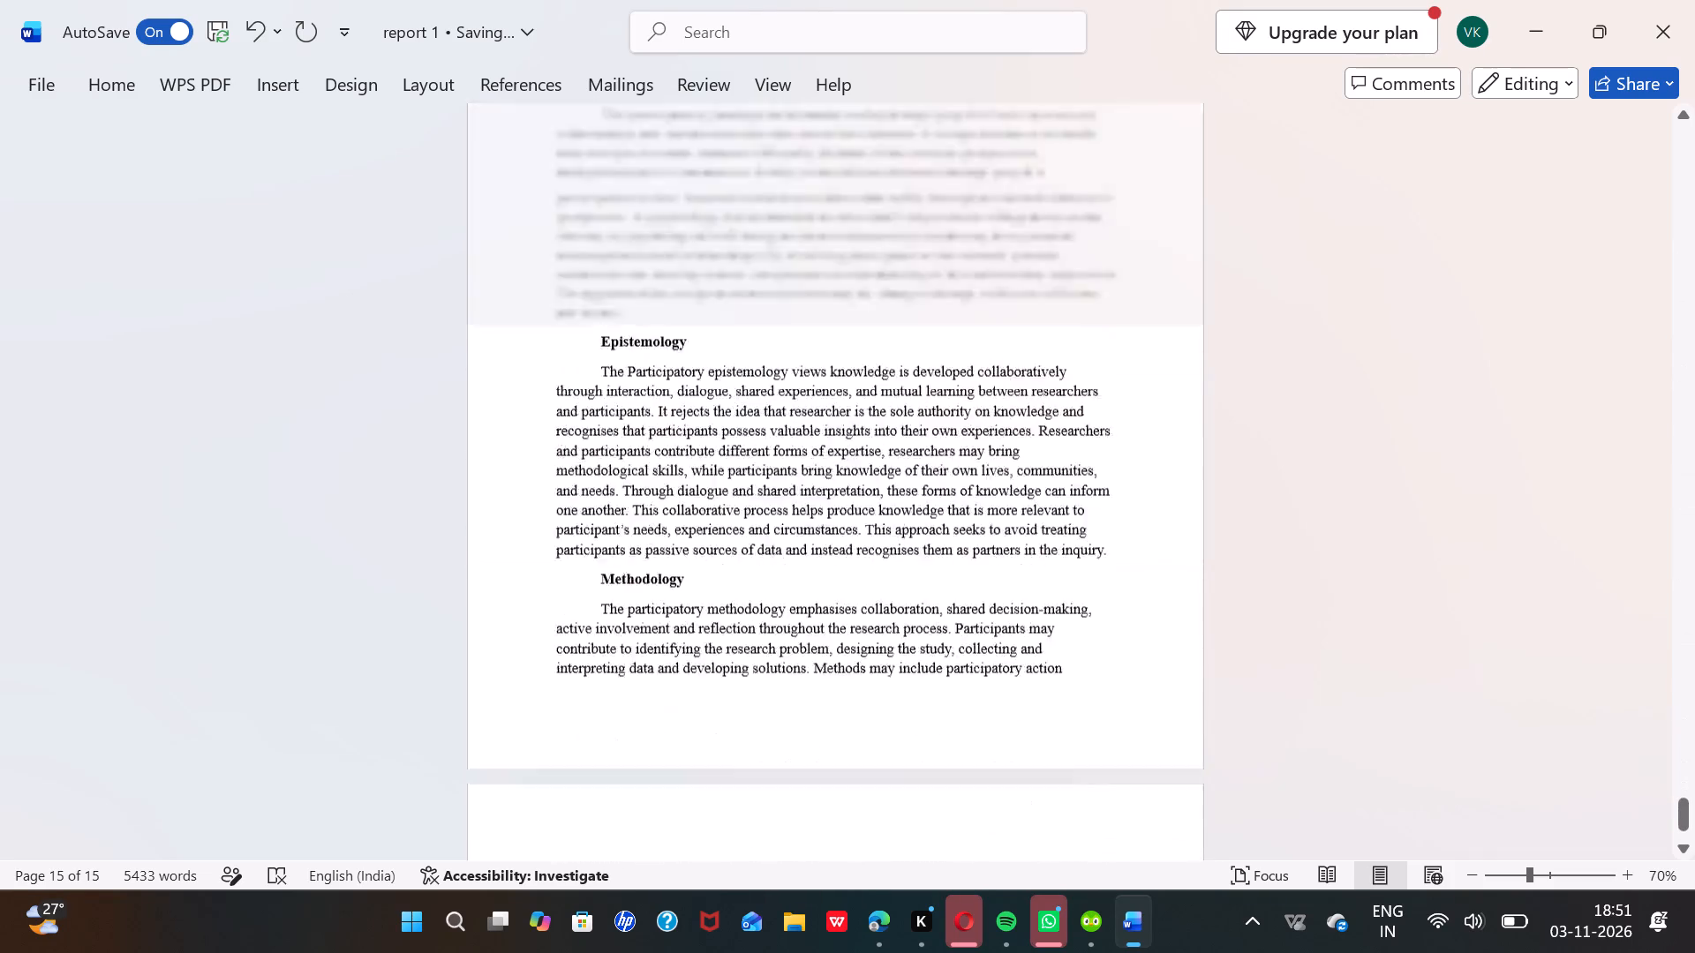
{"action": "scroll", "coordinate": [593, 469], "scroll_direction": "down", "scroll_amount": 5}
{"action": "scroll", "coordinate": [593, 469], "scroll_direction": "up", "scroll_amount": 10}
{"action": "scroll", "coordinate": [593, 469], "scroll_direction": "up", "scroll_amount": 12}
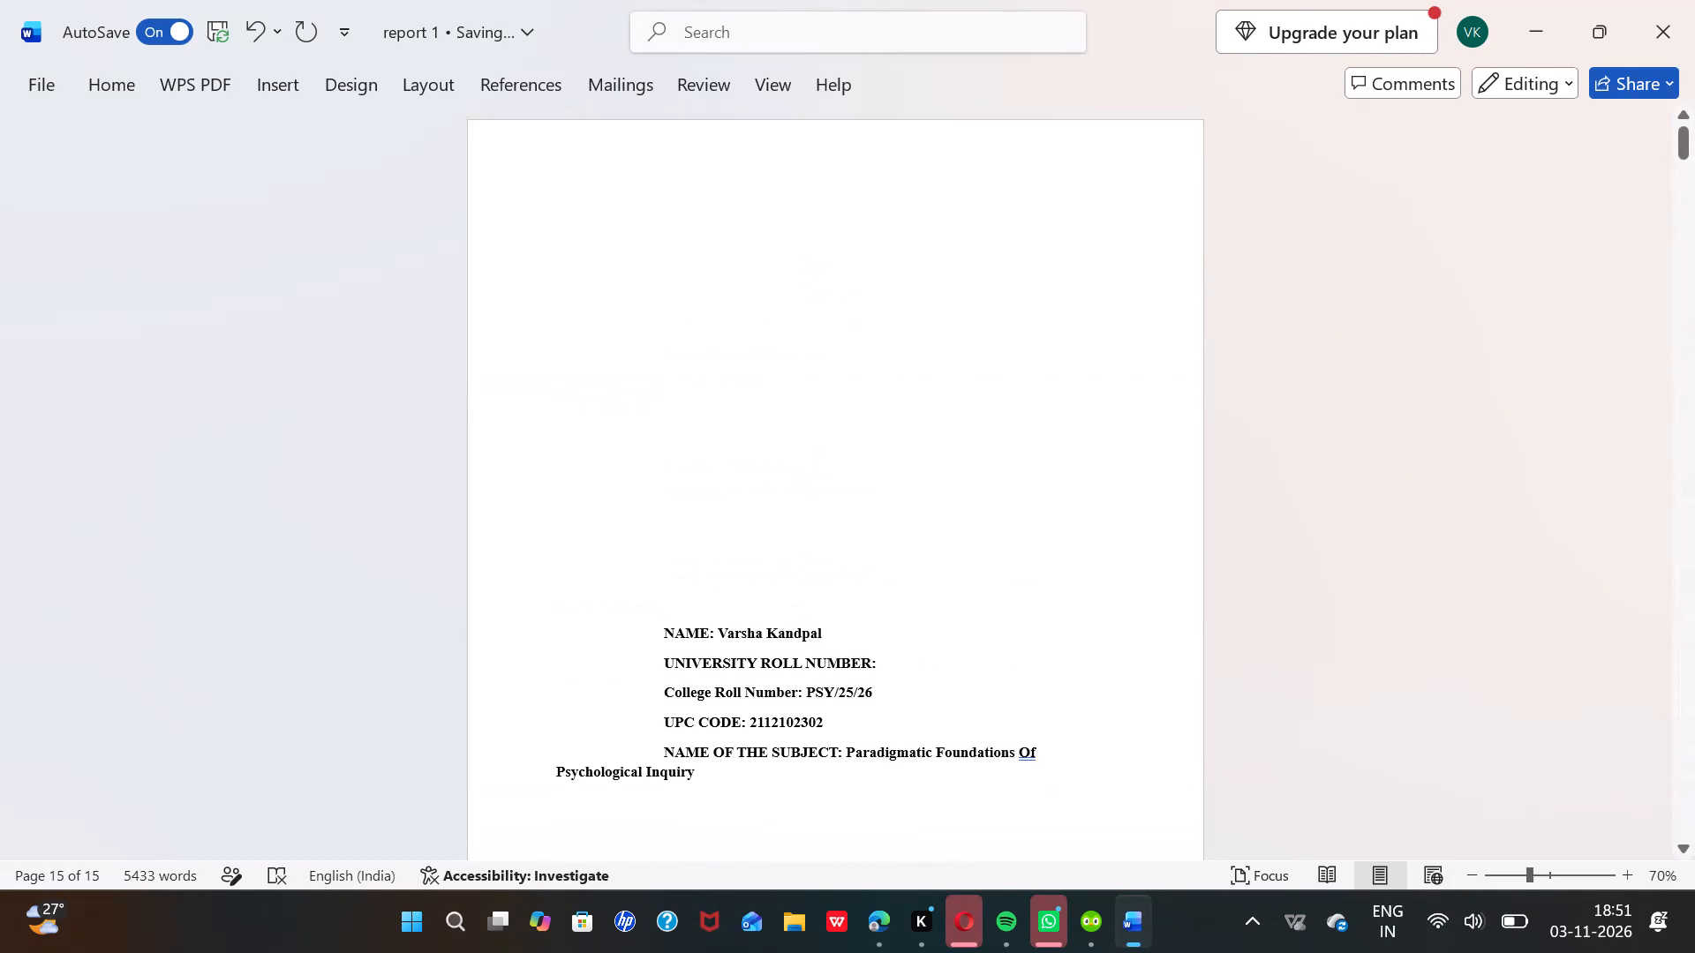
{"action": "scroll", "coordinate": [593, 469], "scroll_direction": "down", "scroll_amount": 9}
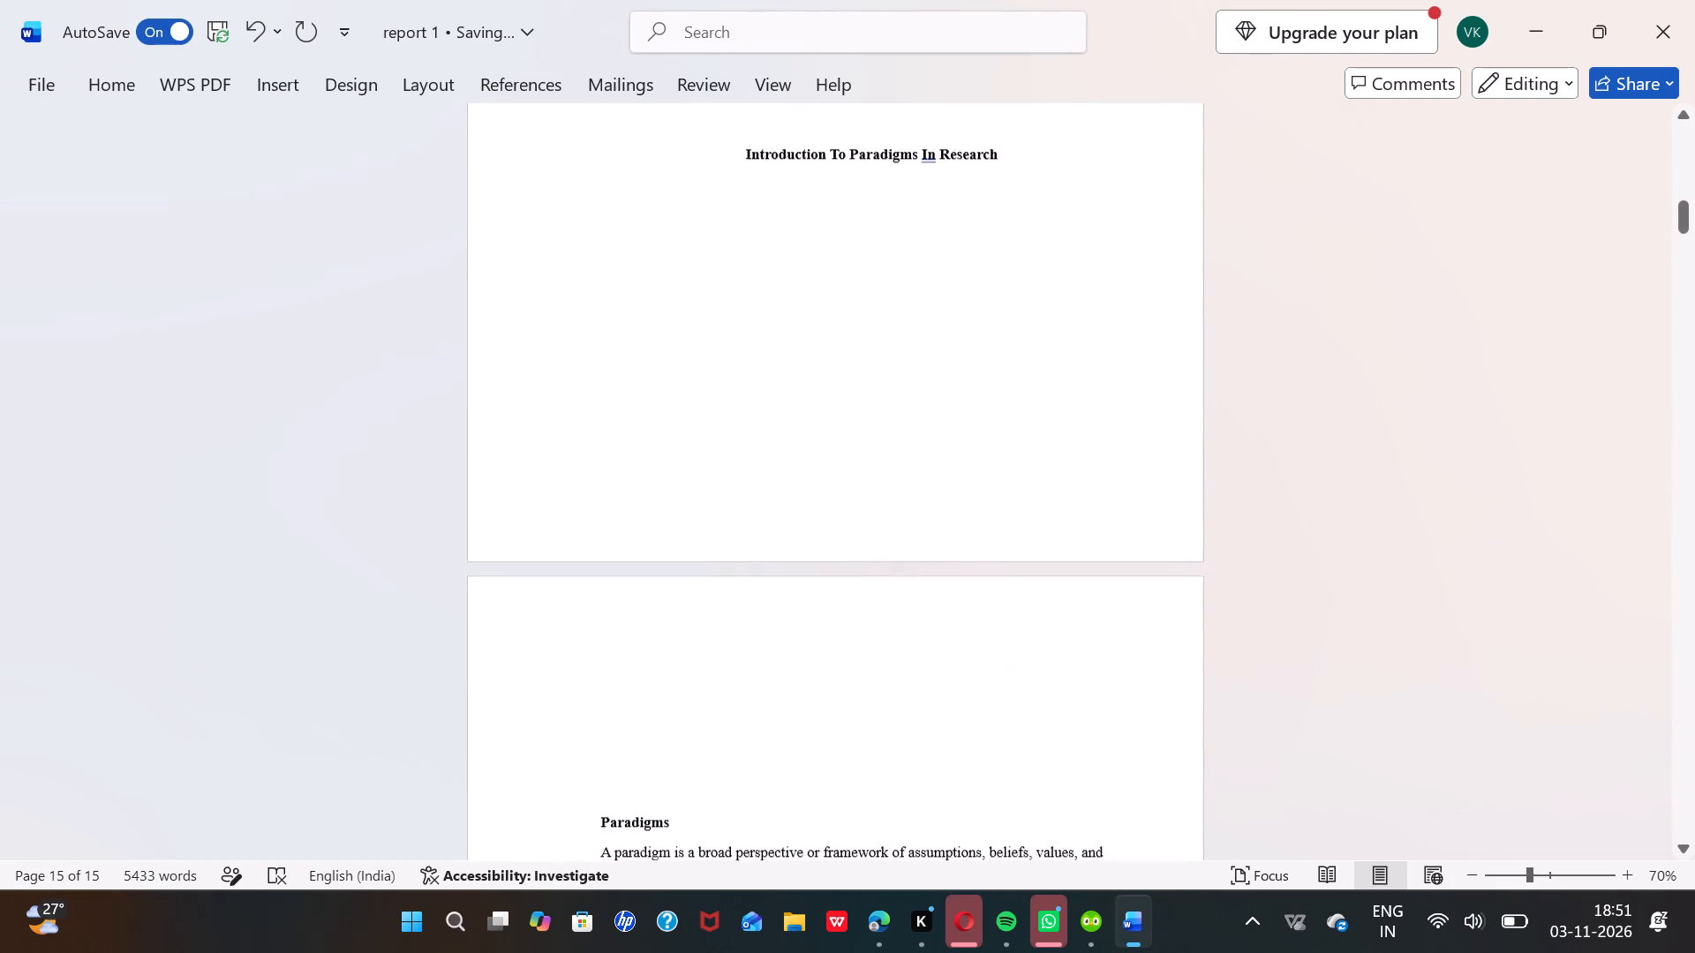
{"action": "scroll", "coordinate": [593, 469], "scroll_direction": "down", "scroll_amount": 5}
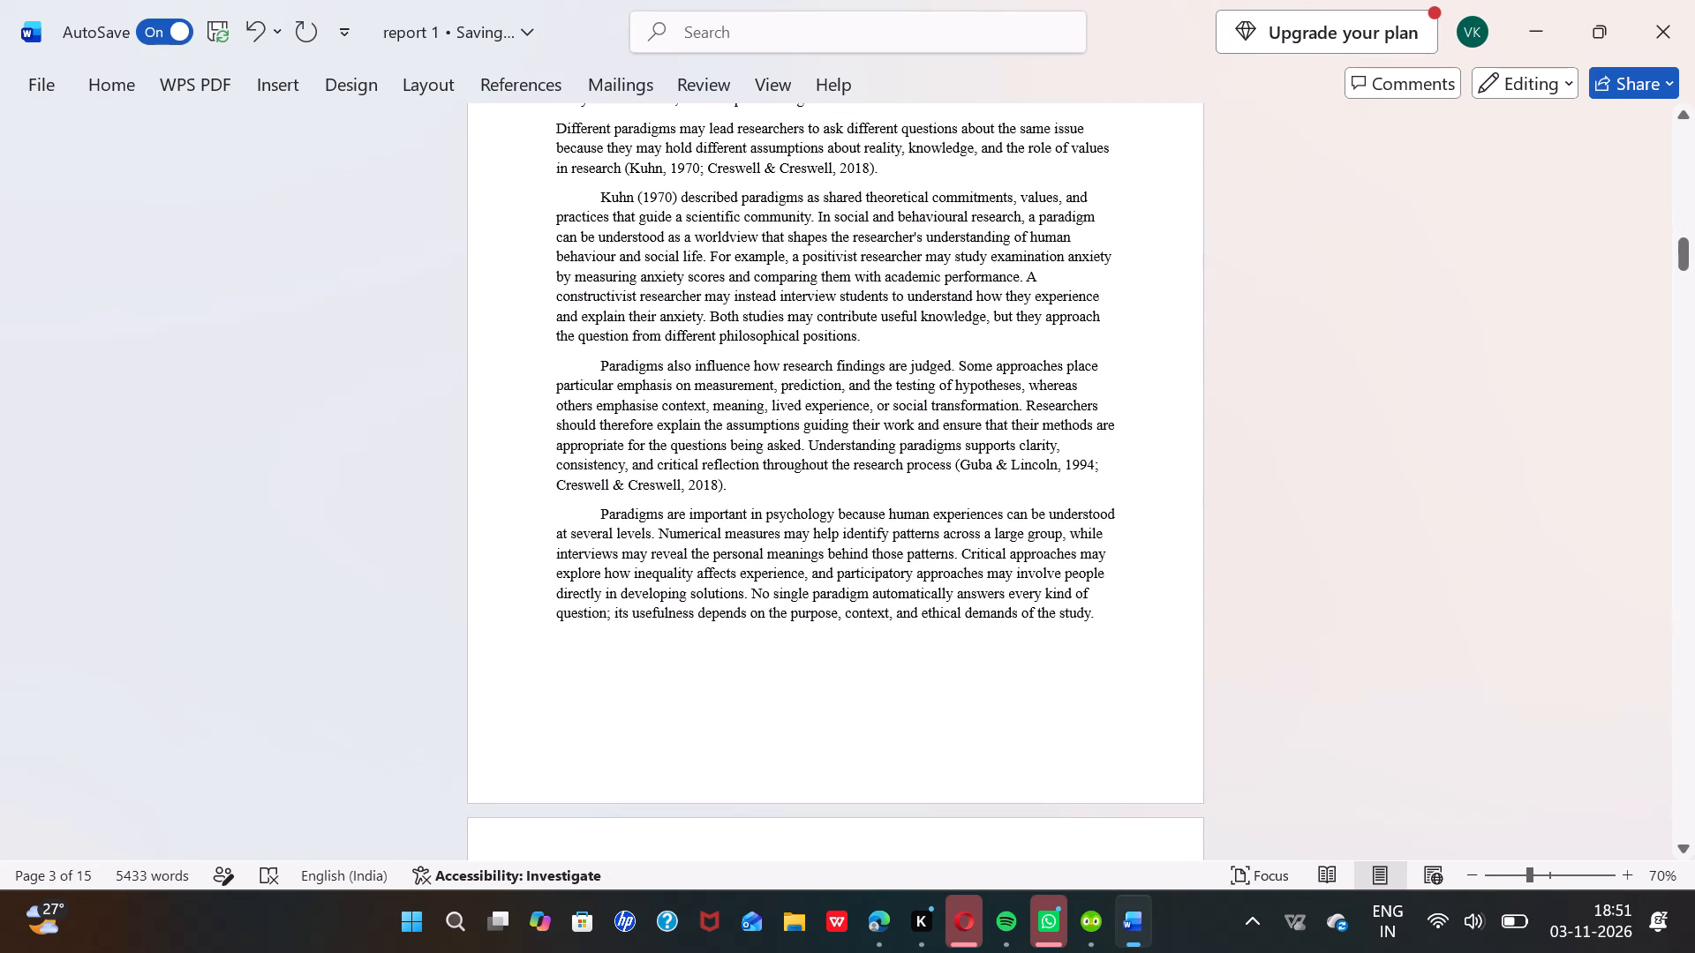
{"action": "scroll", "coordinate": [593, 469], "scroll_direction": "down", "scroll_amount": 1}
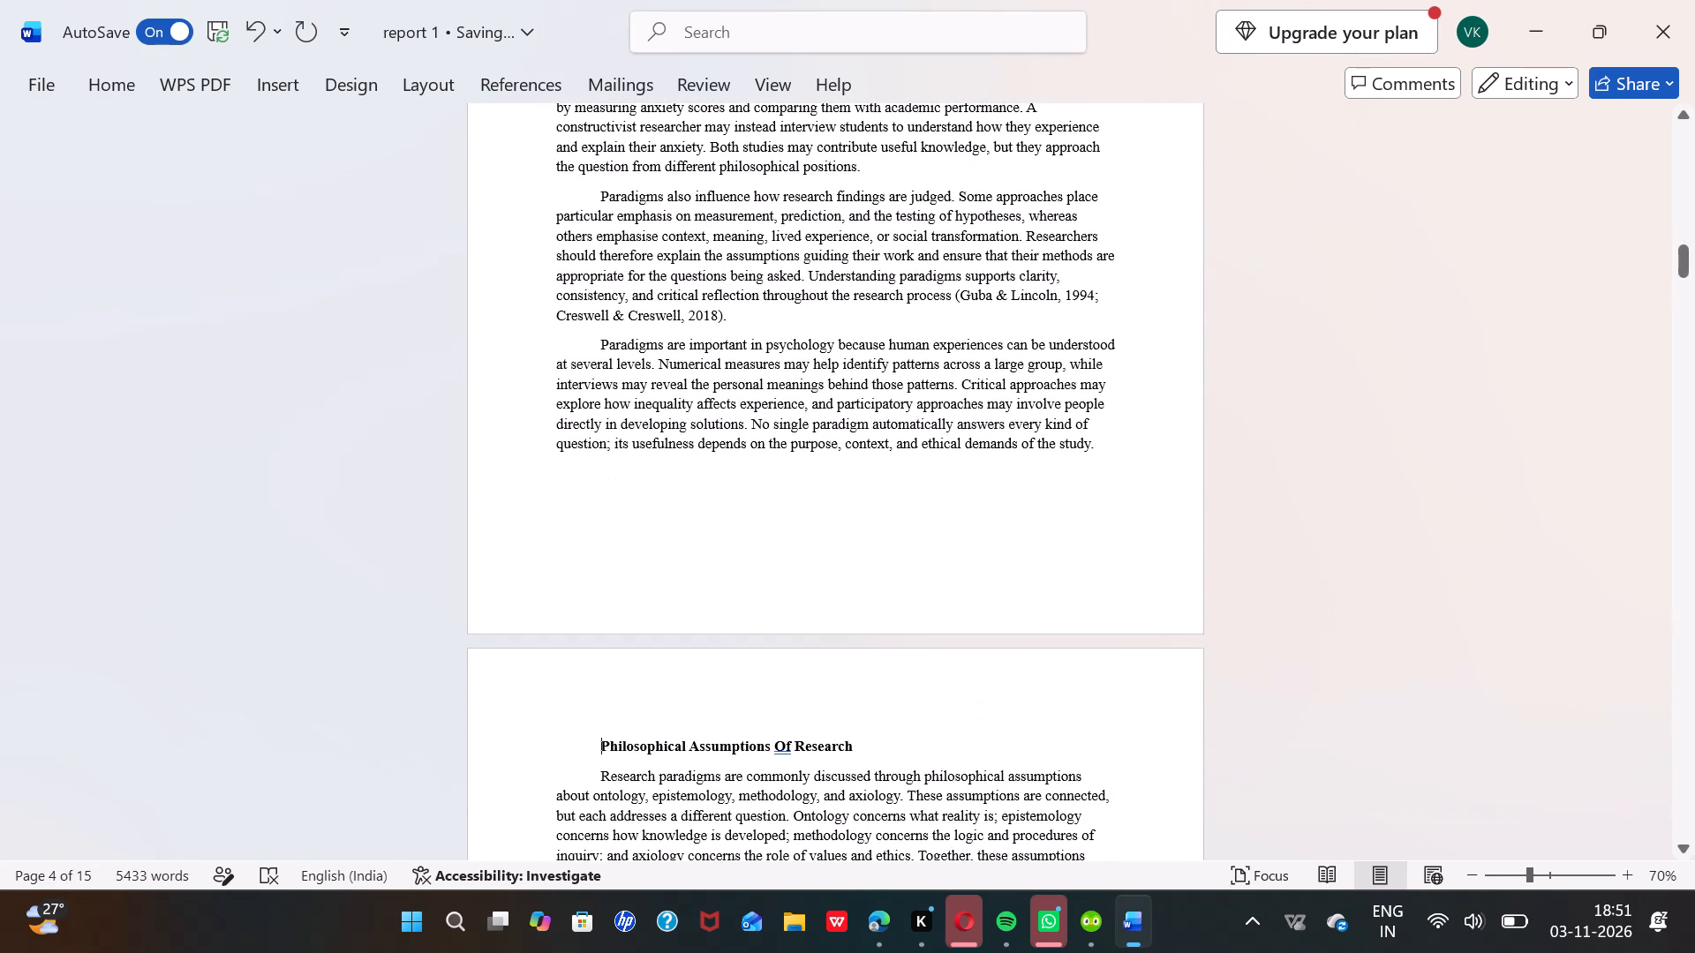
{"action": "scroll", "coordinate": [593, 469], "scroll_direction": "up", "scroll_amount": 1}
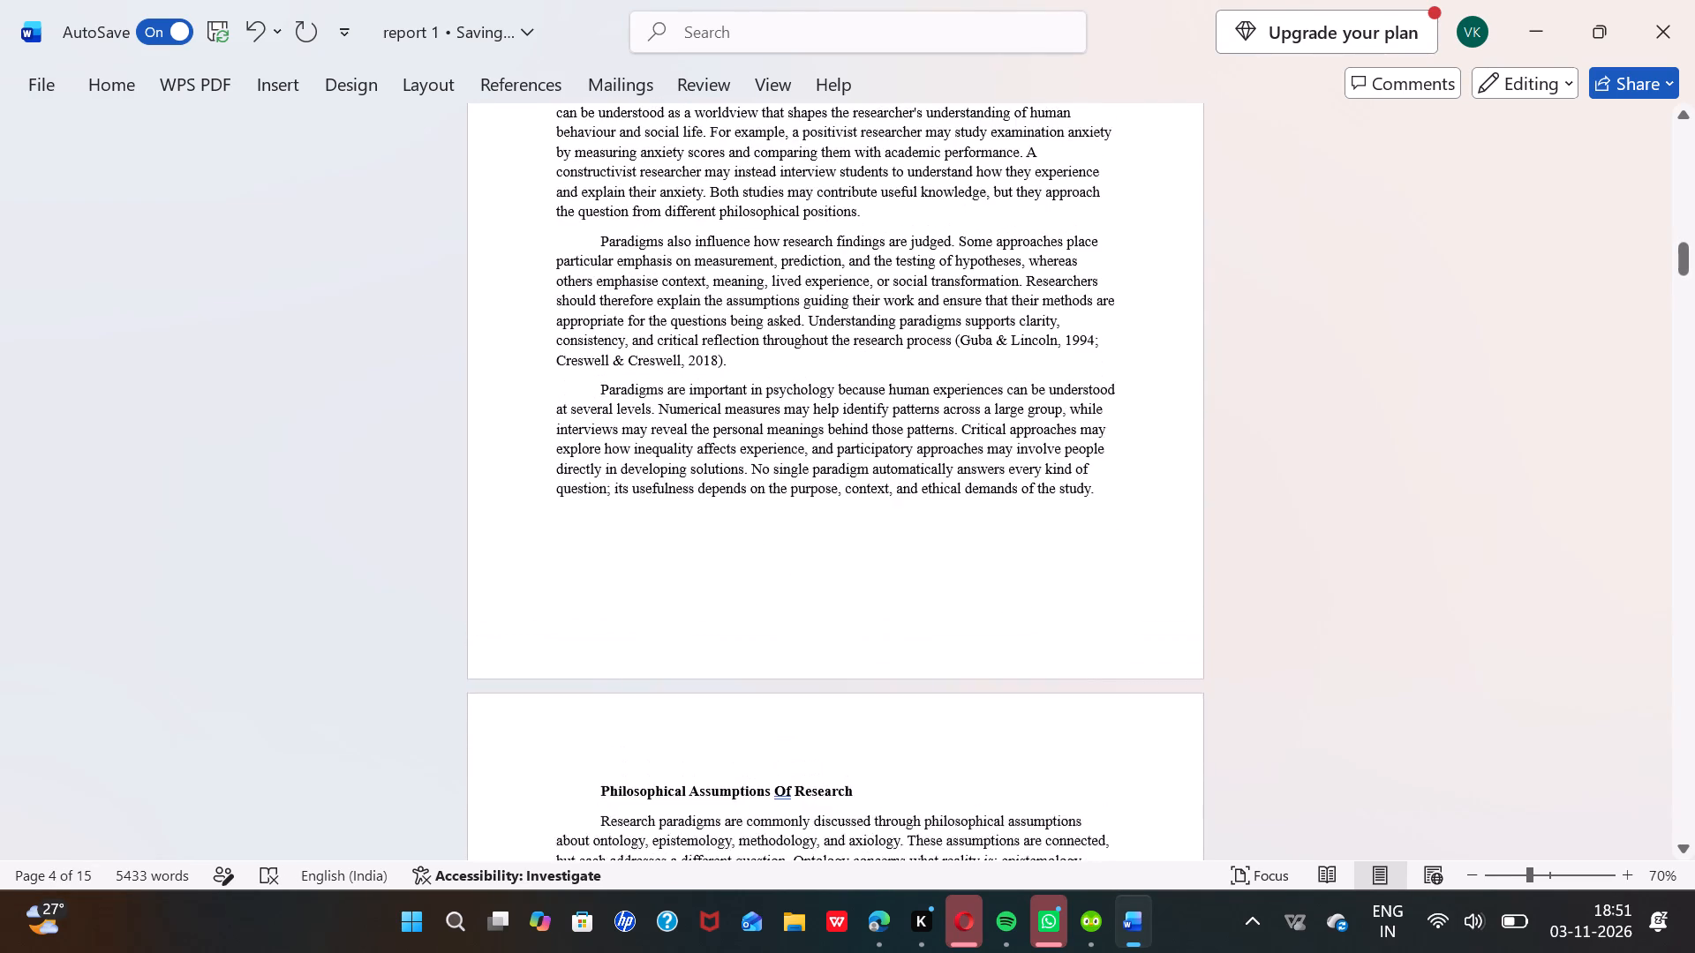
{"action": "scroll", "coordinate": [593, 469], "scroll_direction": "up", "scroll_amount": 1}
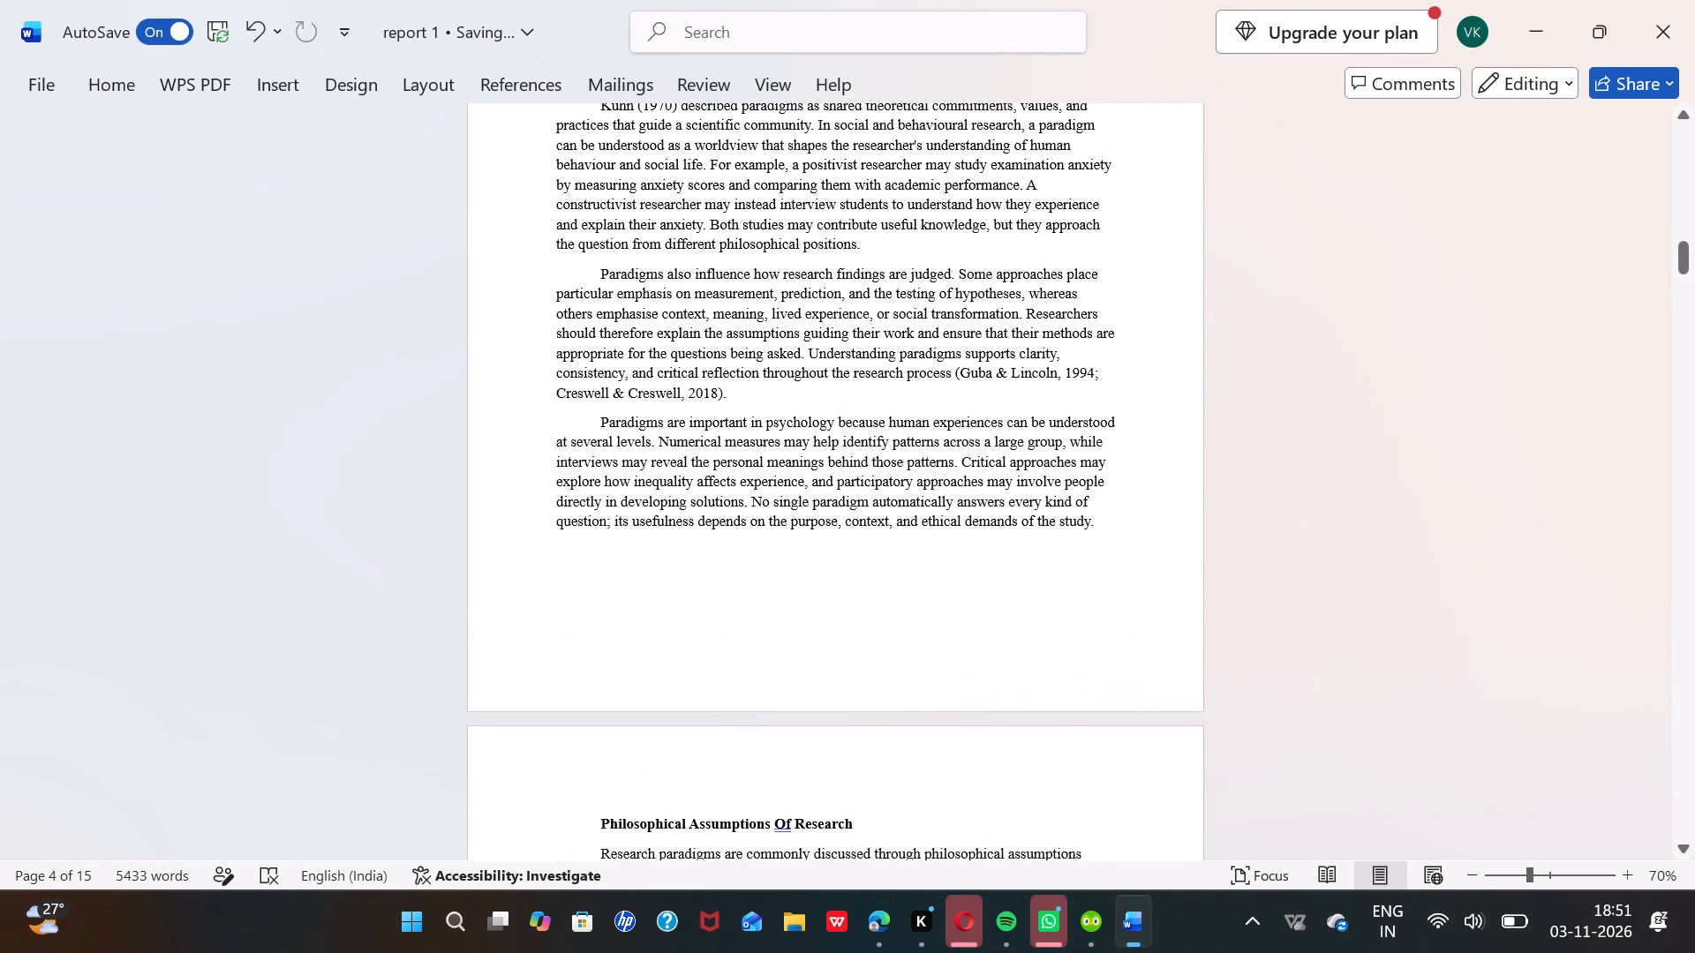
{"action": "scroll", "coordinate": [593, 469], "scroll_direction": "up", "scroll_amount": 2}
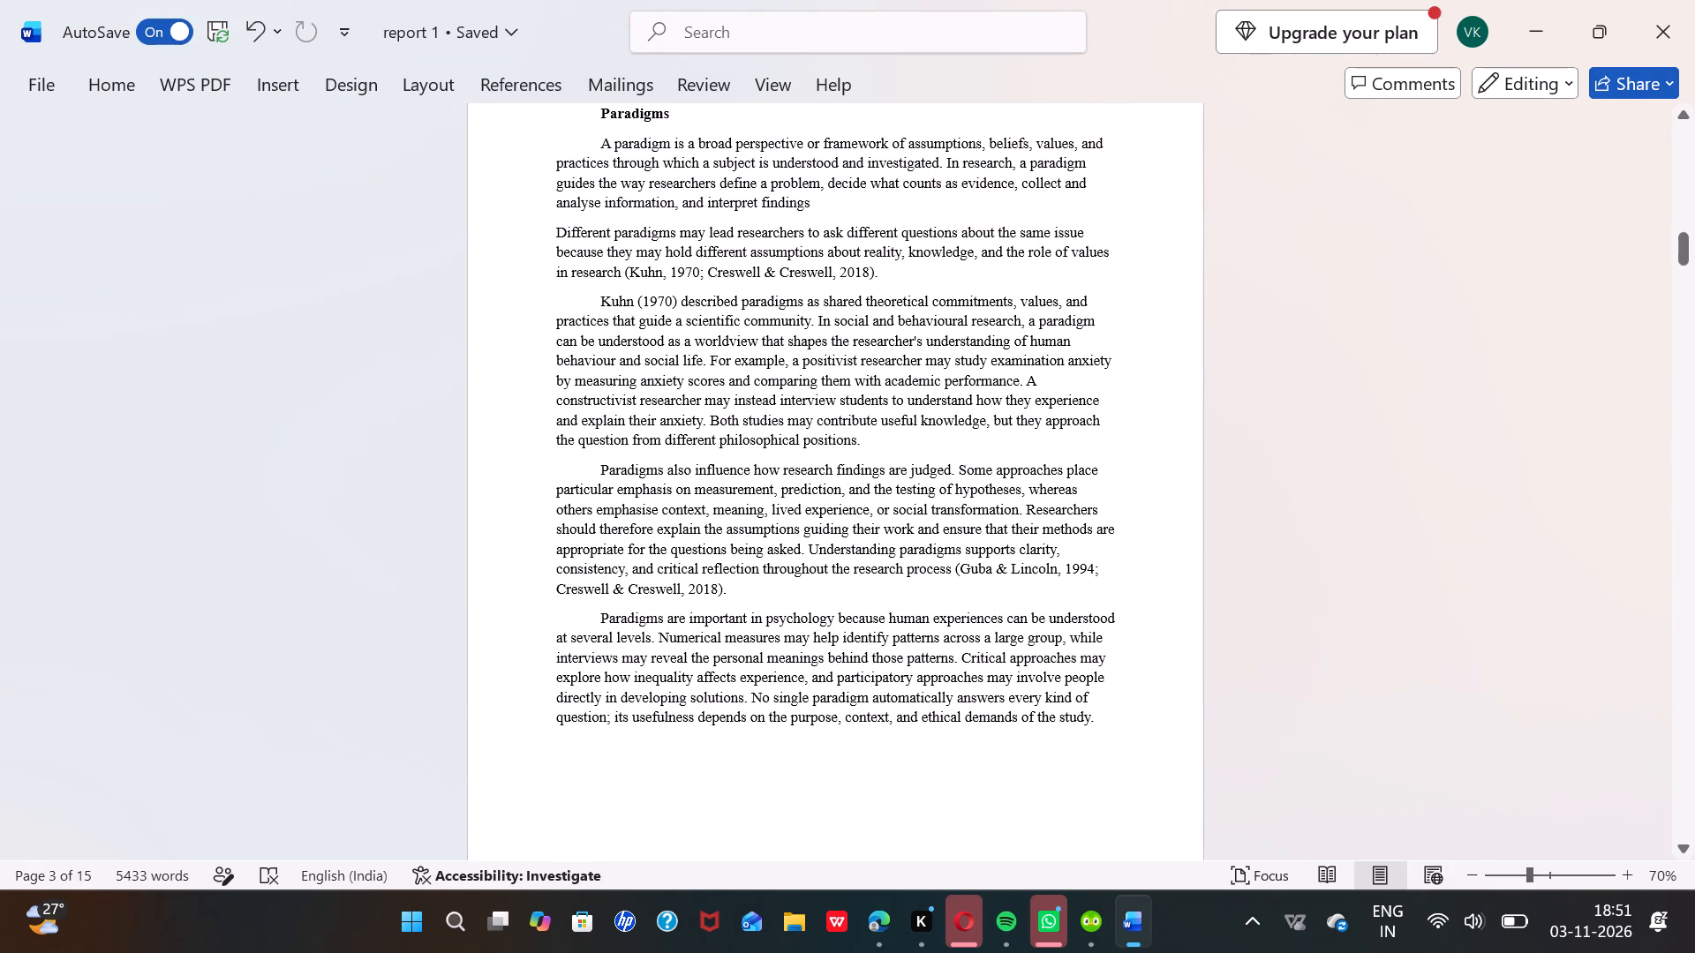
{"action": "scroll", "coordinate": [686, 617], "scroll_direction": "down", "scroll_amount": 1}
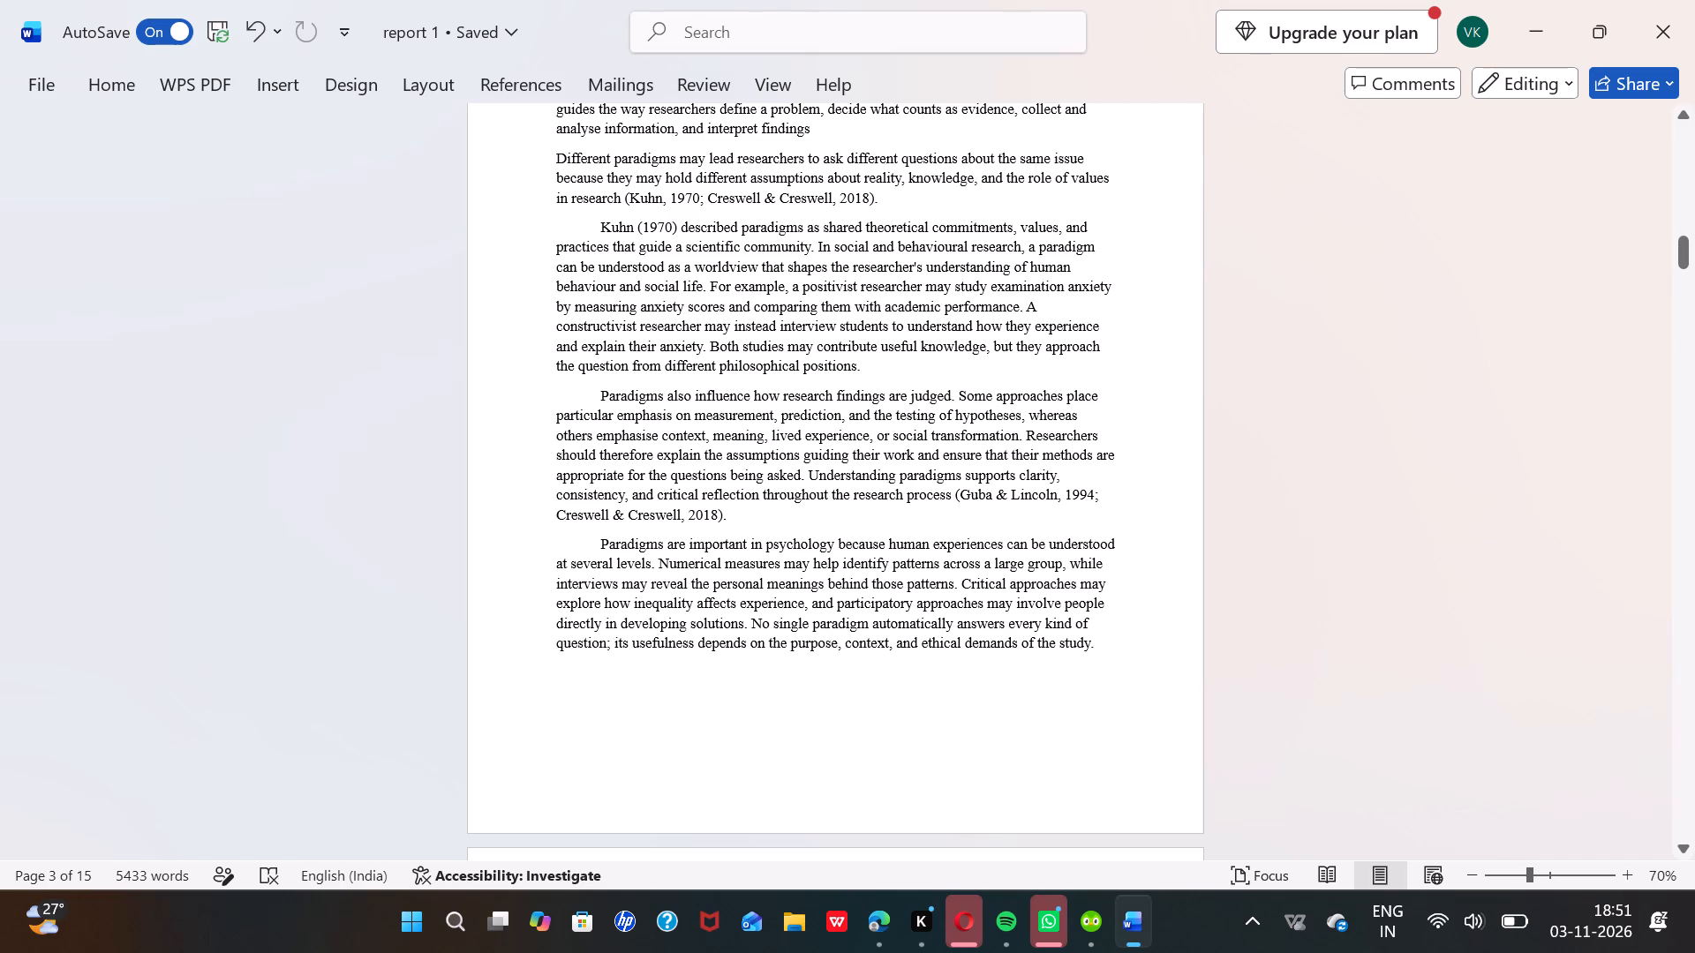
{"action": "scroll", "coordinate": [904, 664], "scroll_direction": "down", "scroll_amount": 5}
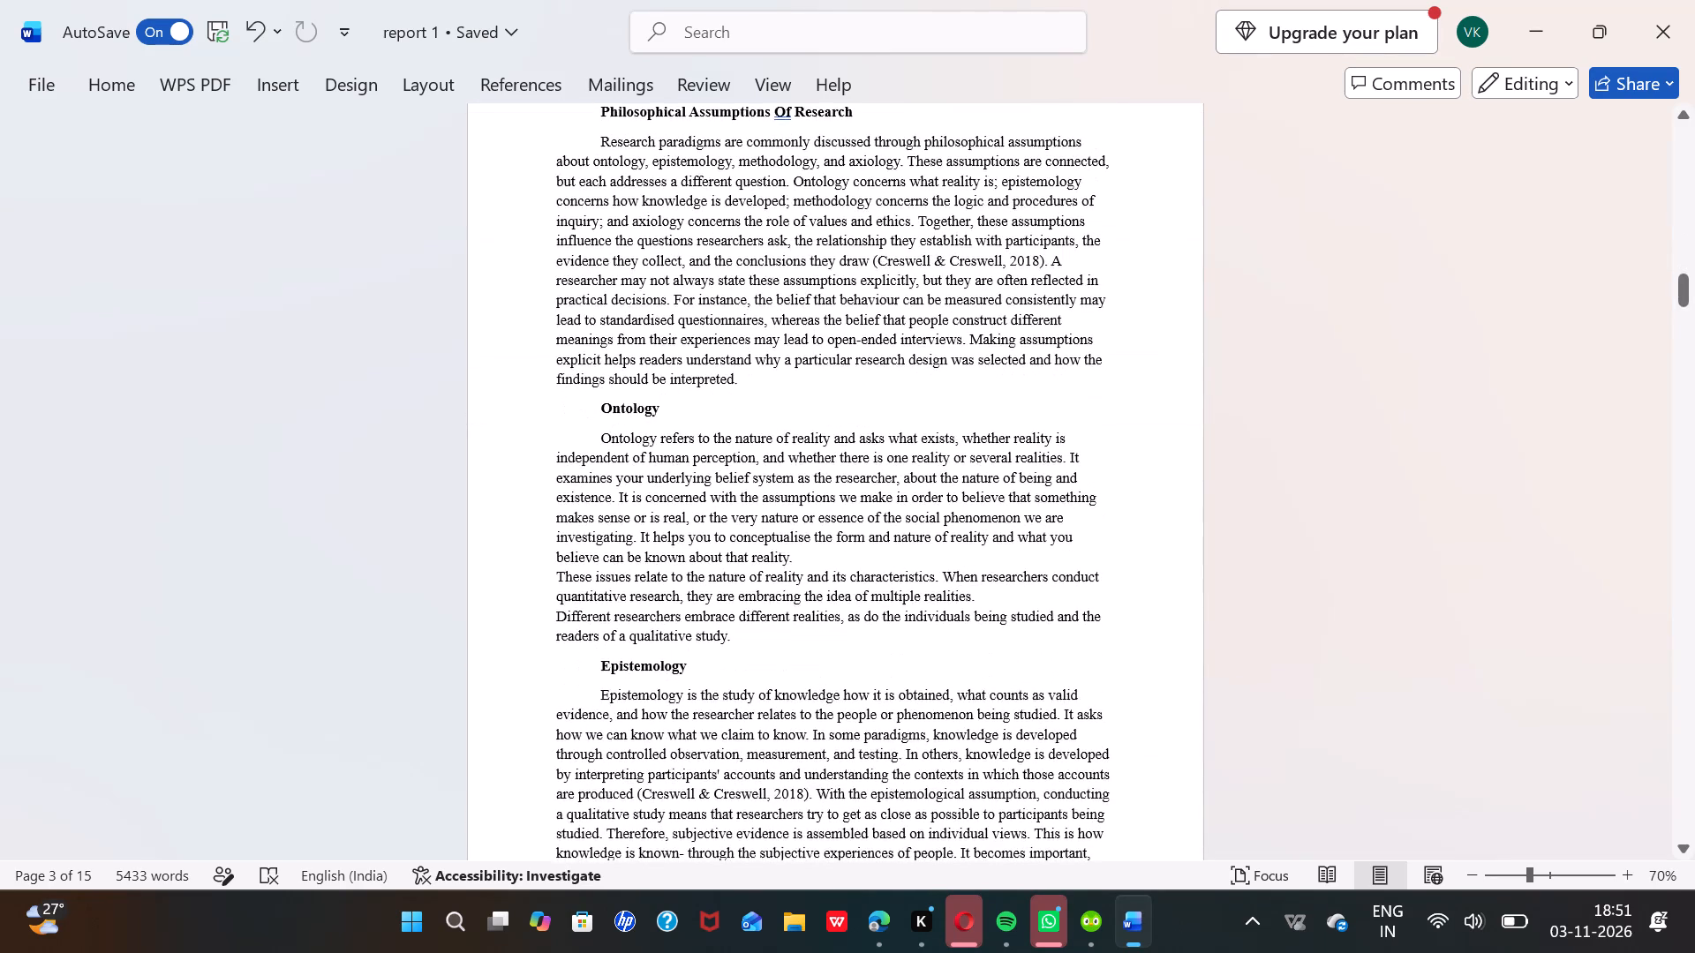
{"action": "scroll", "coordinate": [904, 664], "scroll_direction": "up", "scroll_amount": 1}
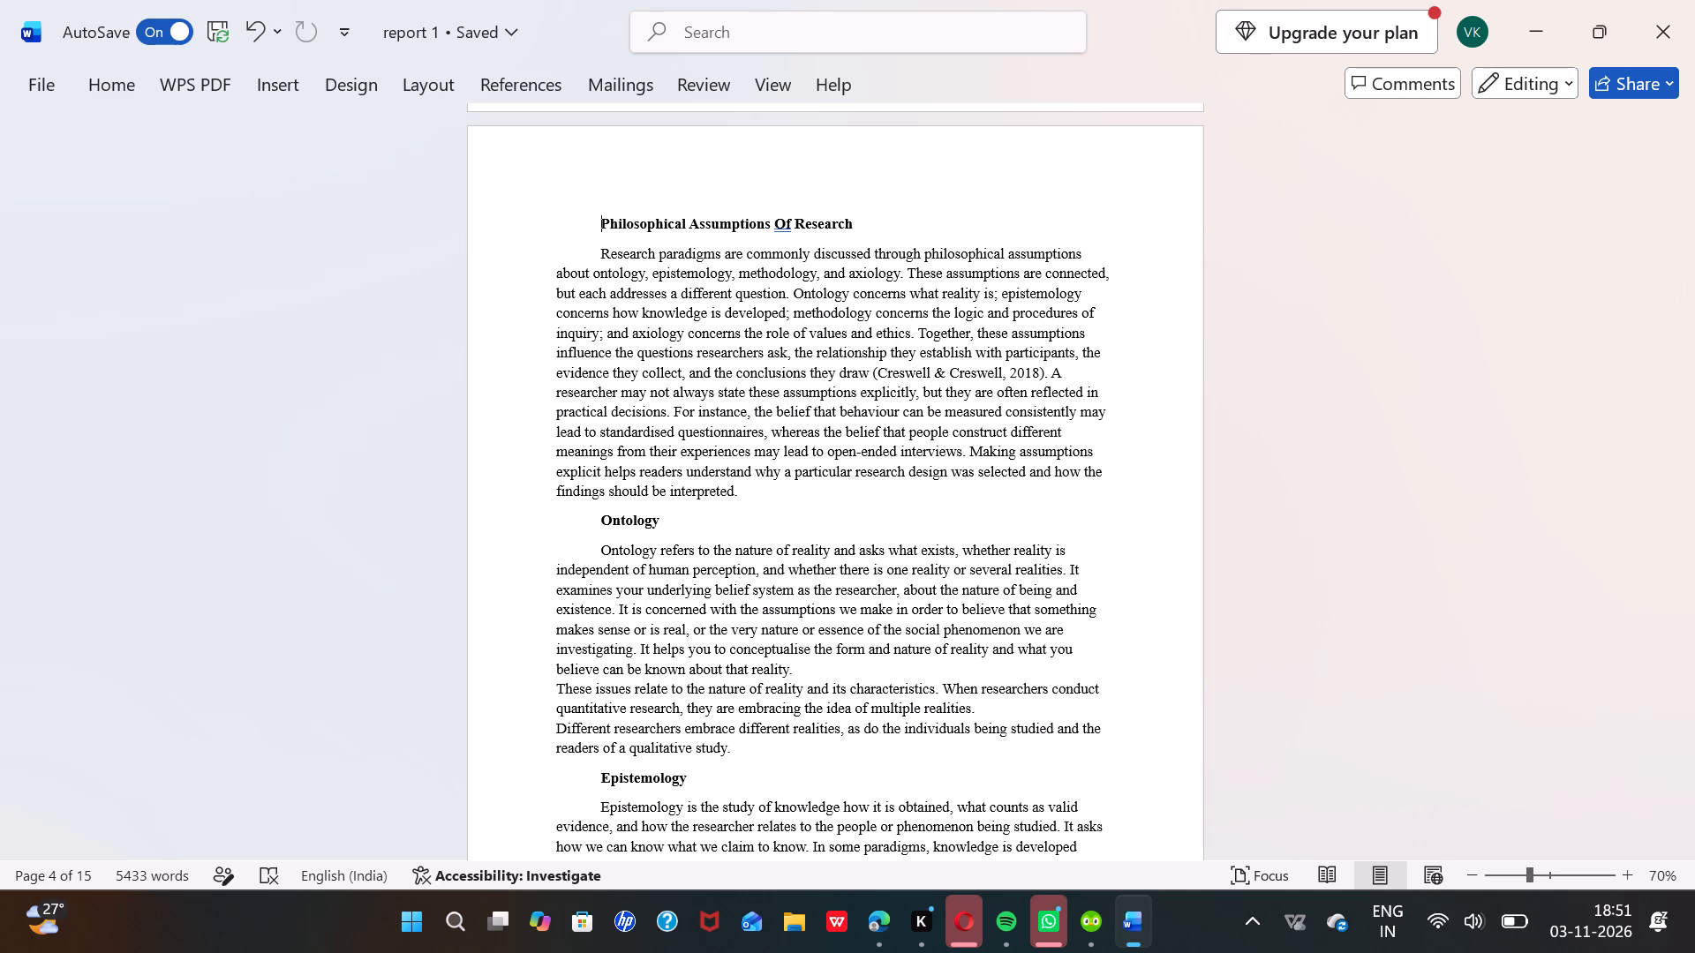
{"action": "scroll", "coordinate": [832, 666], "scroll_direction": "up", "scroll_amount": 1}
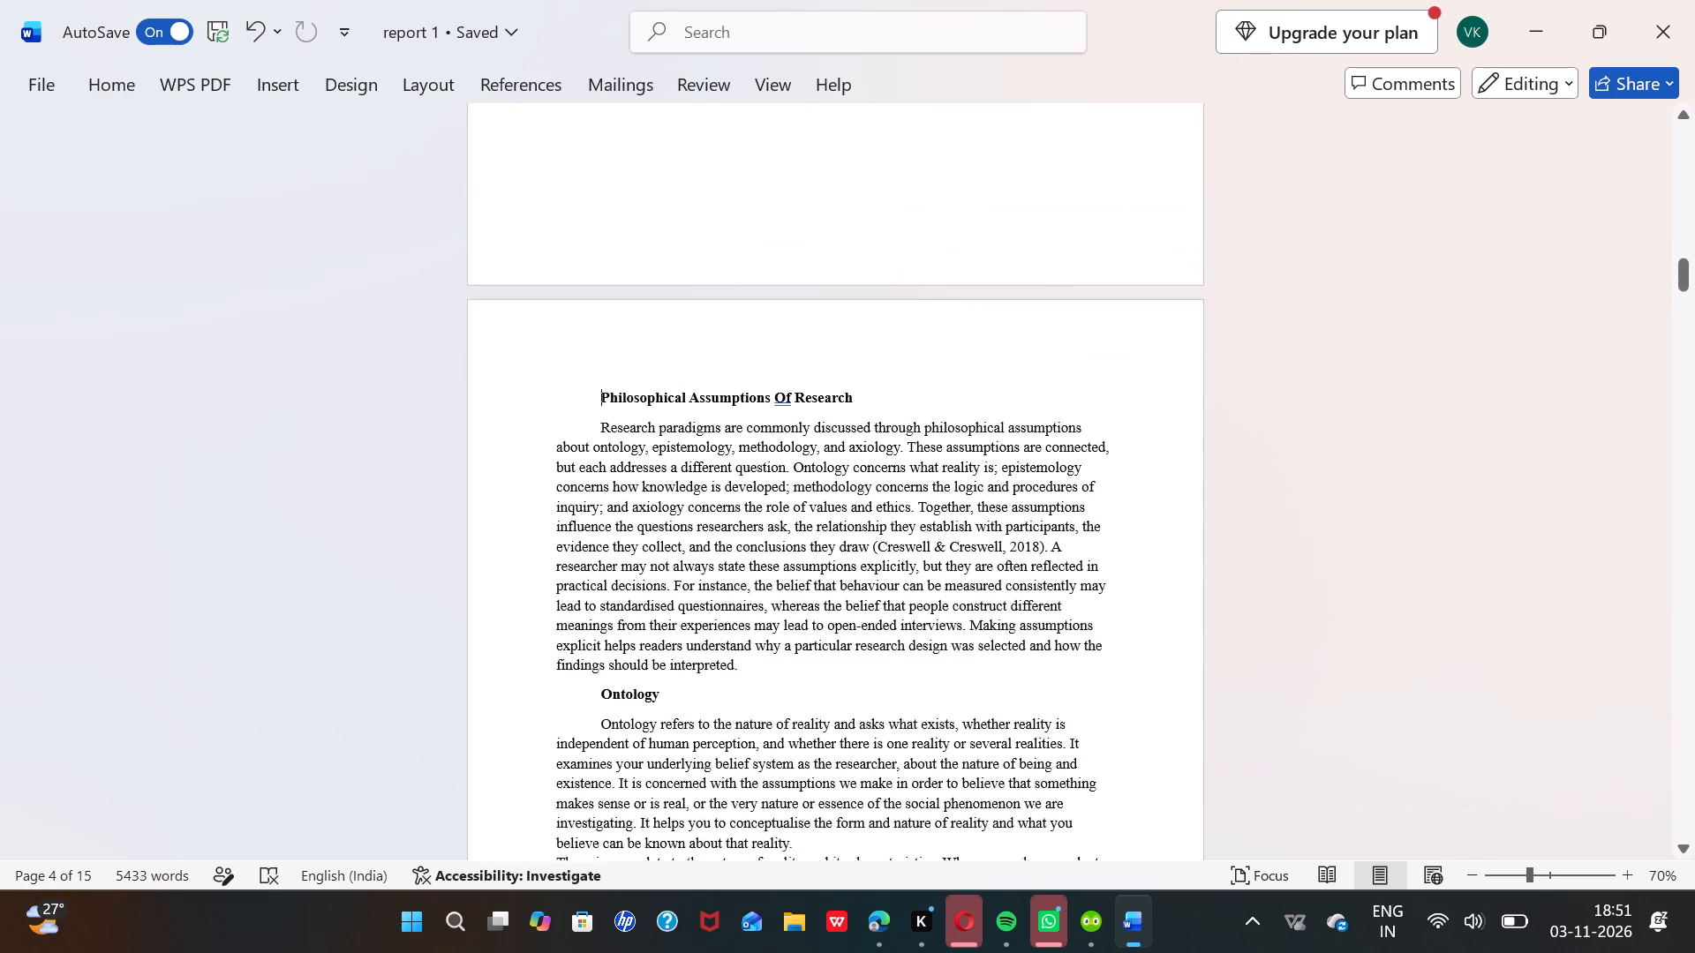
{"action": "scroll", "coordinate": [832, 666], "scroll_direction": "up", "scroll_amount": 1}
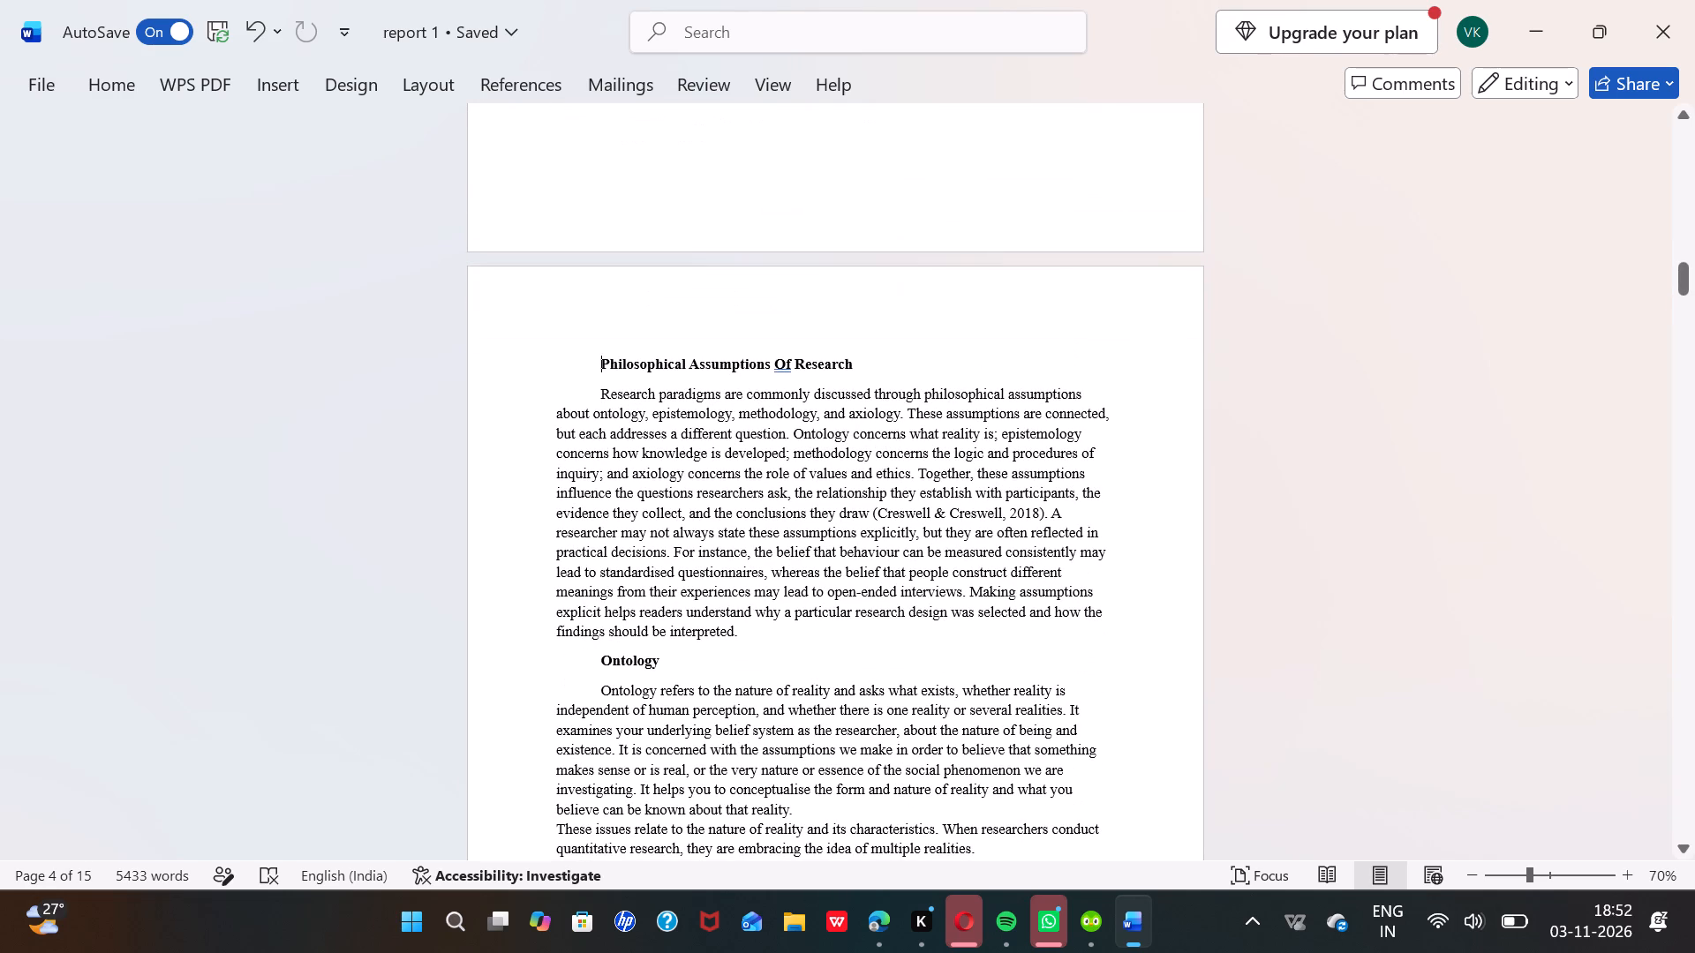
{"action": "scroll", "coordinate": [741, 628], "scroll_direction": "down", "scroll_amount": 1}
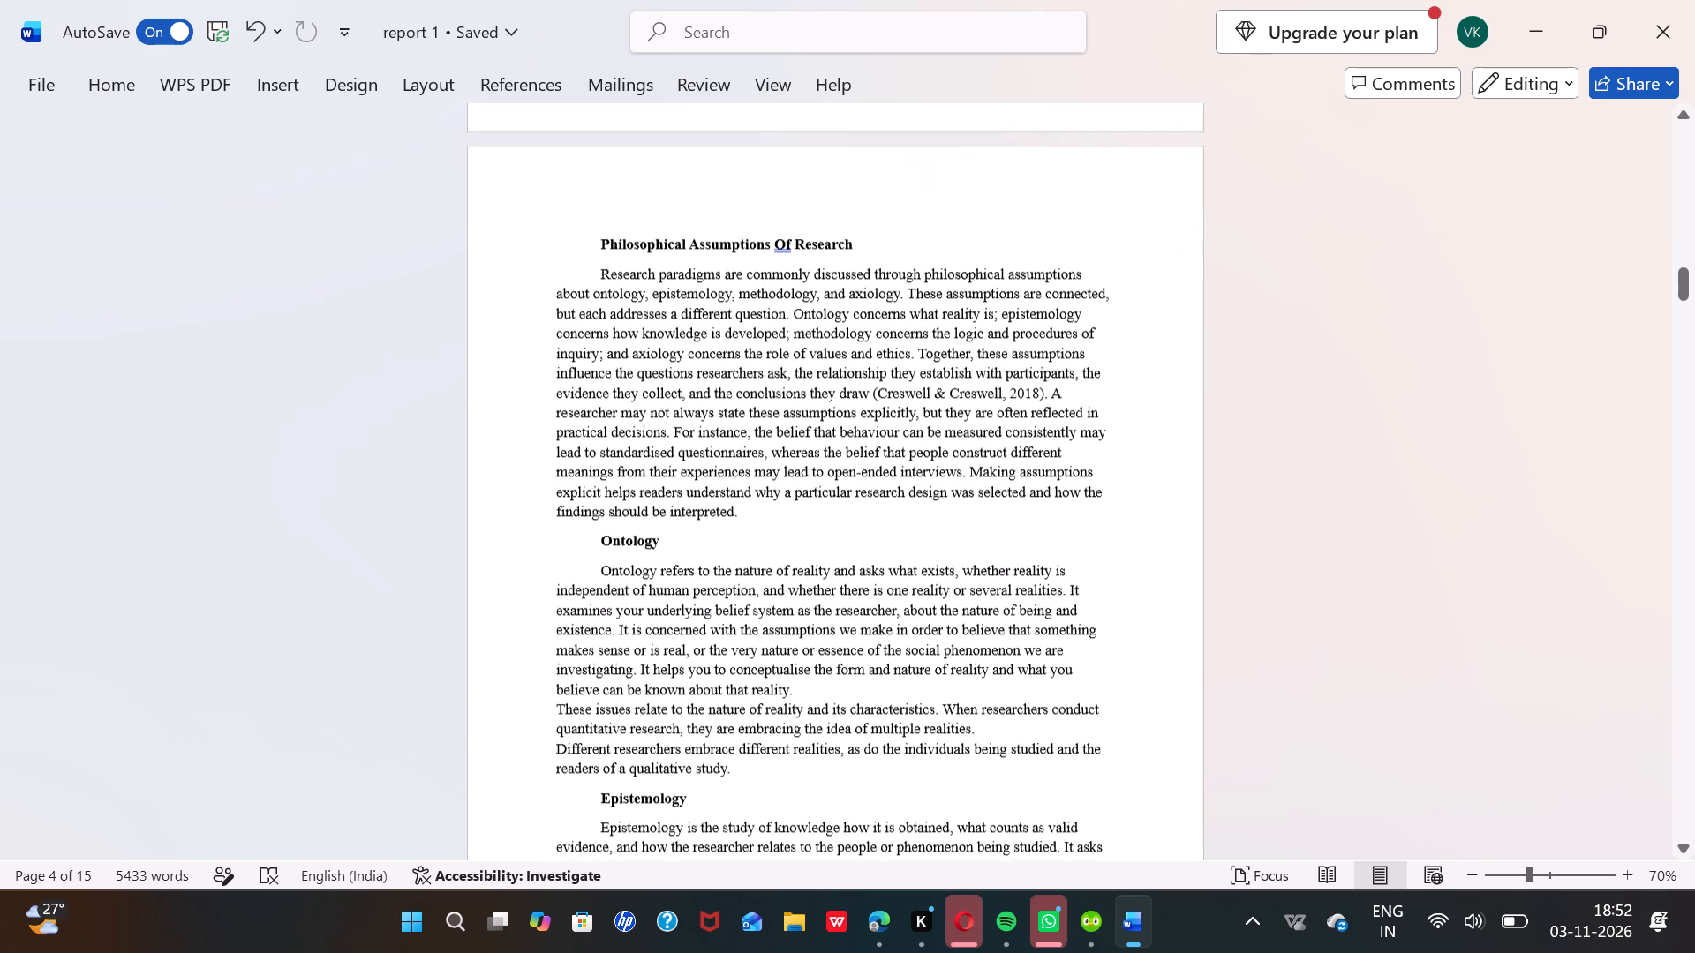
{"action": "scroll", "coordinate": [741, 628], "scroll_direction": "down", "scroll_amount": 1}
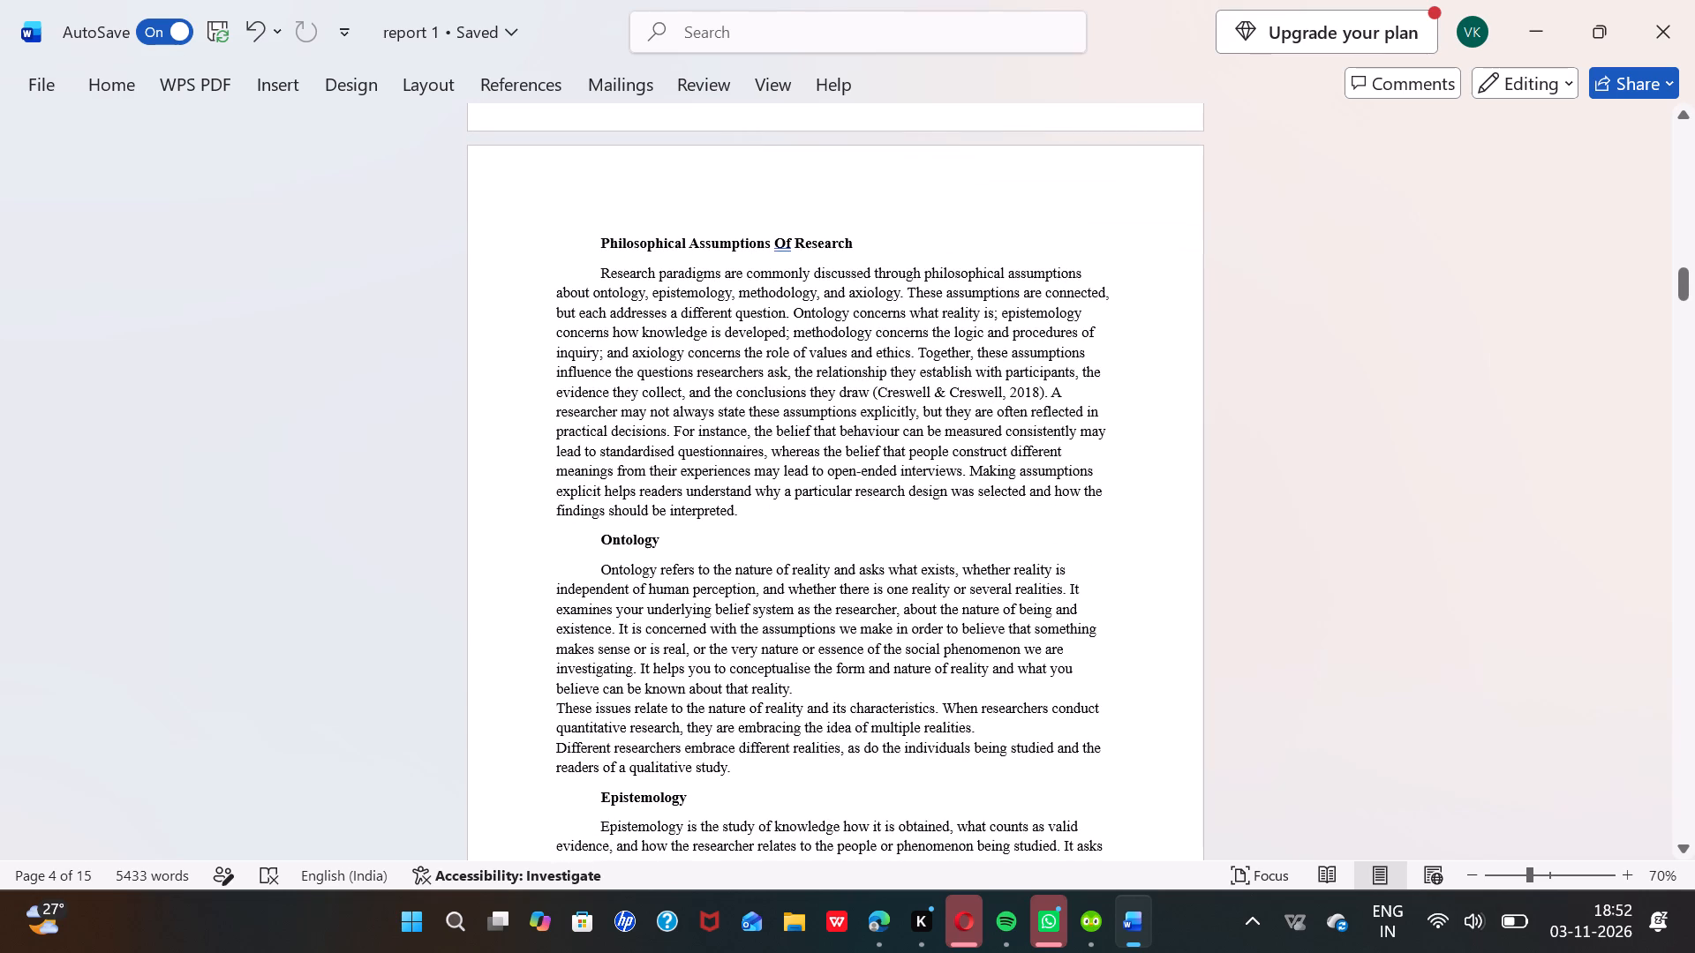
{"action": "left_click", "coordinate": [847, 524]}
Check the pages from the general Methodology section through the Positivist Paradigm to the Post Positivist Paradigm for remaining errors.
{"action": "scroll", "coordinate": [847, 524], "scroll_direction": "down", "scroll_amount": 4}
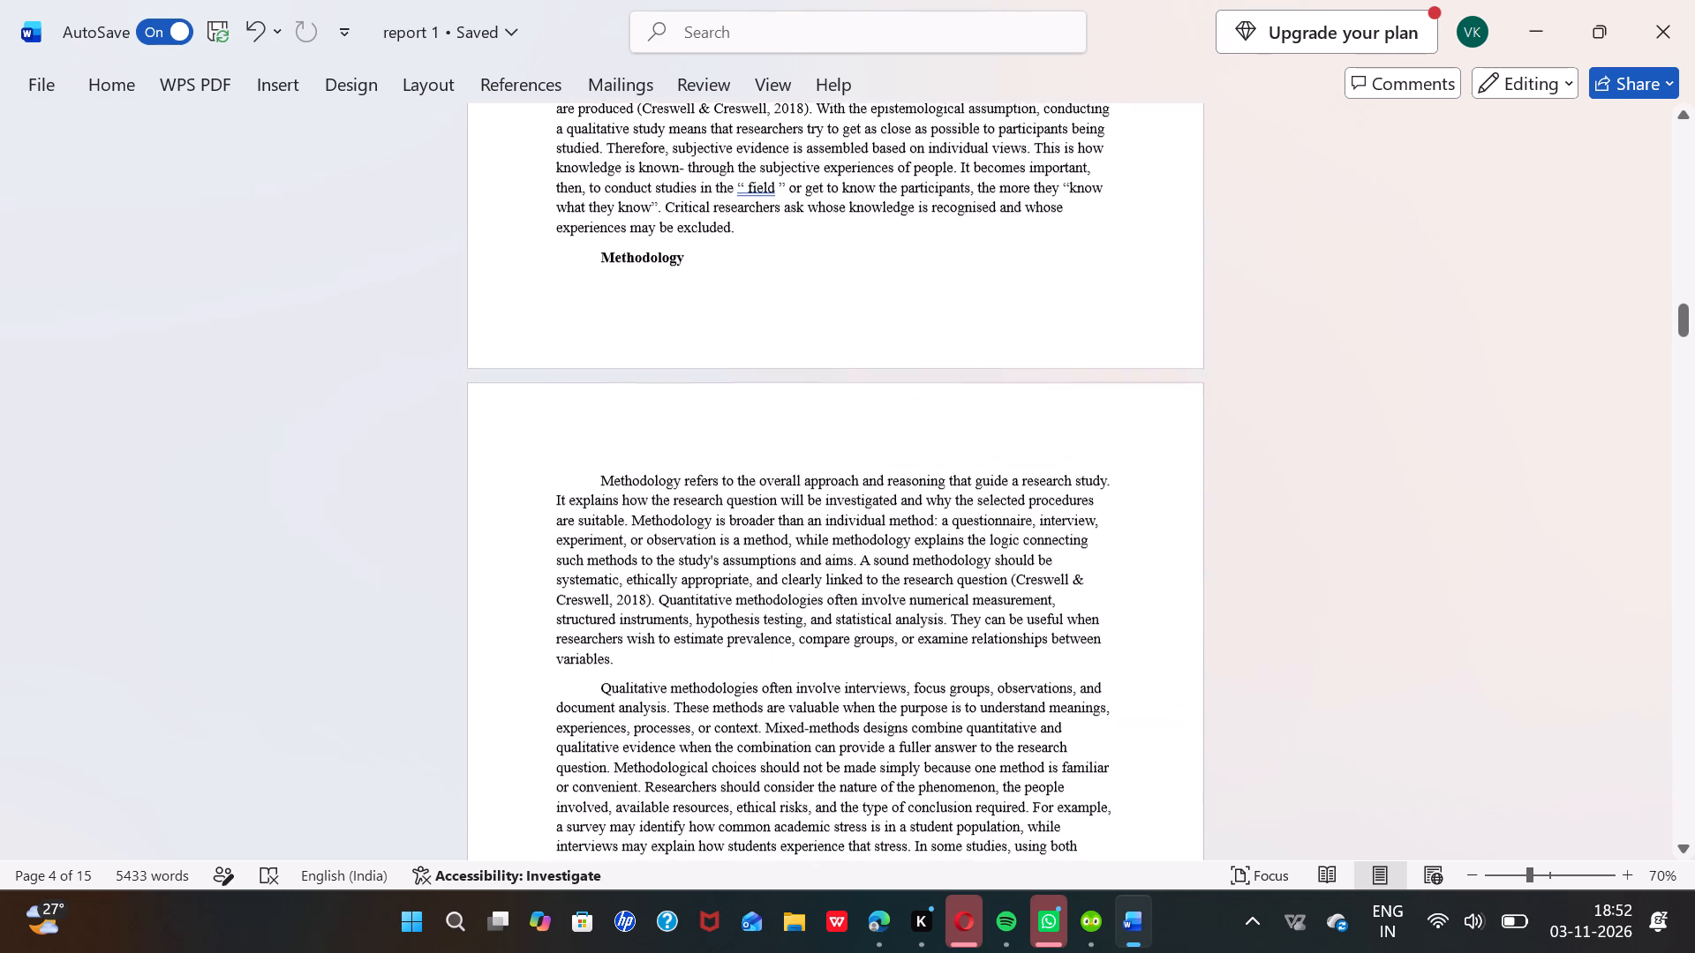
{"action": "scroll", "coordinate": [847, 524], "scroll_direction": "down", "scroll_amount": 7}
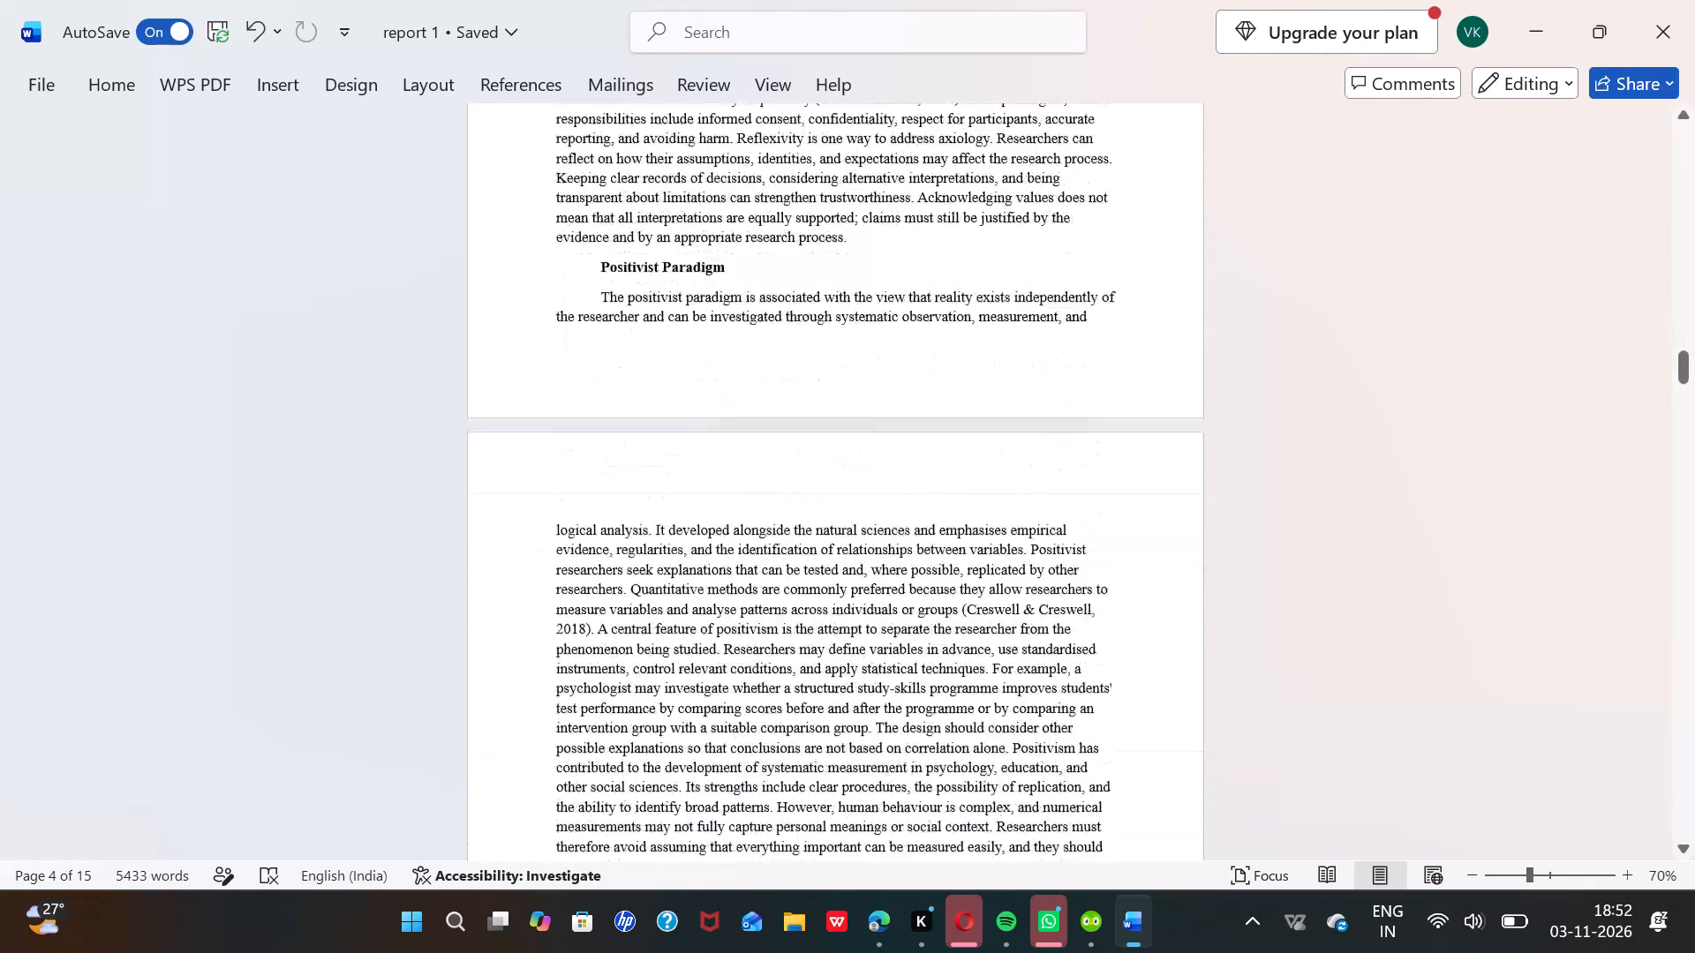
{"action": "scroll", "coordinate": [847, 524], "scroll_direction": "down", "scroll_amount": 8}
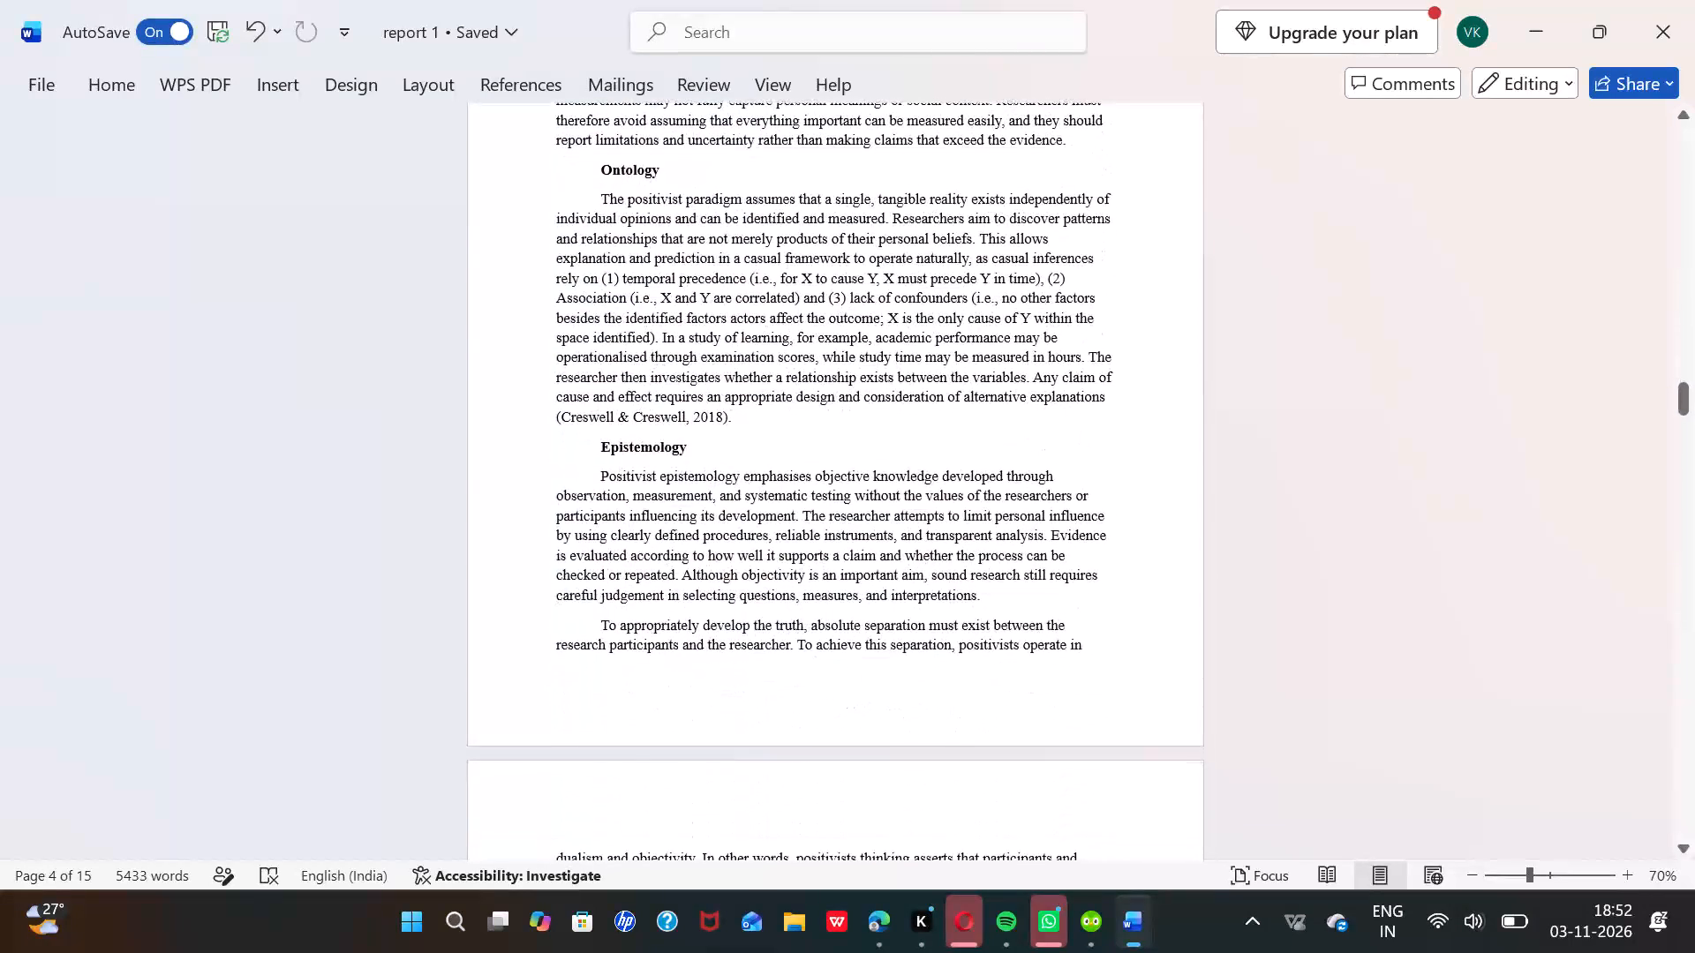
{"action": "scroll", "coordinate": [847, 524], "scroll_direction": "down", "scroll_amount": 7}
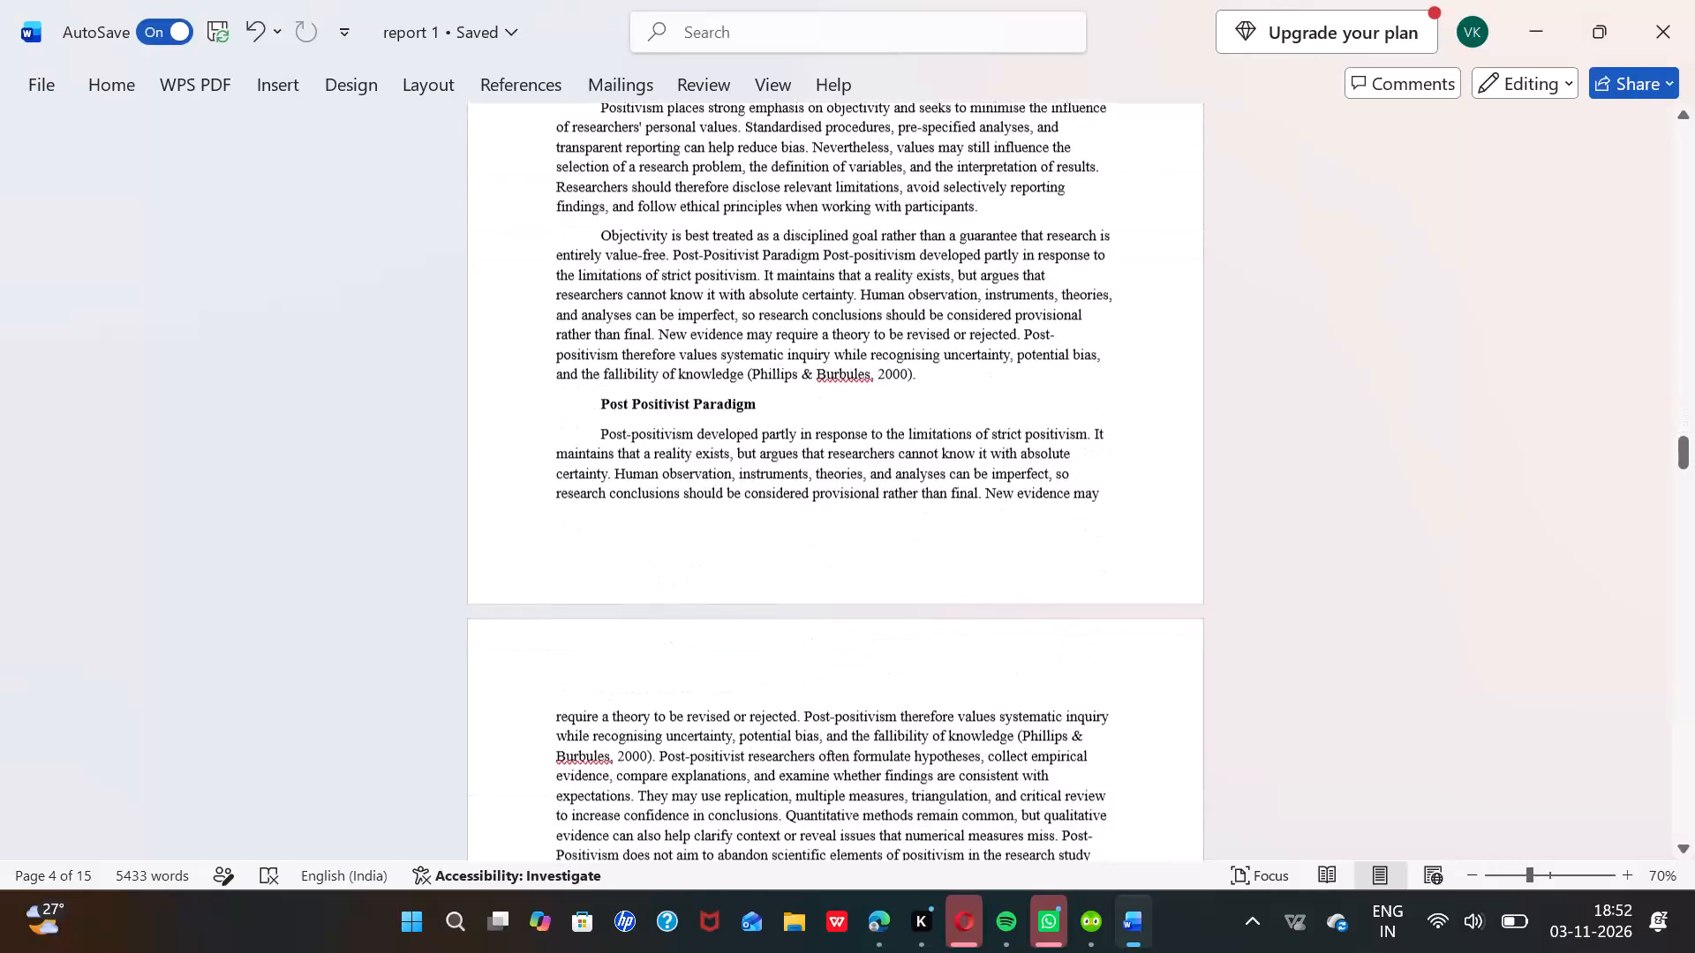
{"action": "scroll", "coordinate": [847, 524], "scroll_direction": "down", "scroll_amount": 3}
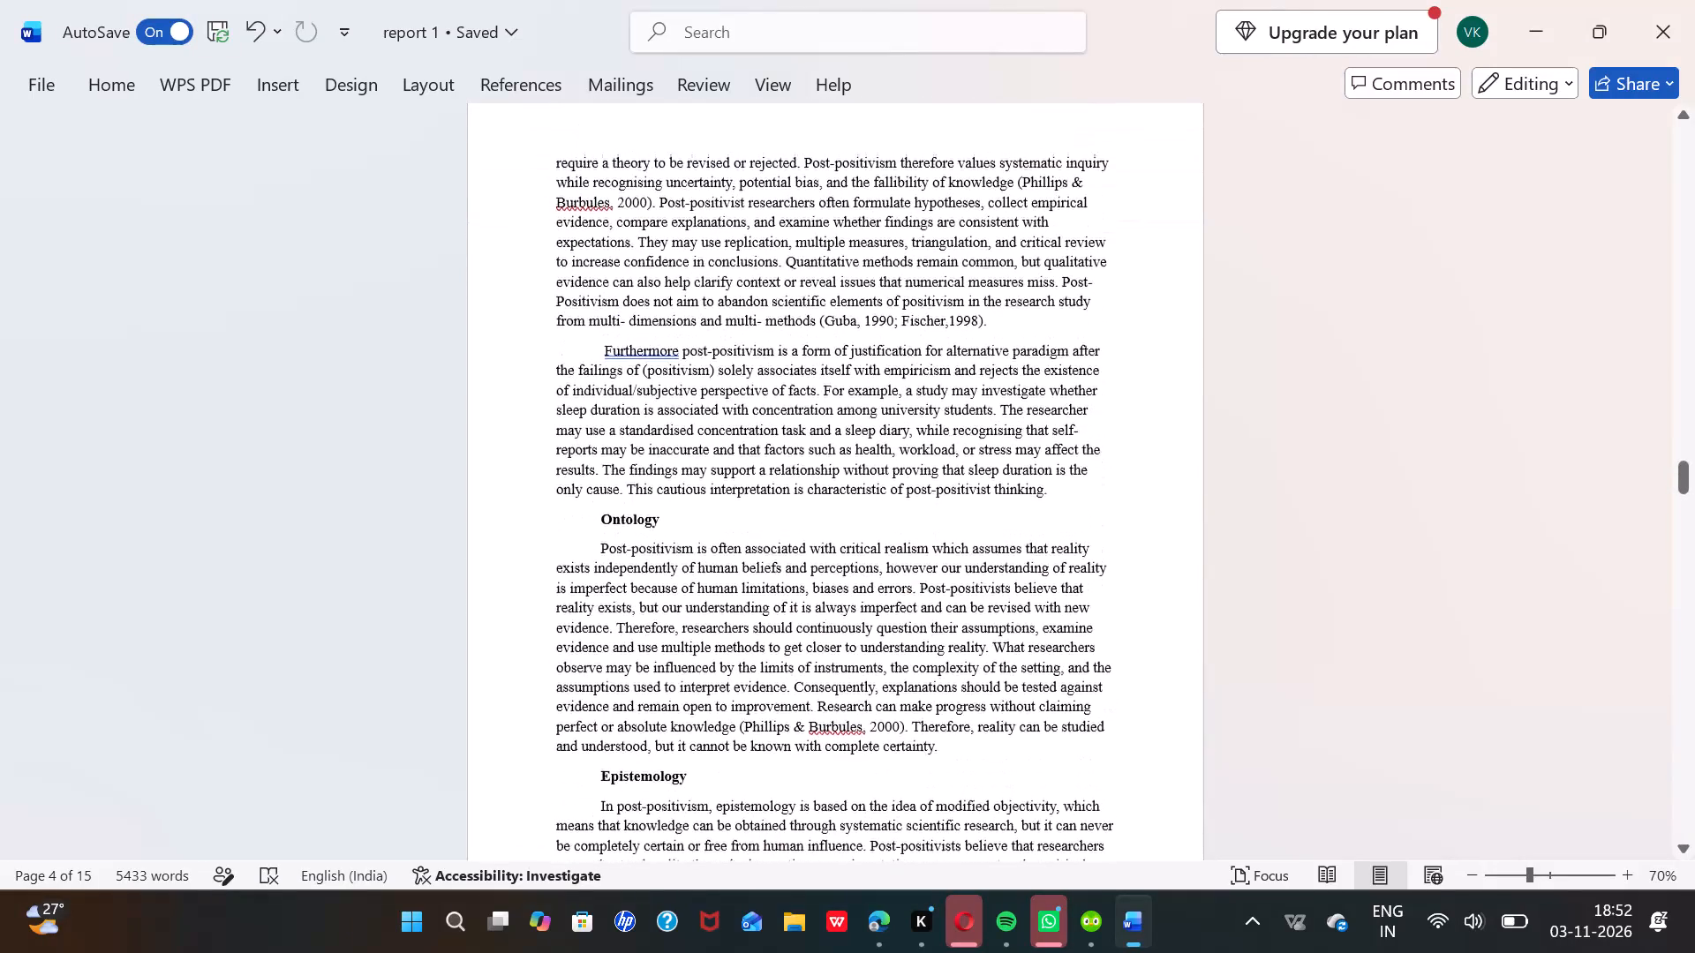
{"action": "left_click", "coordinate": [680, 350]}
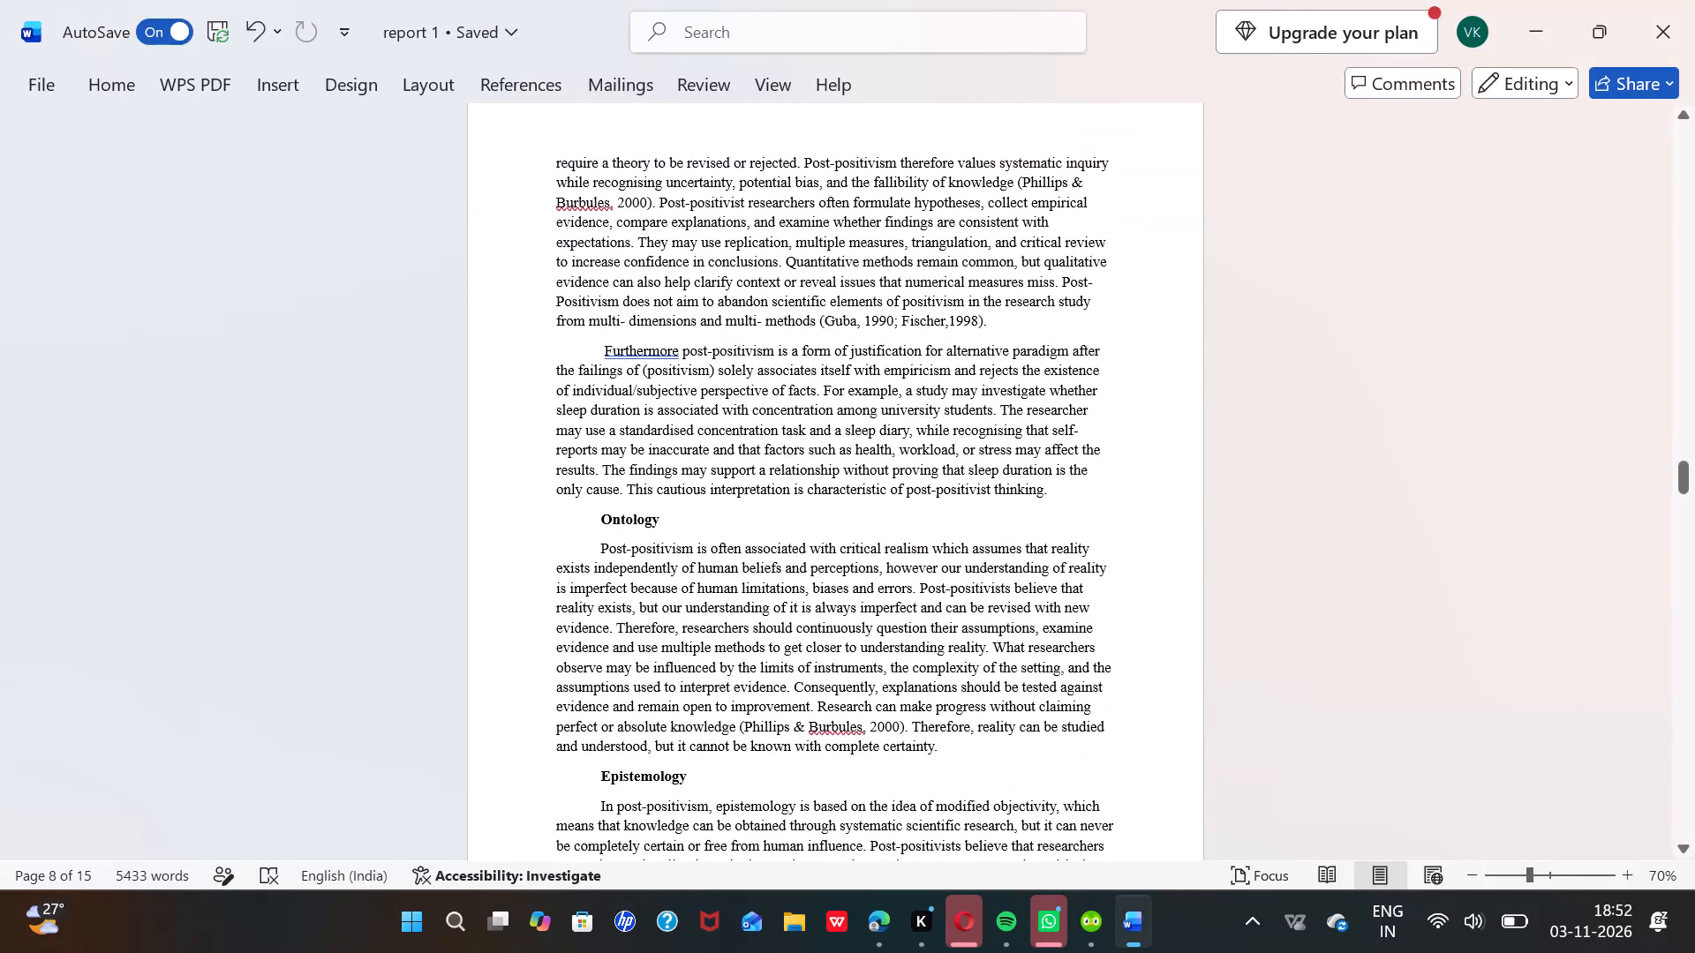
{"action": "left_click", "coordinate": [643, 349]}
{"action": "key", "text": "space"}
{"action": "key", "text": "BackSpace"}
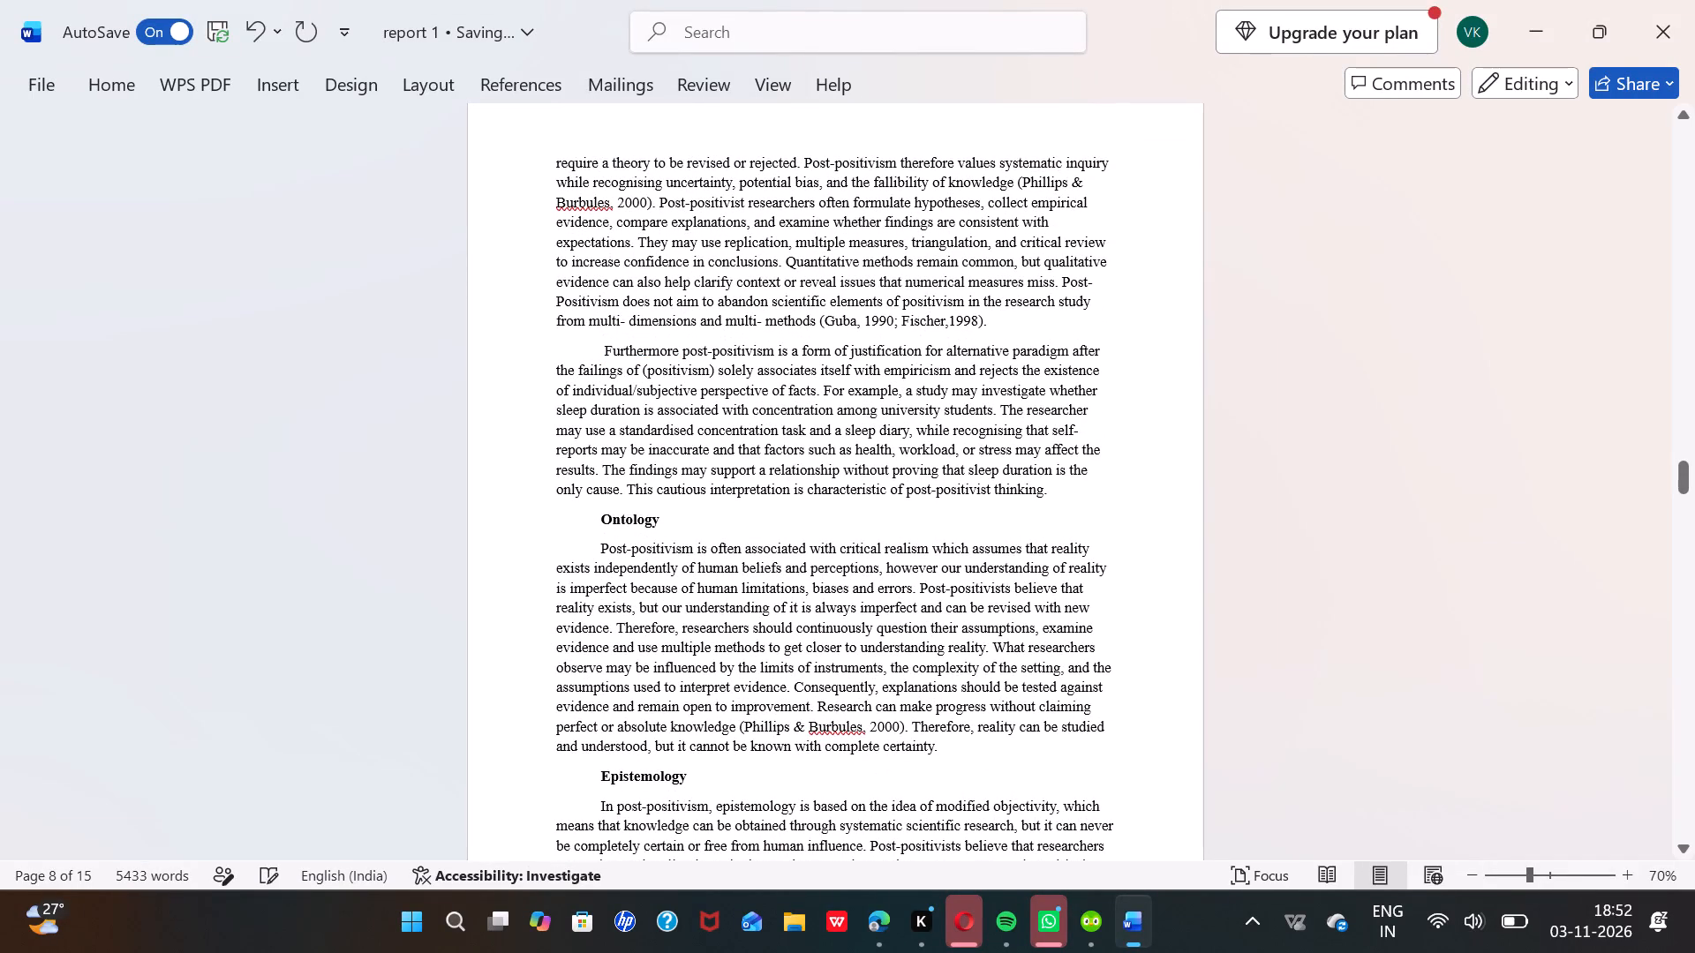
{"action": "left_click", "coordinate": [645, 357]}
Check the pages from the Post Positivist Paradigm through the constructivist sections to the start of the Critical Paradigm for remaining errors.
{"action": "scroll", "coordinate": [769, 555], "scroll_direction": "down", "scroll_amount": 6}
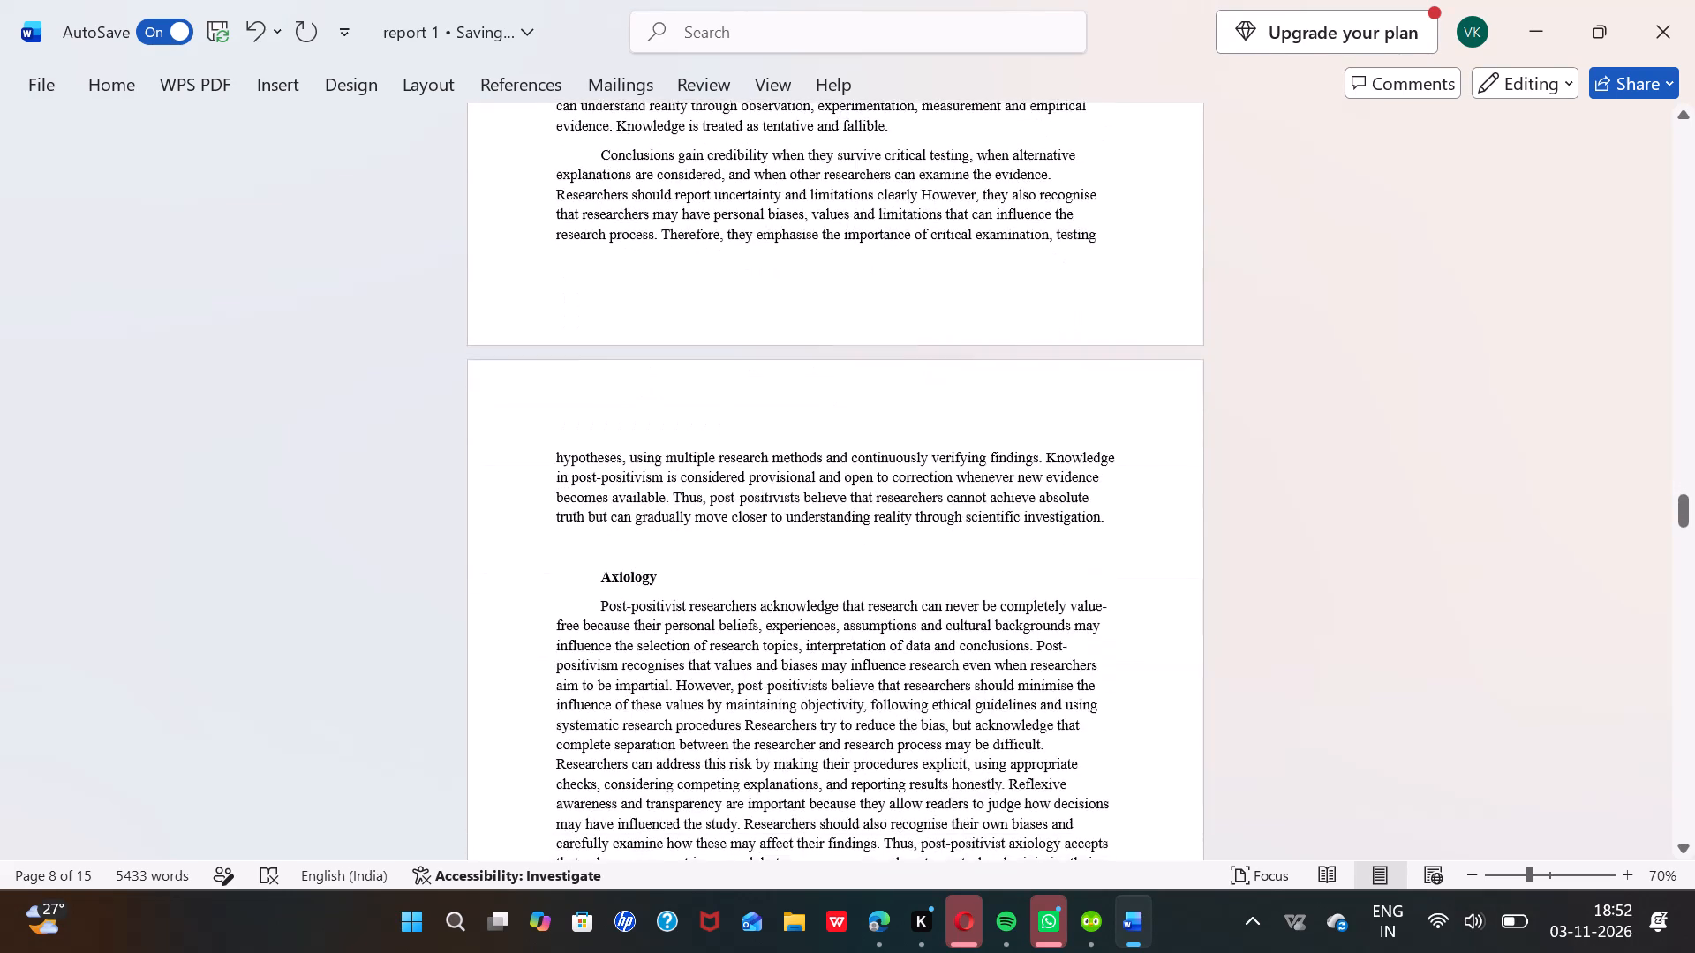
{"action": "scroll", "coordinate": [769, 555], "scroll_direction": "down", "scroll_amount": 7}
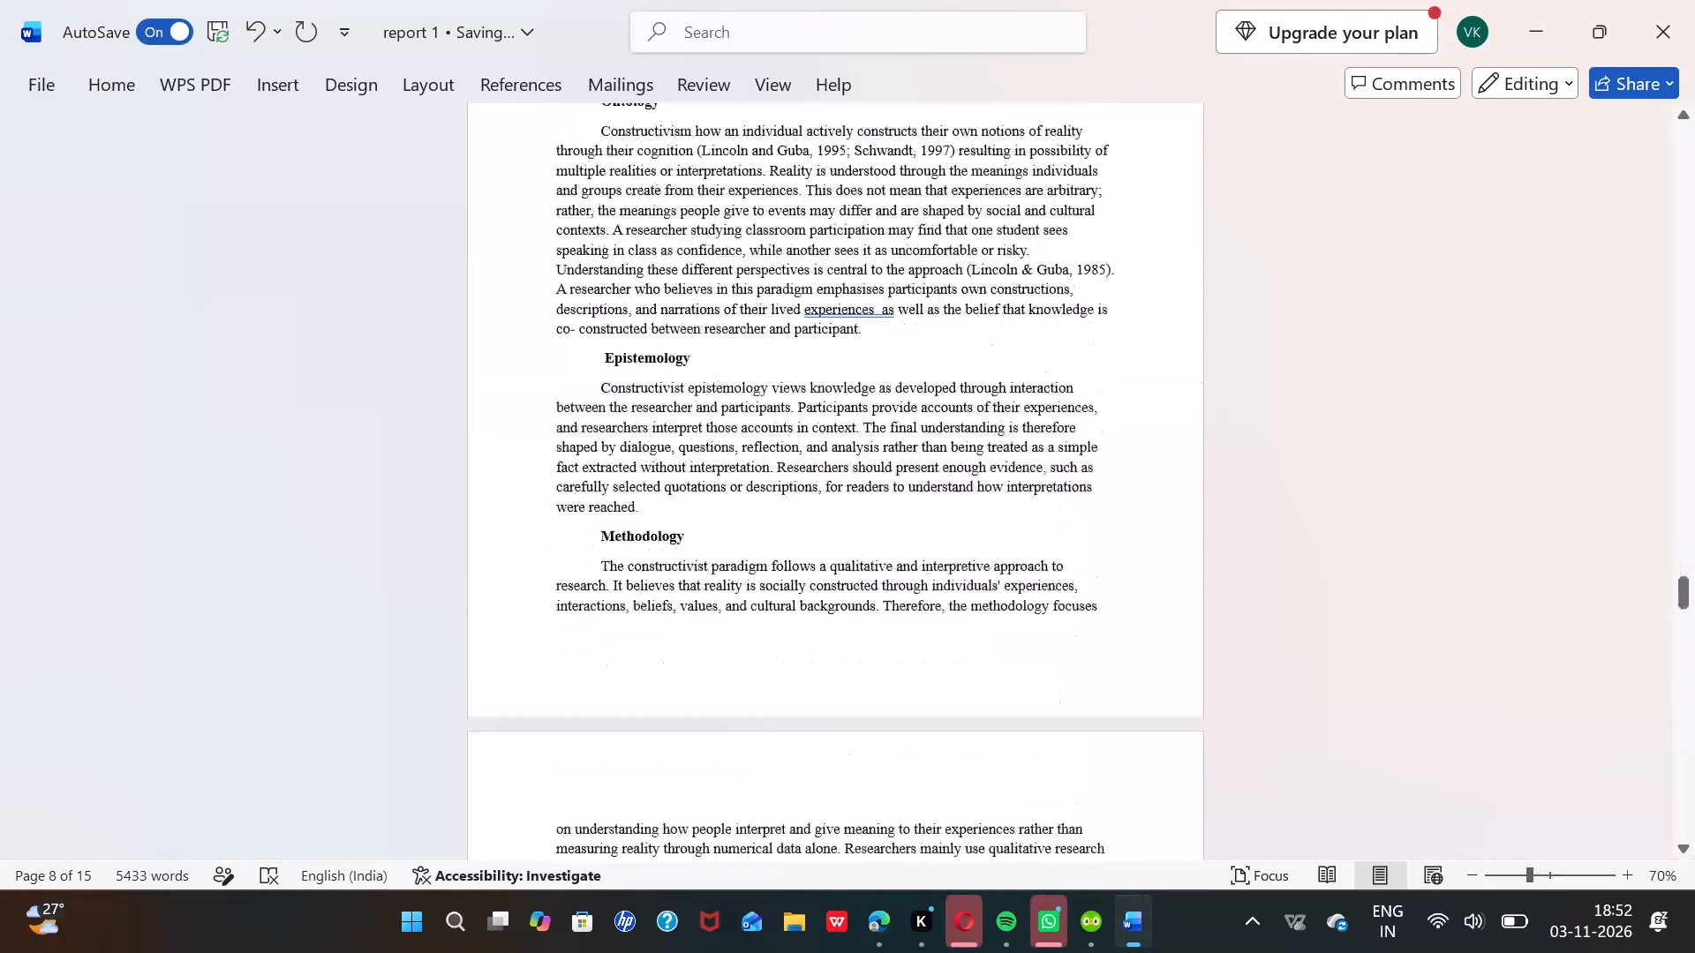
{"action": "scroll", "coordinate": [769, 555], "scroll_direction": "down", "scroll_amount": 2}
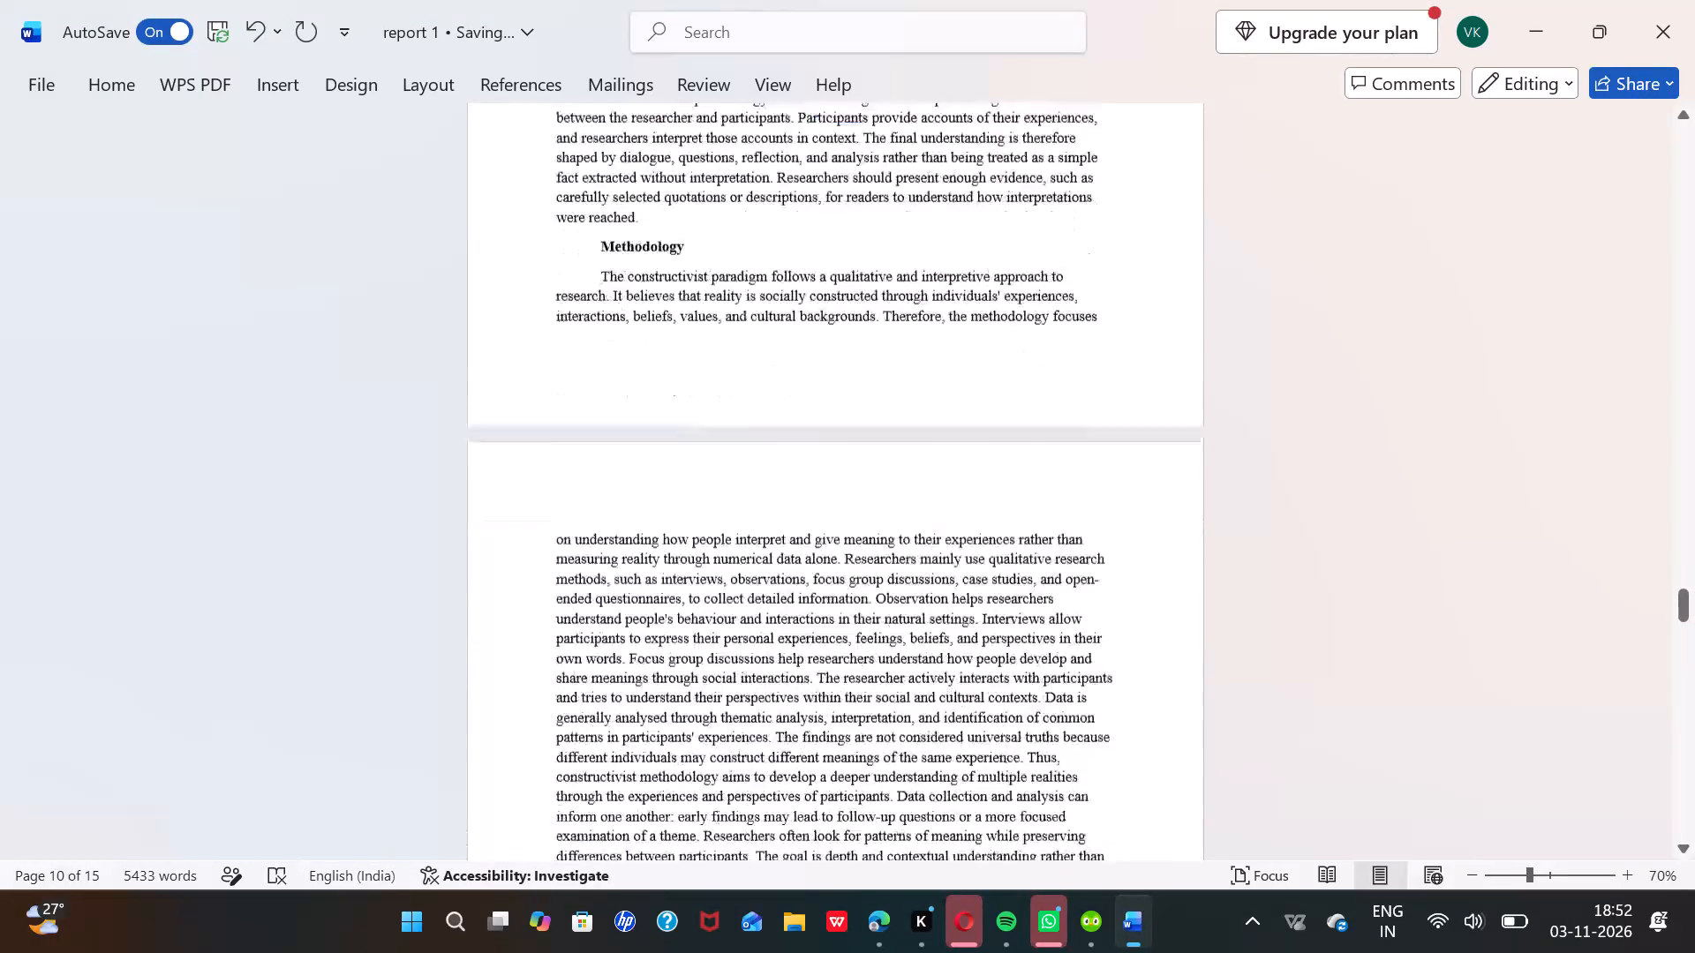
{"action": "scroll", "coordinate": [769, 555], "scroll_direction": "down", "scroll_amount": 2}
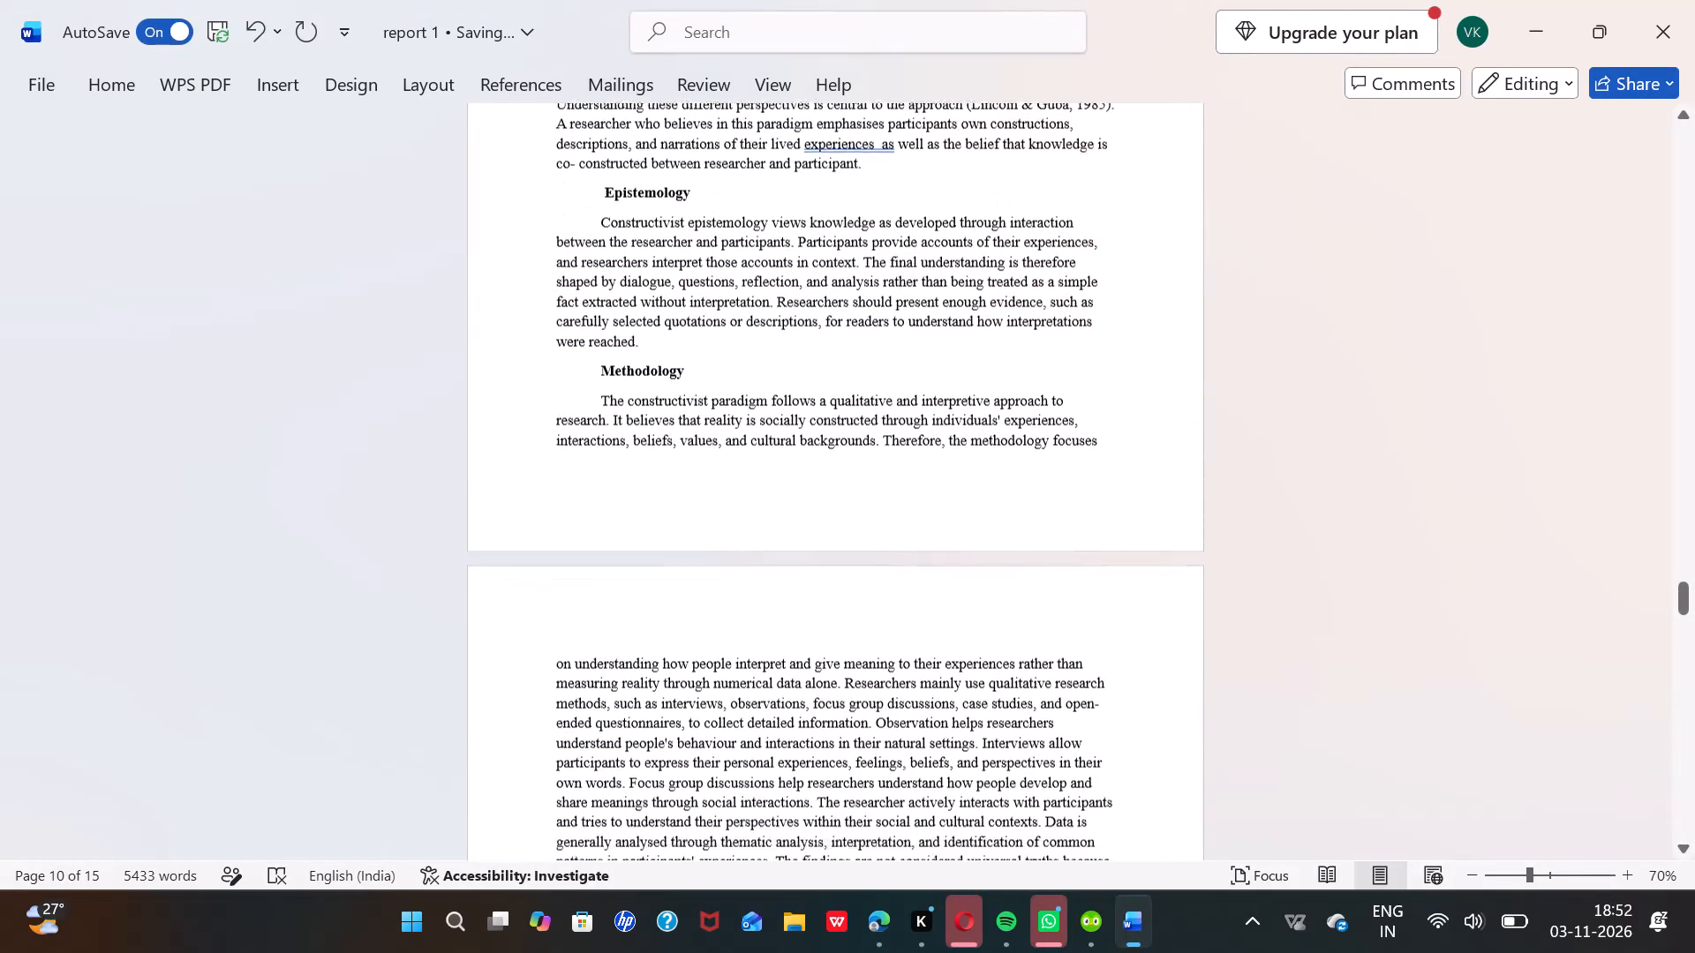
{"action": "scroll", "coordinate": [769, 555], "scroll_direction": "down", "scroll_amount": 5}
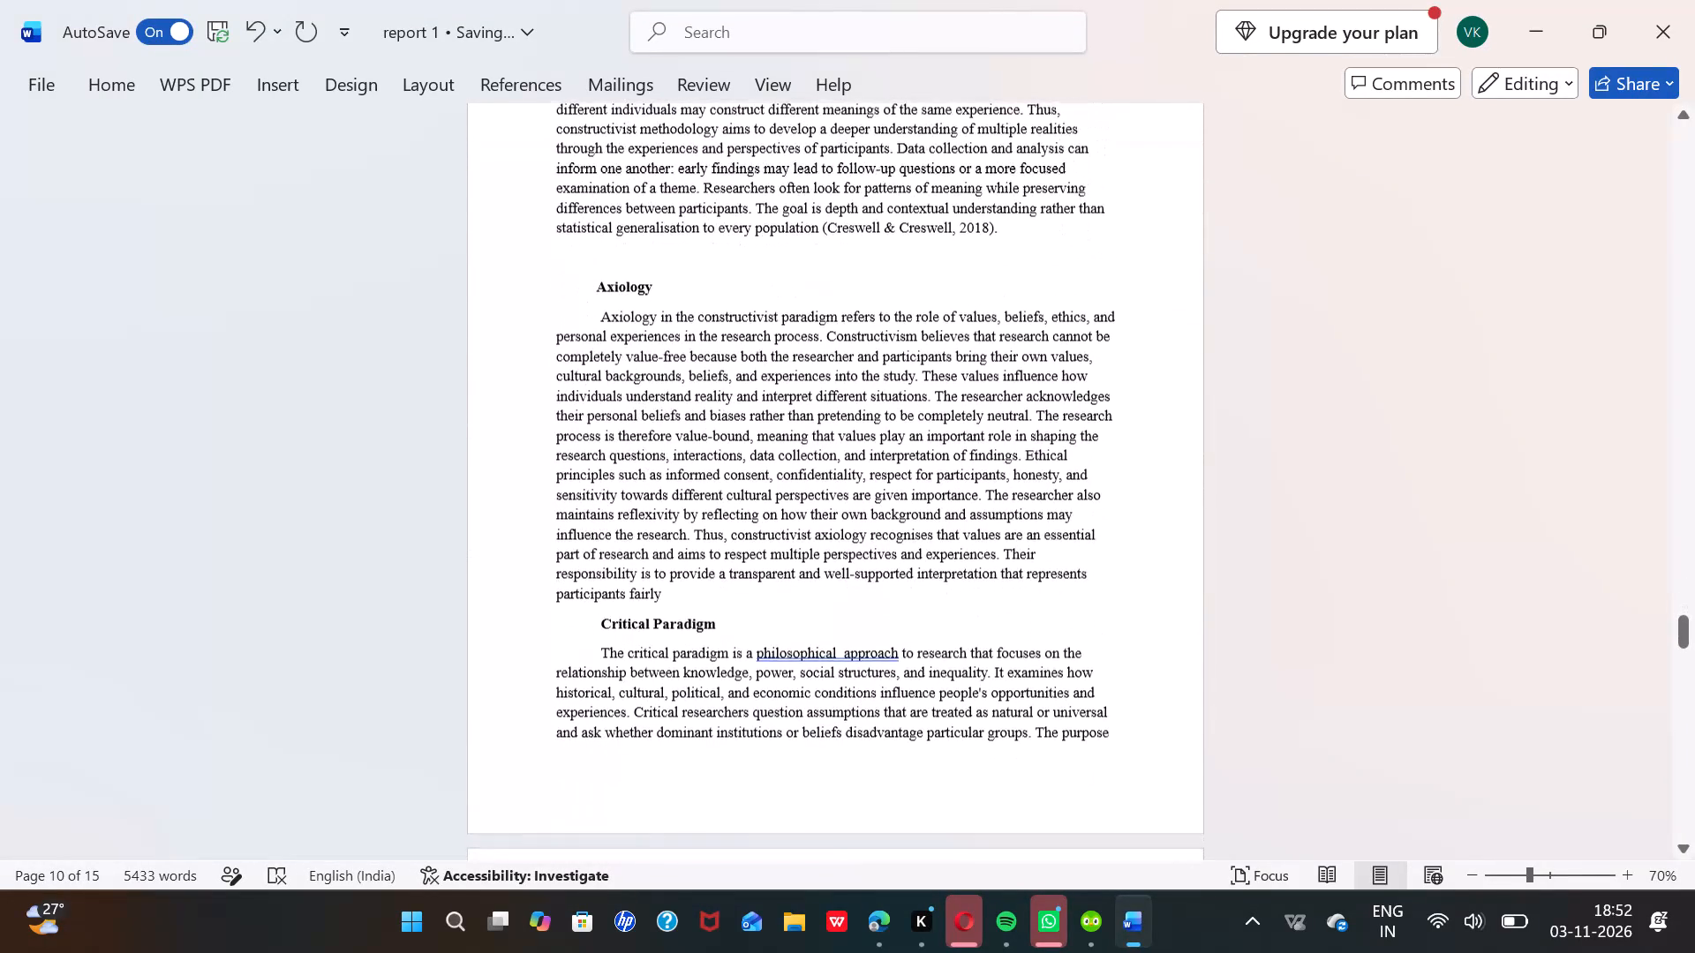
{"action": "scroll", "coordinate": [769, 555], "scroll_direction": "down", "scroll_amount": 2}
Delete the extra space between "experiences" and "as well as" in the constructivist Ontology paragraph.
{"action": "scroll", "coordinate": [769, 555], "scroll_direction": "up", "scroll_amount": 5}
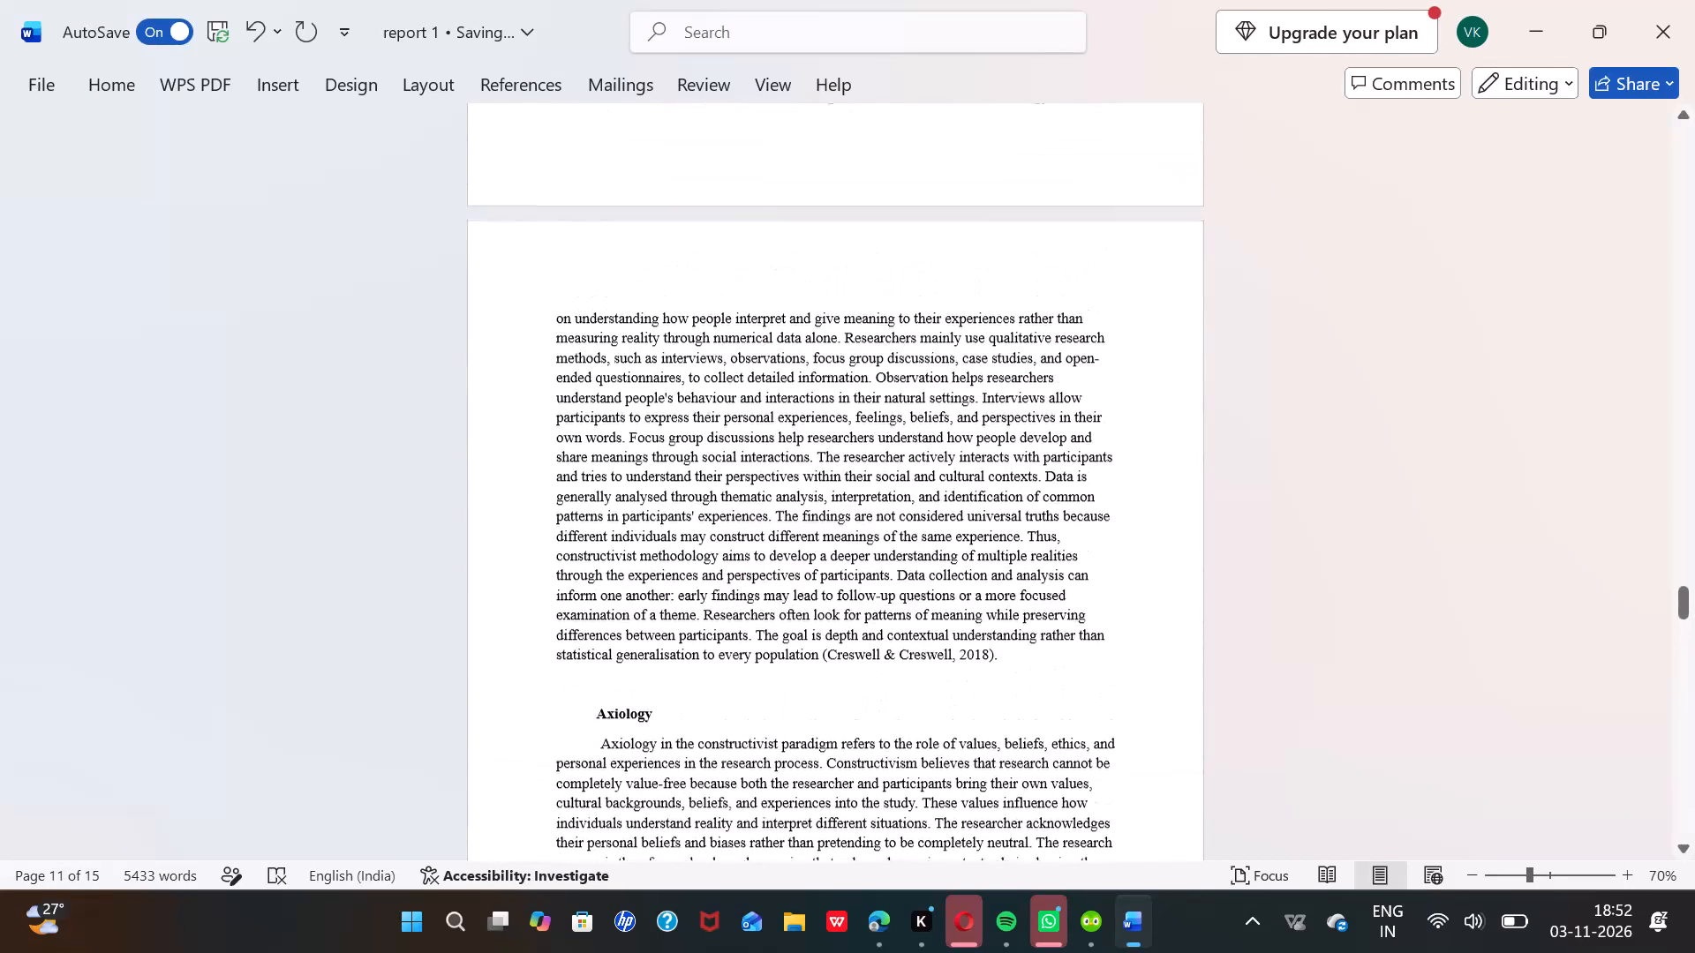
{"action": "scroll", "coordinate": [769, 555], "scroll_direction": "up", "scroll_amount": 2}
{"action": "scroll", "coordinate": [769, 555], "scroll_direction": "down", "scroll_amount": 1}
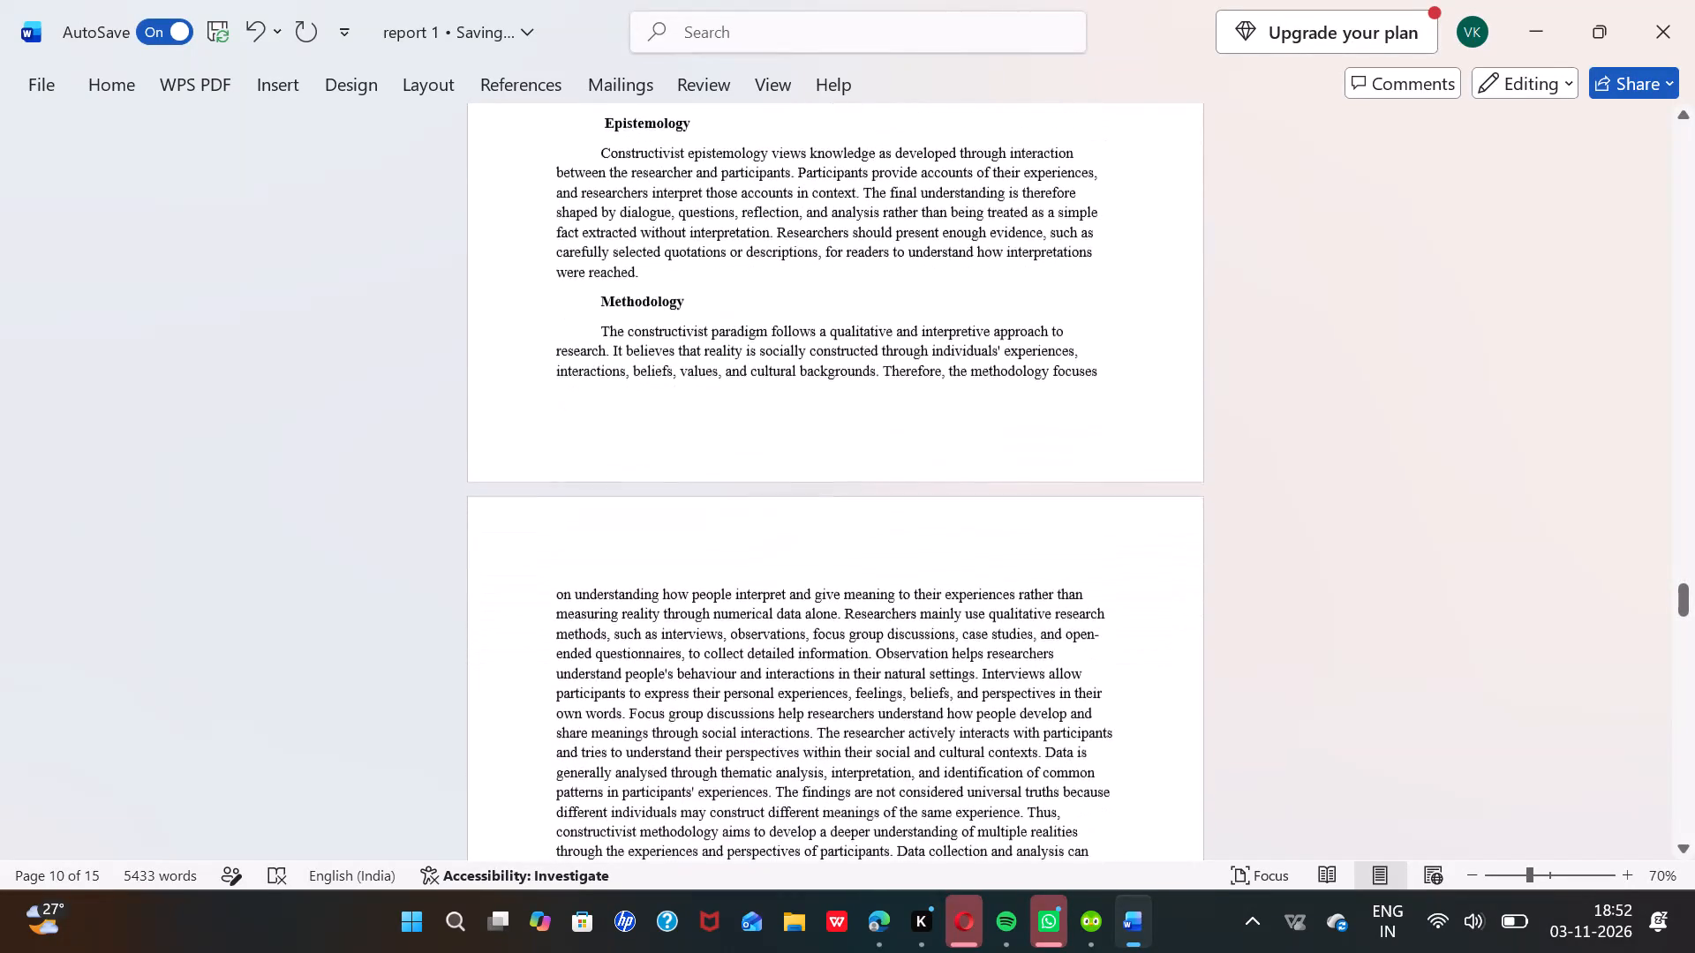
{"action": "scroll", "coordinate": [769, 555], "scroll_direction": "down", "scroll_amount": 2}
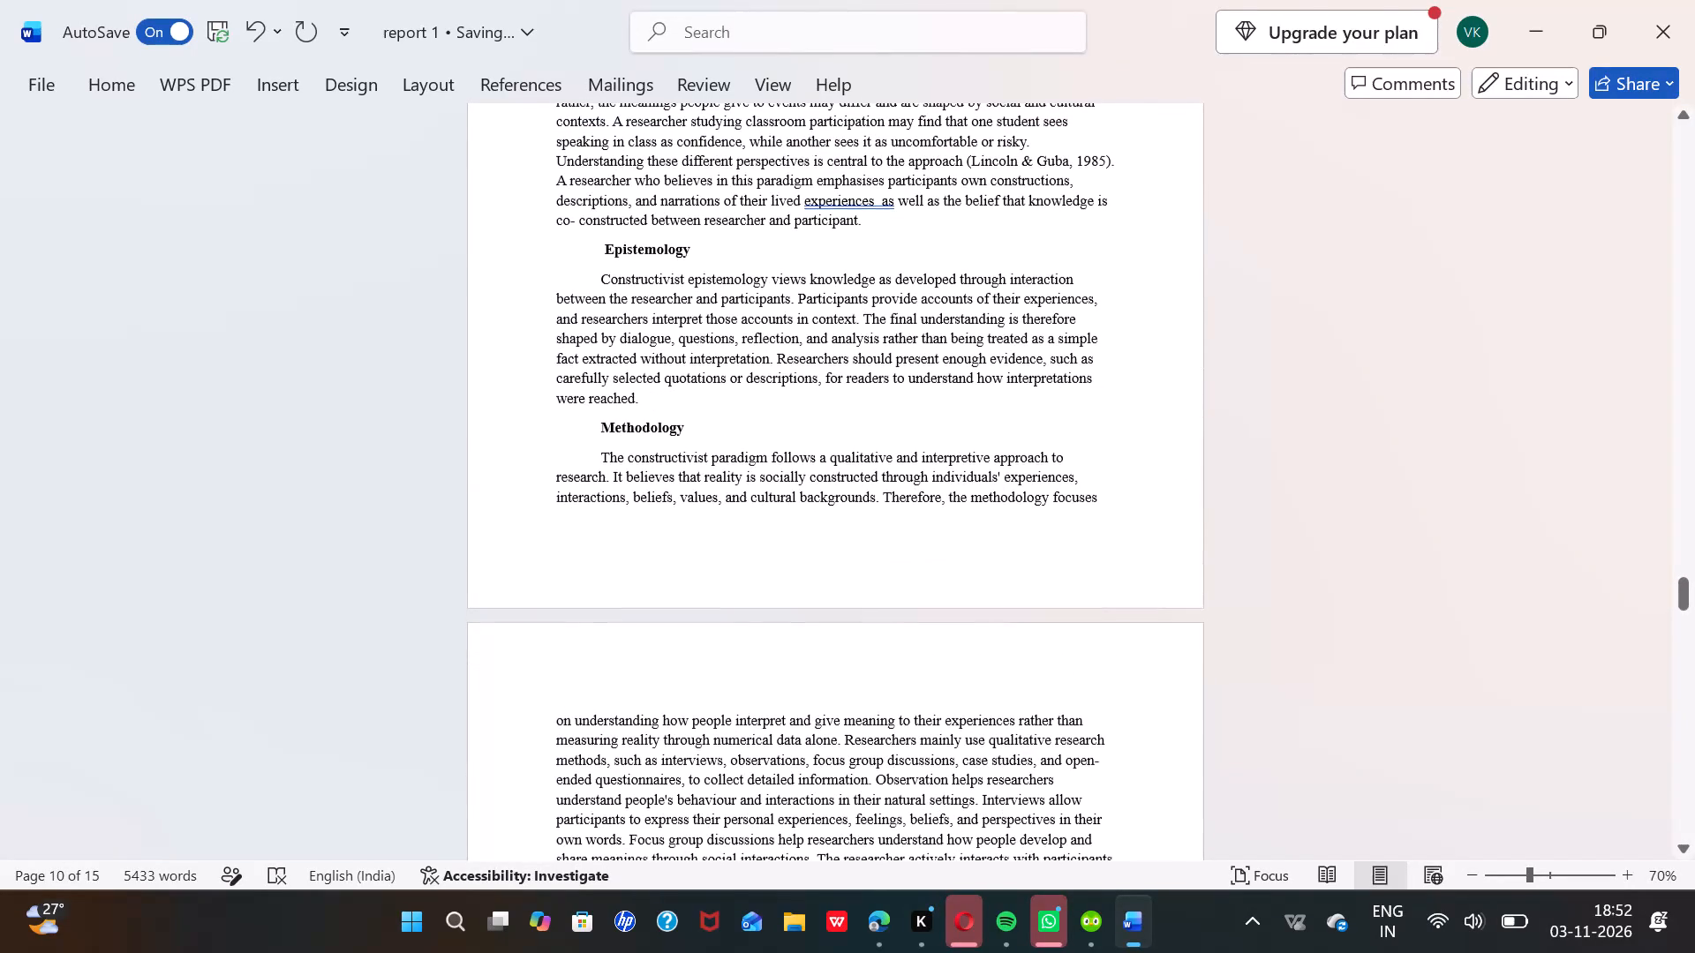
{"action": "left_click", "coordinate": [879, 195]}
{"action": "key", "text": "BackSpace"}
{"action": "scroll", "coordinate": [879, 195], "scroll_direction": "up", "scroll_amount": 3}
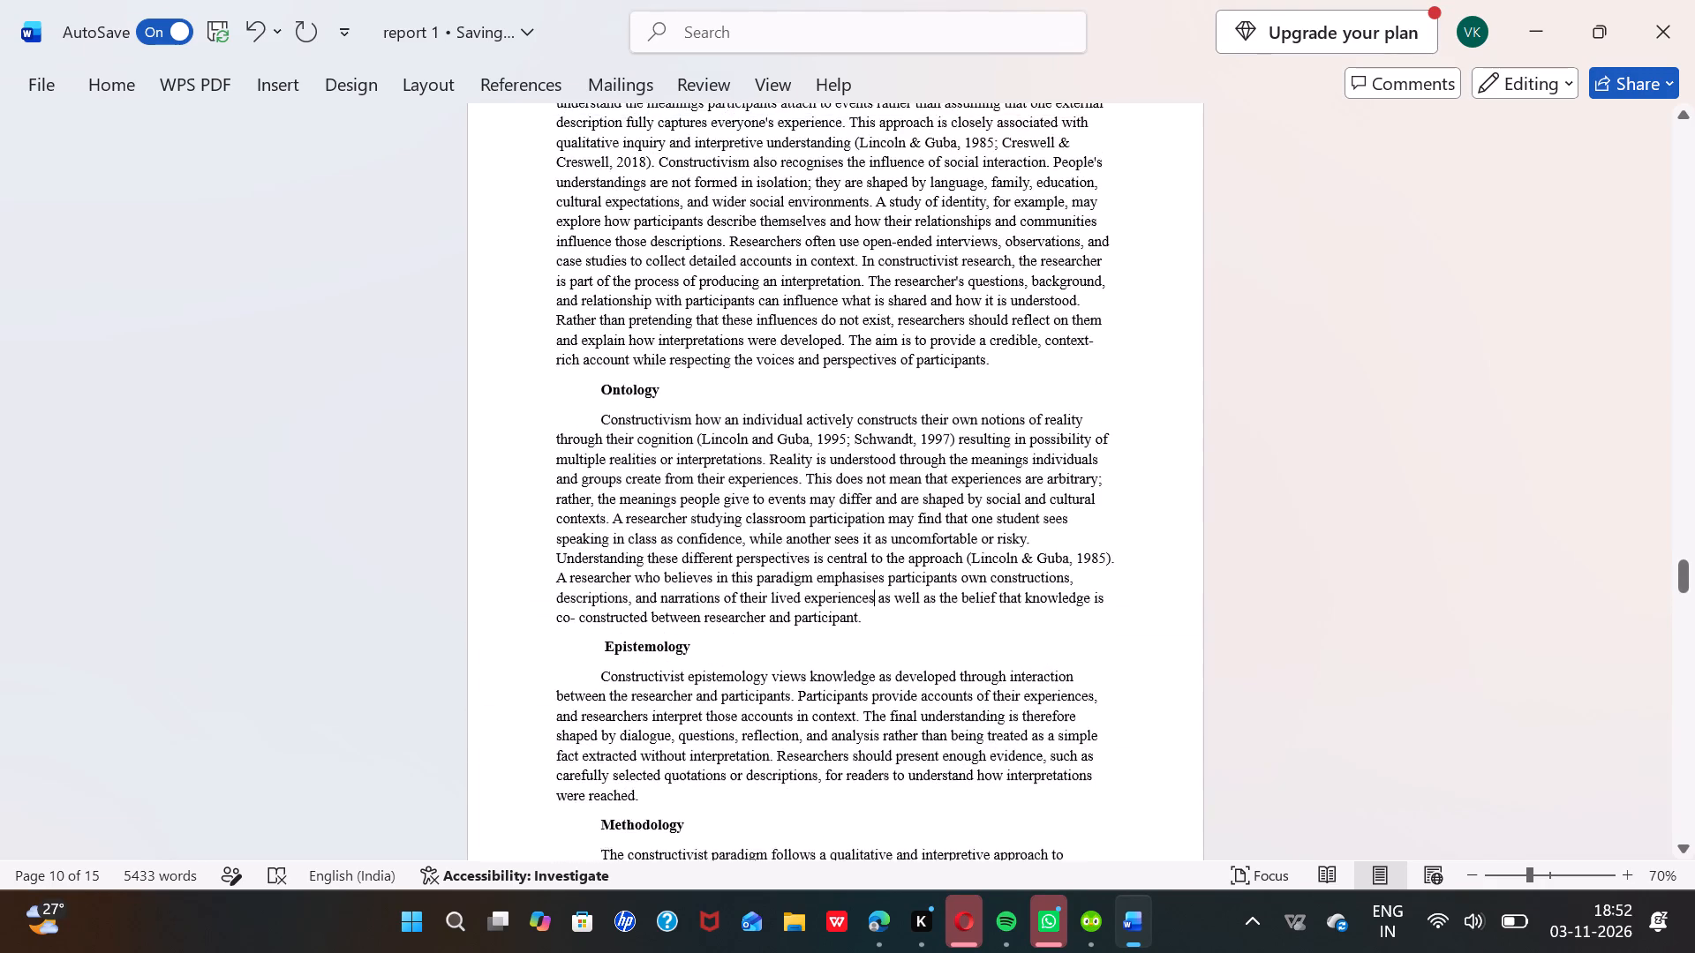
{"action": "scroll", "coordinate": [879, 195], "scroll_direction": "up", "scroll_amount": 3}
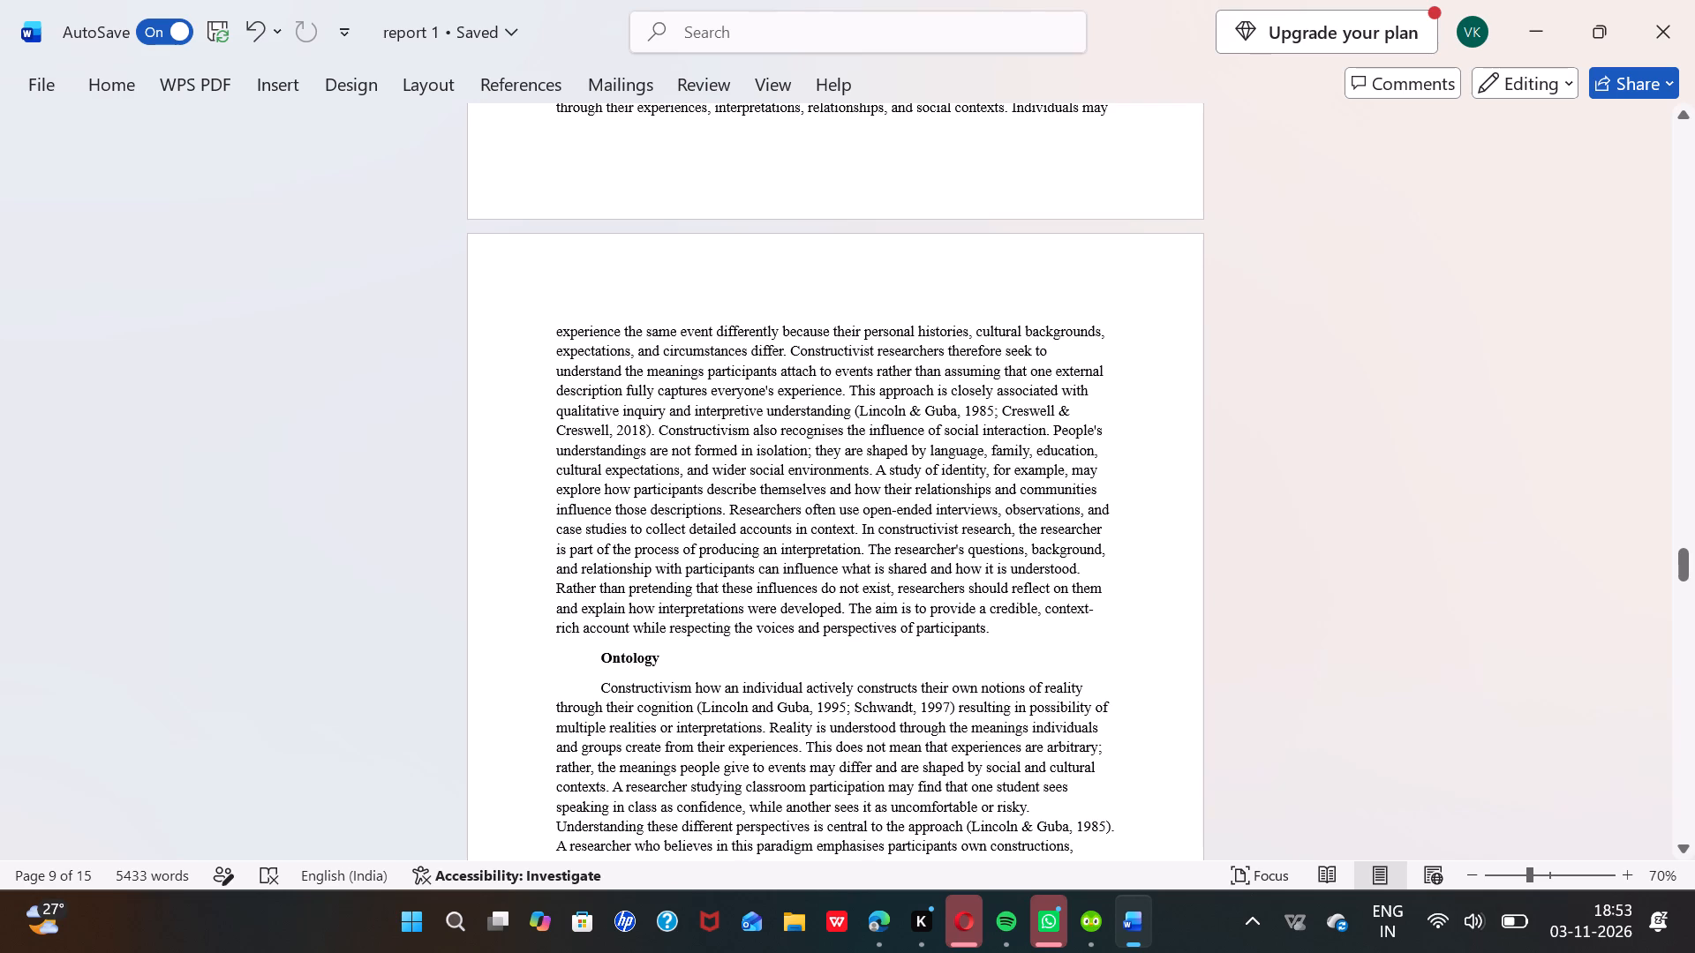